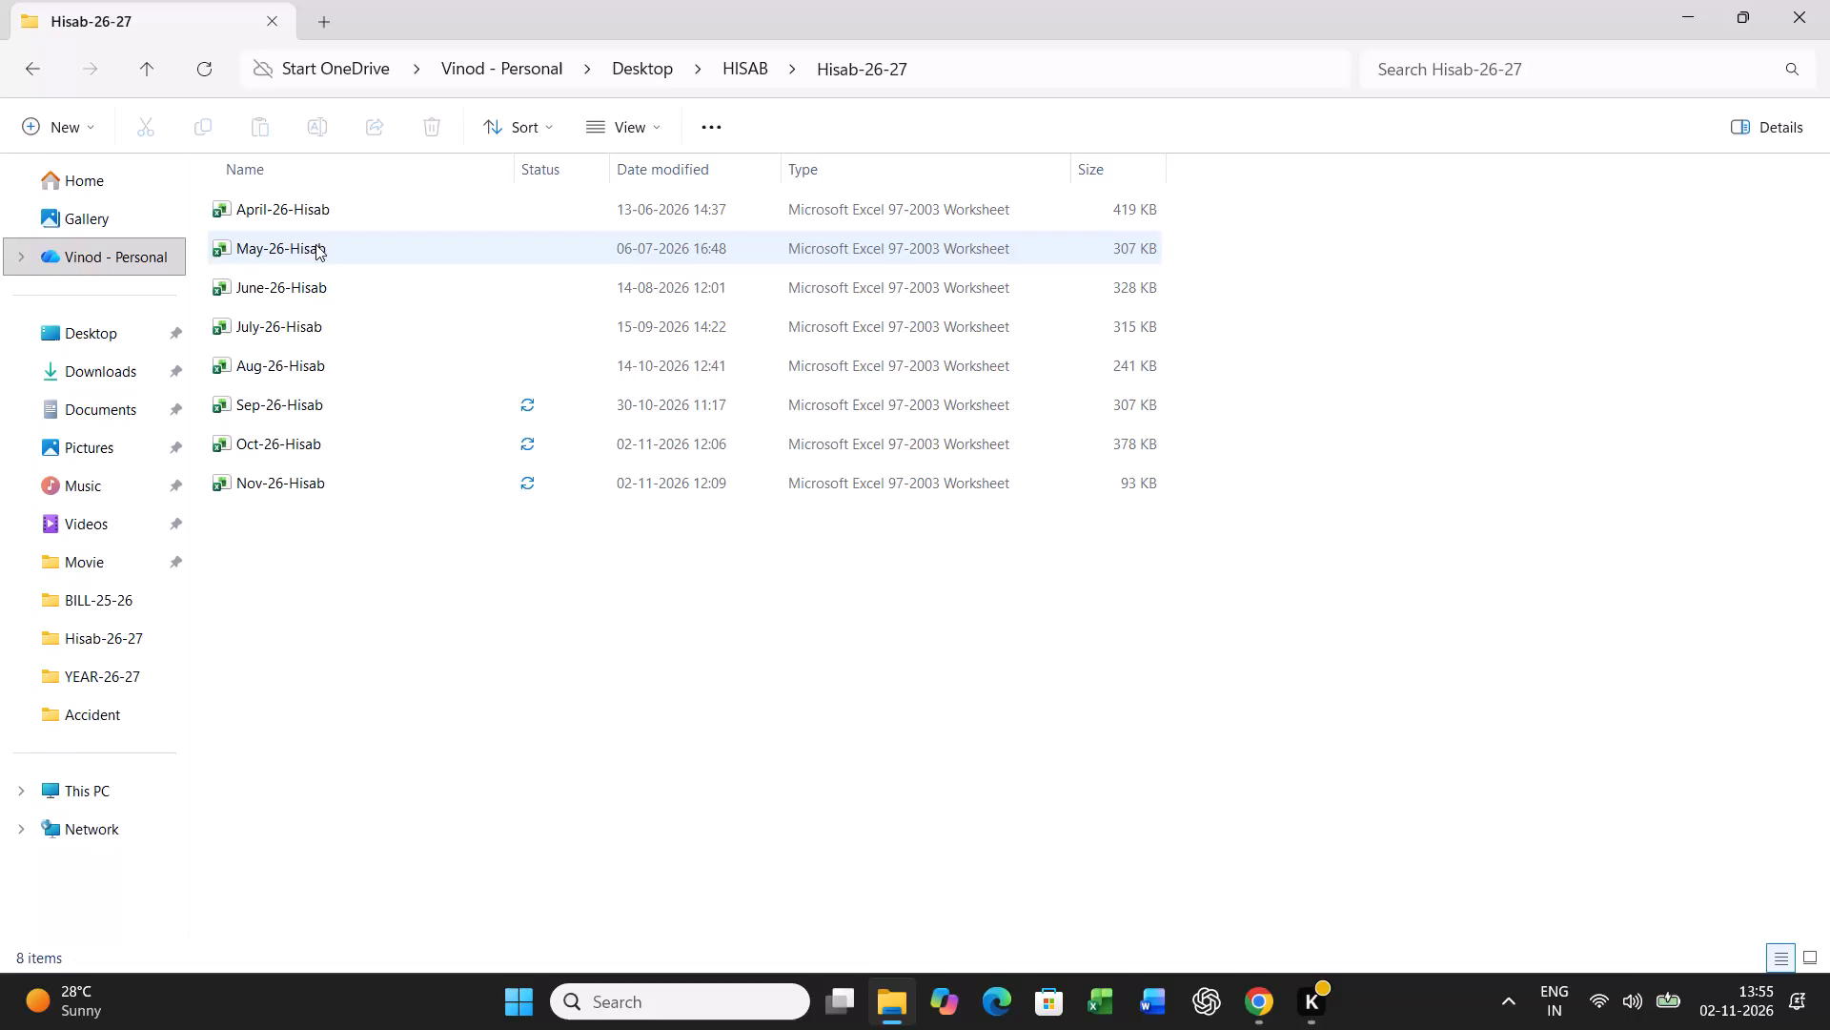
Open the Sep-26-Hisab workbook from the Hisab-26-27 folder.
{"action": "double_click", "coordinate": [293, 409]}
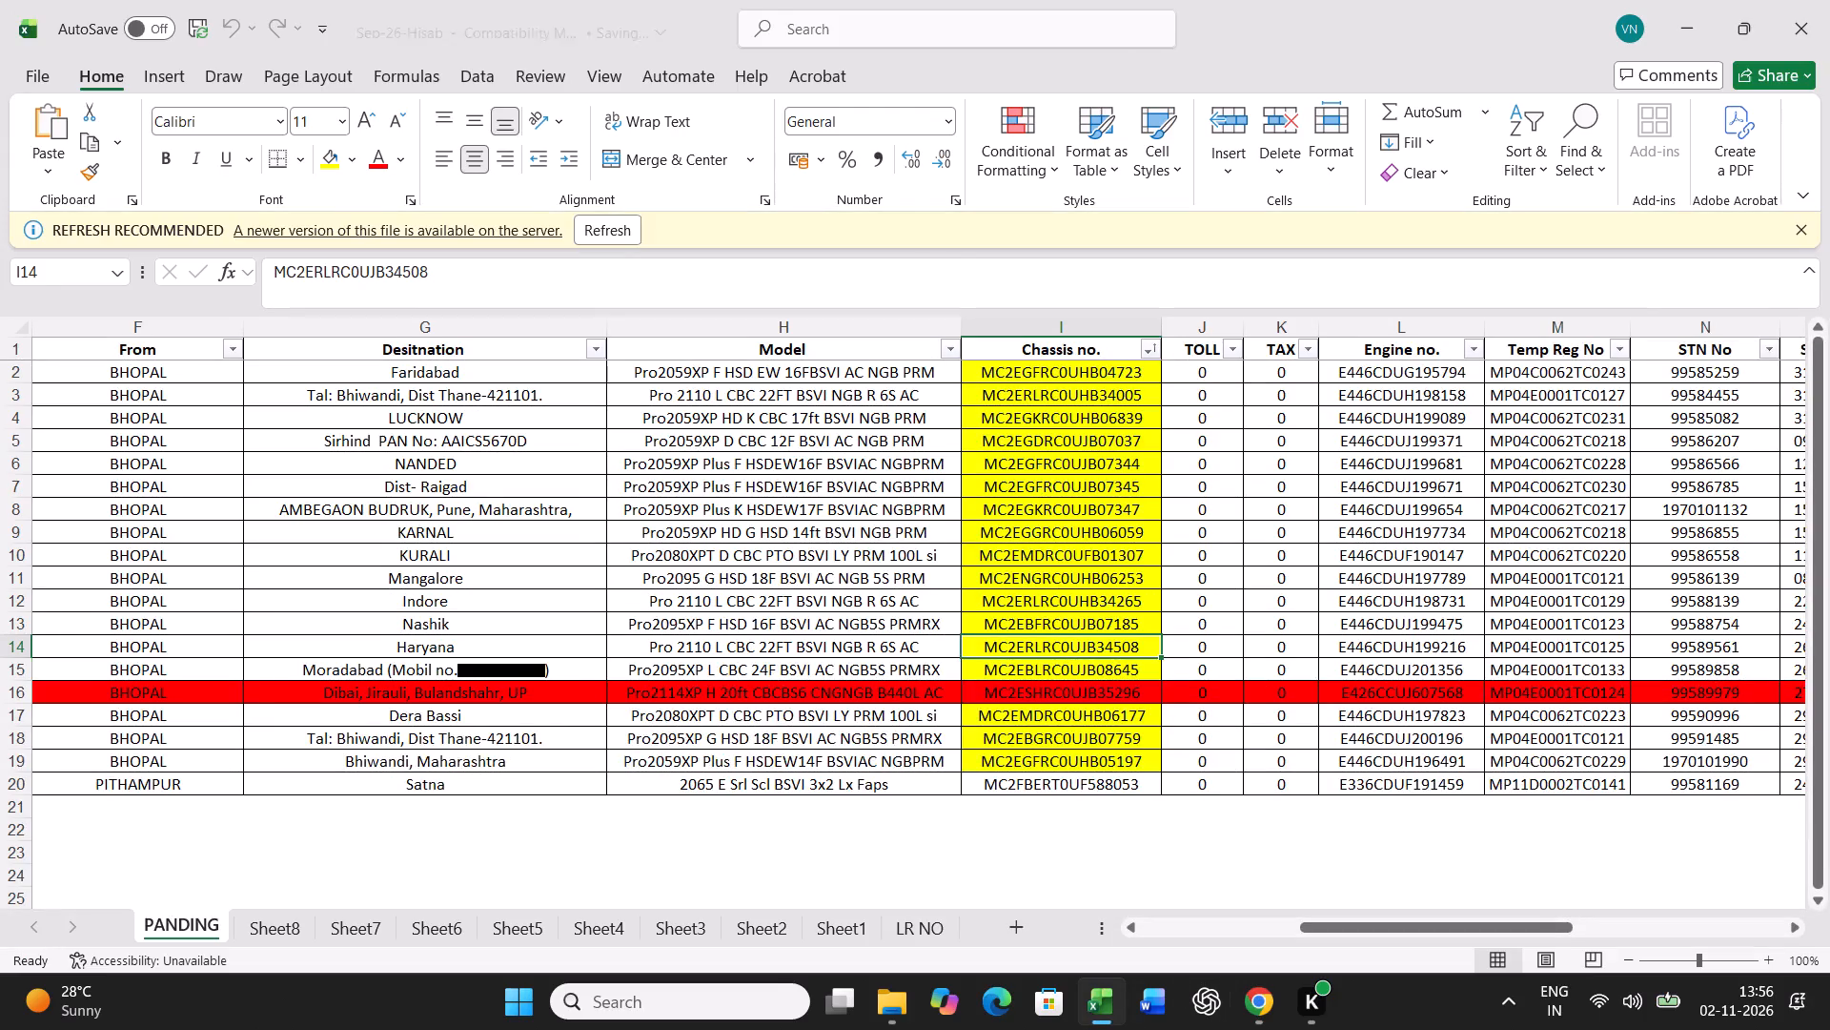
Remove the fill highlighting from the chassis numbers in rows 2 to 20 of the PANDING sheet.
{"action": "left_click", "coordinate": [946, 530]}
{"action": "scroll", "coordinate": [1275, 619], "scroll_direction": "up", "scroll_amount": 4}
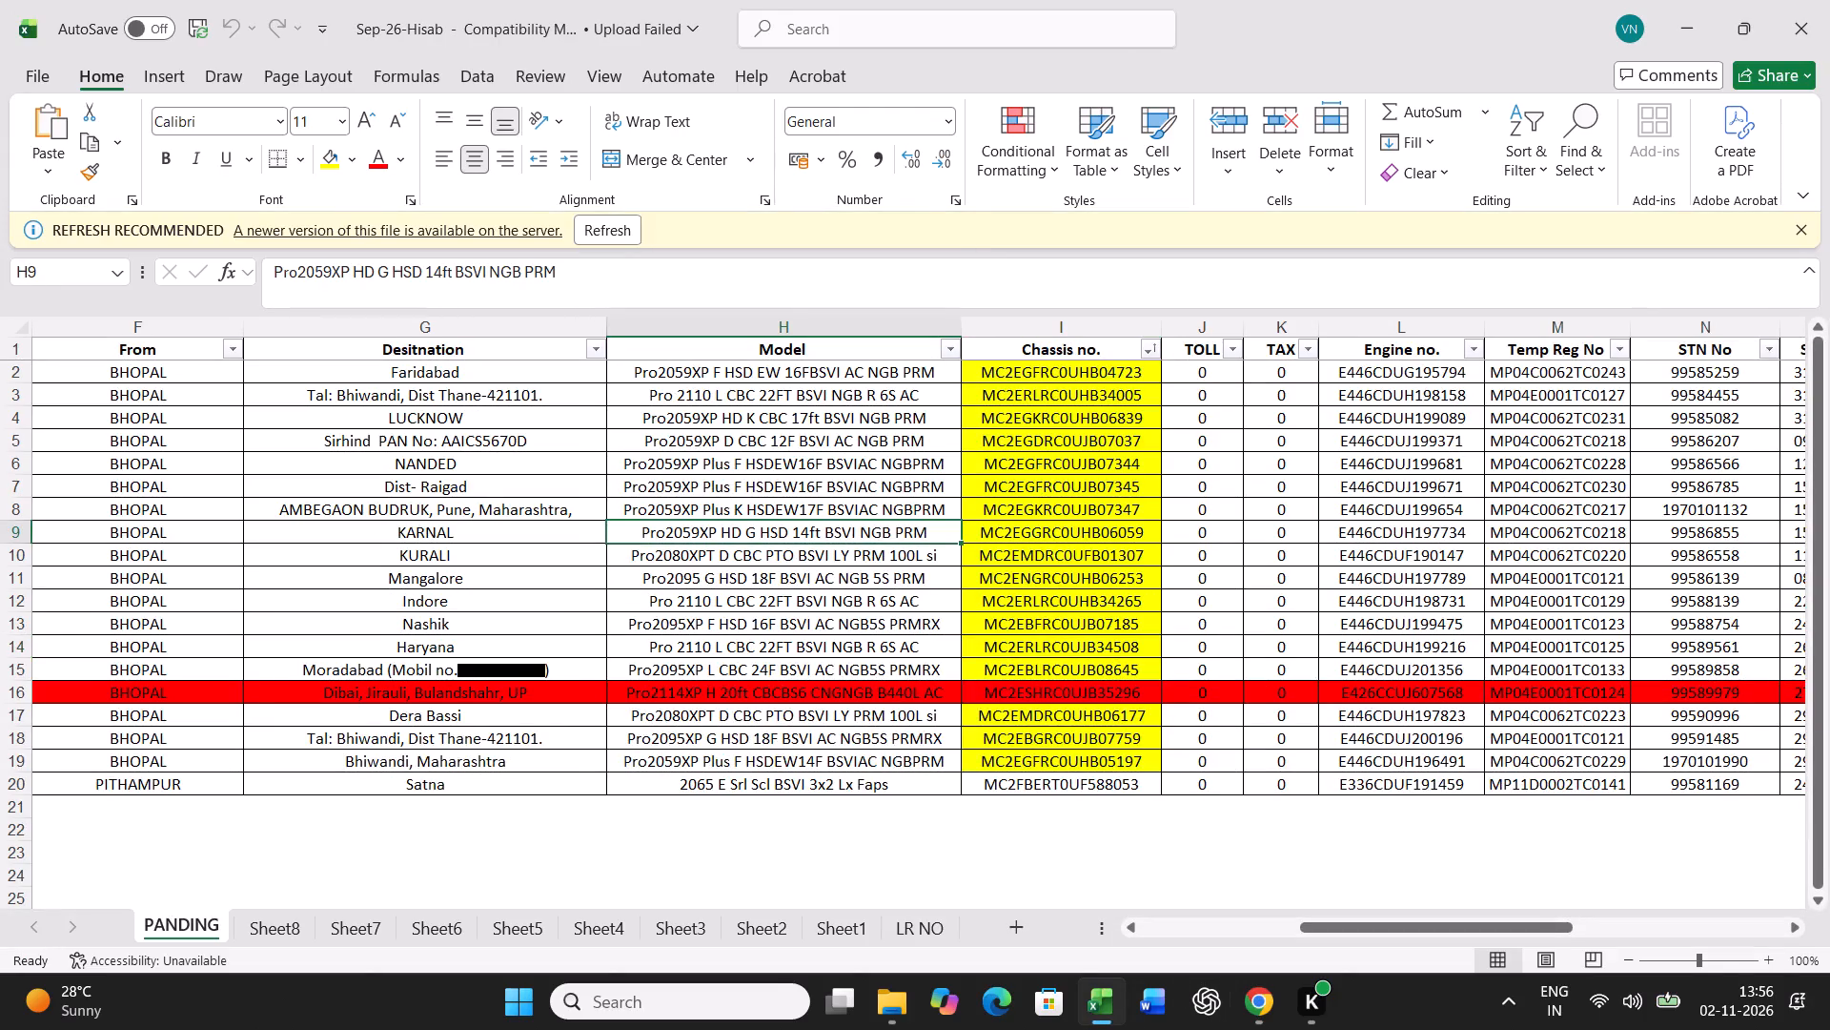
{"action": "left_click", "coordinate": [1106, 340]}
{"action": "left_click_drag", "start_coordinate": [1098, 381], "coordinate": [1098, 731]}
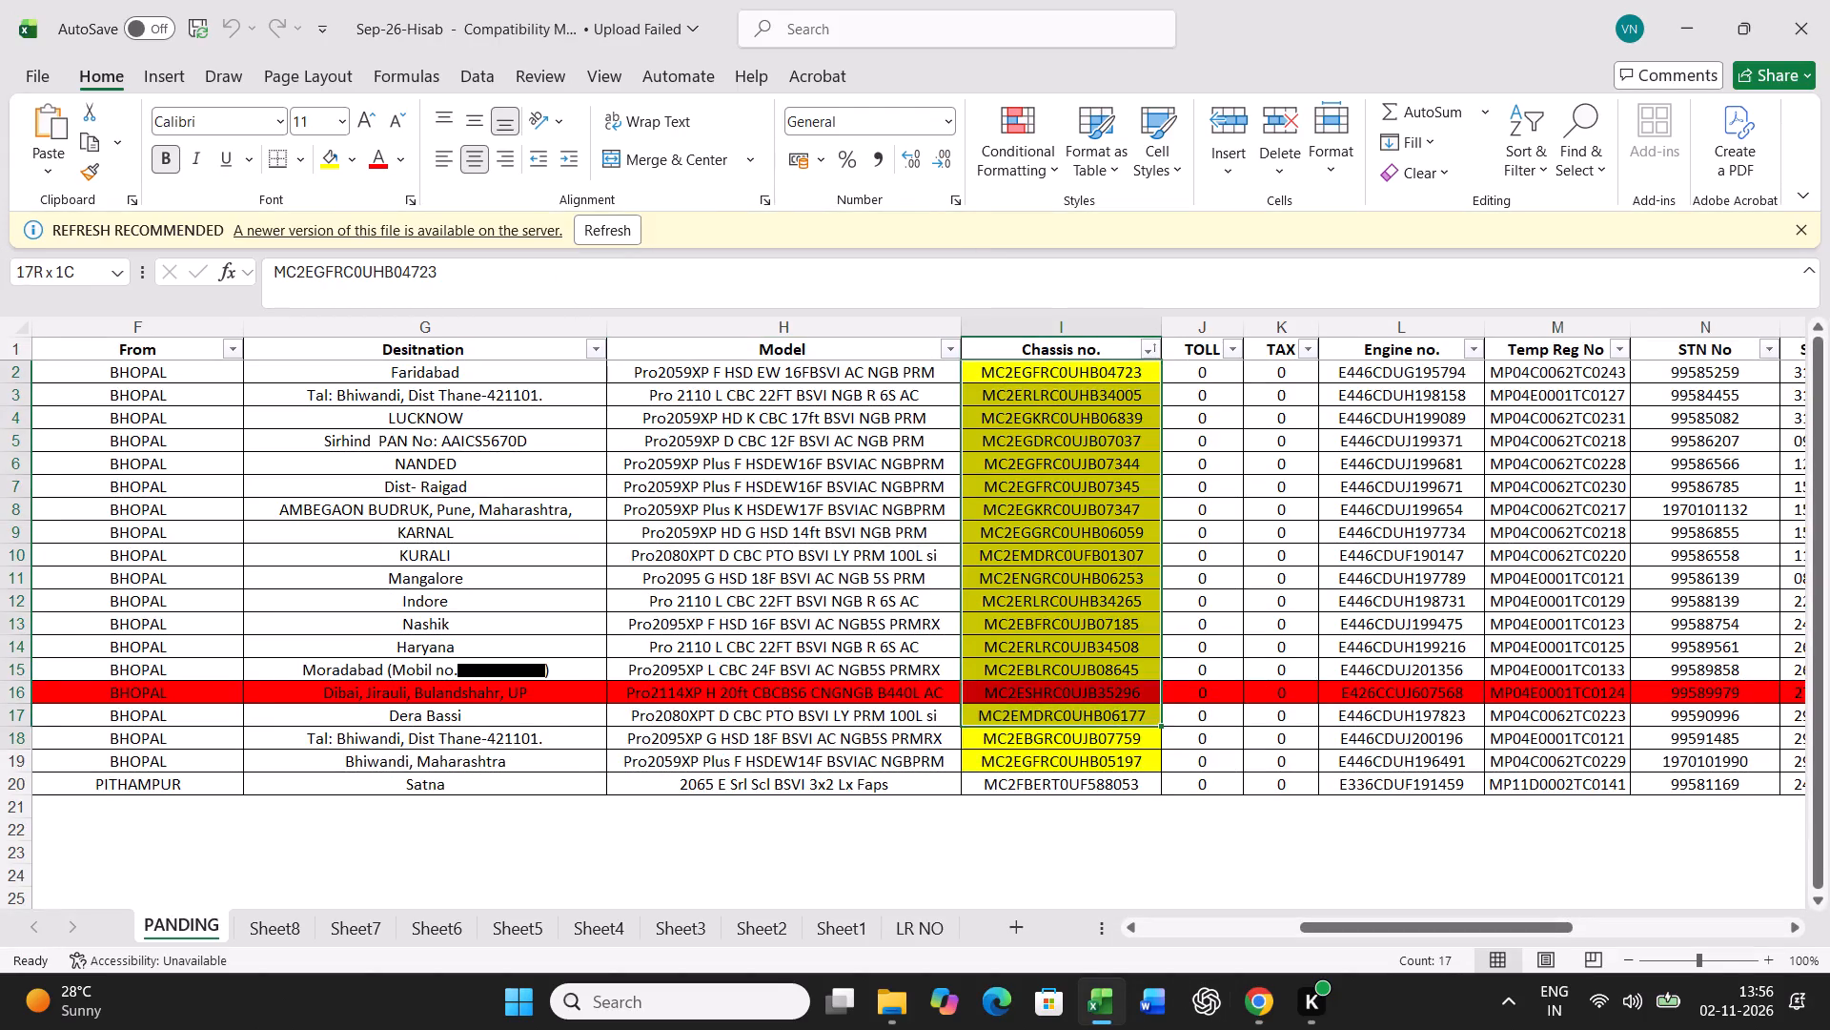
{"action": "left_click_drag", "start_coordinate": [1098, 731], "coordinate": [1095, 791]}
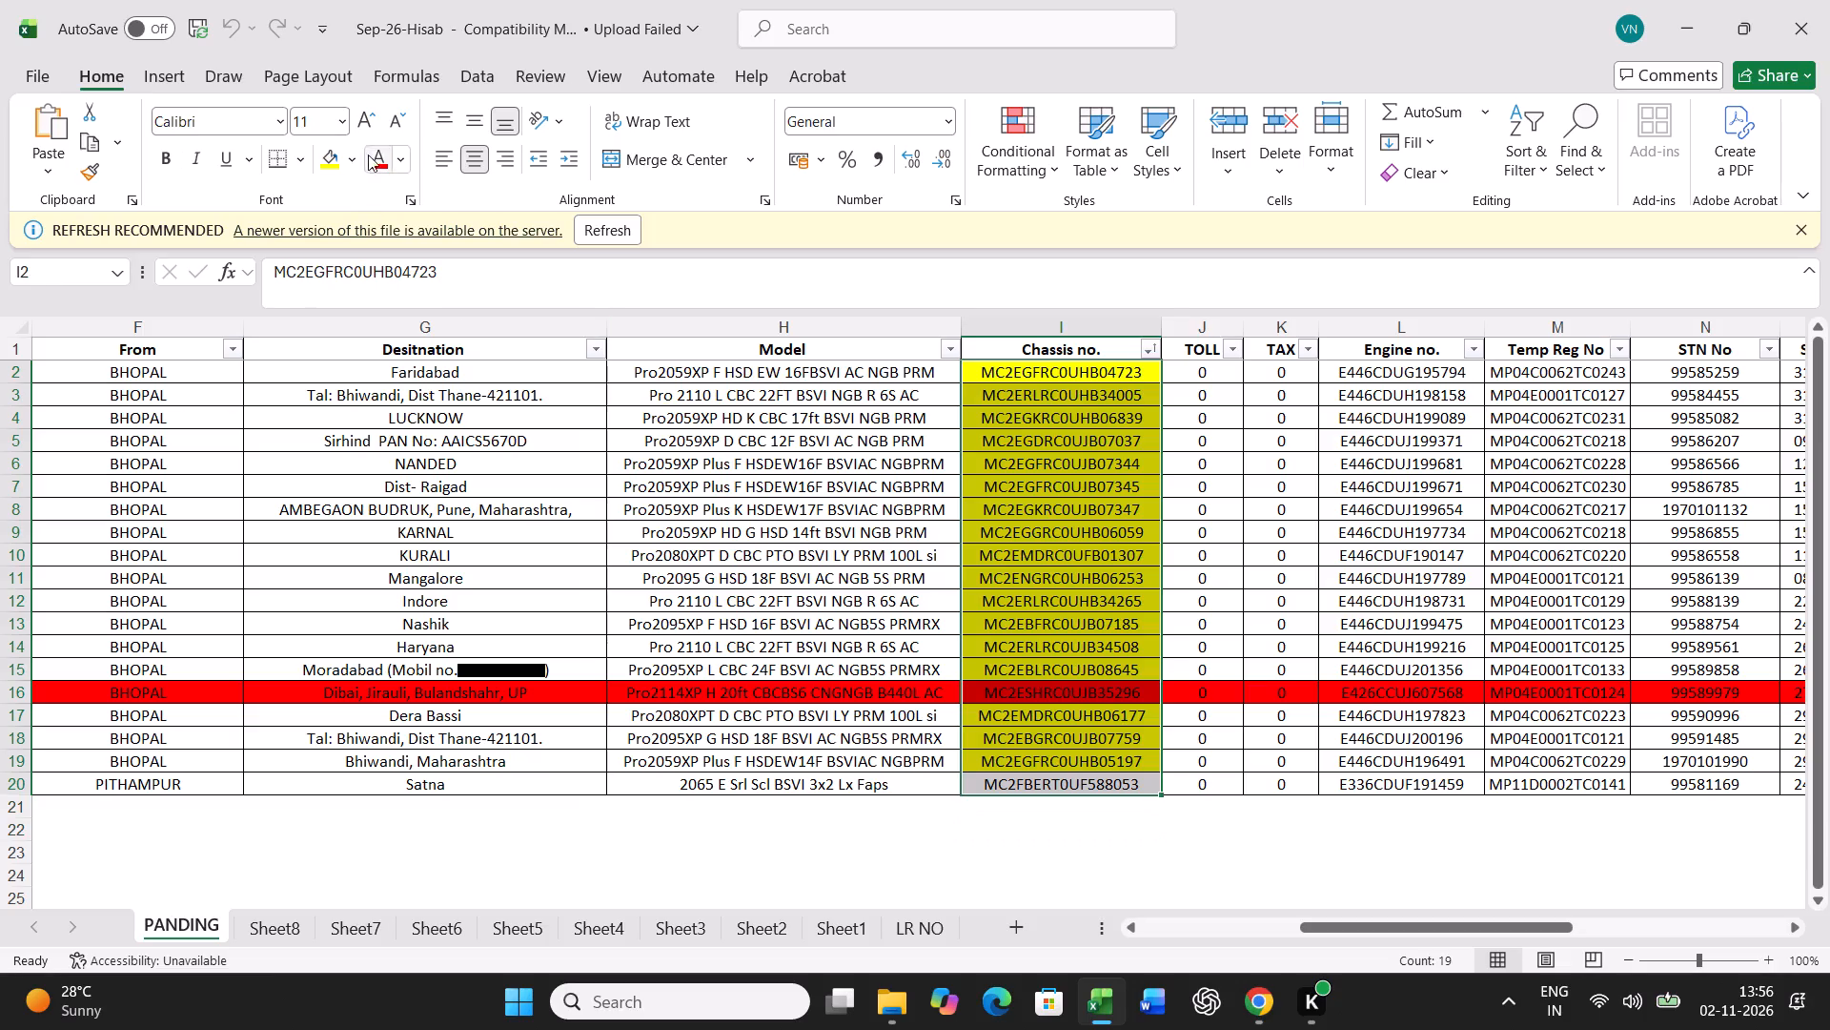
{"action": "left_click", "coordinate": [355, 148]}
{"action": "left_click", "coordinate": [336, 270]}
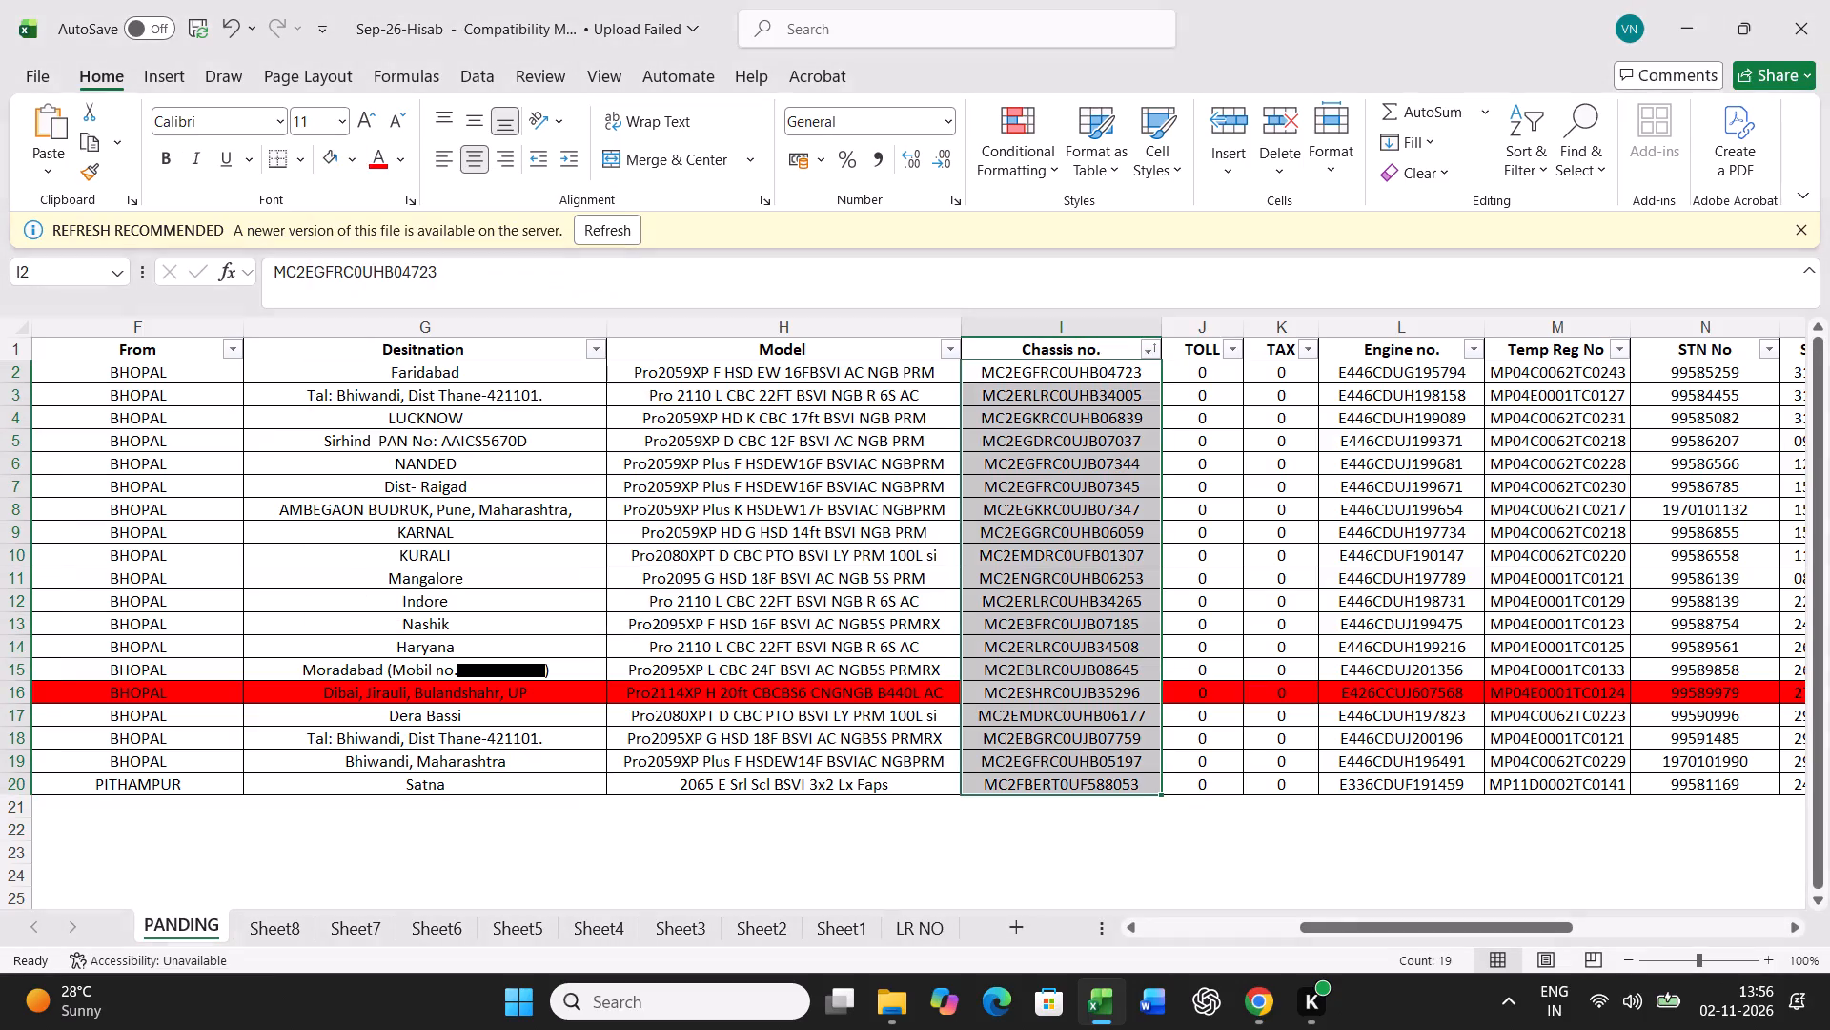
{"action": "left_click", "coordinate": [1036, 395]}
Fill the chassis number cell in row 16 with red to match the rest of its row, and save the workbook.
{"action": "left_click", "coordinate": [1055, 686]}
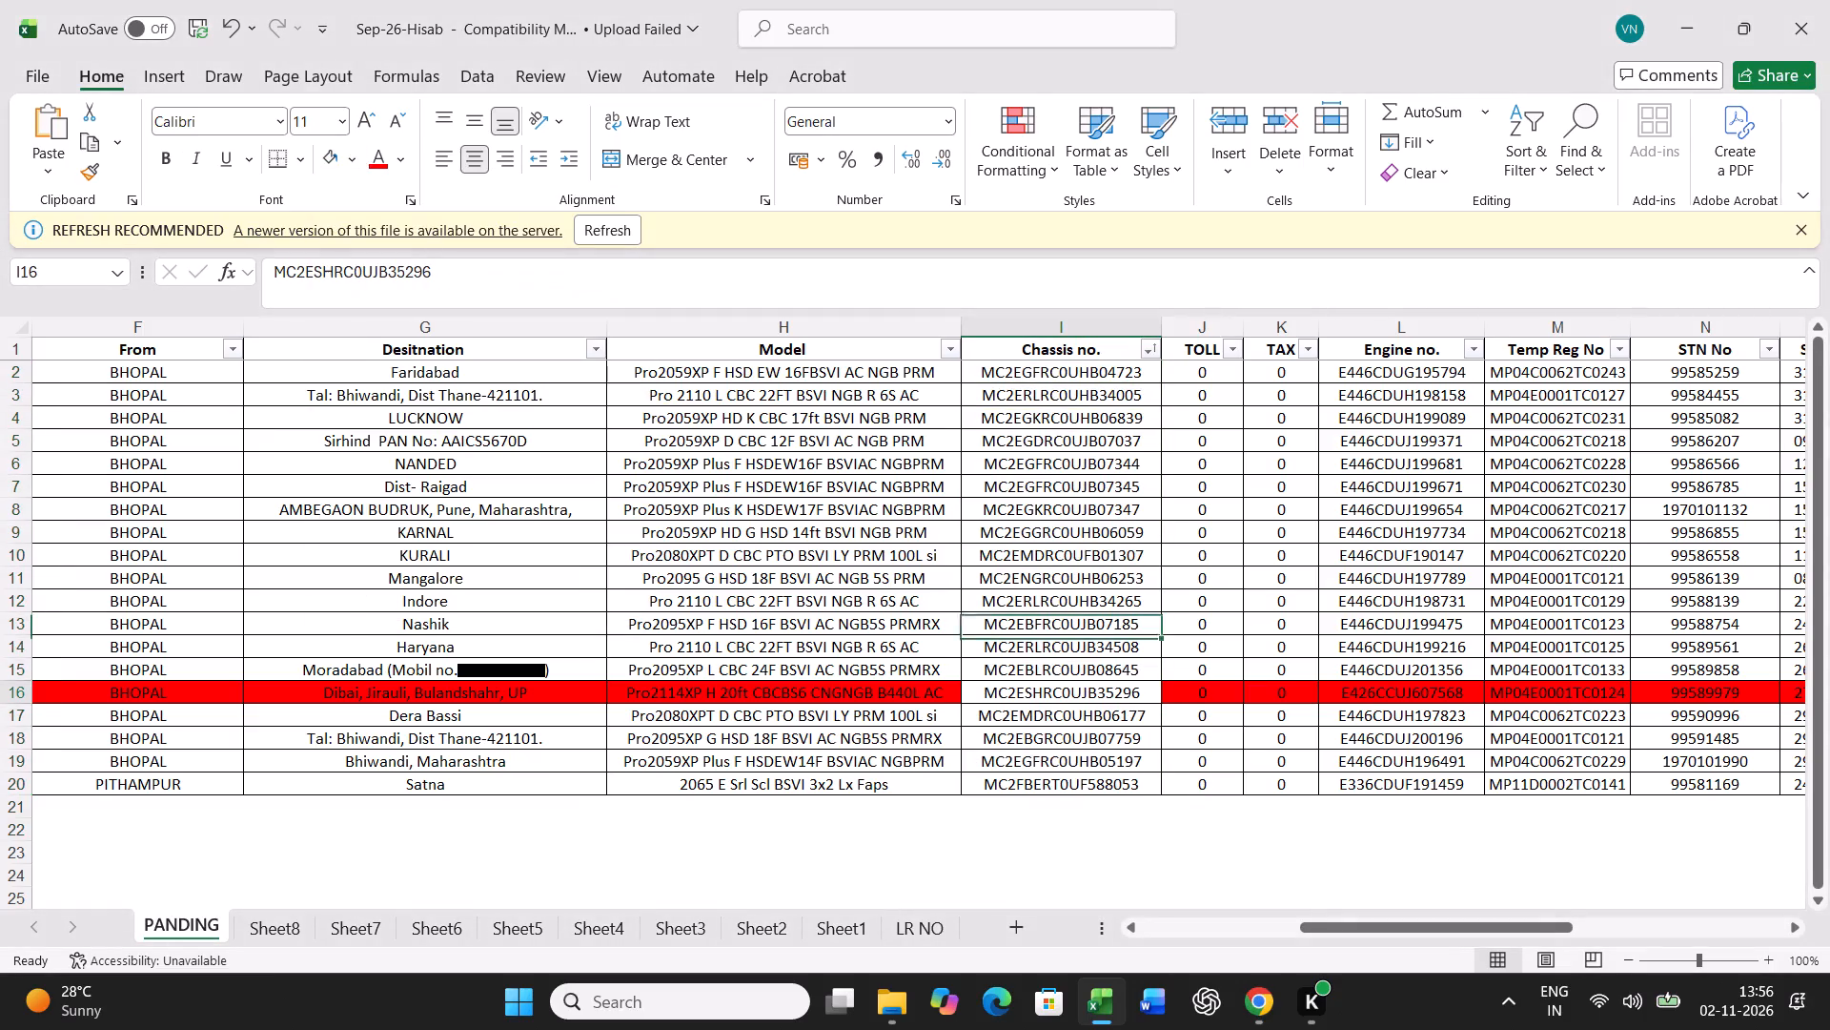
{"action": "left_click", "coordinate": [355, 155]}
{"action": "left_click", "coordinate": [373, 529]}
{"action": "left_click", "coordinate": [842, 584]}
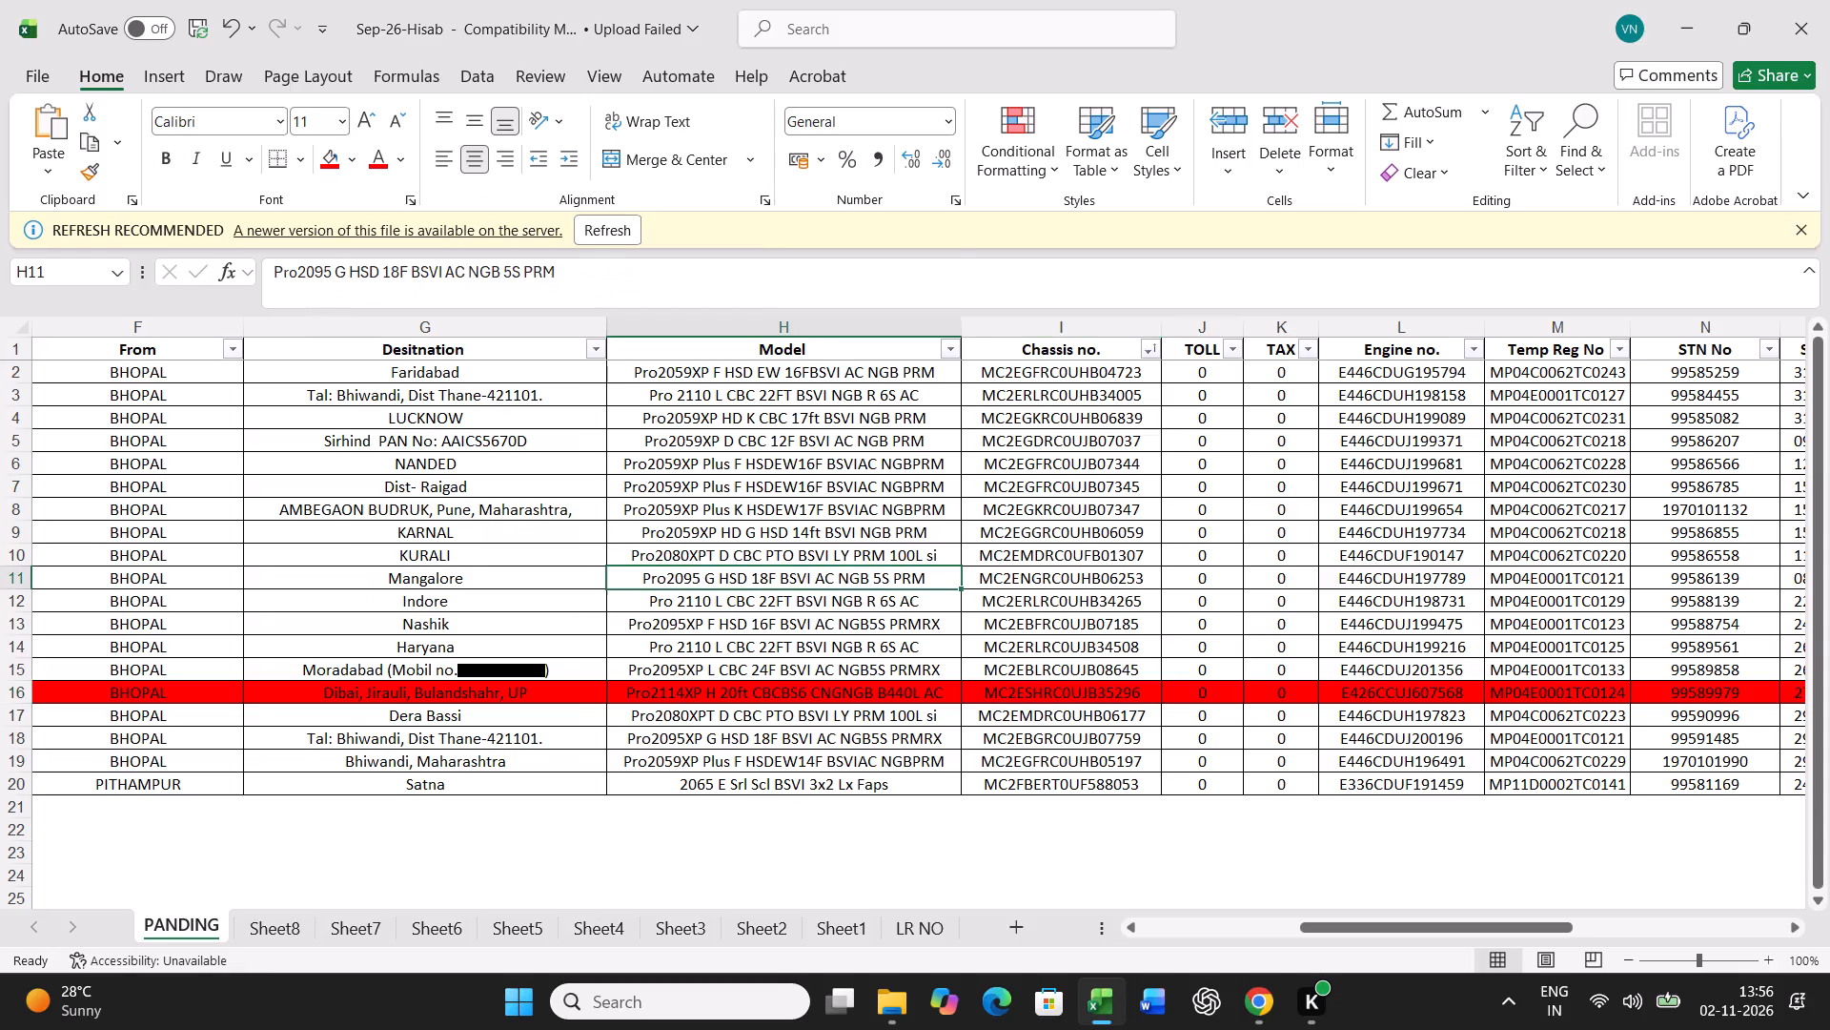
{"action": "key", "text": "ctrl+s"}
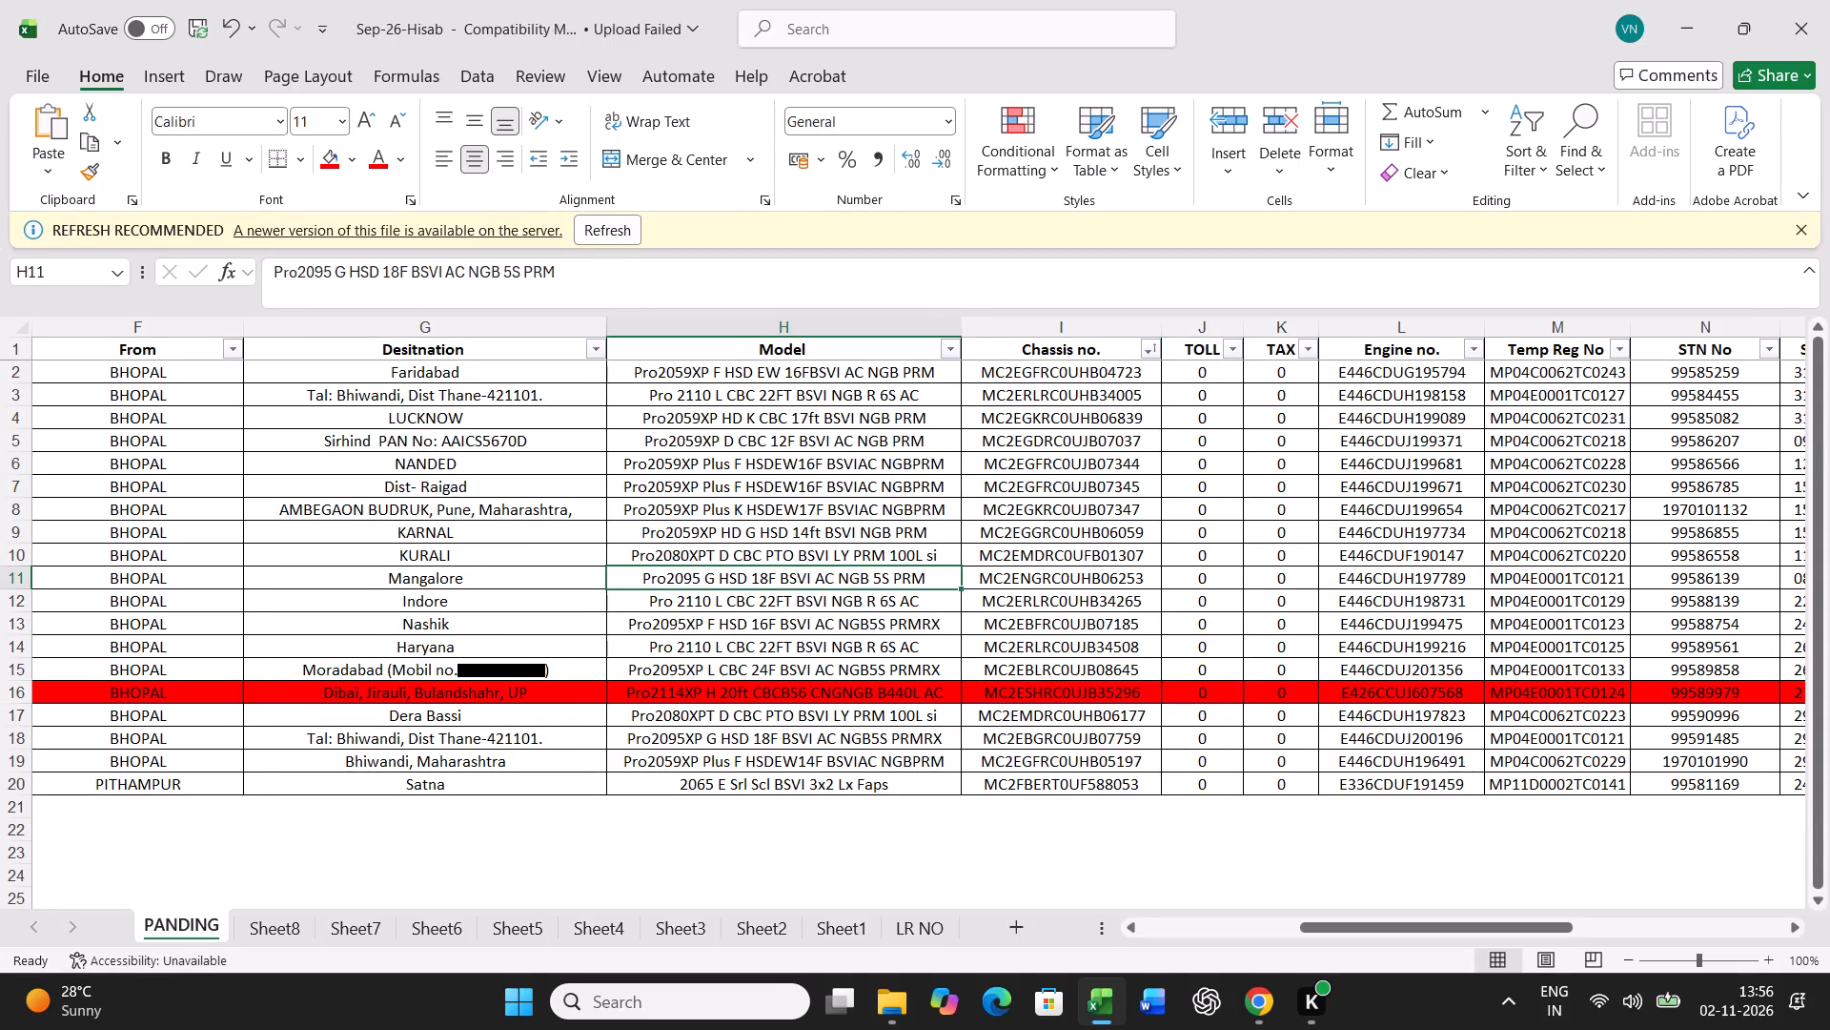
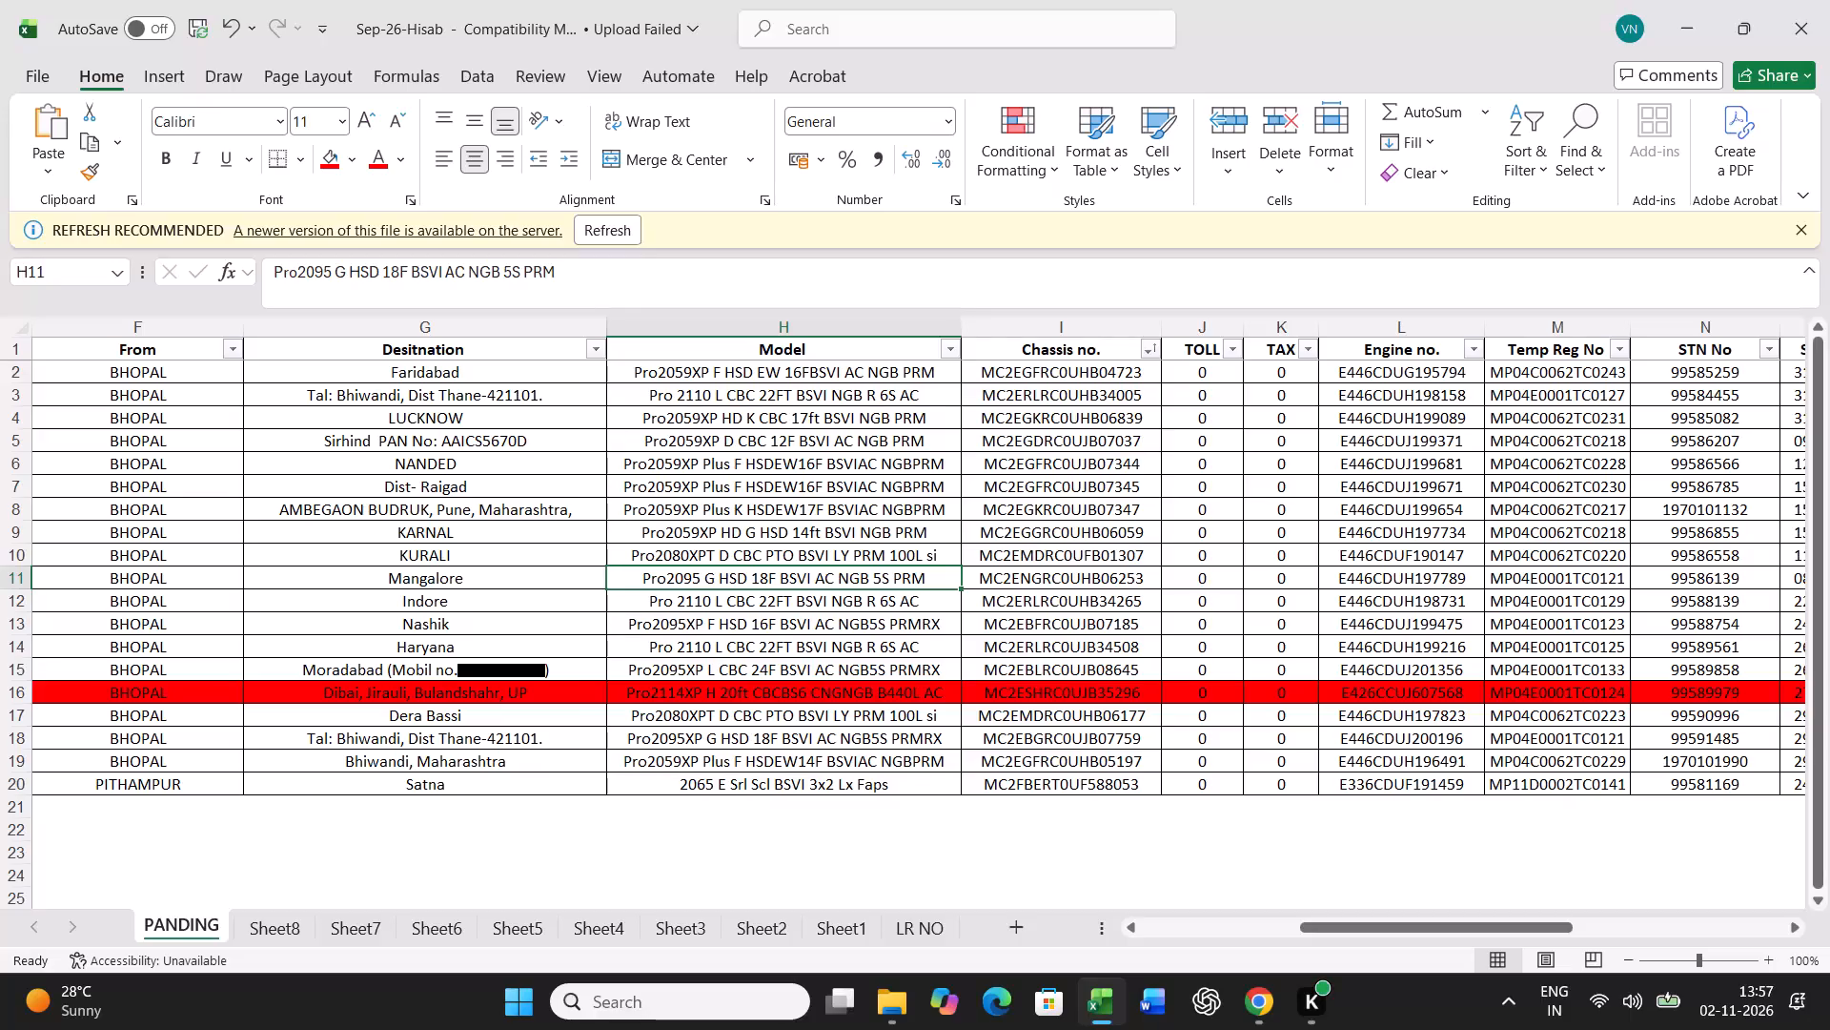
{"action": "key", "text": "ctrl+f"}
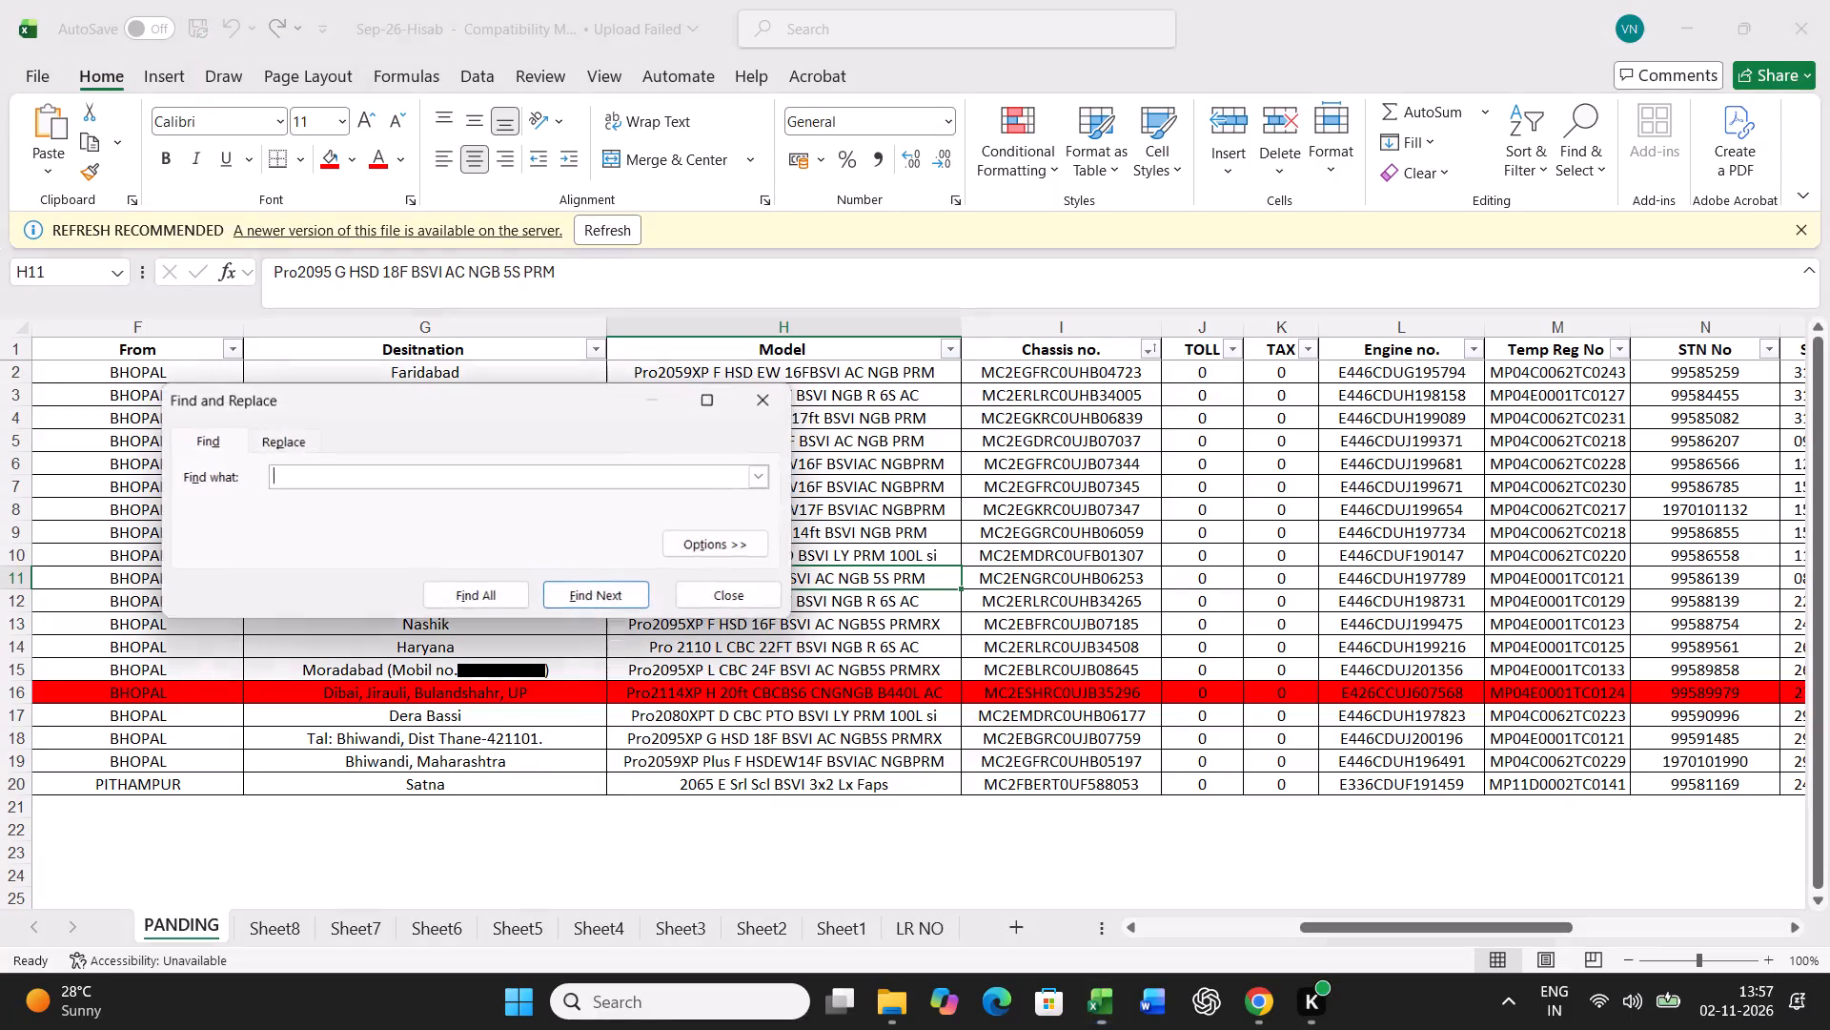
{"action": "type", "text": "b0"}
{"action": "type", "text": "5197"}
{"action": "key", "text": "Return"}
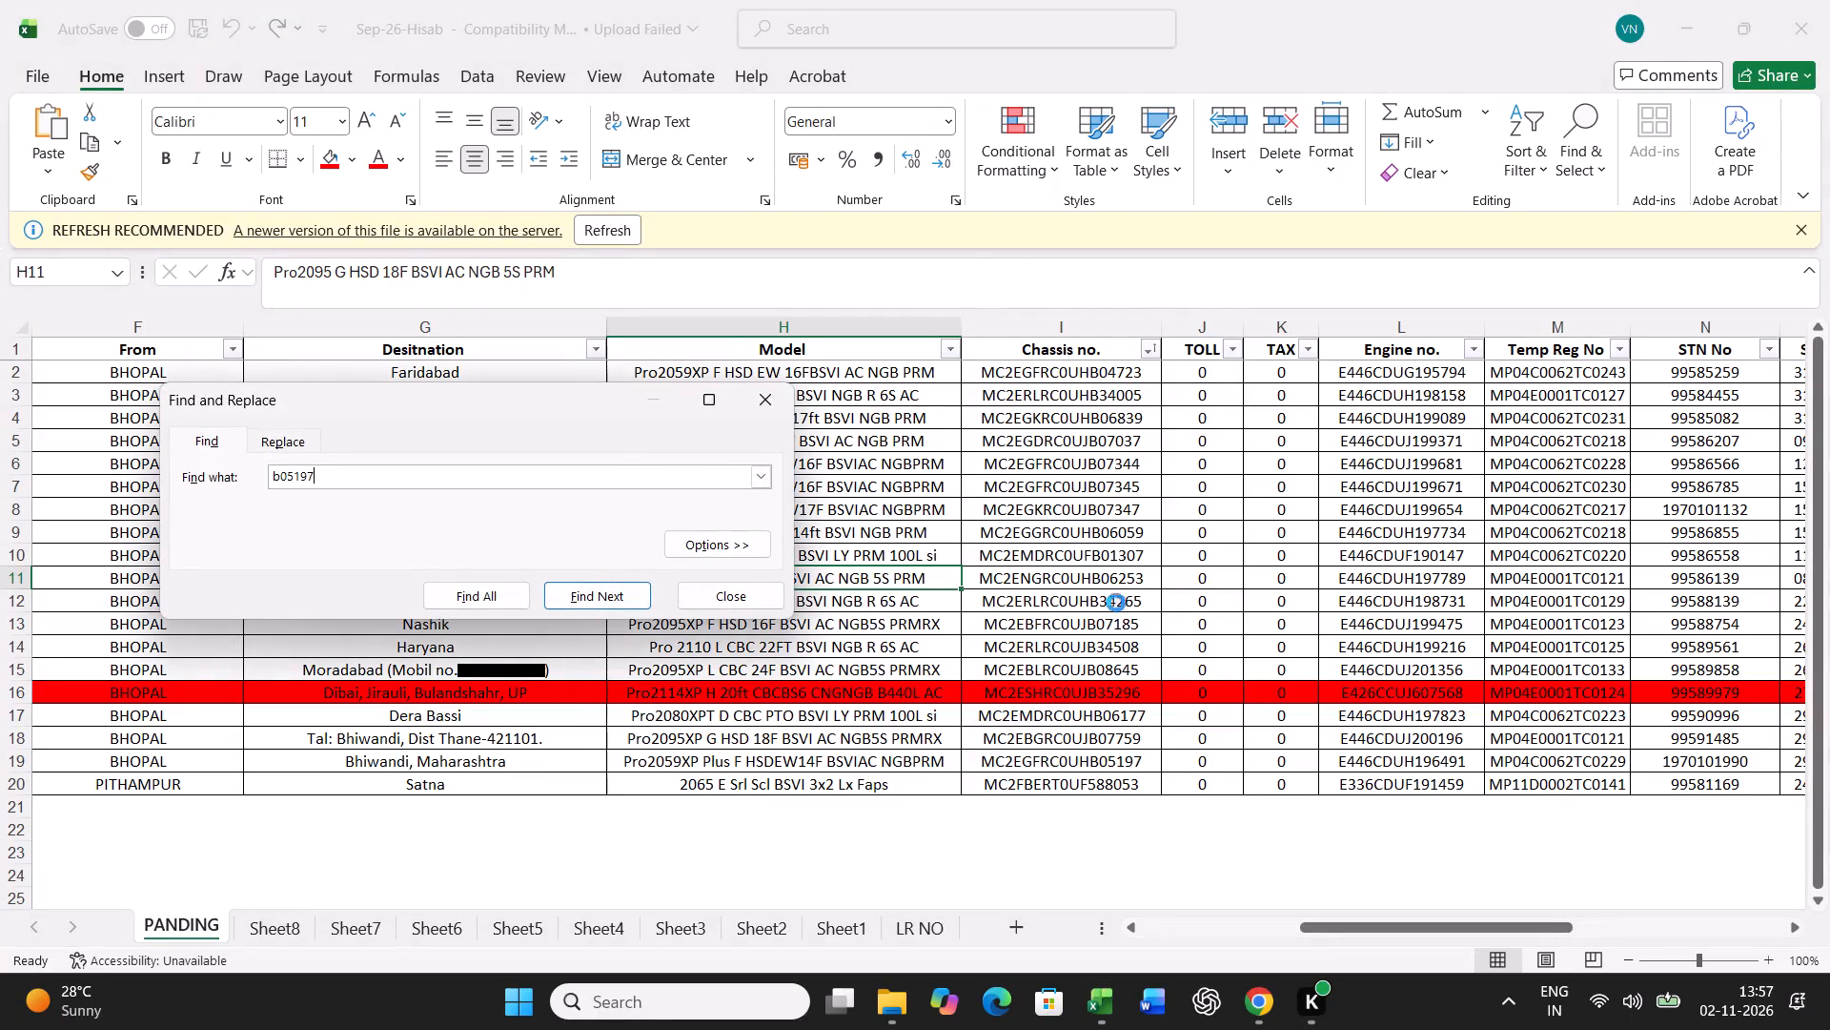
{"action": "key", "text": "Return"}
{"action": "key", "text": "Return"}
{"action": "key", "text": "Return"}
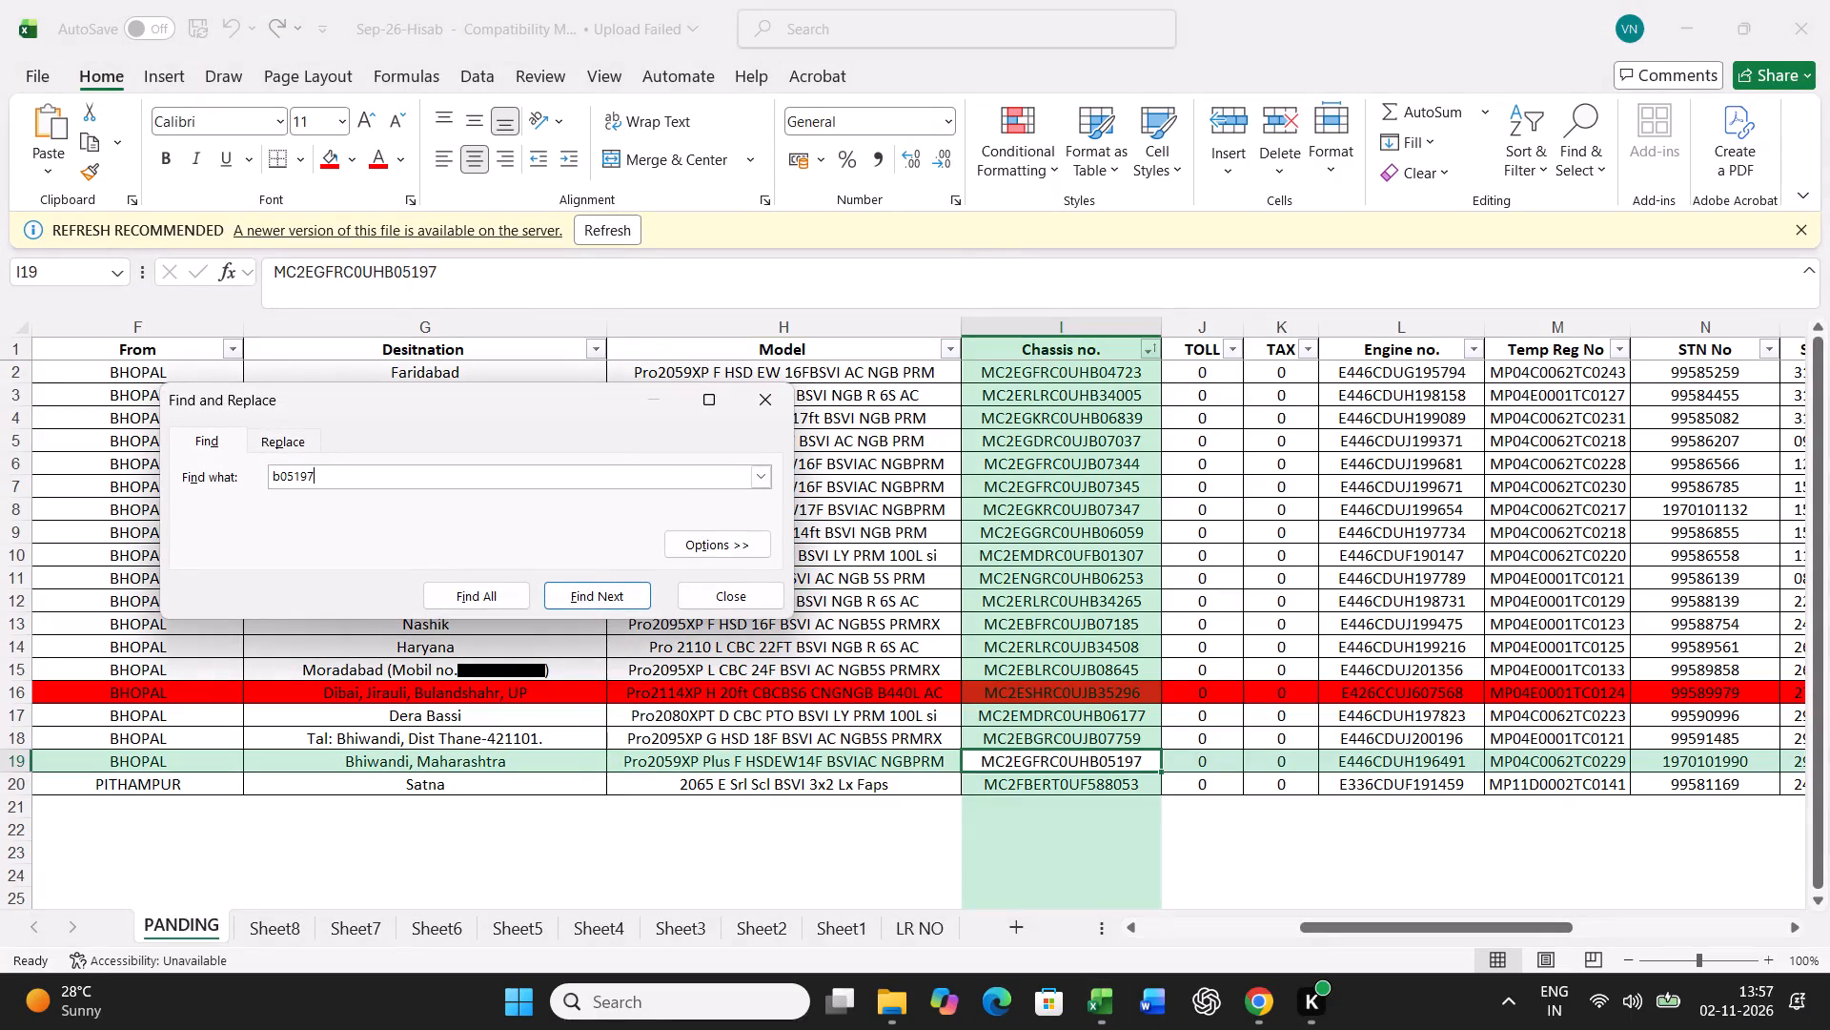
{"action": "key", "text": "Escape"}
{"action": "left_click", "coordinate": [354, 154]}
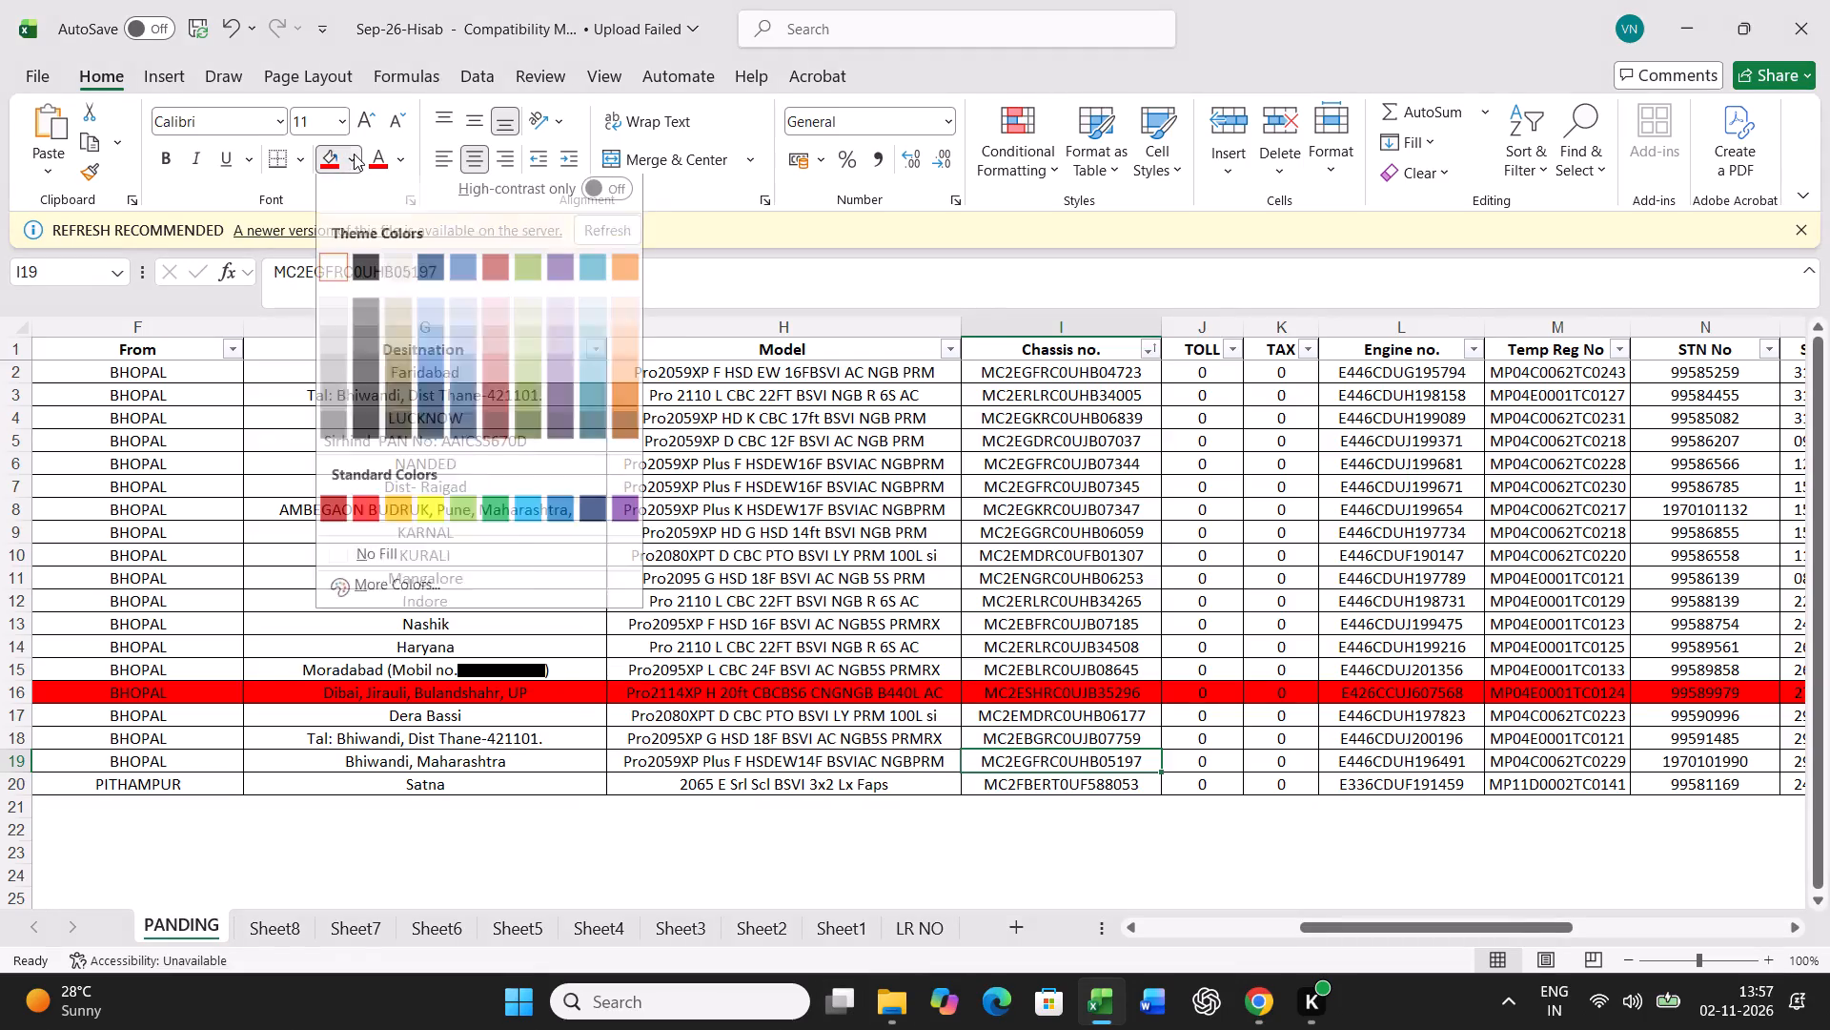
{"action": "left_click", "coordinate": [425, 526]}
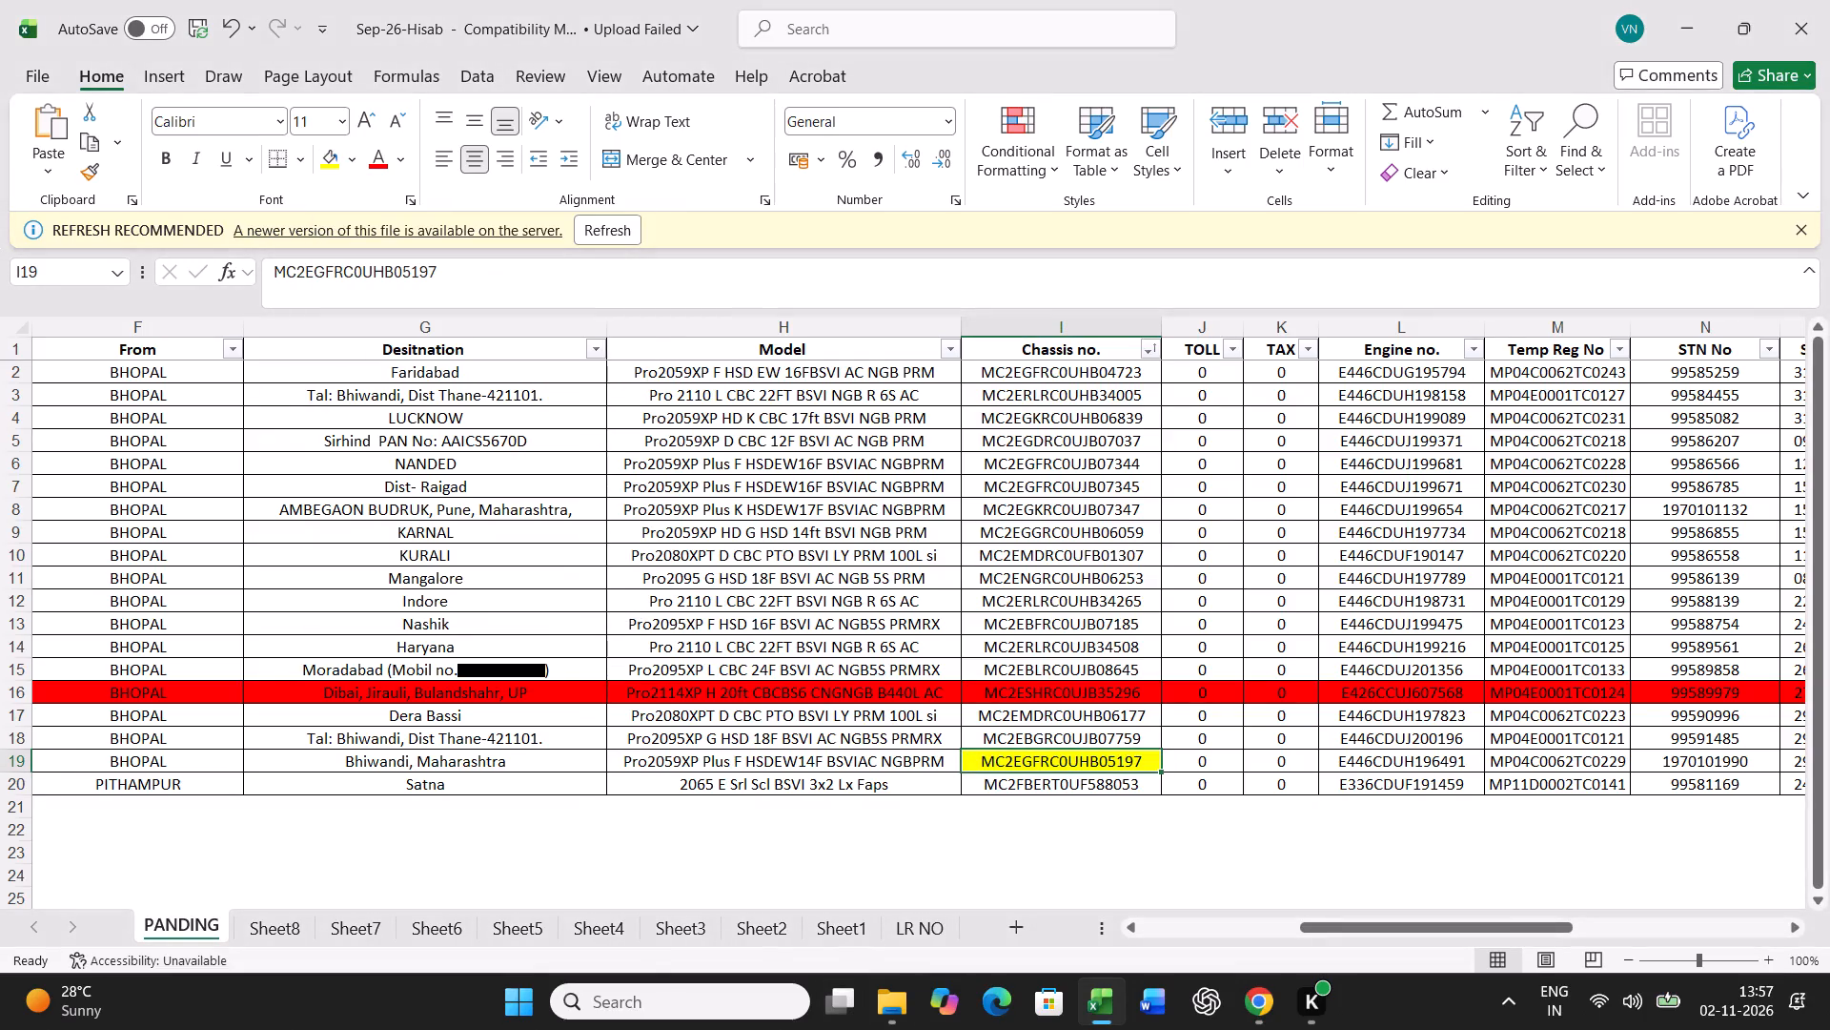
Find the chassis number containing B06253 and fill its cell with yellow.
{"action": "key", "text": "ctrl+f"}
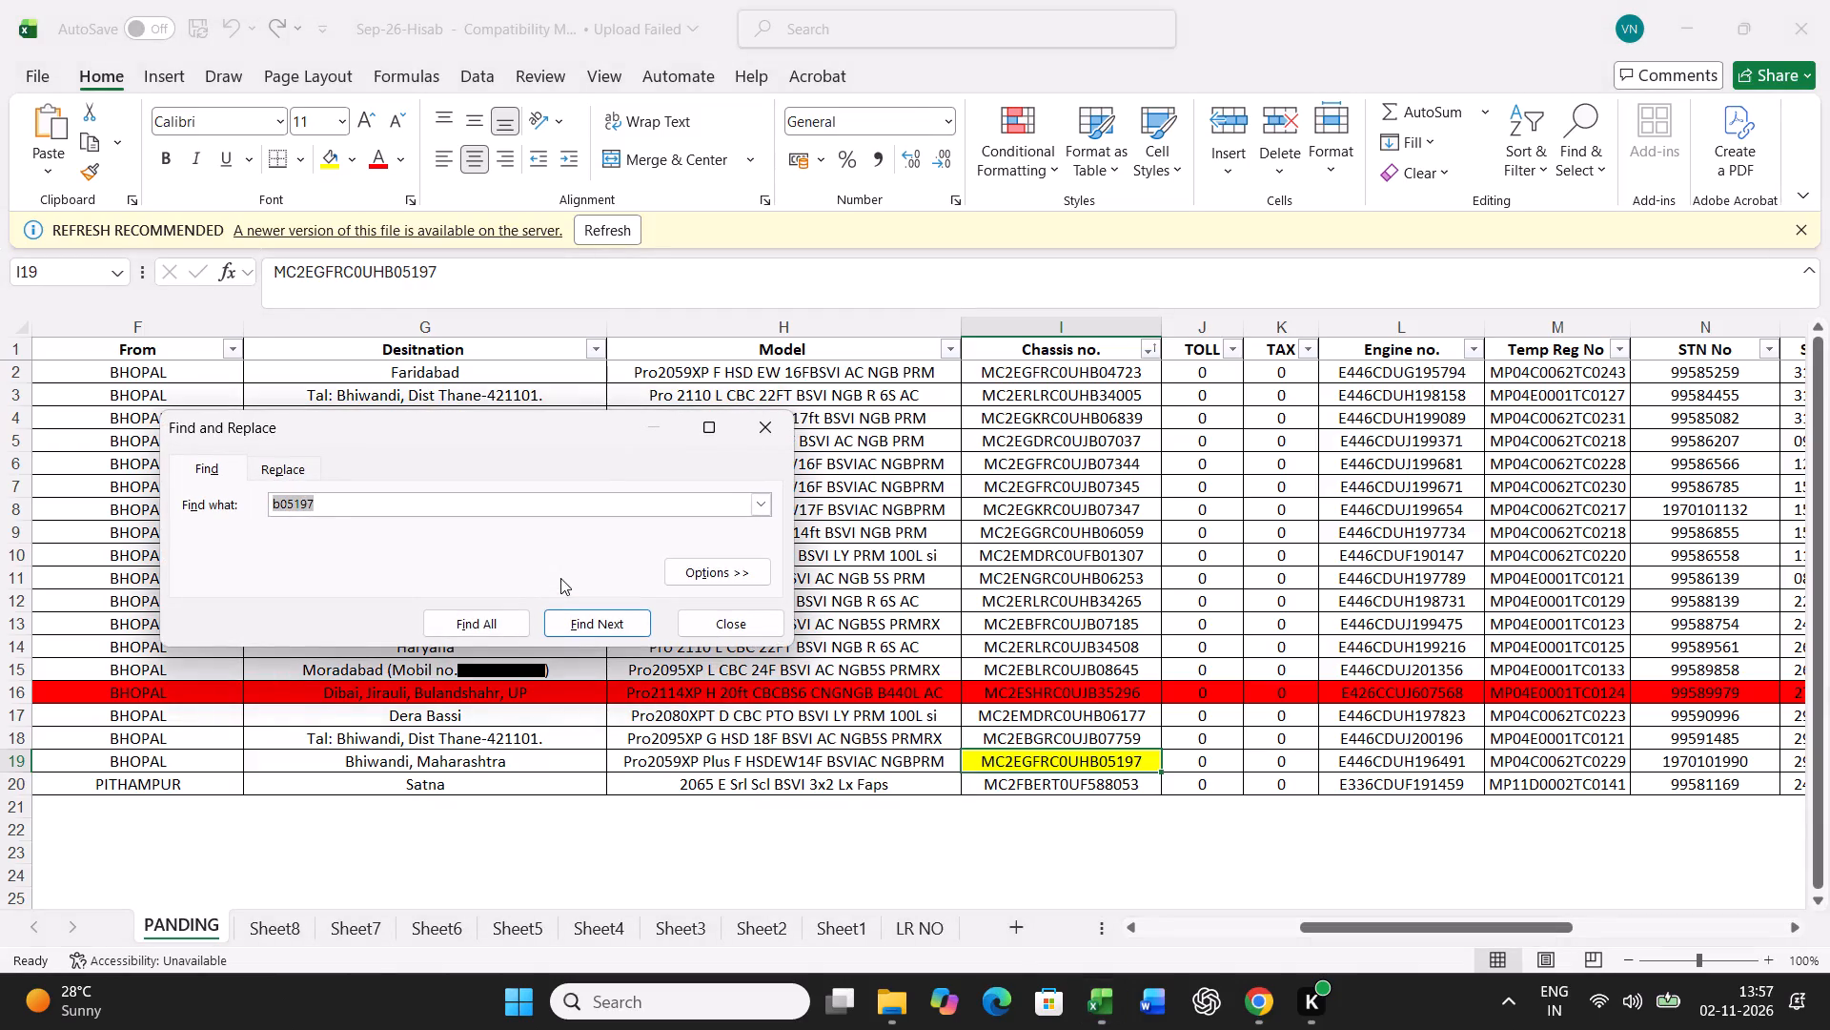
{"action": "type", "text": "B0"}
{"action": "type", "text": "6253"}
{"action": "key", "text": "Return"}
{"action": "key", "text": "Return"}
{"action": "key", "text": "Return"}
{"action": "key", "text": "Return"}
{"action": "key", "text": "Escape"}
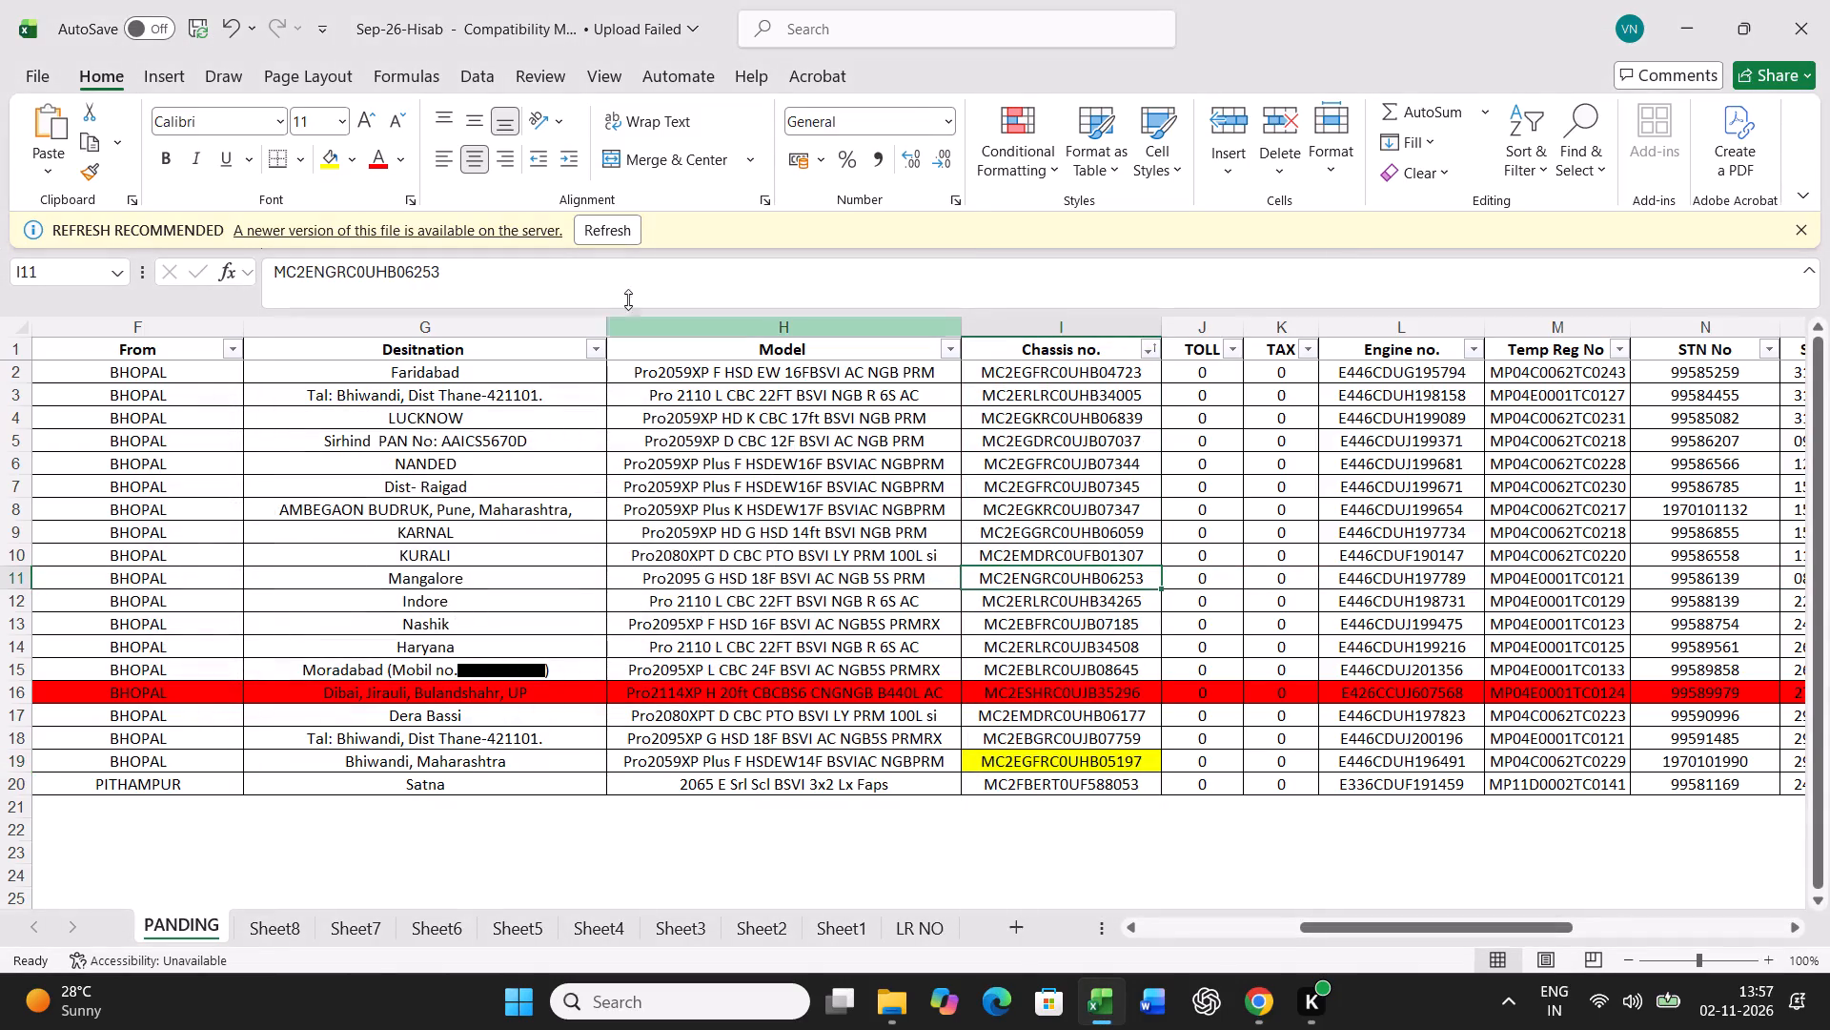
{"action": "left_click", "coordinate": [335, 158]}
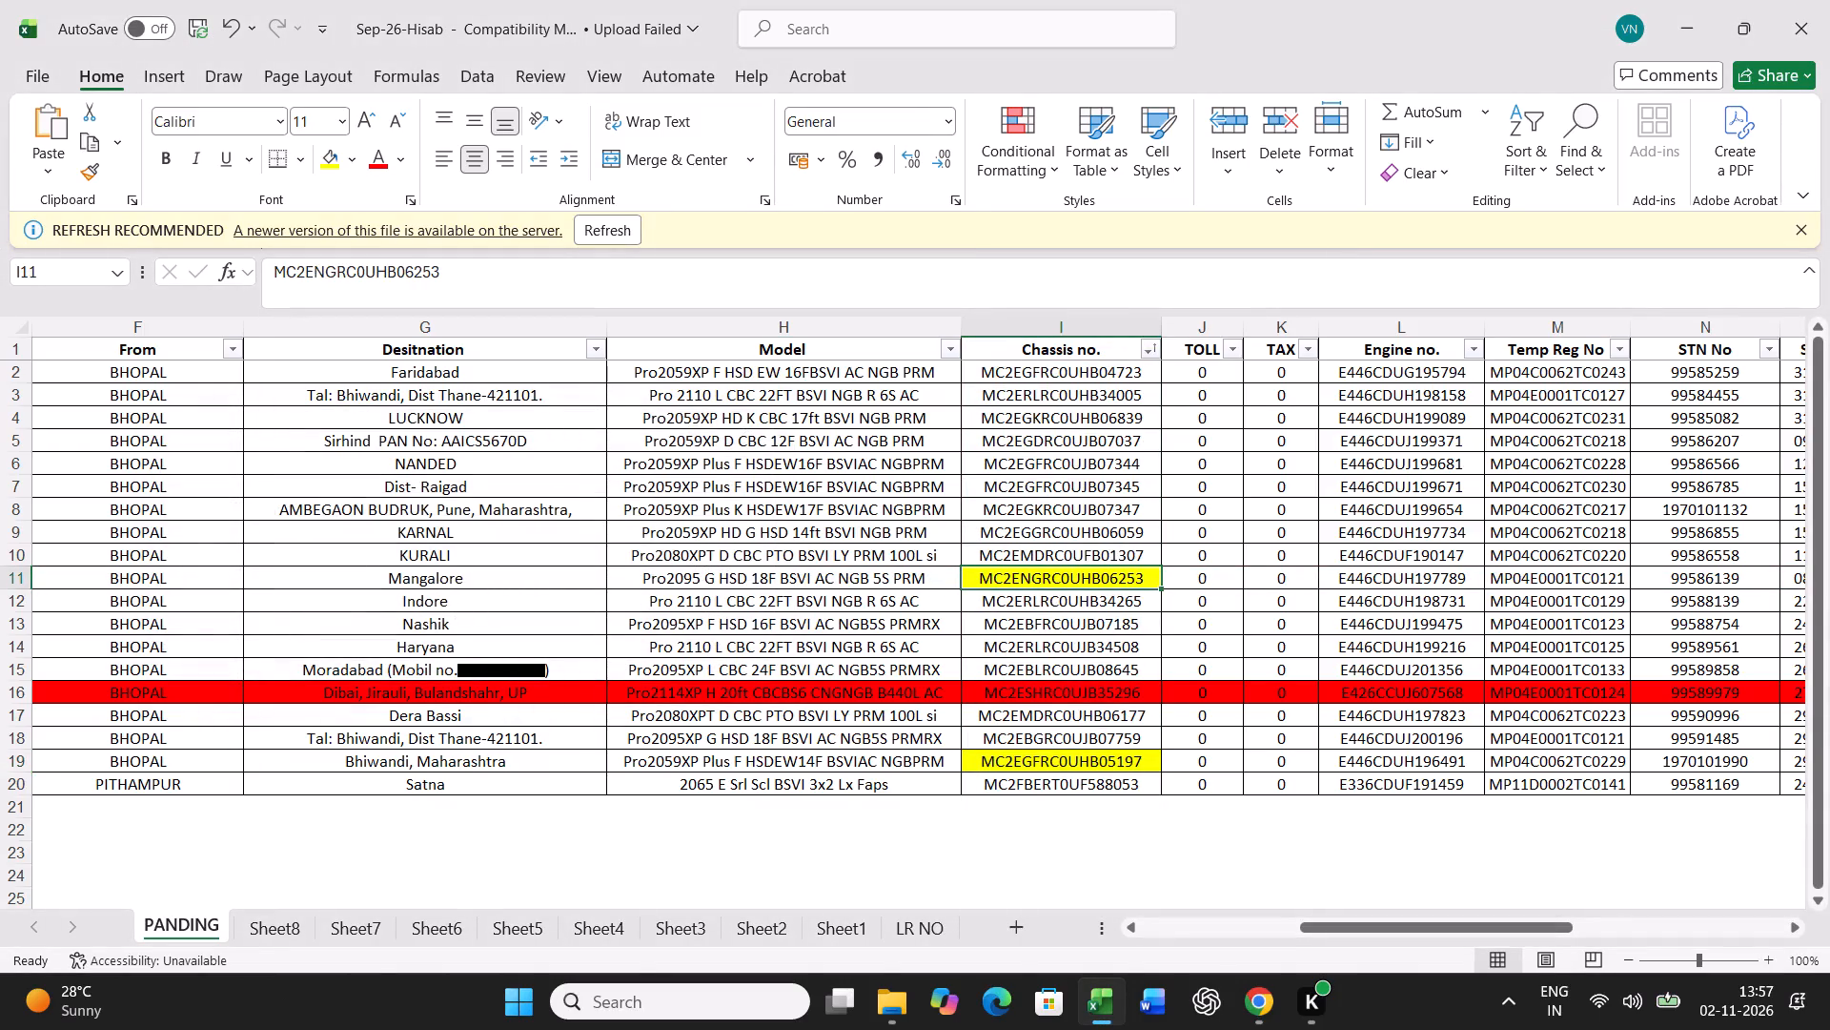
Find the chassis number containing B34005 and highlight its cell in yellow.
{"action": "key", "text": "ctrl+f"}
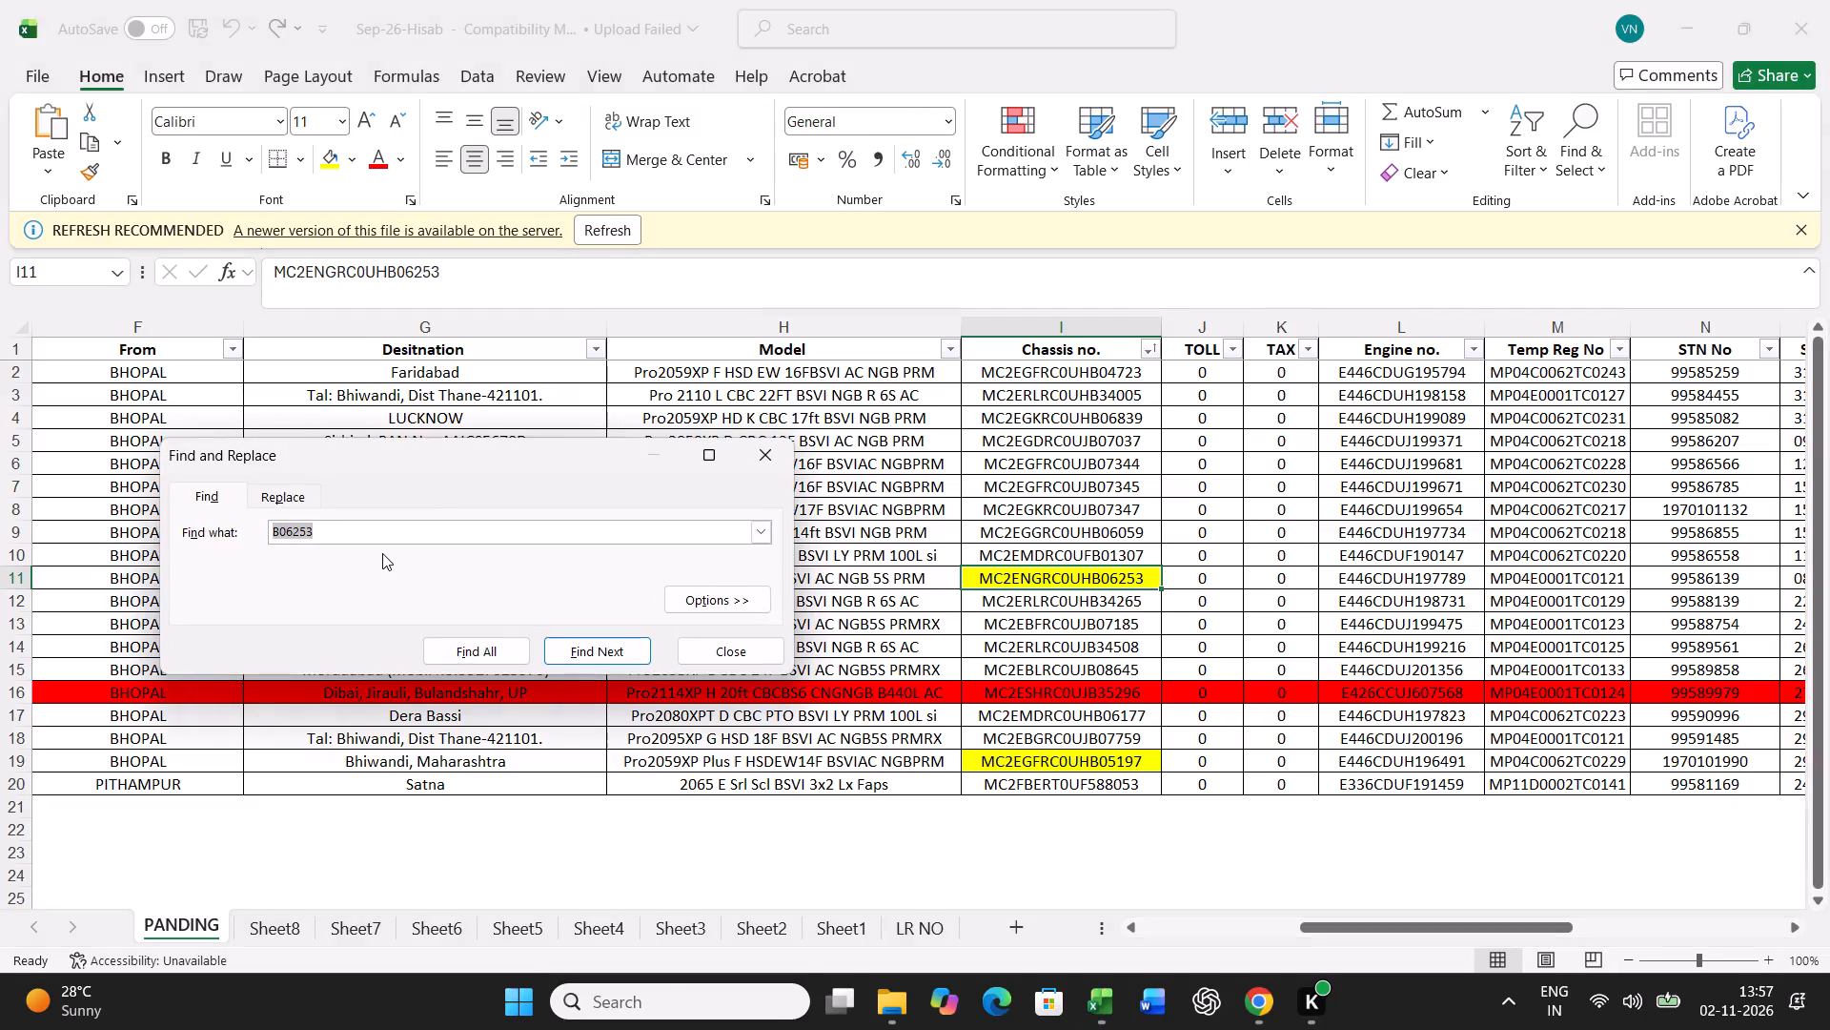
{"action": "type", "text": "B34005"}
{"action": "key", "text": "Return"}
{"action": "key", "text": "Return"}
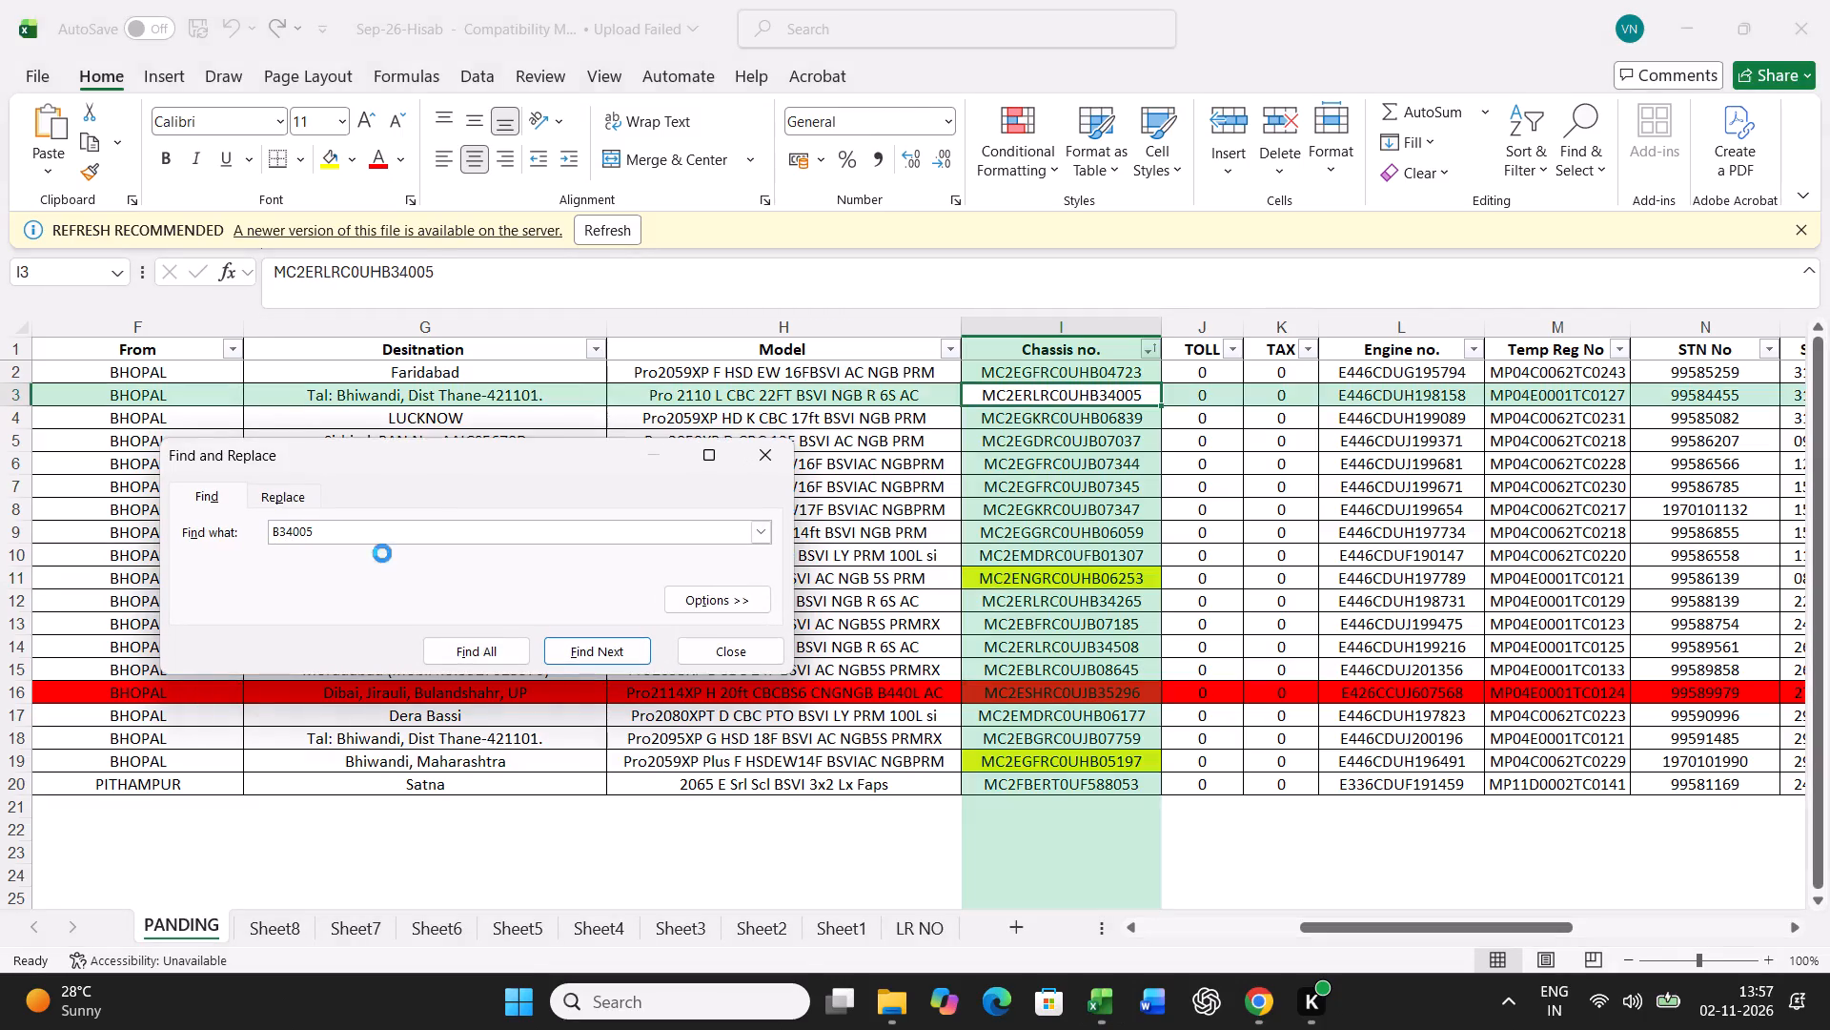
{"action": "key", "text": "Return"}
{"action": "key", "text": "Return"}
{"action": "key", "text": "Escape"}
{"action": "left_click", "coordinate": [333, 163]}
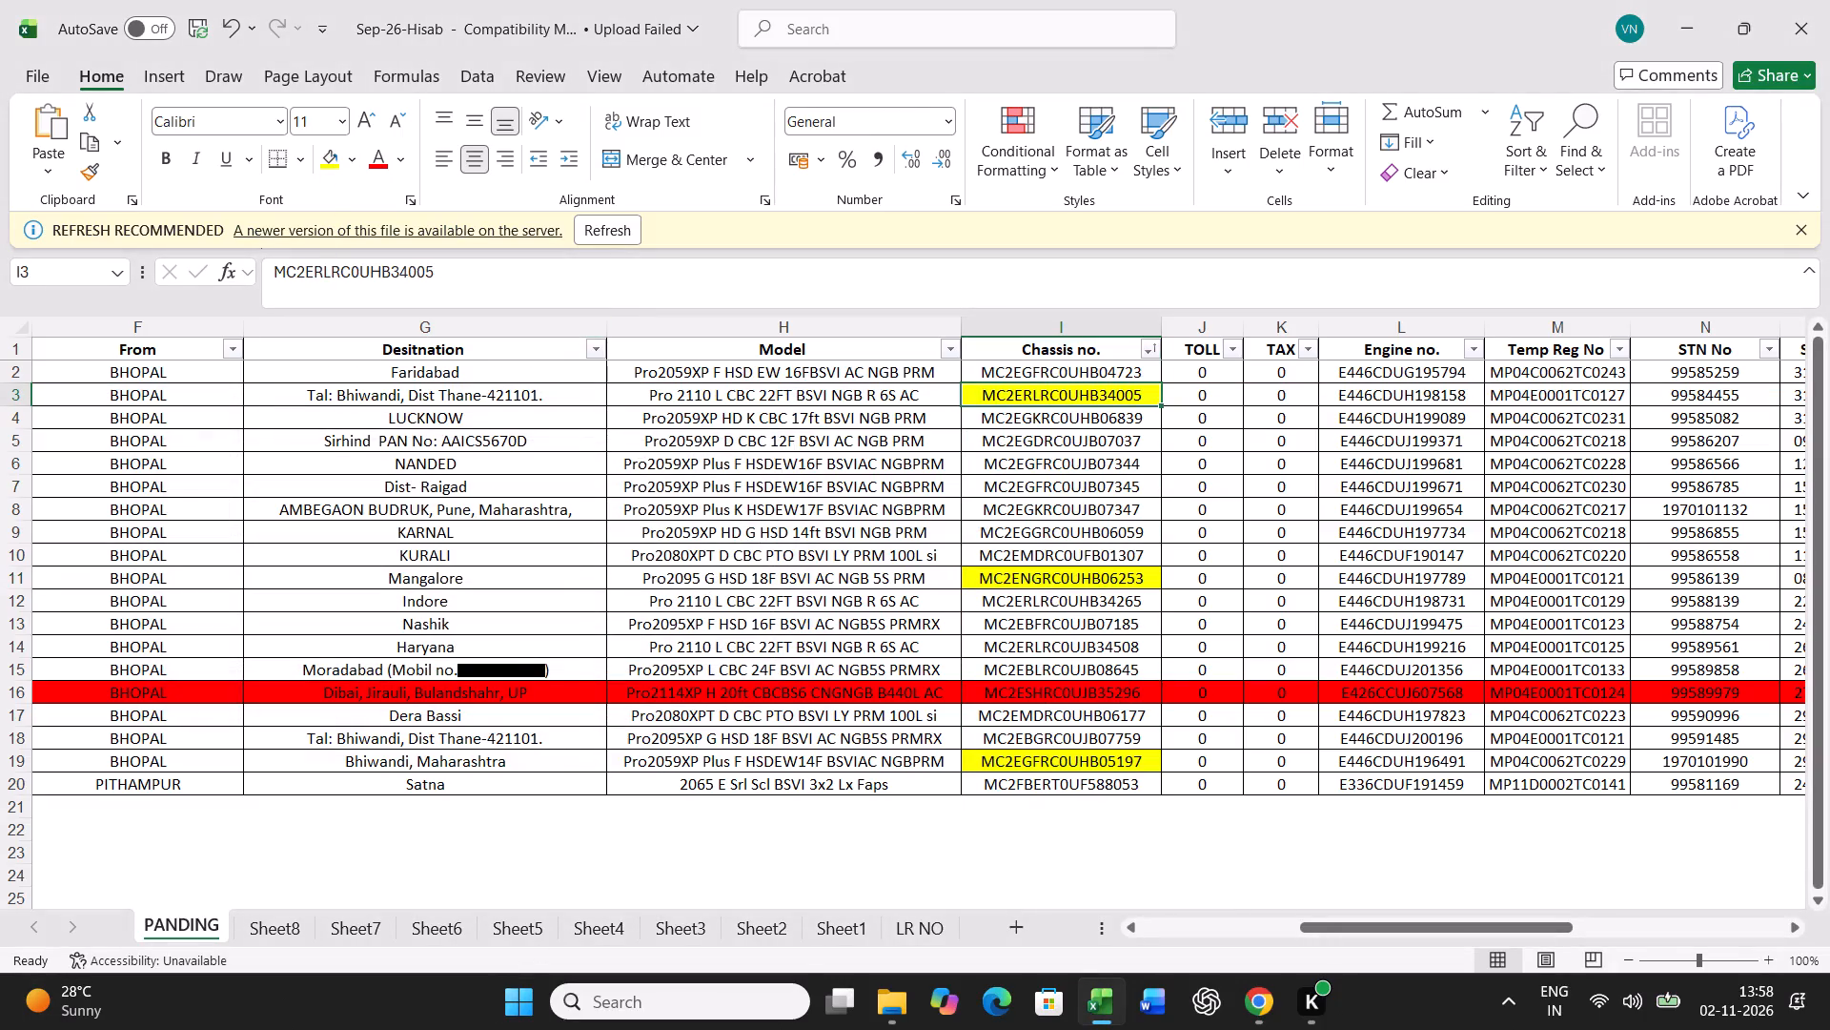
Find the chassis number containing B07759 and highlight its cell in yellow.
{"action": "key", "text": "ctrl+f"}
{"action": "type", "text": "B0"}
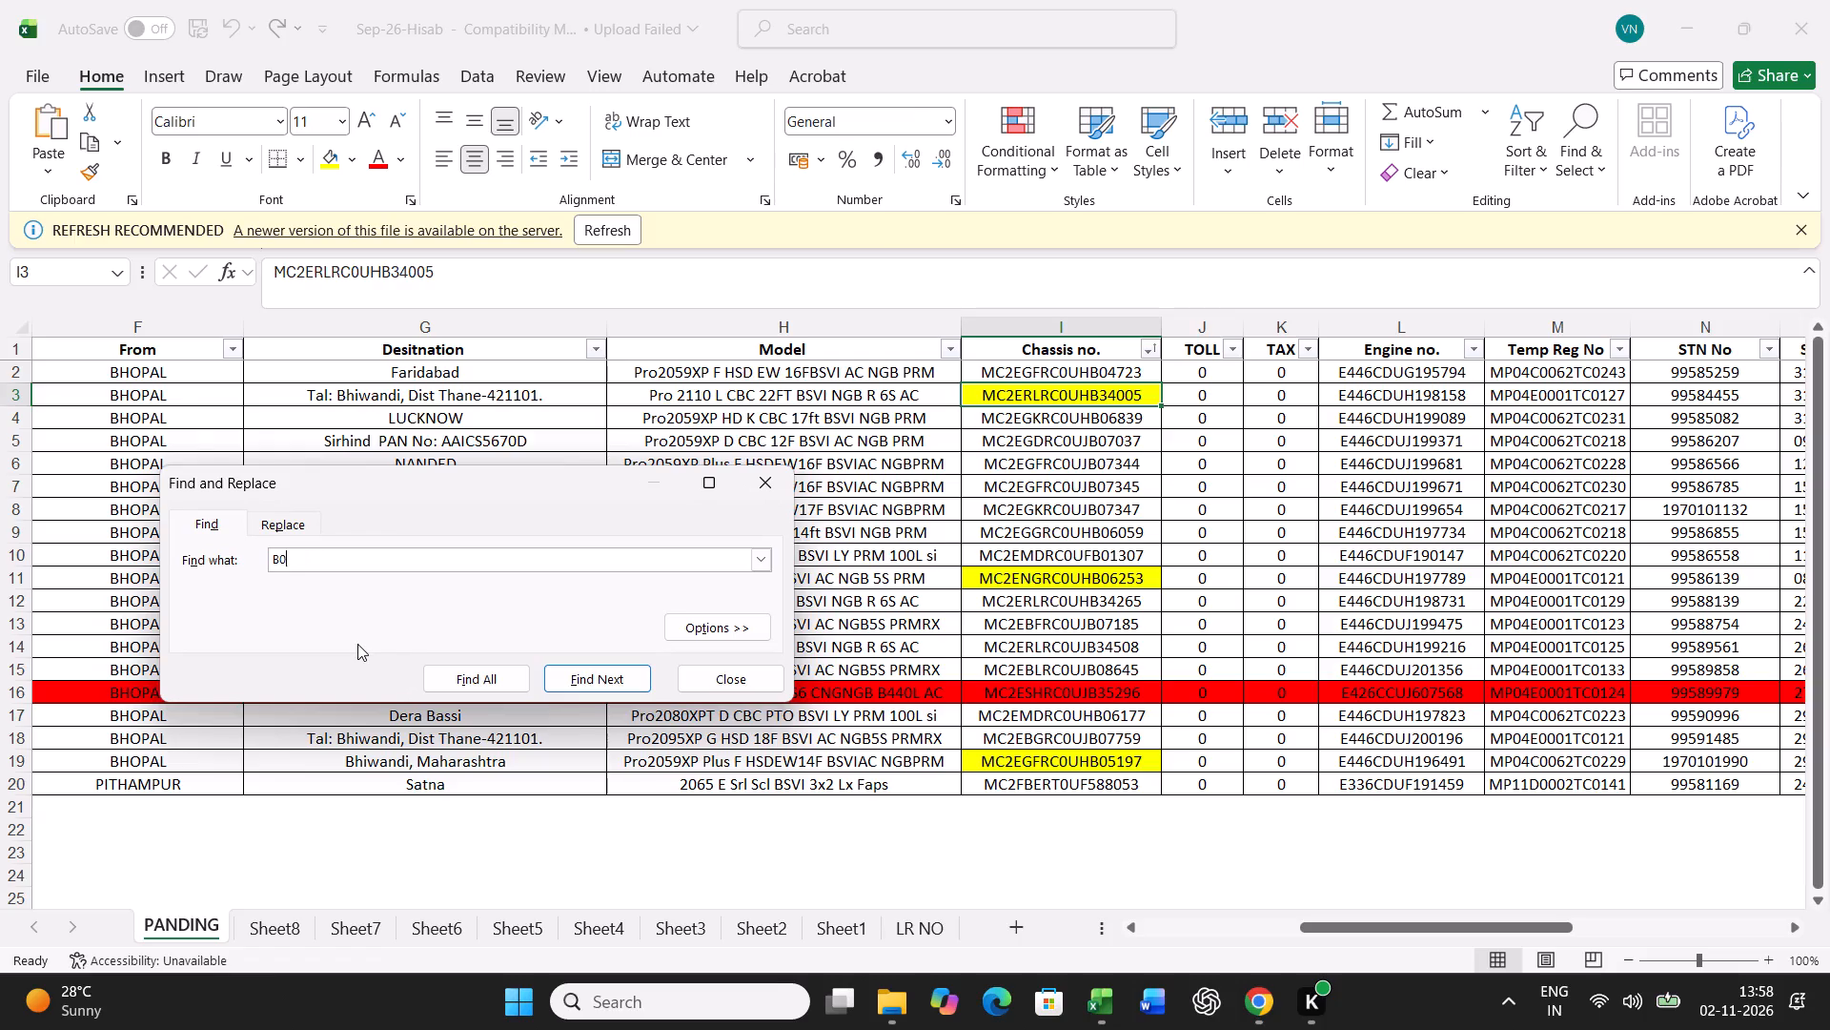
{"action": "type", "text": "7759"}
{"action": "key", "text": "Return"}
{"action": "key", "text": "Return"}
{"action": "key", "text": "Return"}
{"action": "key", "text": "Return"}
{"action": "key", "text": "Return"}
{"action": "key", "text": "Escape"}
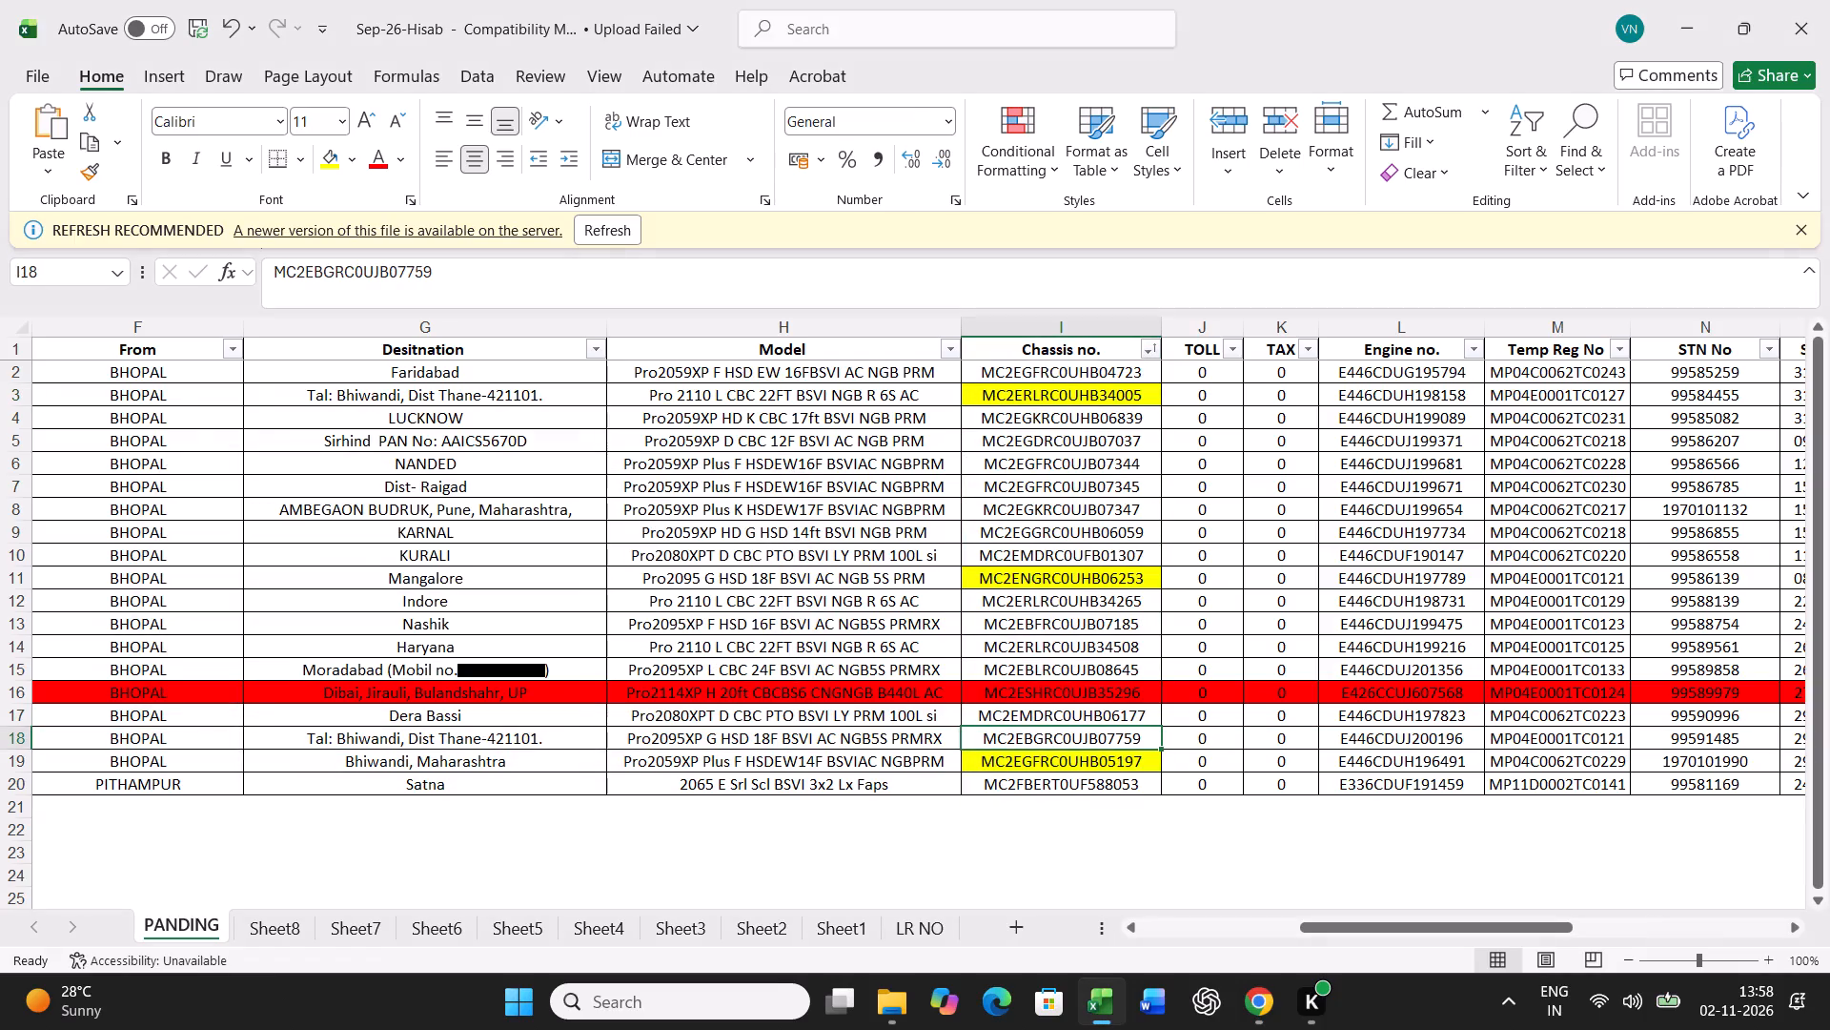
{"action": "left_click", "coordinate": [332, 155]}
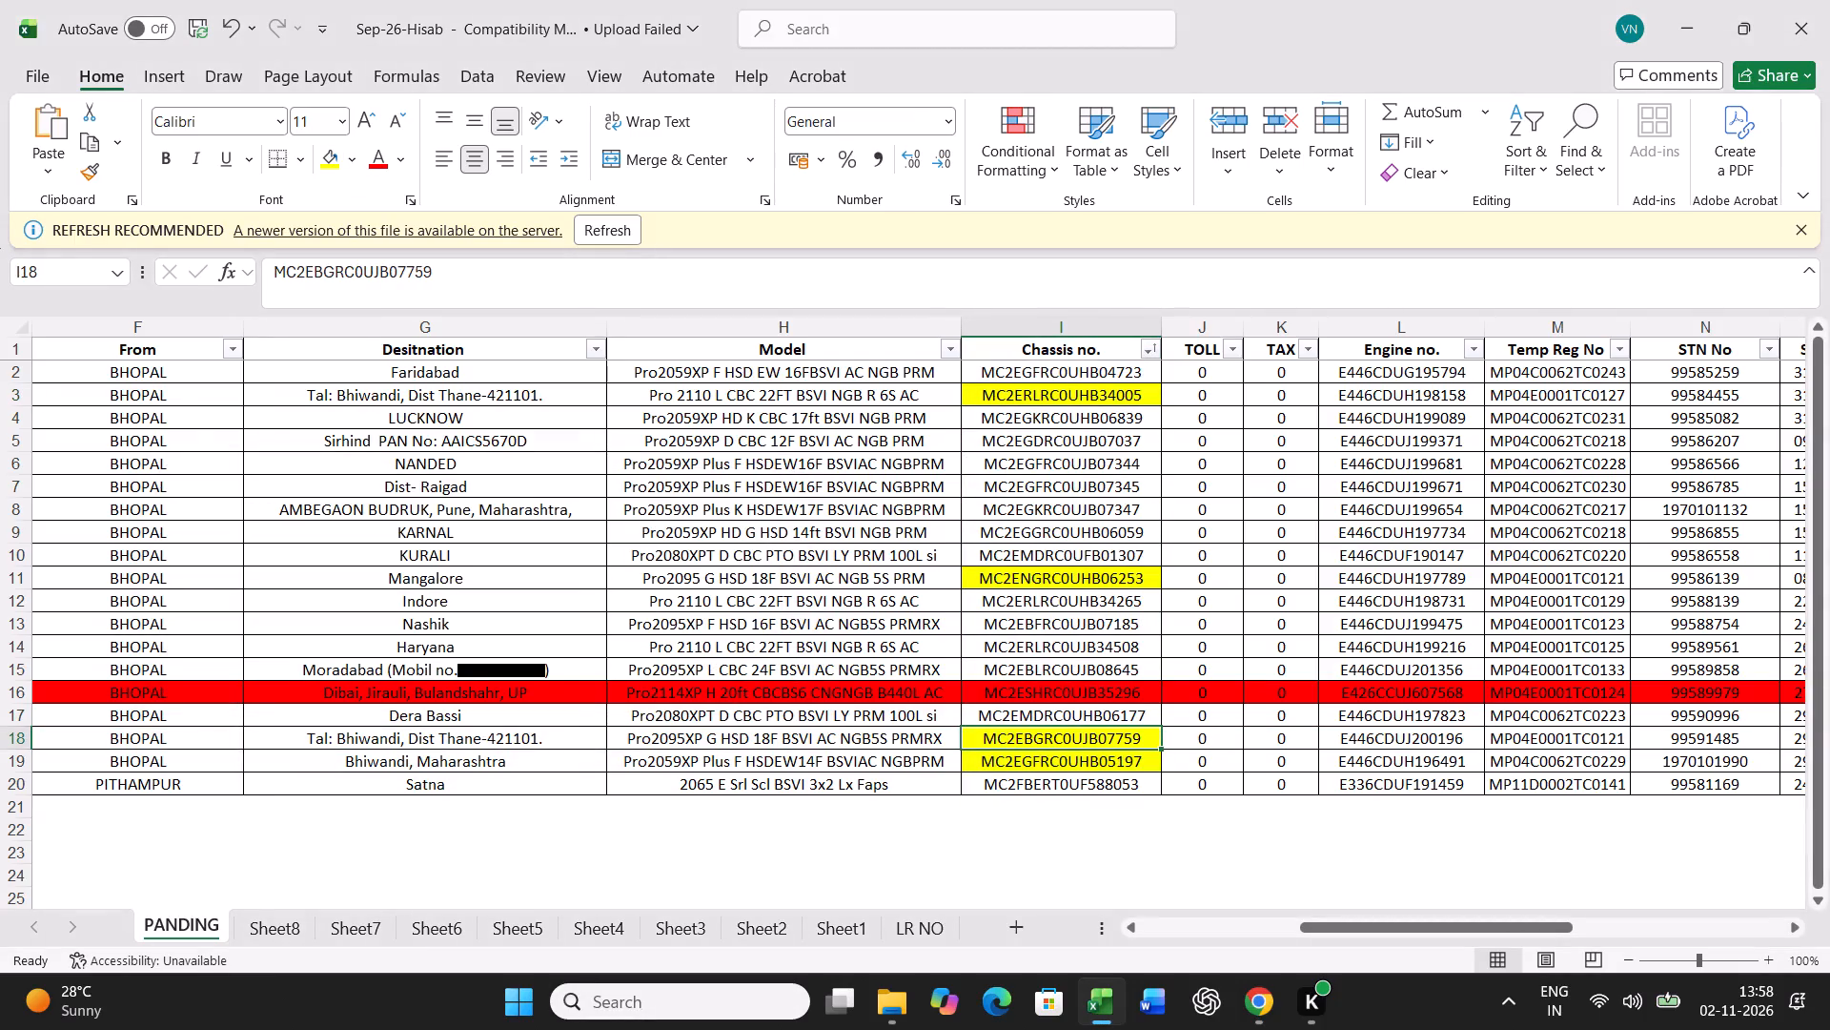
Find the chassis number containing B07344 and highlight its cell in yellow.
{"action": "key", "text": "ctrl+f"}
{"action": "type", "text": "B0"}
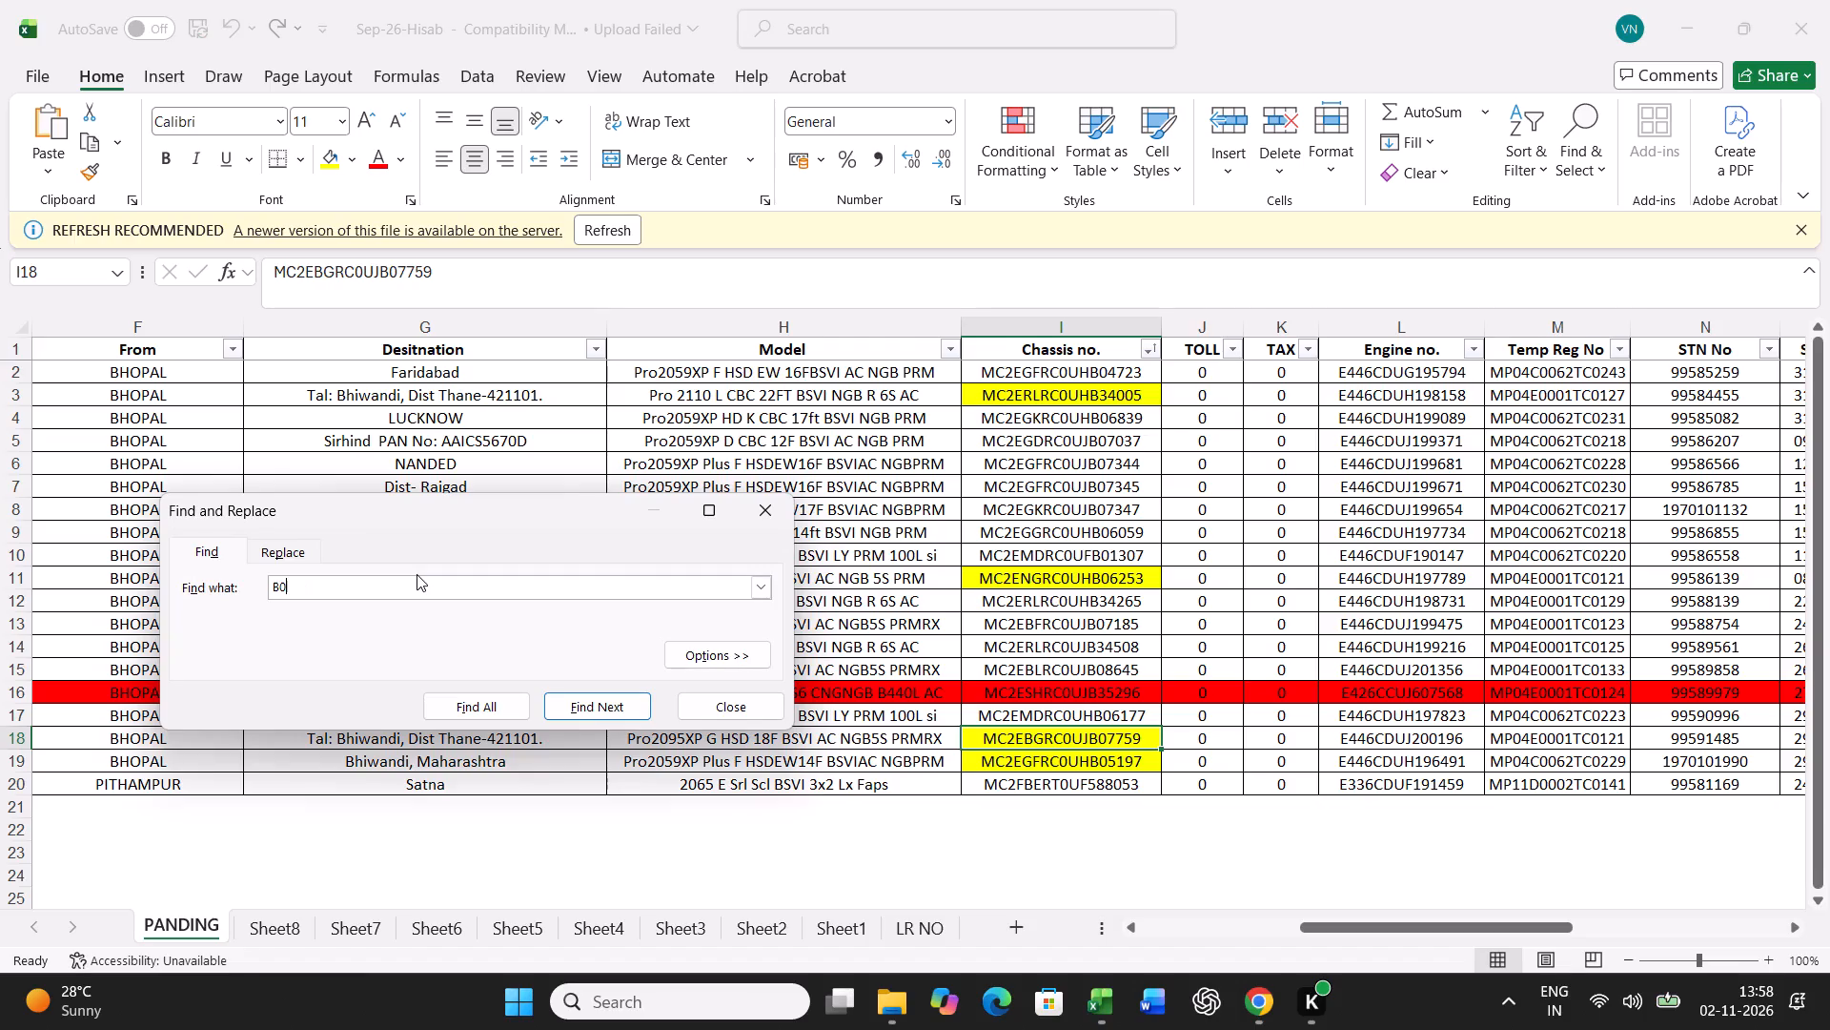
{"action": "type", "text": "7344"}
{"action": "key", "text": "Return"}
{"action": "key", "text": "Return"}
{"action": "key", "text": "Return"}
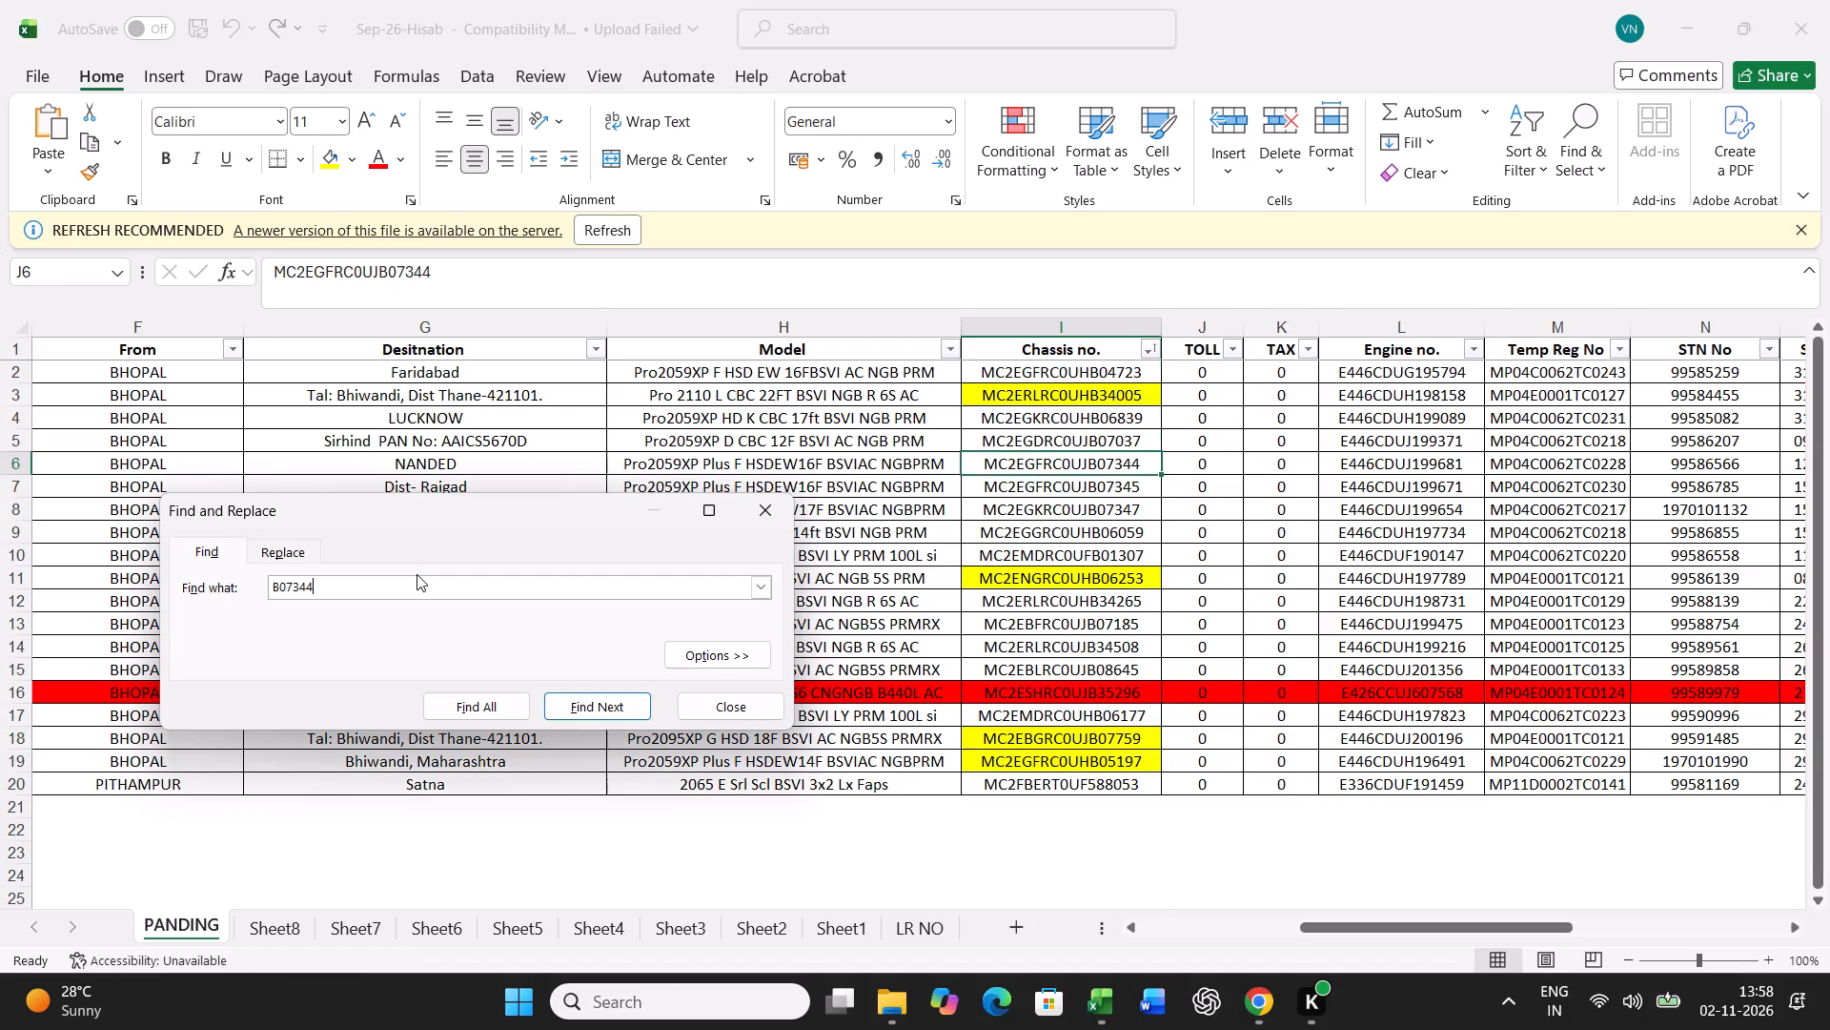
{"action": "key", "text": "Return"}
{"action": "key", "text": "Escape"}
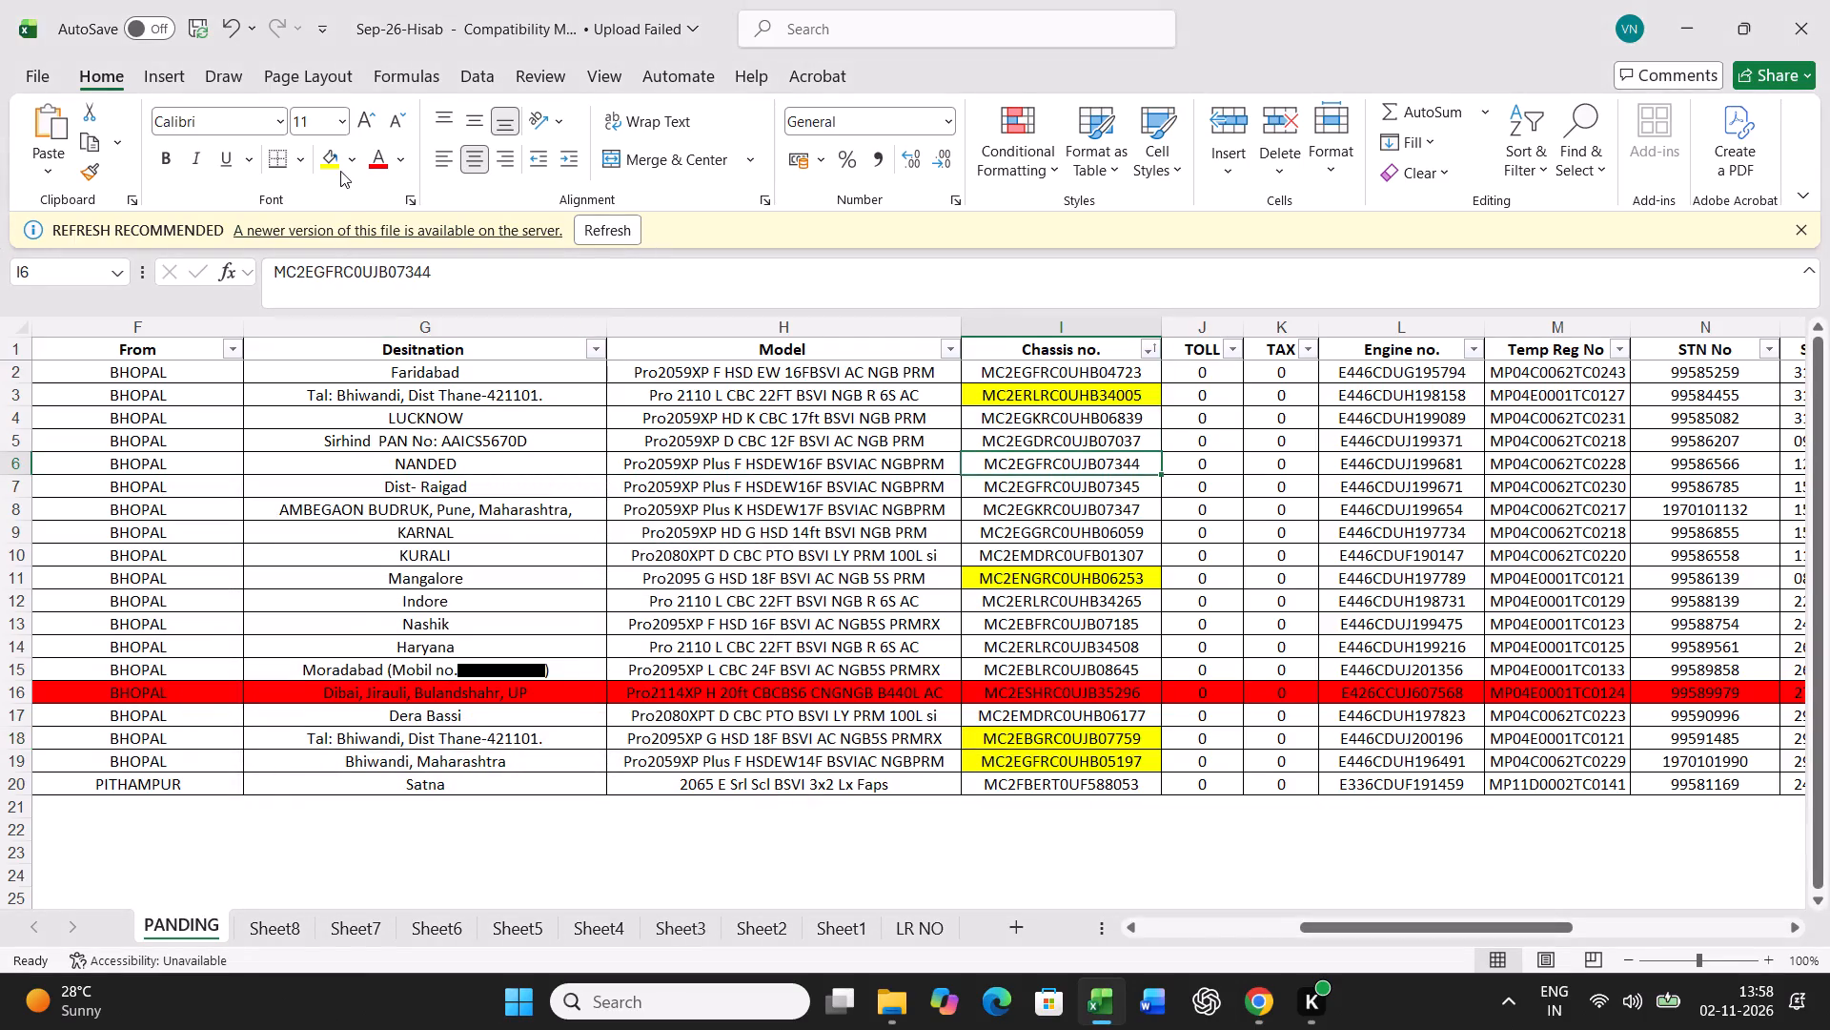
{"action": "left_click", "coordinate": [337, 155]}
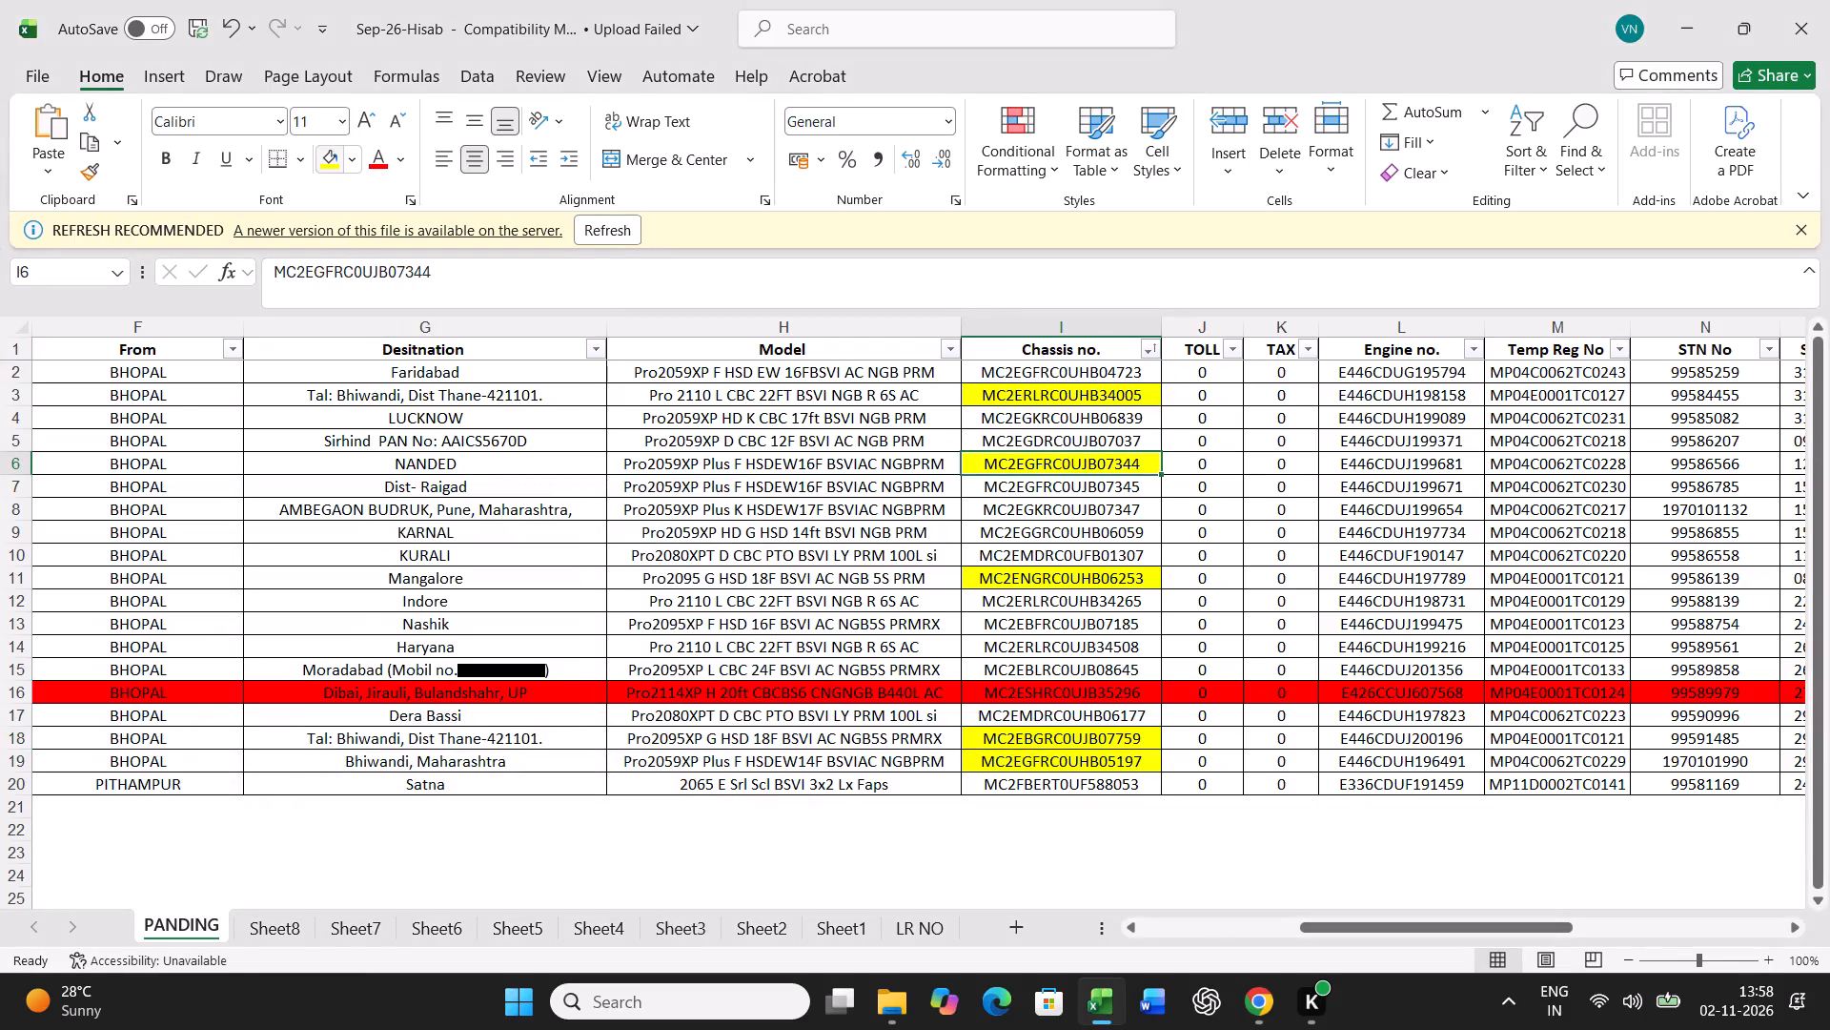
{"action": "key", "text": "ctrl+f"}
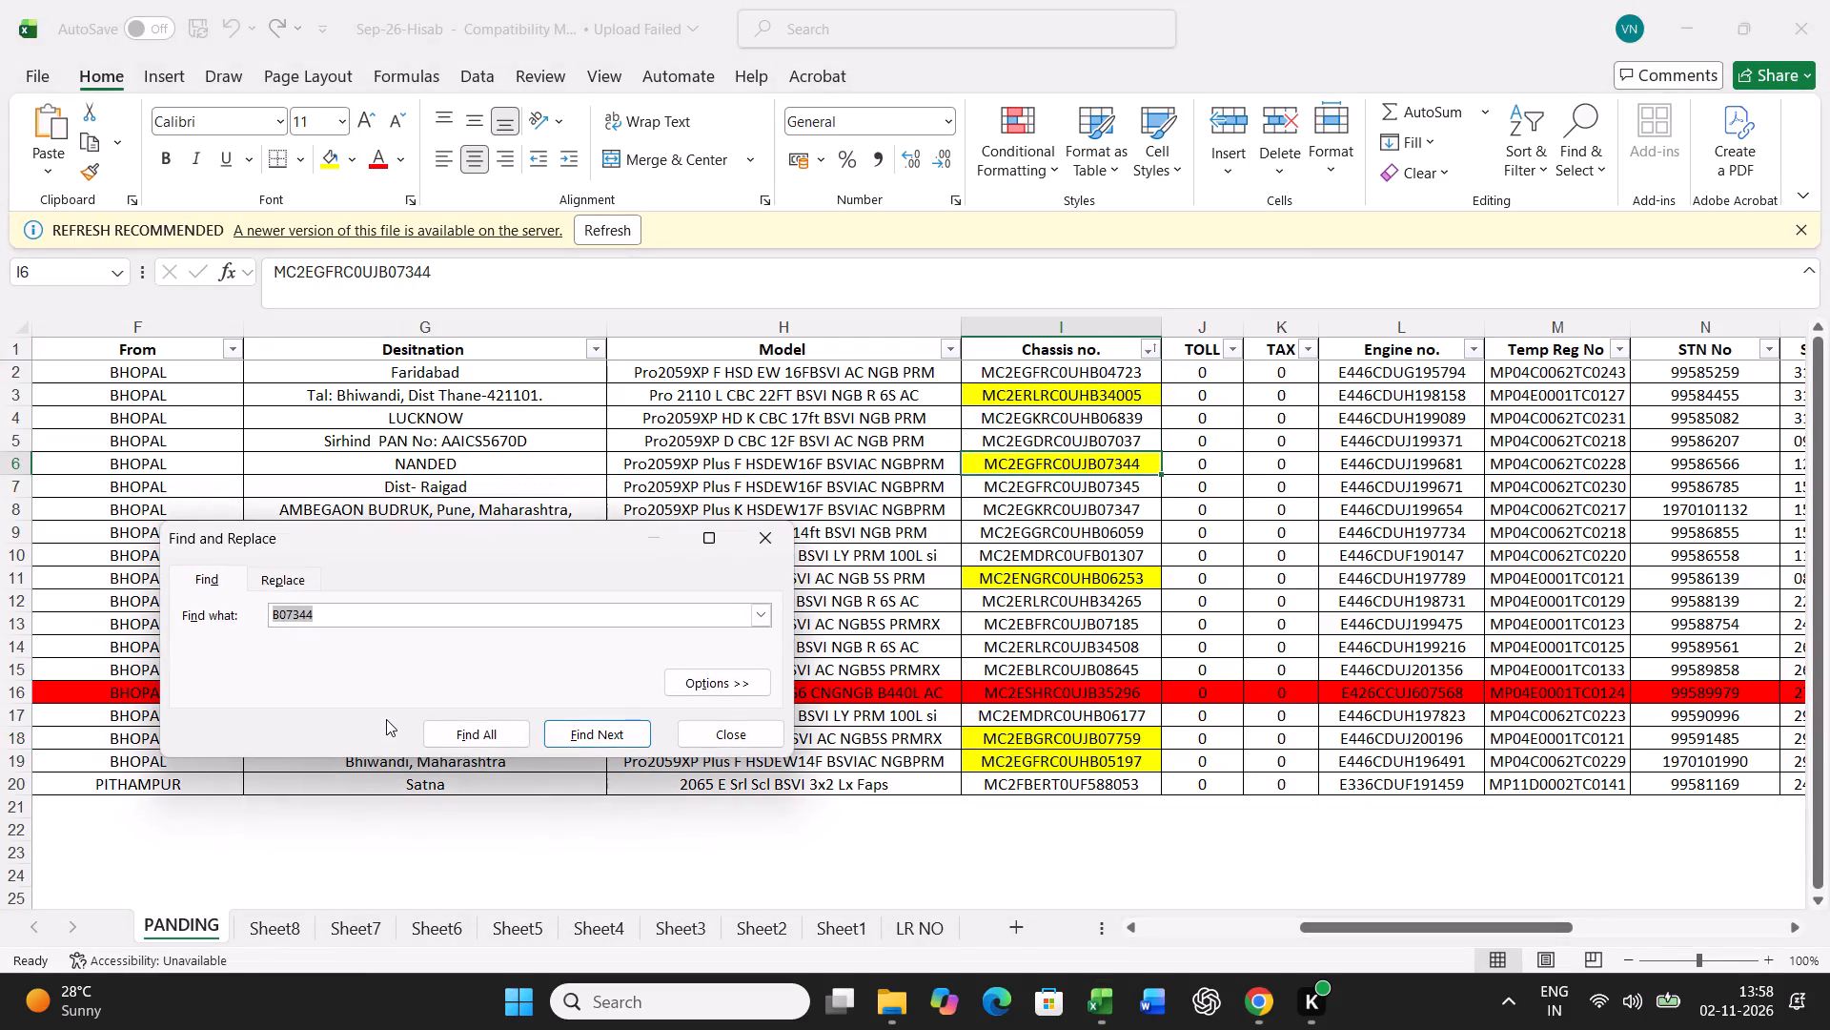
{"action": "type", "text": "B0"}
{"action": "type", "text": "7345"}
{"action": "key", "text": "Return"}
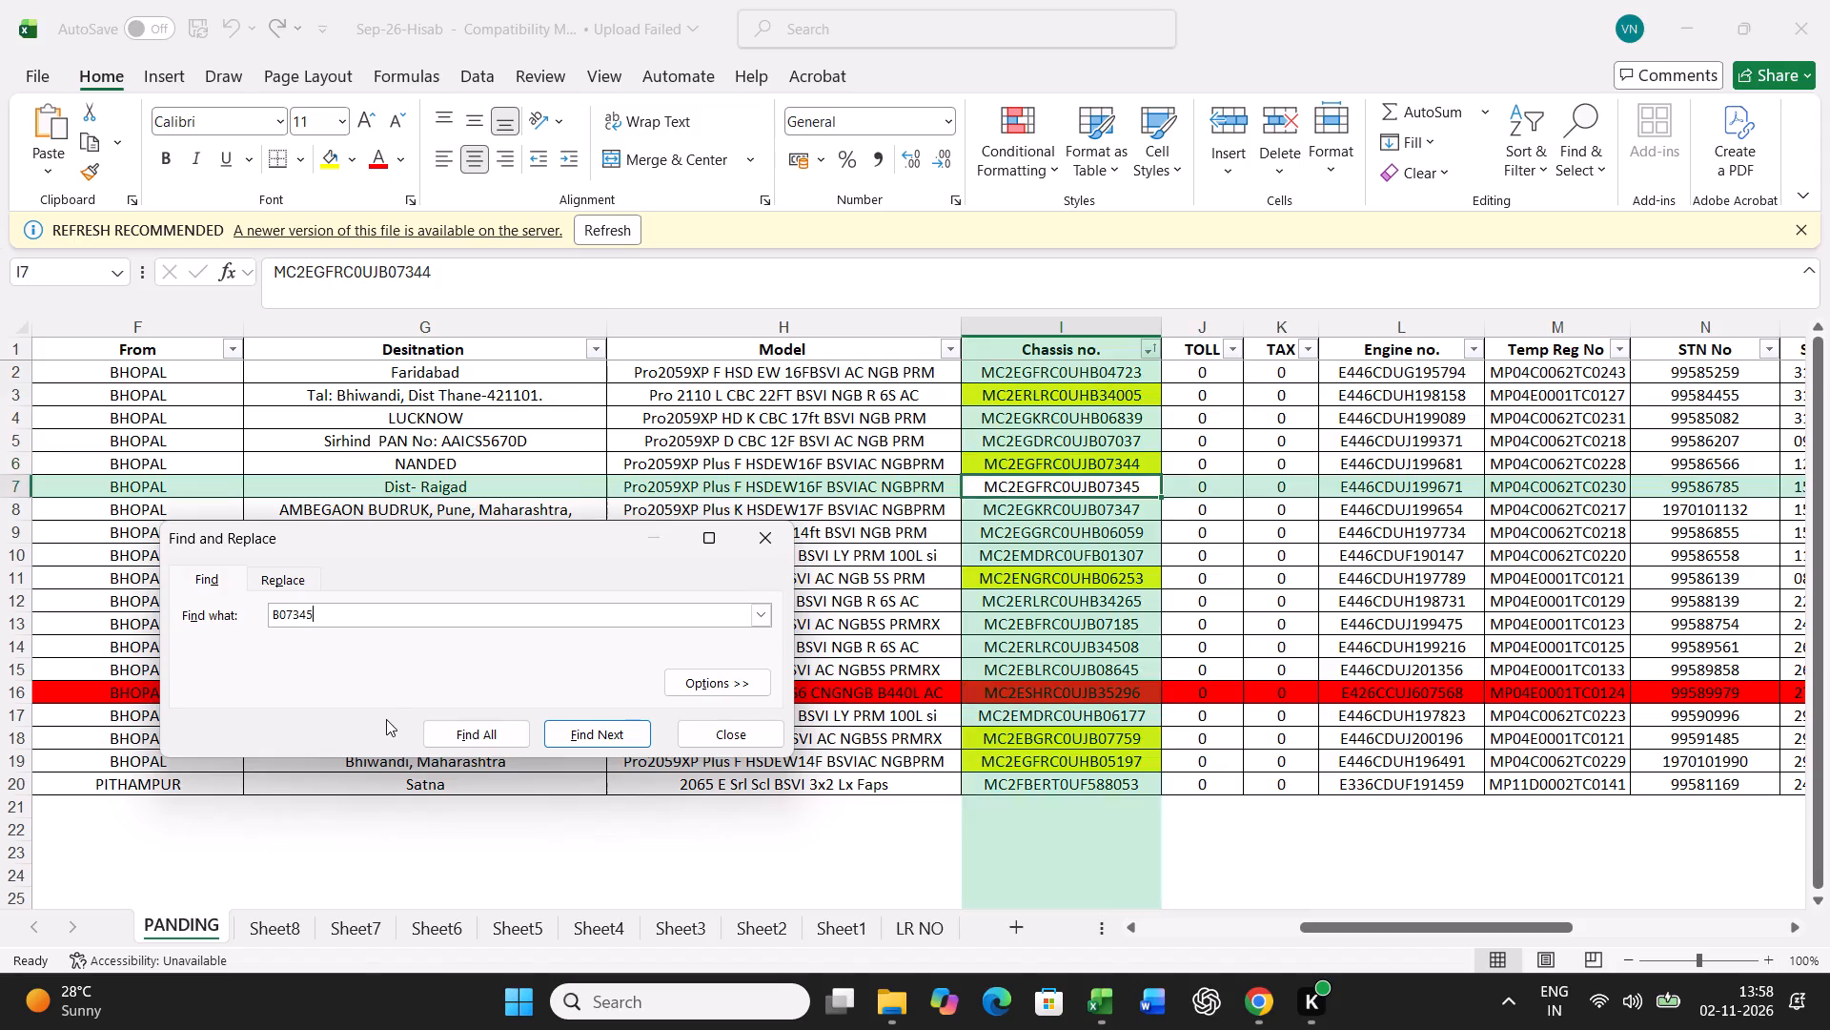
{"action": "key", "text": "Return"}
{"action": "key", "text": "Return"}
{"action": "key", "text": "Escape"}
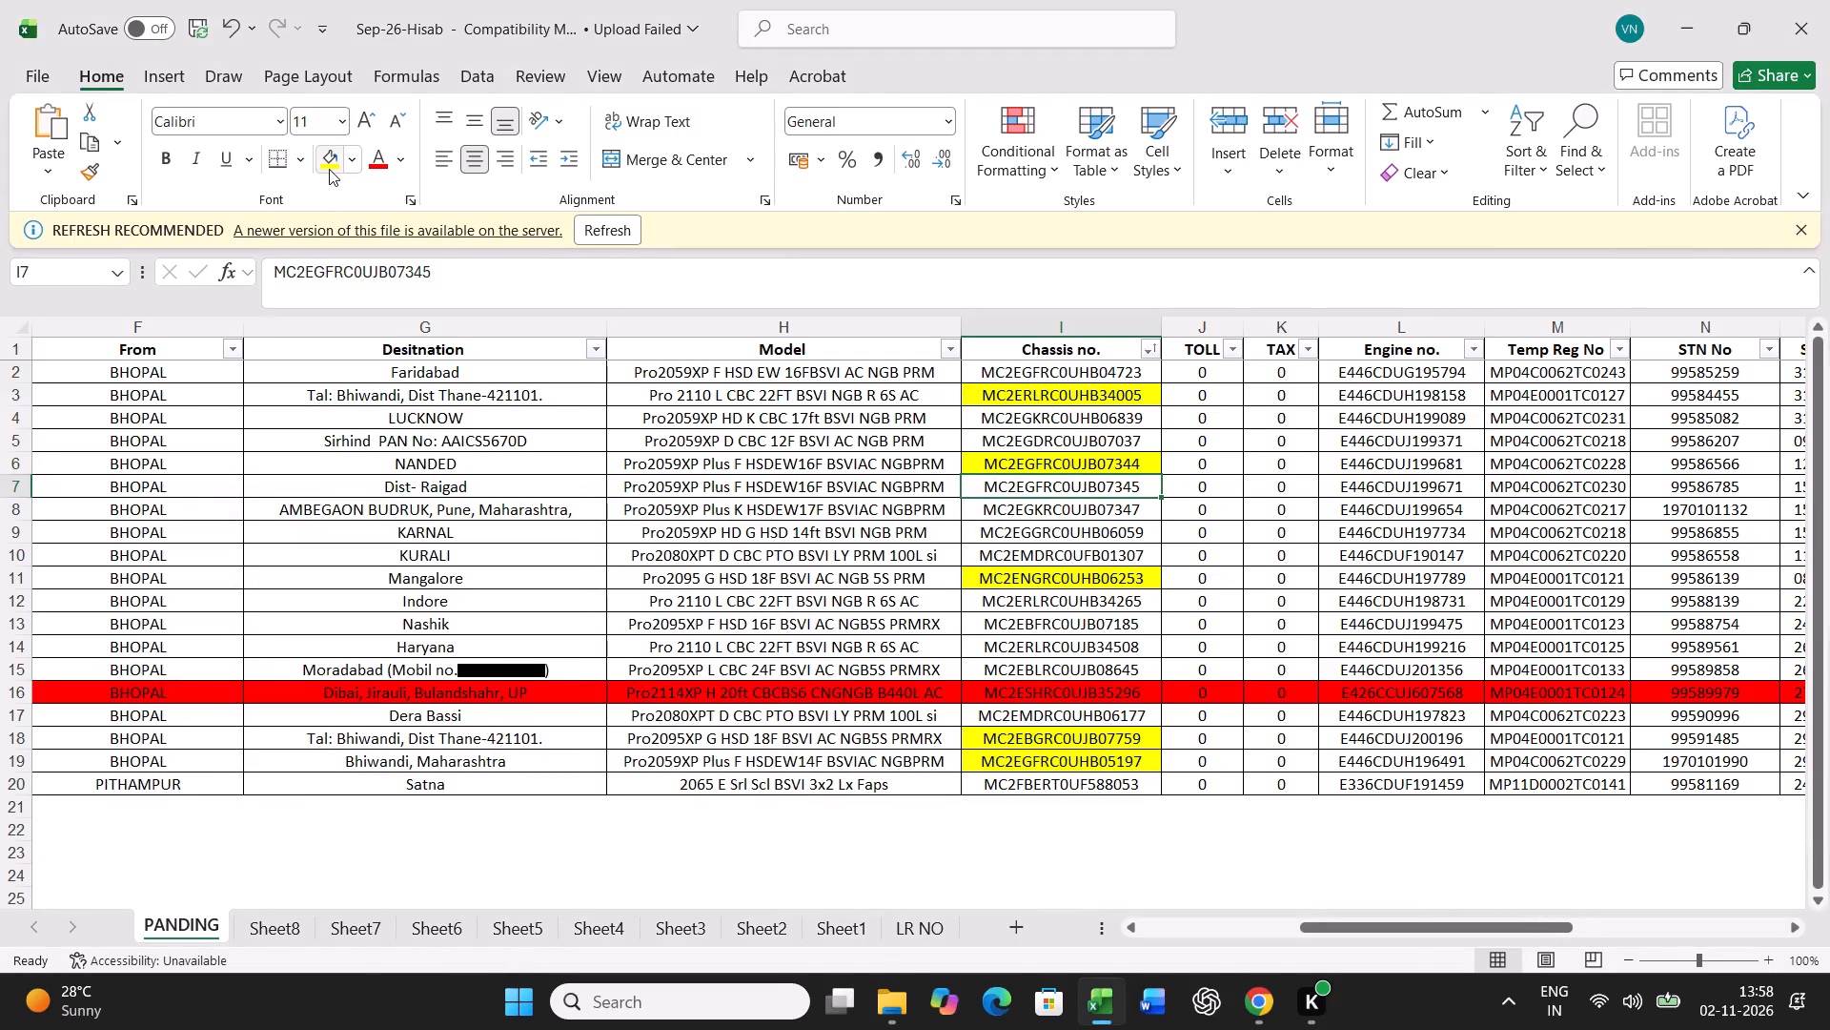
{"action": "left_click", "coordinate": [329, 169]}
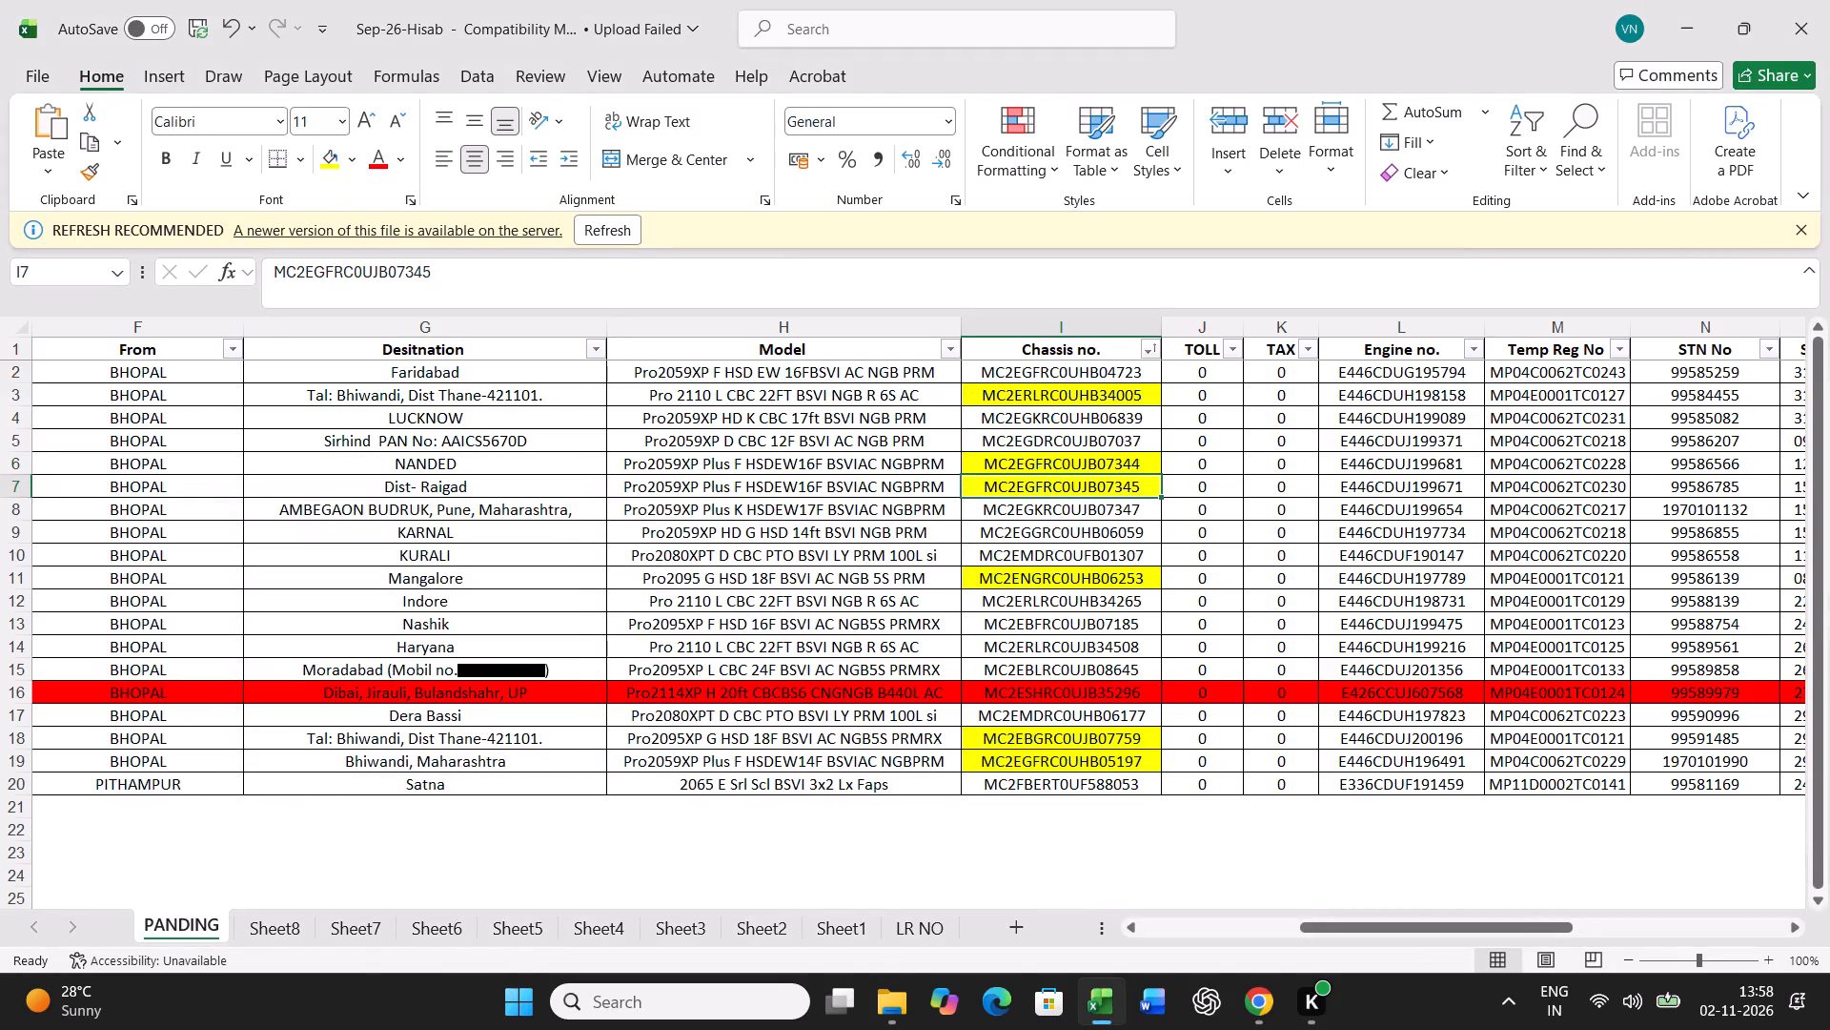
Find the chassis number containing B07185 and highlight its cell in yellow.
{"action": "key", "text": "ctrl+f"}
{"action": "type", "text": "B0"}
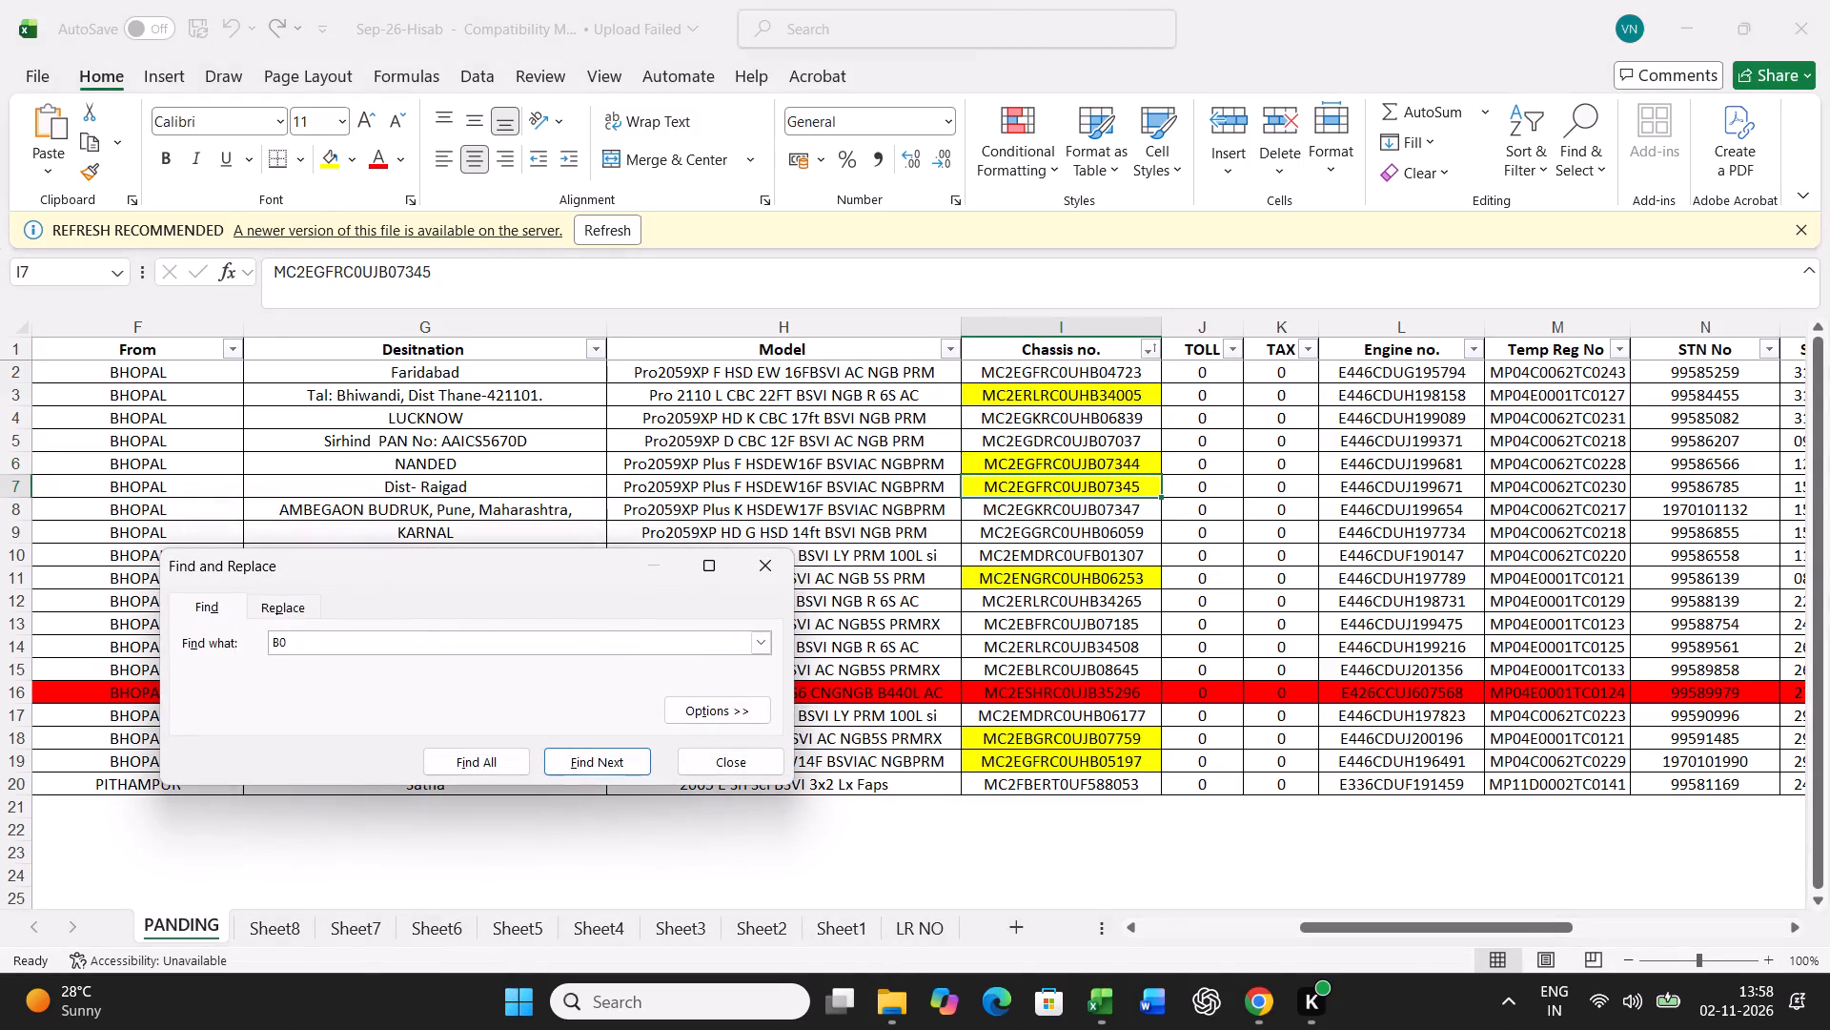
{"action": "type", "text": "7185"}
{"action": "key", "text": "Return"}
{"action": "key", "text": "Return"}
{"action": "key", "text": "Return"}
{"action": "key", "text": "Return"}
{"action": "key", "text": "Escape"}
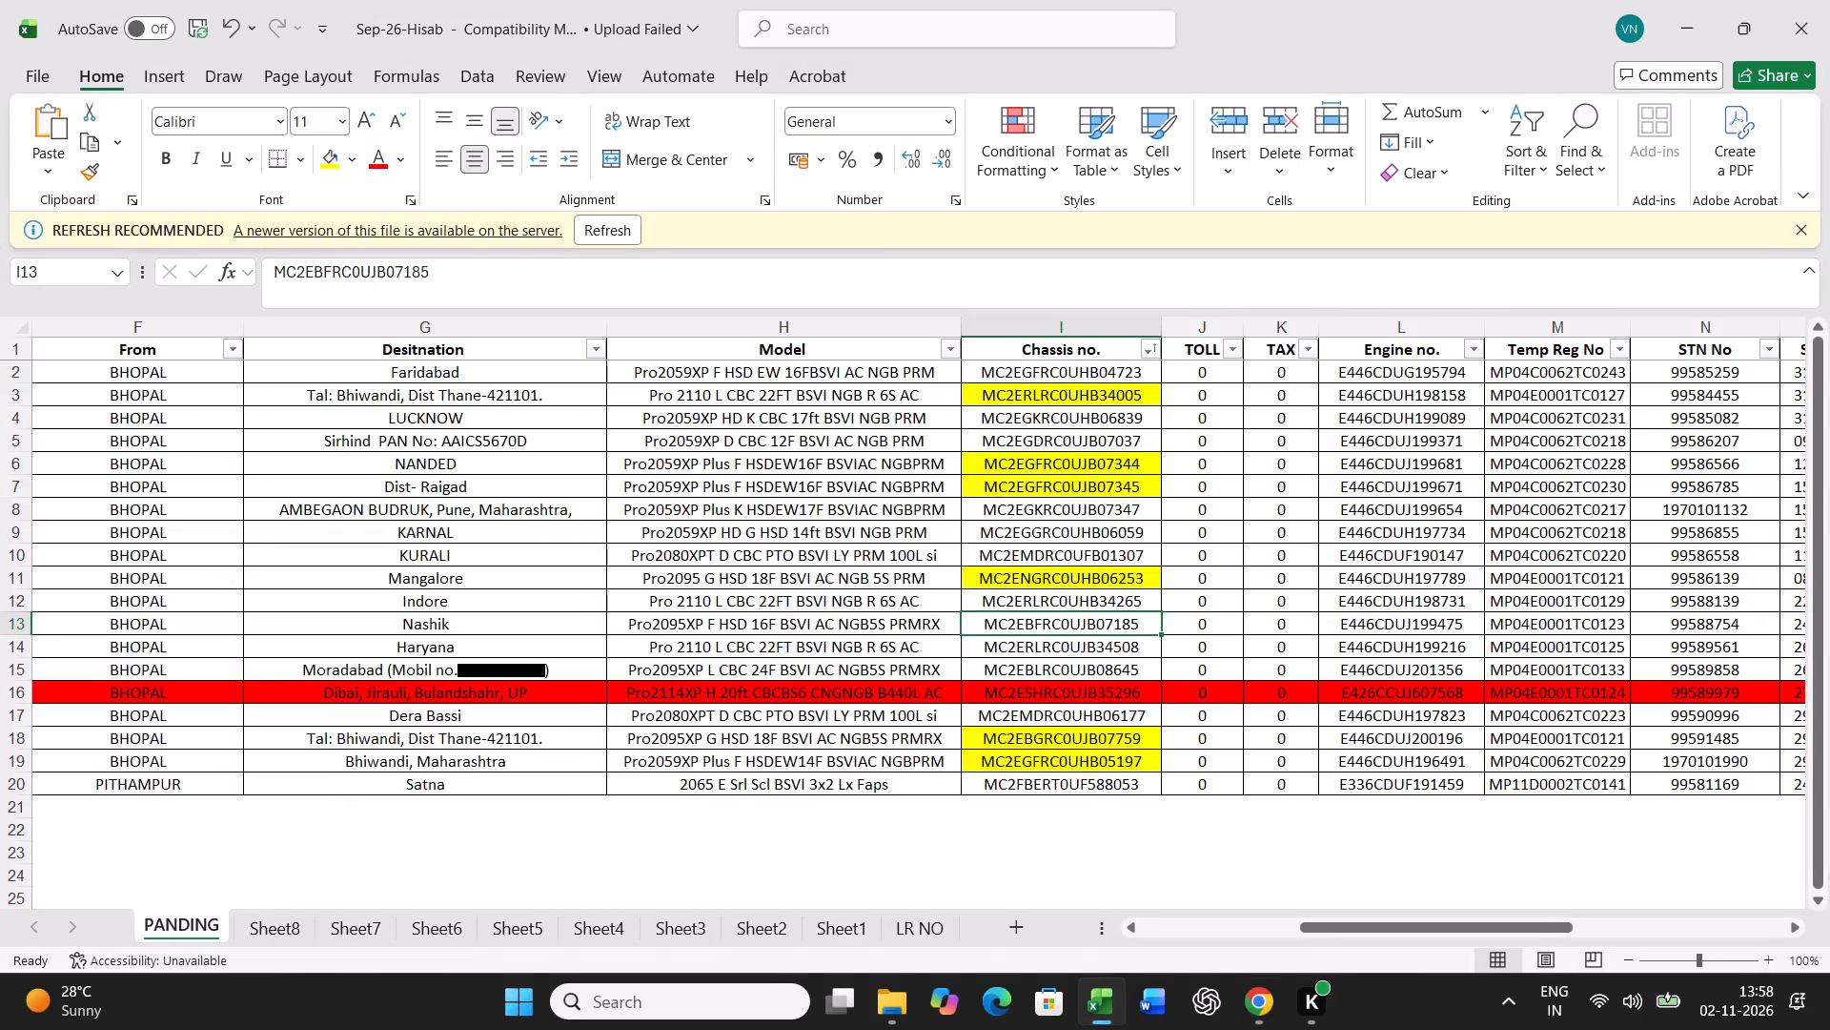
{"action": "left_click", "coordinate": [334, 164]}
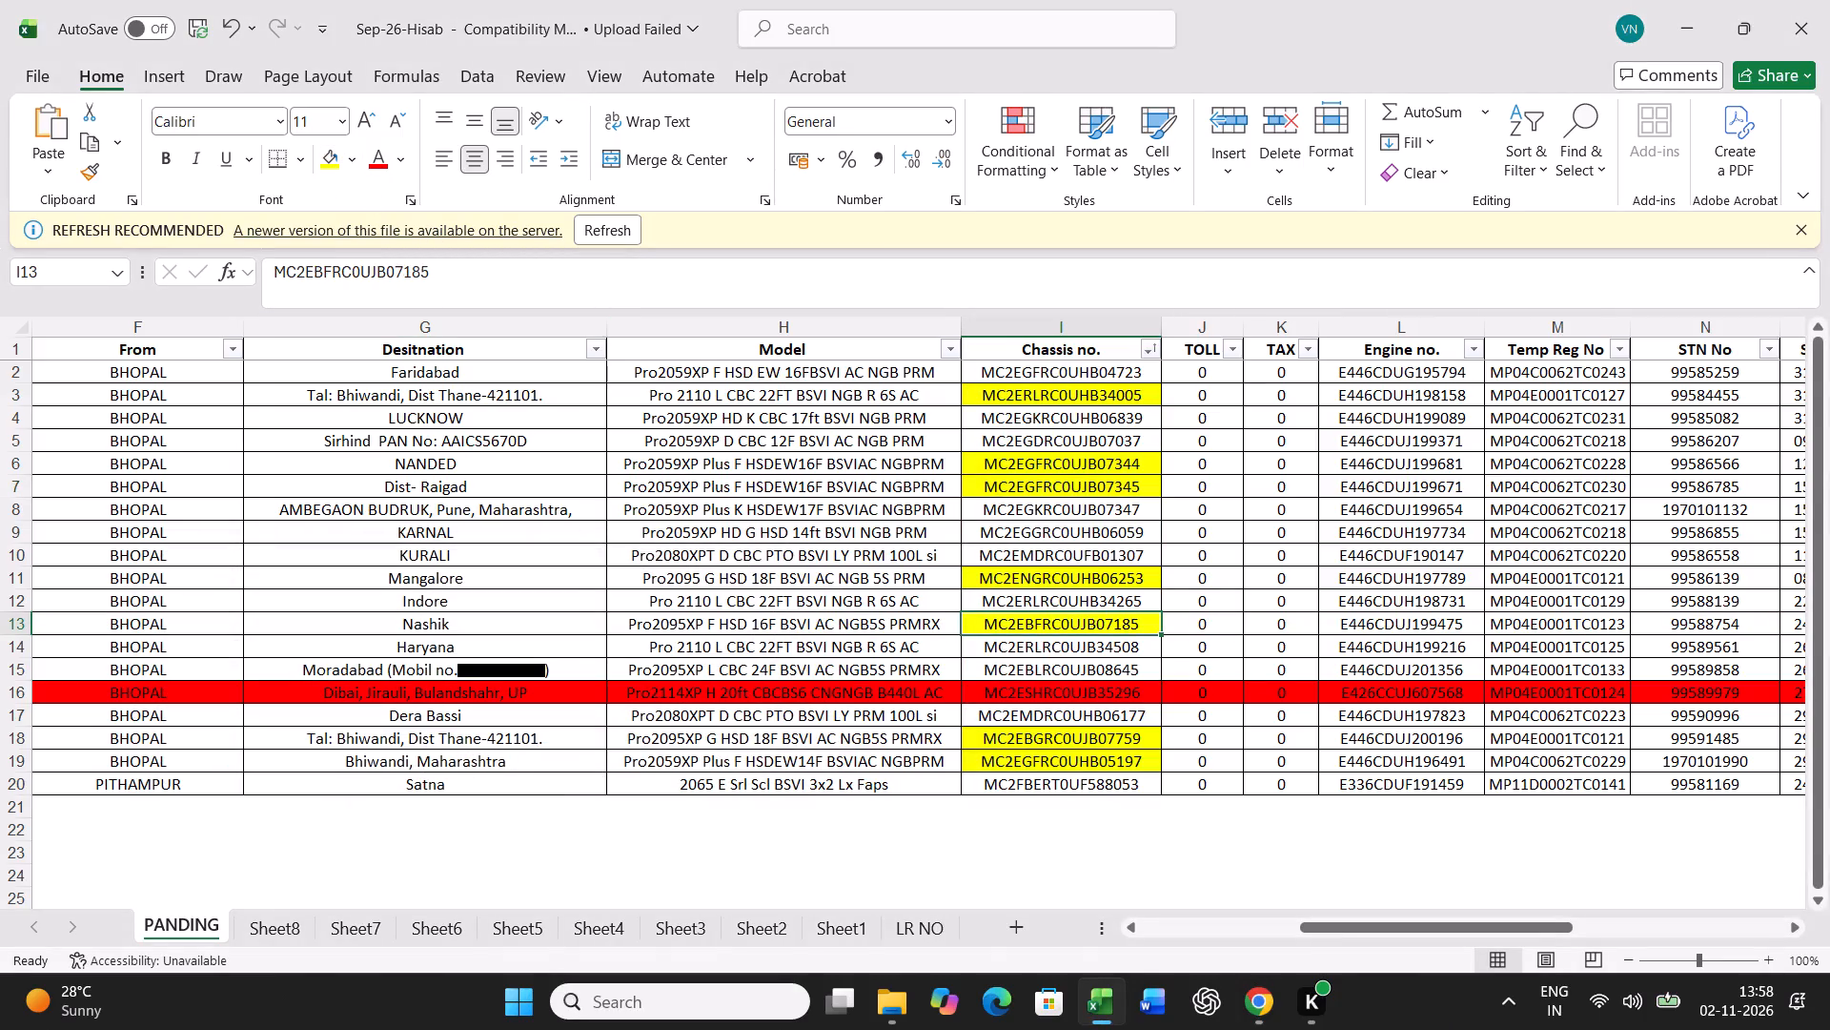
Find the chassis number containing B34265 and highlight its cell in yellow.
{"action": "key", "text": "ctrl+f"}
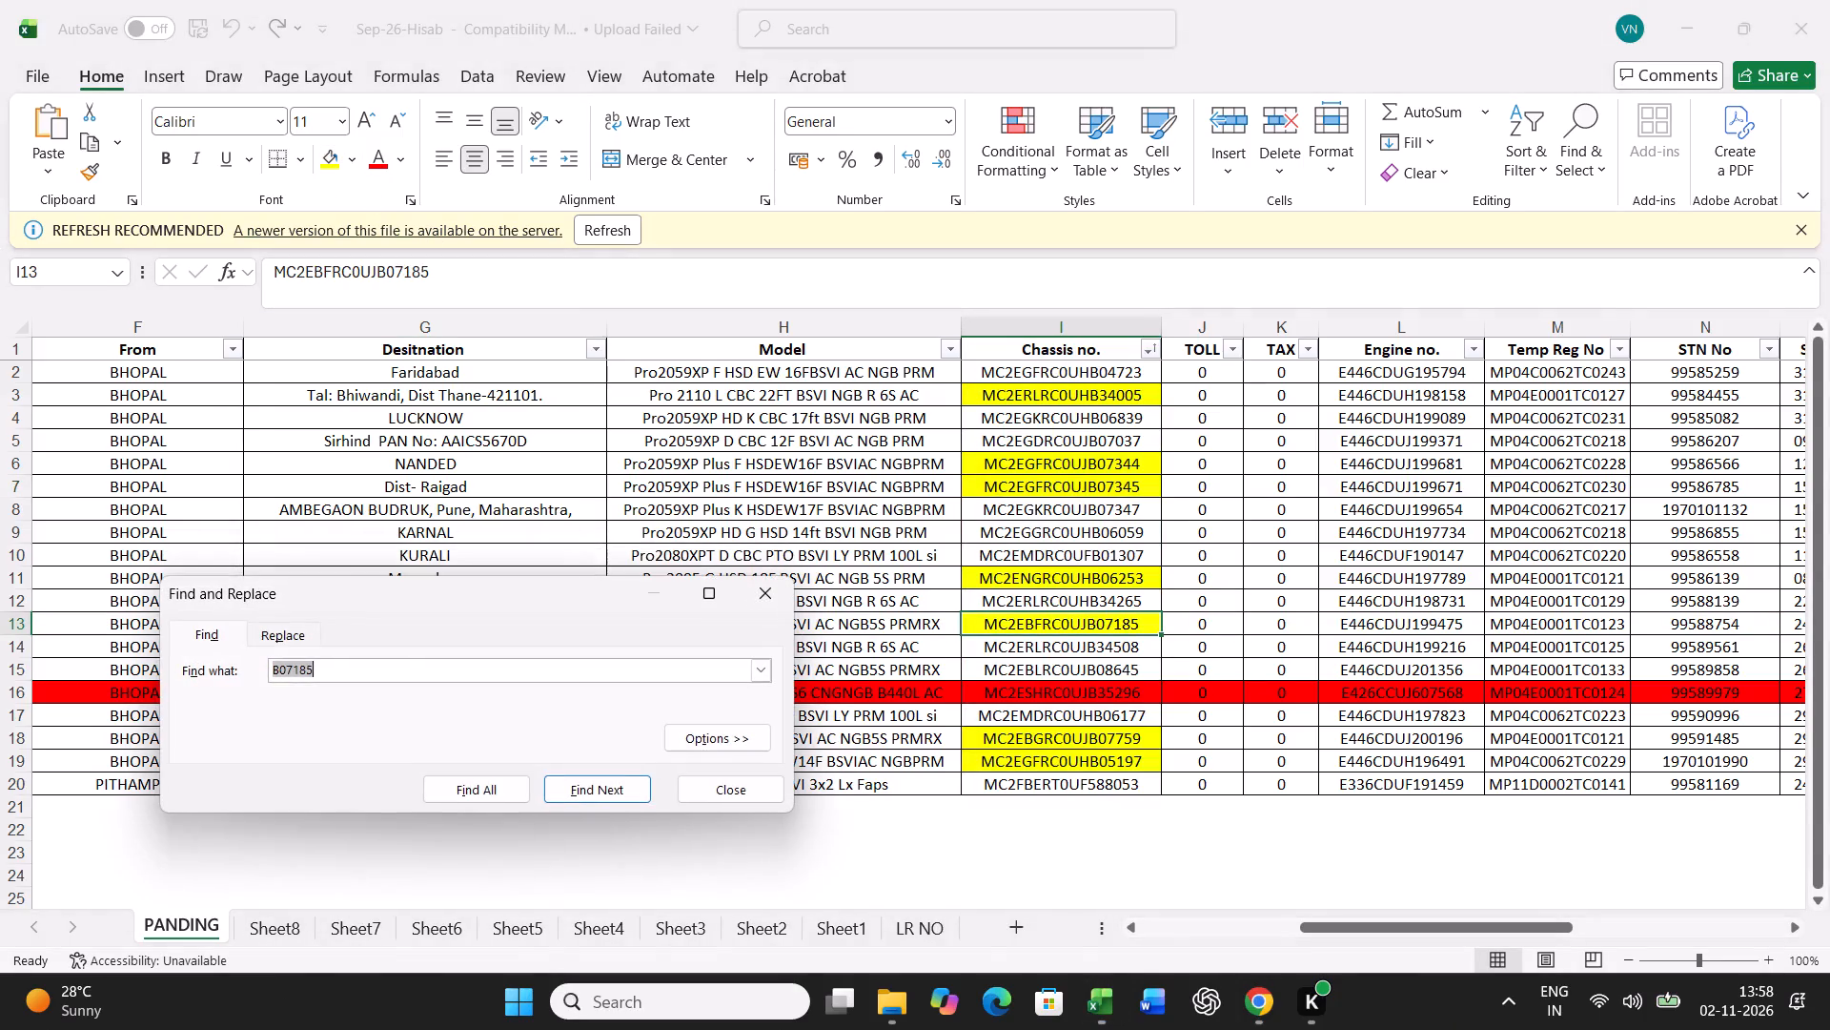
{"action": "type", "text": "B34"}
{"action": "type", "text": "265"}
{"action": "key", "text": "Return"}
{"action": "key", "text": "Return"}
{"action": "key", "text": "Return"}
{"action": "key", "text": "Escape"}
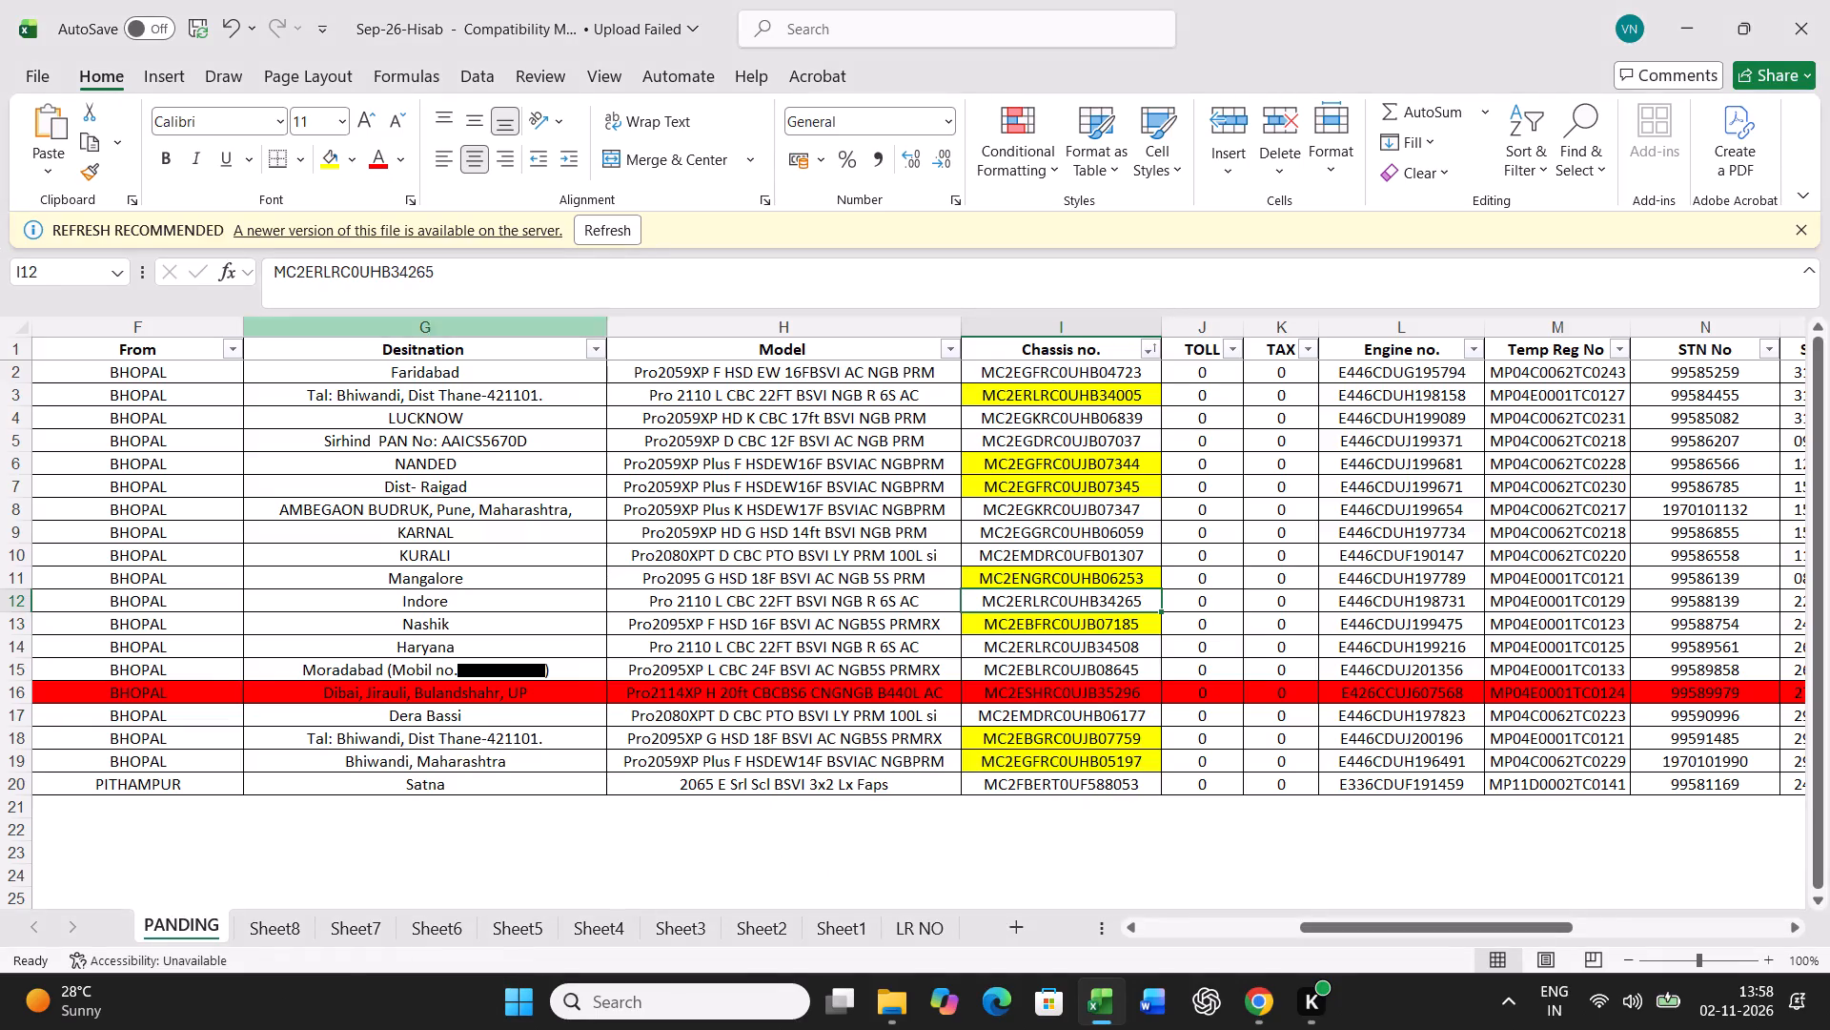
{"action": "left_click", "coordinate": [327, 159]}
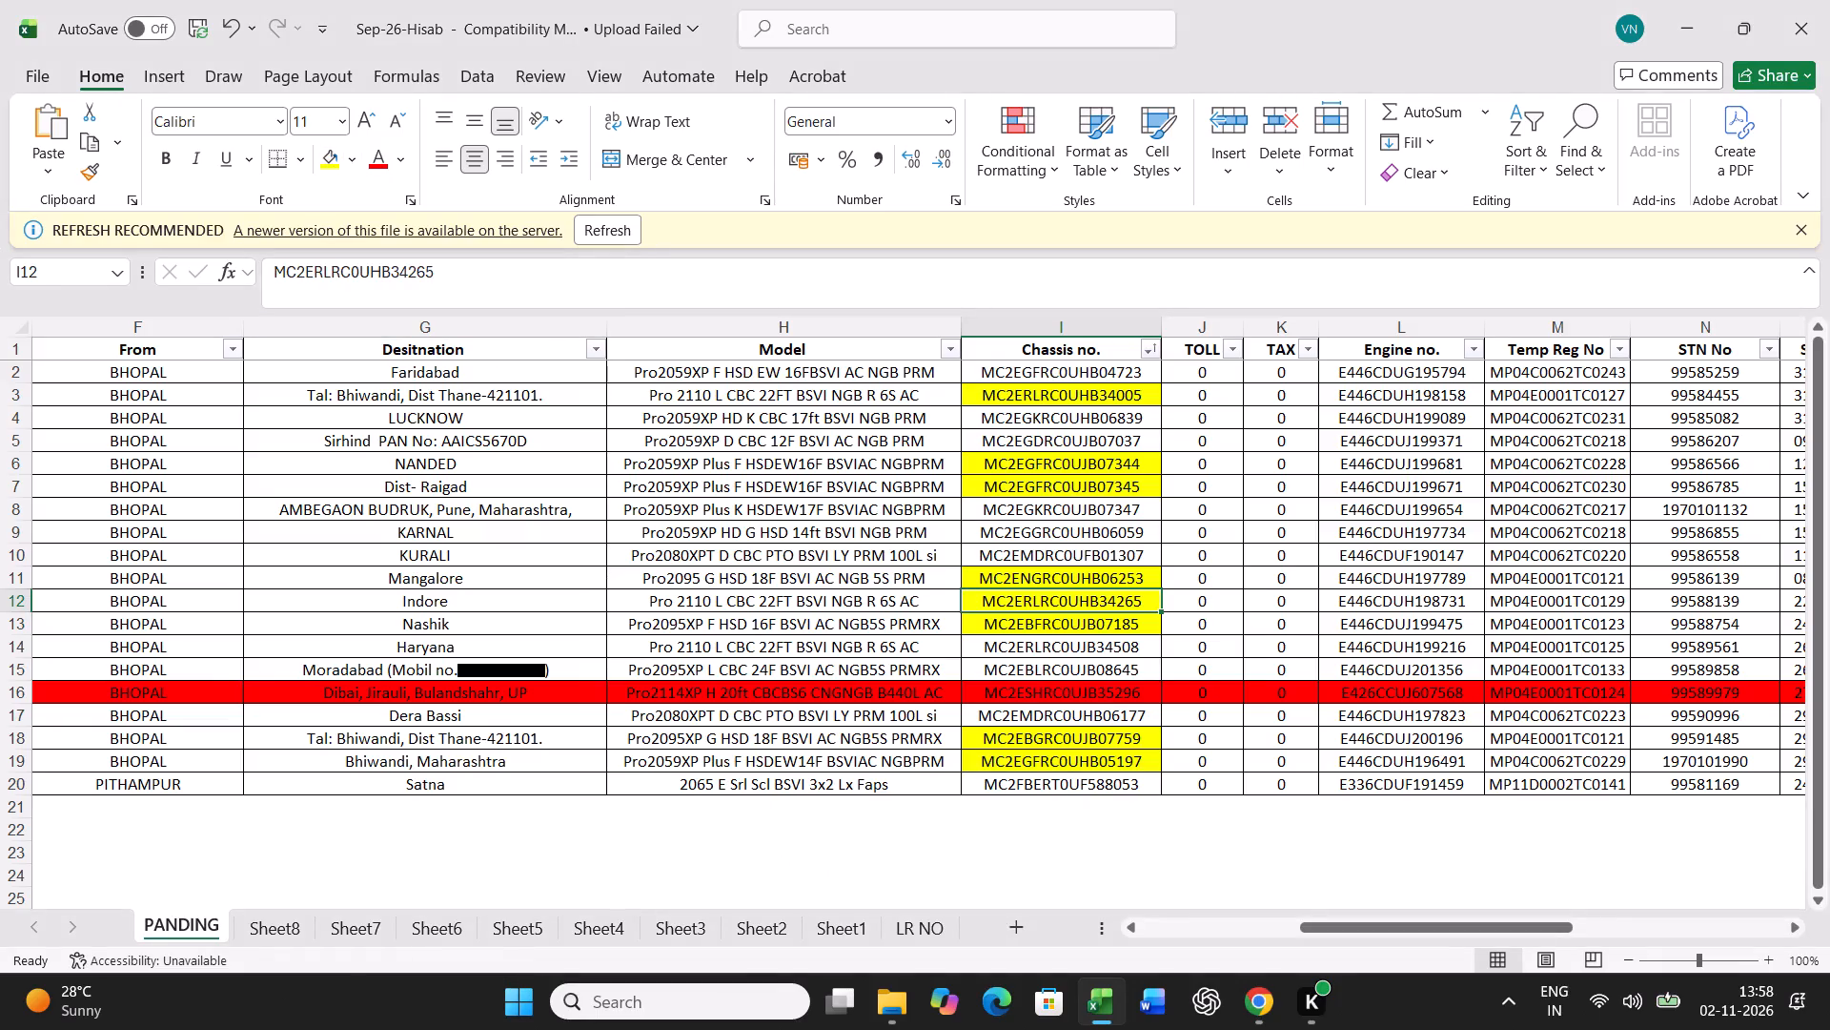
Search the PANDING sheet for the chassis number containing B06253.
{"action": "key", "text": "ctrl+f"}
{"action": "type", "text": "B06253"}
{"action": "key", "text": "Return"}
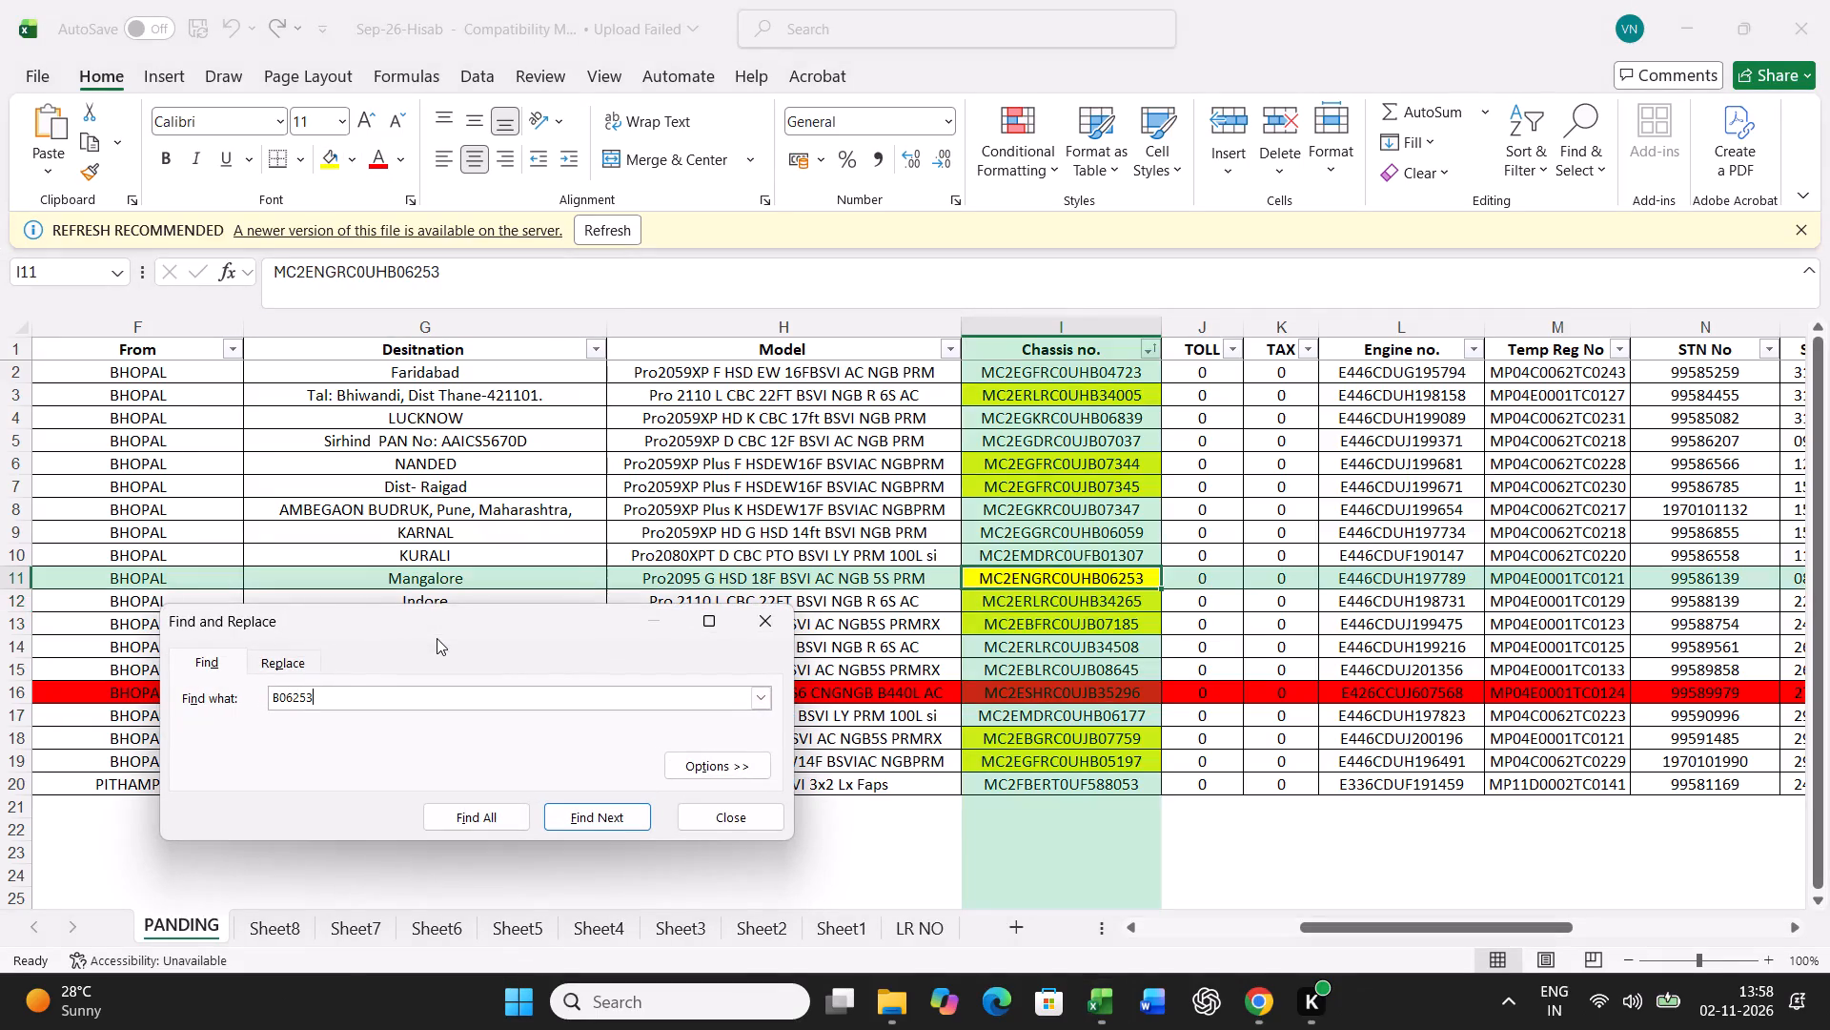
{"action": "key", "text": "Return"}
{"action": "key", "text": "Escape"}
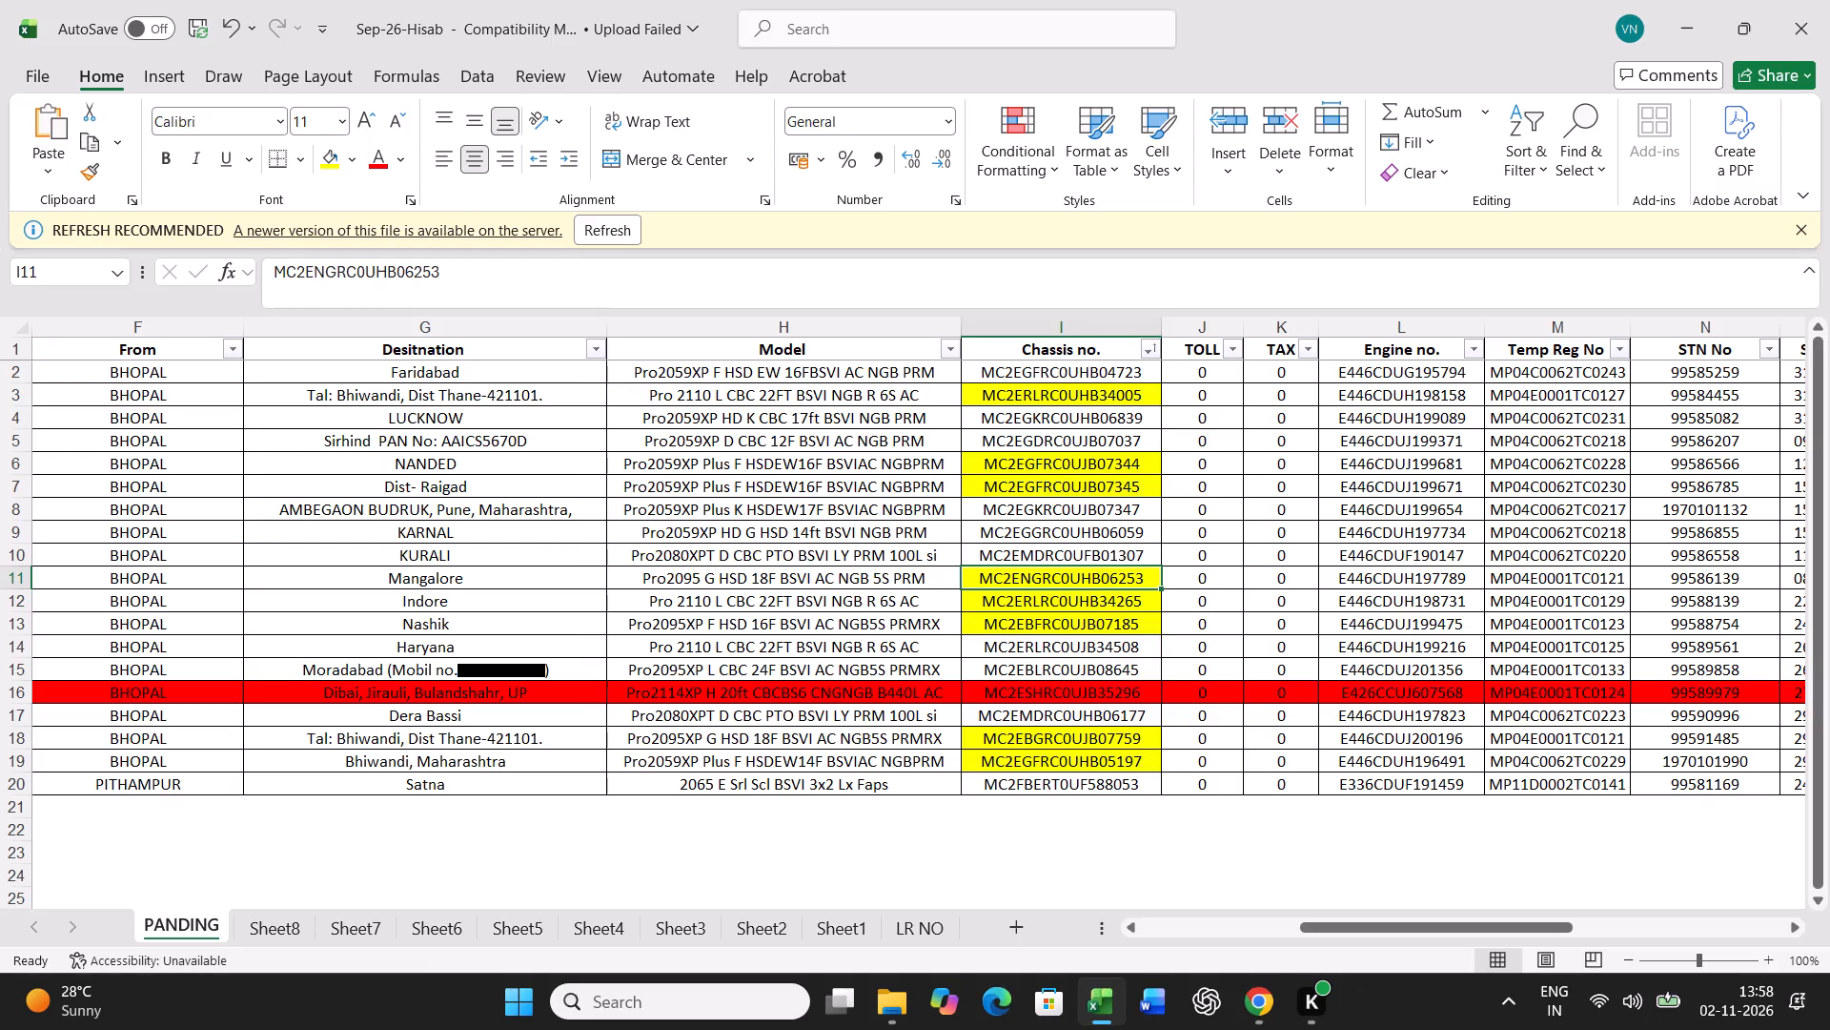
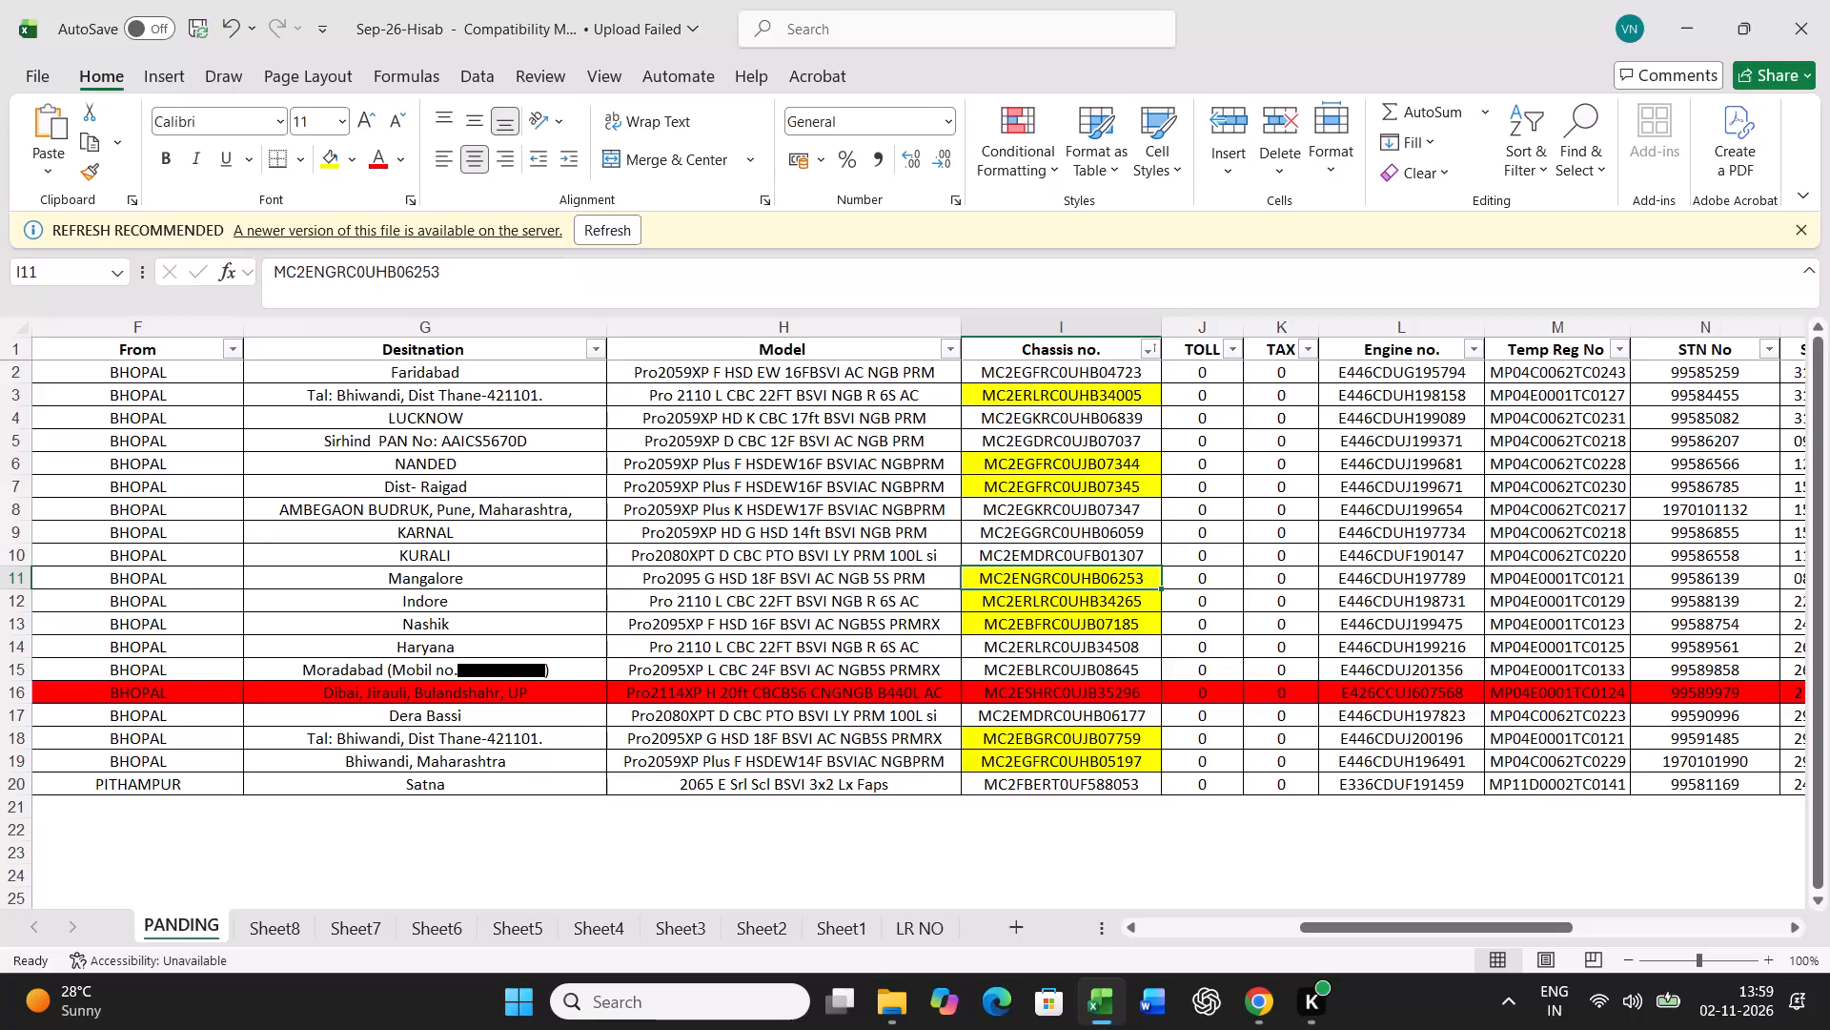
{"action": "key", "text": "ctrl+f"}
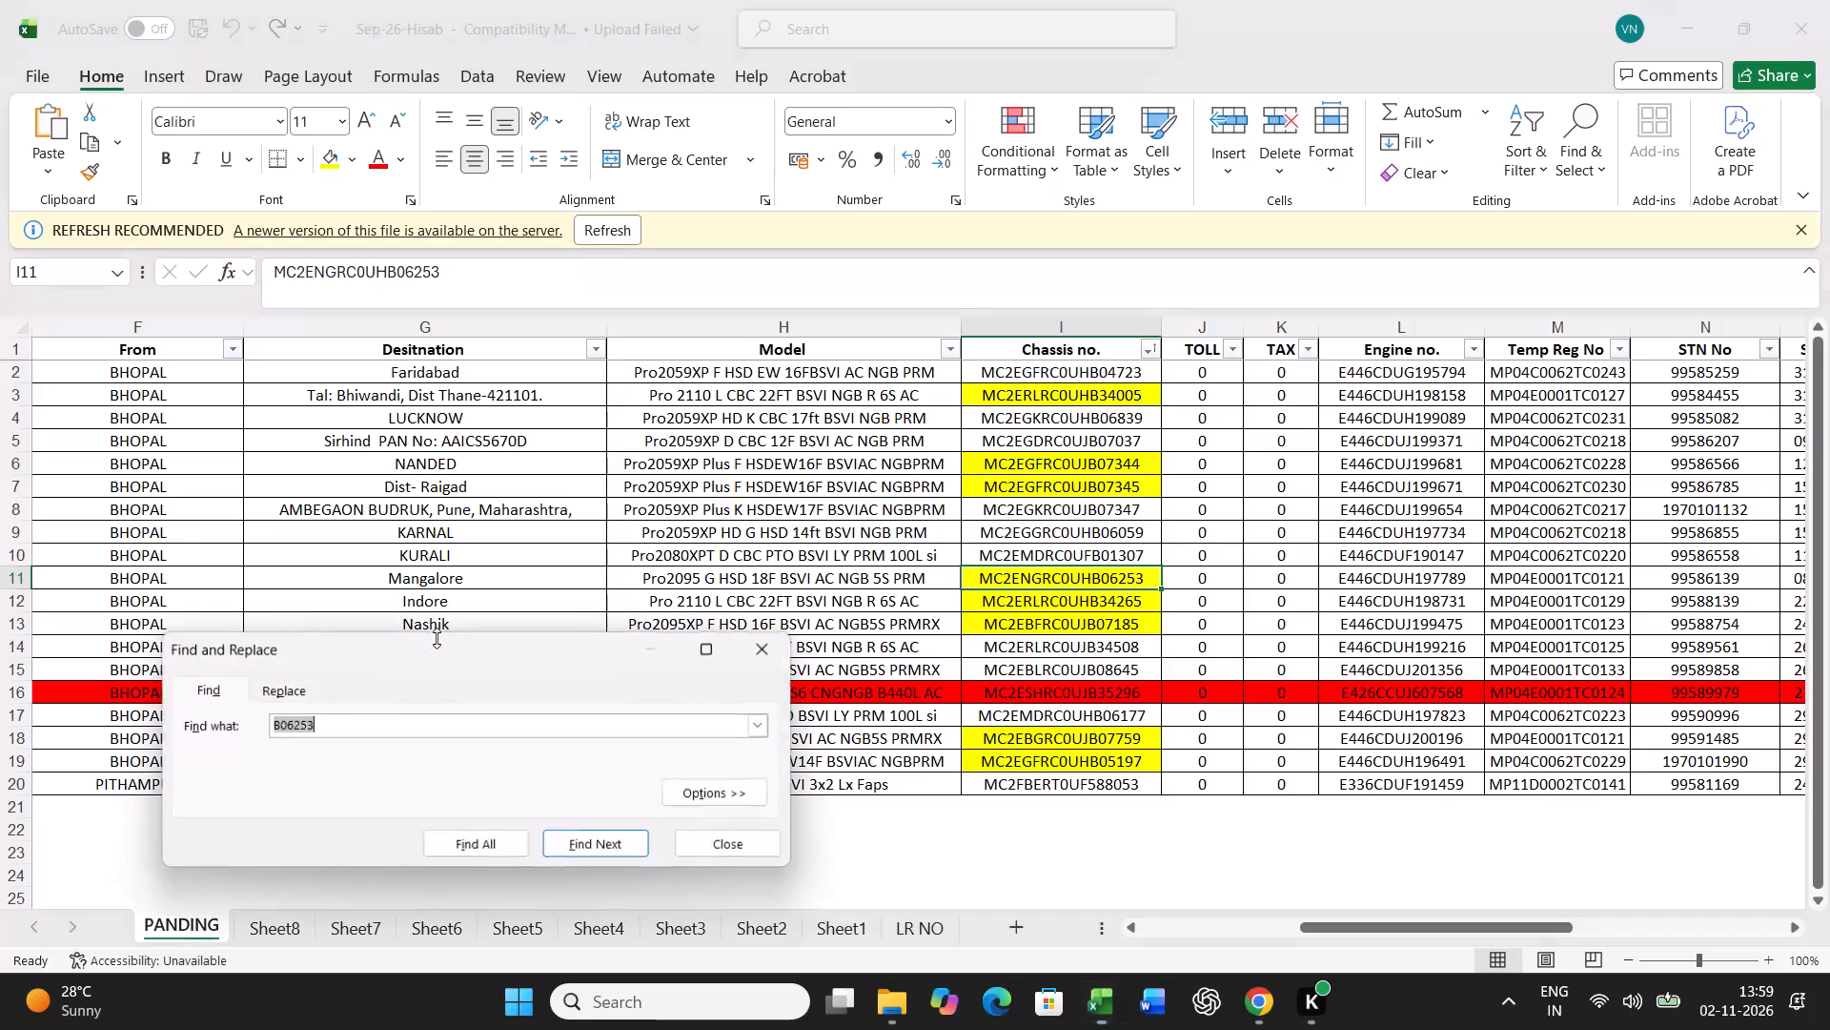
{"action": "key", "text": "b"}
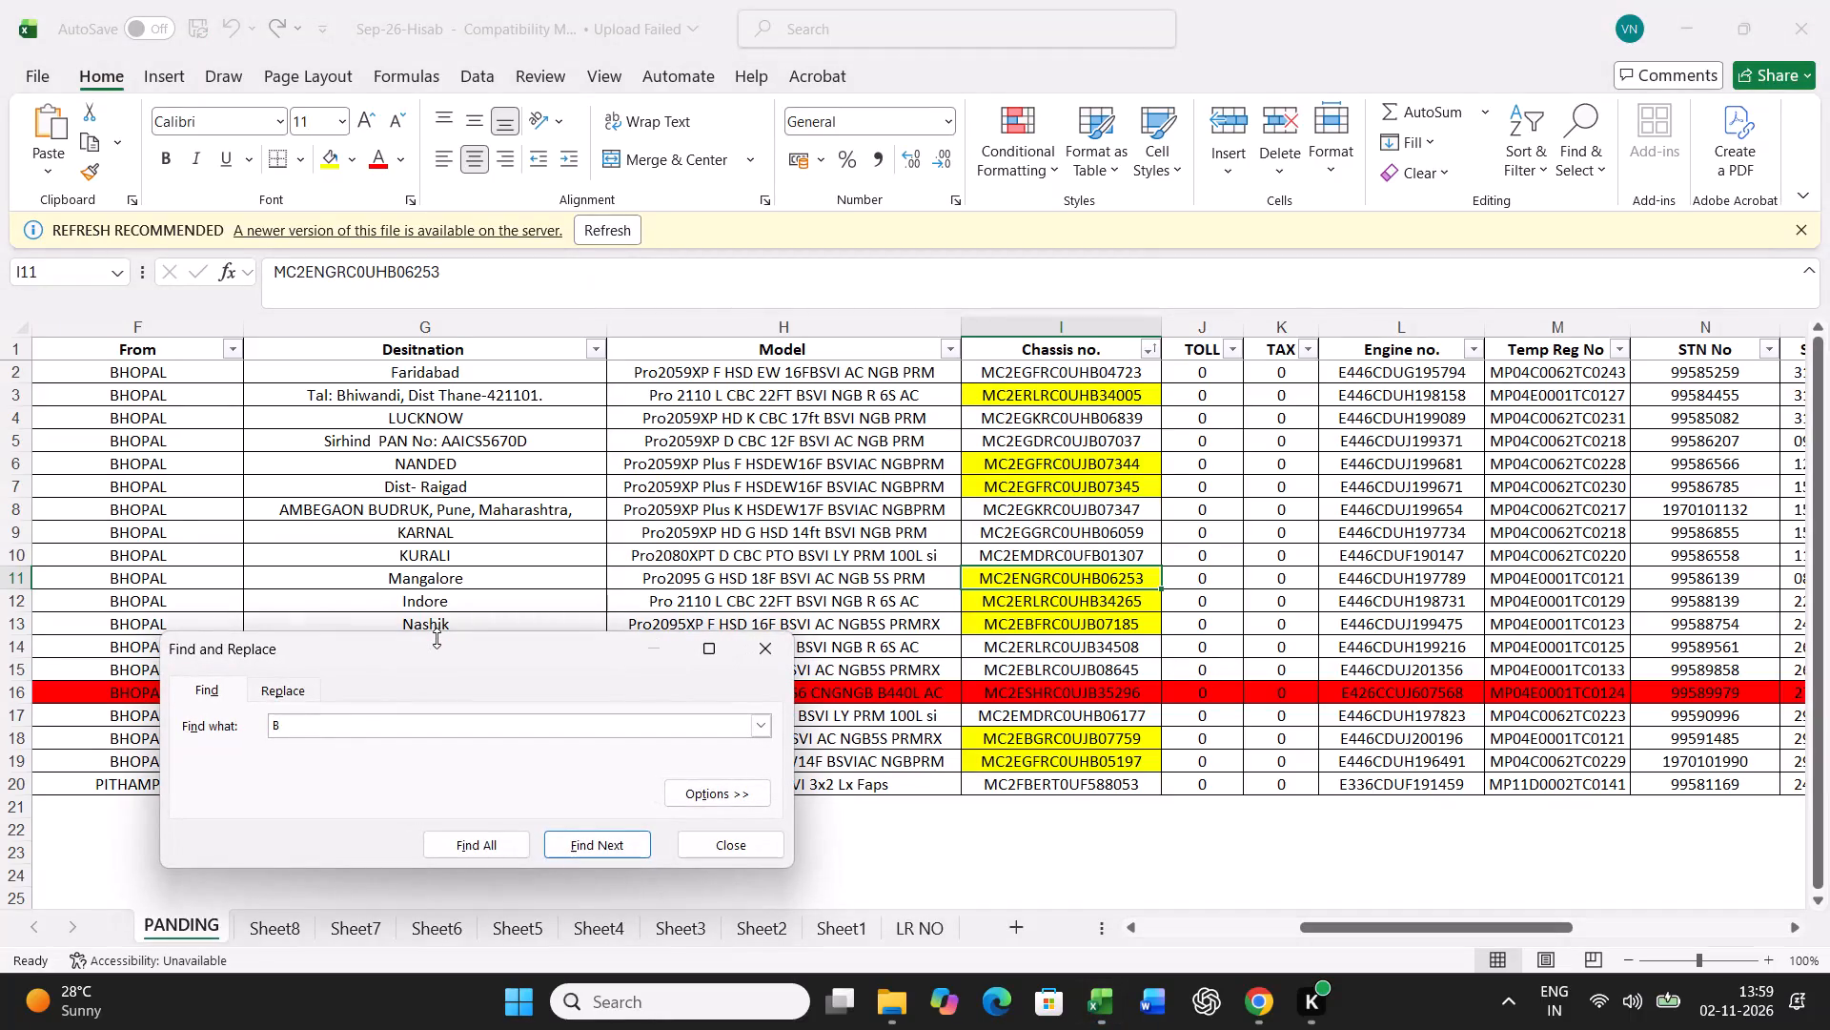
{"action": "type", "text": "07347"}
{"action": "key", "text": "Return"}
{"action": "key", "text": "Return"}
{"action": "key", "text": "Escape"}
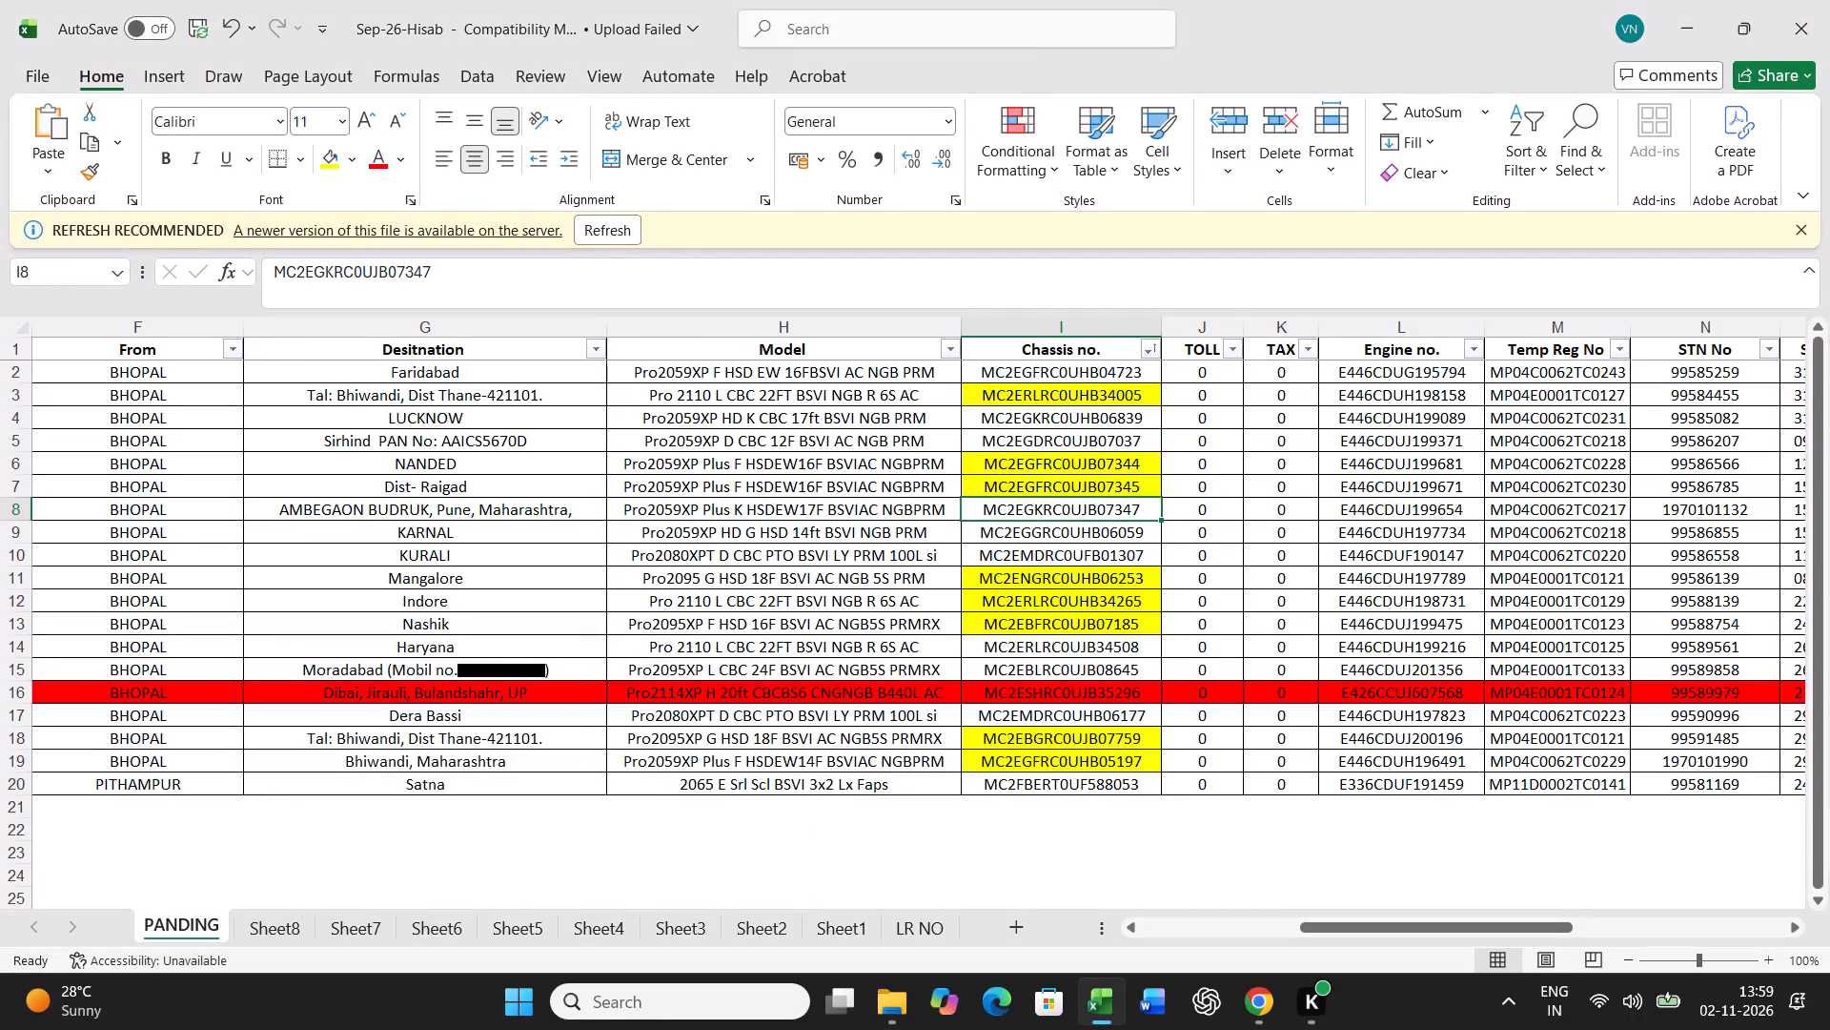
{"action": "left_click", "coordinate": [329, 154]}
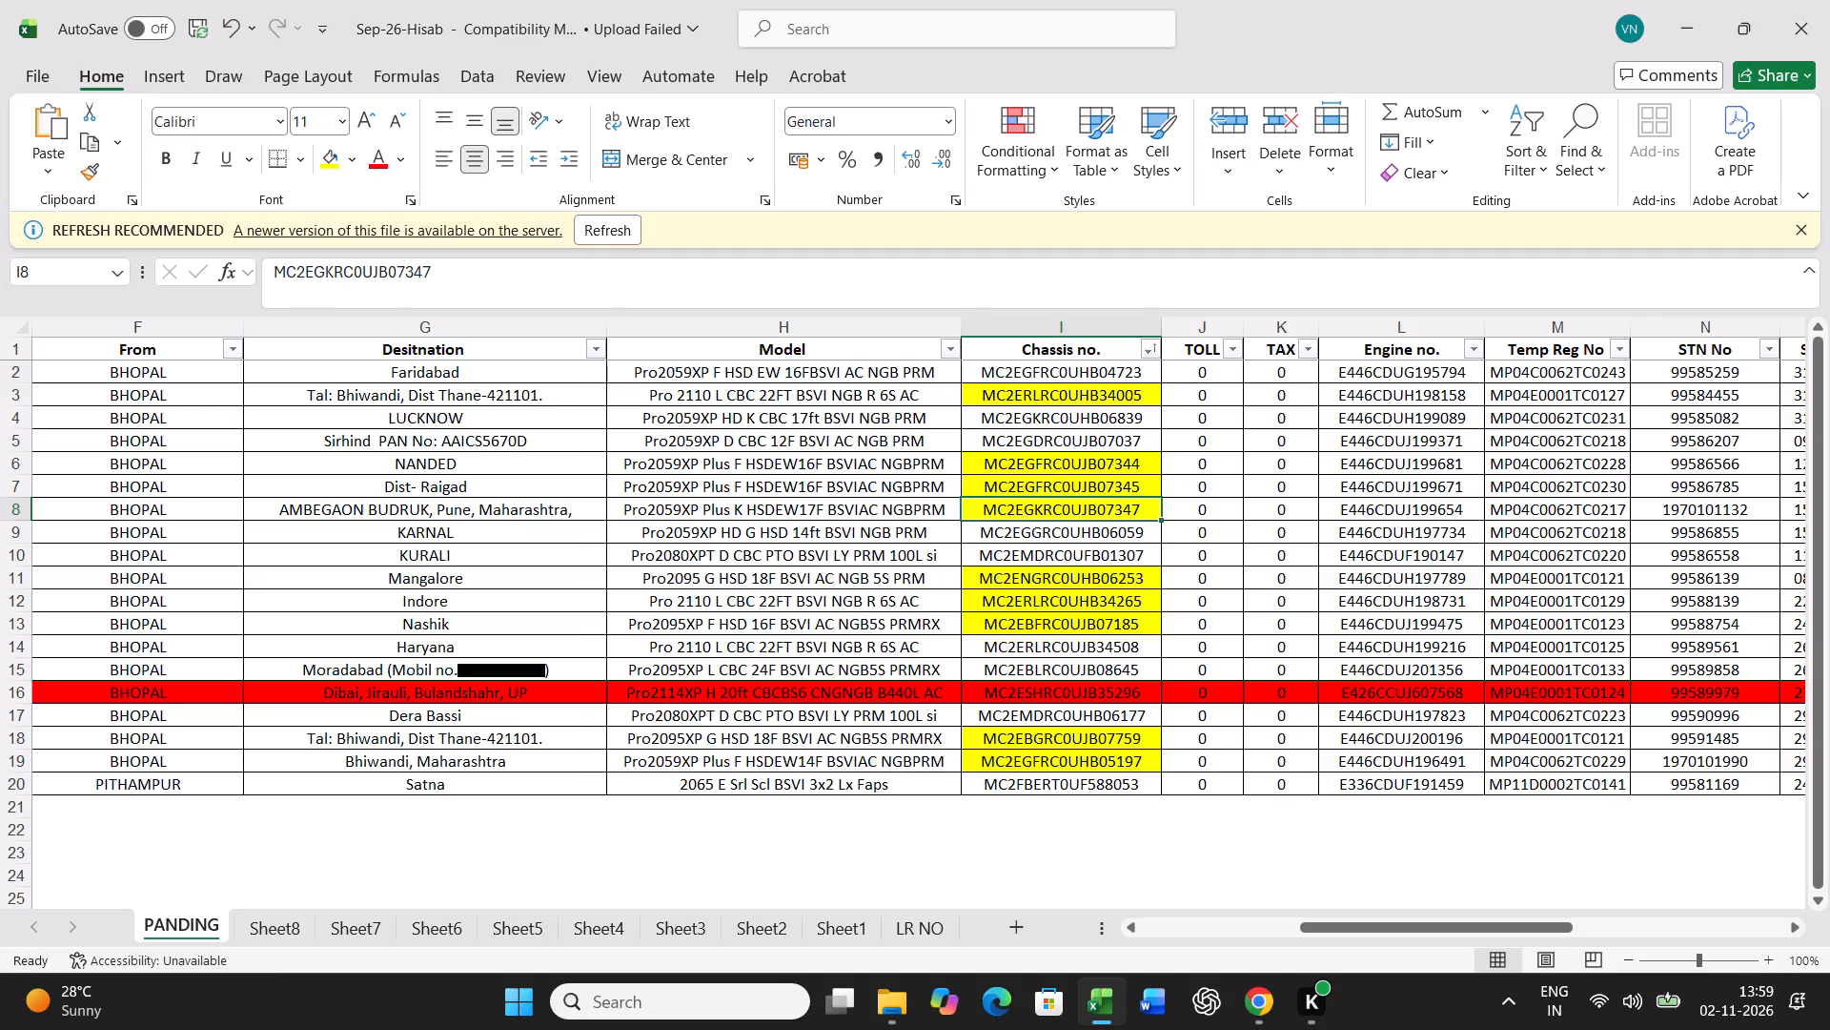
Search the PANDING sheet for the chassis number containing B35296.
{"action": "key", "text": "ctrl+f"}
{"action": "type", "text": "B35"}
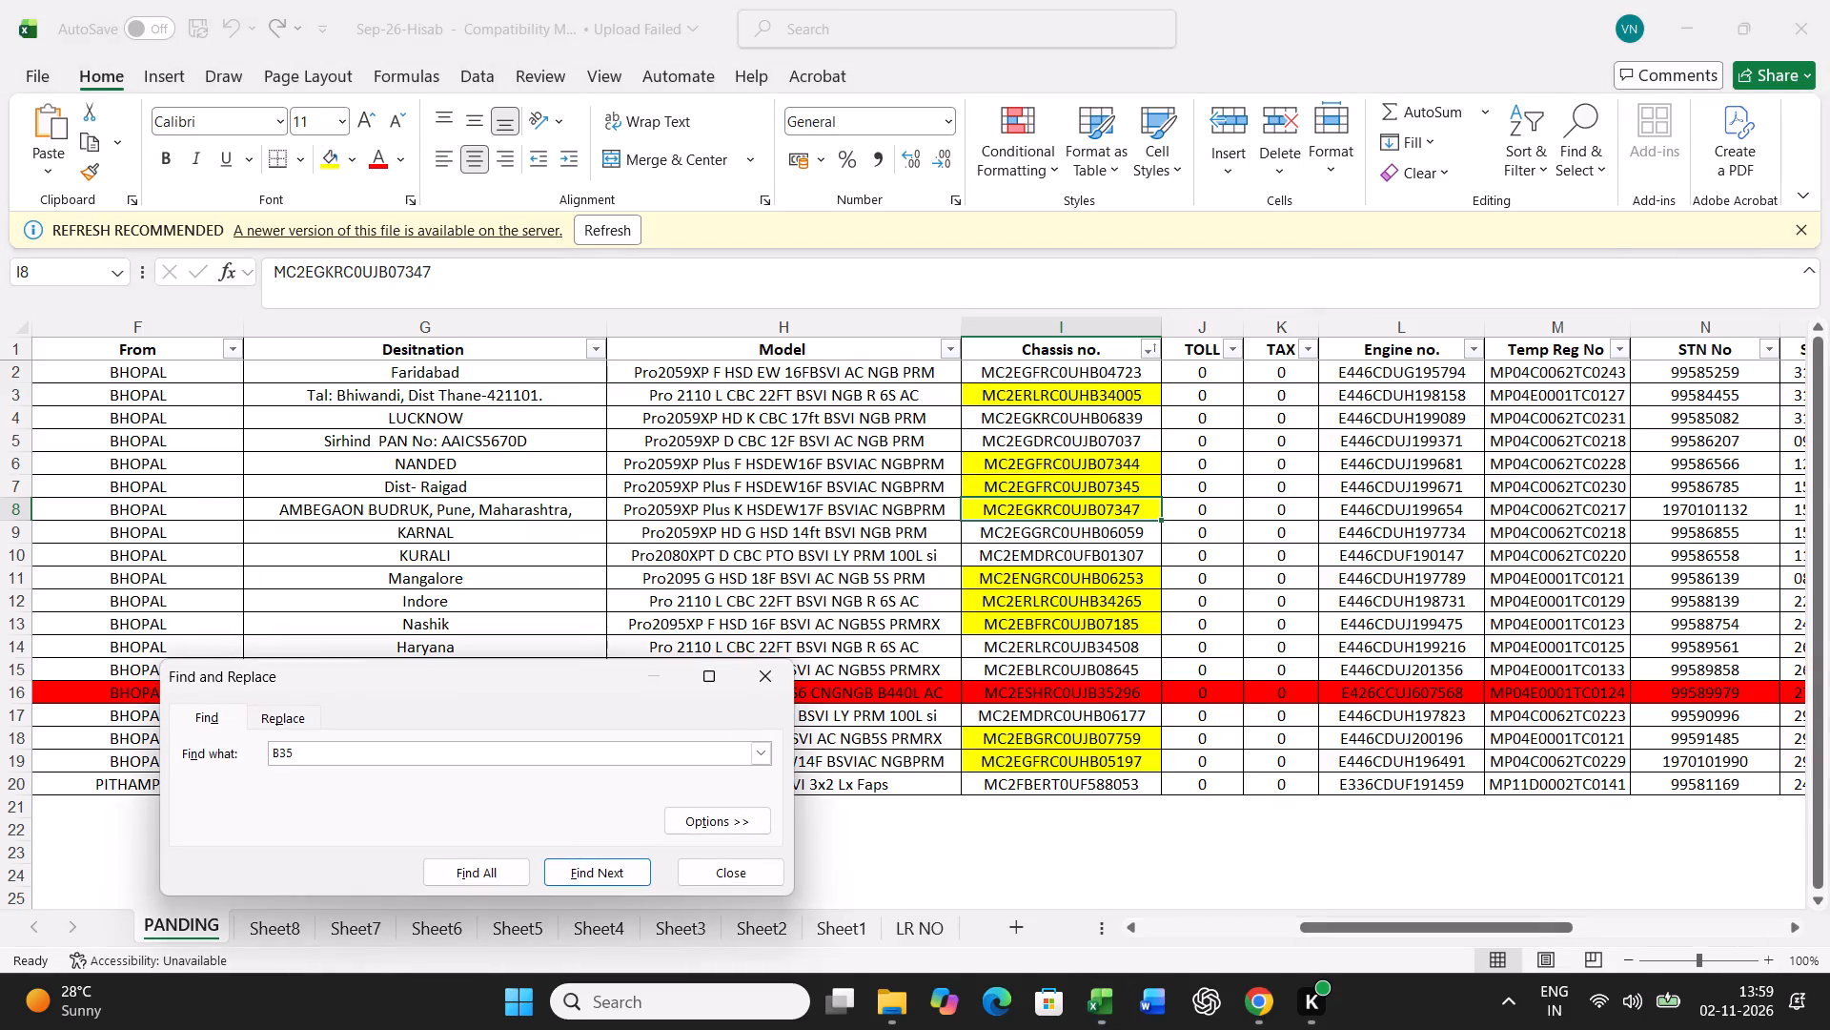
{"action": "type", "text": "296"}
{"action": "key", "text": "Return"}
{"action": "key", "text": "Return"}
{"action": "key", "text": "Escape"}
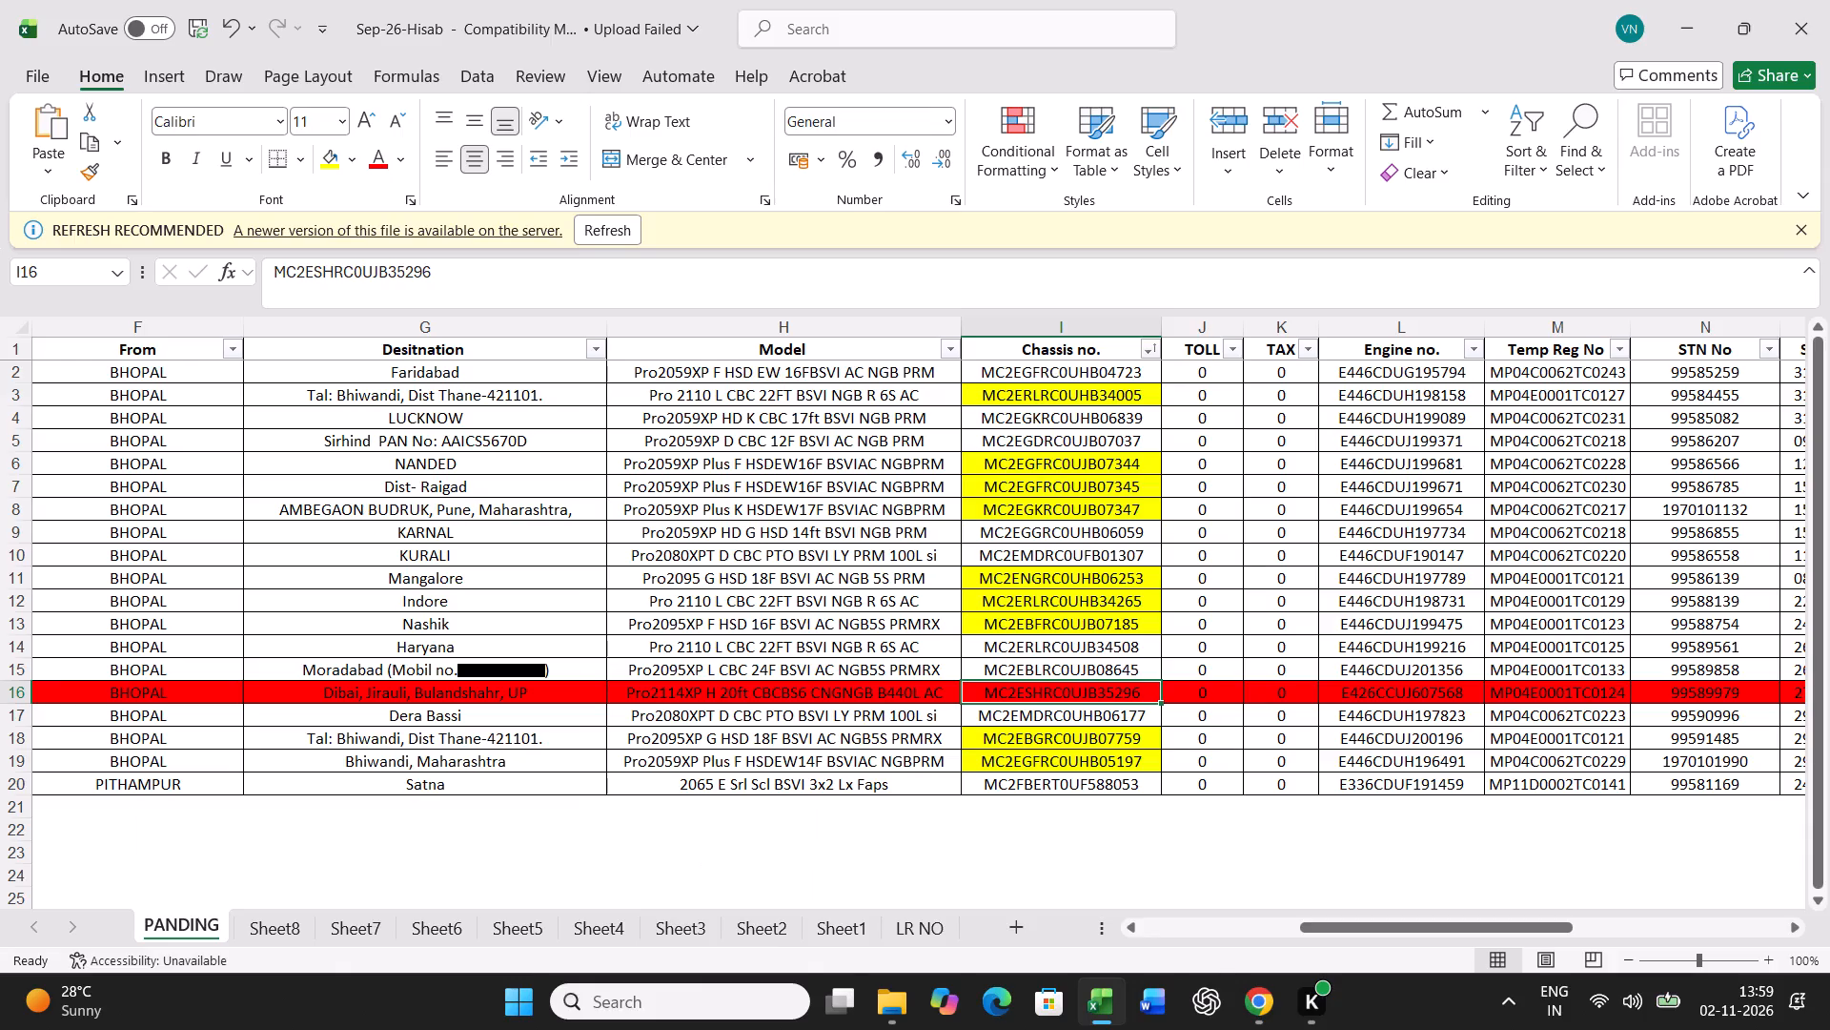
Examine the red row's registration, STN, invoice and insurance entries through to the remark beyond the Cover Note No column.
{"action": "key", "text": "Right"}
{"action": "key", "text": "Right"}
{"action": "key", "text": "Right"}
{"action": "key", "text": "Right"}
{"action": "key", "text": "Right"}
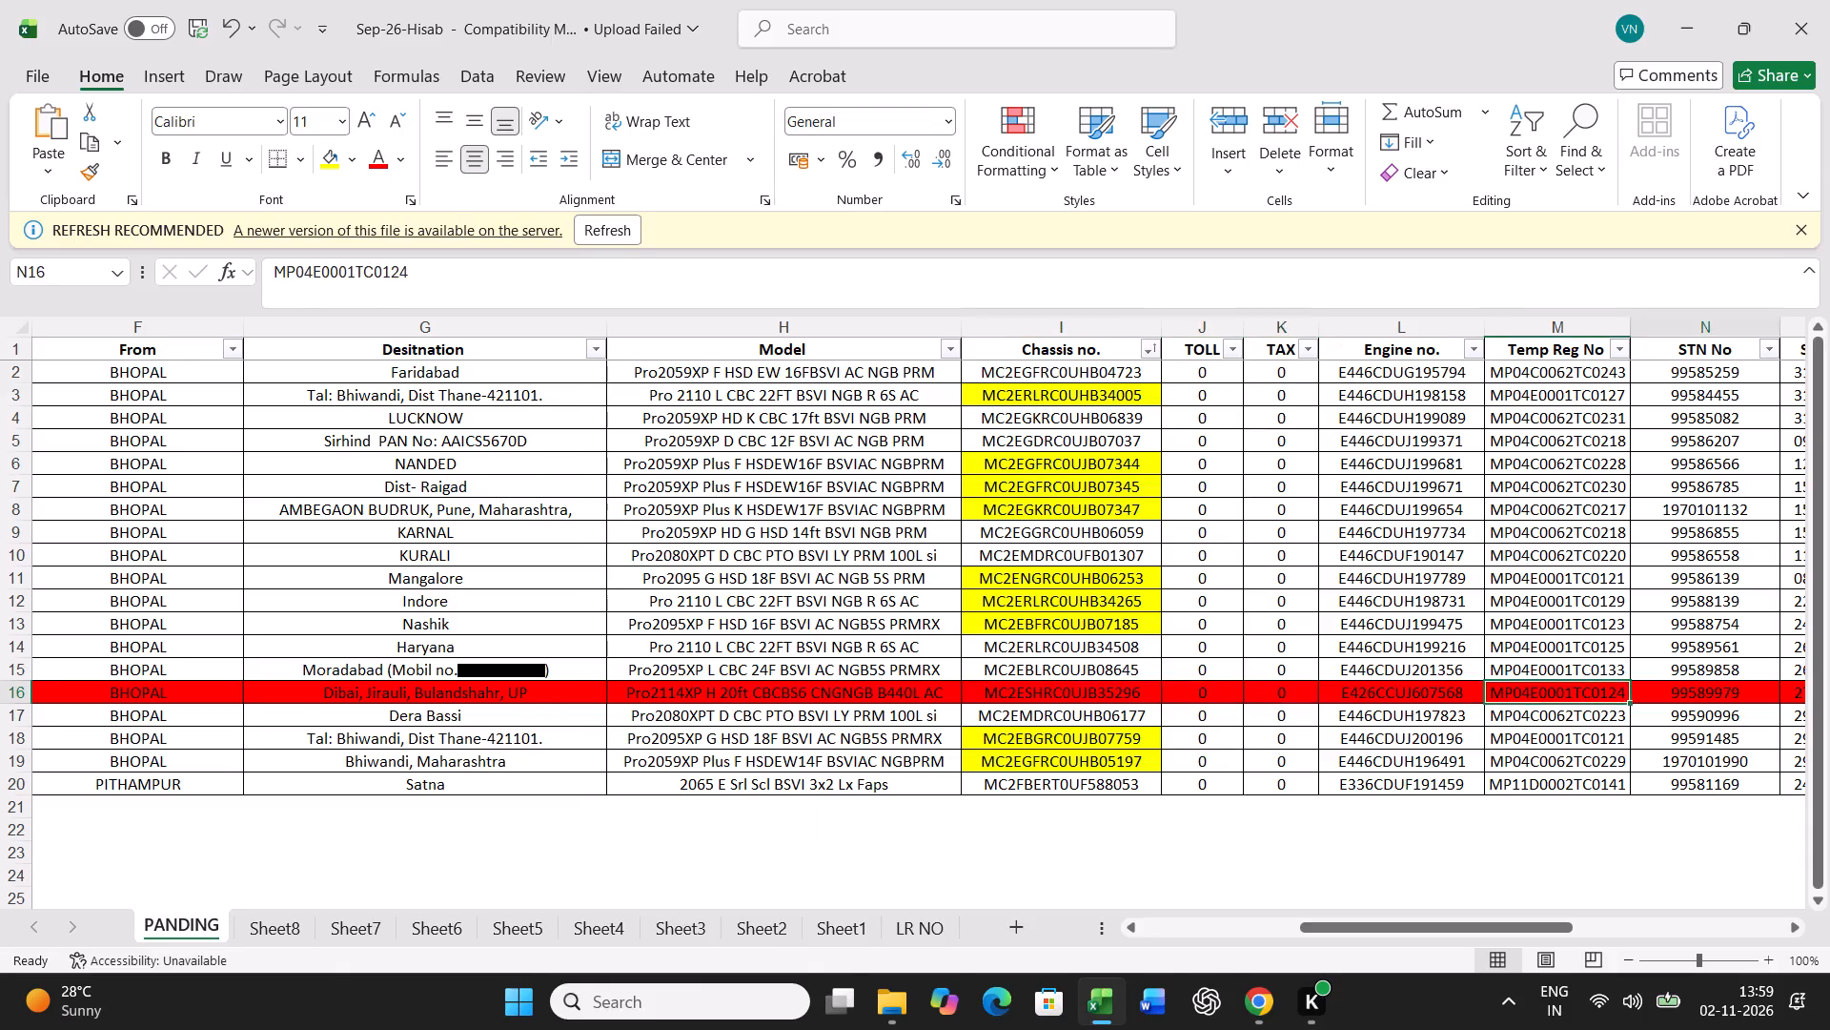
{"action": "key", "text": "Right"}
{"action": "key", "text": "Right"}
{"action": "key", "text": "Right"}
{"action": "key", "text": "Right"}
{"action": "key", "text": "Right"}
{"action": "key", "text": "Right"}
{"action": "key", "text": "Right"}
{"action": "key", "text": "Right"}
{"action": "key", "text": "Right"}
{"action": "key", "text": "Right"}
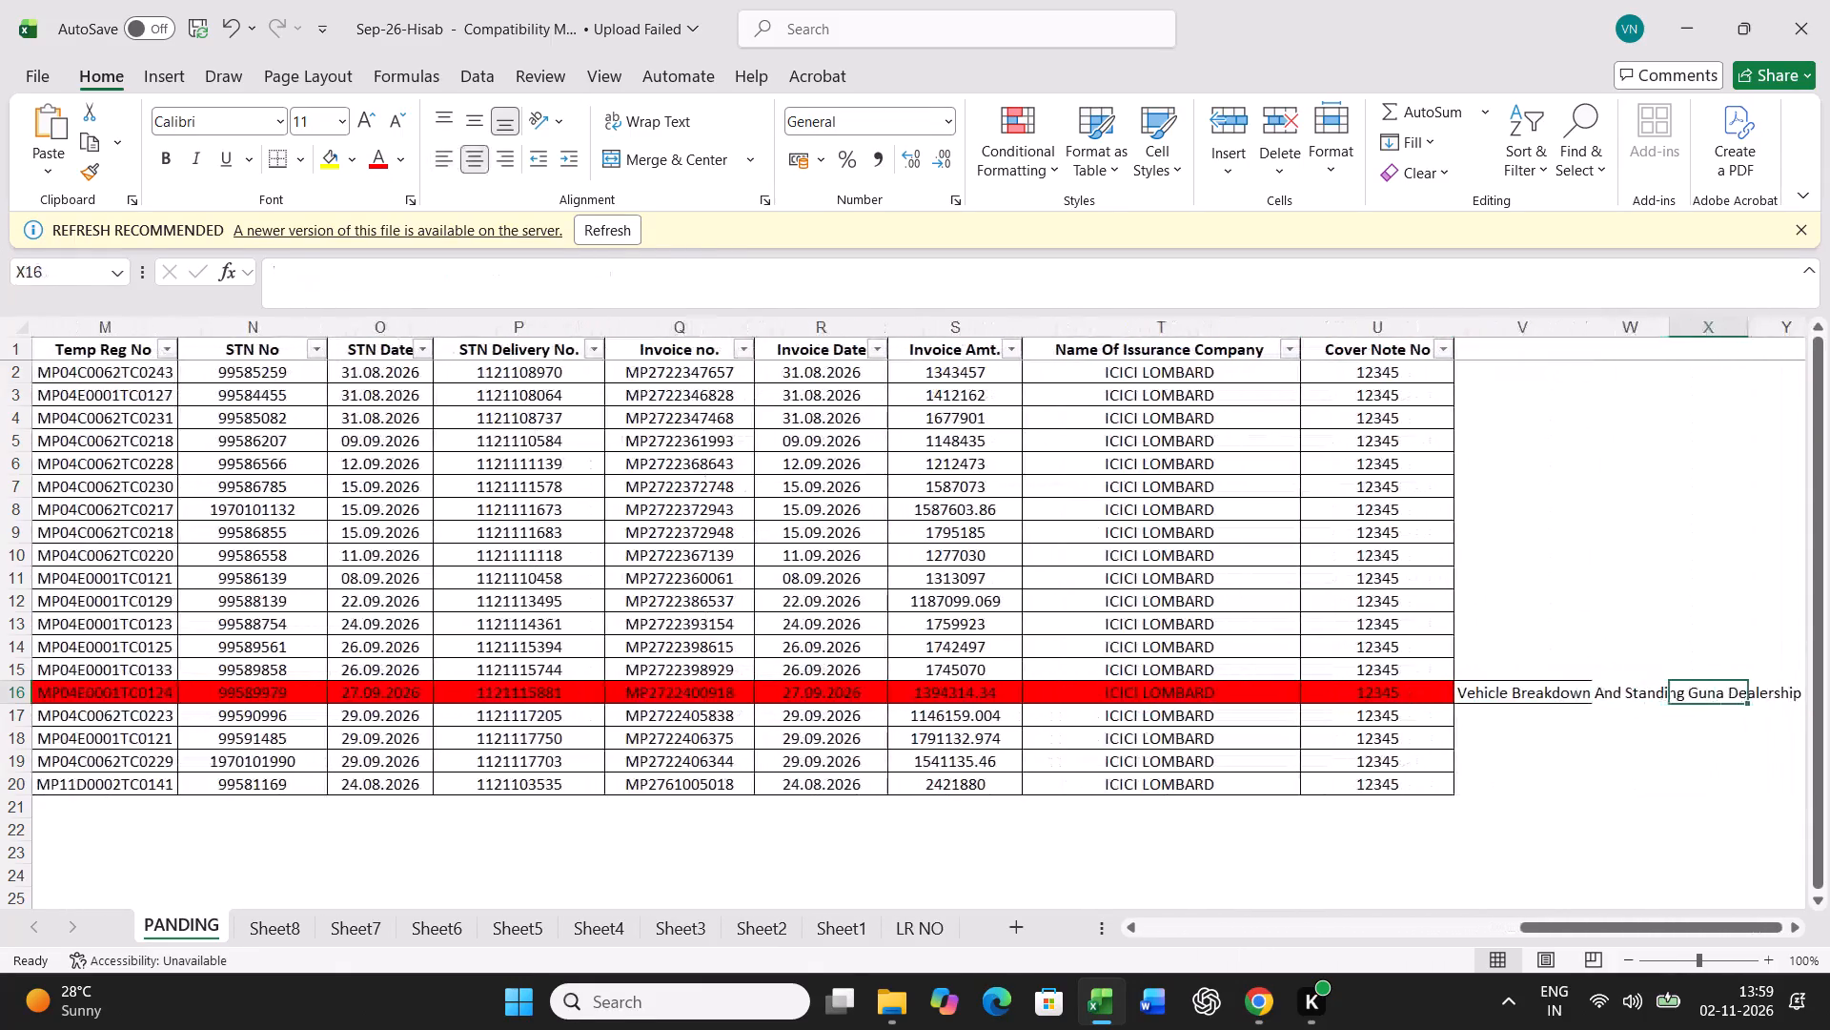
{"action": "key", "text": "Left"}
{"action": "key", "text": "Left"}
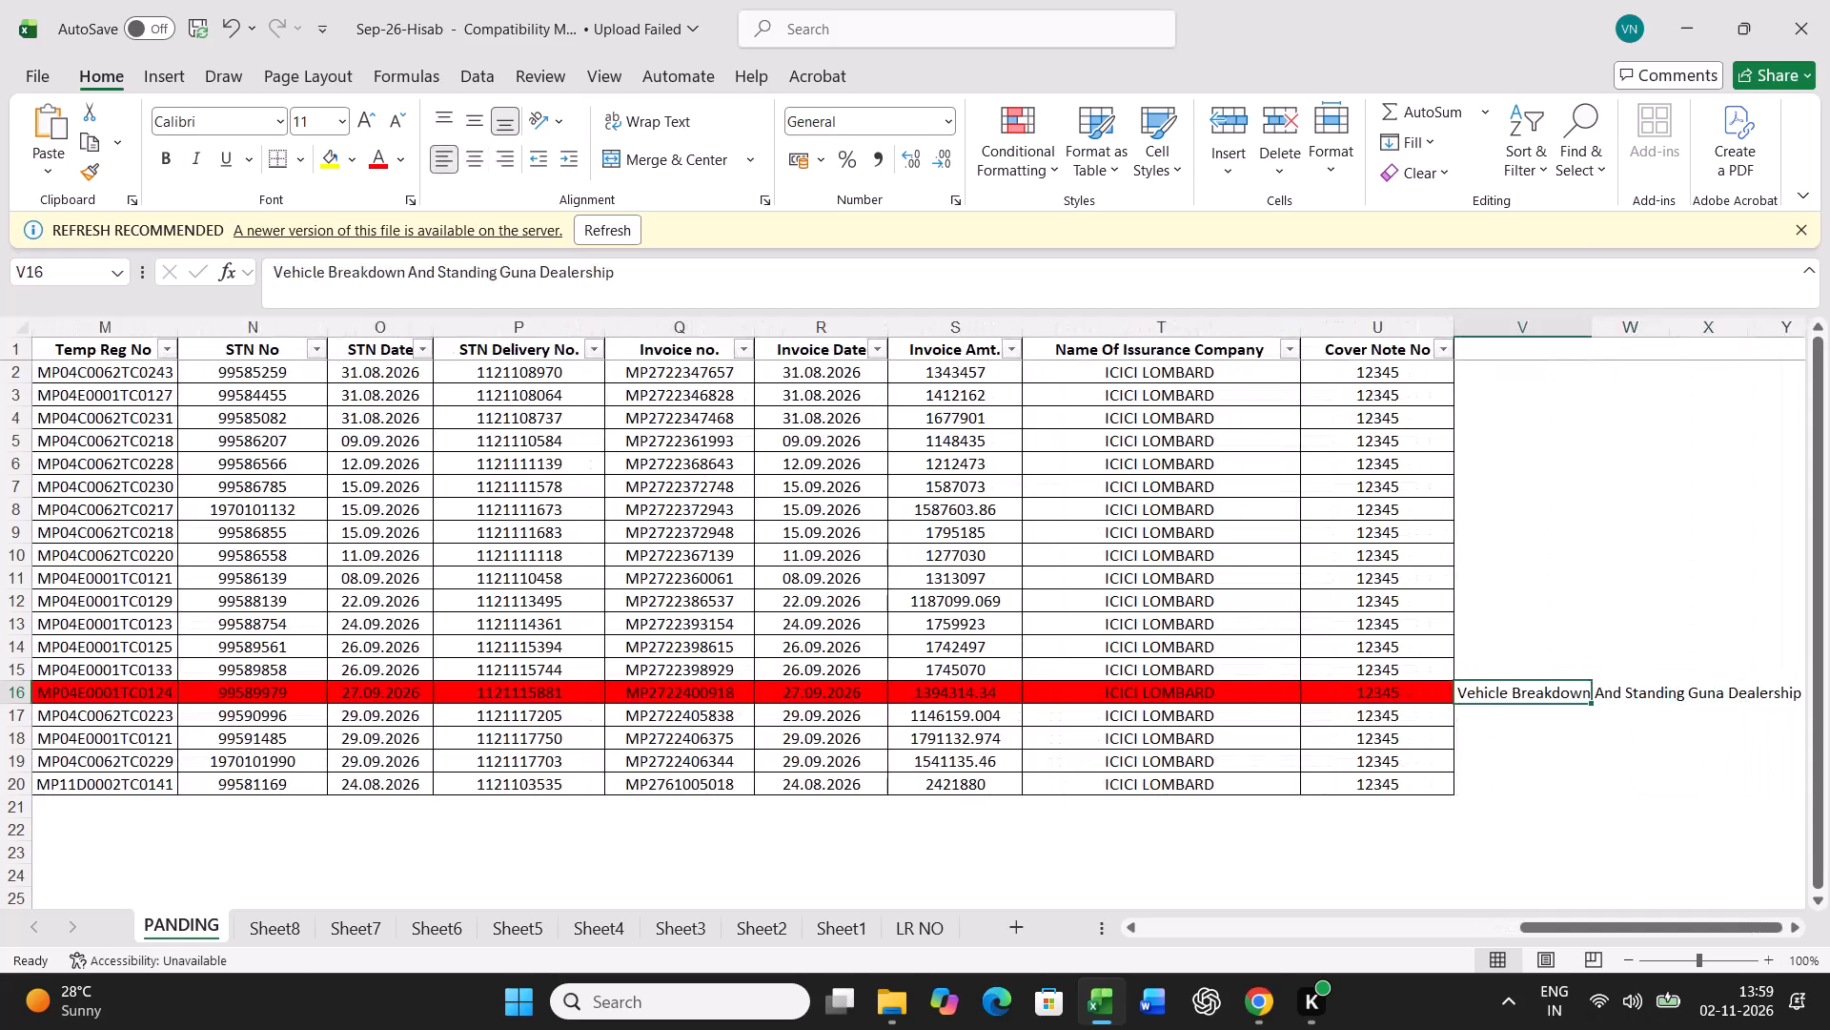
Examine the red row's collection and dispatch dates, customer, dealer, origin and destination entries.
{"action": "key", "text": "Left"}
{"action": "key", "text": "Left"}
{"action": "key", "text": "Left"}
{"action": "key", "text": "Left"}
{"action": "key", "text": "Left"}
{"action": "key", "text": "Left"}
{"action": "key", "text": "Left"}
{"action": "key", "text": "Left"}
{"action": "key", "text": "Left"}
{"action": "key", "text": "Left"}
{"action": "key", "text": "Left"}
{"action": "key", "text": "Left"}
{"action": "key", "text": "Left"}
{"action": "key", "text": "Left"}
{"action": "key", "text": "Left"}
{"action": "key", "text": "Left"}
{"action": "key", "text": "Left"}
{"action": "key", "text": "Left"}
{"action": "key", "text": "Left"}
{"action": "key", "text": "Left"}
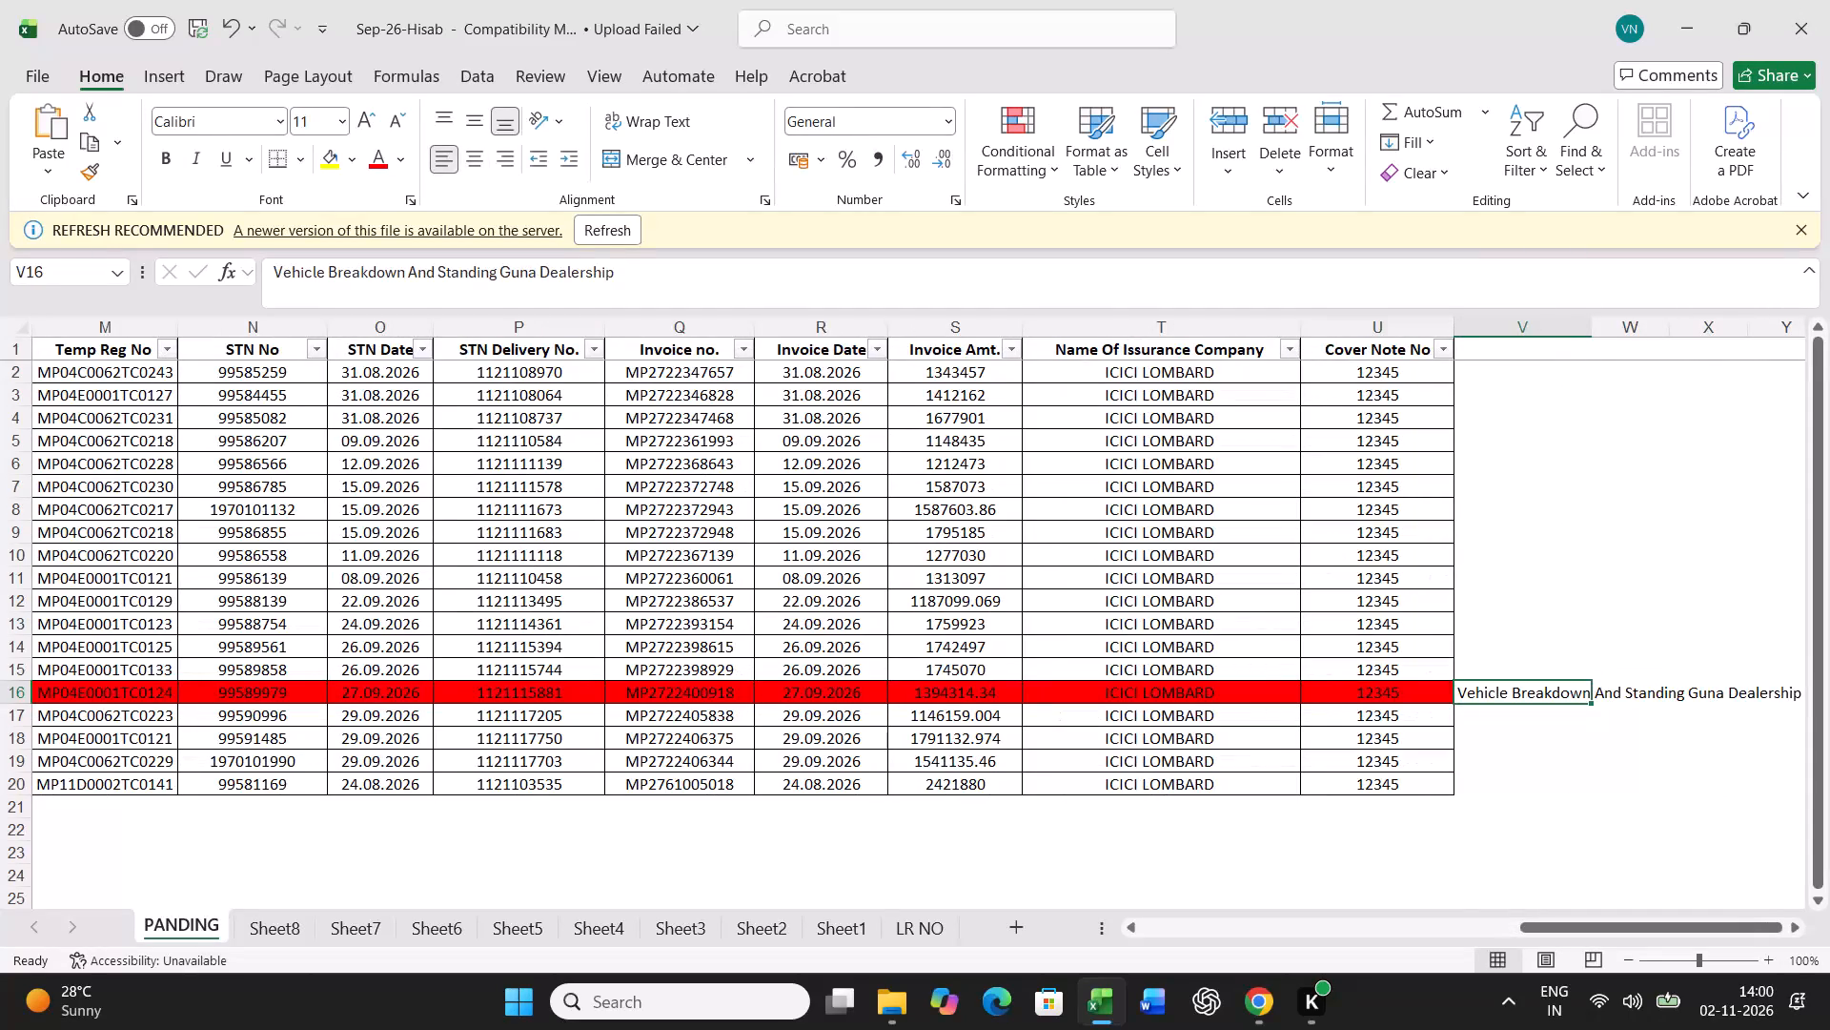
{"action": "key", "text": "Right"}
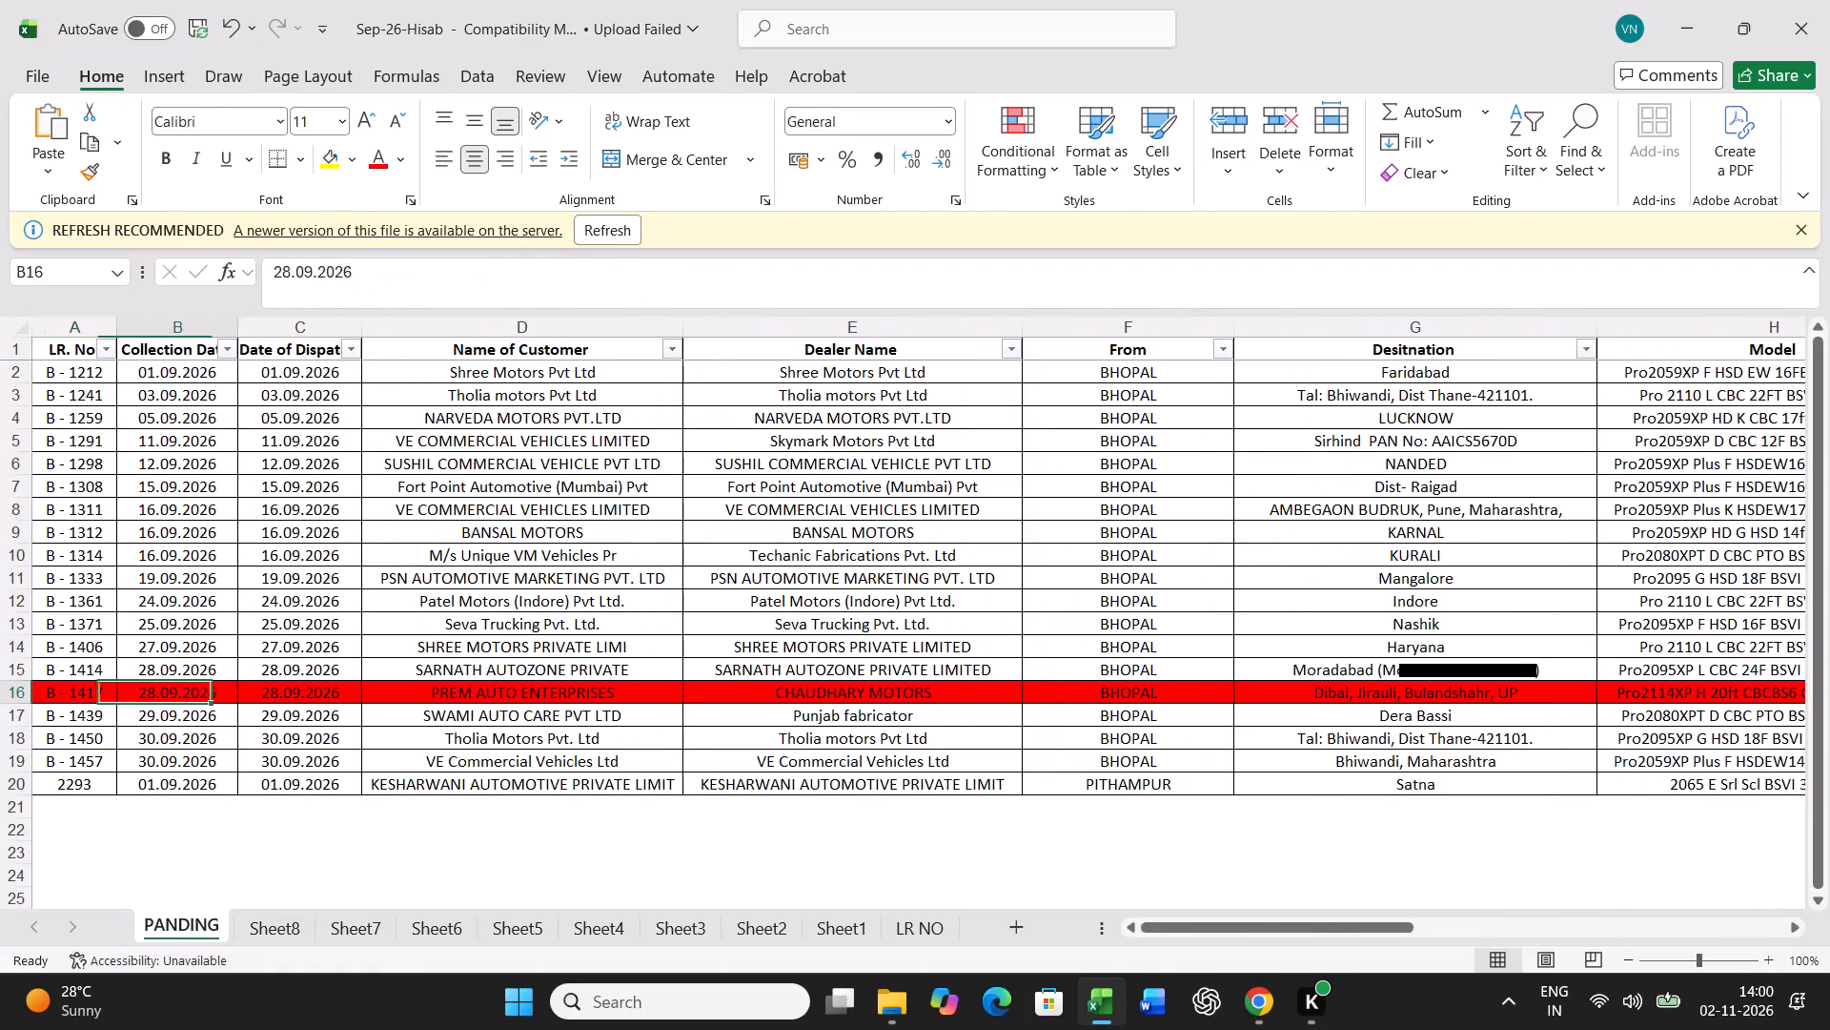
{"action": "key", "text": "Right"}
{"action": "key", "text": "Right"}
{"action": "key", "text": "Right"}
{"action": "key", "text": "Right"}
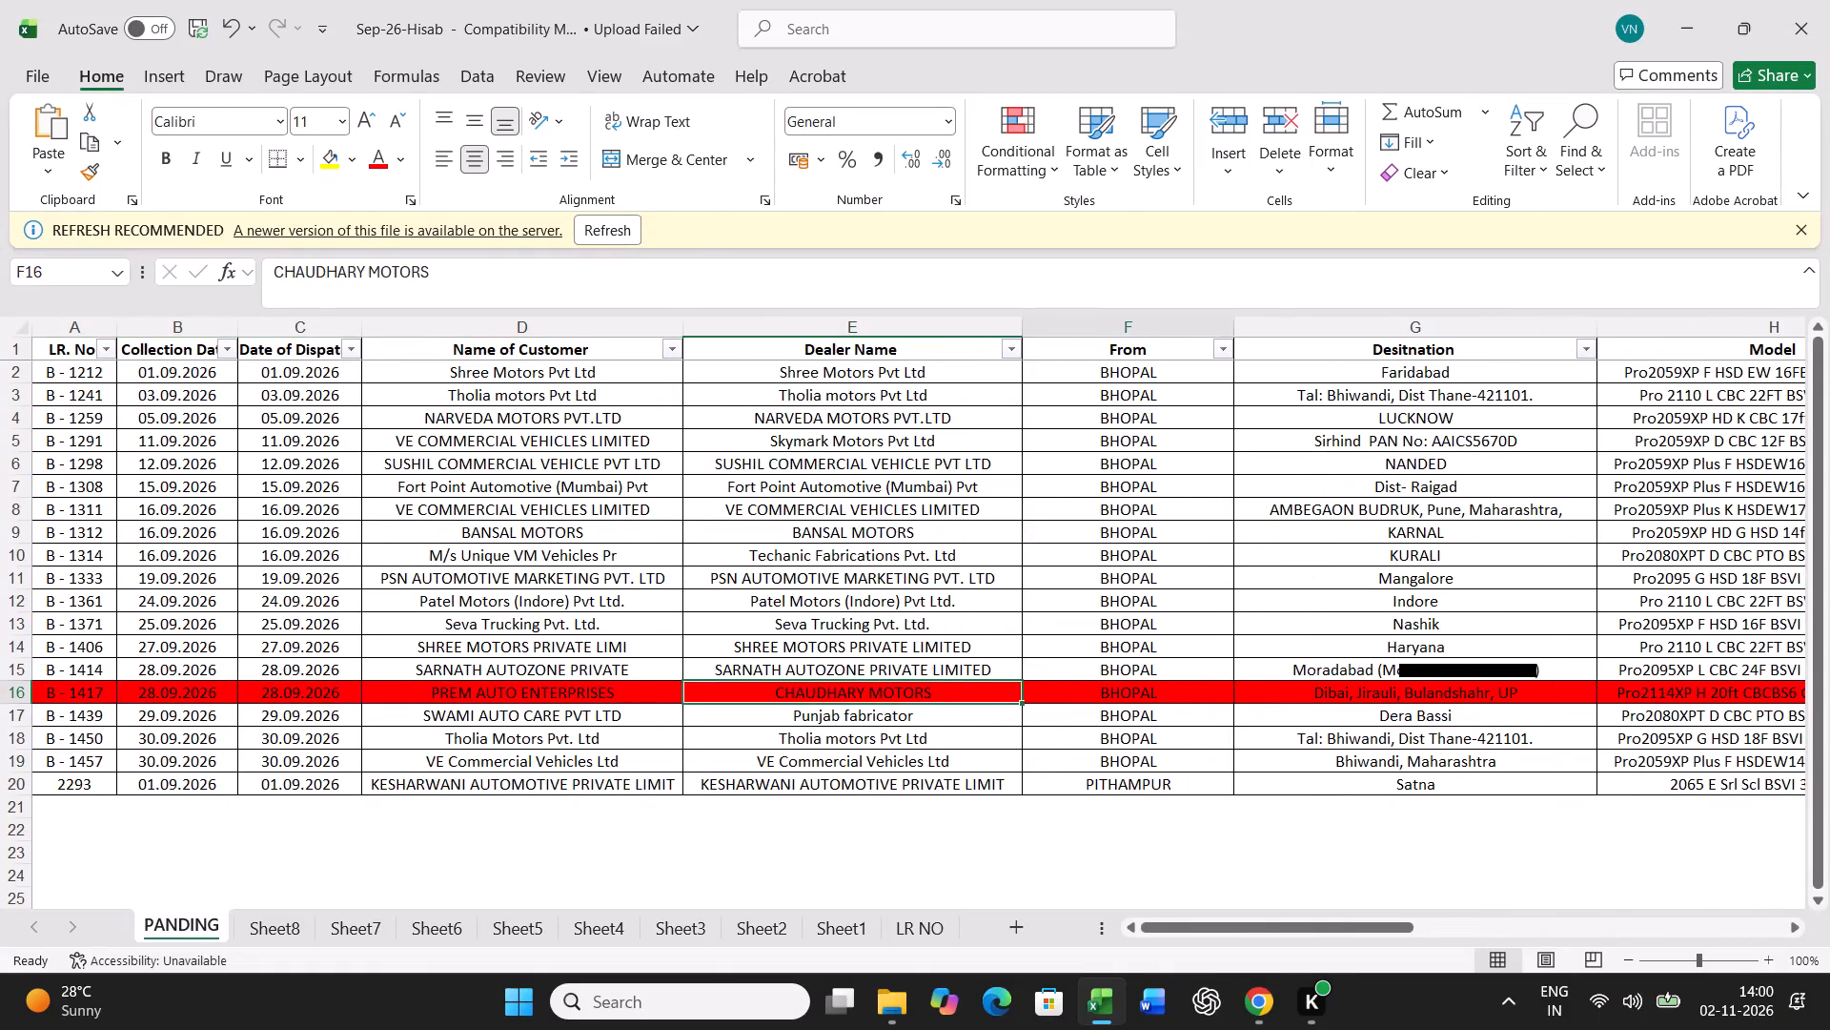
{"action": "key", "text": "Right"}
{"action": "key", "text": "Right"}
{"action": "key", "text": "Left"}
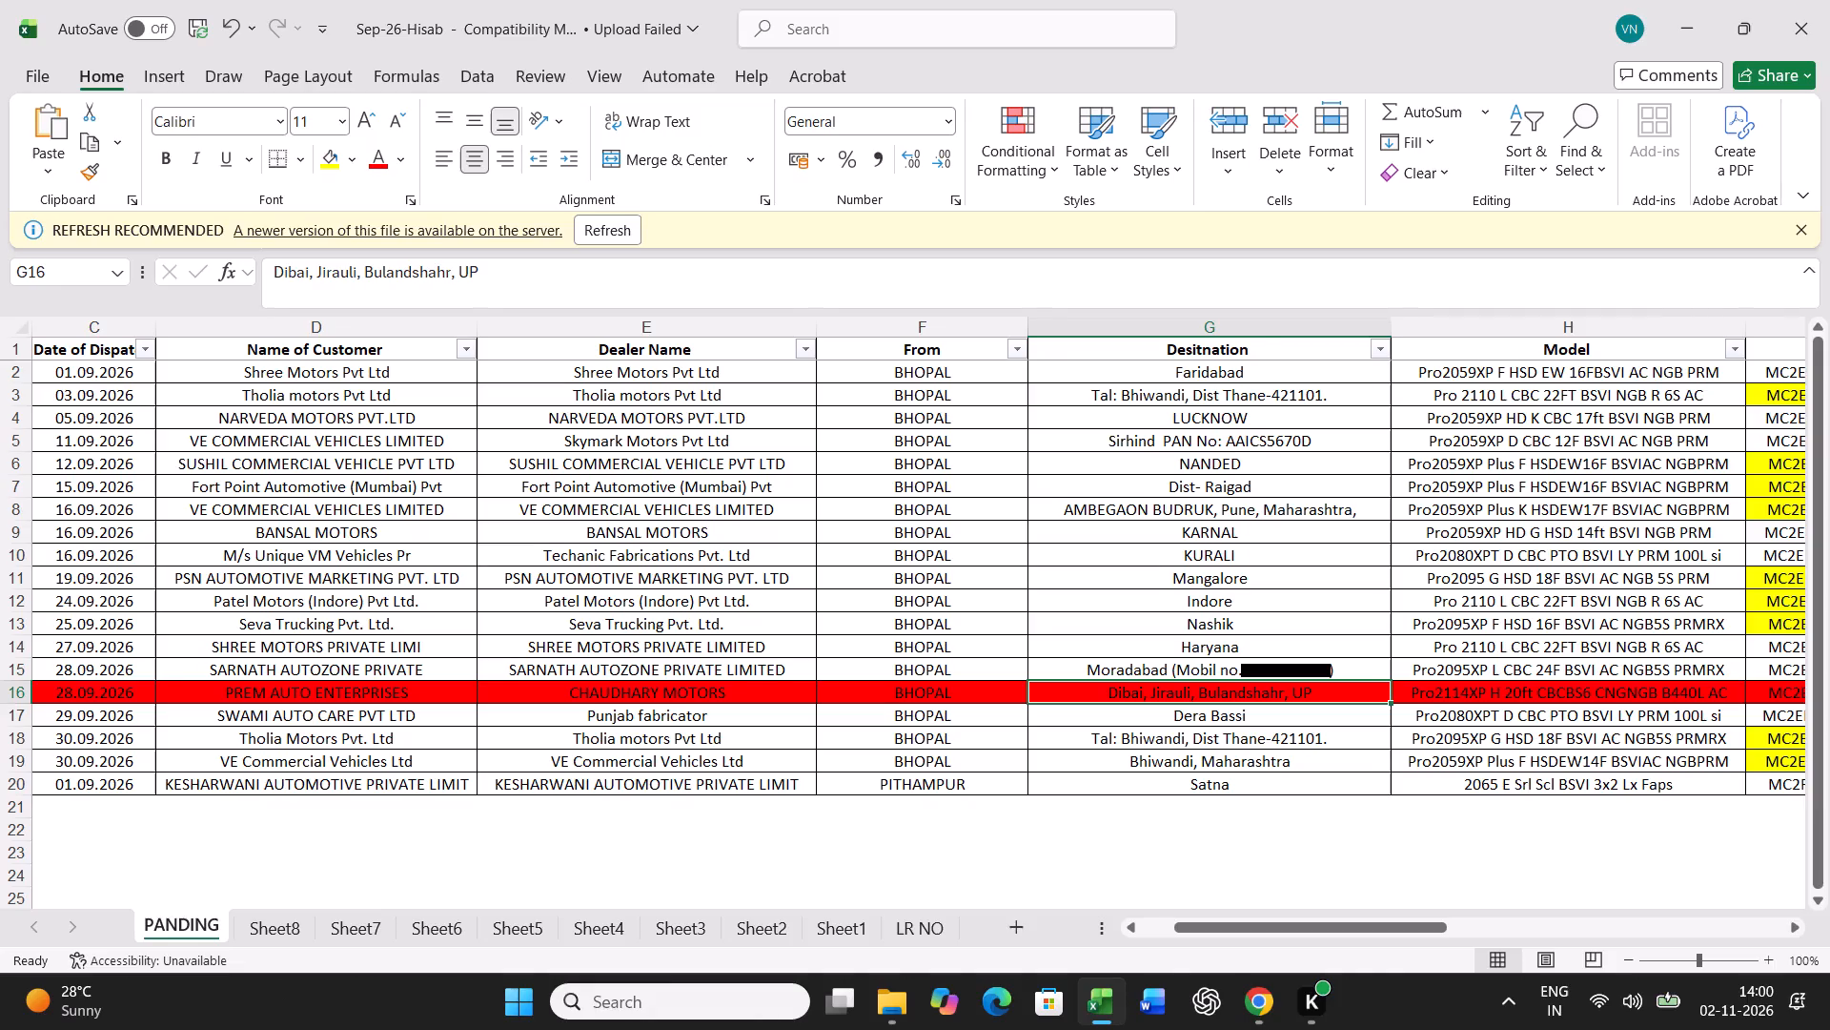
Recheck the red row from its model entry through to the remark after the Cover Note No column.
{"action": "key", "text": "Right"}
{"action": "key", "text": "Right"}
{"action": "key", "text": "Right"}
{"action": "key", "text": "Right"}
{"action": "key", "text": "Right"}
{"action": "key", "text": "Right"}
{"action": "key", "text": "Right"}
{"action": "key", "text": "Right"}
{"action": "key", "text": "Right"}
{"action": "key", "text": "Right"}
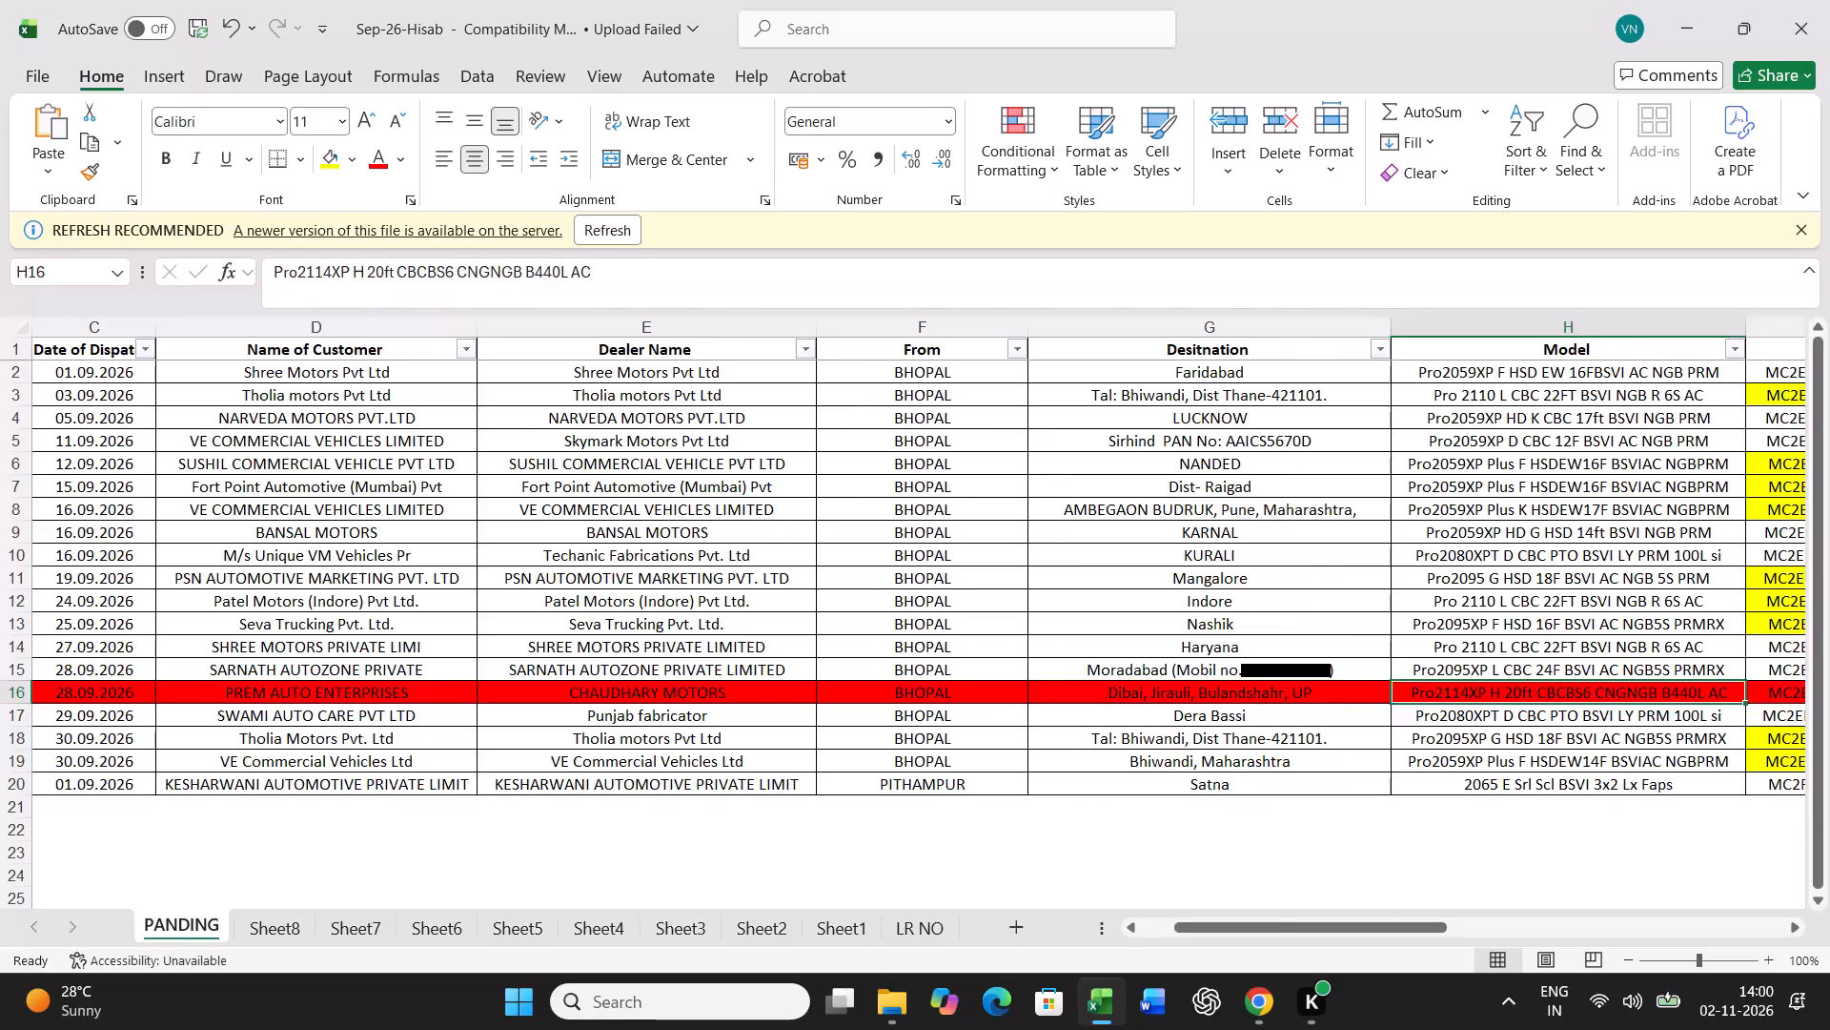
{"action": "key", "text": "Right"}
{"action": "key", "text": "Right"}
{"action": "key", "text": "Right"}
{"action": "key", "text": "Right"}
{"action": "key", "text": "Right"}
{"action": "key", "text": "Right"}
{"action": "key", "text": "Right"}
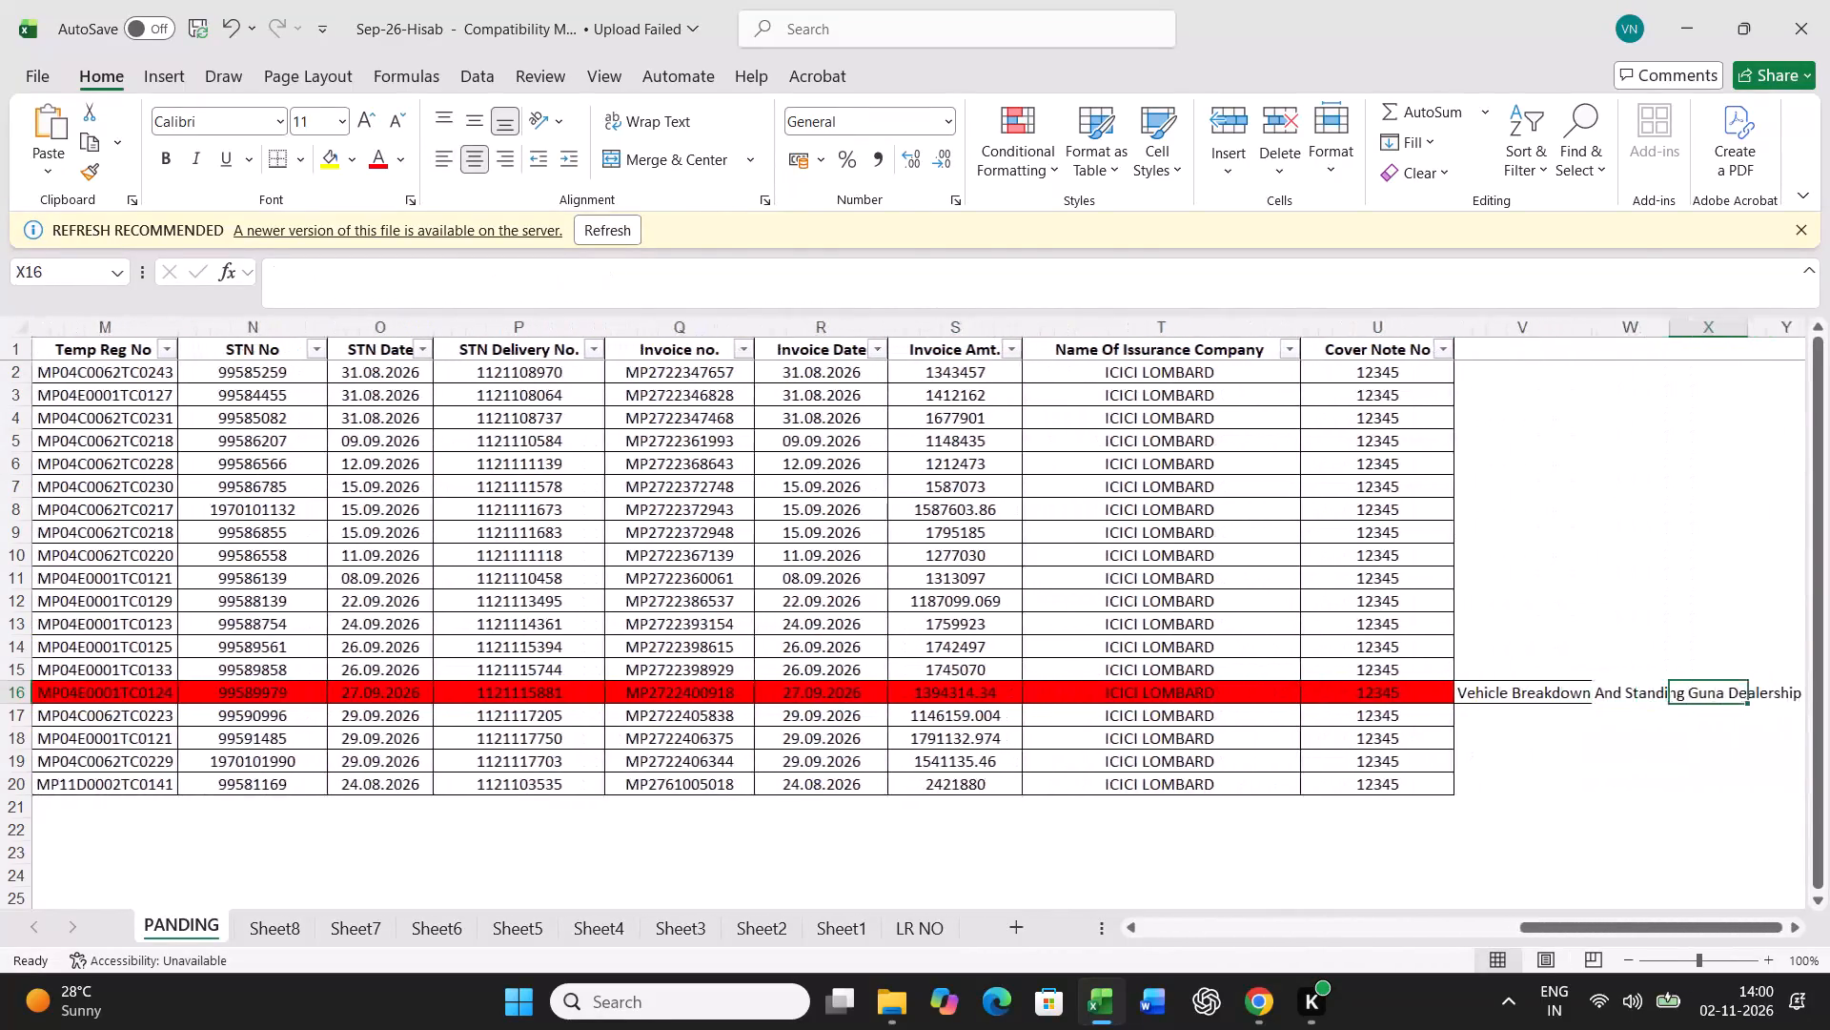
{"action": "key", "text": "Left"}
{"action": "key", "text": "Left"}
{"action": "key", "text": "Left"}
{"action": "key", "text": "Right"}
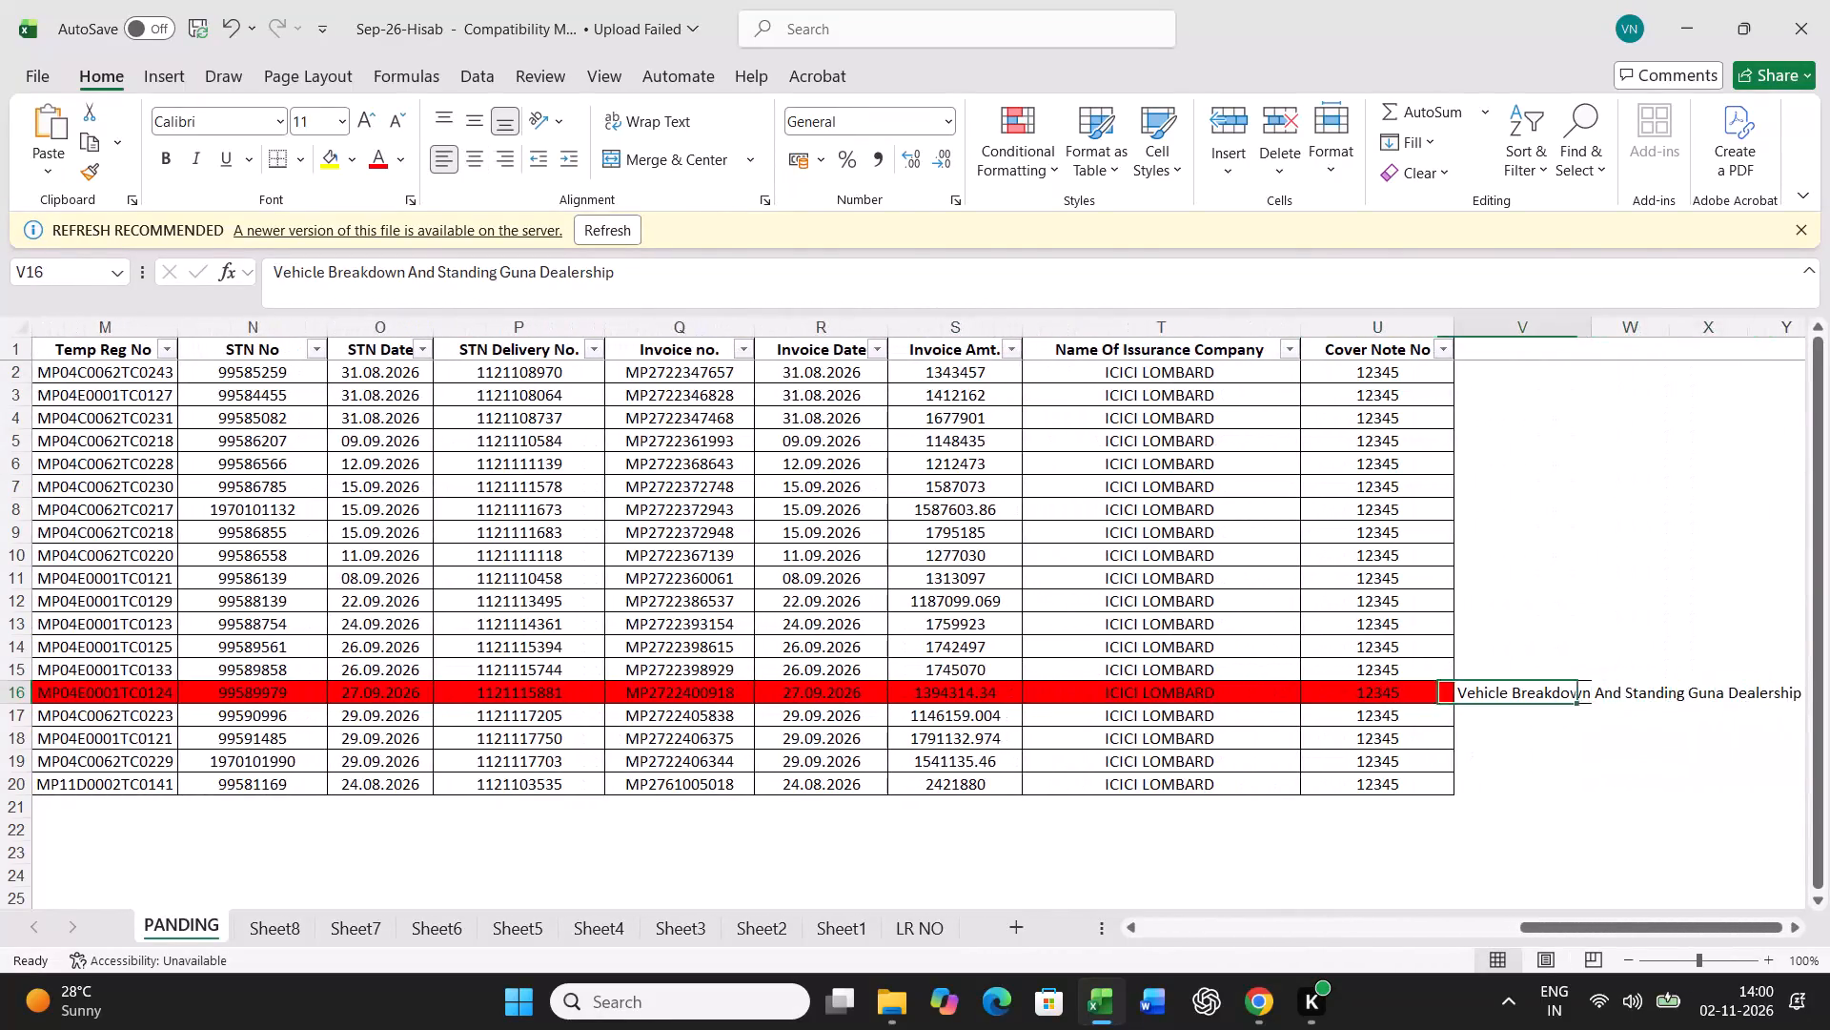
Review the red row's dispatch, customer, dealer and destination details again.
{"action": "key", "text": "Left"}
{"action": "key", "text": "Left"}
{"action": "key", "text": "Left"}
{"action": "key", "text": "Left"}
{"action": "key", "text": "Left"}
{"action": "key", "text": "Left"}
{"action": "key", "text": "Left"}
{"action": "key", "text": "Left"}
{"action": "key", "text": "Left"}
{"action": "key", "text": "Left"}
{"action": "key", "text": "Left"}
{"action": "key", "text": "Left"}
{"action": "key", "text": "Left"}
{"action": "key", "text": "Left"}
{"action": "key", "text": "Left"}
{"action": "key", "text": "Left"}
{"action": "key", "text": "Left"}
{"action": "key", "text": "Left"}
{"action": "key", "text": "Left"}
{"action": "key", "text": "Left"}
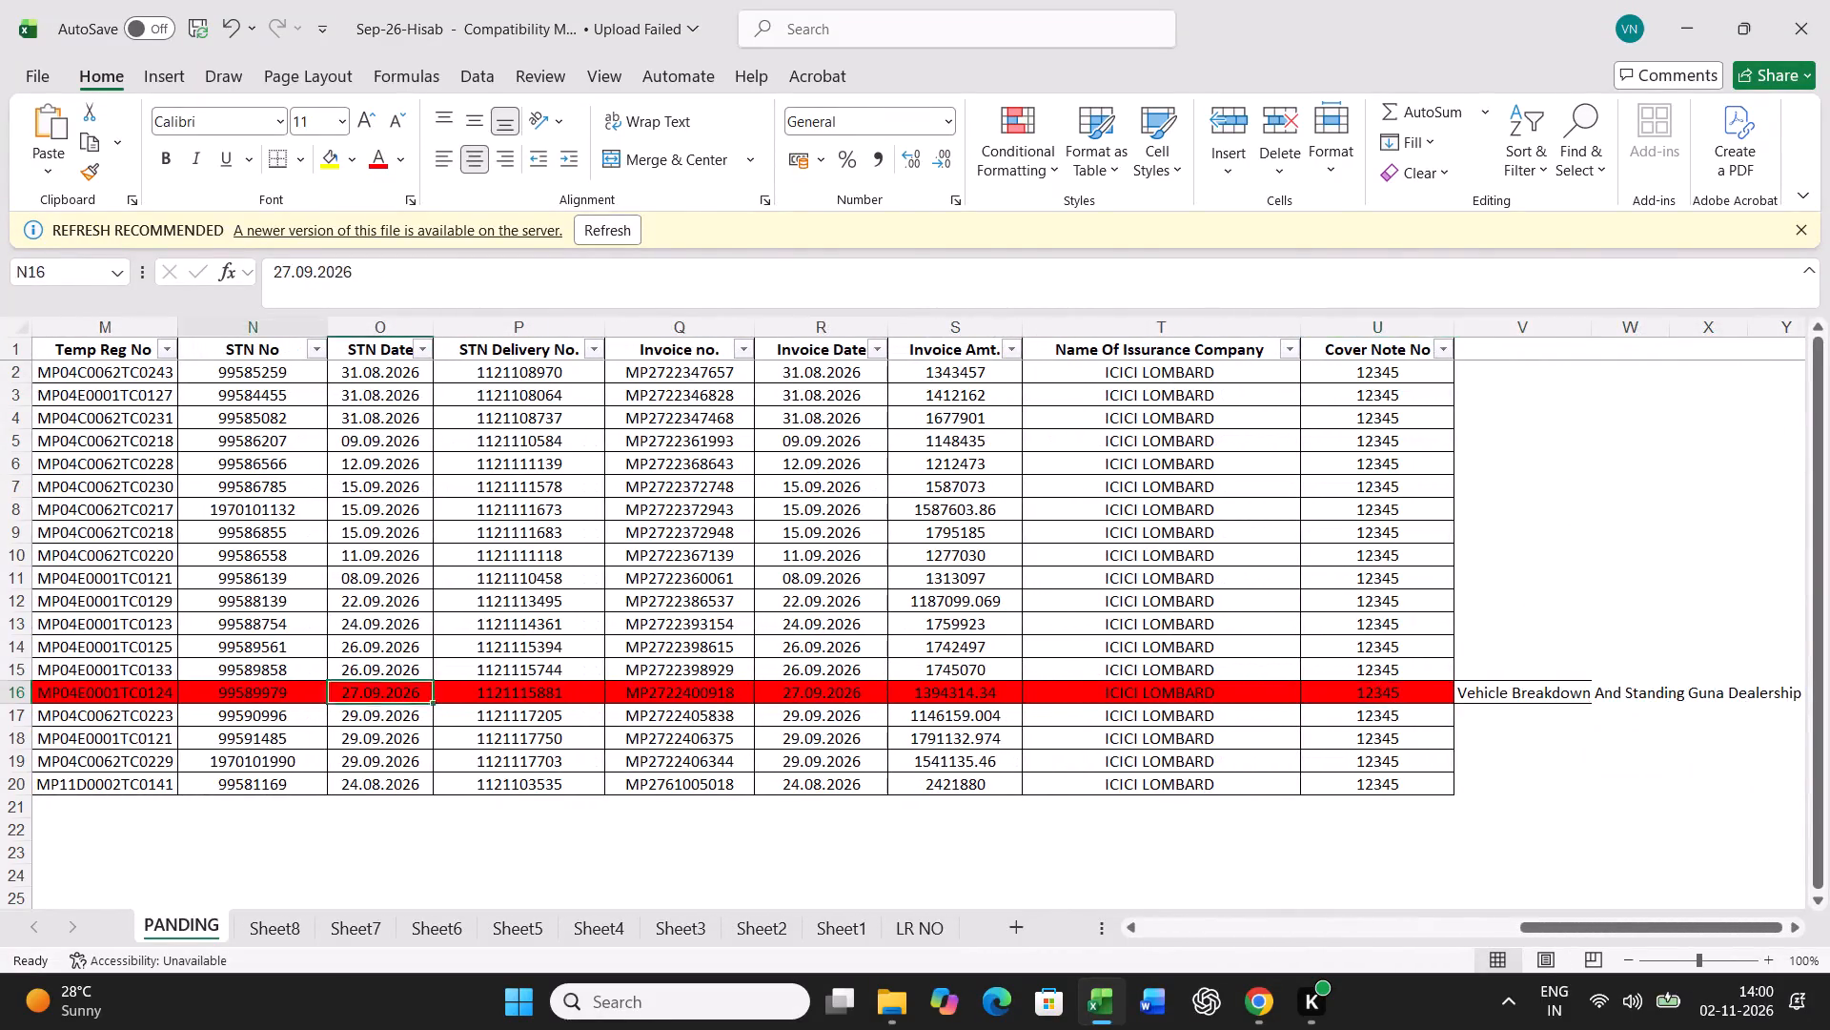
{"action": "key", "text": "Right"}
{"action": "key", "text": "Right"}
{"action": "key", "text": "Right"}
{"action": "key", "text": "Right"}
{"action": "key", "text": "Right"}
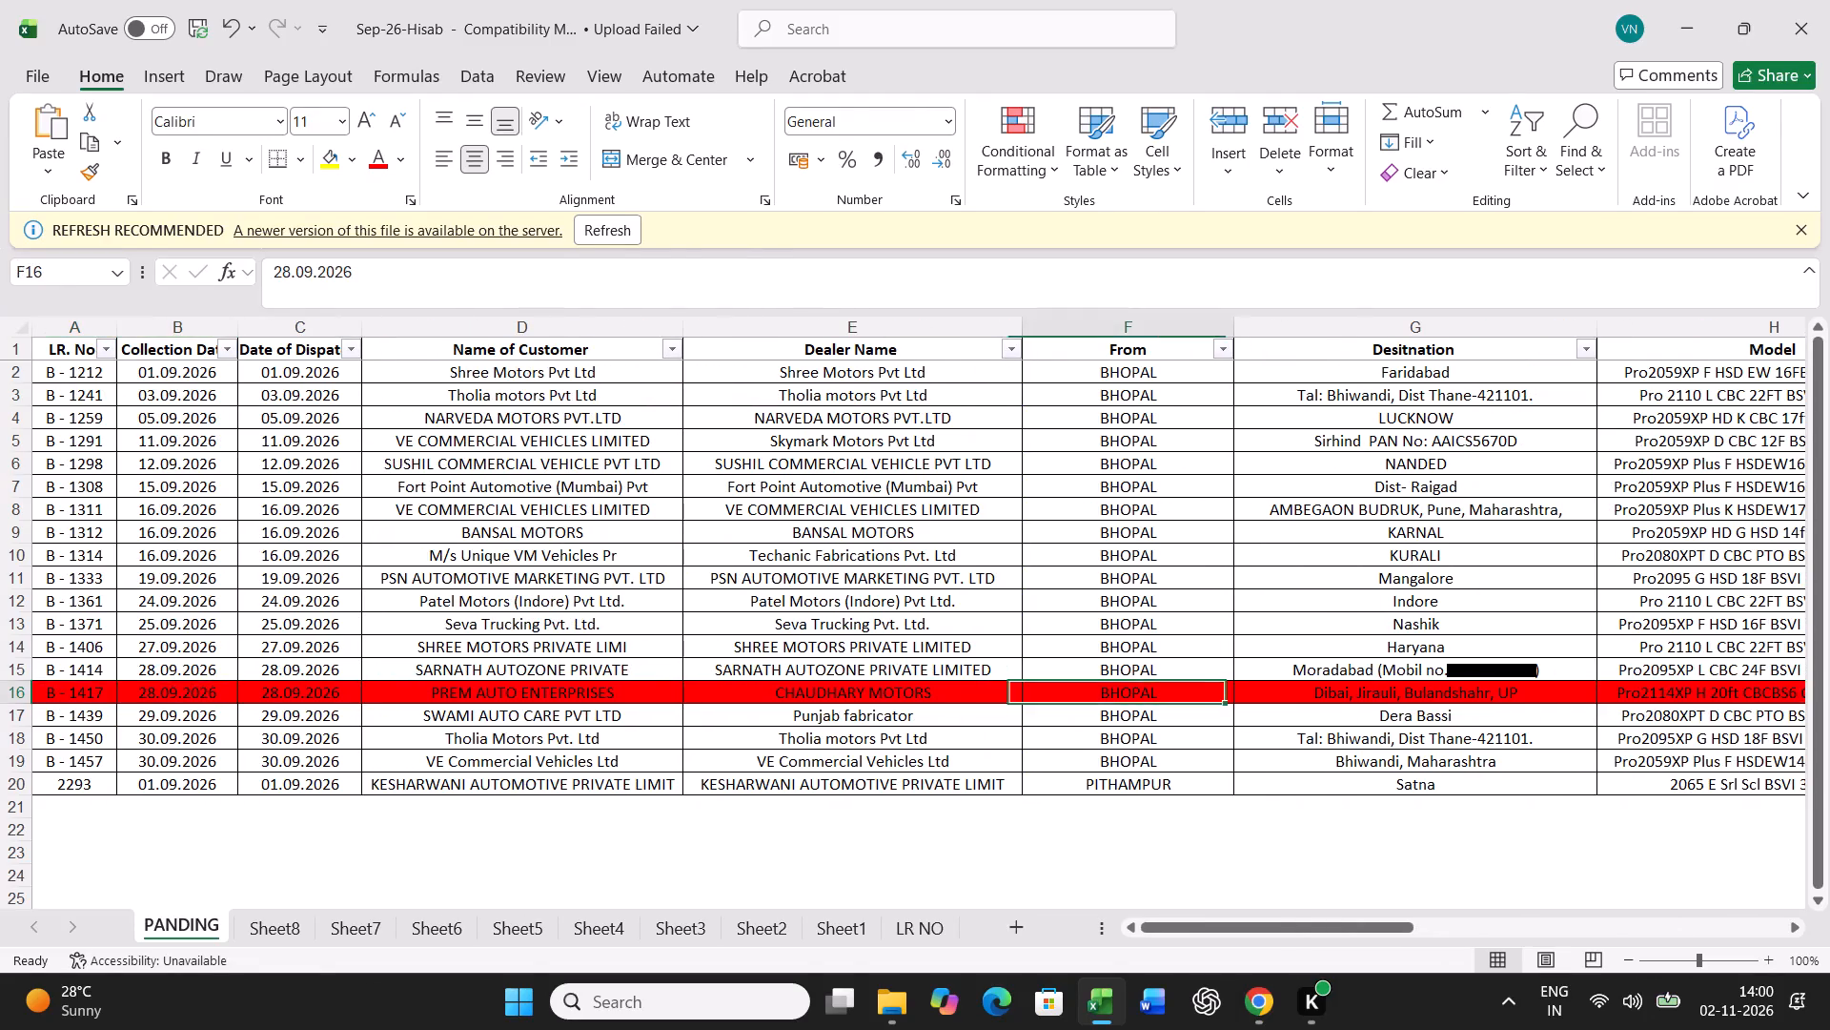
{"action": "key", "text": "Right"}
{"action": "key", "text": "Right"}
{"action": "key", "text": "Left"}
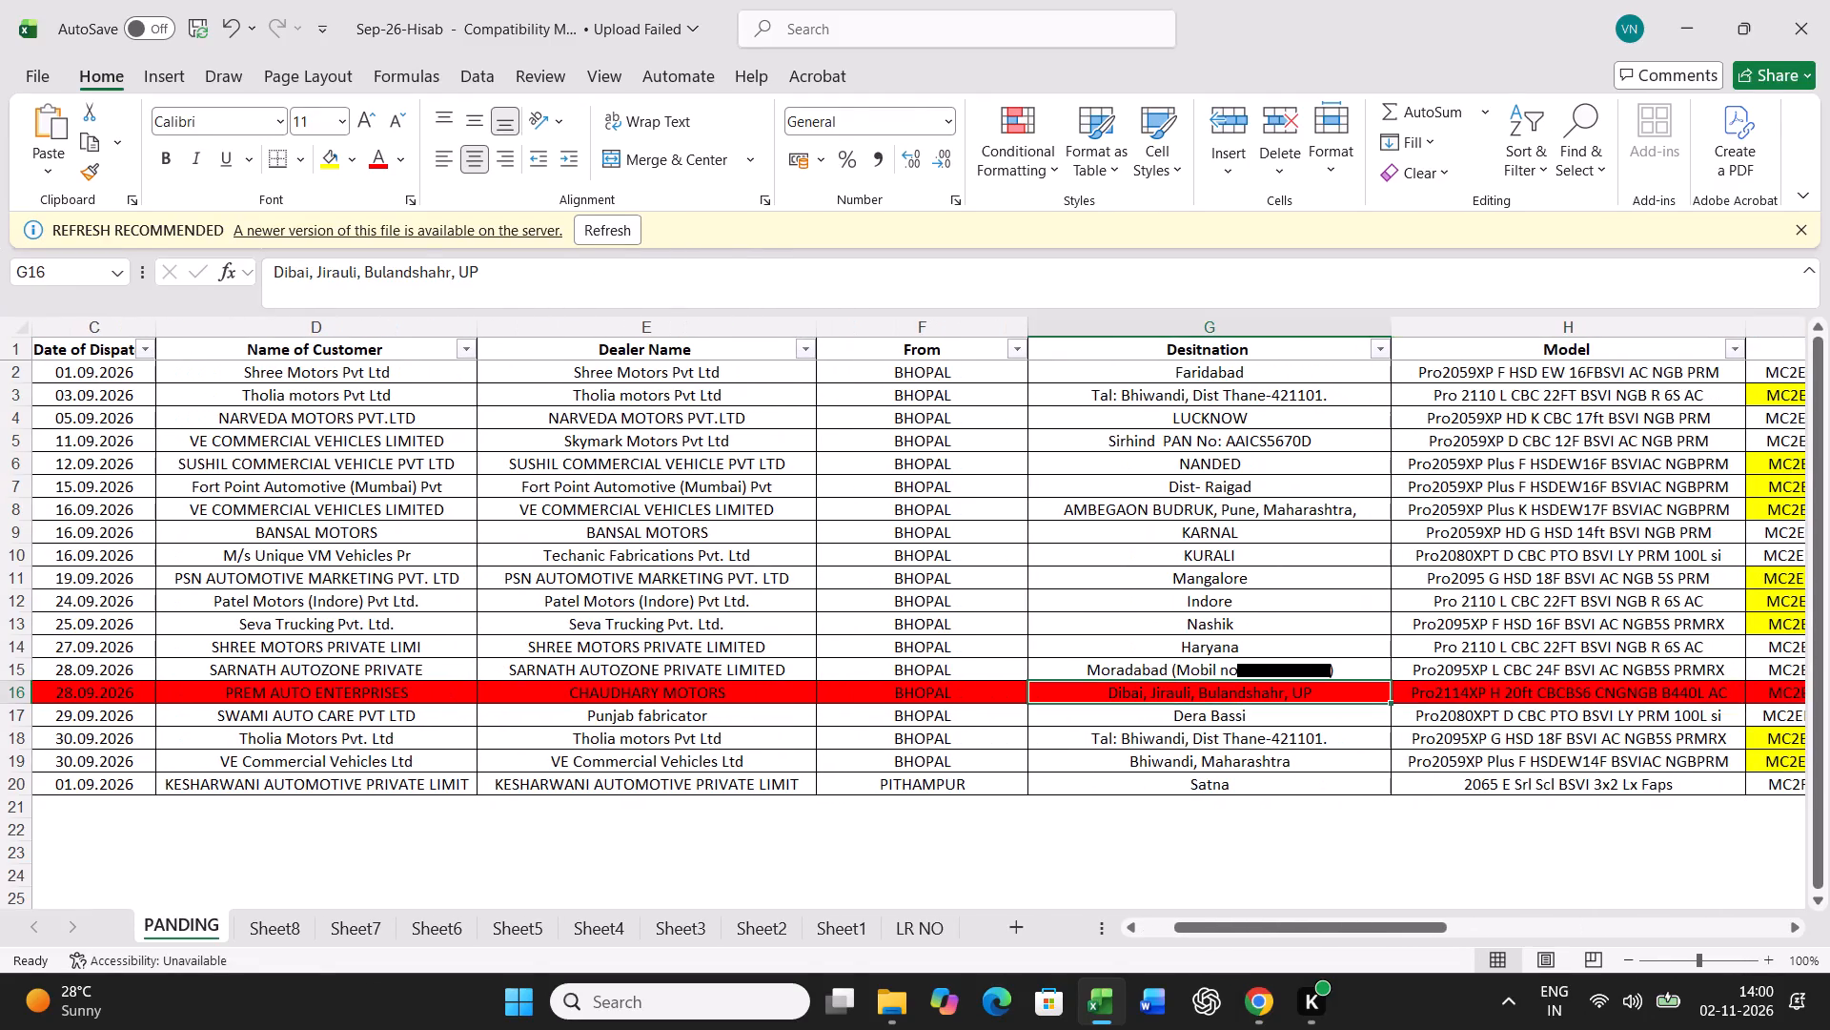
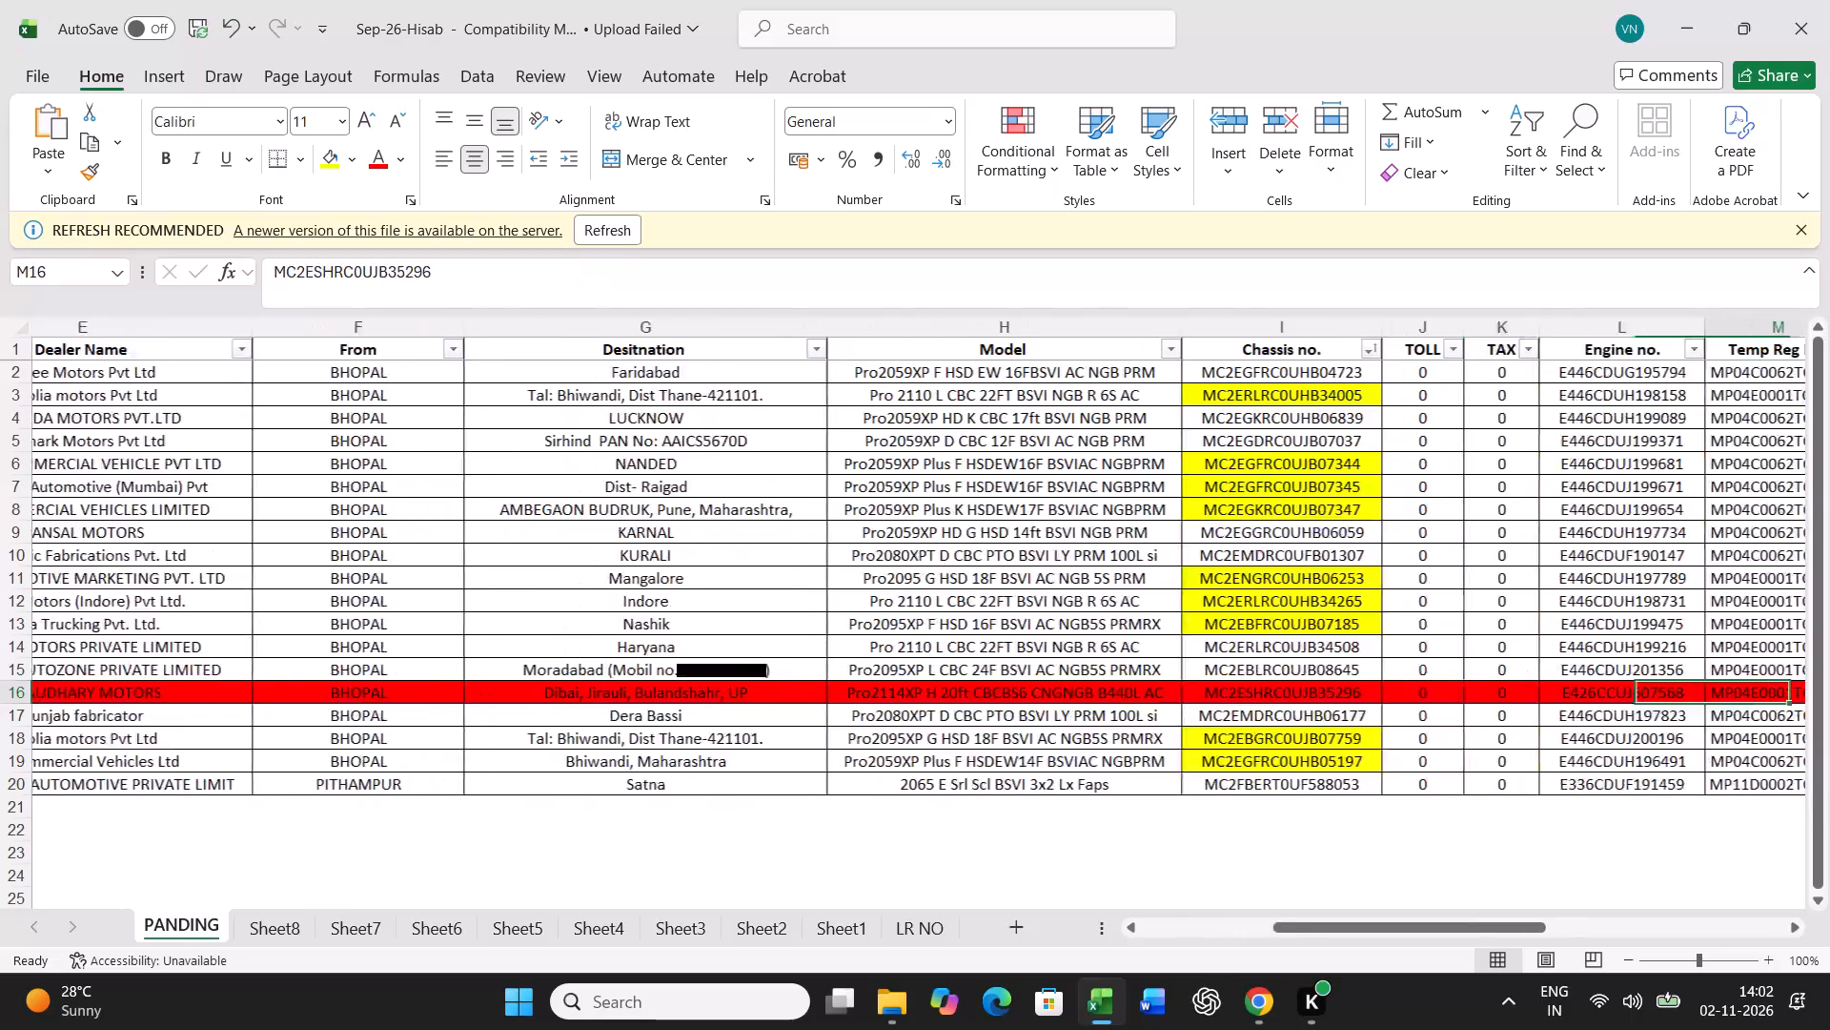
Examine the red row's STN, invoice and insurance entries through to the remark after the Cover Note No column.
{"action": "key", "text": "Right"}
{"action": "key", "text": "Right"}
{"action": "key", "text": "Right"}
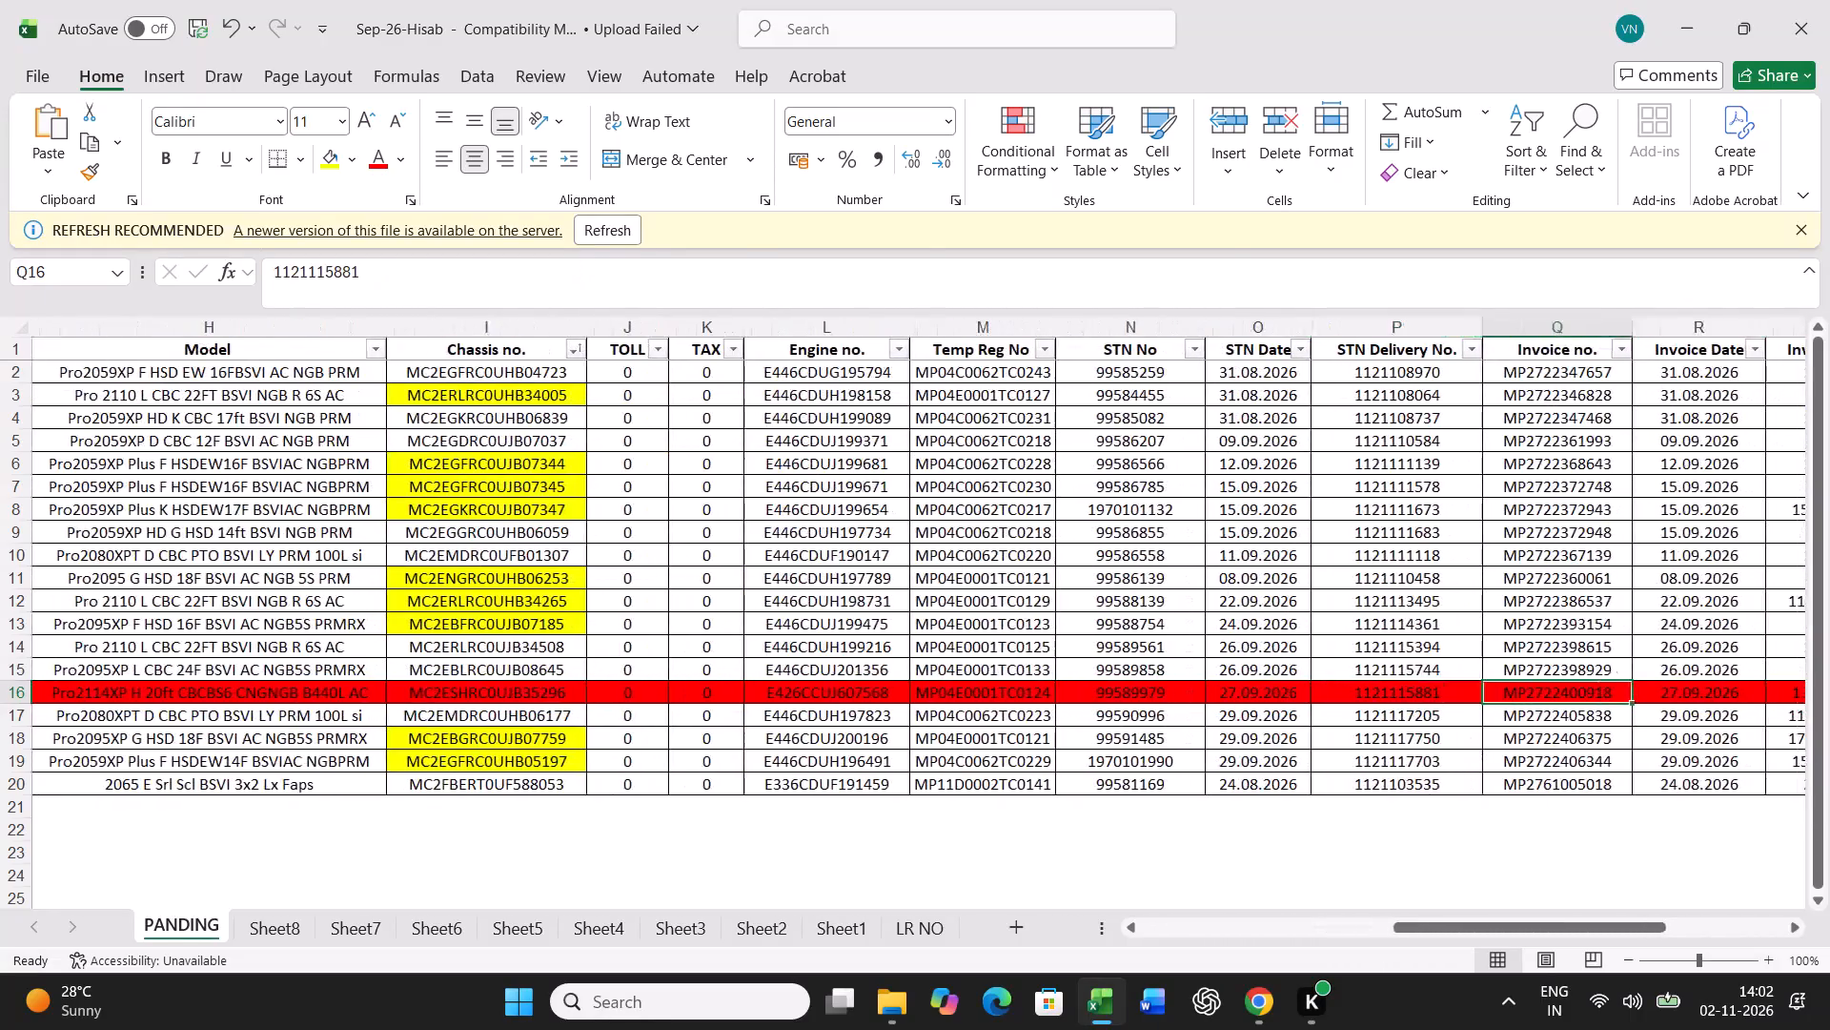
{"action": "key", "text": "Right"}
{"action": "key", "text": "Right"}
{"action": "key", "text": "Right"}
{"action": "key", "text": "Right"}
{"action": "key", "text": "Right"}
{"action": "key", "text": "Right"}
Replace the red fill of the B - 1417 row with white, from its LR No cell through to the remark cell.
{"action": "key", "text": "Left"}
{"action": "key", "text": "Left"}
{"action": "key", "text": "Left"}
{"action": "key", "text": "Left"}
{"action": "key", "text": "Left"}
{"action": "key", "text": "Left"}
{"action": "key", "text": "Left"}
{"action": "key", "text": "Left"}
{"action": "key", "text": "Left"}
{"action": "key", "text": "Left"}
{"action": "key", "text": "Left"}
{"action": "key", "text": "Left"}
{"action": "key", "text": "Left"}
{"action": "key", "text": "Left"}
{"action": "key", "text": "Left"}
{"action": "key", "text": "Left"}
{"action": "key", "text": "Left"}
{"action": "key", "text": "Left"}
{"action": "key", "text": "Left"}
{"action": "key", "text": "Left"}
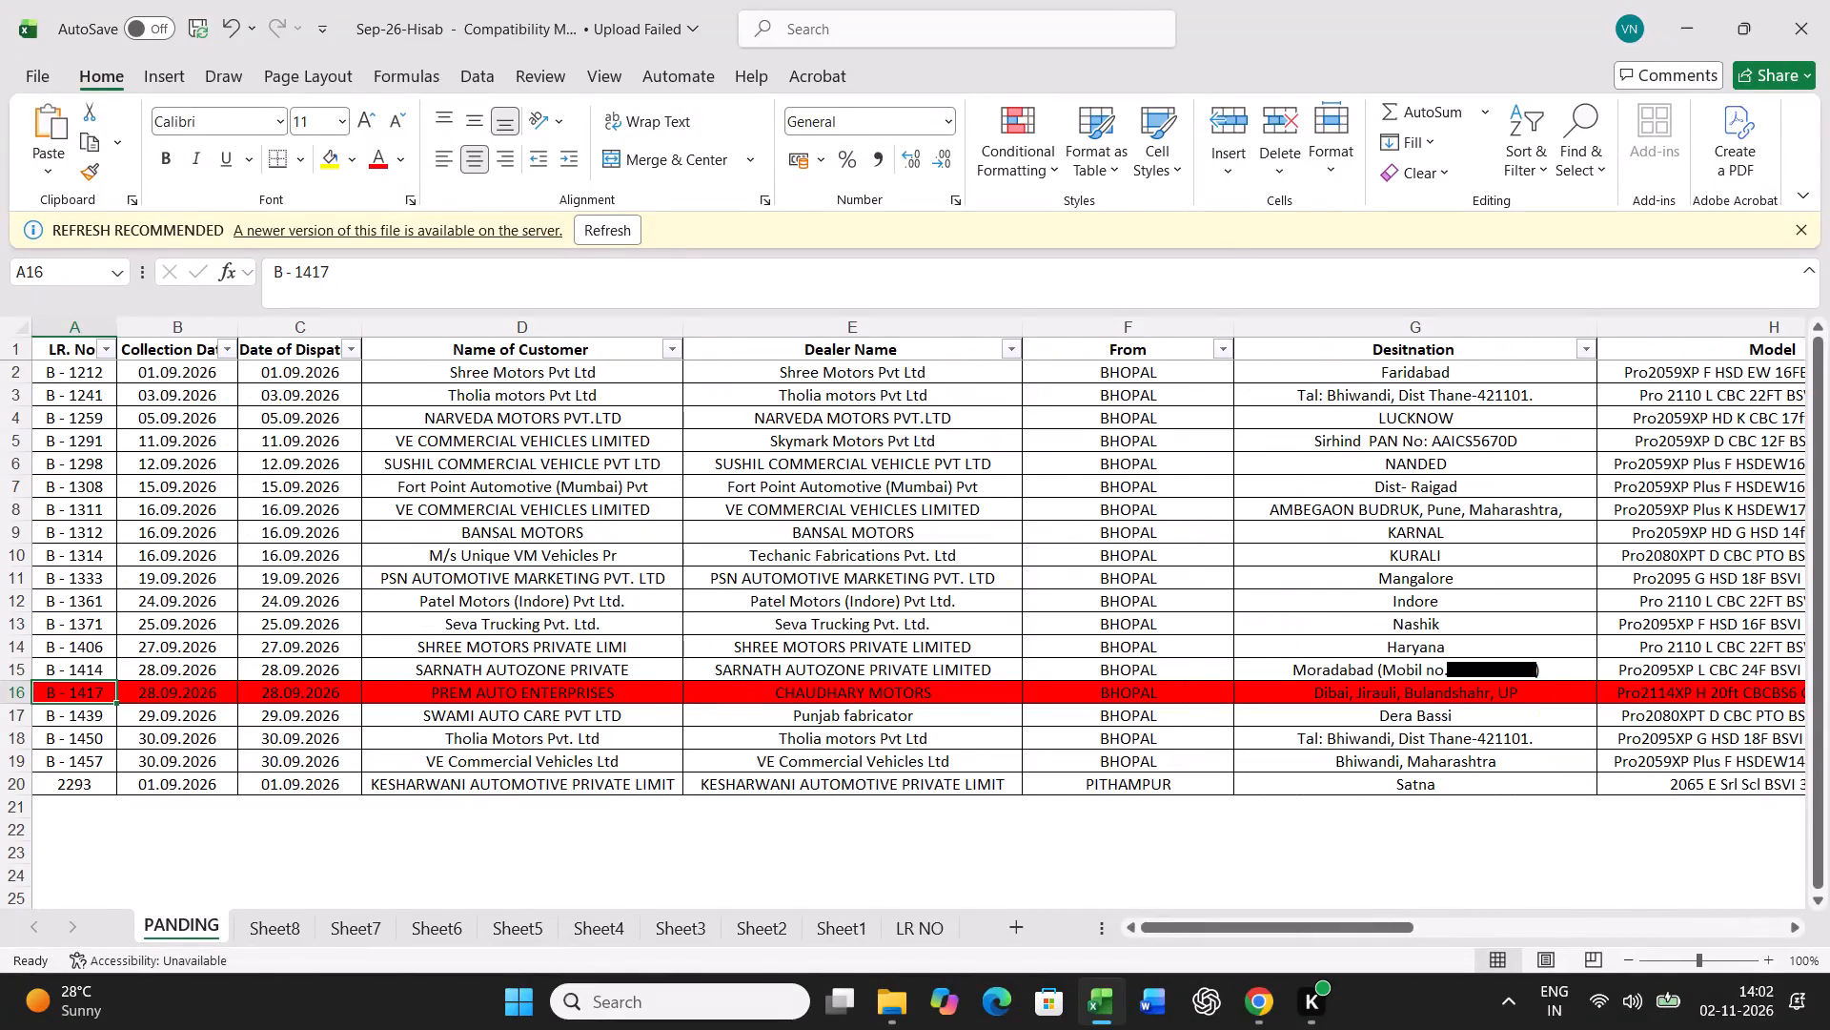
{"action": "key", "text": "Left"}
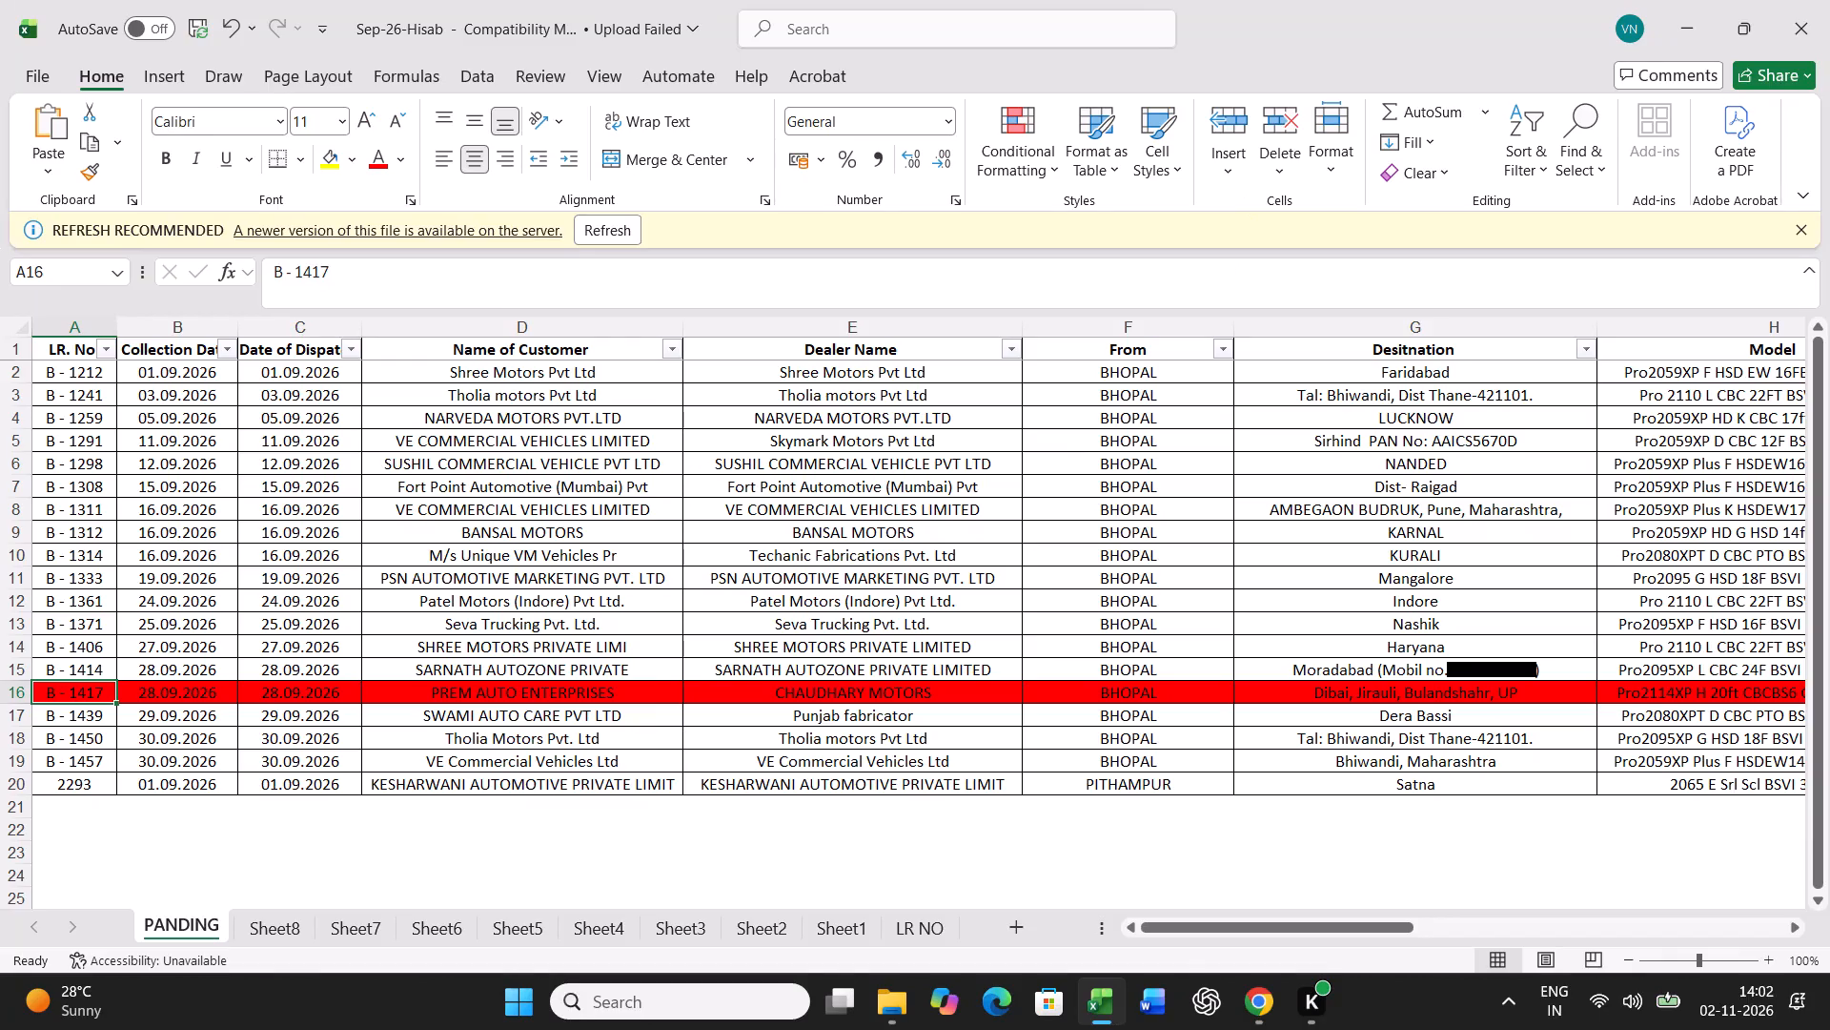
{"action": "key", "text": "ctrl+shift+Right"}
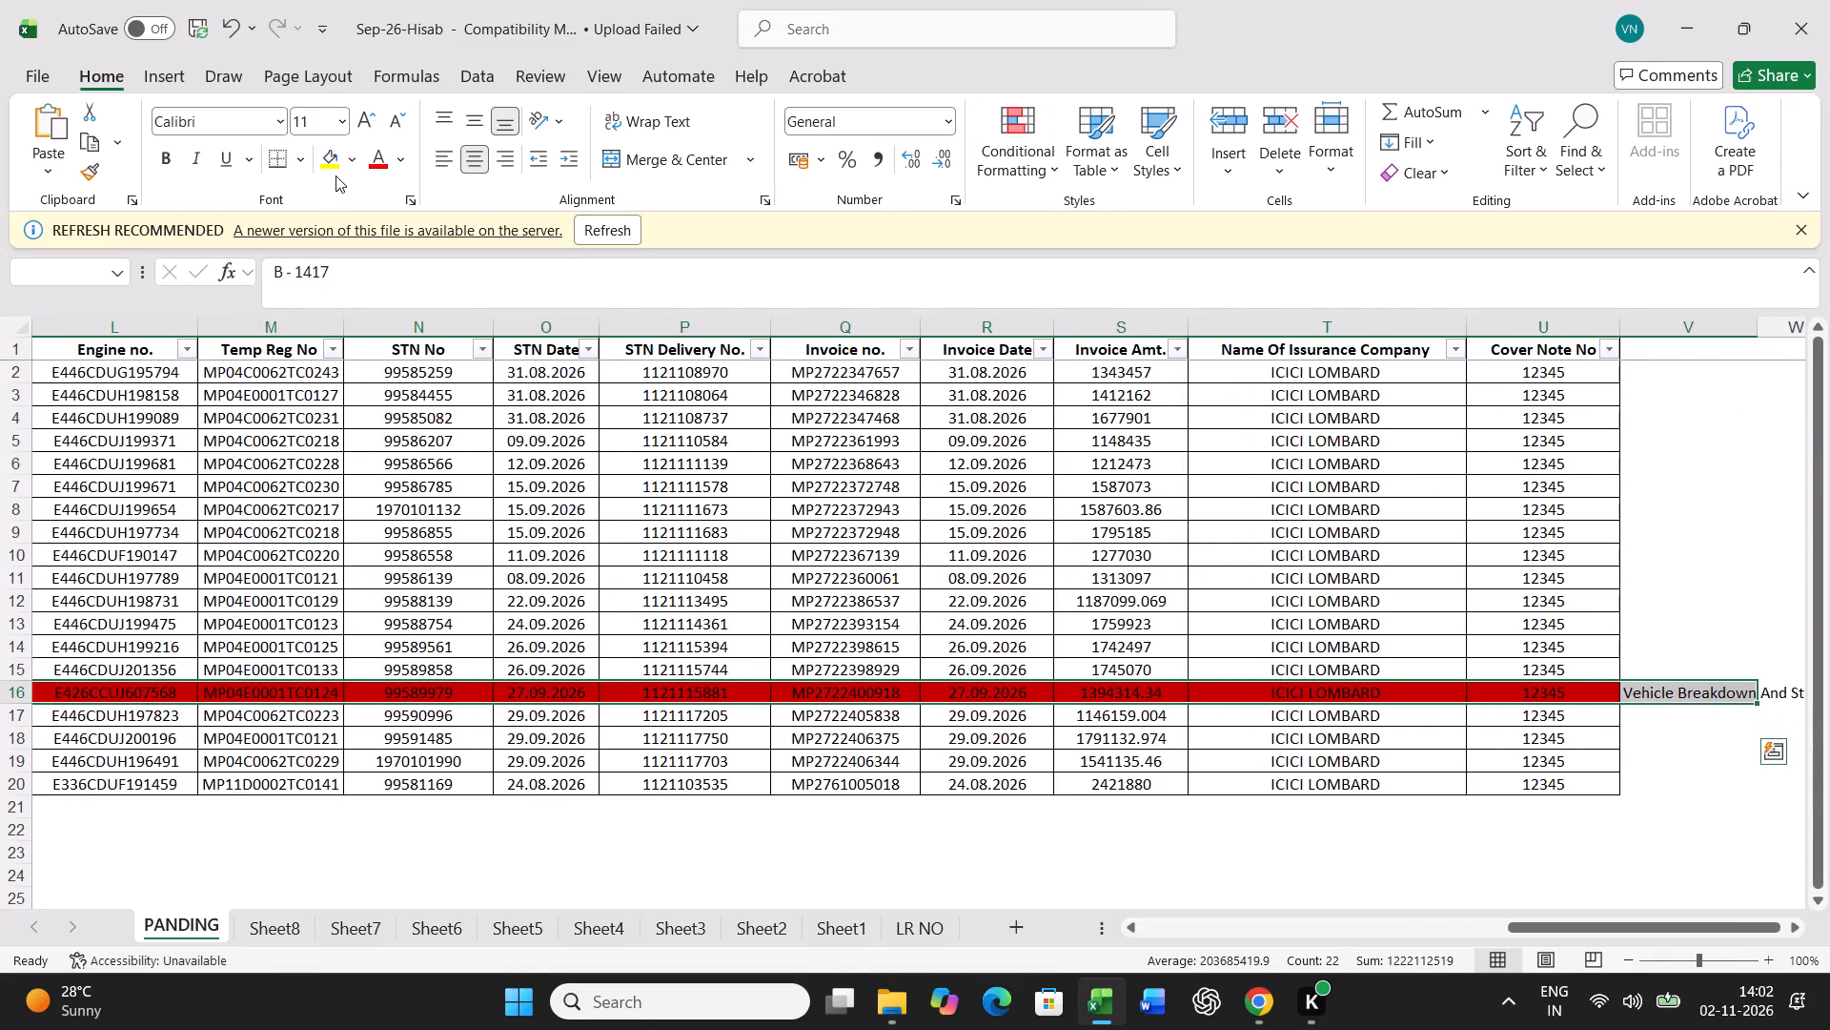
{"action": "left_click", "coordinate": [349, 159]}
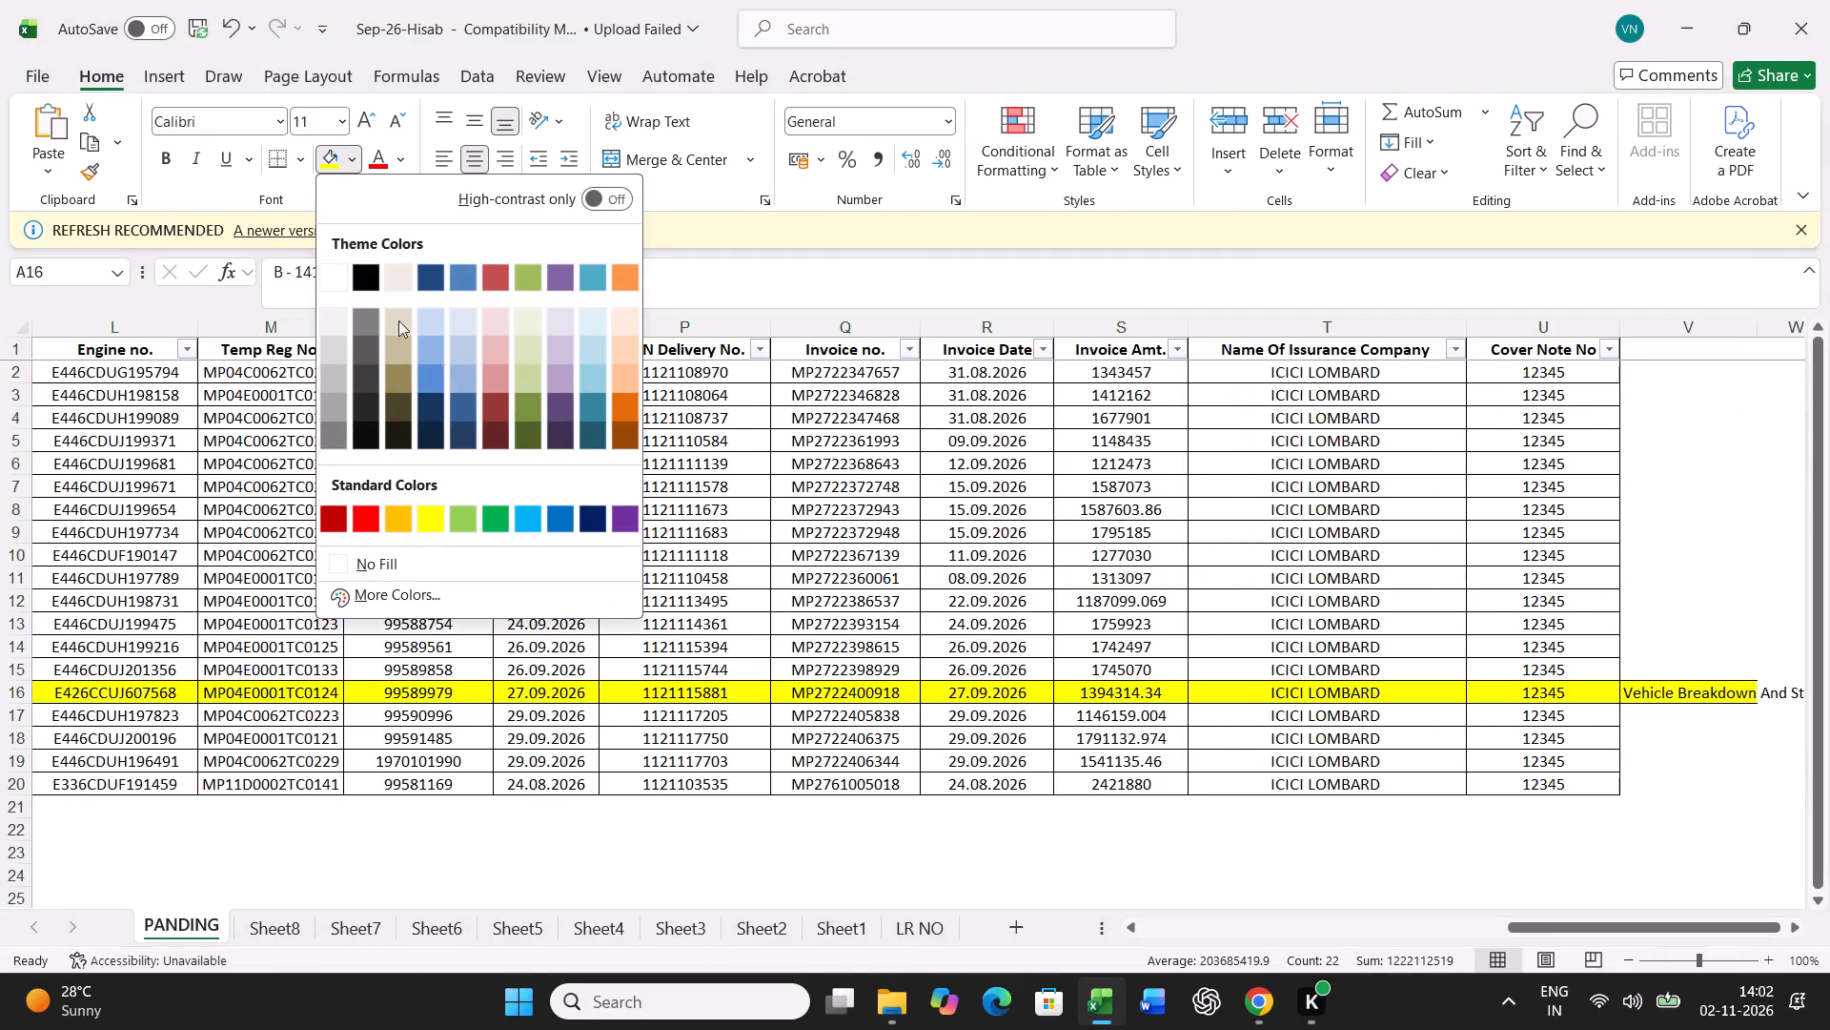
{"action": "left_click", "coordinate": [337, 281]}
Delete the vehicle breakdown remark after the Cover Note No column in the B - 1417 row.
{"action": "left_click", "coordinate": [1657, 690]}
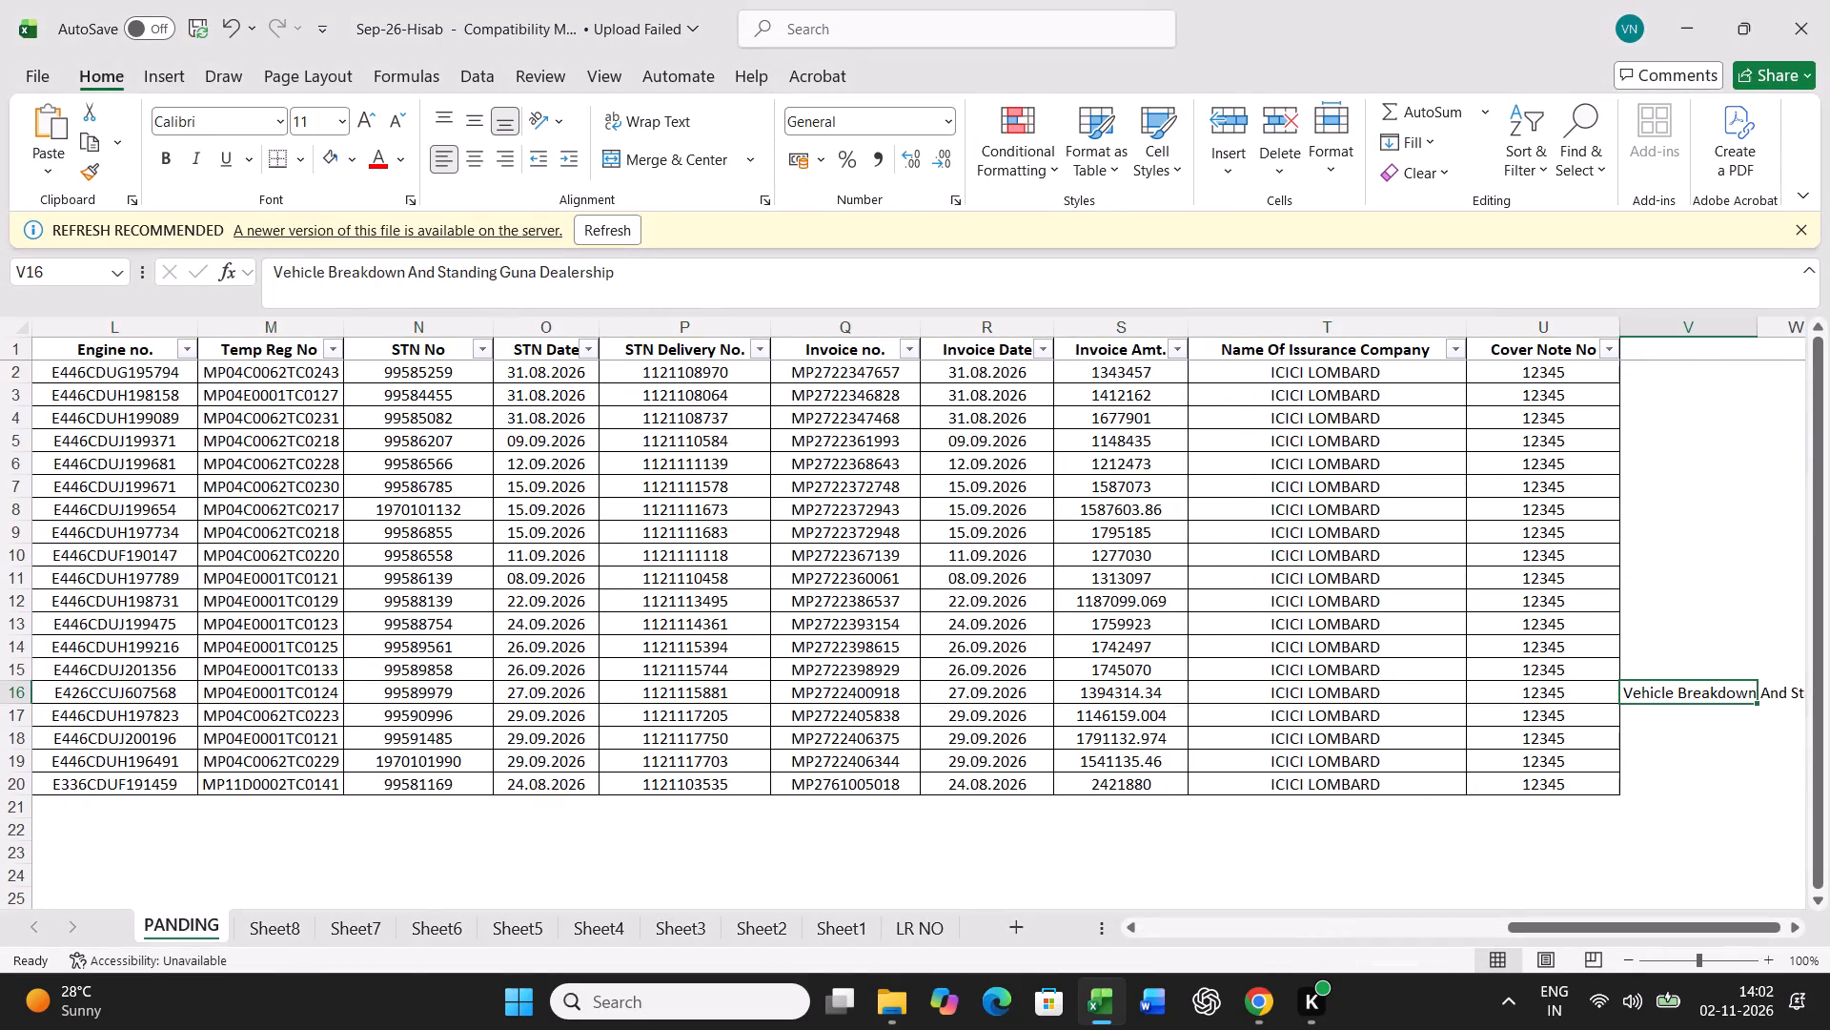
{"action": "key", "text": "Delete"}
{"action": "key", "text": "Left"}
{"action": "key", "text": "Left"}
{"action": "key", "text": "Left"}
{"action": "key", "text": "Left"}
{"action": "key", "text": "Left"}
{"action": "key", "text": "Left"}
{"action": "key", "text": "Left"}
{"action": "key", "text": "Left"}
{"action": "key", "text": "Left"}
{"action": "key", "text": "Left"}
{"action": "key", "text": "Left"}
{"action": "key", "text": "Left"}
{"action": "key", "text": "Left"}
{"action": "key", "text": "Left"}
{"action": "key", "text": "Left"}
{"action": "key", "text": "Left"}
{"action": "key", "text": "Left"}
{"action": "key", "text": "Left"}
{"action": "key", "text": "Left"}
{"action": "key", "text": "Left"}
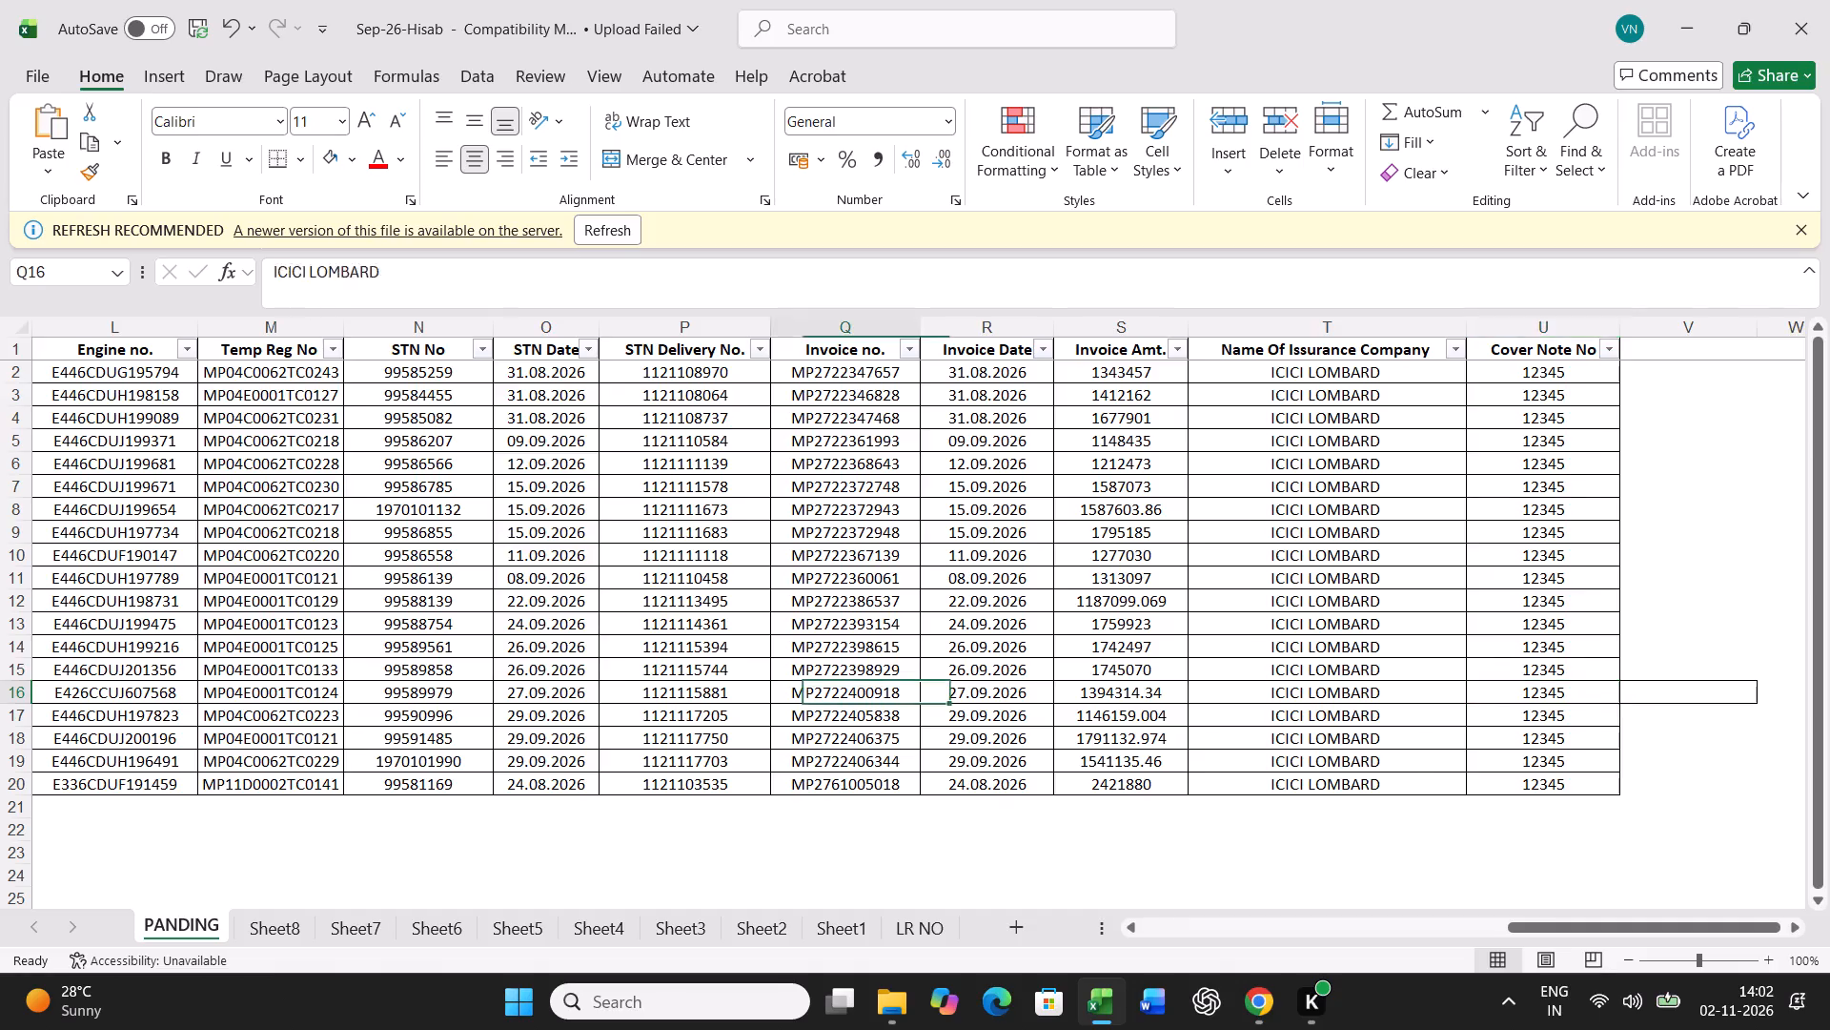
{"action": "key", "text": "Right"}
{"action": "key", "text": "Right"}
{"action": "key", "text": "Right"}
{"action": "key", "text": "Right"}
{"action": "key", "text": "Right"}
{"action": "key", "text": "Right"}
{"action": "key", "text": "Right"}
{"action": "key", "text": "Right"}
{"action": "key", "text": "Right"}
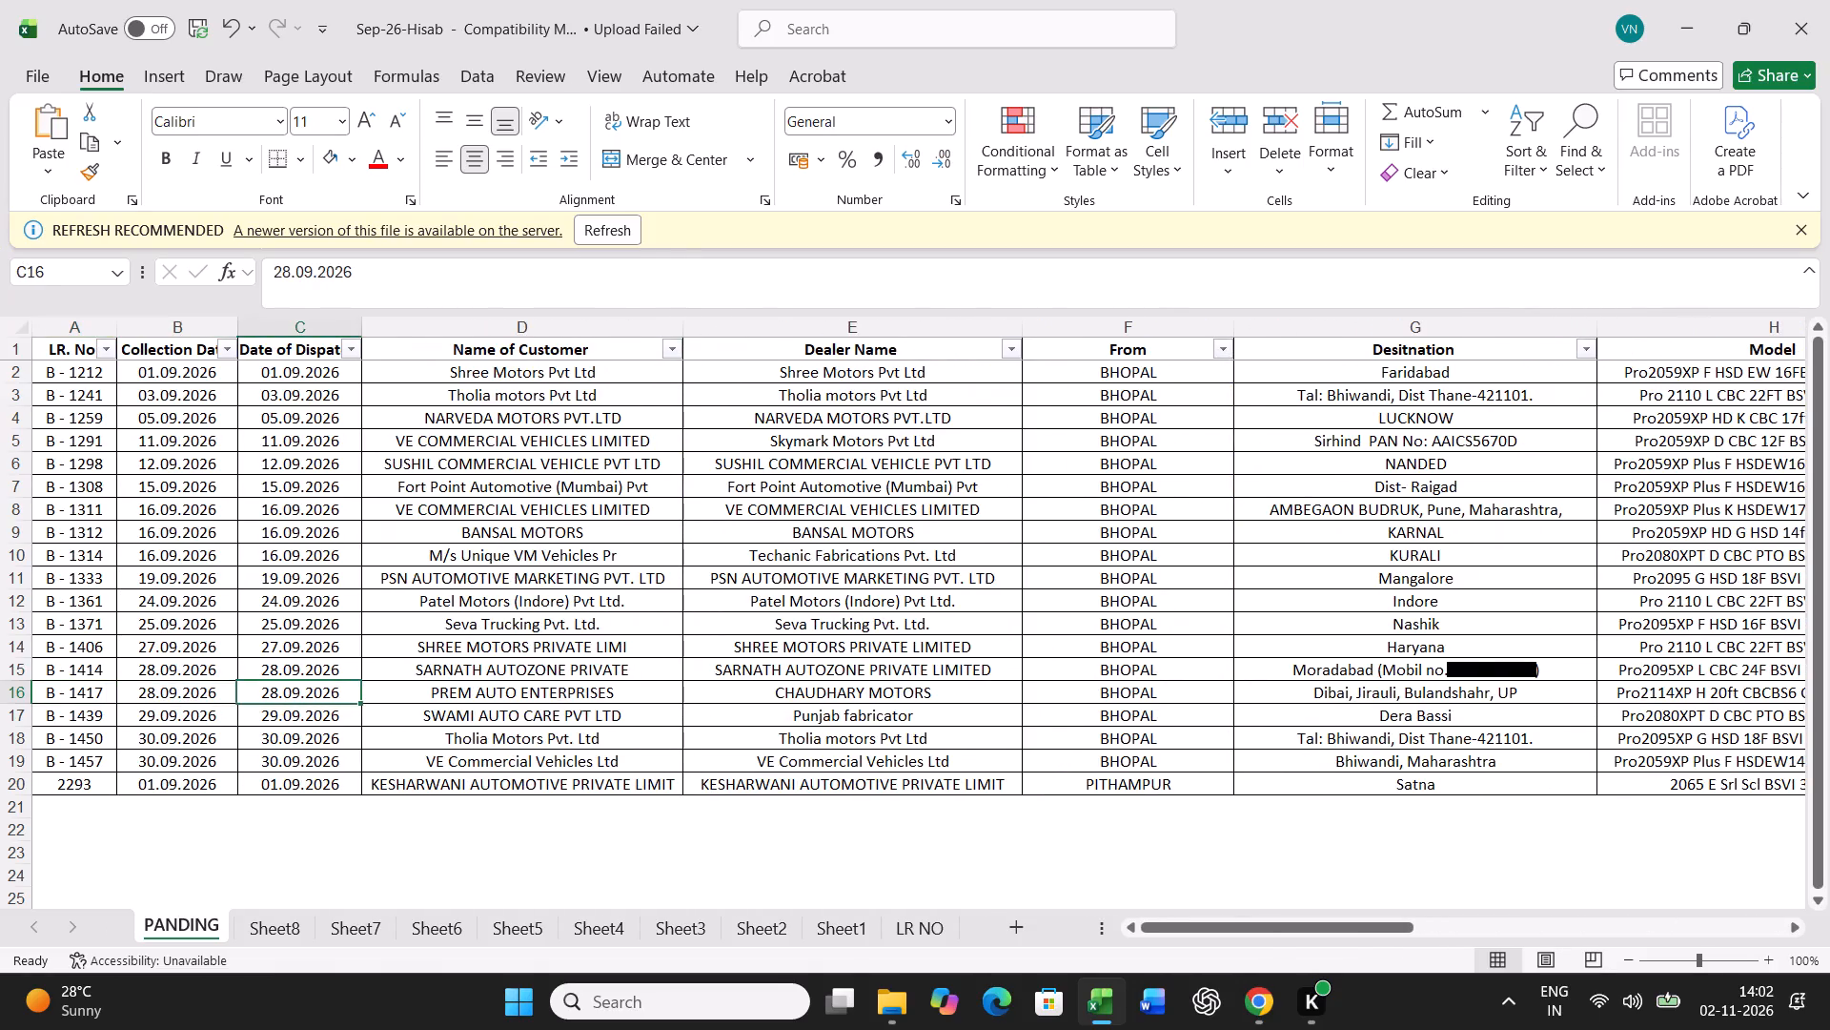
{"action": "key", "text": "Left"}
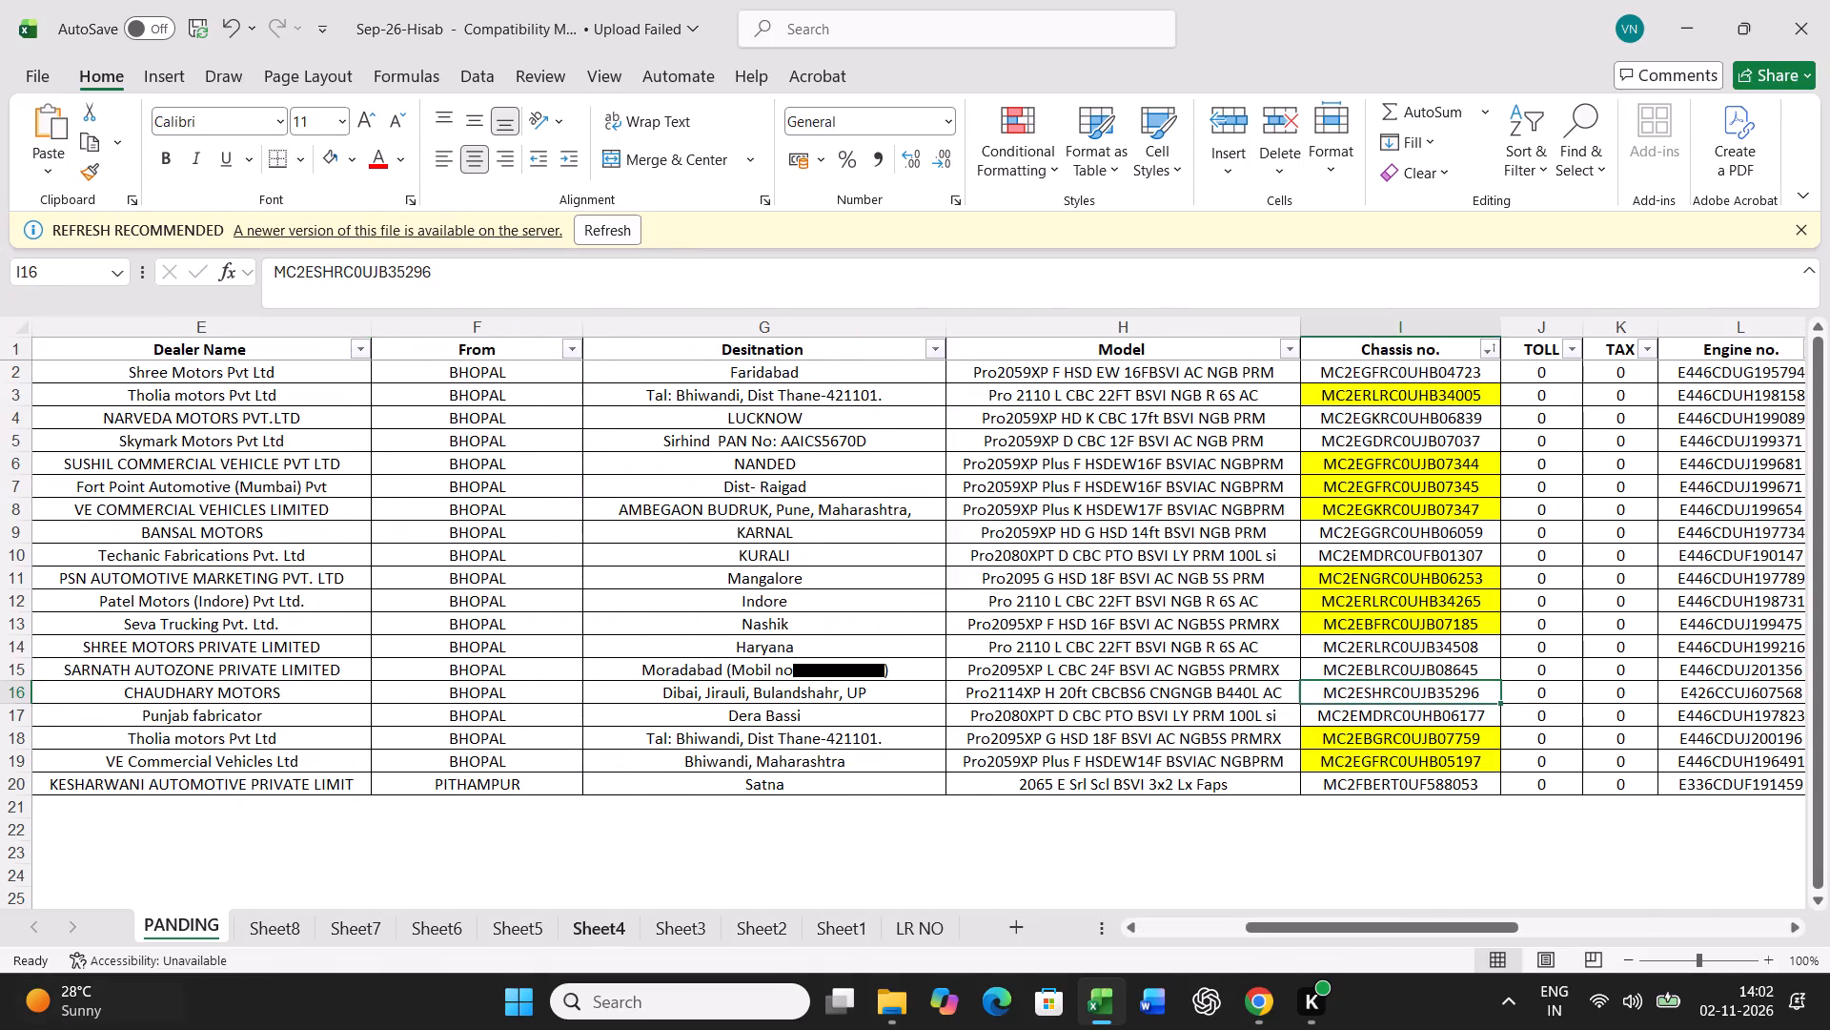
{"action": "left_click", "coordinate": [351, 149]}
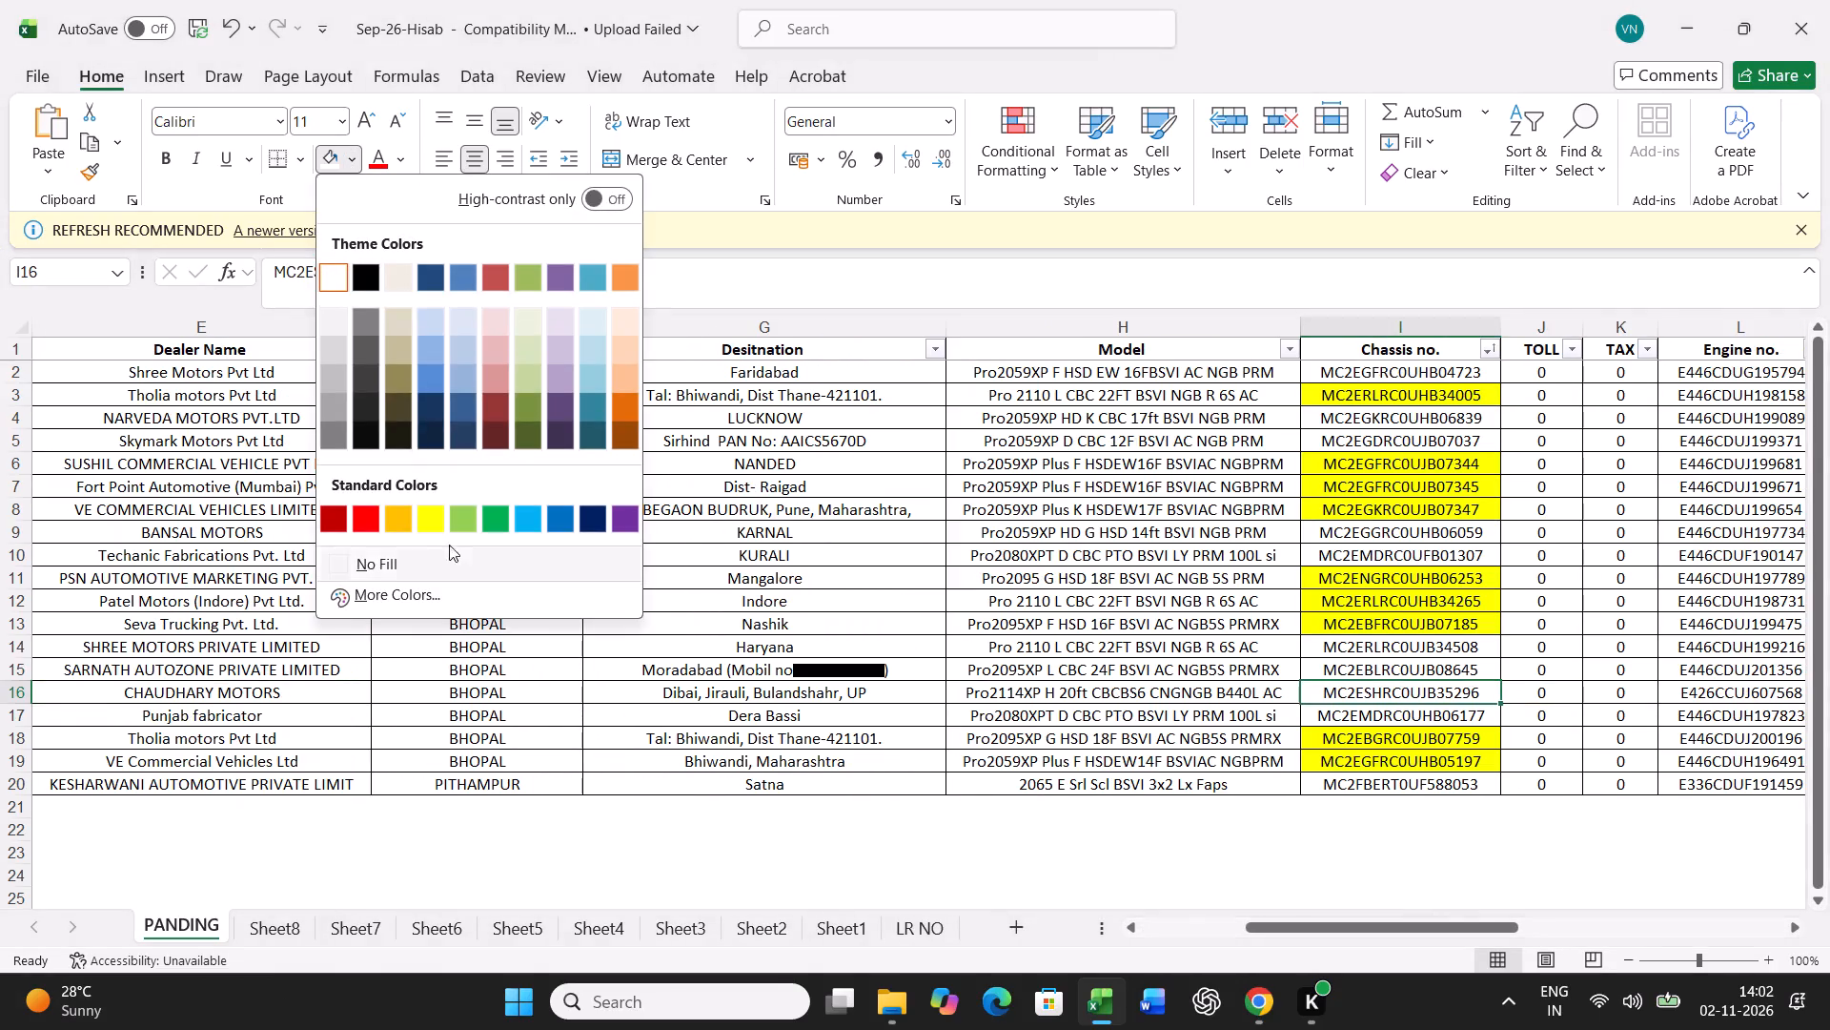
{"action": "left_click", "coordinate": [437, 526]}
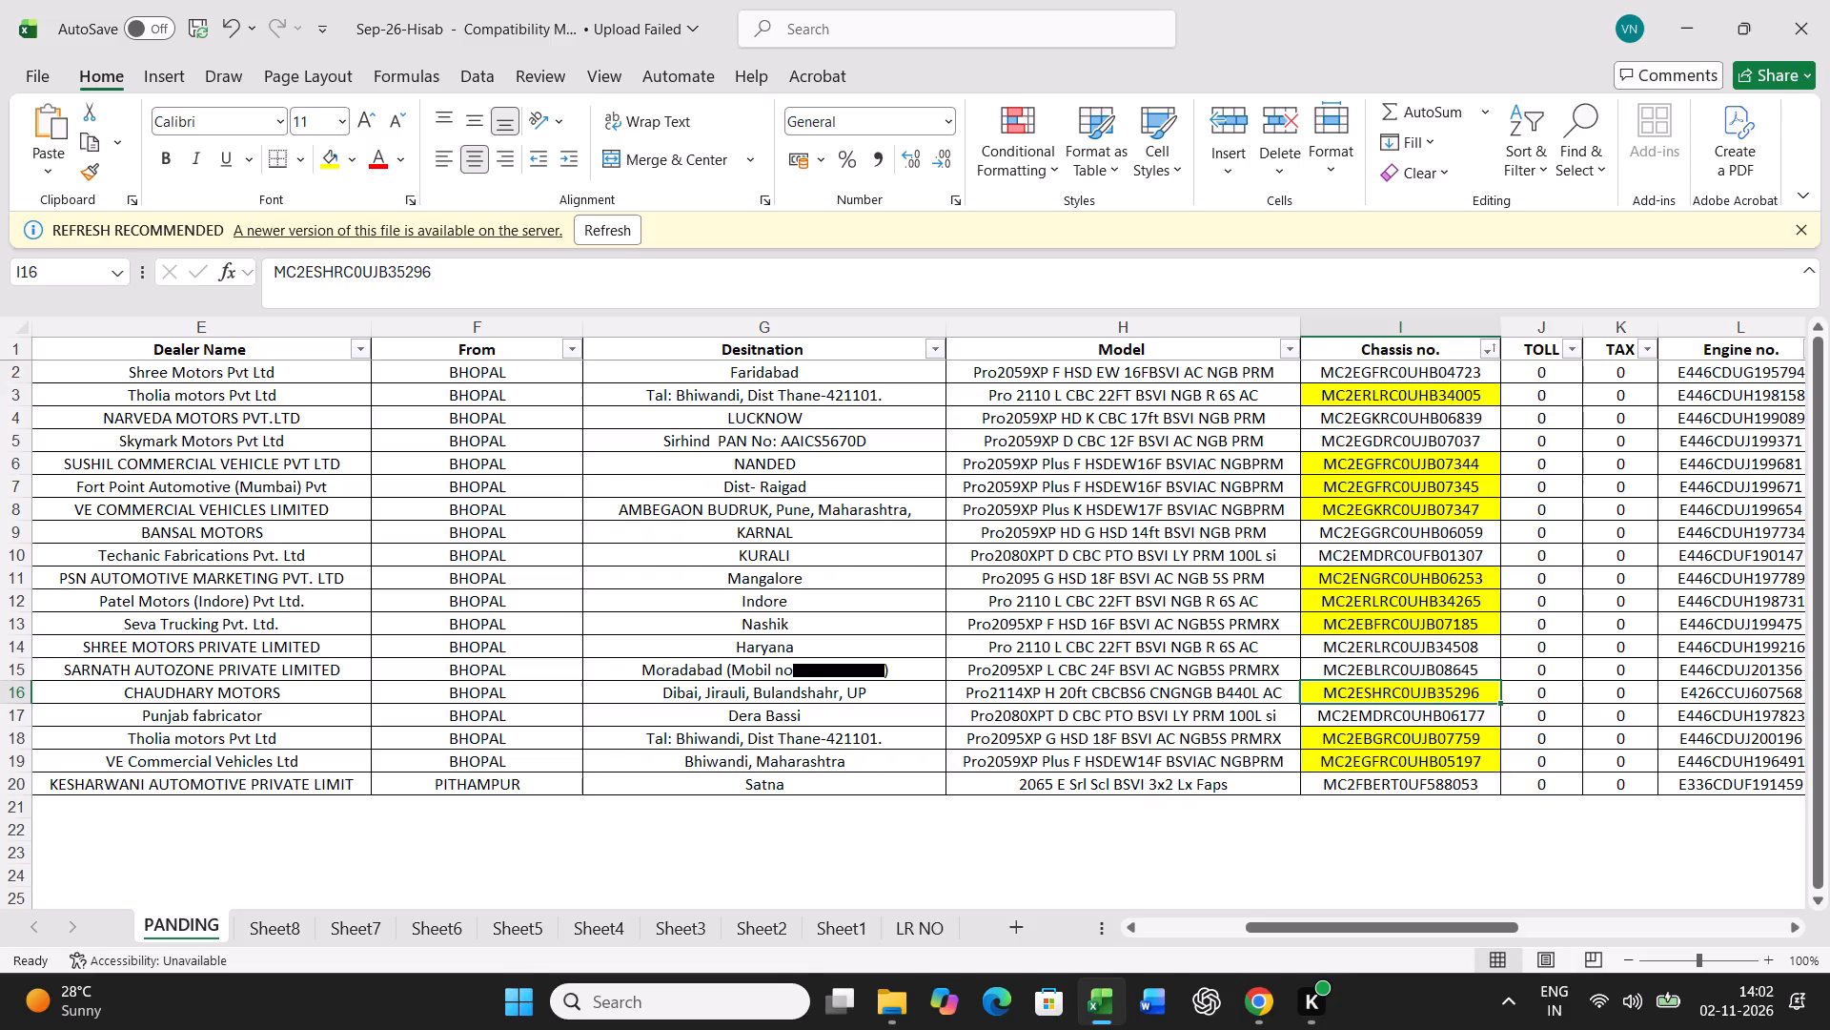
Find chassis number B01307 on the PANDING sheet and fill its cell with yellow.
{"action": "left_click", "coordinate": [1318, 644]}
{"action": "key", "text": "ctrl+f"}
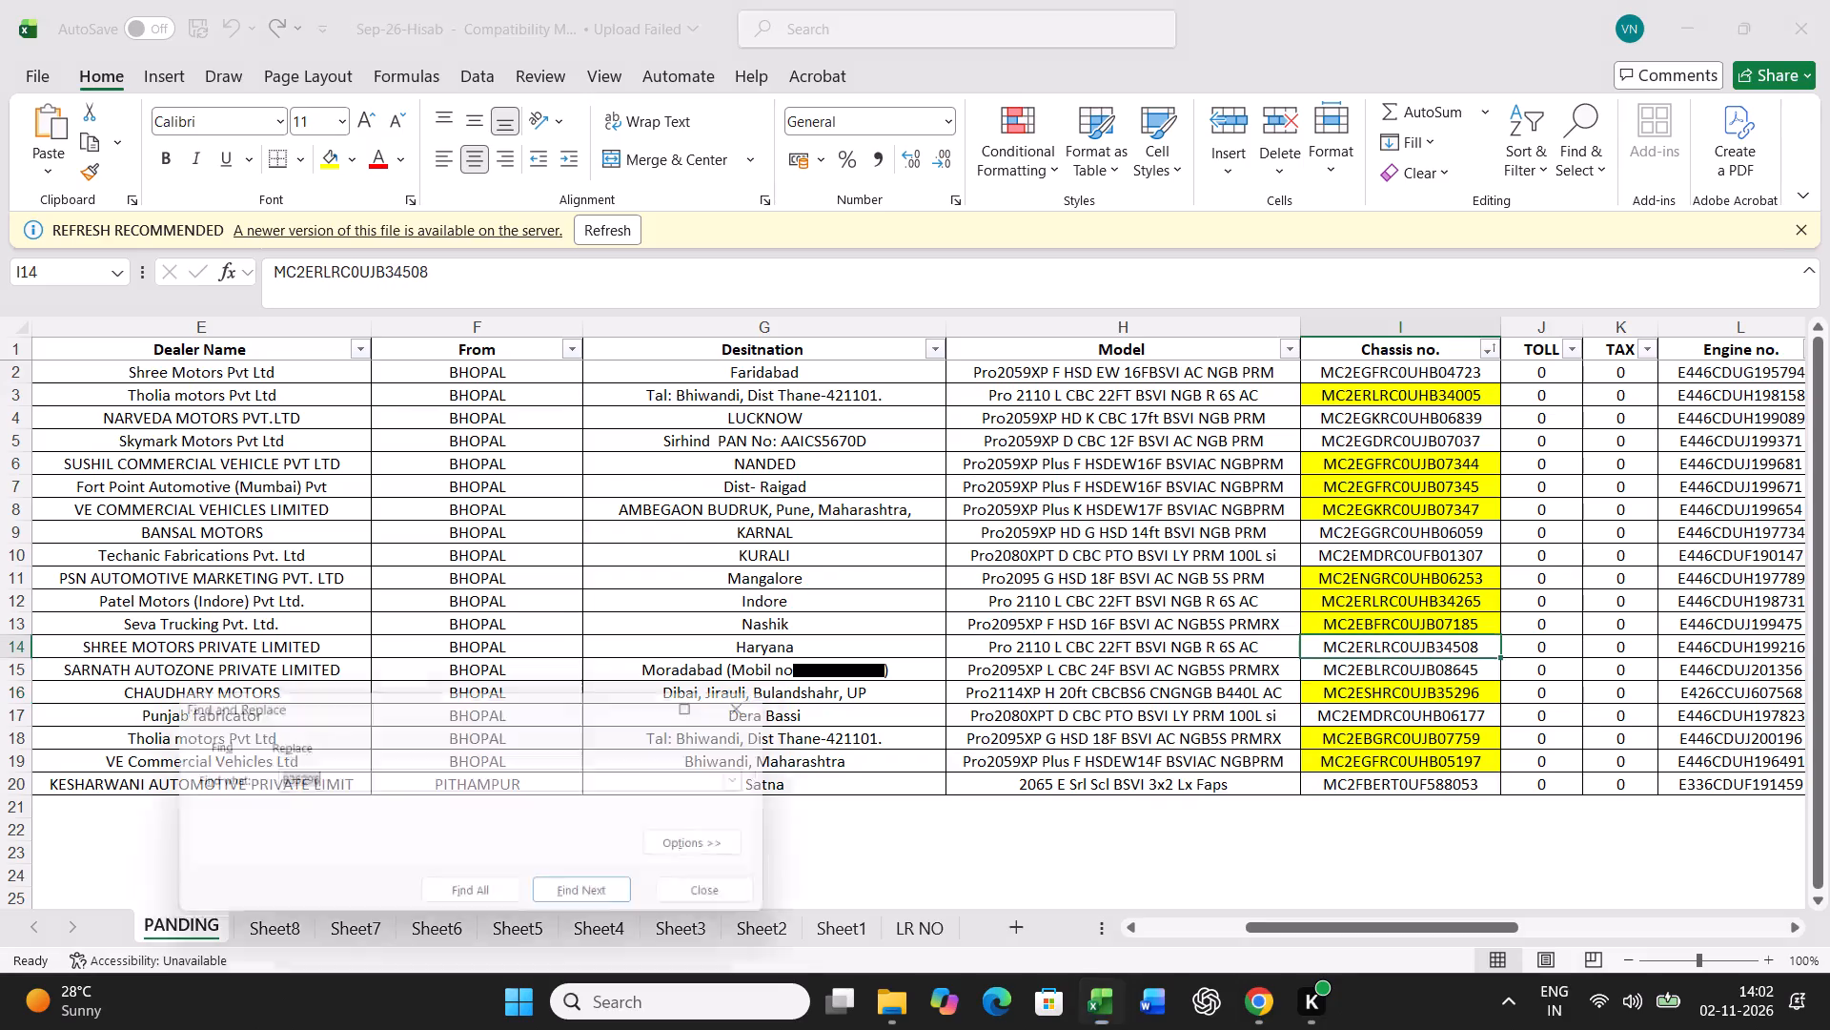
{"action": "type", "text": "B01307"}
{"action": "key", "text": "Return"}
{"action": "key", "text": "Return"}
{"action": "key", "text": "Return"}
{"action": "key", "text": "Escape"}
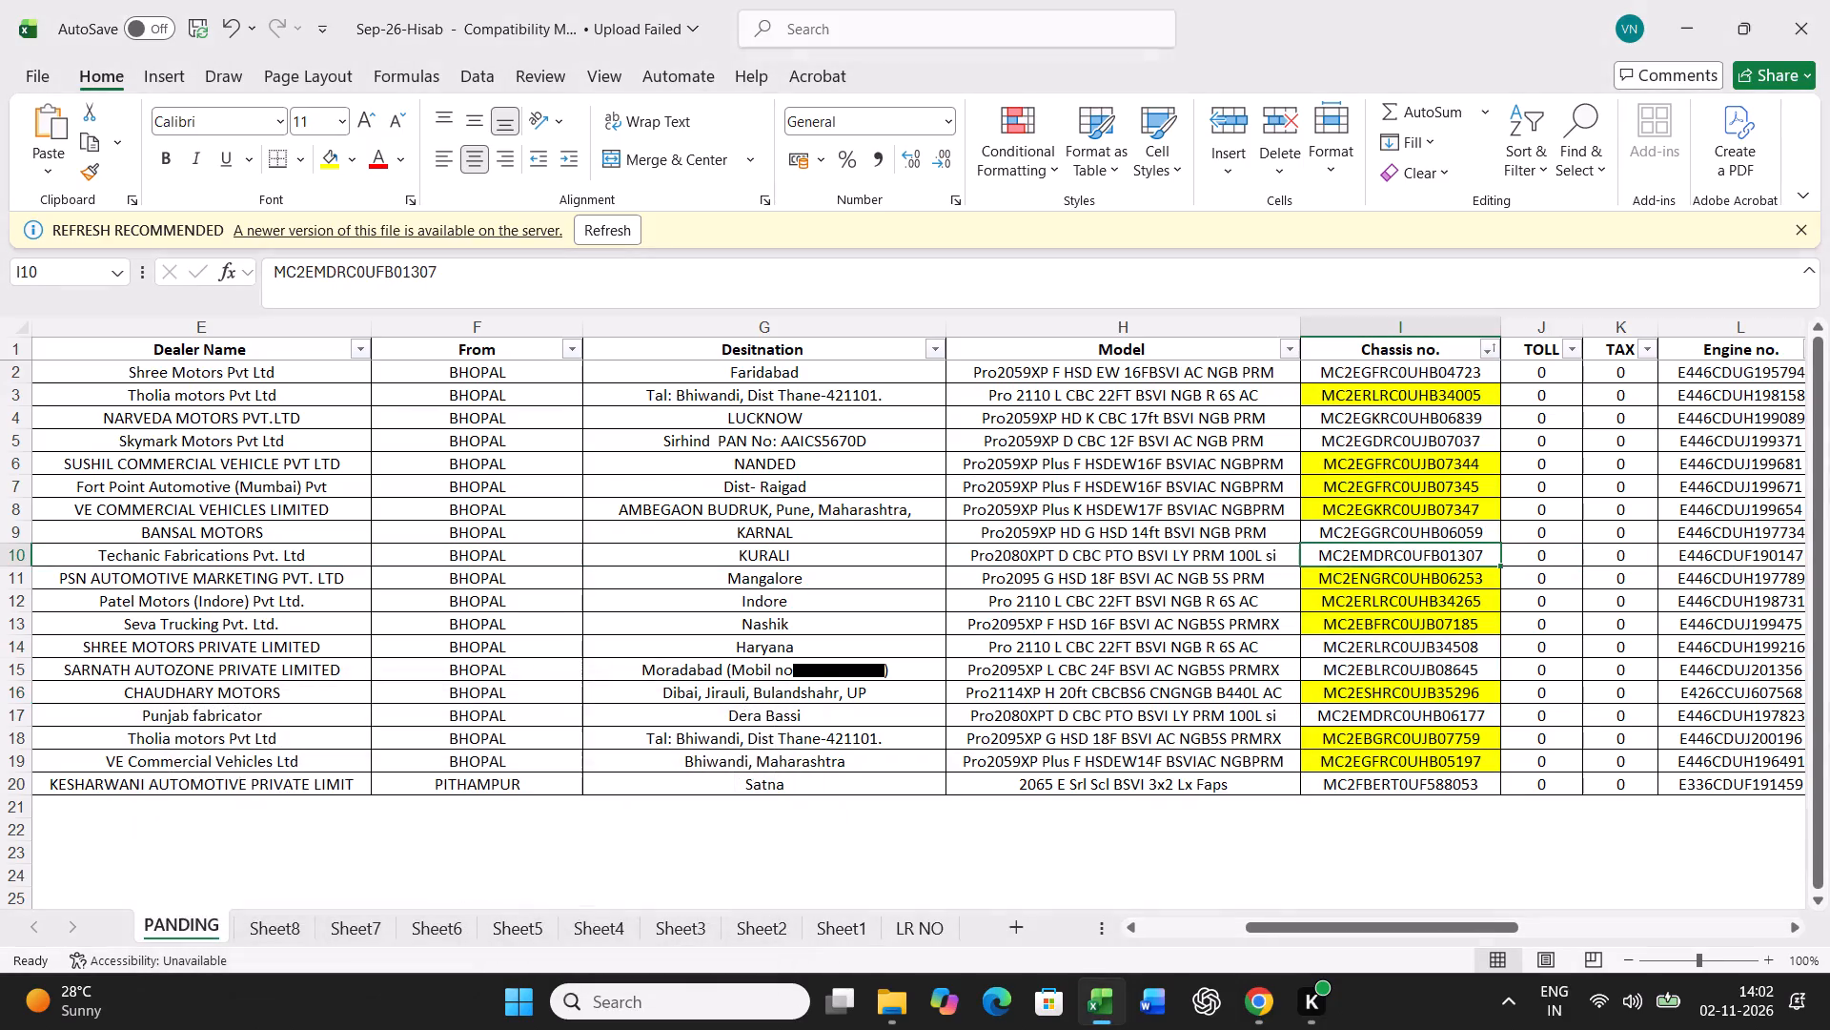
{"action": "left_click", "coordinate": [335, 159]}
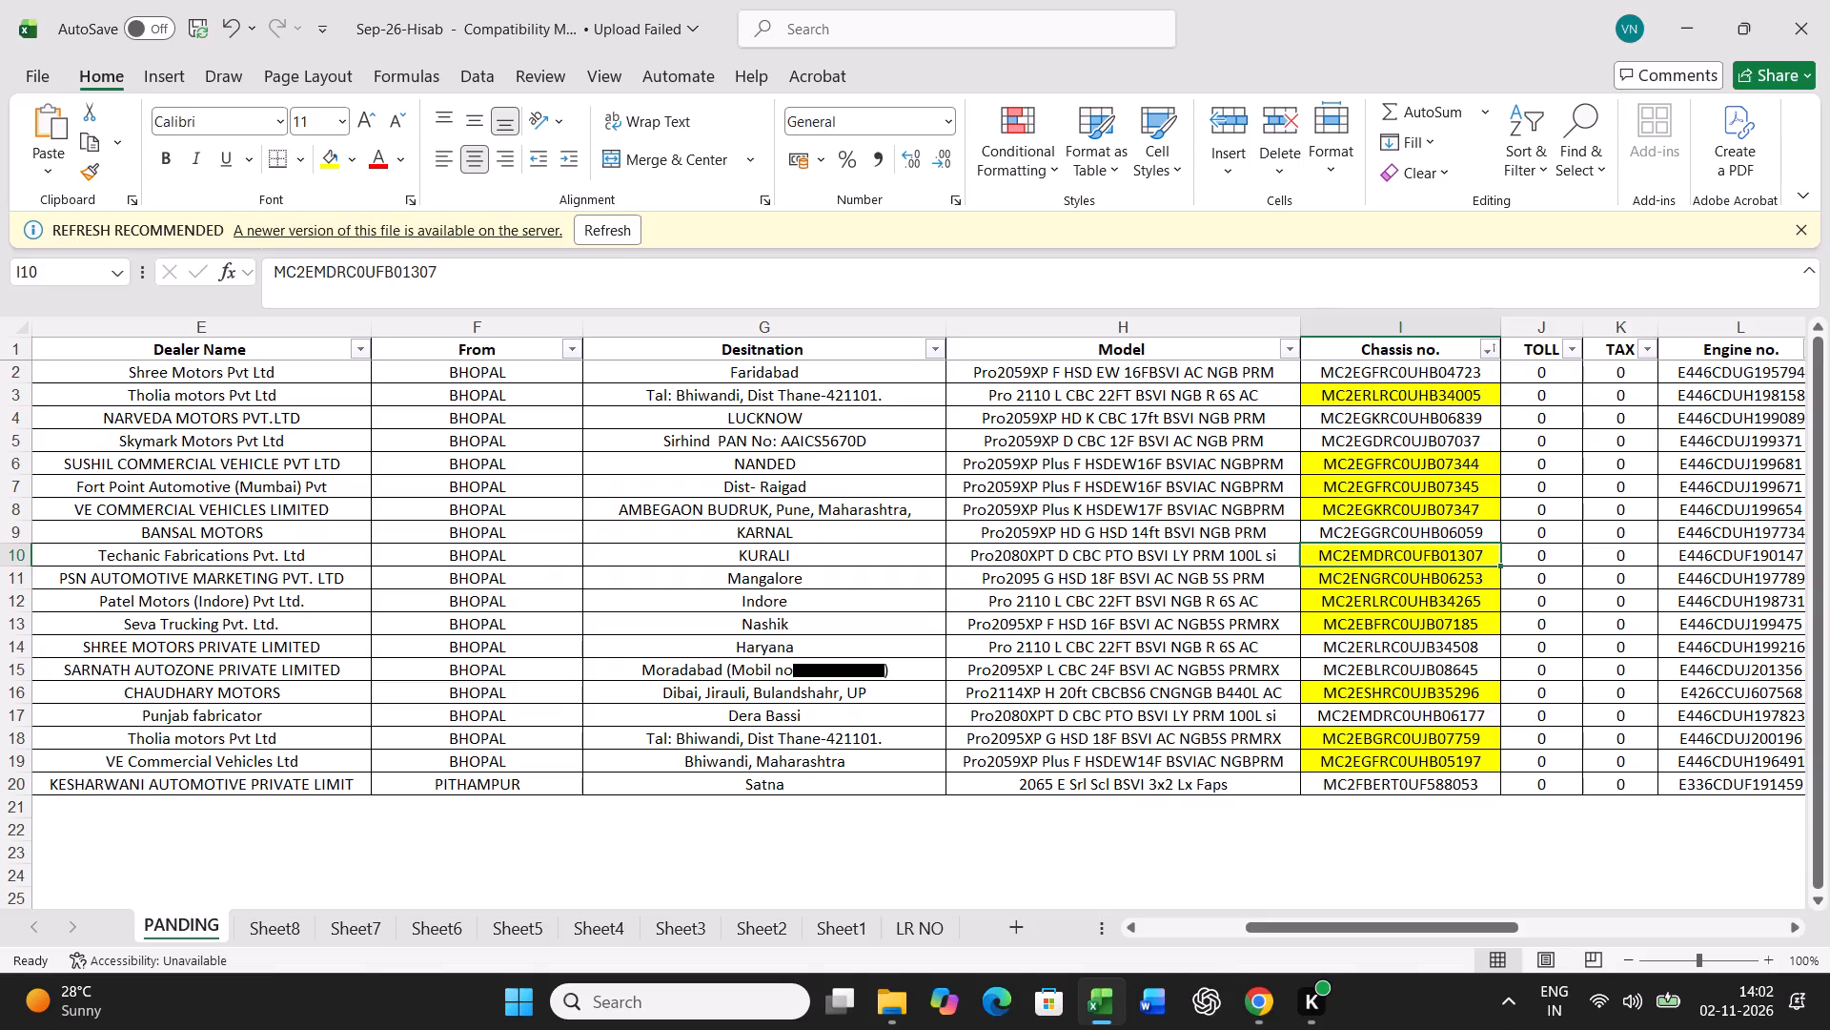
{"action": "left_click", "coordinate": [1085, 731]}
{"action": "key", "text": "ctrl+f"}
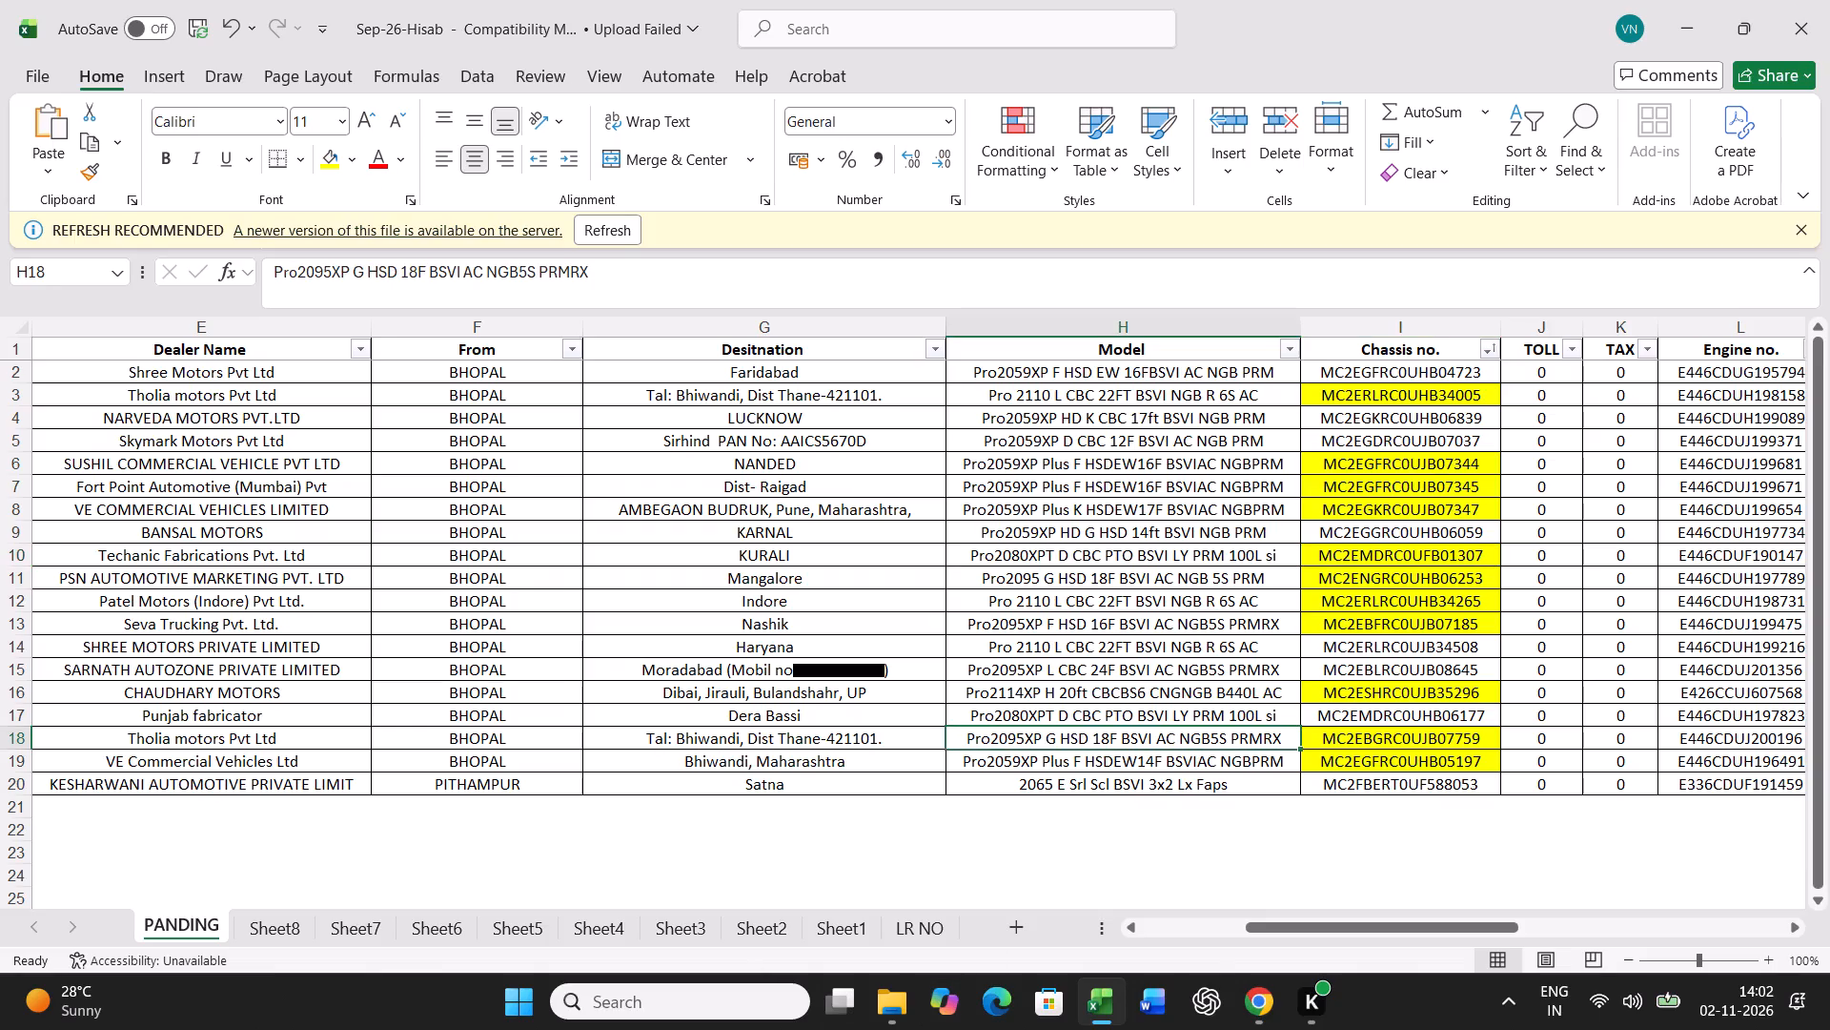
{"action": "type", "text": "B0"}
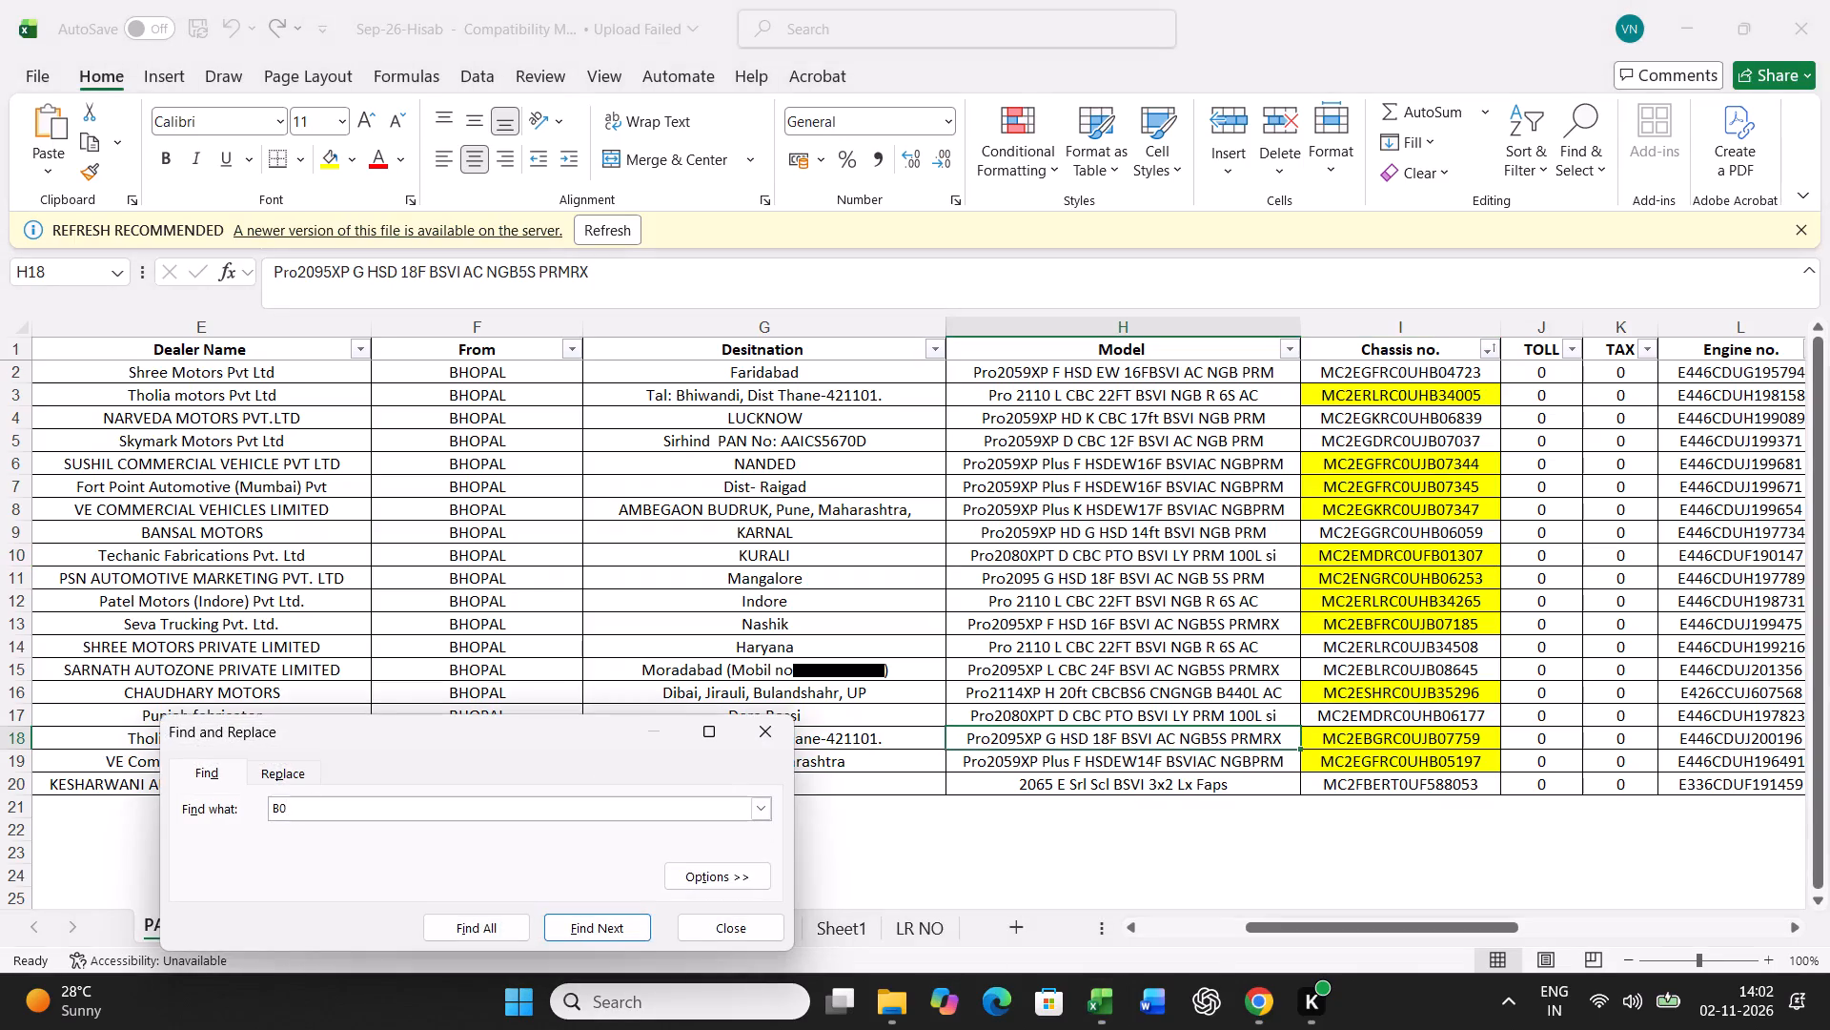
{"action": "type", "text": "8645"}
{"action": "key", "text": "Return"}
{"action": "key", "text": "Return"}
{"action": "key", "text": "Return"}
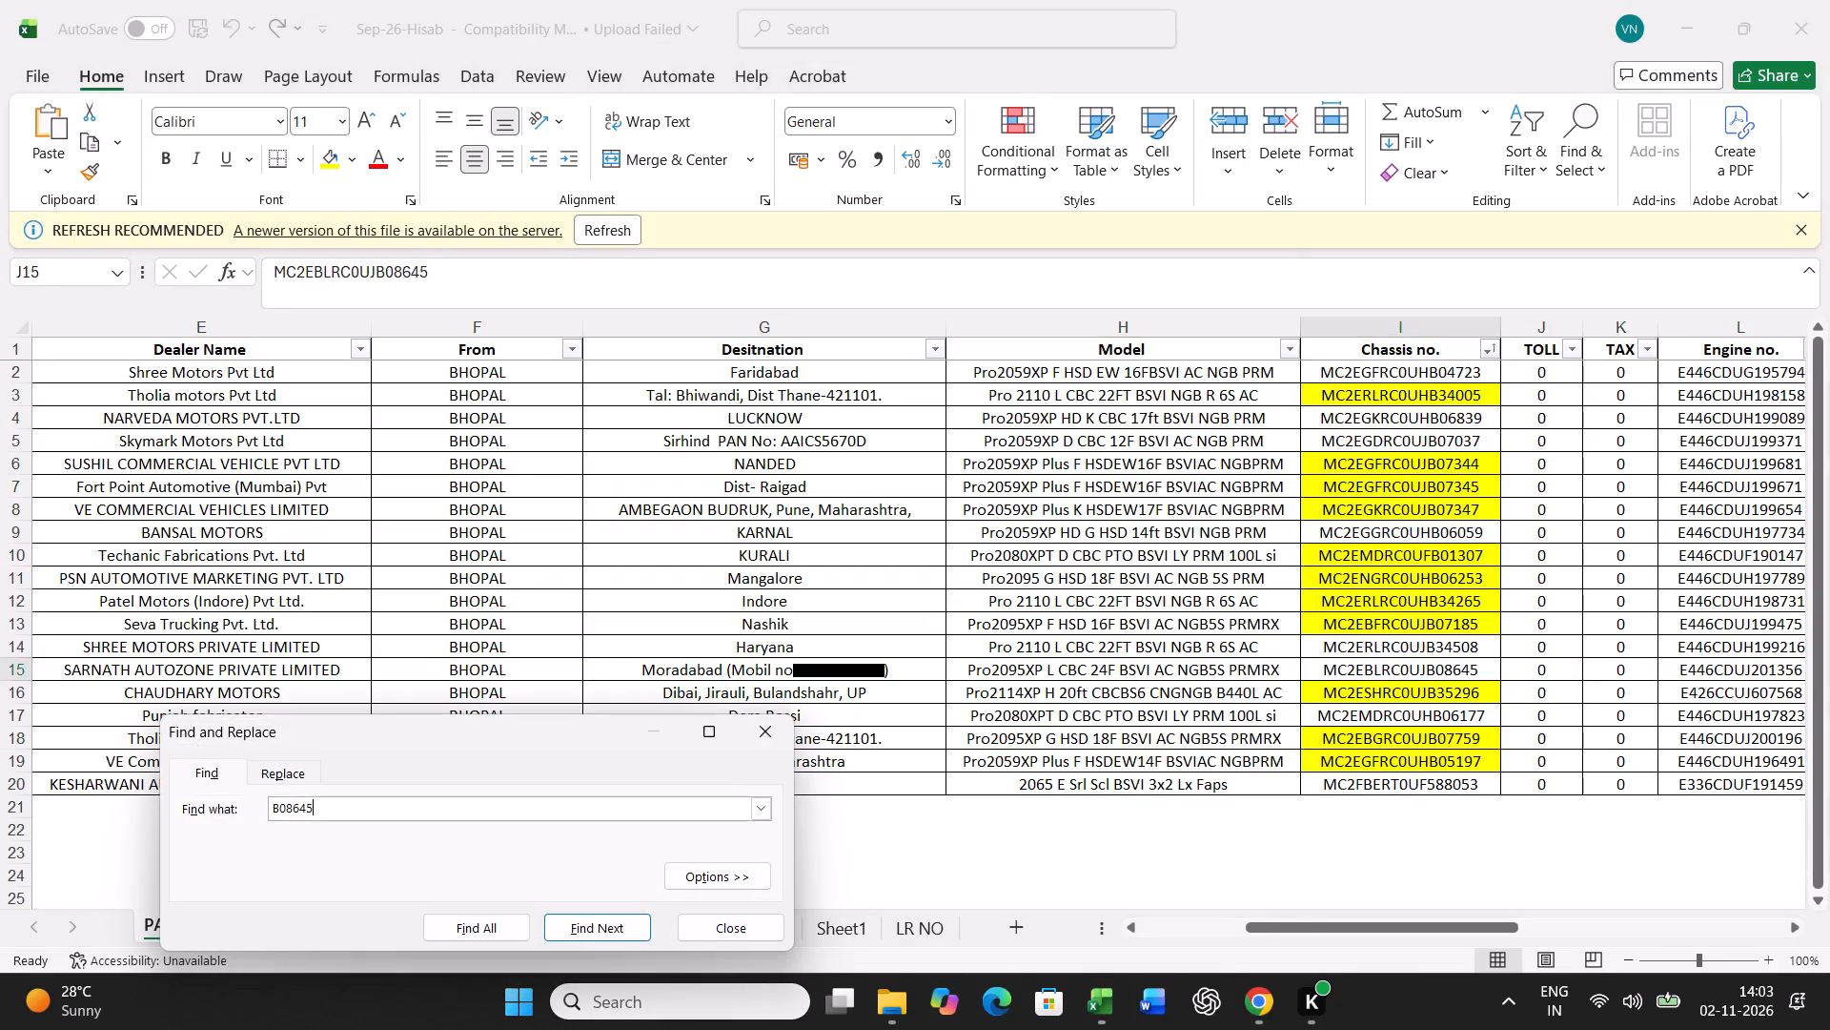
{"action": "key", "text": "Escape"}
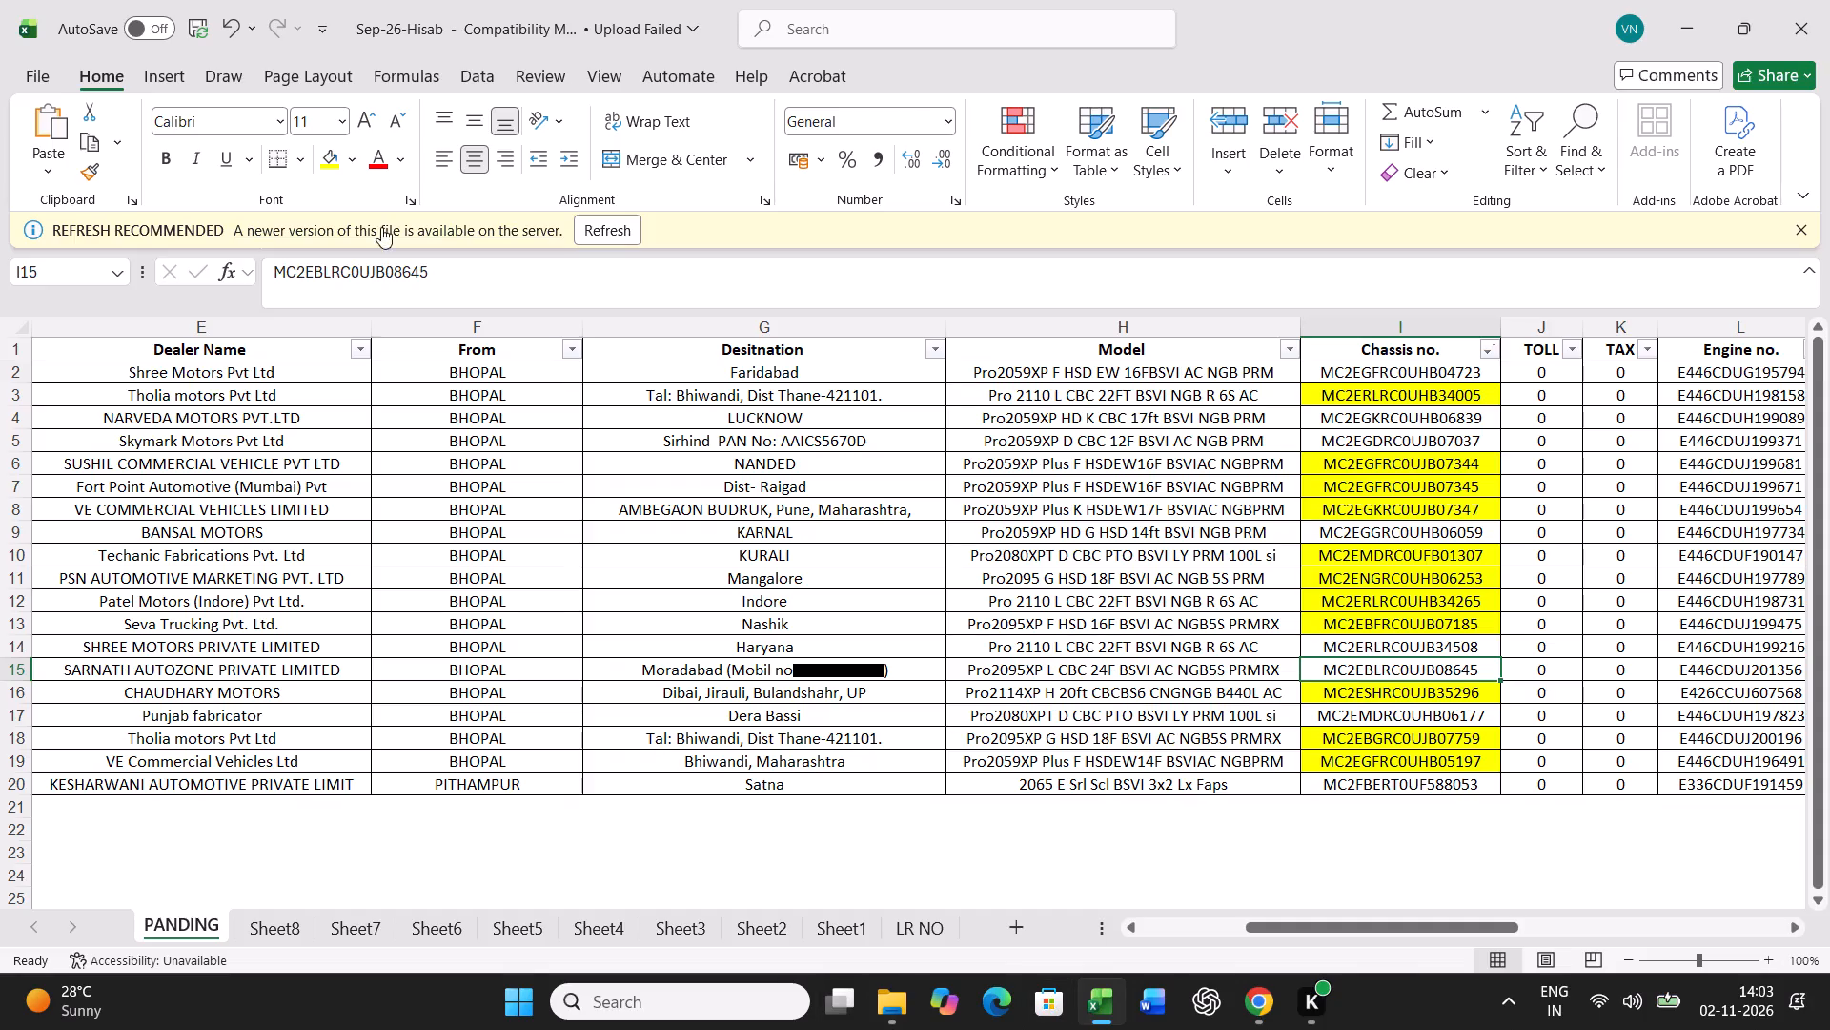
{"action": "left_click", "coordinate": [333, 160]}
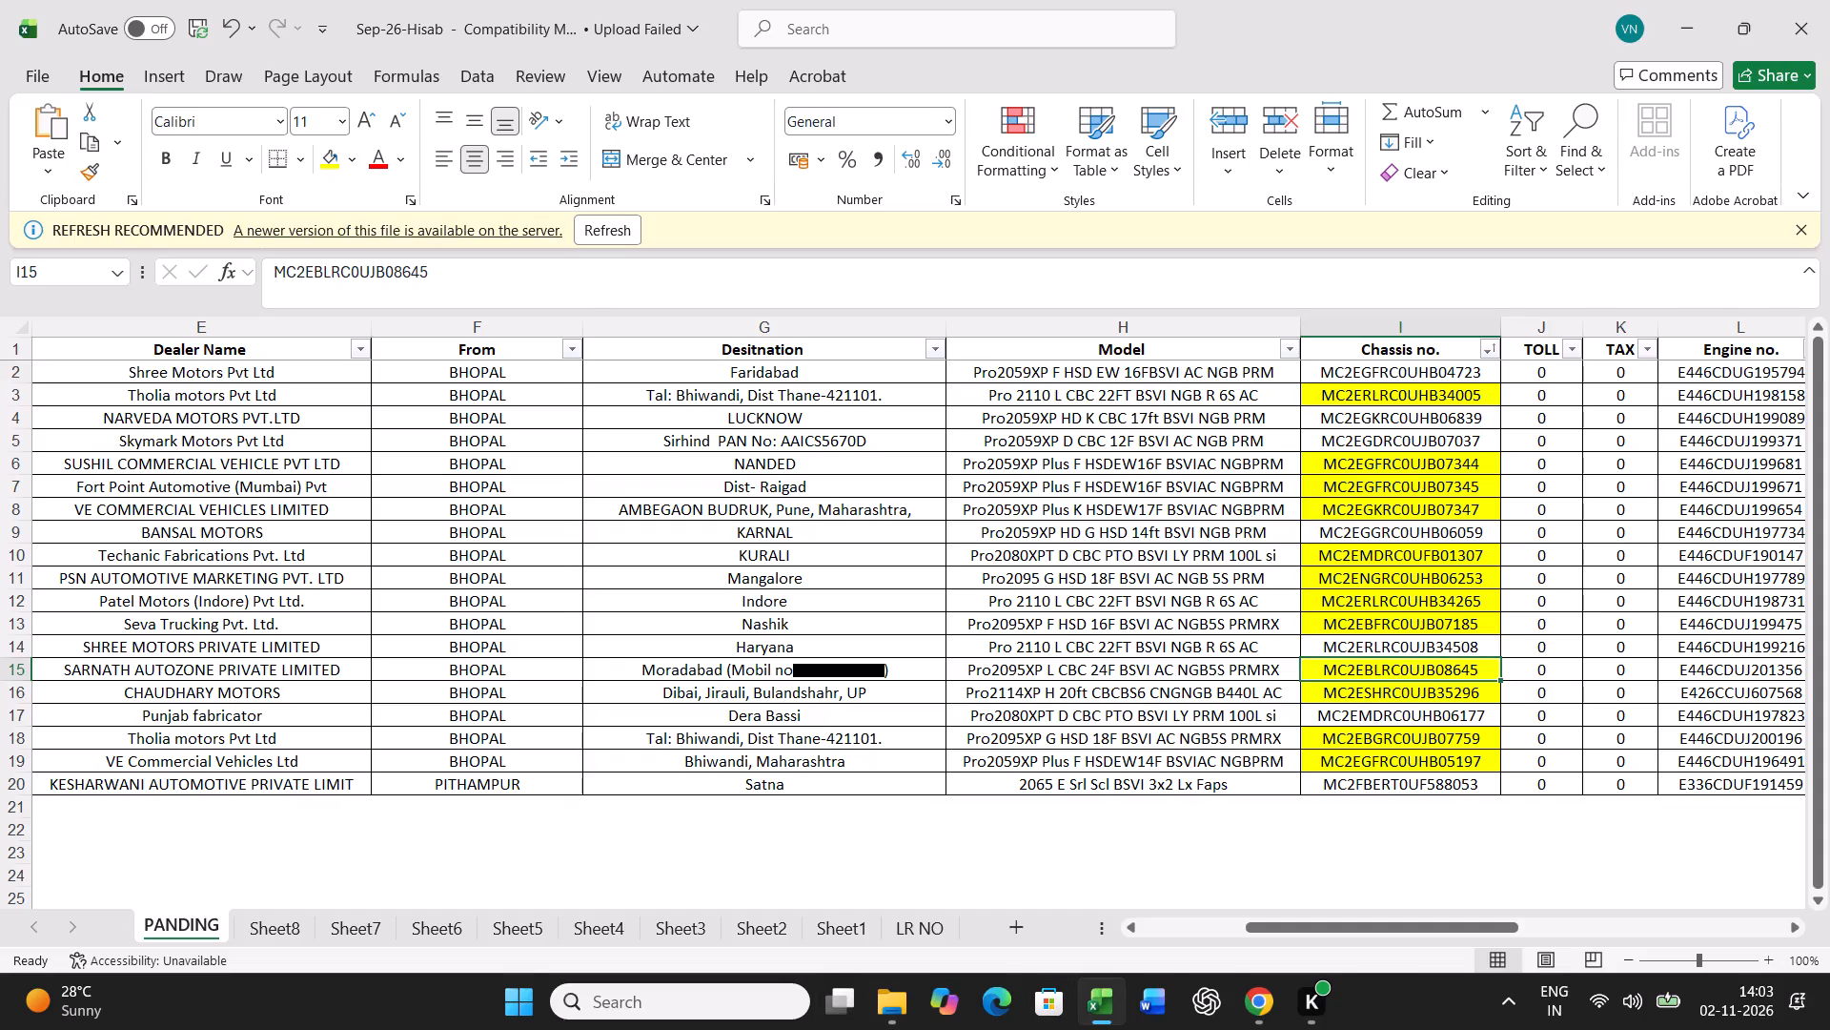
{"action": "key", "text": "ctrl+f"}
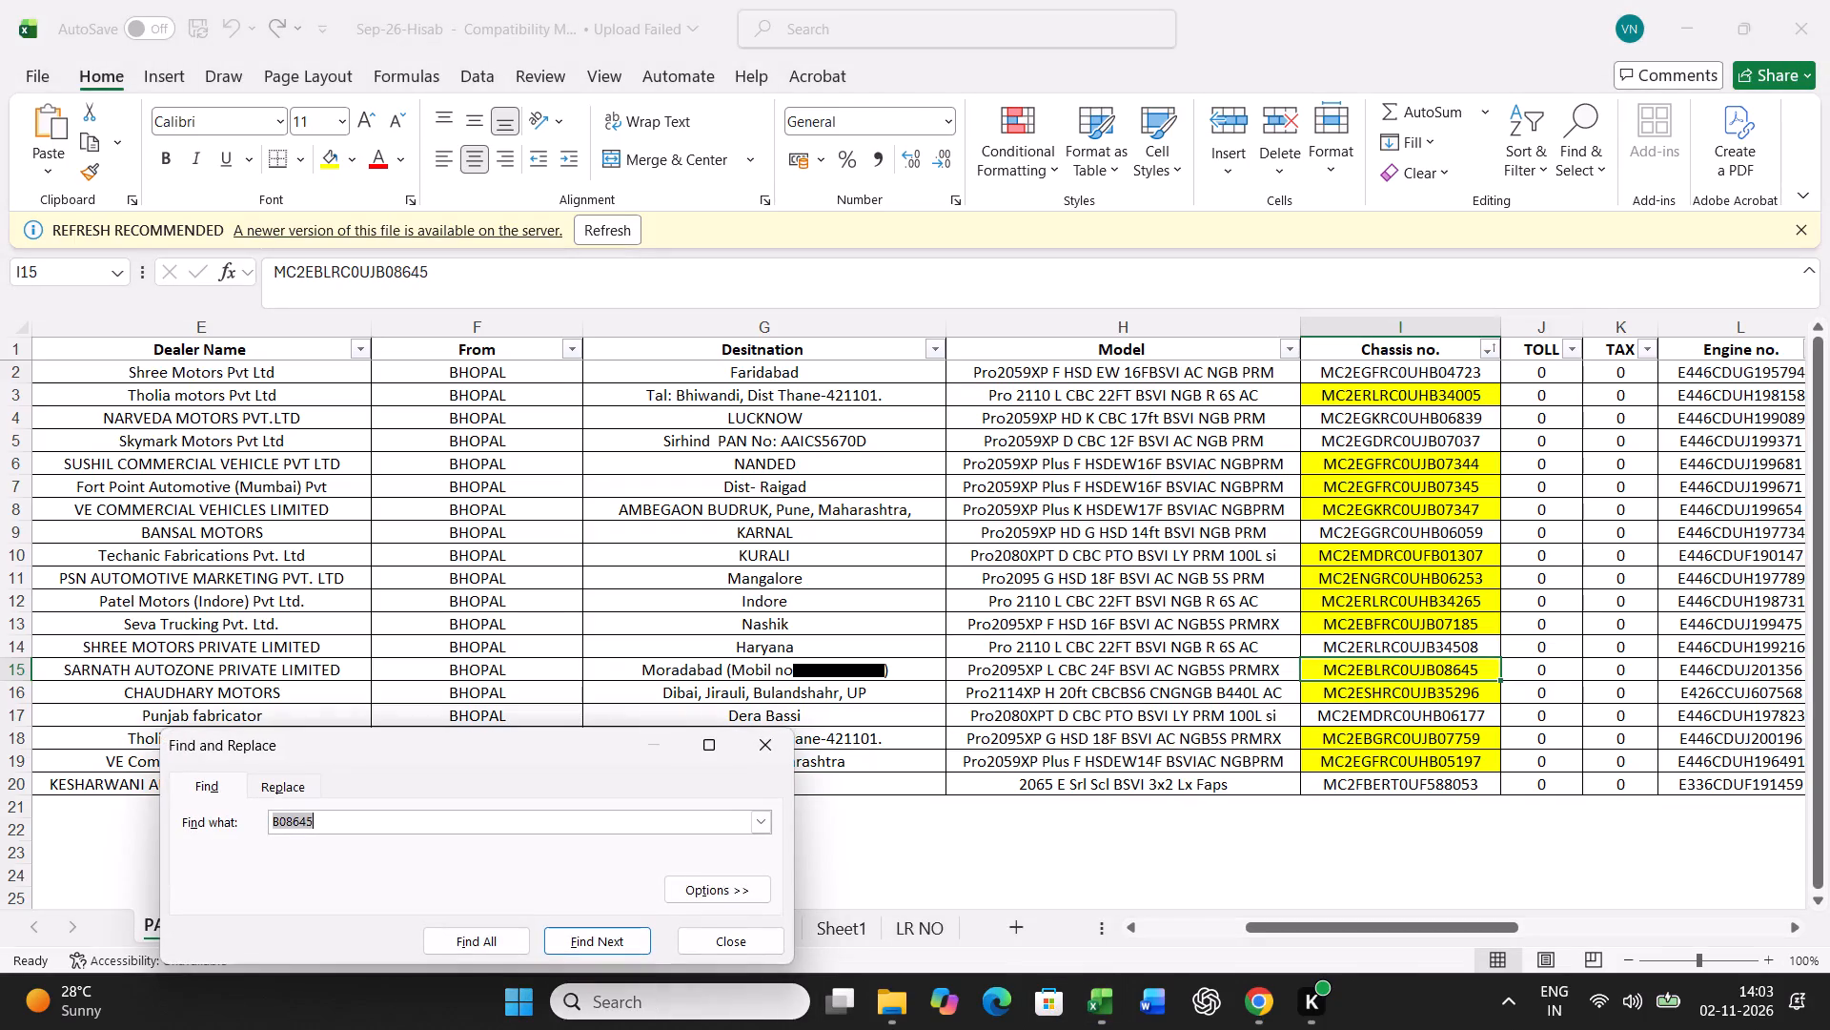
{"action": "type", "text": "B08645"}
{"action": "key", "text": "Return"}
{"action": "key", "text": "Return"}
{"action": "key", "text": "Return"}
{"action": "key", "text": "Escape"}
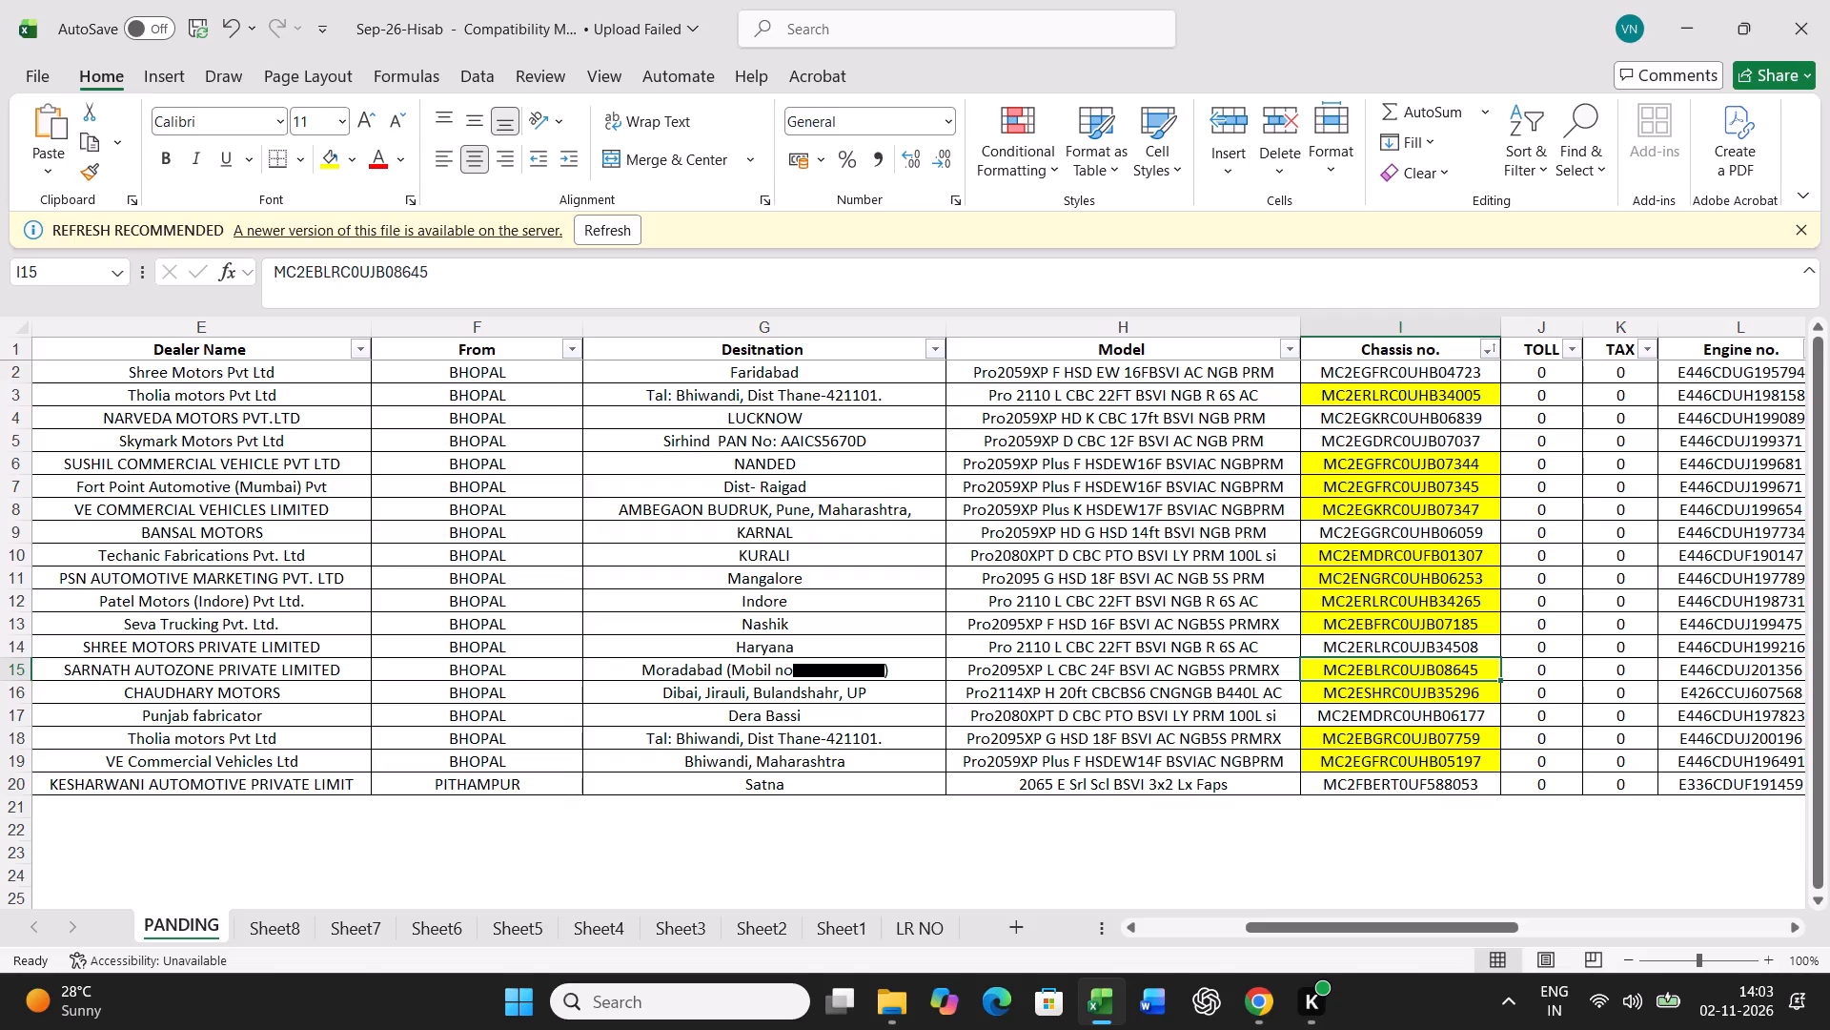
Find chassis number B06177 on the PANDING sheet and fill its cell with yellow.
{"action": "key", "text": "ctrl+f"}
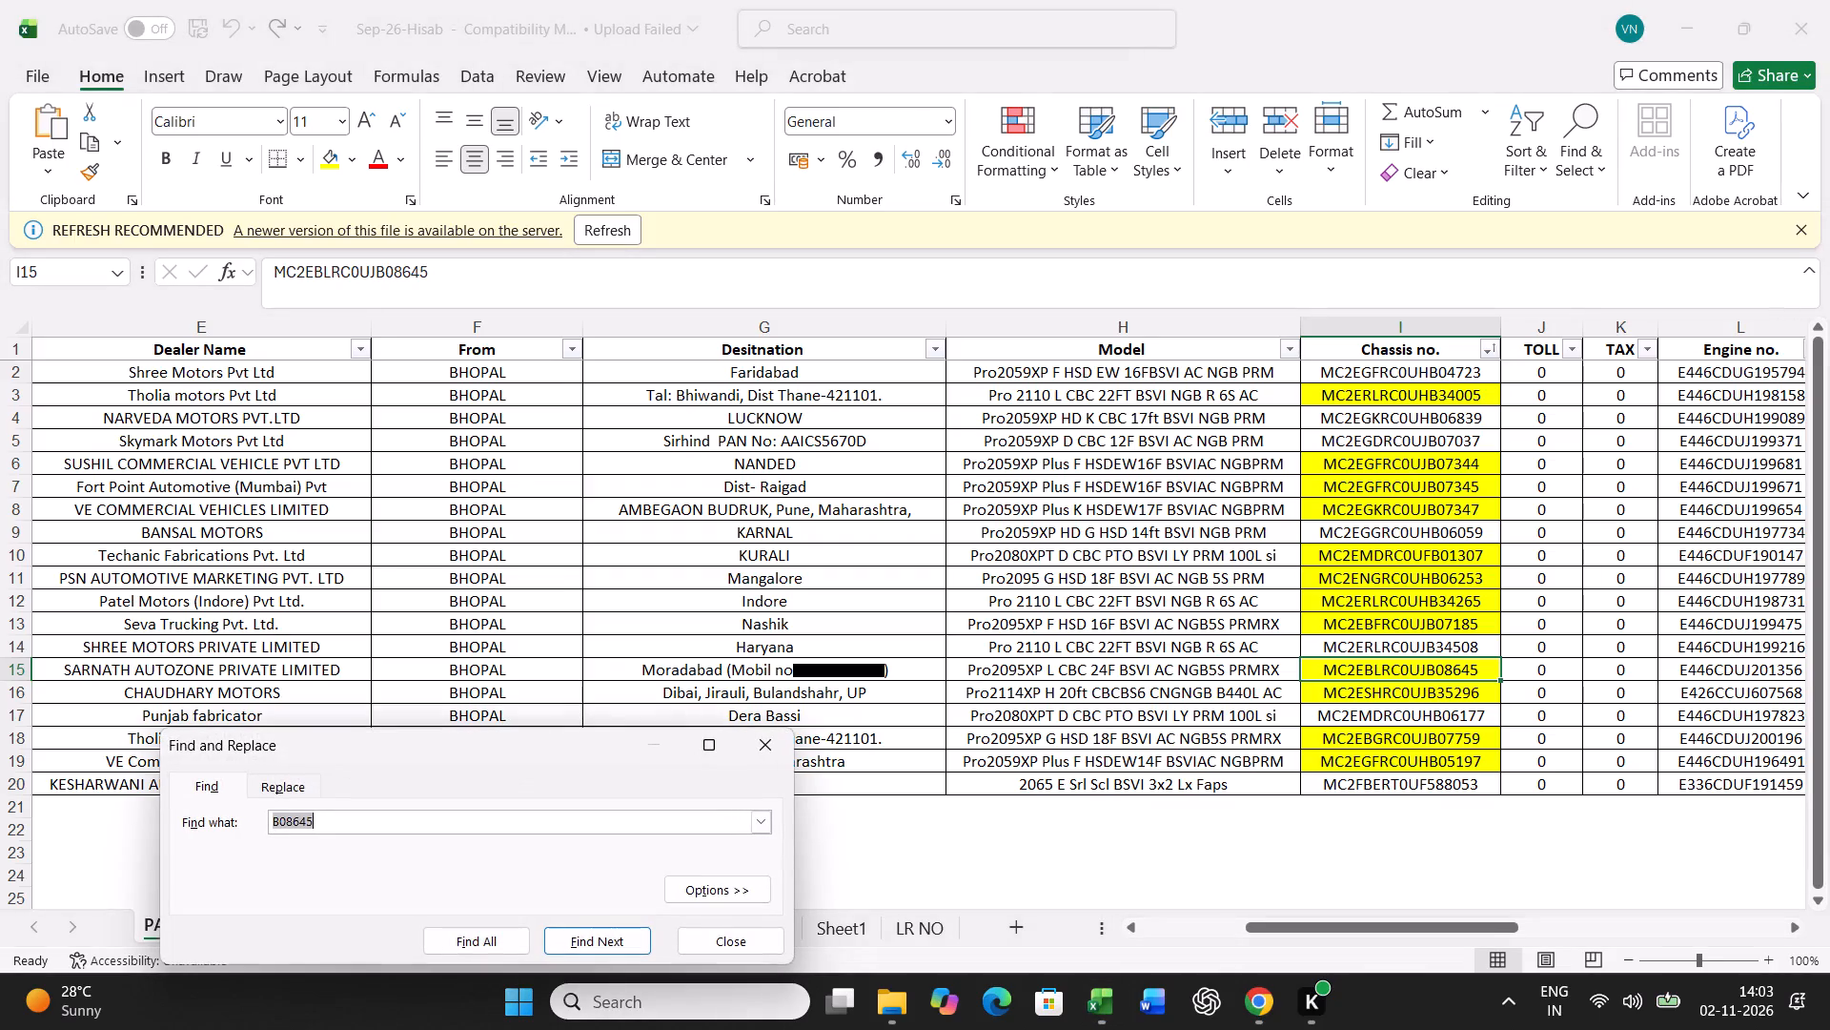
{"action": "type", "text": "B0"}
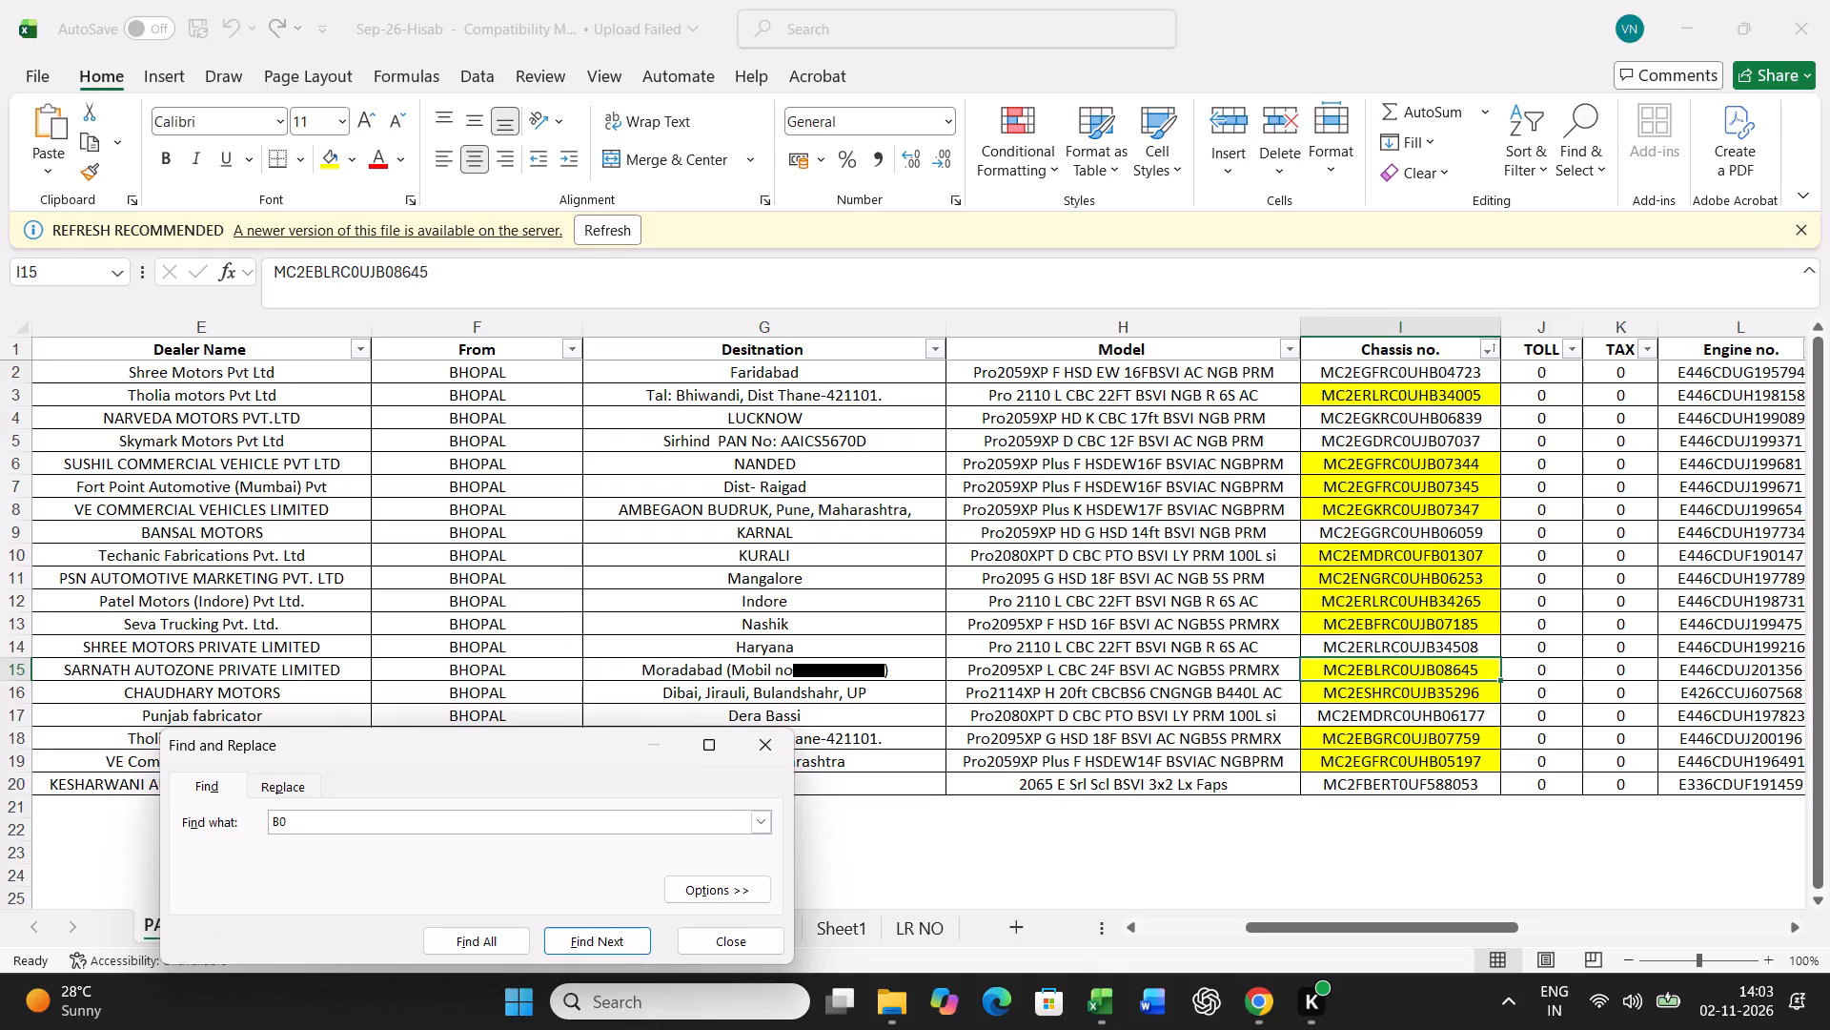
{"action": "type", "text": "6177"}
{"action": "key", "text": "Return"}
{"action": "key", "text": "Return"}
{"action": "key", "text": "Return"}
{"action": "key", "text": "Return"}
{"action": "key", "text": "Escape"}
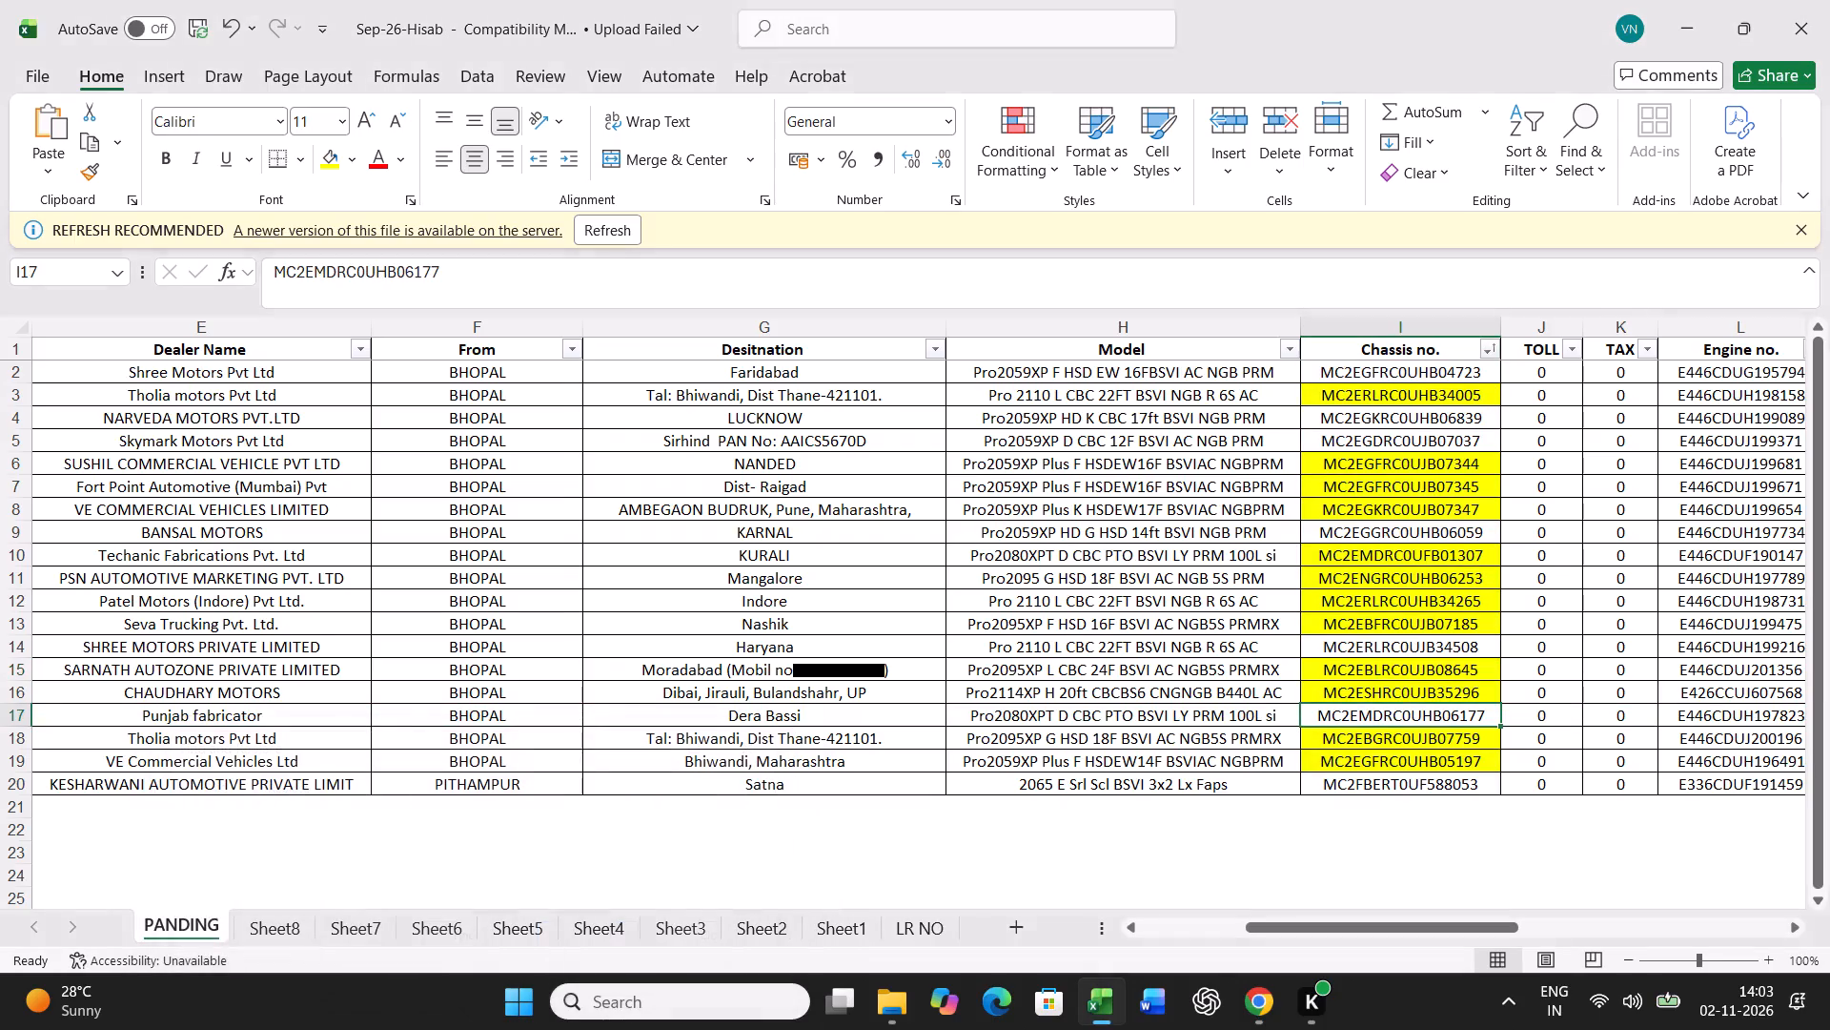
{"action": "left_click", "coordinate": [327, 158]}
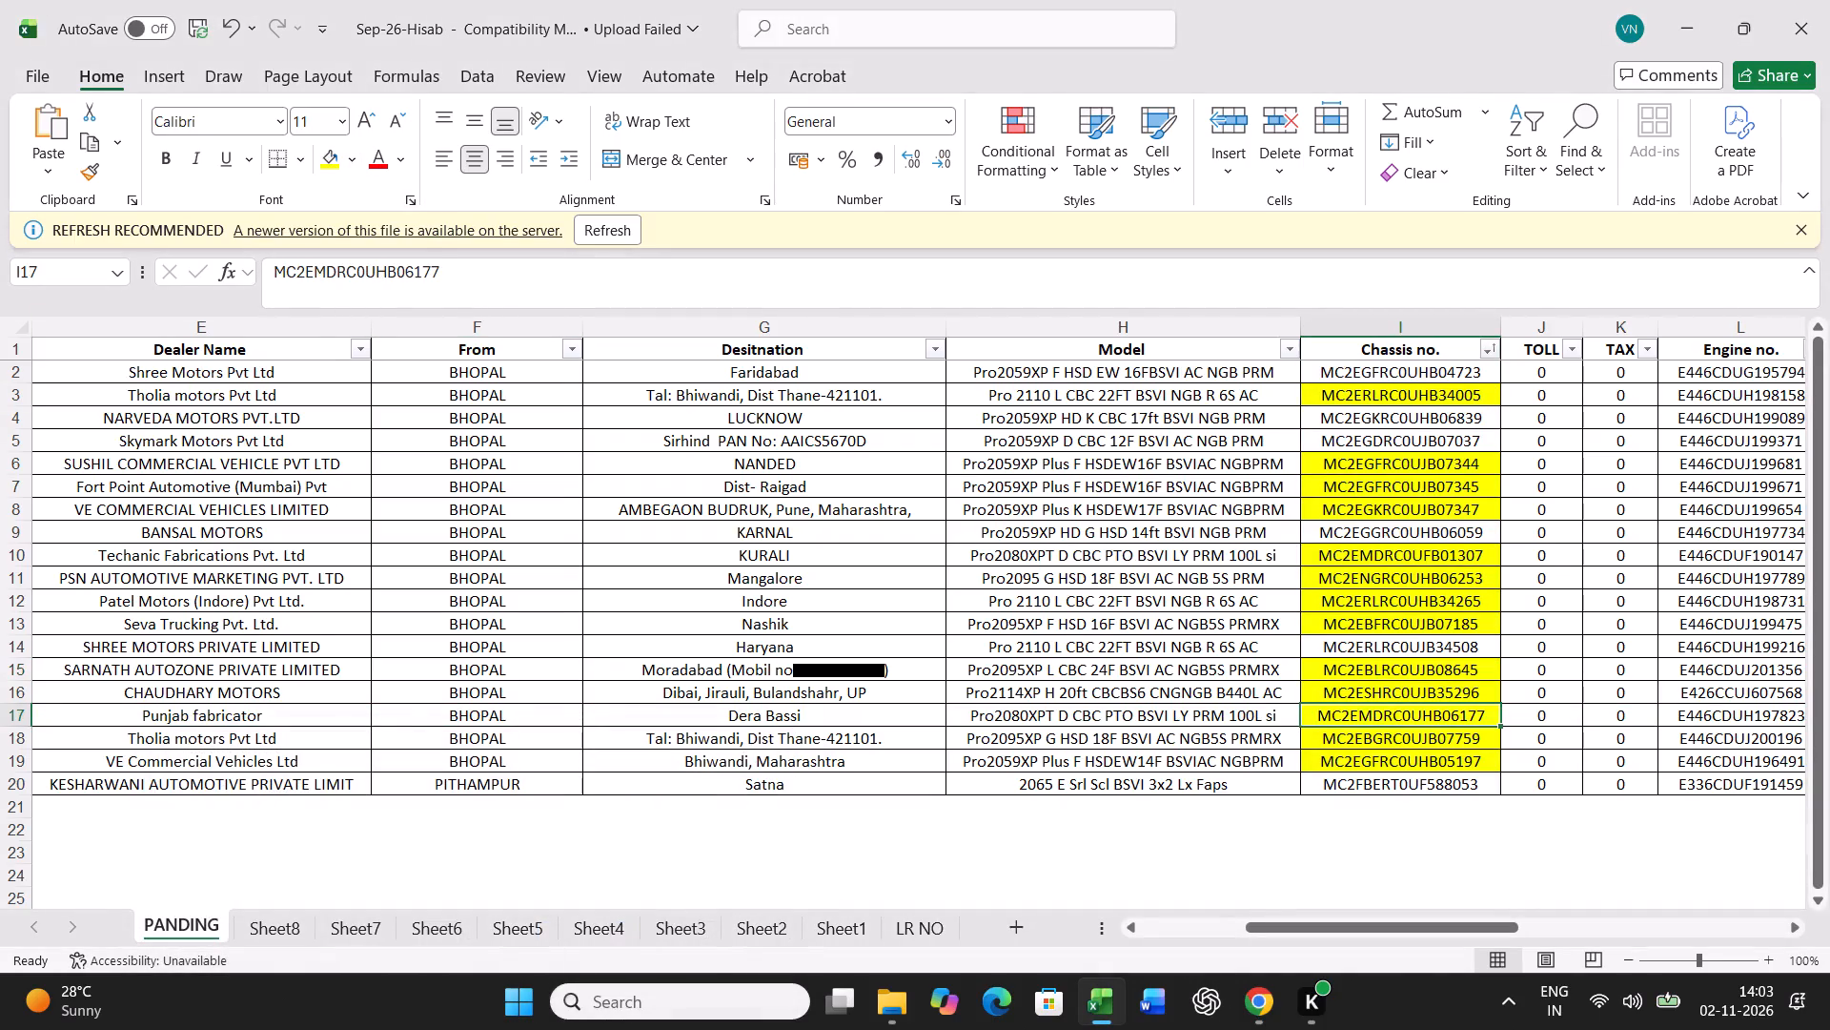
Find chassis number B04723 on the PANDING sheet and fill its cell with yellow.
{"action": "key", "text": "ctrl+f"}
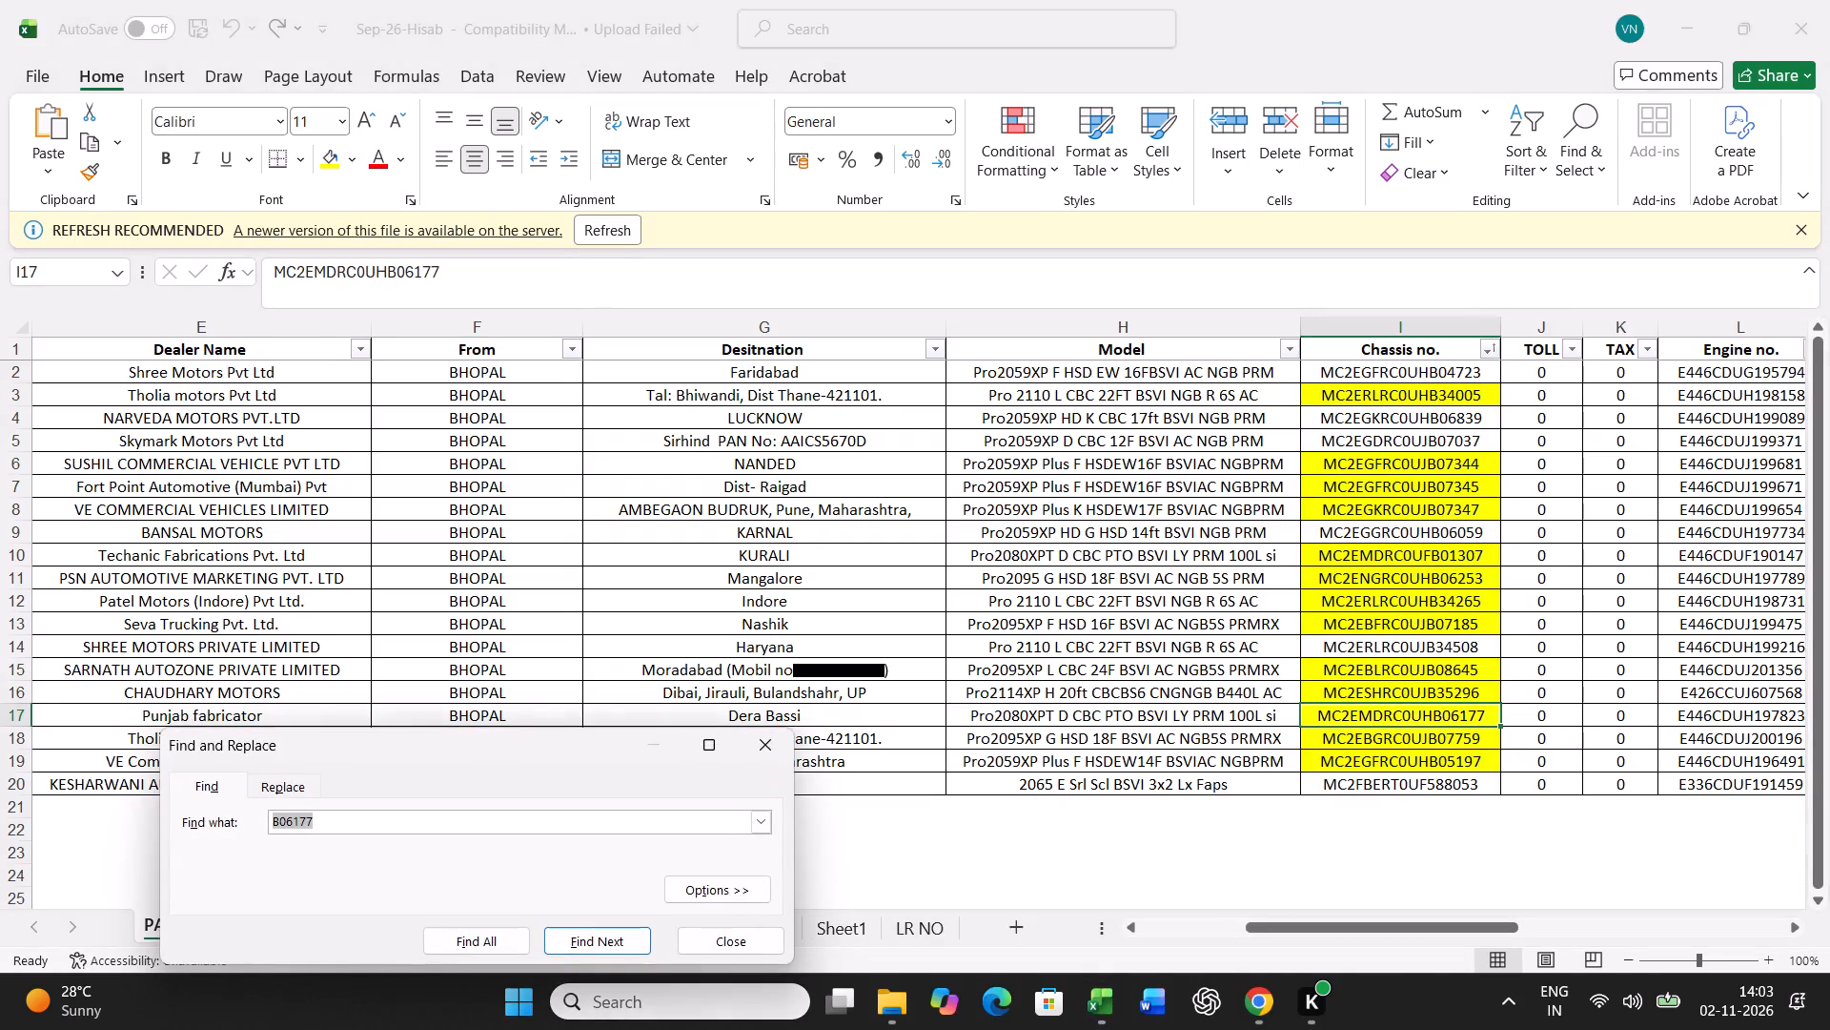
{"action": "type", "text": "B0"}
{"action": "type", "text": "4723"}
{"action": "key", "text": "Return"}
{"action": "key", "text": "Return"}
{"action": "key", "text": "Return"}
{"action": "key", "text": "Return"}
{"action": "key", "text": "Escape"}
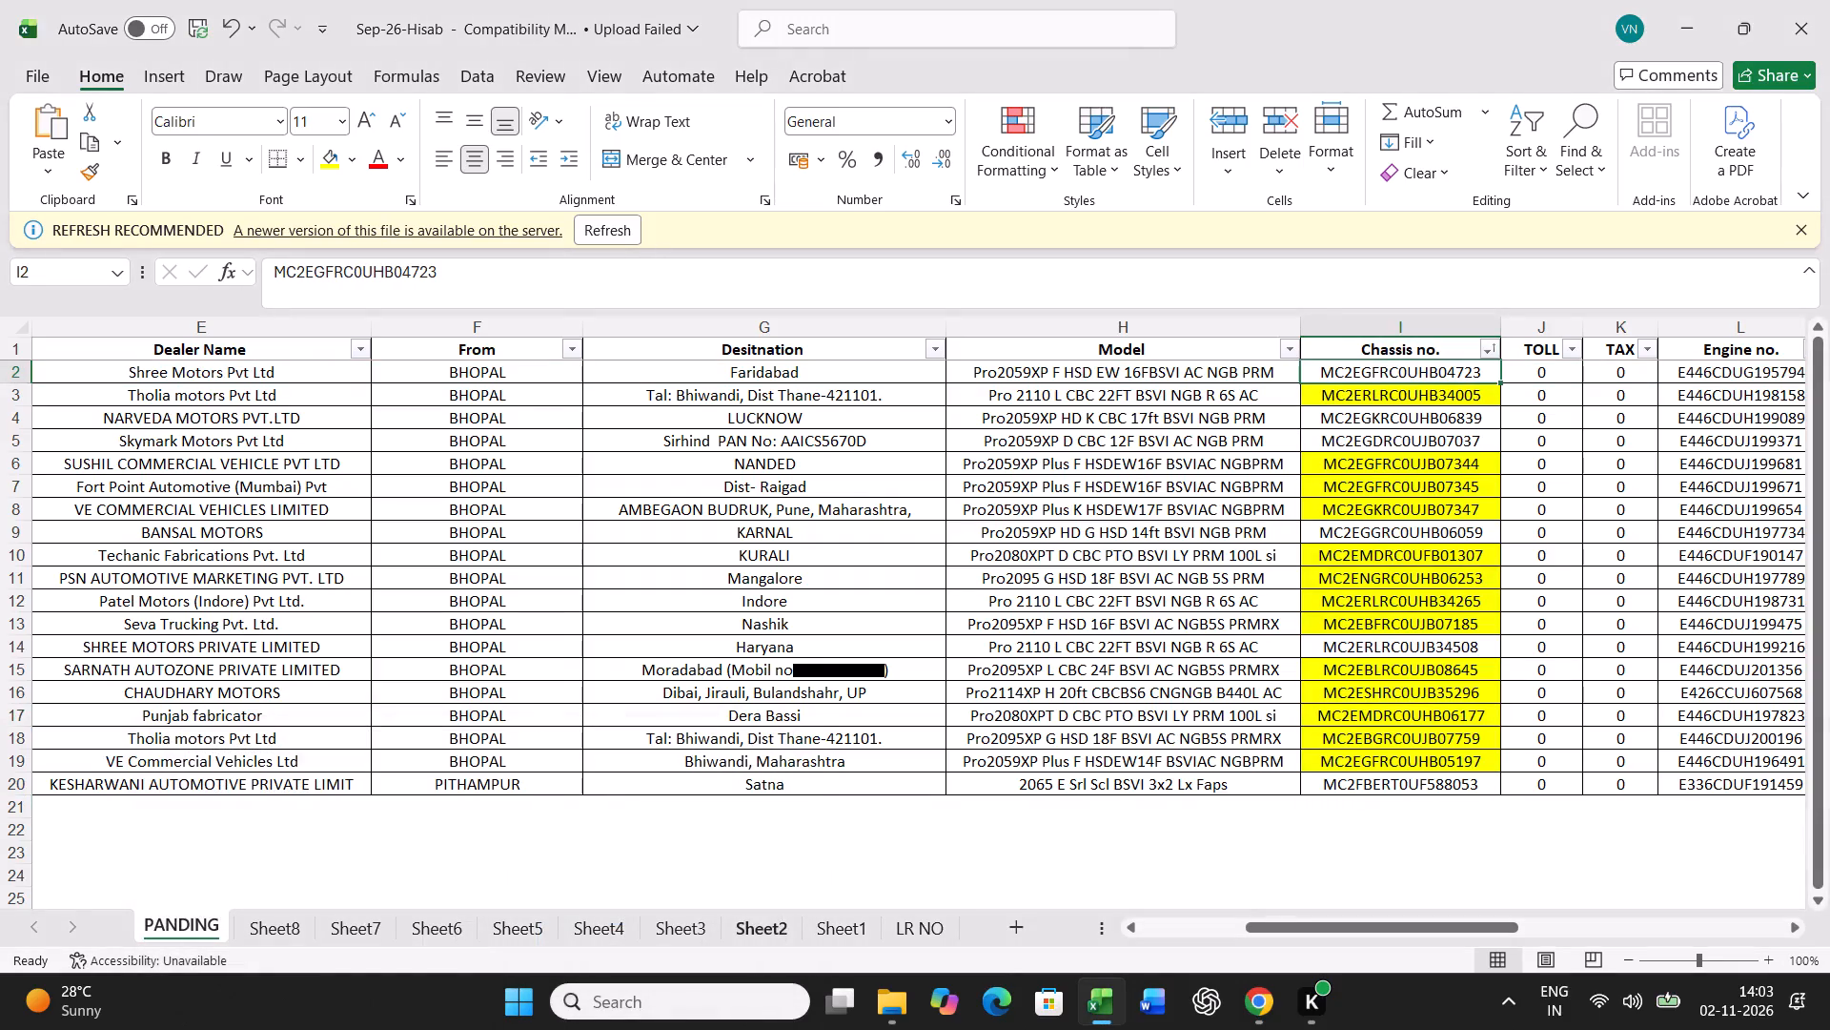
{"action": "scroll", "coordinate": [851, 713], "scroll_direction": "up", "scroll_amount": 4}
{"action": "left_click", "coordinate": [316, 159]}
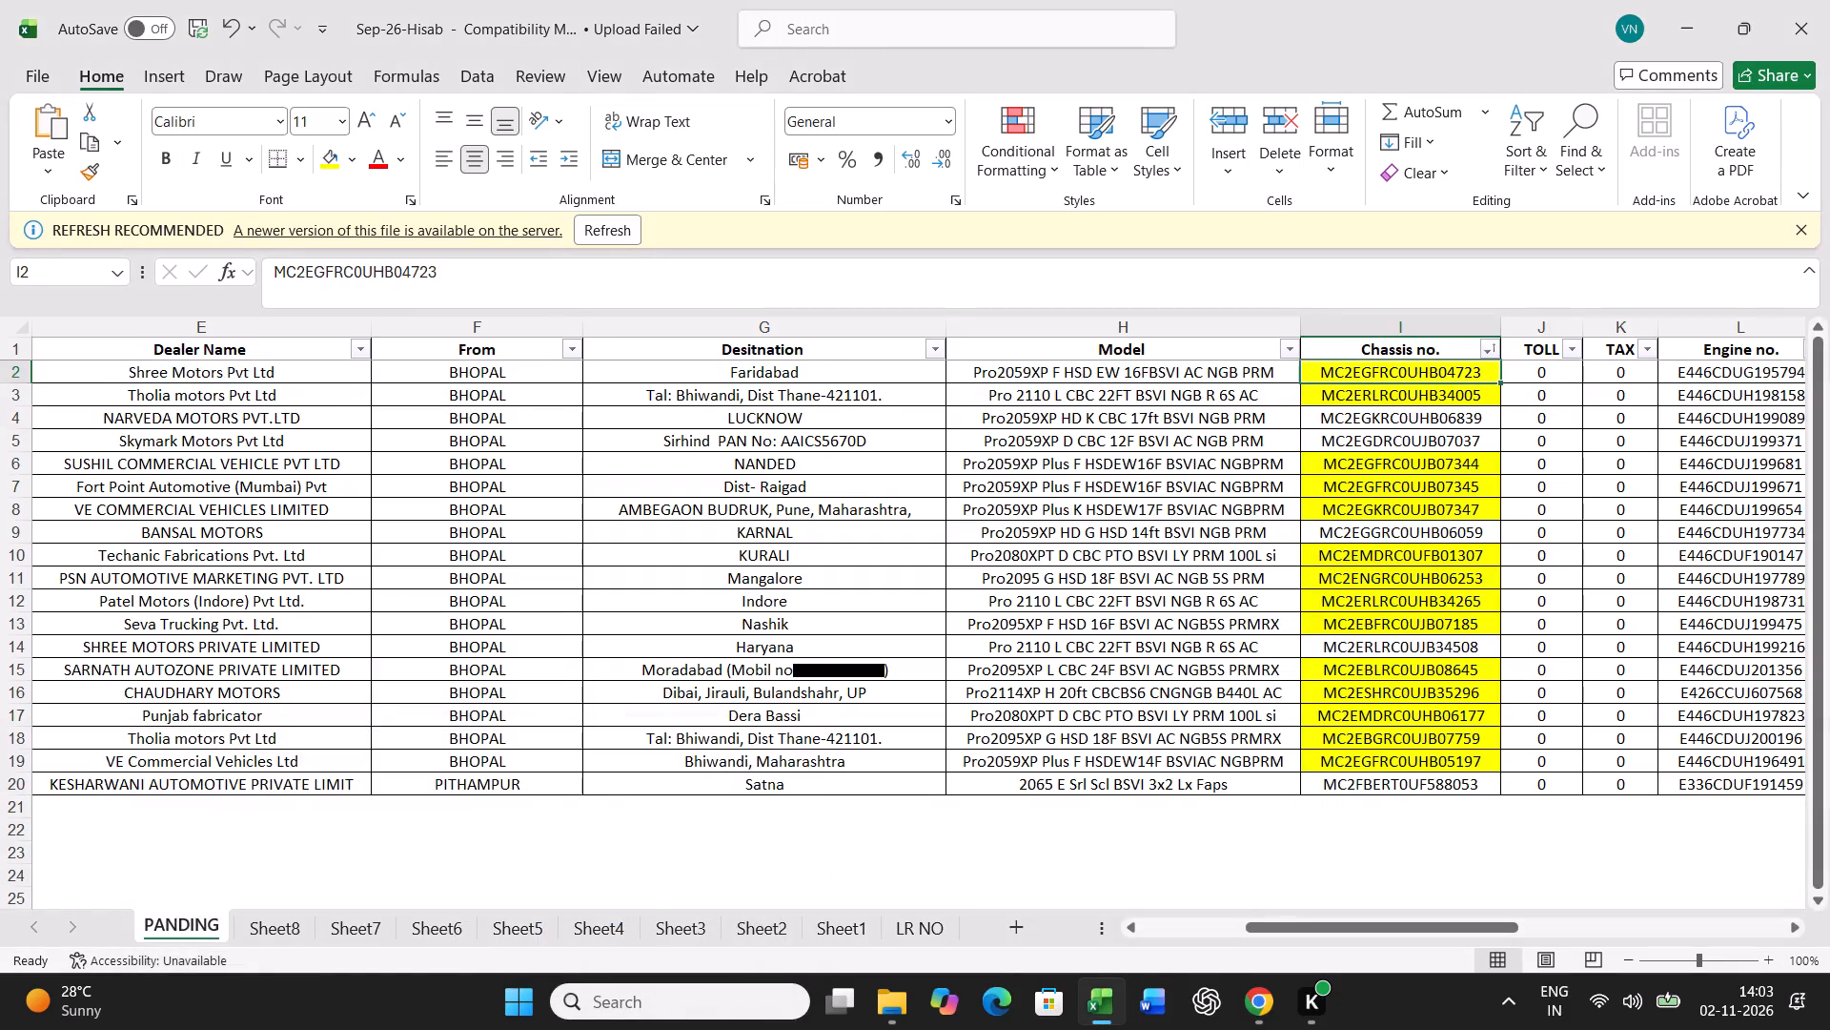
Find chassis number B34508 on the PANDING sheet and fill its cell with yellow.
{"action": "key", "text": "ctrl+f"}
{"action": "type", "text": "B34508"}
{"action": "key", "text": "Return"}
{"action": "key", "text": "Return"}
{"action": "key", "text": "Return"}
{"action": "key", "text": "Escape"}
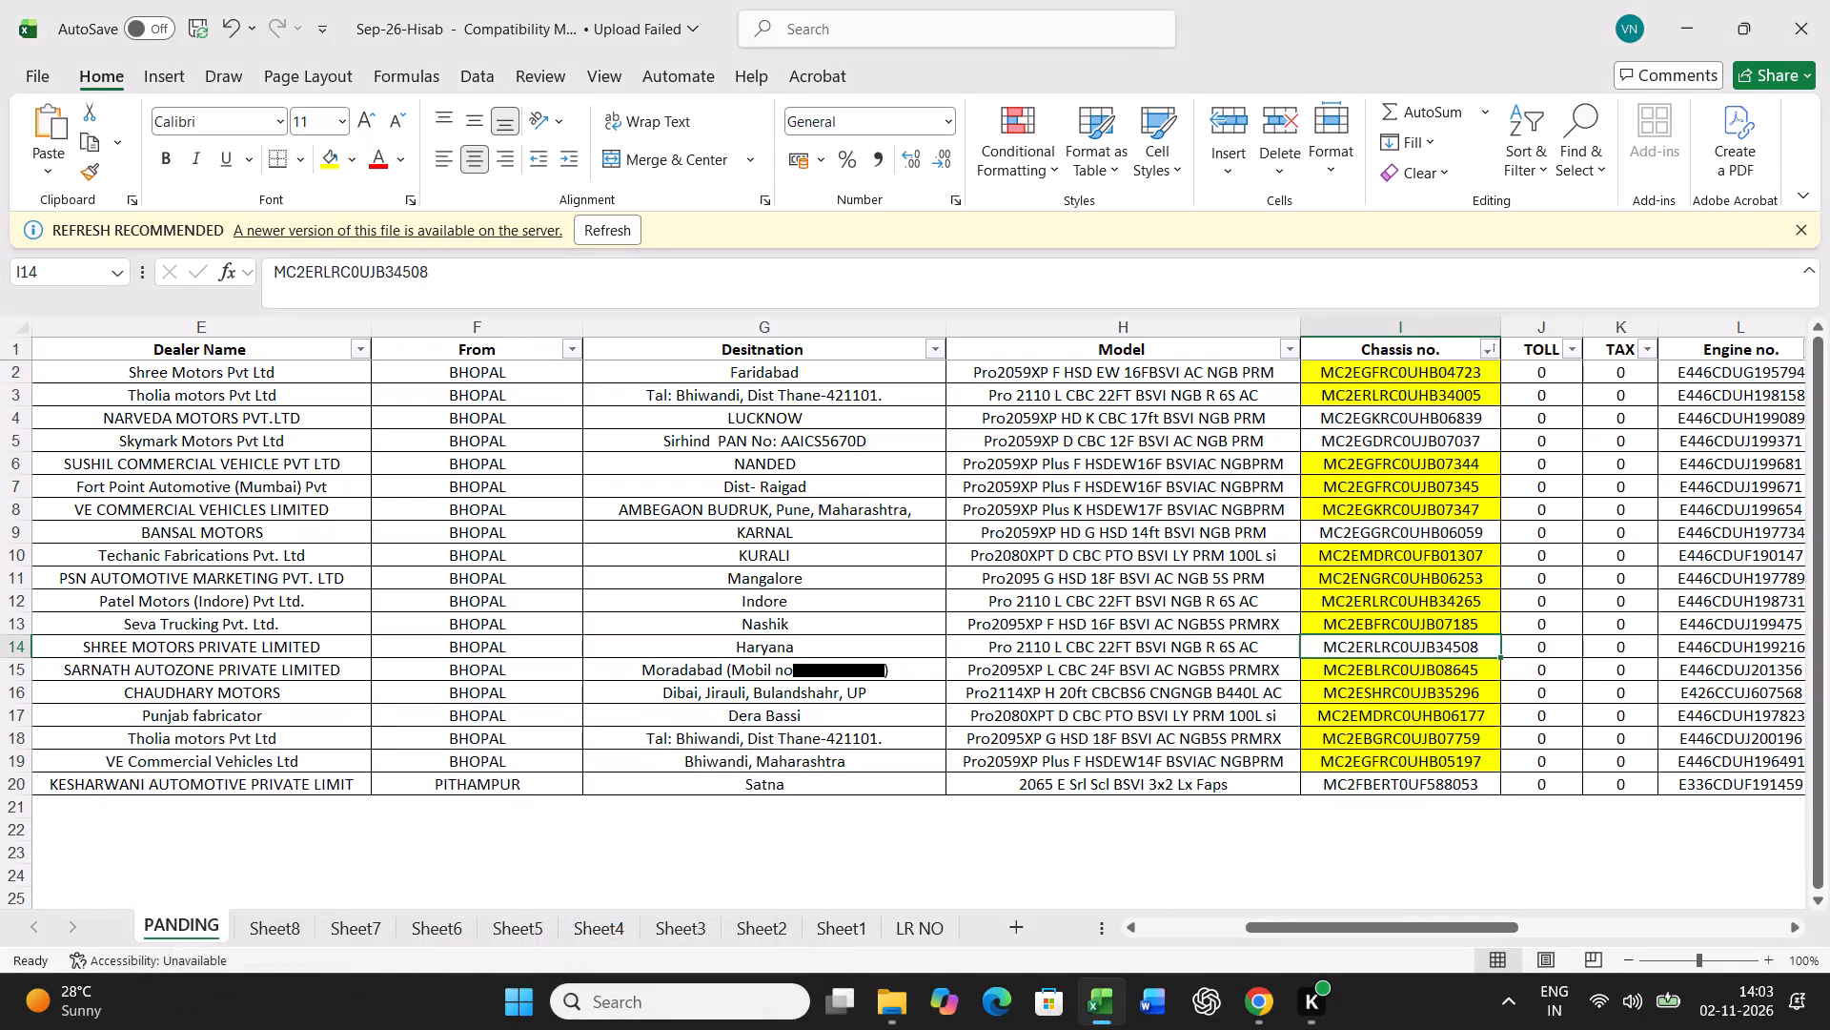
{"action": "left_click", "coordinate": [330, 146]}
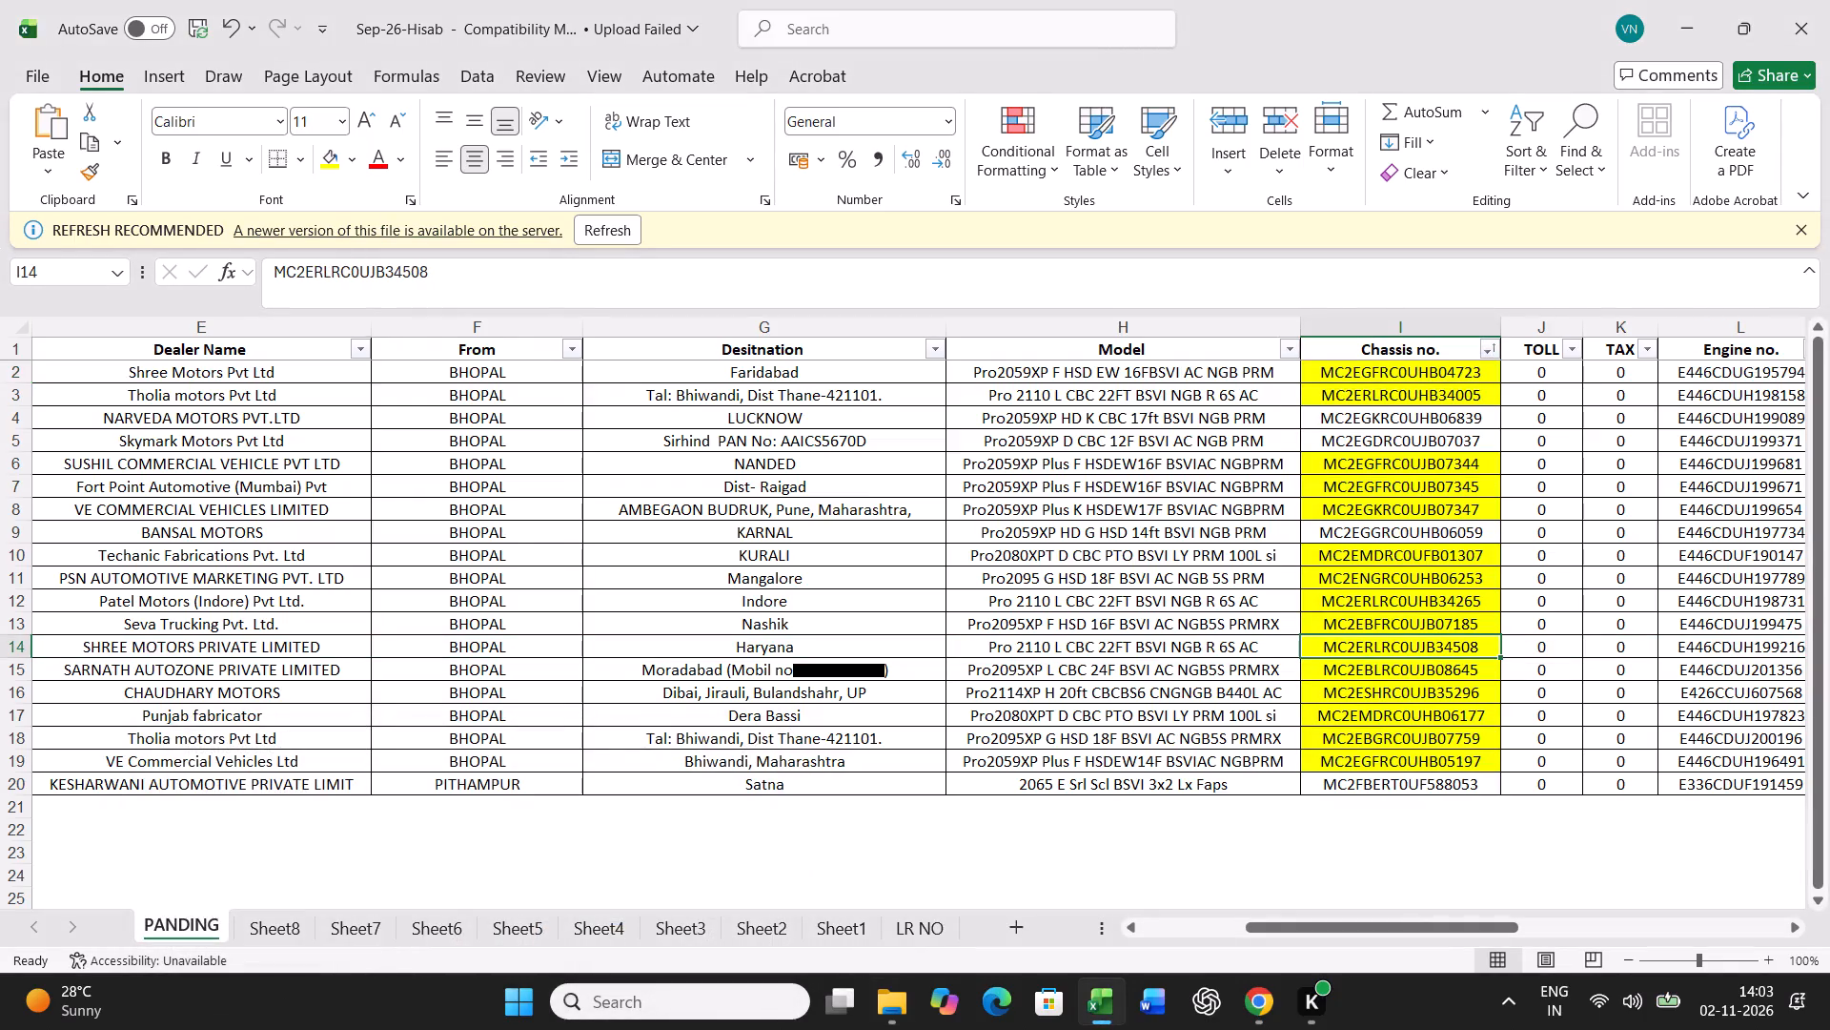
Find chassis number B06059 on the PANDING sheet and fill its cell with yellow.
{"action": "key", "text": "ctrl+f"}
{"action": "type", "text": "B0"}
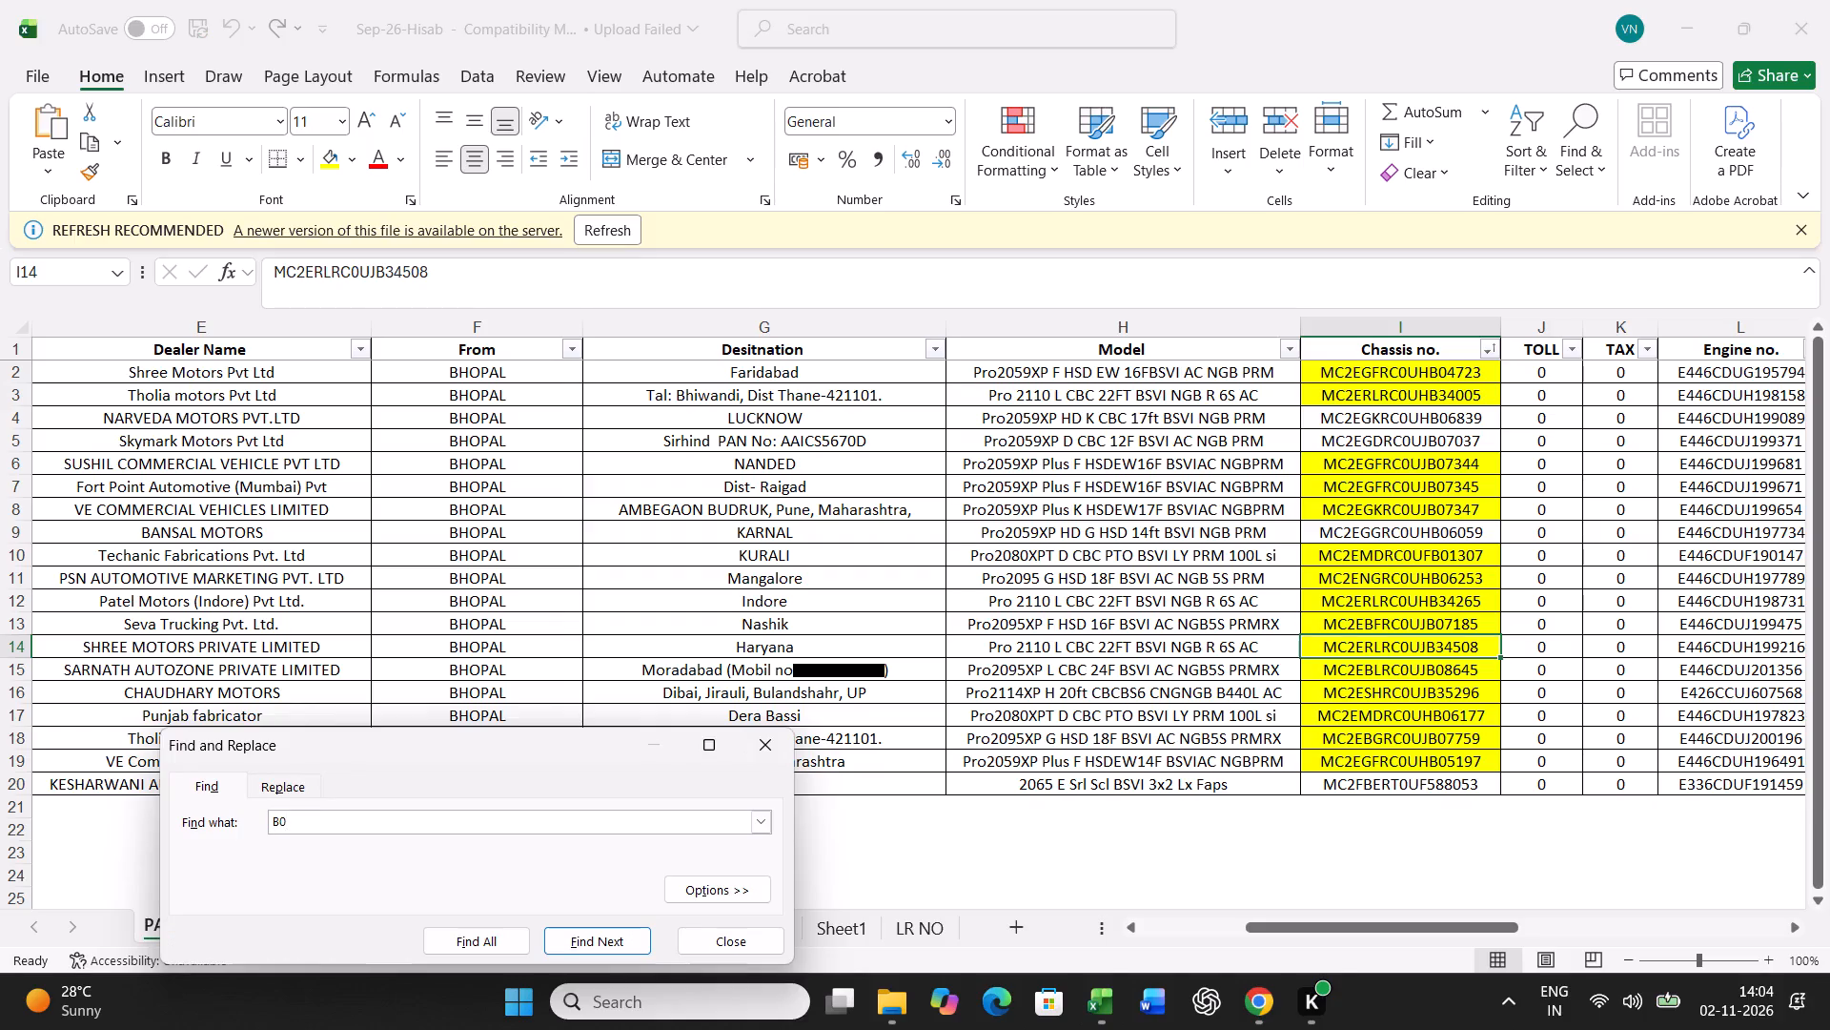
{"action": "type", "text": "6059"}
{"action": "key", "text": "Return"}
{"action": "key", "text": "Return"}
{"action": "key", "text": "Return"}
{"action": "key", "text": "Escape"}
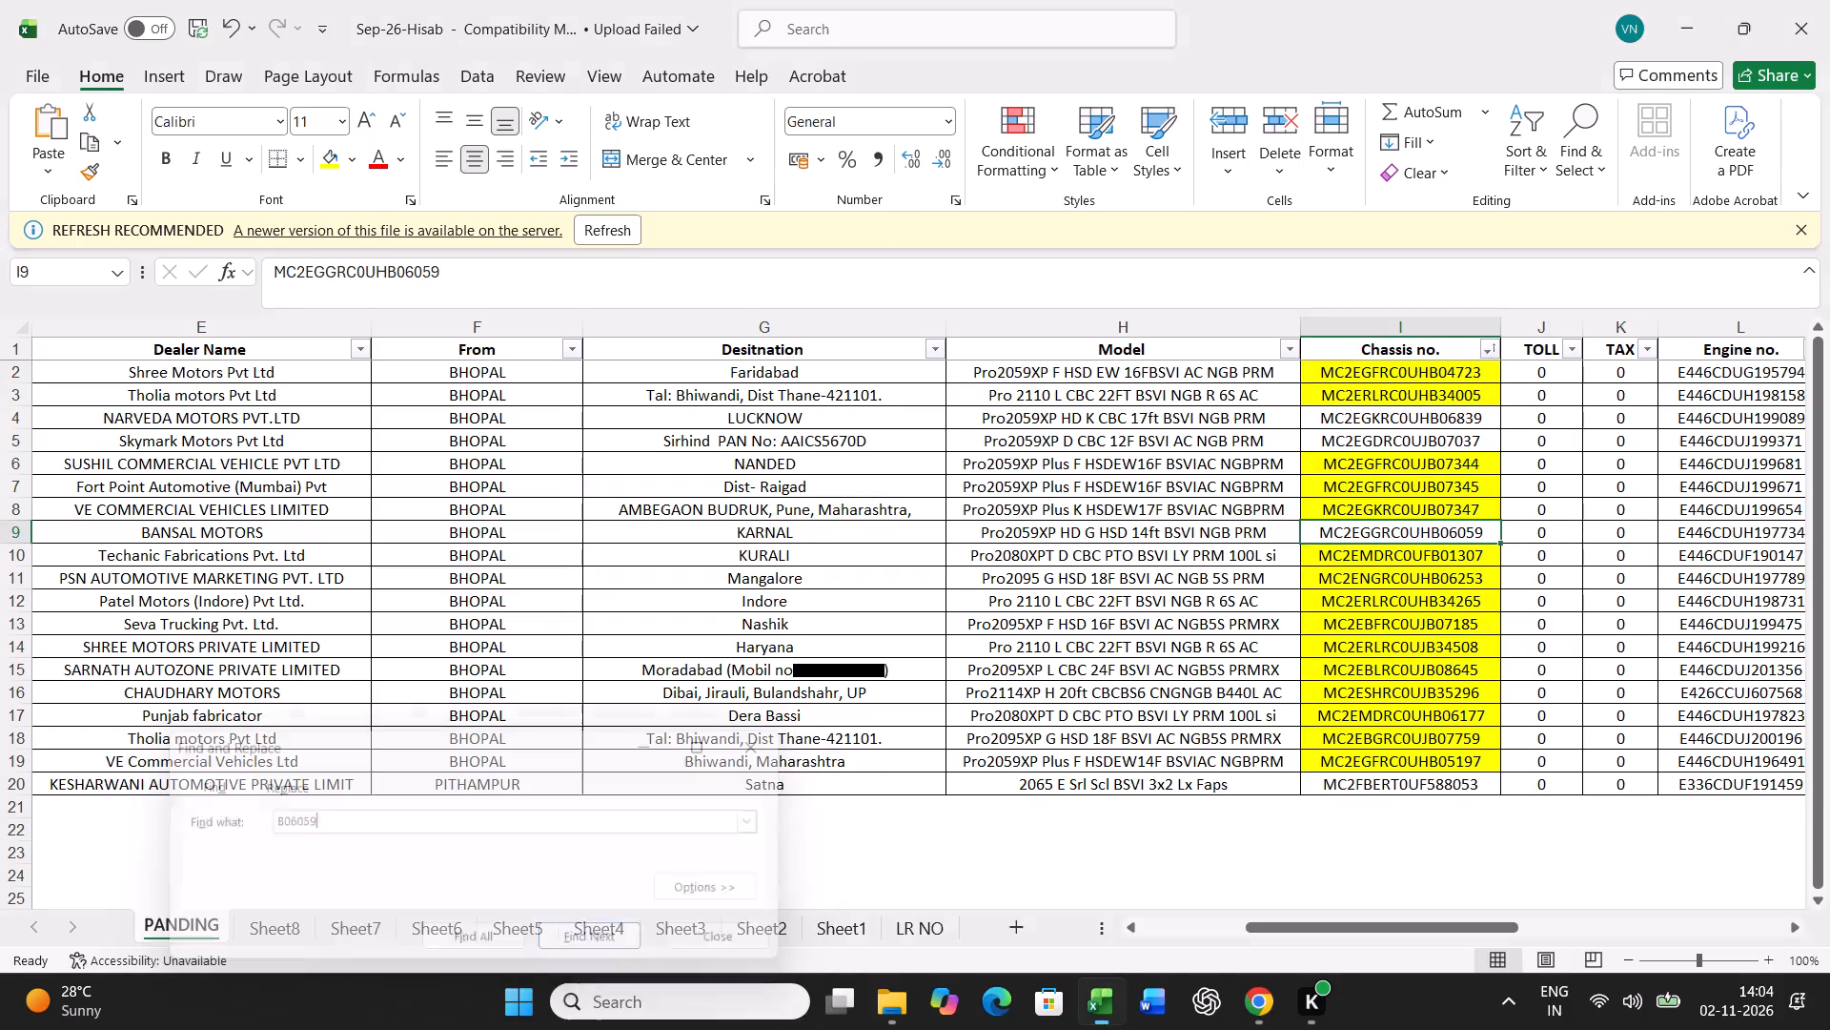
{"action": "left_click", "coordinate": [326, 166]}
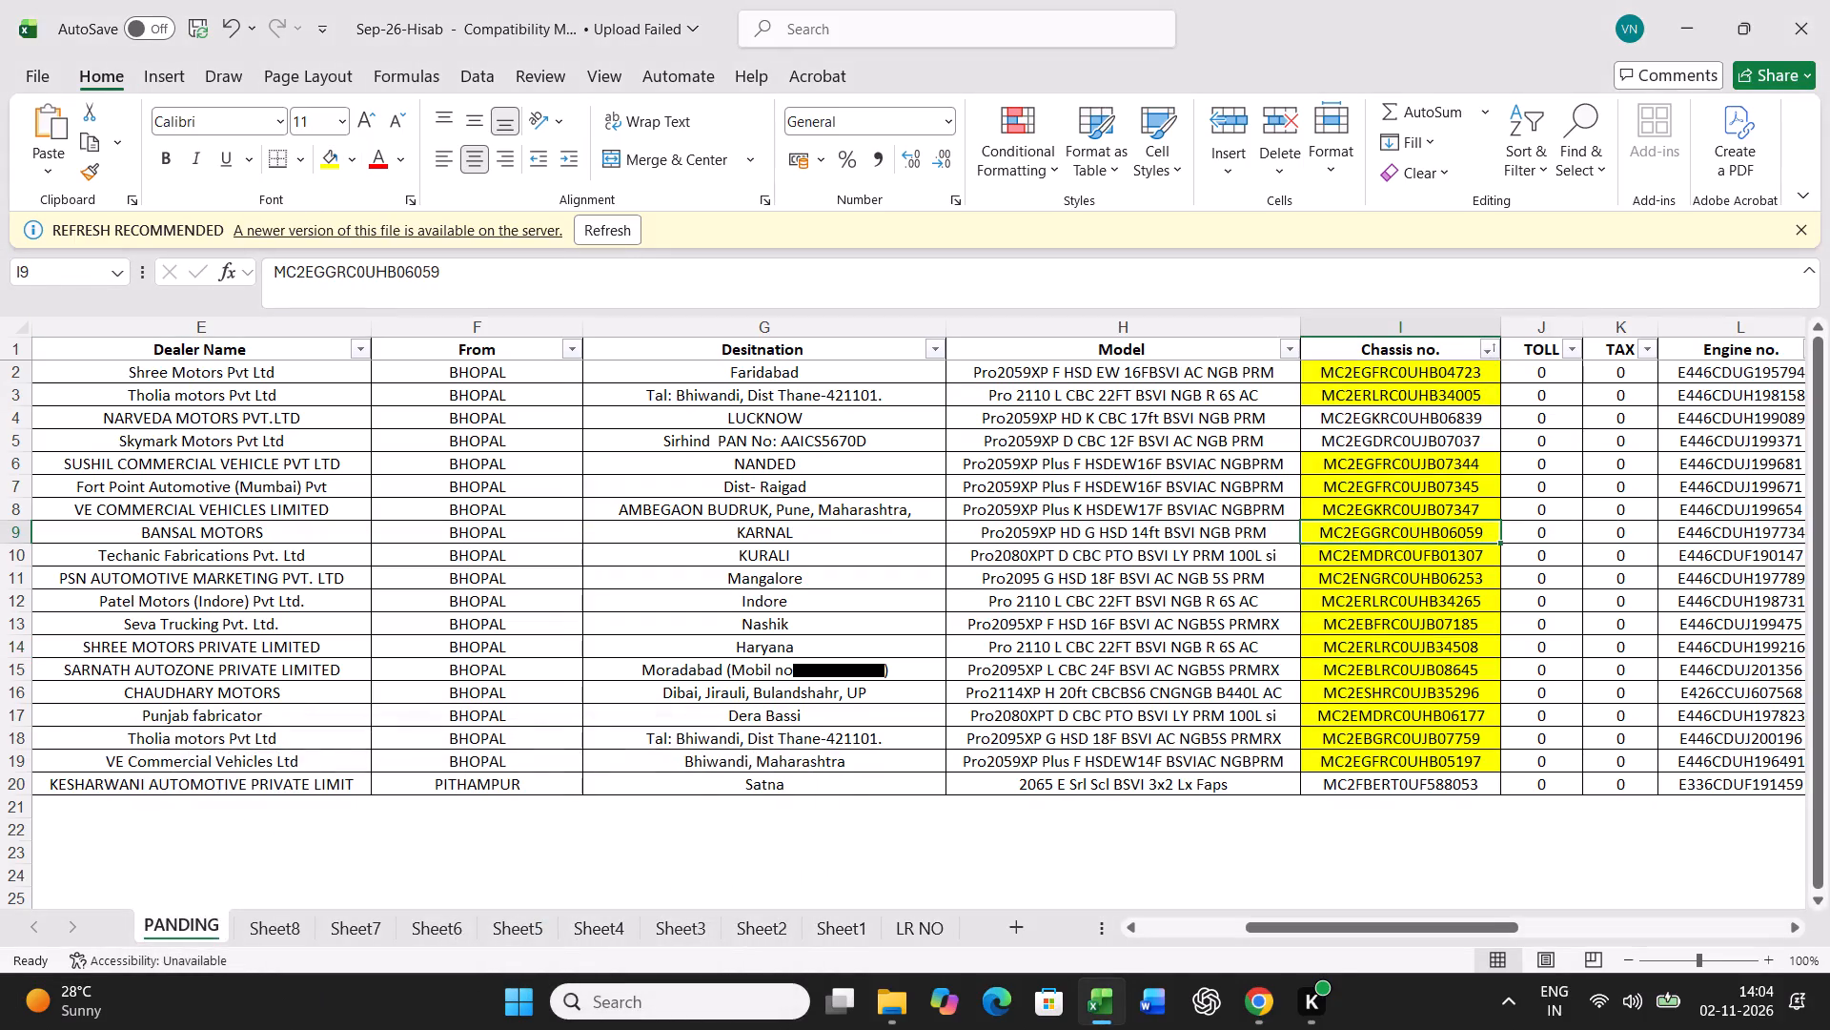
{"action": "key", "text": "ctrl+f"}
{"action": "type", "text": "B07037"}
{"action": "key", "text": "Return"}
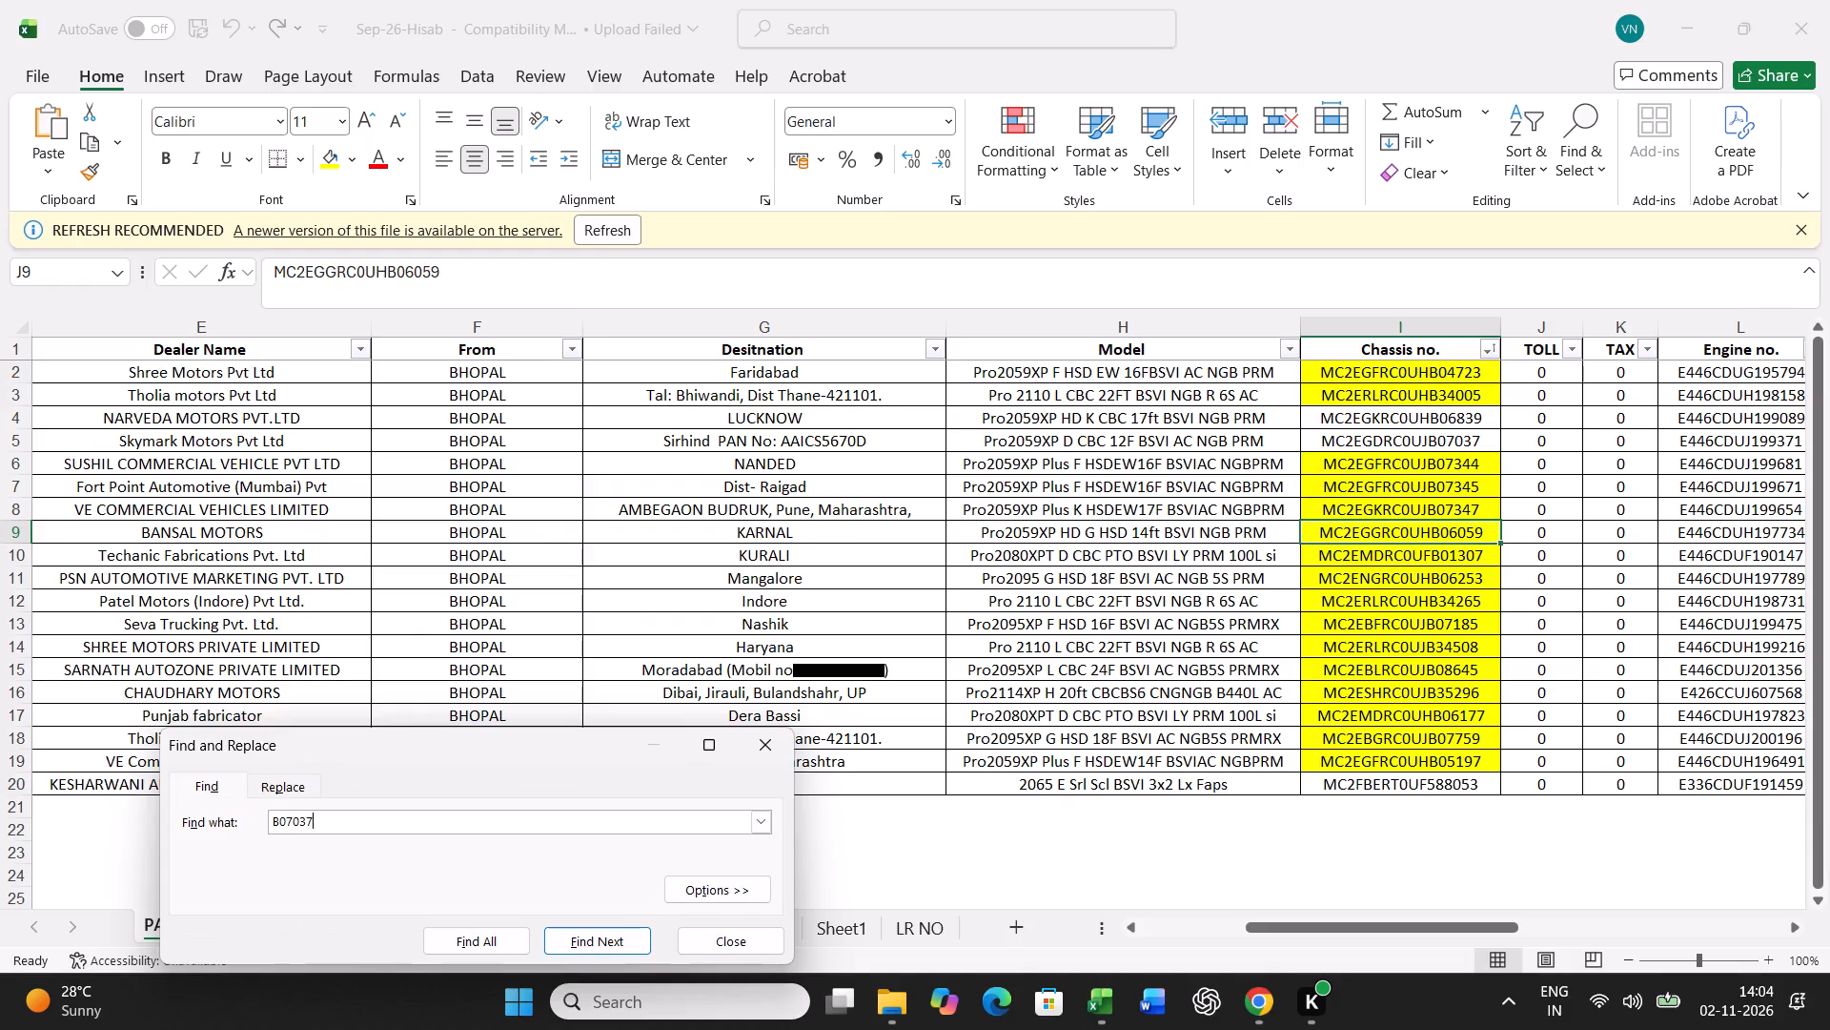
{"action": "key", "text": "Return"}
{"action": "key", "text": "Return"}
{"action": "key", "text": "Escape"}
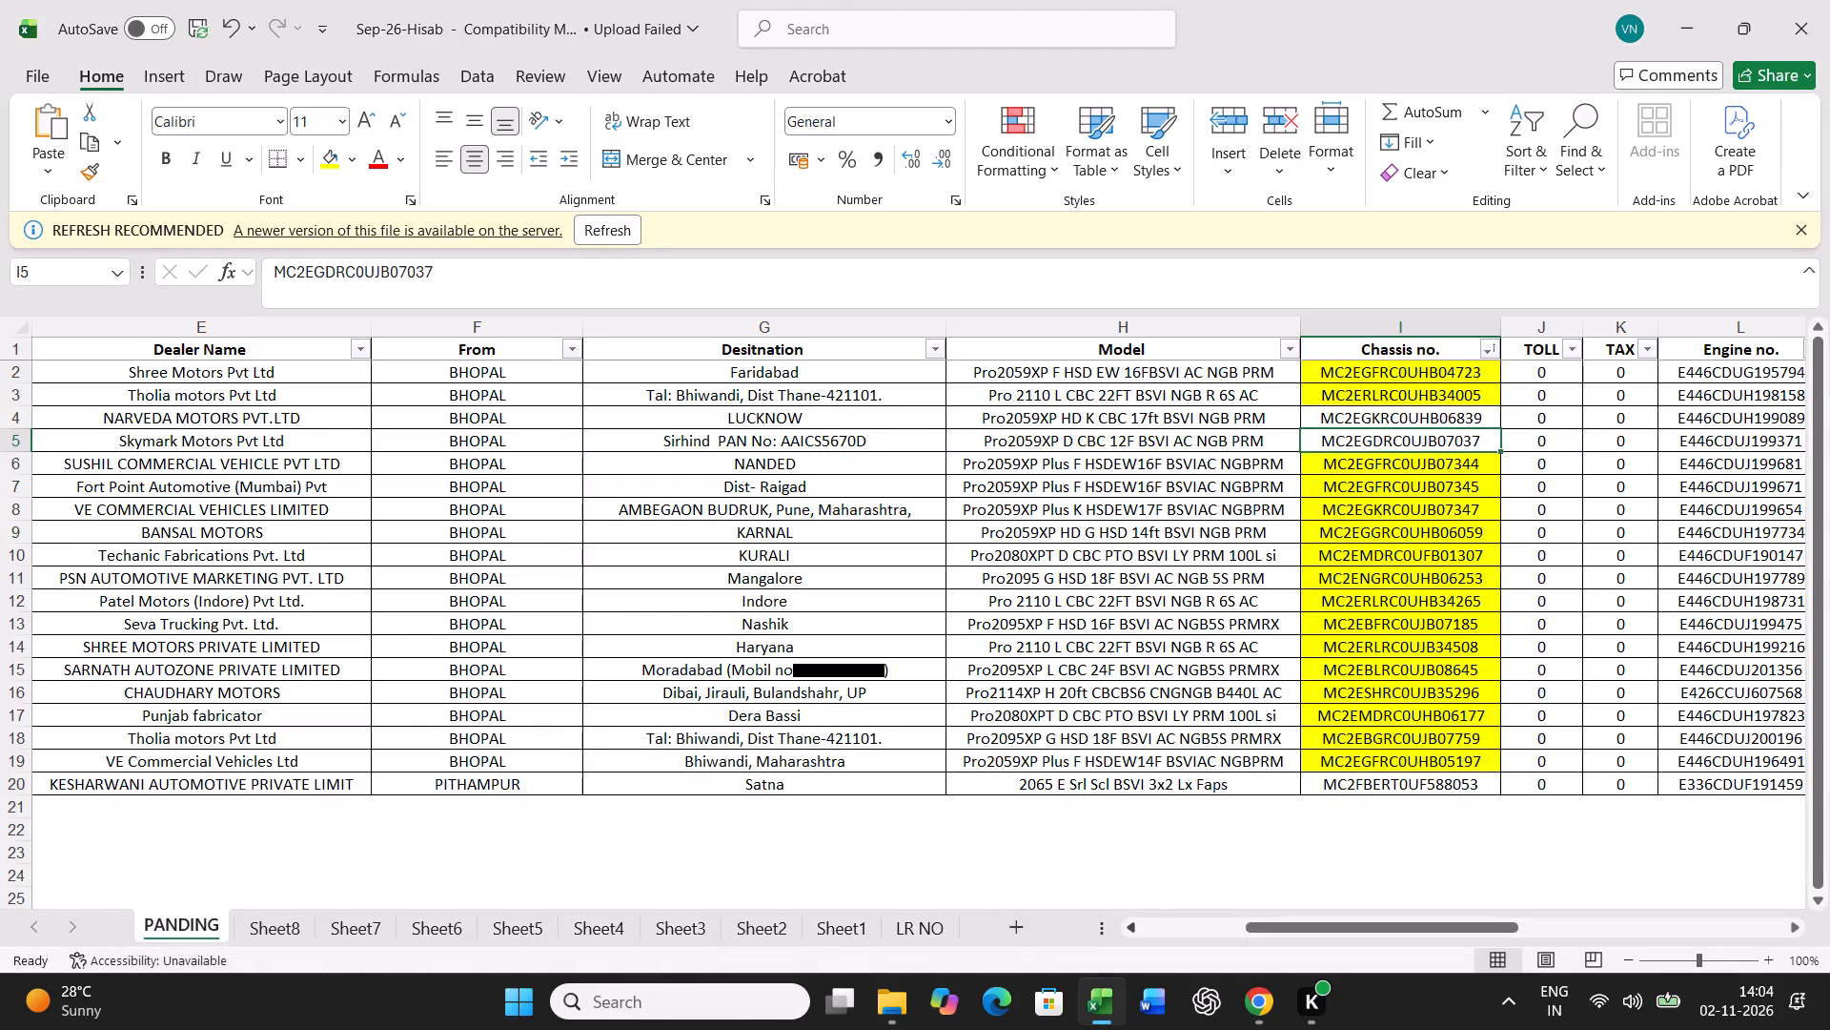
{"action": "left_click", "coordinate": [333, 164]}
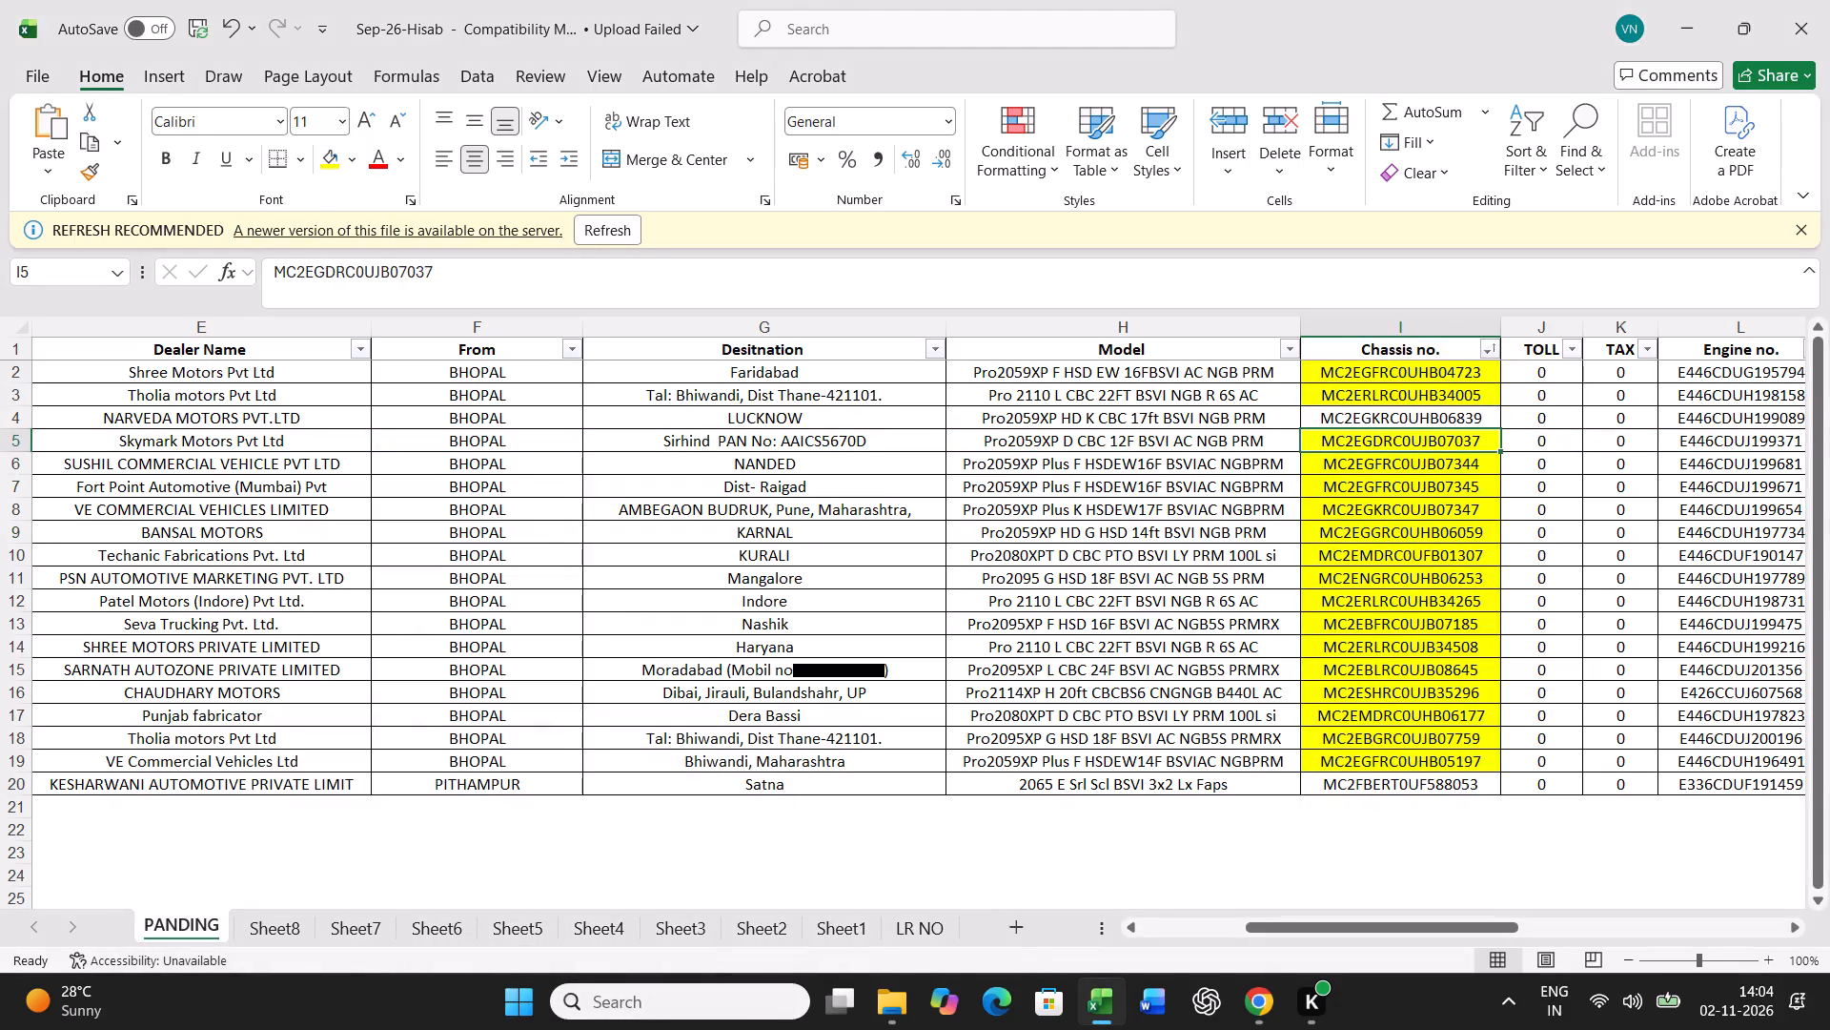
{"action": "left_click", "coordinate": [1443, 418]}
{"action": "left_click", "coordinate": [332, 162]}
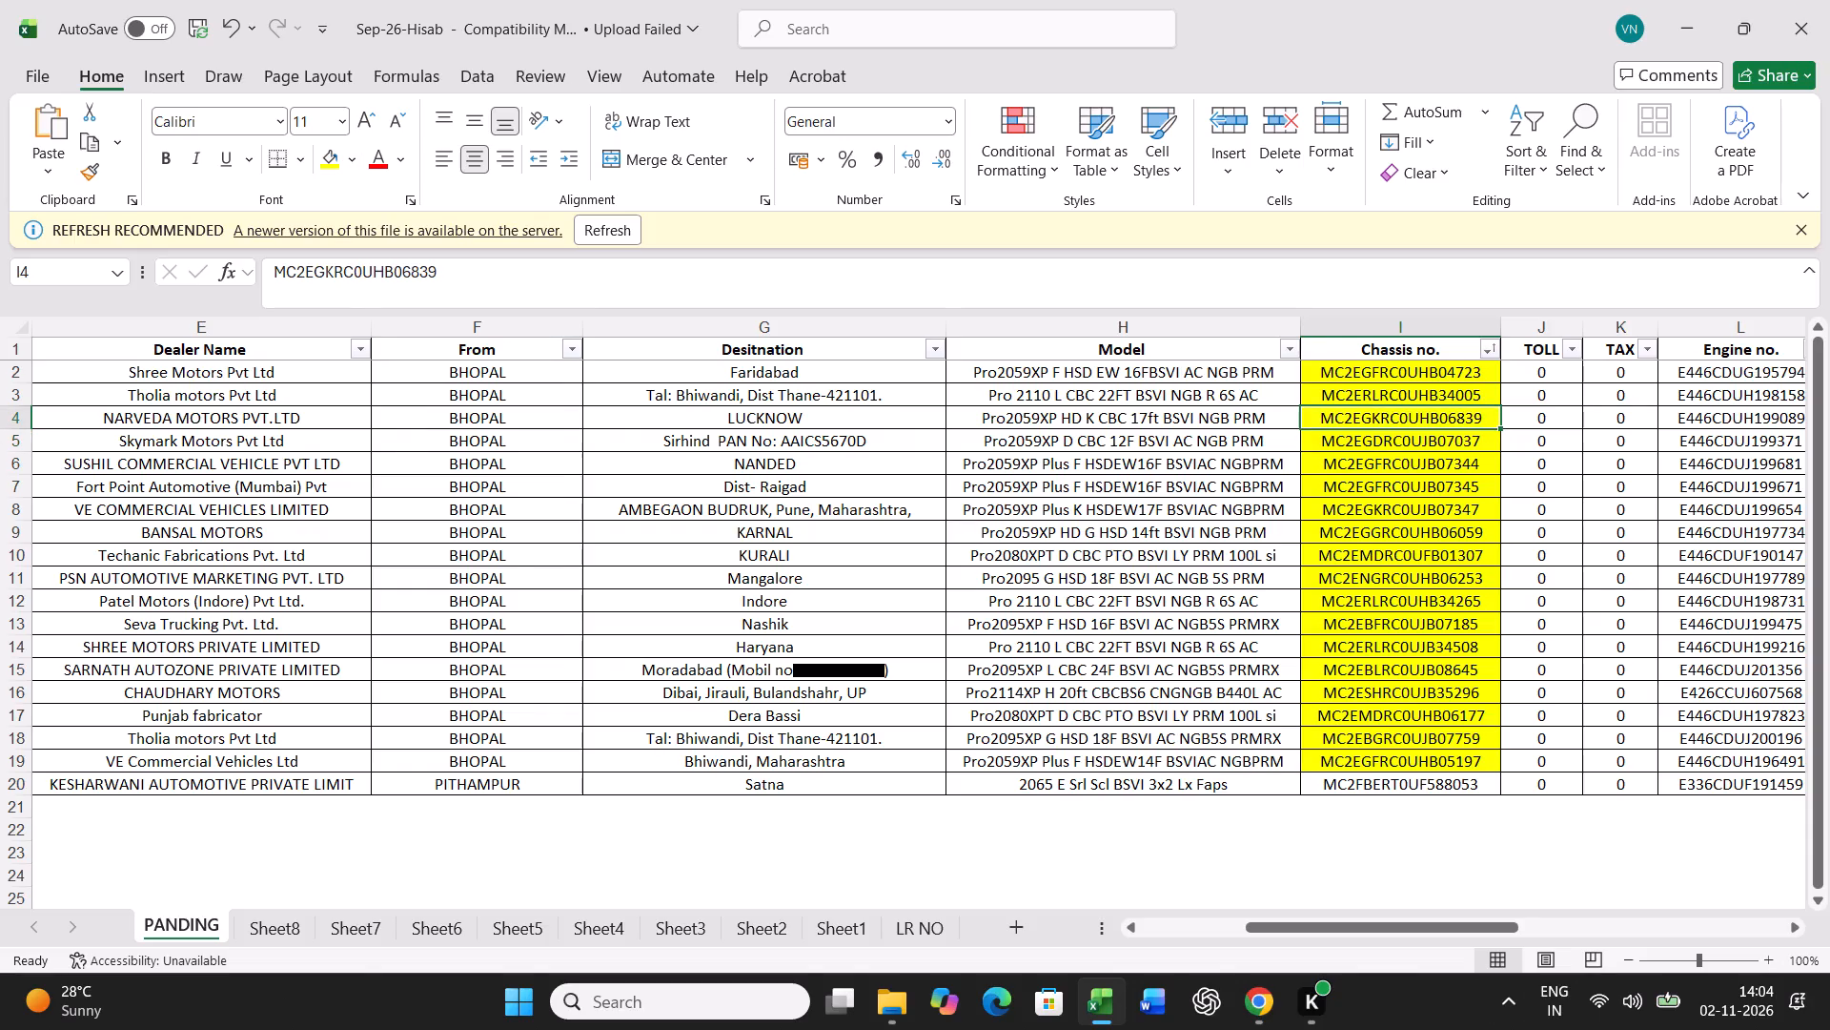
{"action": "key", "text": "ctrl+s"}
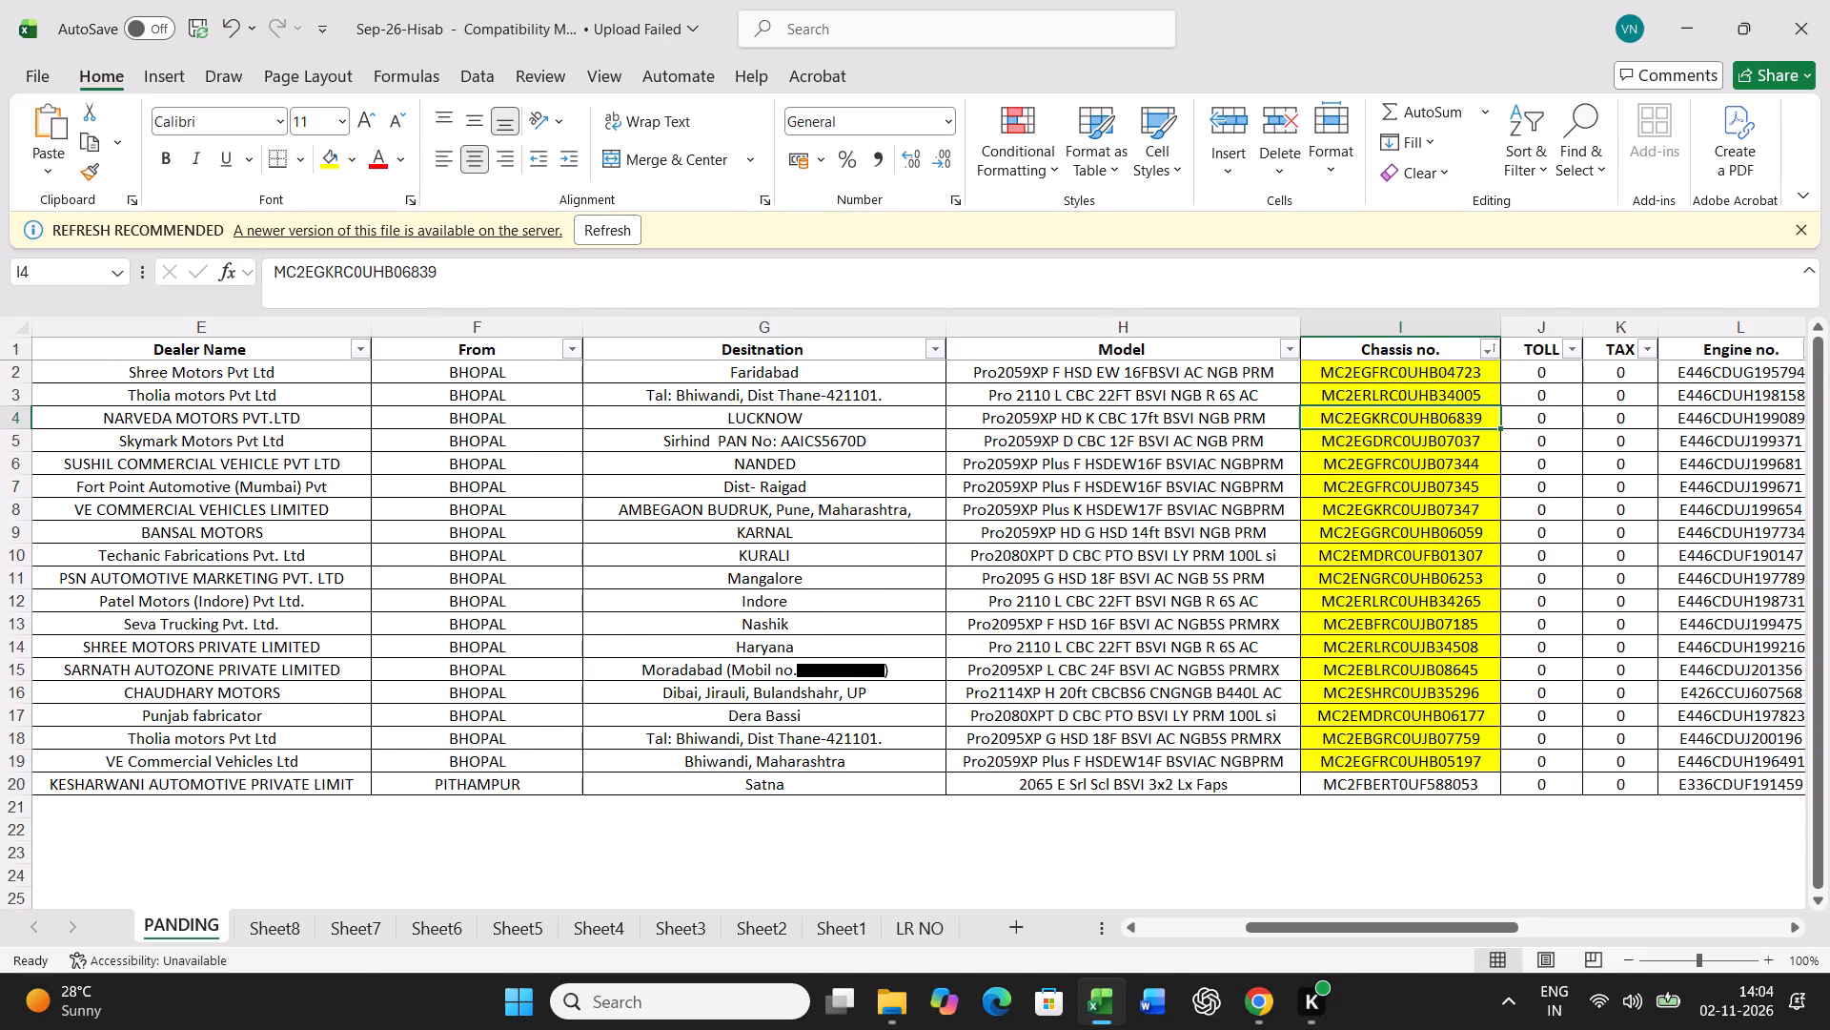
{"action": "left_click", "coordinate": [1396, 789]}
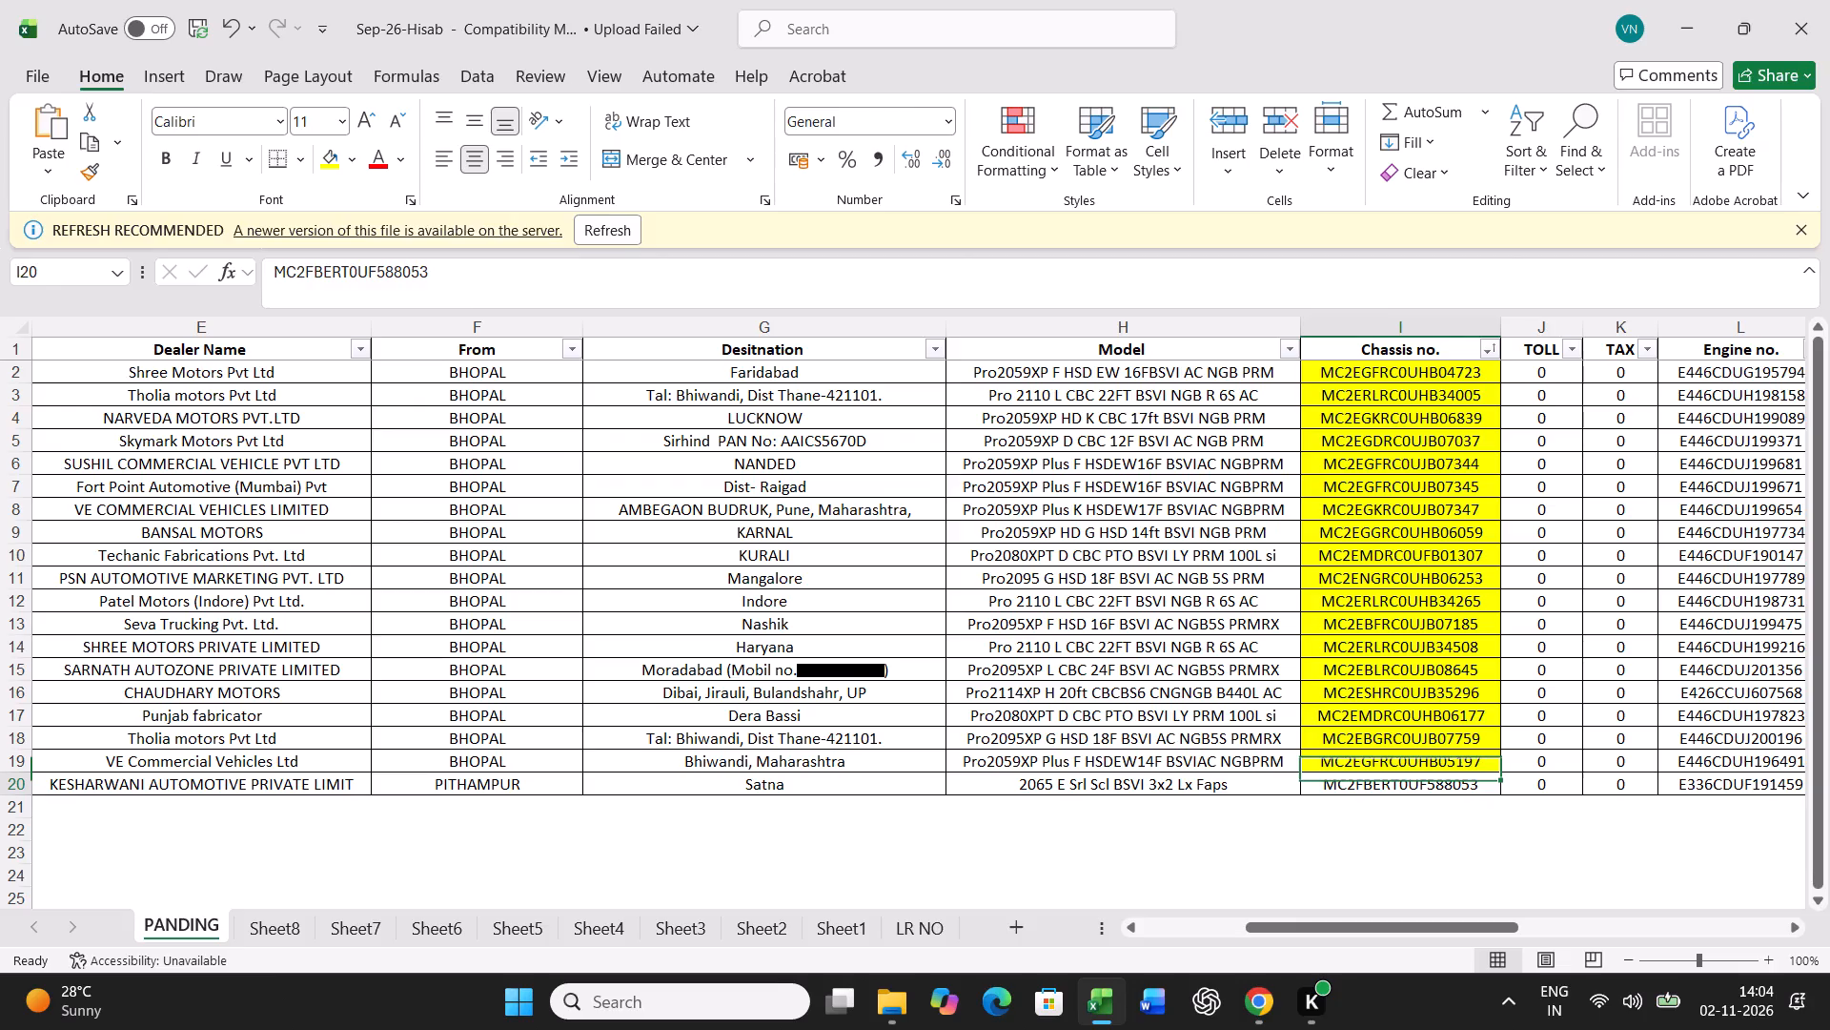
{"action": "key", "text": "ctrl+s"}
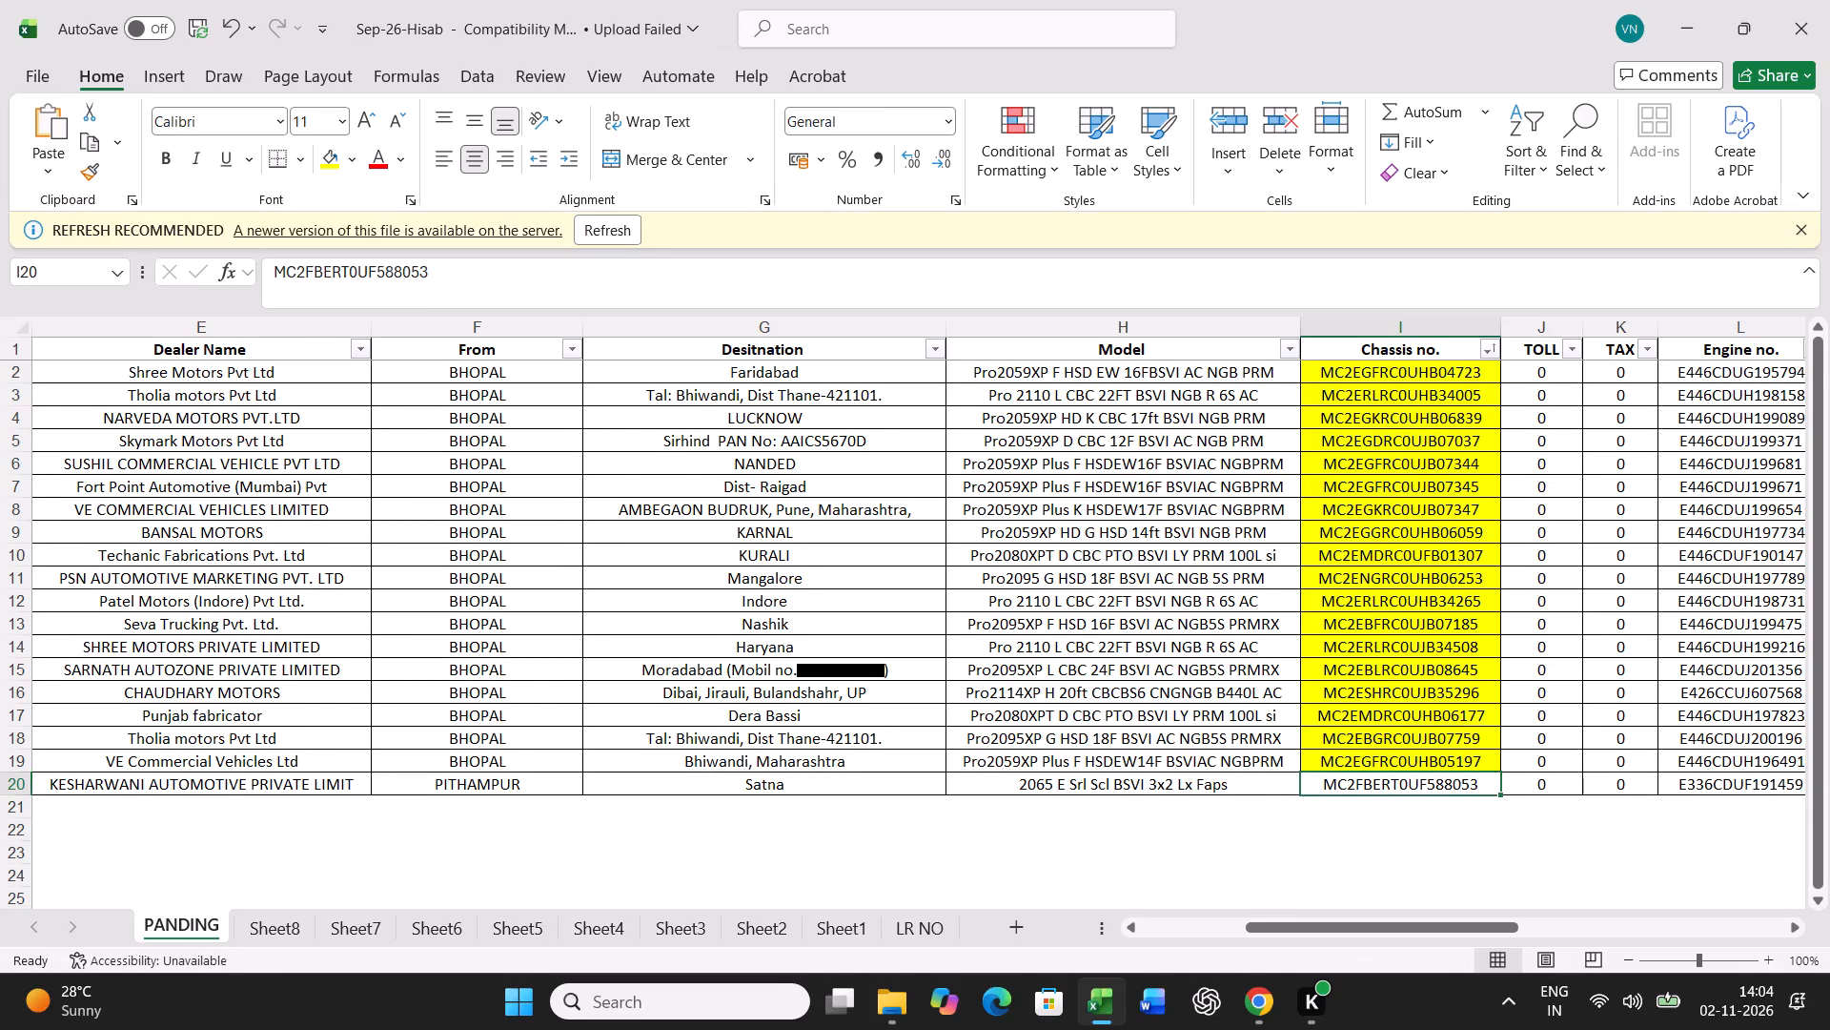
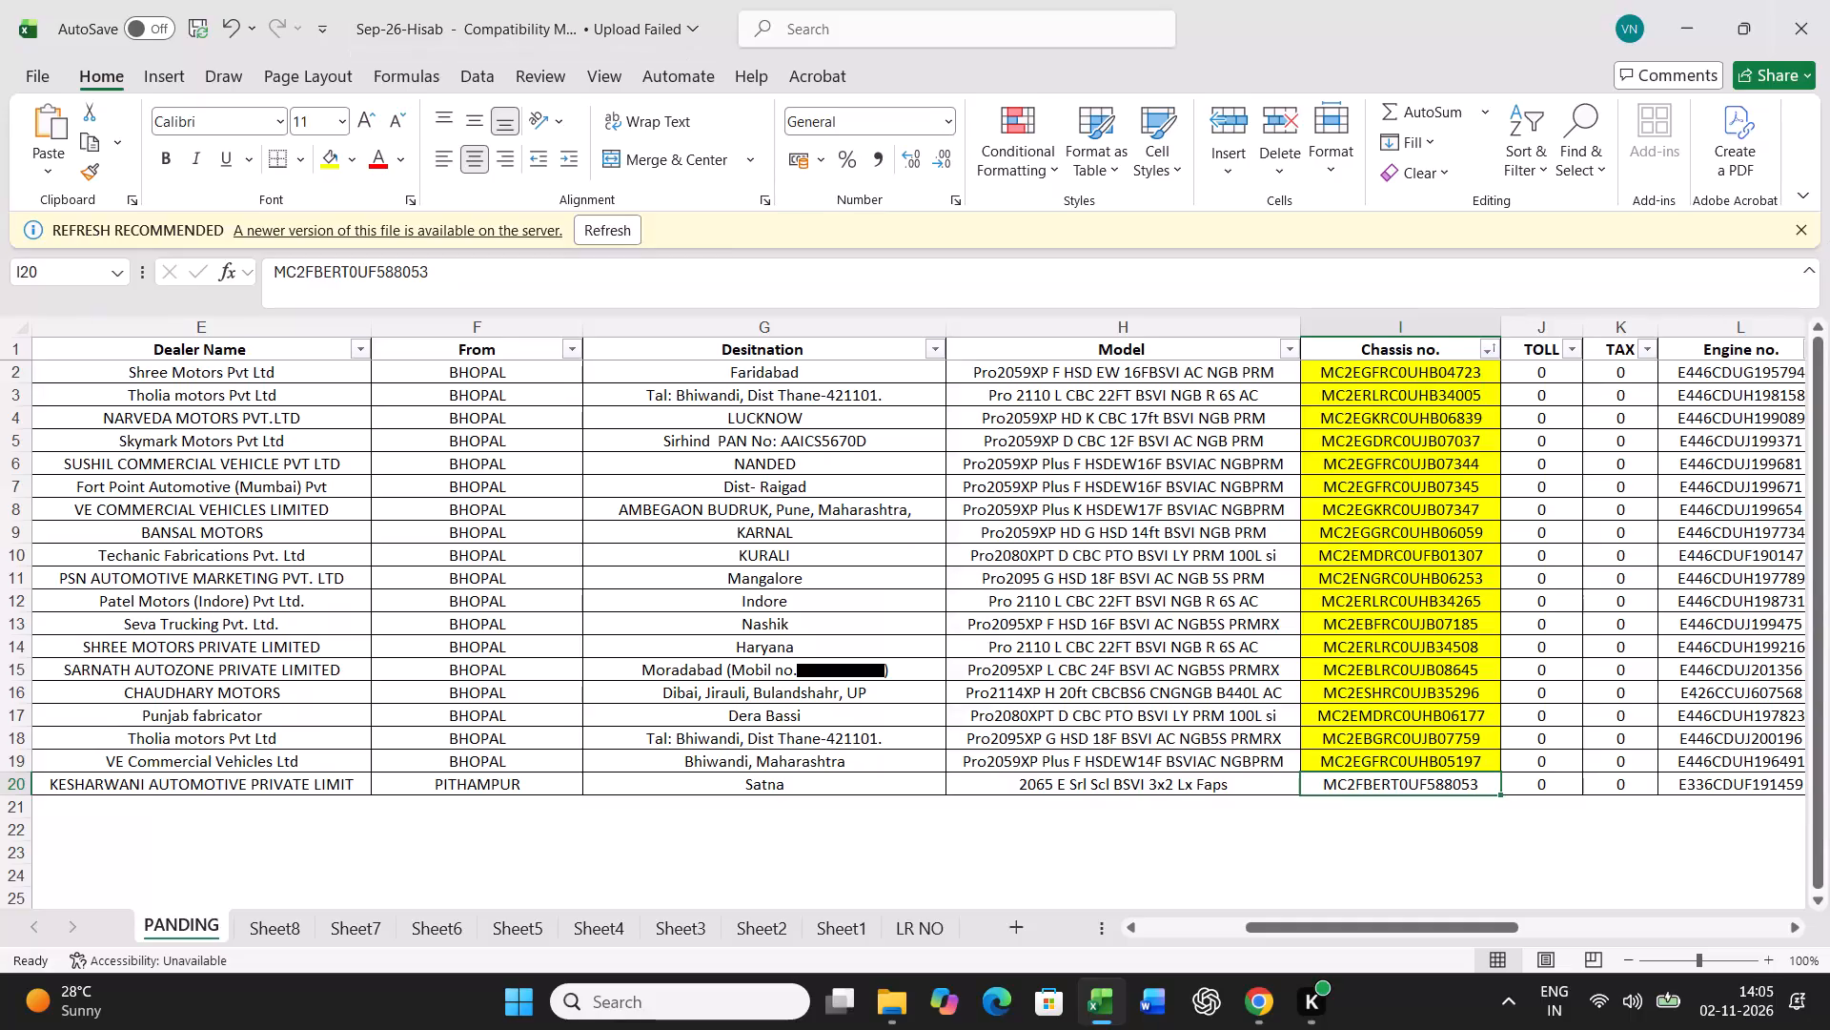
{"action": "key", "text": "Left"}
{"action": "key", "text": "Left"}
{"action": "key", "text": "Left"}
{"action": "key", "text": "Left"}
{"action": "key", "text": "Left"}
{"action": "key", "text": "Left"}
{"action": "key", "text": "Left"}
{"action": "key", "text": "Left"}
{"action": "key", "text": "Left"}
{"action": "key", "text": "Left"}
{"action": "key", "text": "Left"}
{"action": "key", "text": "Left"}
{"action": "key", "text": "Left"}
{"action": "key", "text": "Left"}
{"action": "key", "text": "Left"}
{"action": "key", "text": "Left"}
{"action": "key", "text": "Left"}
{"action": "key", "text": "Left"}
{"action": "key", "text": "Left"}
{"action": "key", "text": "Left"}
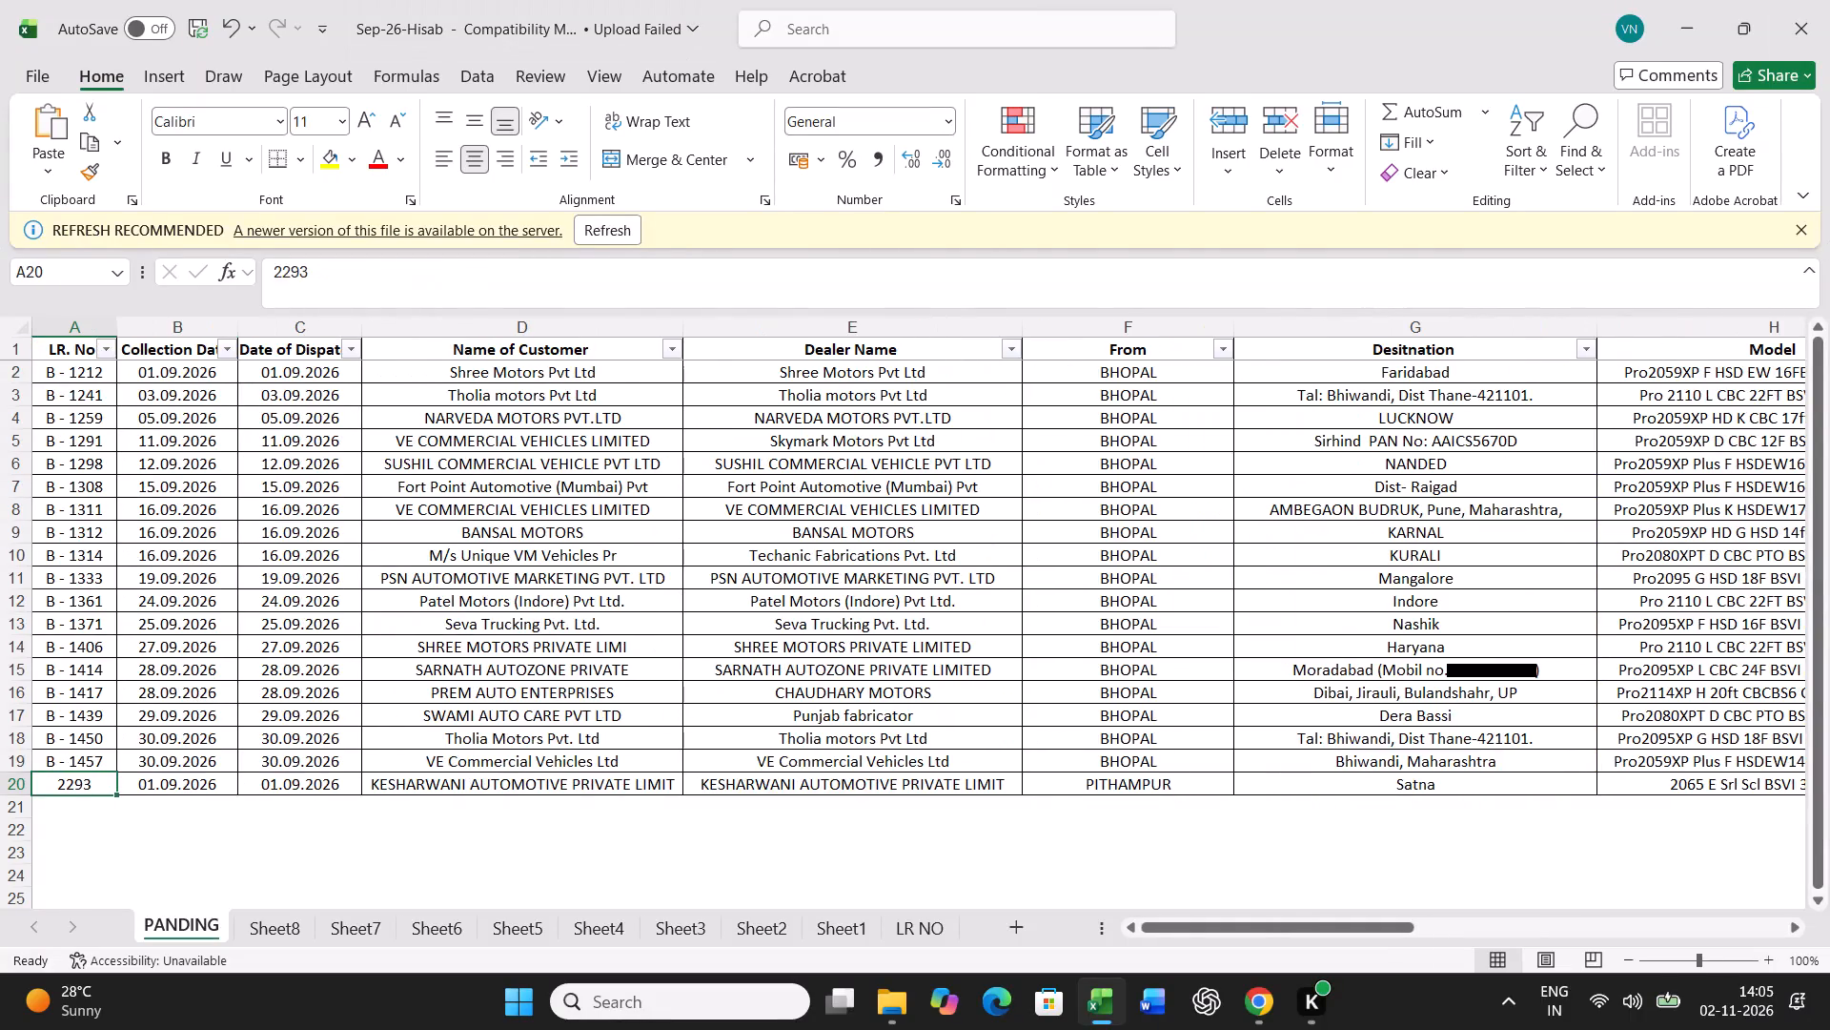
{"action": "key", "text": "Right"}
{"action": "key", "text": "Right"}
{"action": "key", "text": "Right"}
{"action": "key", "text": "Right"}
{"action": "key", "text": "Right"}
{"action": "key", "text": "Right"}
{"action": "key", "text": "Right"}
{"action": "key", "text": "Right"}
{"action": "key", "text": "Right"}
{"action": "key", "text": "Right"}
{"action": "key", "text": "Right"}
{"action": "key", "text": "Right"}
{"action": "key", "text": "Left"}
{"action": "key", "text": "Left"}
{"action": "key", "text": "Left"}
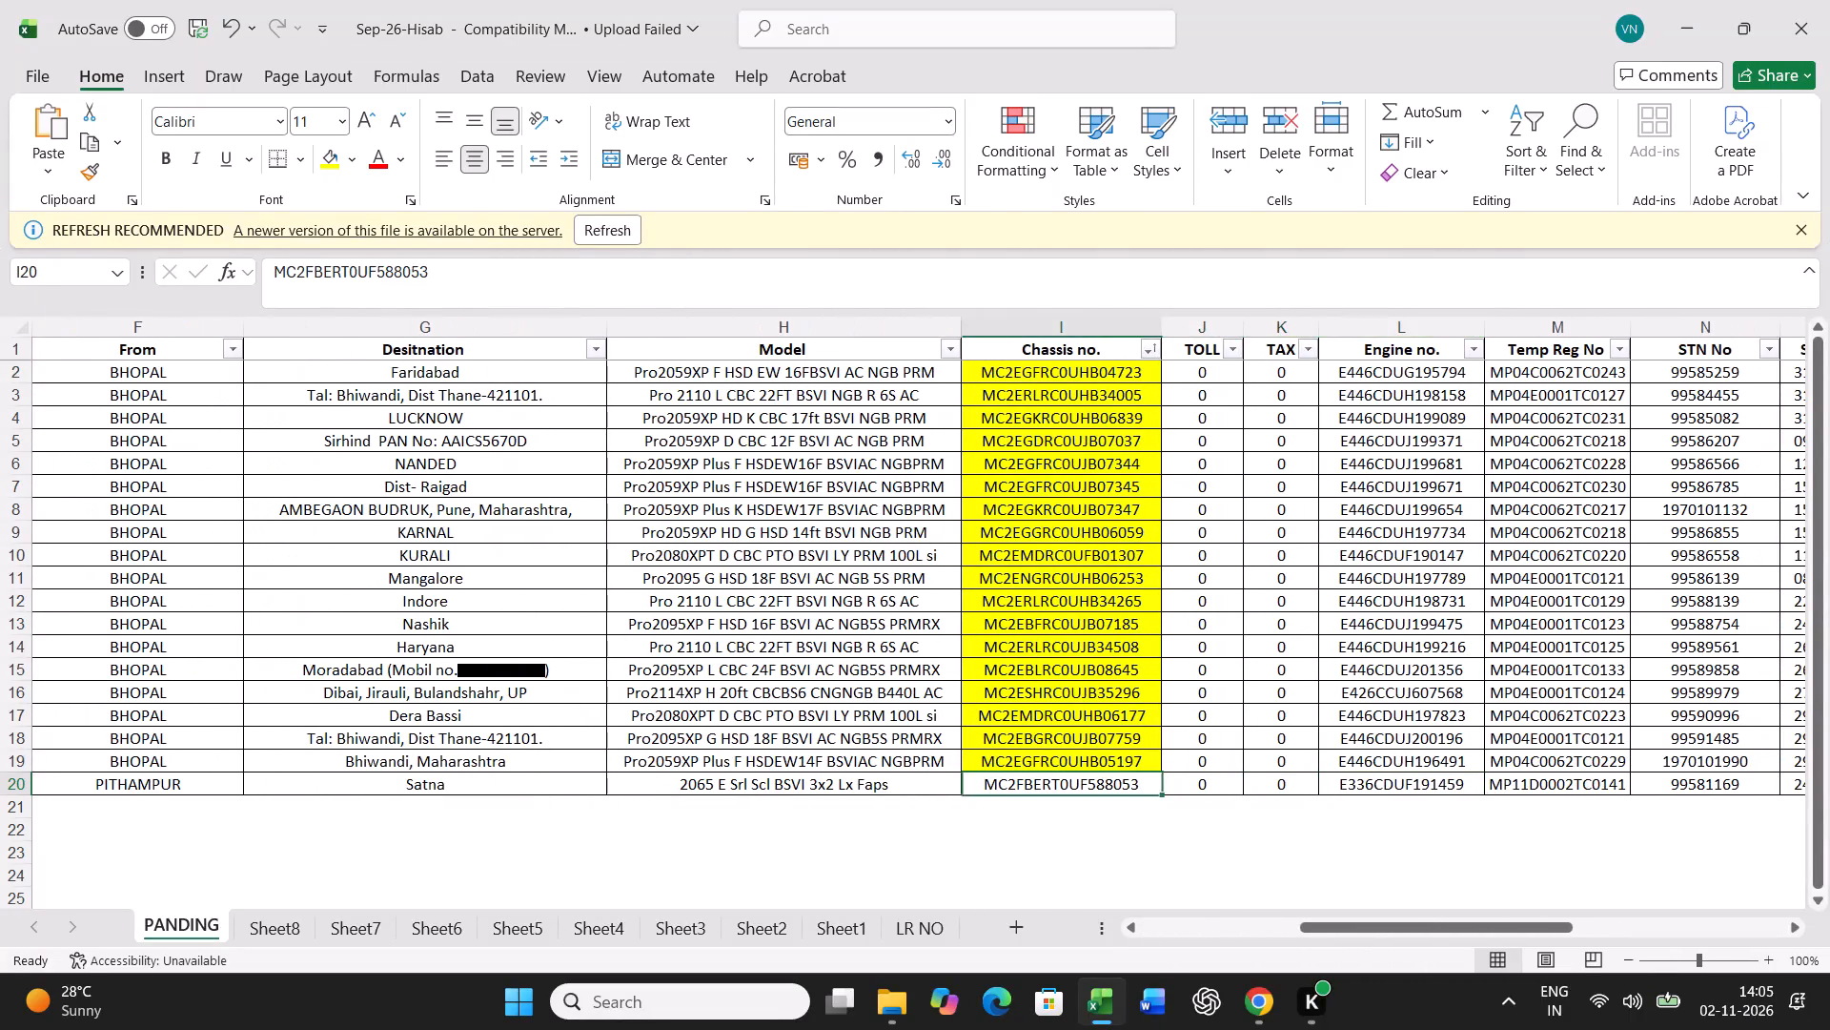
{"action": "left_click", "coordinate": [329, 165]}
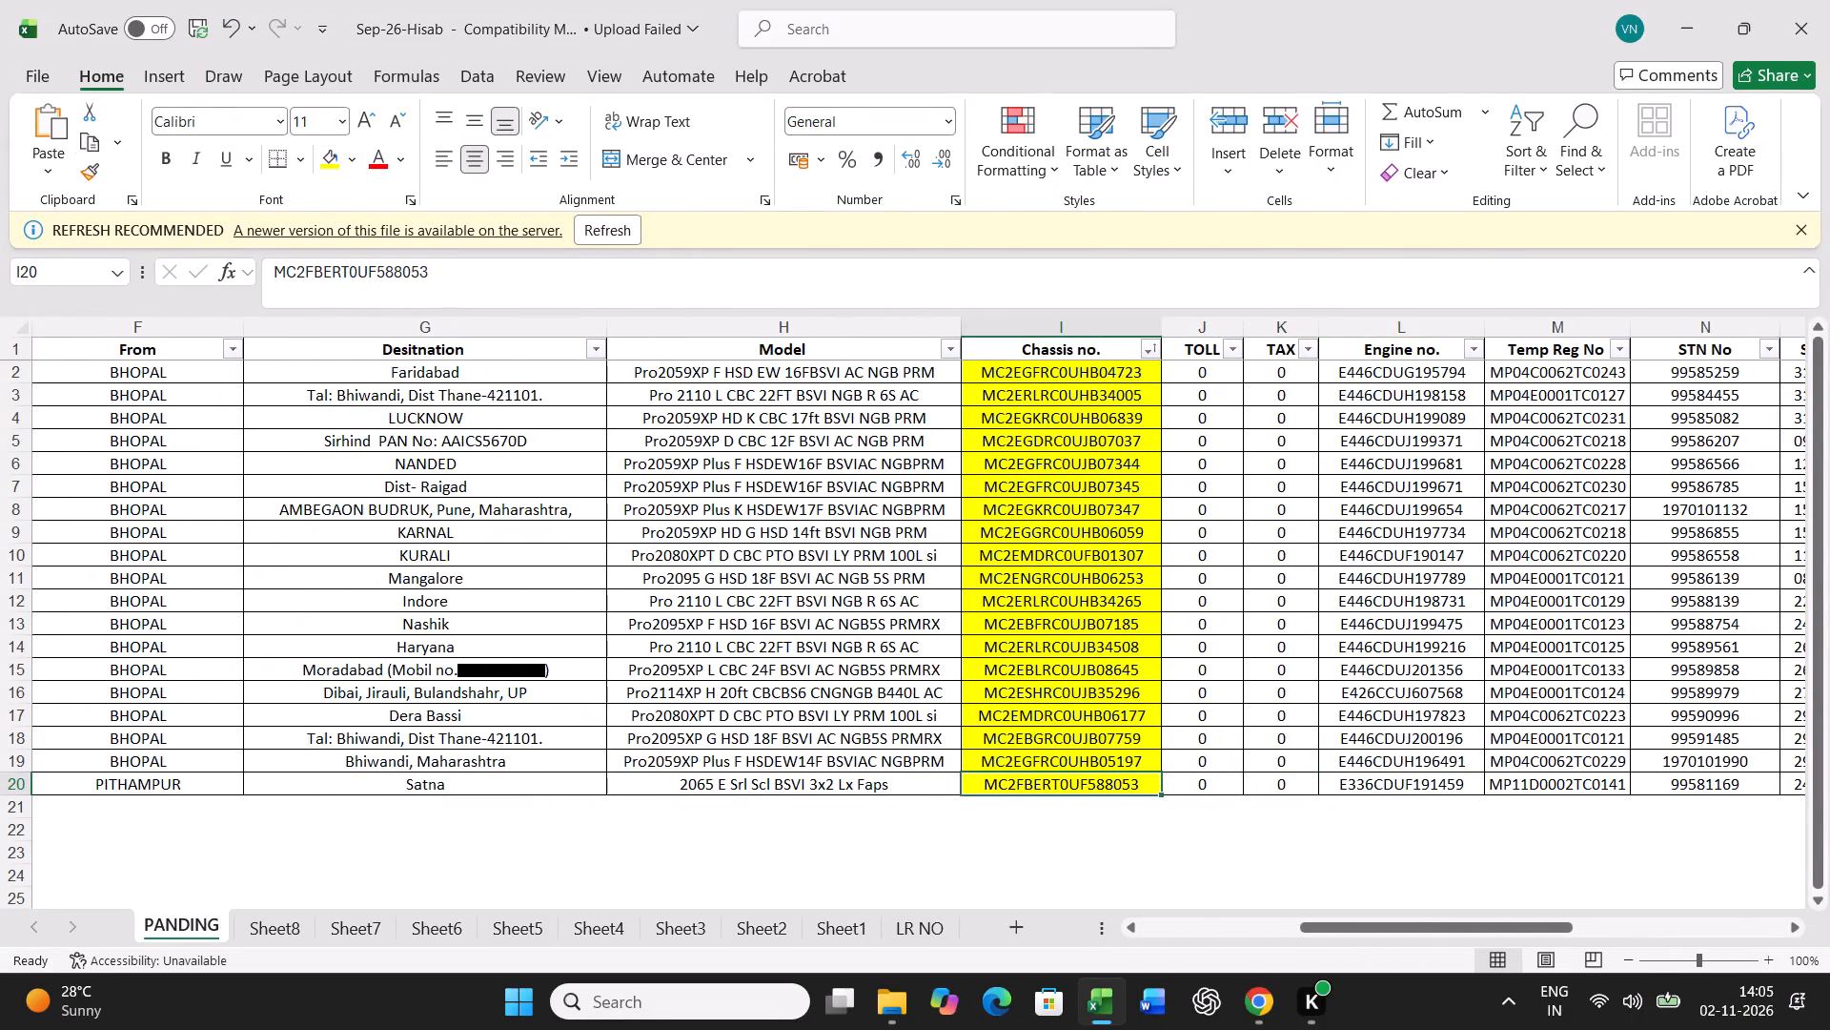
Copy the full data row for LR No. 2293, from LR No. through Cover Note No, and switch to the Hisab-26-27 folder in File Explorer.
{"action": "key", "text": "Left"}
{"action": "key", "text": "Left"}
{"action": "key", "text": "Left"}
{"action": "key", "text": "Left"}
{"action": "key", "text": "Left"}
{"action": "key", "text": "Left"}
{"action": "key", "text": "Left"}
{"action": "key", "text": "Left"}
{"action": "key", "text": "Left"}
{"action": "key", "text": "Left"}
{"action": "key", "text": "Left"}
{"action": "key", "text": "Left"}
{"action": "key", "text": "Left"}
{"action": "key", "text": "Left"}
{"action": "key", "text": "Left"}
{"action": "key", "text": "Left"}
{"action": "key", "text": "Left"}
{"action": "key", "text": "Left"}
{"action": "key", "text": "Left"}
{"action": "key", "text": "Left"}
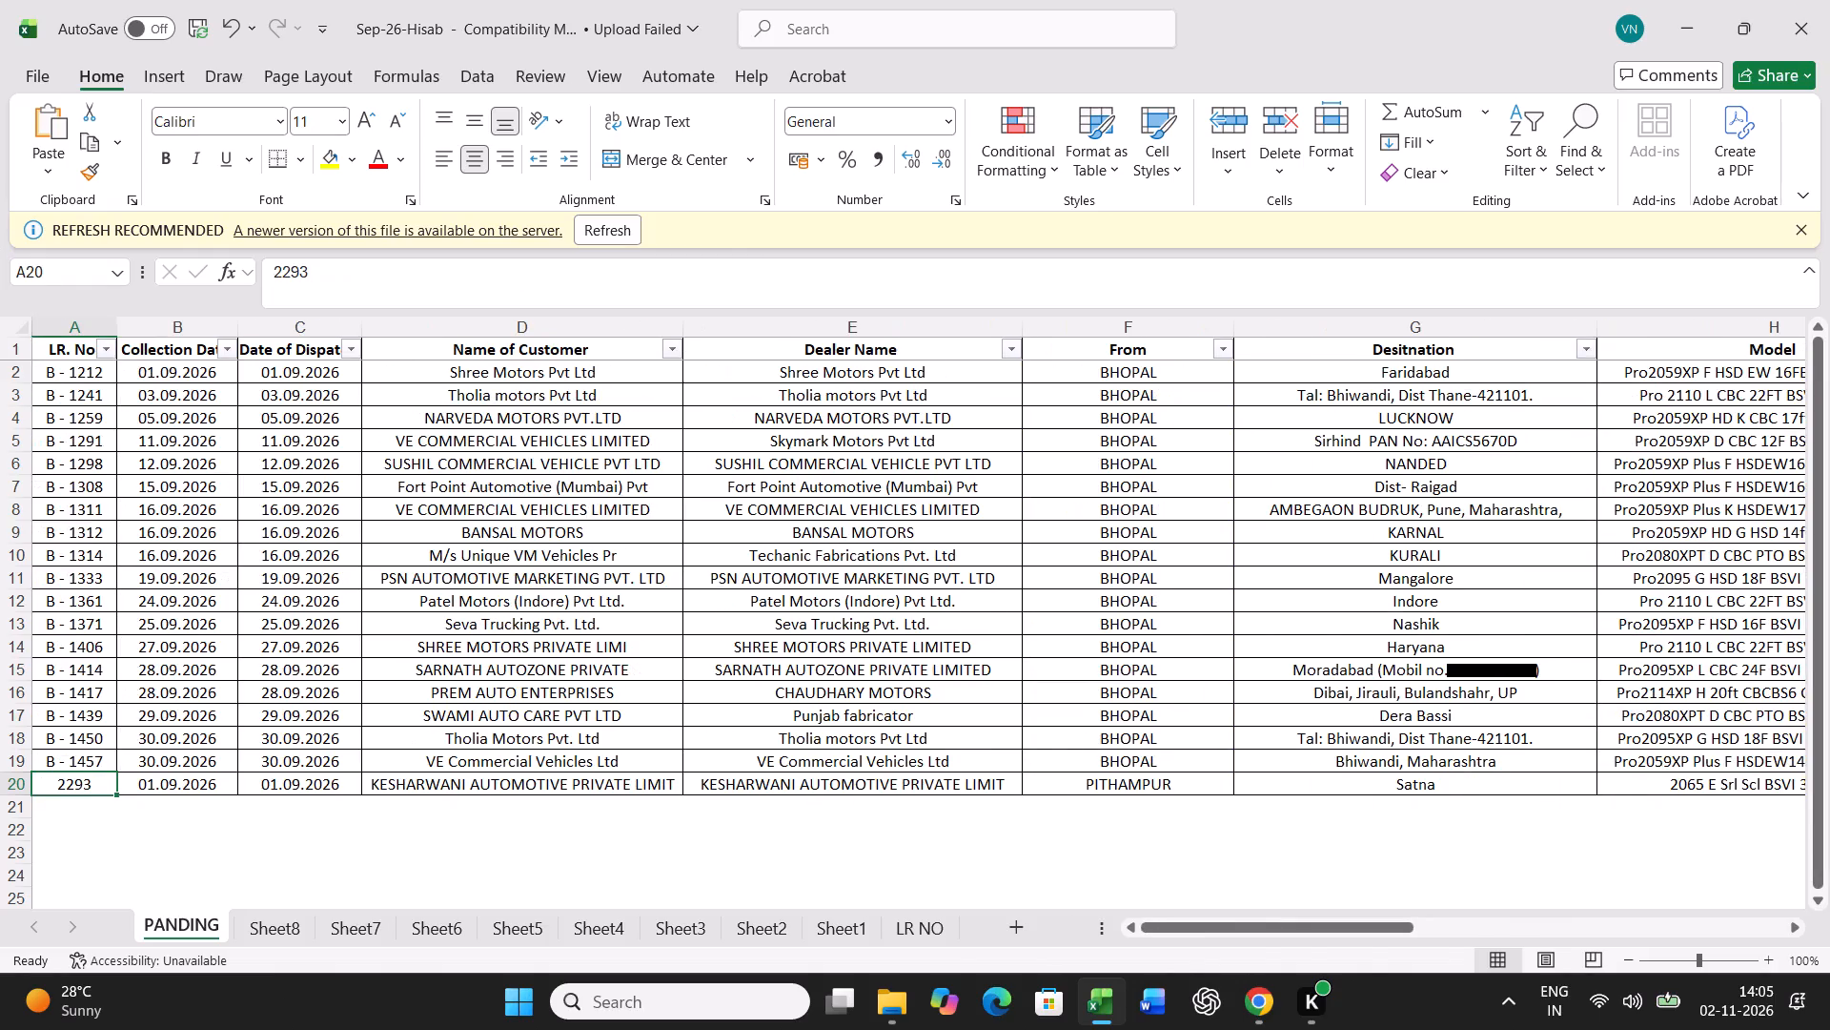
{"action": "key", "text": "ctrl+shift+Right"}
{"action": "key", "text": "ctrl+c"}
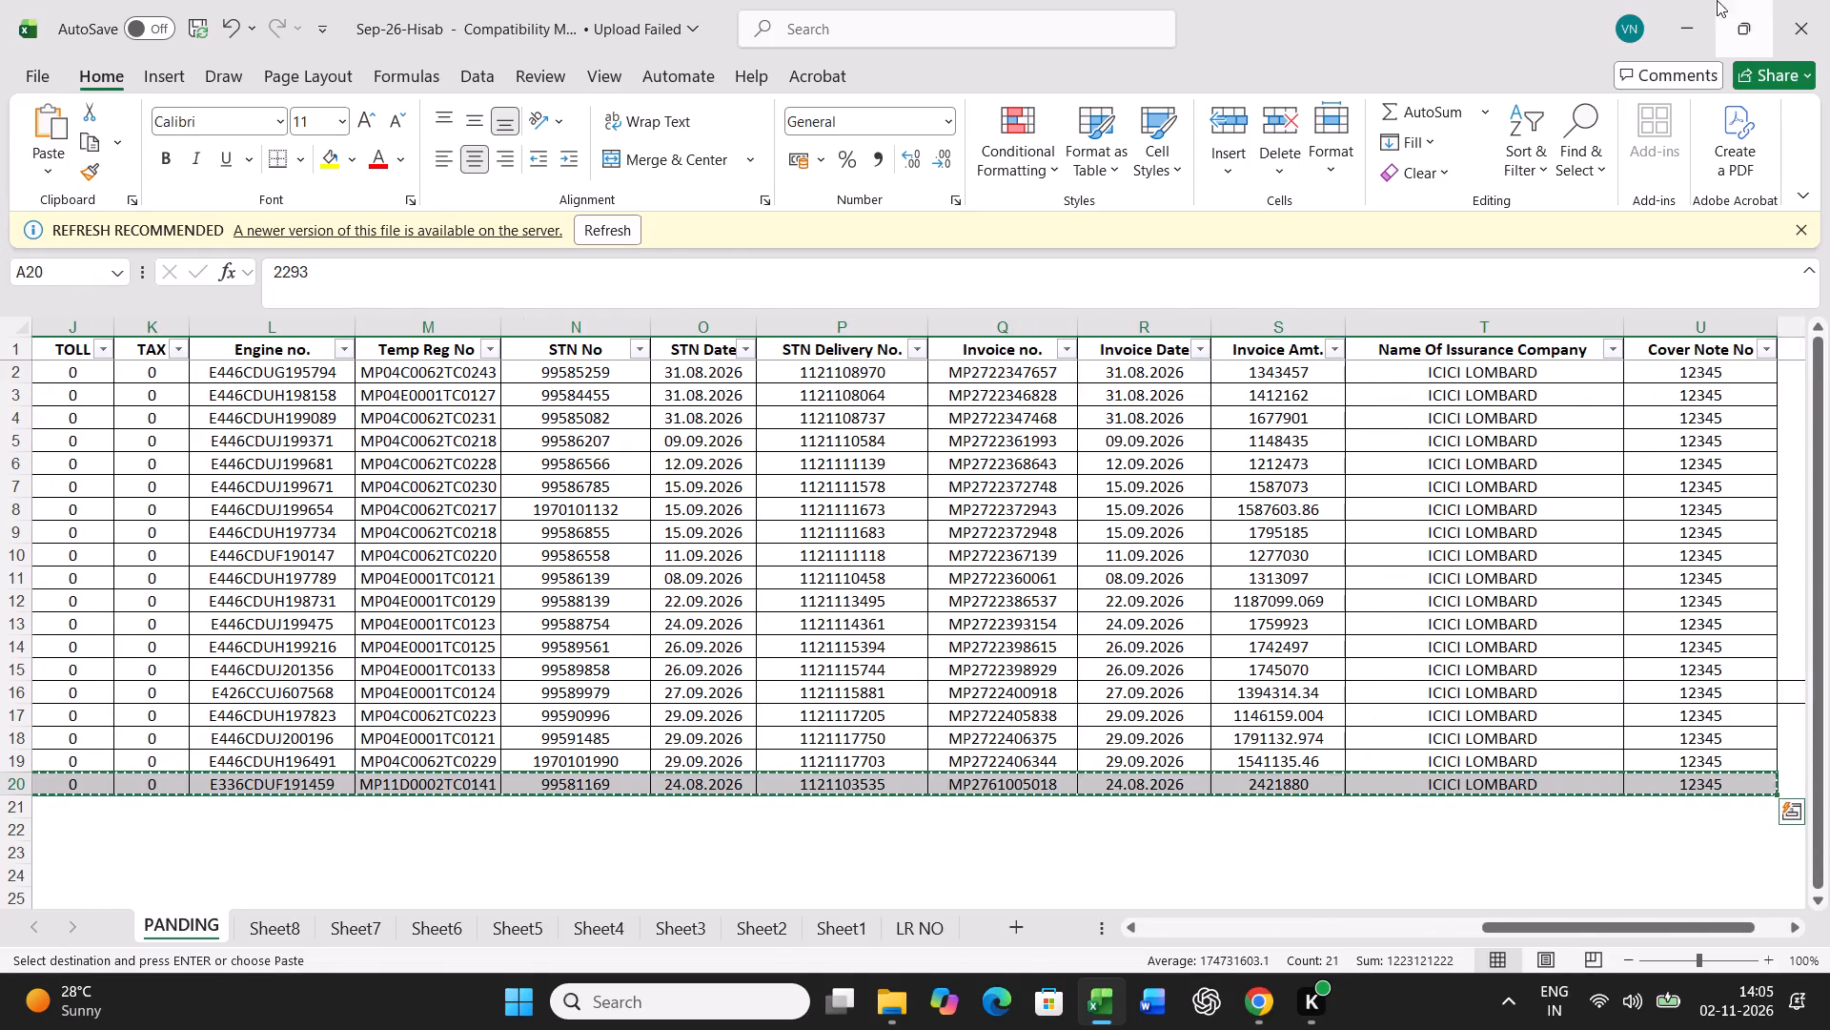
{"action": "left_click", "coordinate": [1695, 4]}
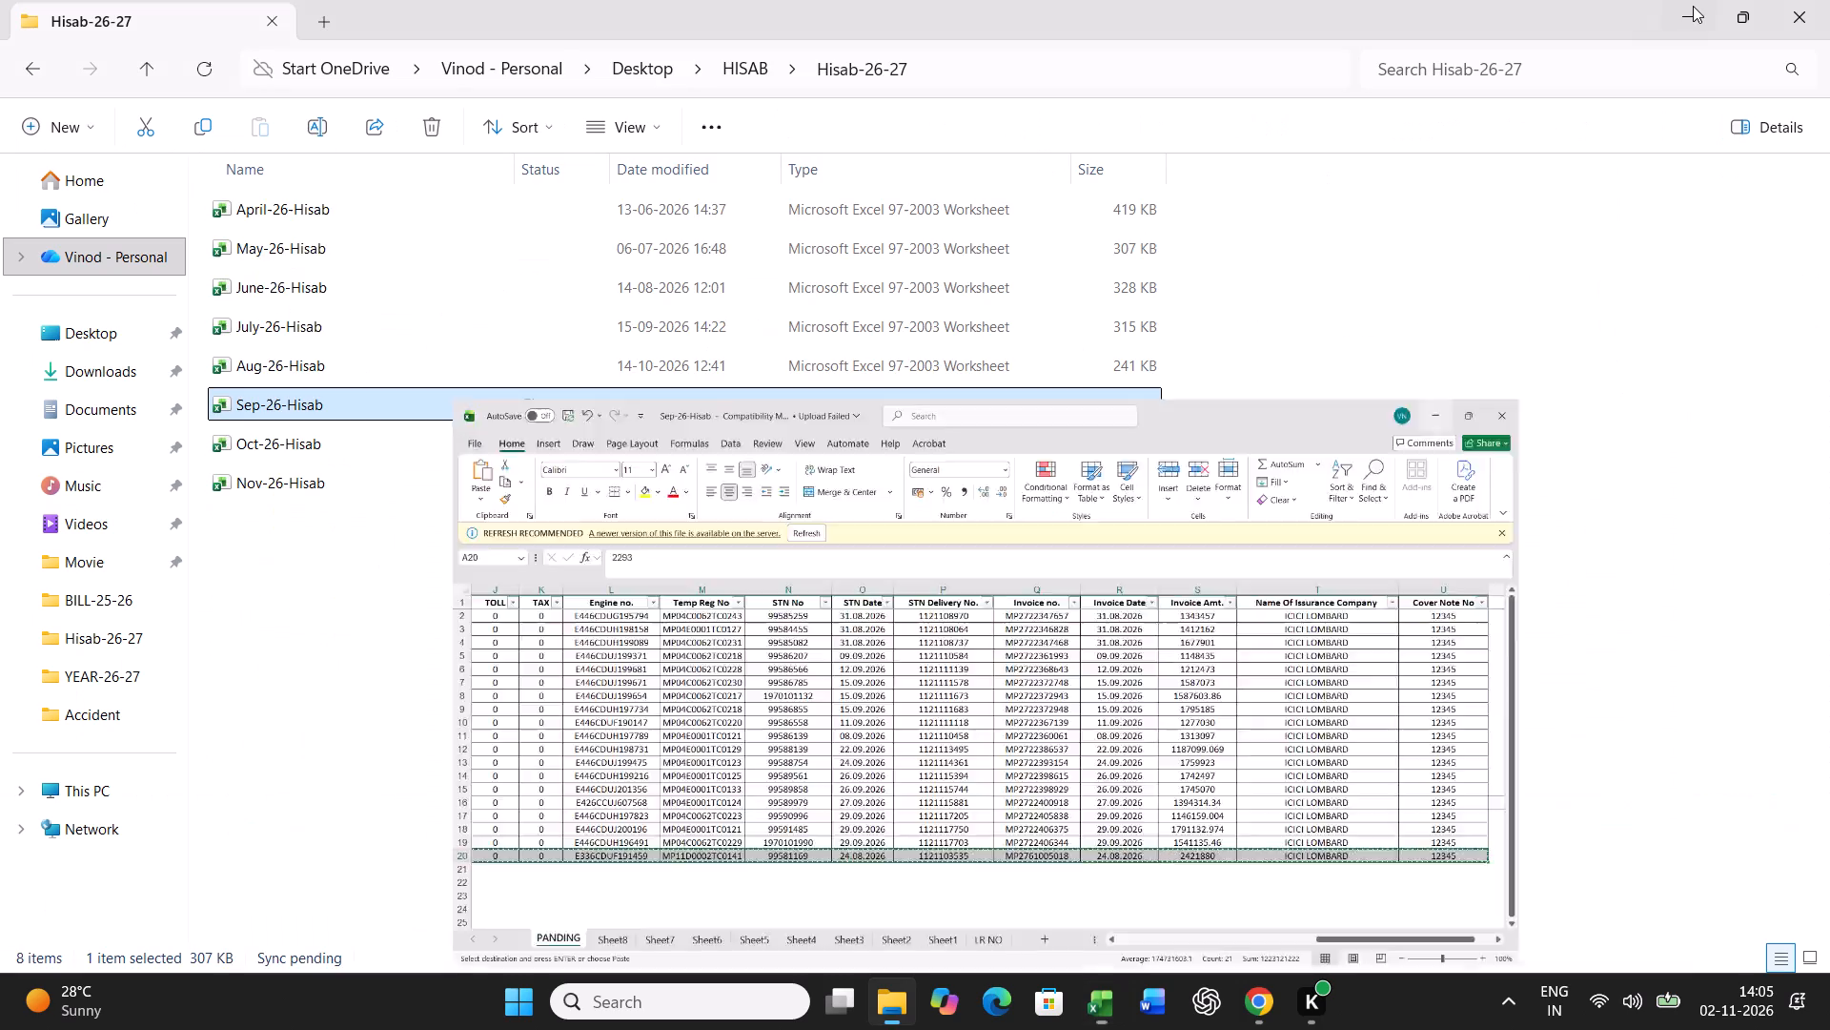
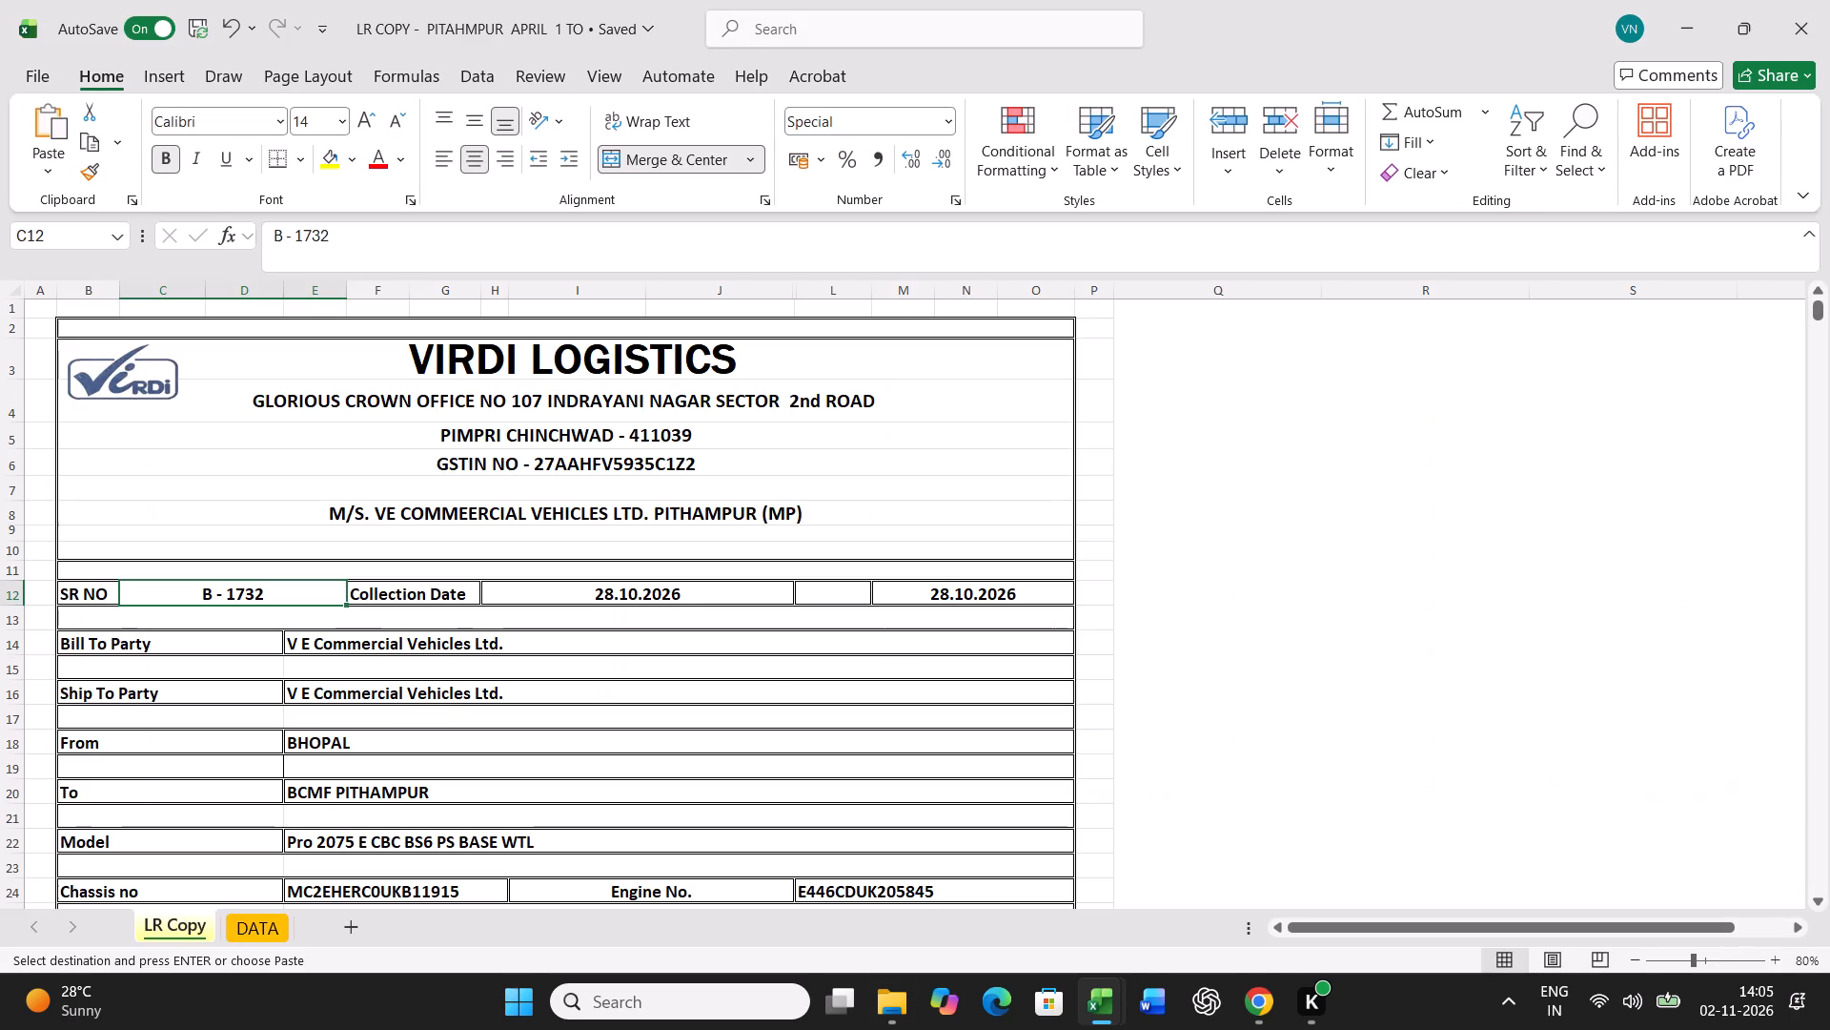
Paste the copied LR No. 2293 row into row 21 of the DATA sheet, starting in column A.
{"action": "left_click", "coordinate": [282, 931]}
{"action": "left_click", "coordinate": [78, 768]}
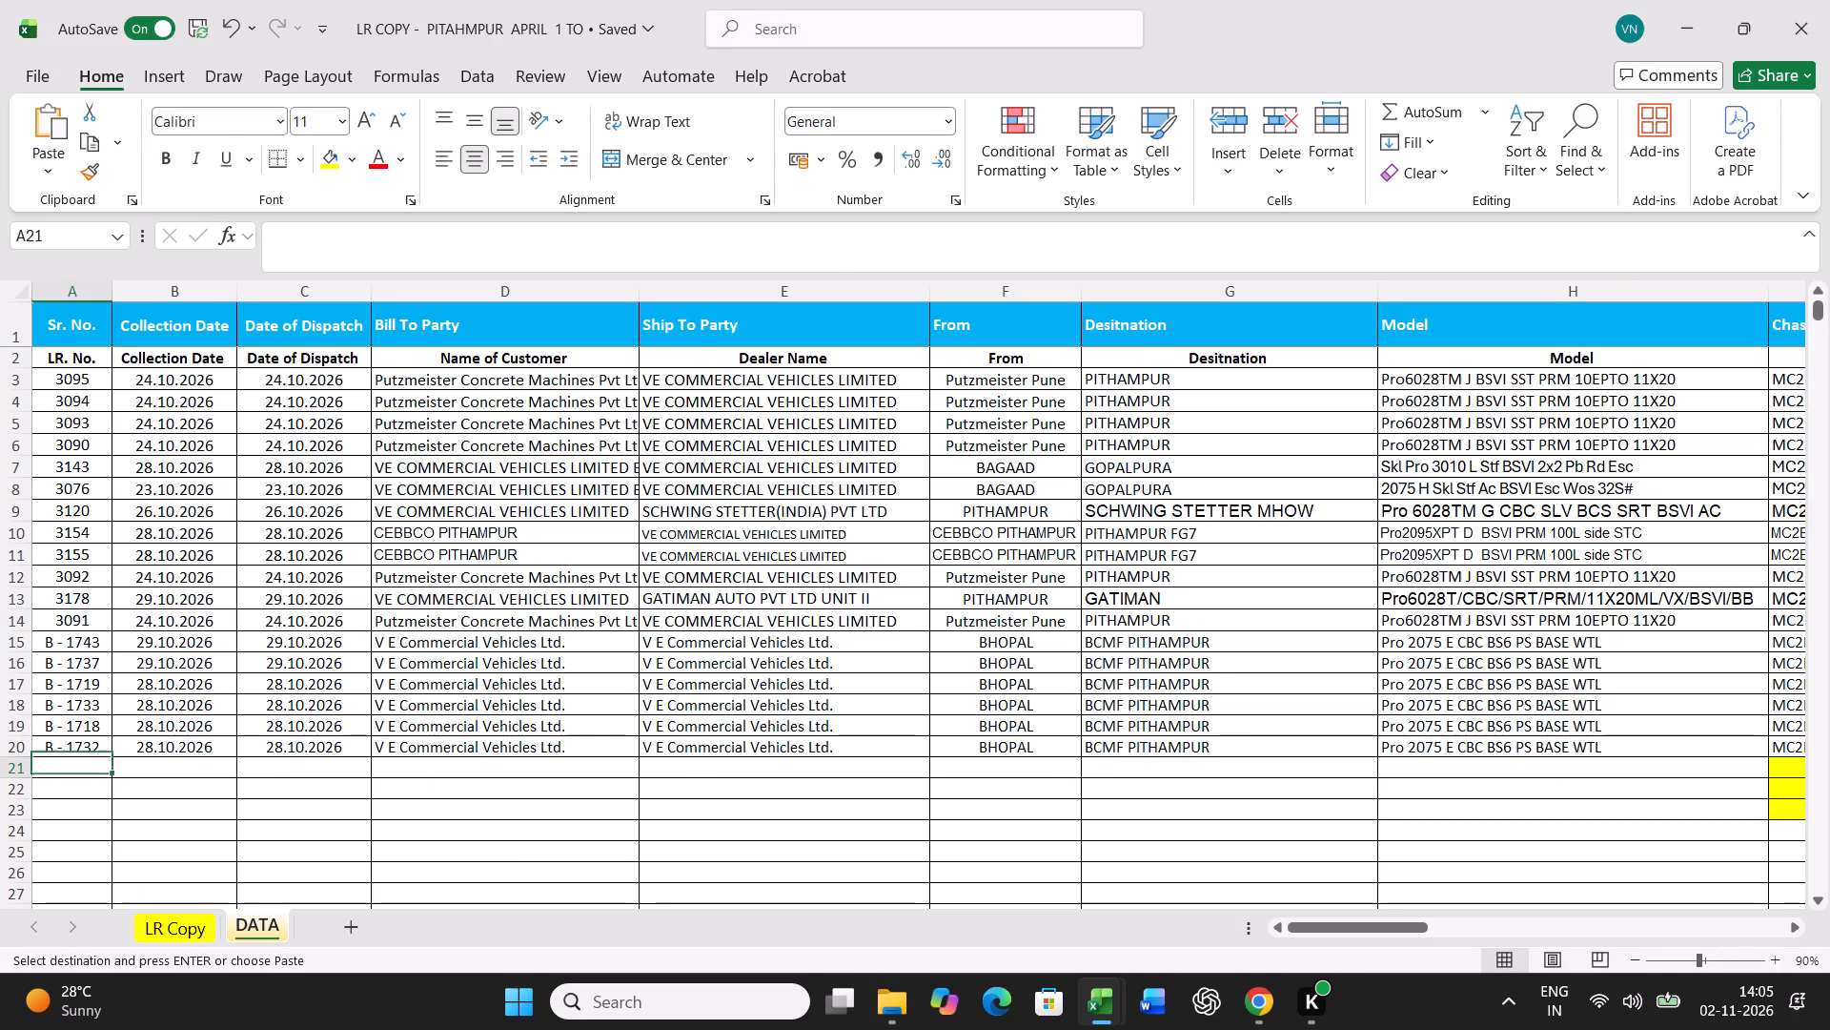
{"action": "key", "text": "ctrl+v"}
{"action": "key", "text": "Right"}
{"action": "key", "text": "Right"}
{"action": "key", "text": "Right"}
{"action": "key", "text": "Right"}
{"action": "key", "text": "Right"}
{"action": "key", "text": "Right"}
{"action": "key", "text": "Right"}
{"action": "key", "text": "Right"}
{"action": "key", "text": "Right"}
{"action": "key", "text": "Right"}
{"action": "key", "text": "Right"}
{"action": "key", "text": "Right"}
{"action": "key", "text": "Right"}
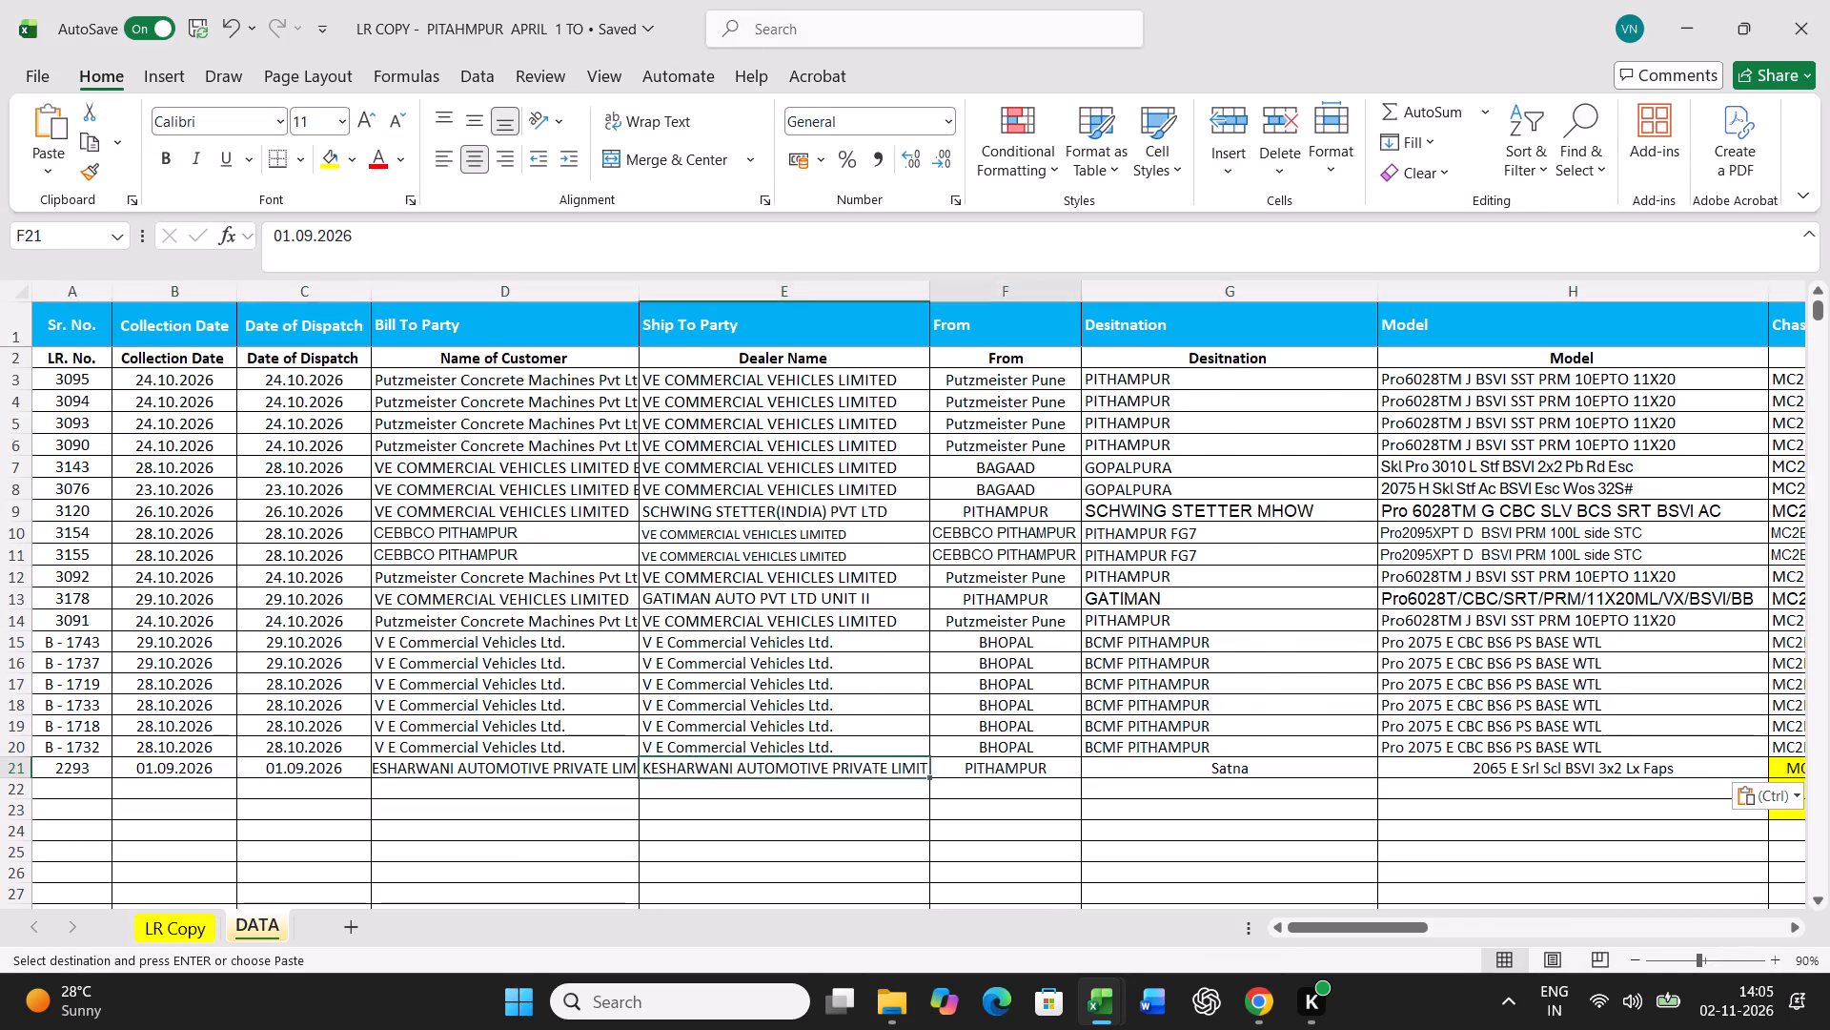
{"action": "key", "text": "Left"}
{"action": "key", "text": "Left"}
{"action": "key", "text": "Right"}
{"action": "key", "text": "Right"}
{"action": "key", "text": "Right"}
{"action": "key", "text": "shift+Right"}
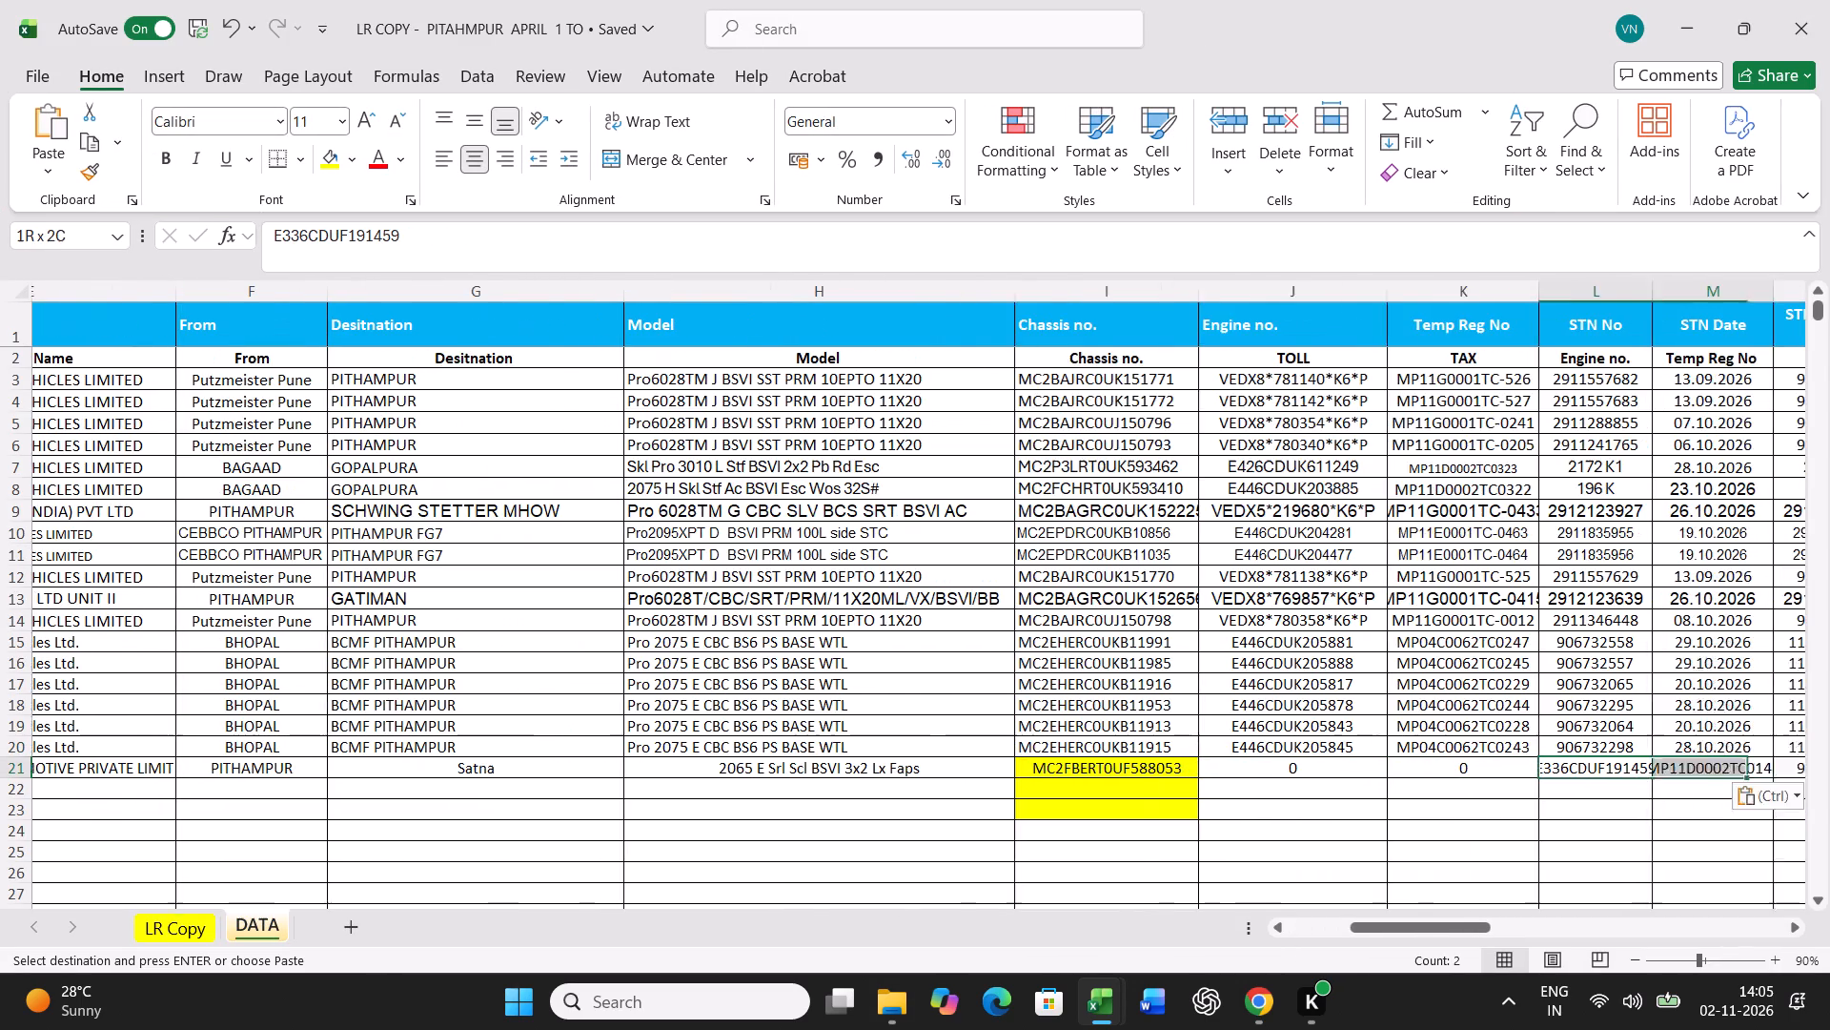
{"action": "key", "text": "ctrl+shift+Right"}
{"action": "key", "text": "ctrl+x"}
{"action": "key", "text": "Left"}
{"action": "key", "text": "Left"}
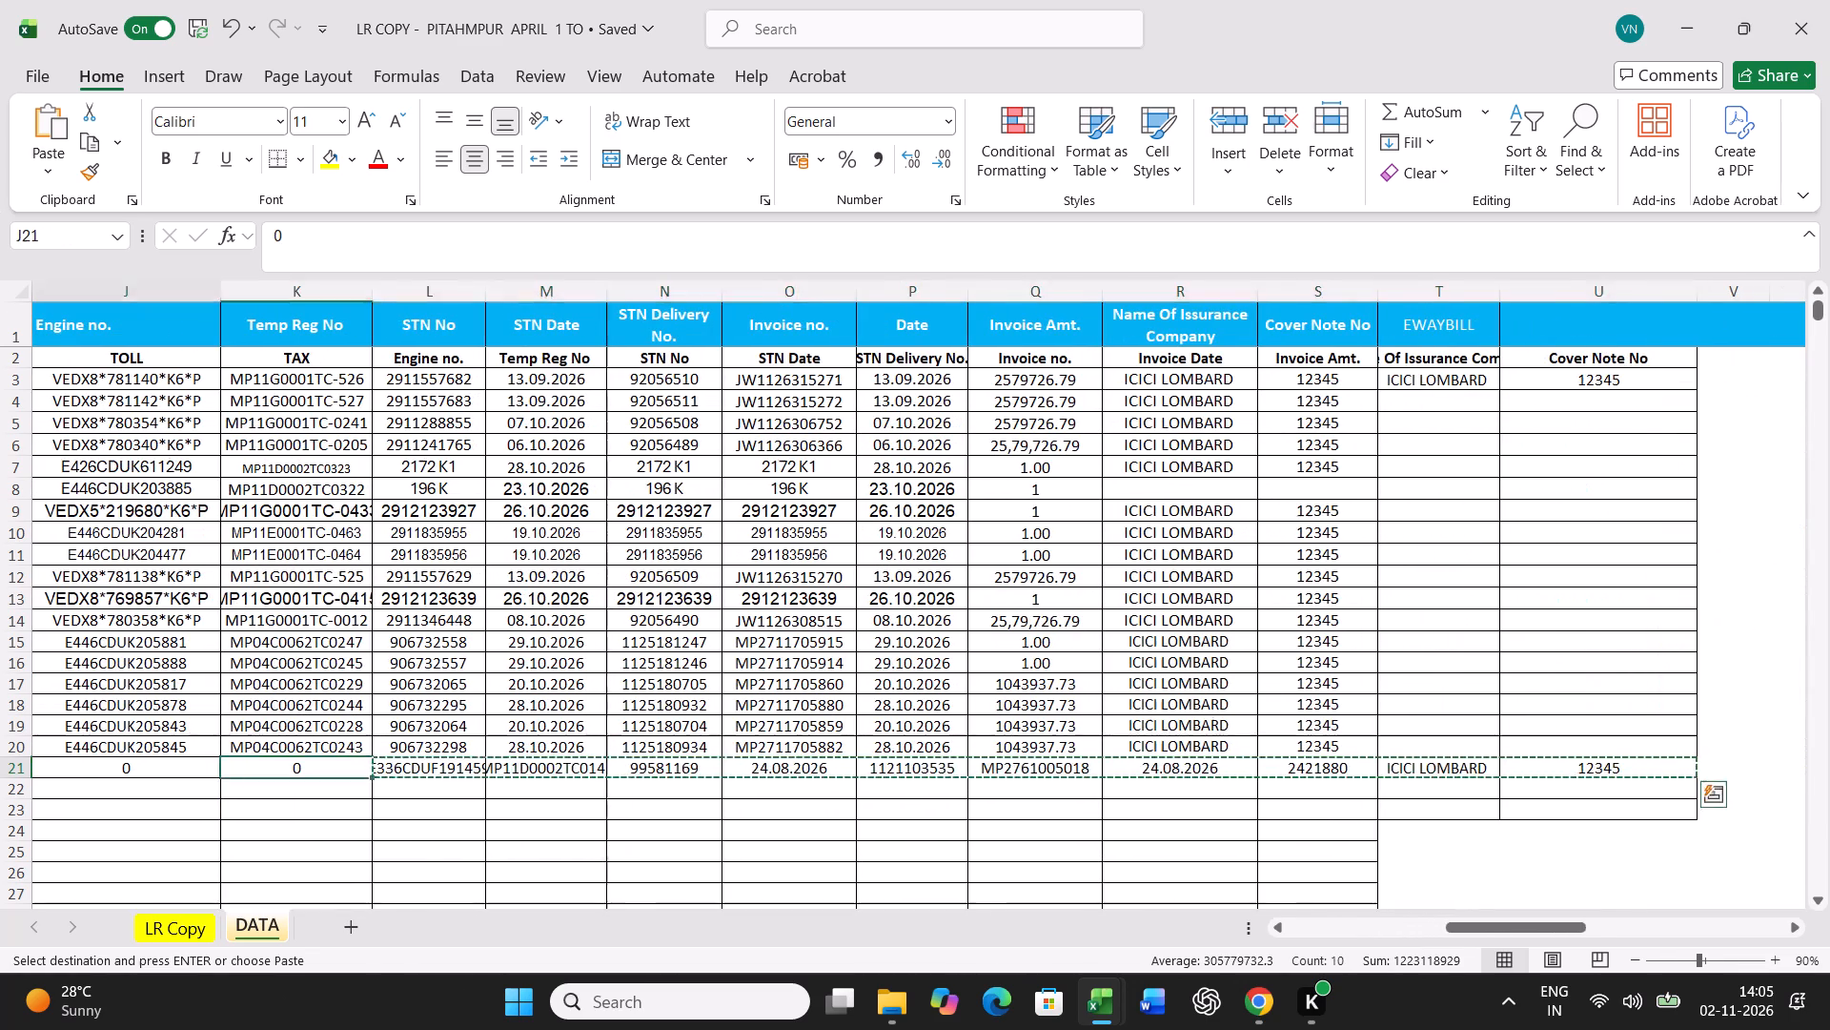
{"action": "key", "text": "Left"}
{"action": "key", "text": "Right"}
{"action": "key", "text": "Return"}
Copy LR number 2293 from A21 of the DATA sheet into the SR NO field on the LR Copy sheet.
{"action": "key", "text": "Left"}
{"action": "key", "text": "Left"}
{"action": "key", "text": "Left"}
{"action": "key", "text": "Left"}
{"action": "key", "text": "Left"}
{"action": "key", "text": "Left"}
{"action": "key", "text": "Left"}
{"action": "key", "text": "Left"}
{"action": "key", "text": "Left"}
{"action": "key", "text": "Left"}
{"action": "key", "text": "Left"}
{"action": "key", "text": "Left"}
{"action": "key", "text": "Left"}
{"action": "key", "text": "Left"}
{"action": "key", "text": "Left"}
{"action": "key", "text": "Left"}
{"action": "key", "text": "Left"}
{"action": "key", "text": "Left"}
{"action": "key", "text": "Left"}
{"action": "key", "text": "Left"}
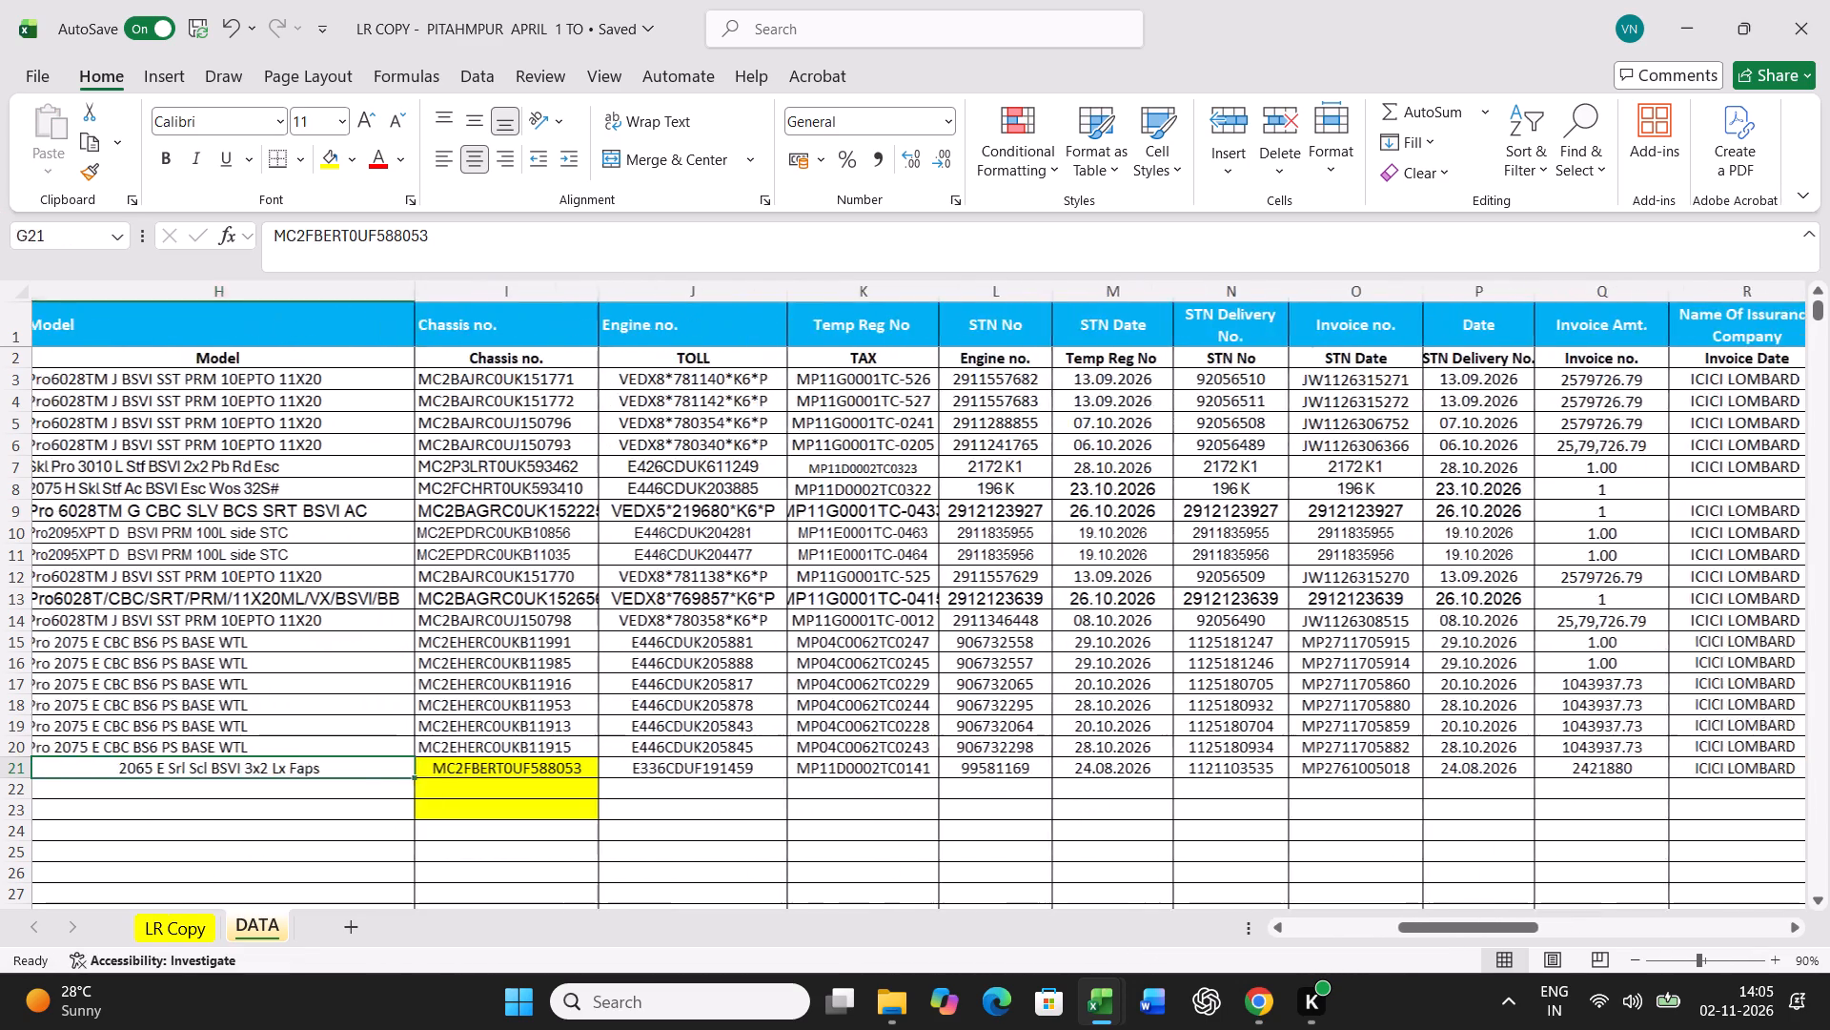
{"action": "key", "text": "ctrl+c"}
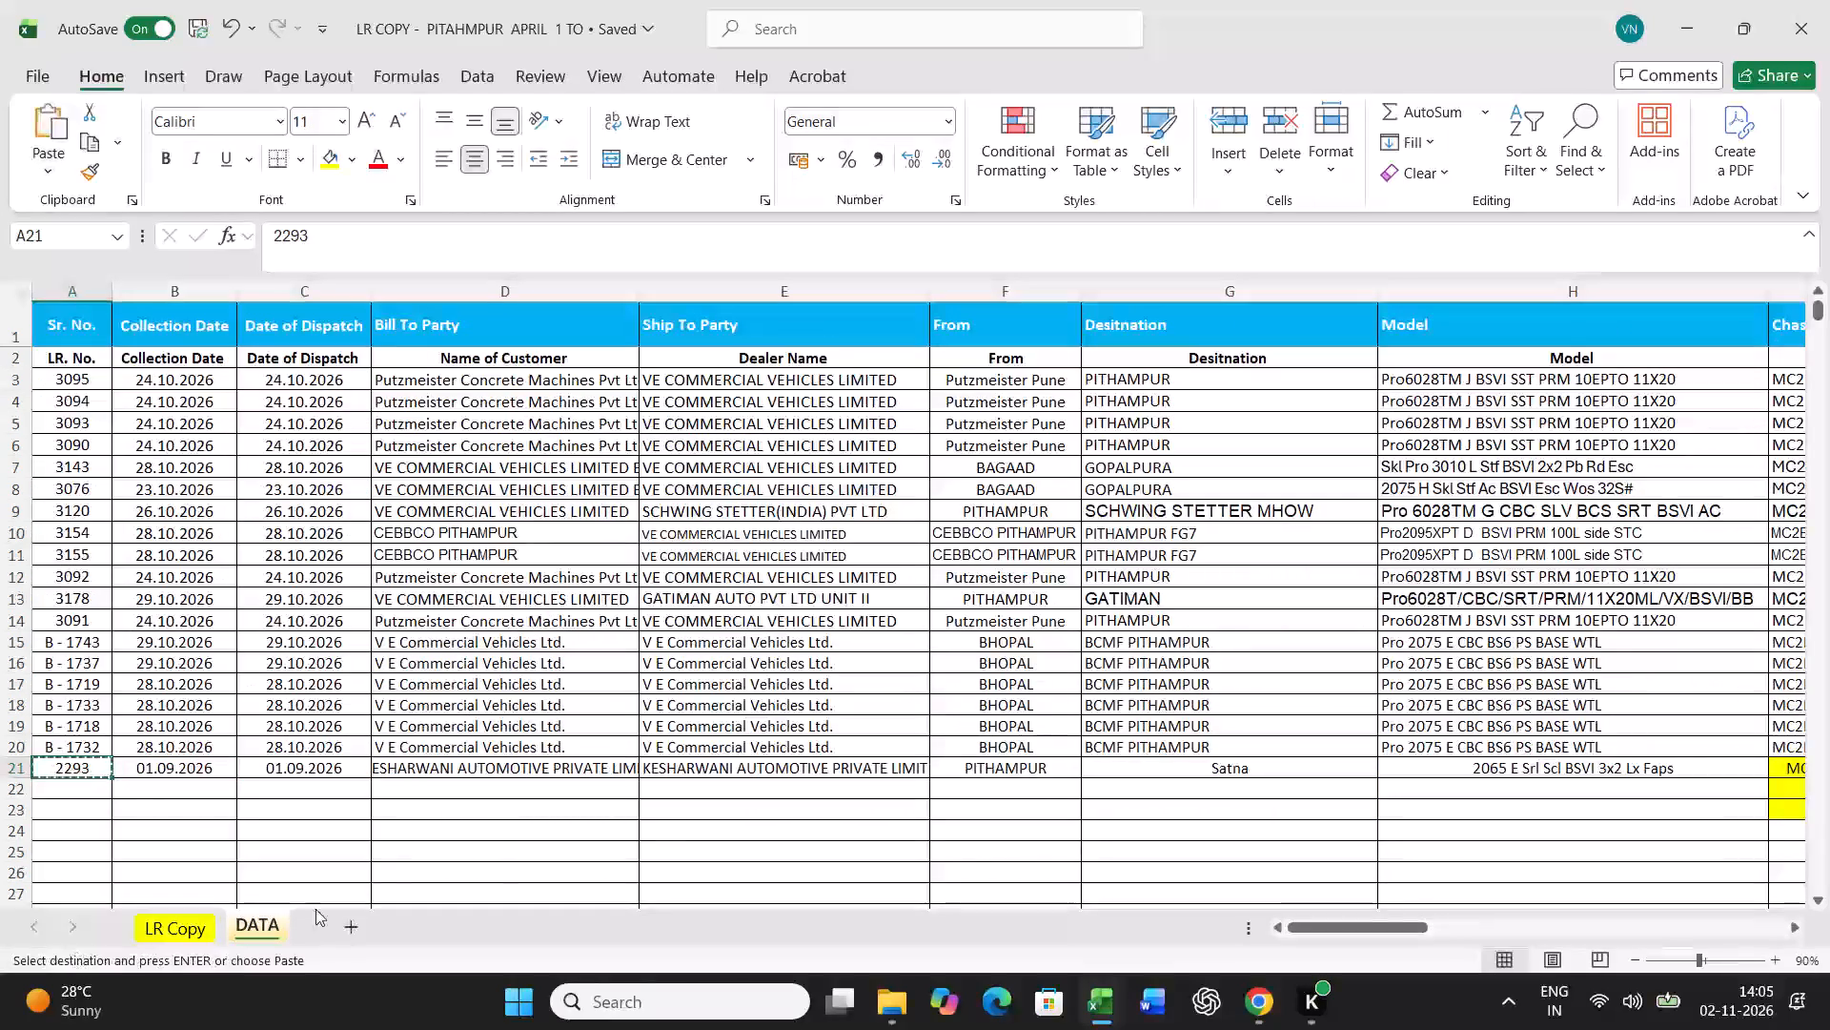
{"action": "left_click", "coordinate": [183, 923]}
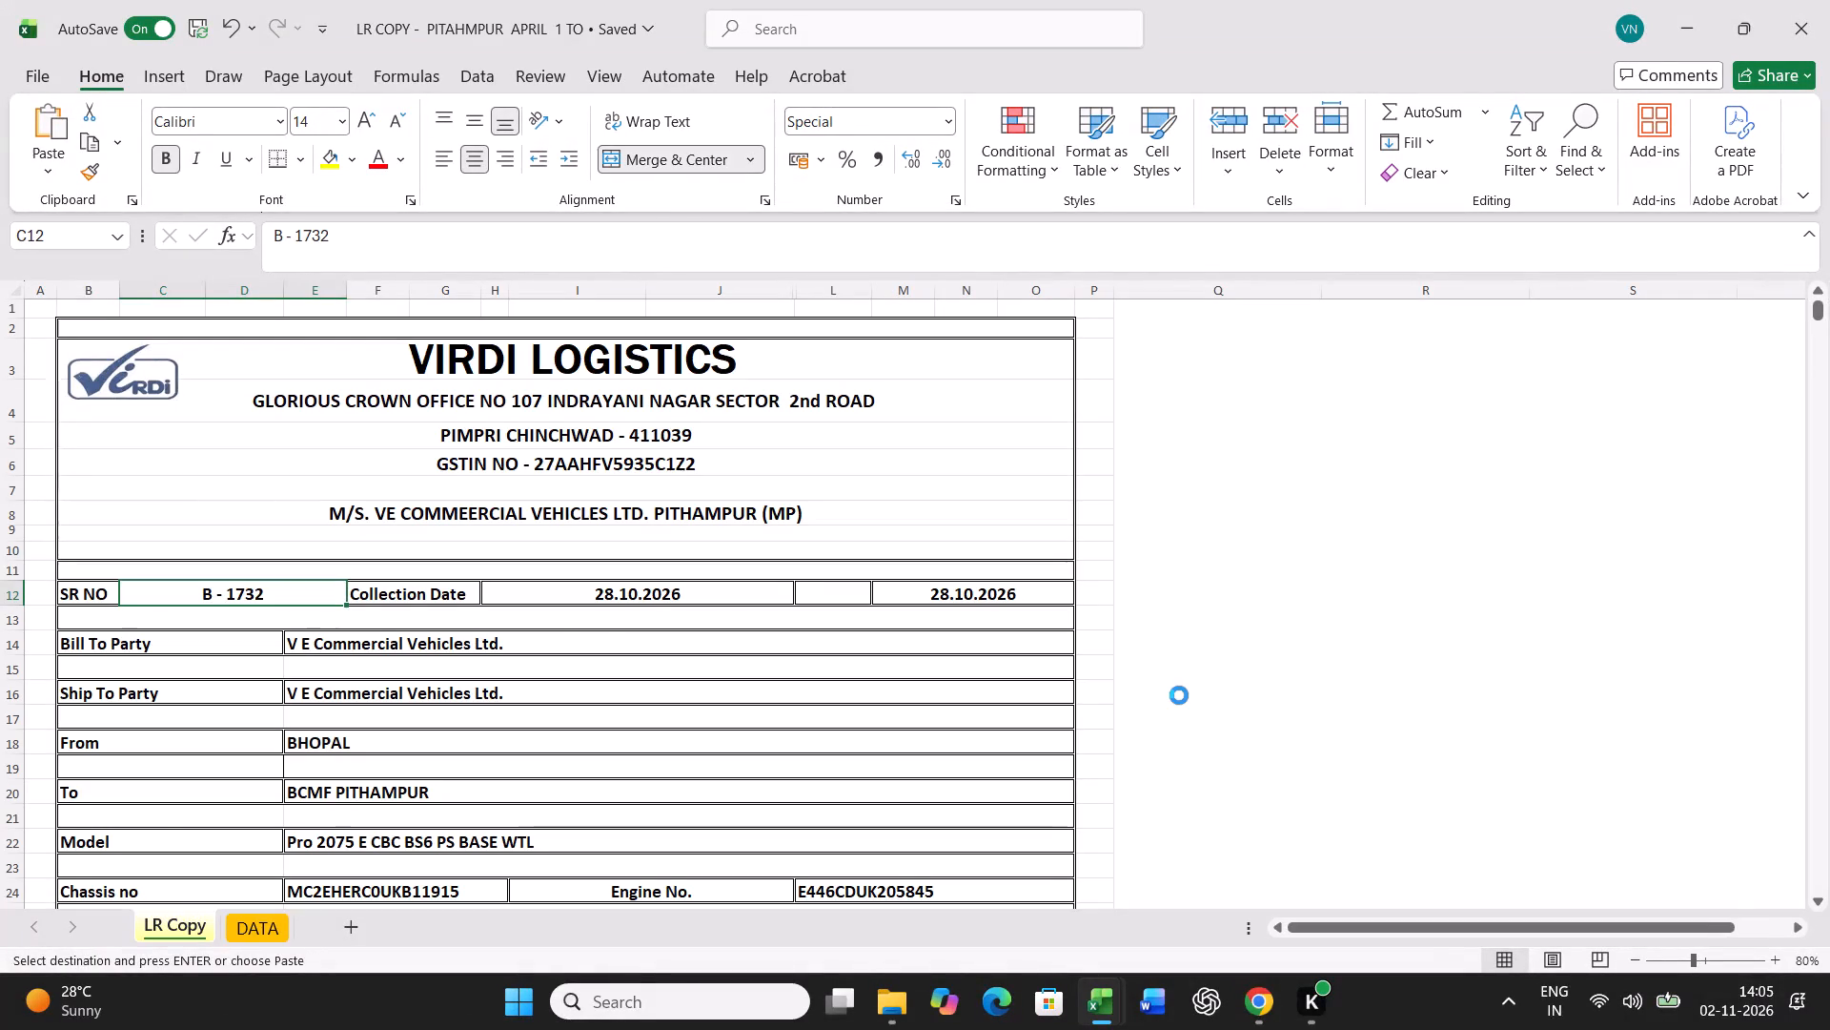
{"action": "key", "text": "ctrl+v"}
Print one copy of the LR Copy sheet for SR NO 2293 on the Canon LBP6030/6040/6018L, and close the LR COPY workbook.
{"action": "key", "text": "ctrl+p"}
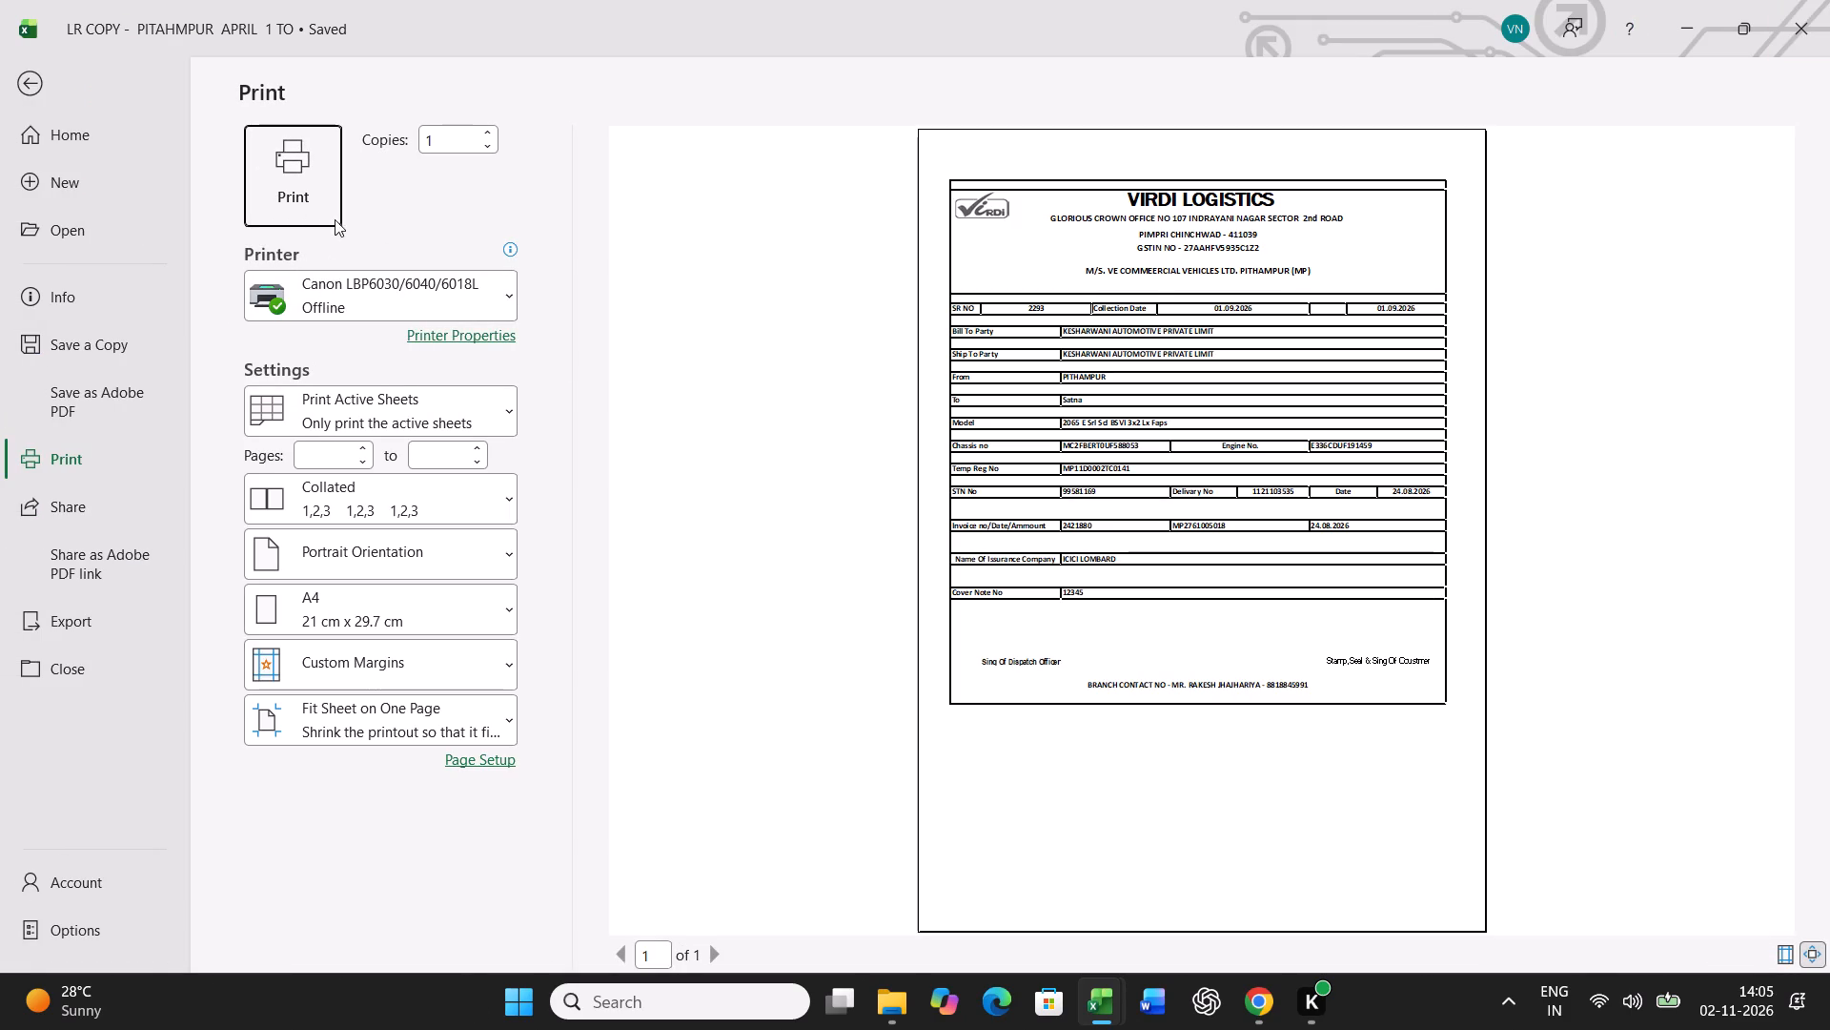
{"action": "left_click", "coordinate": [304, 187]}
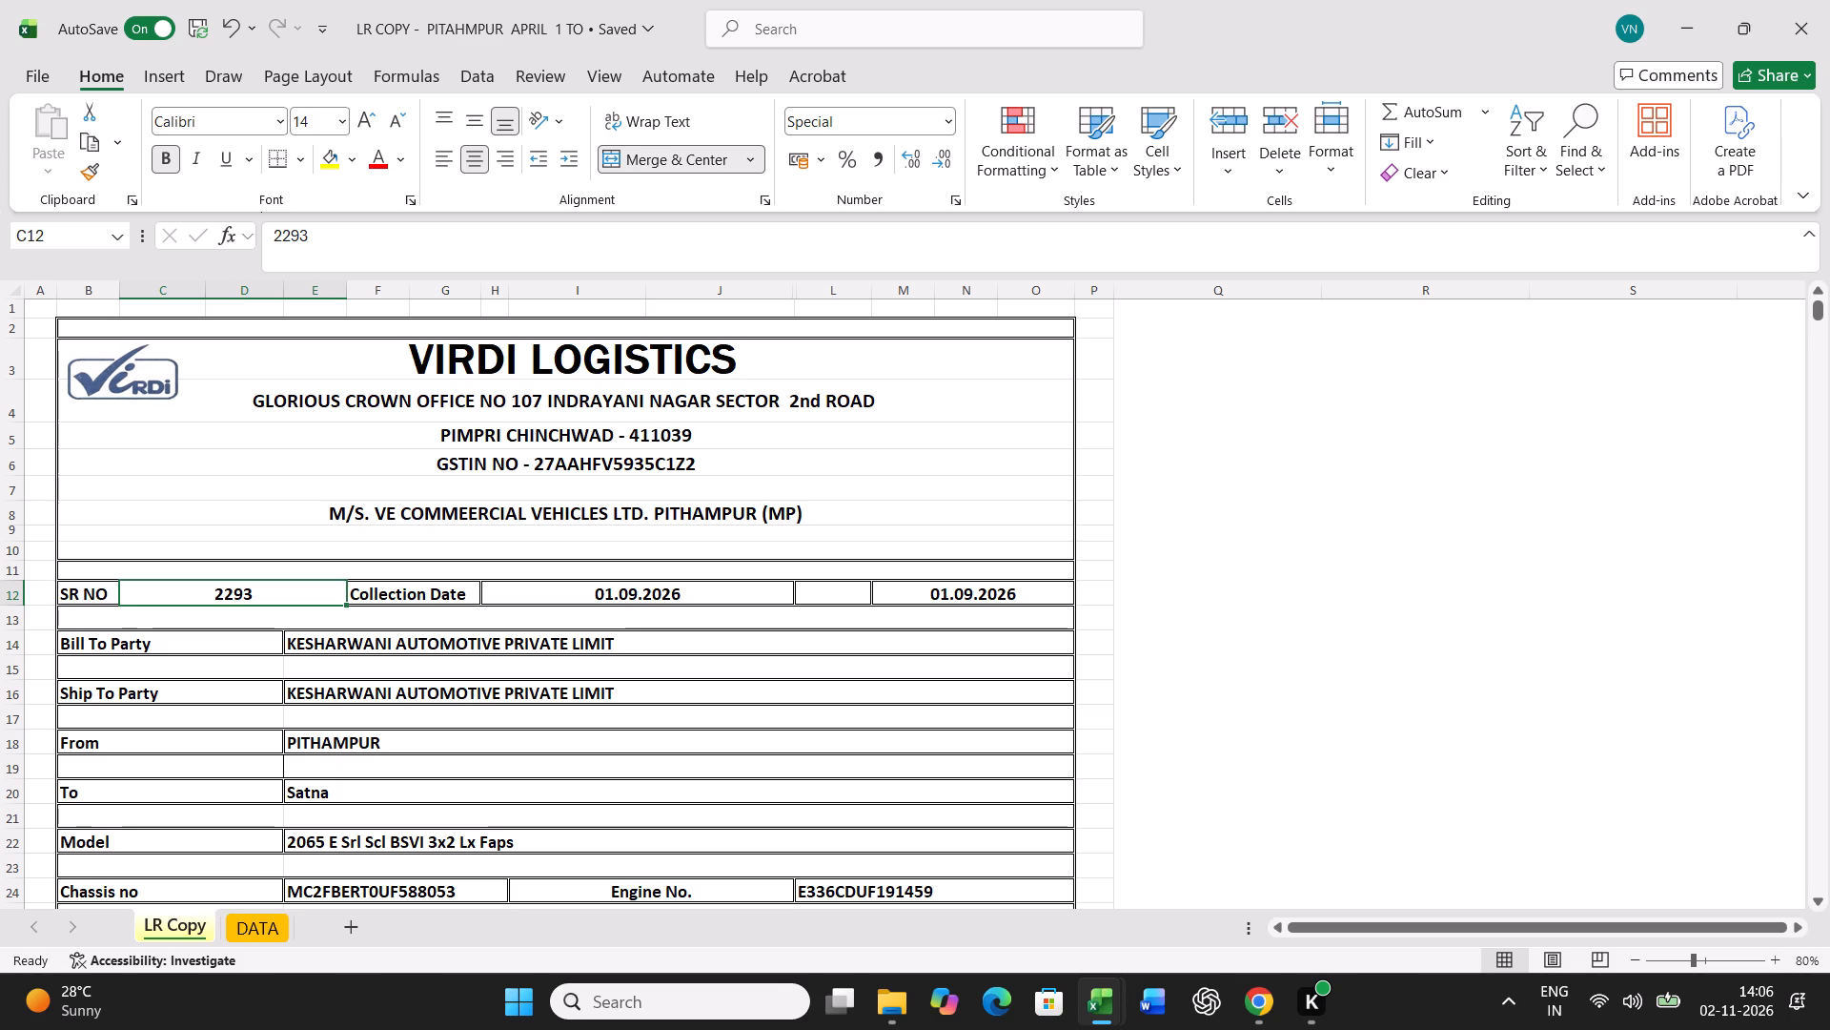
{"action": "left_click", "coordinate": [1829, 0]}
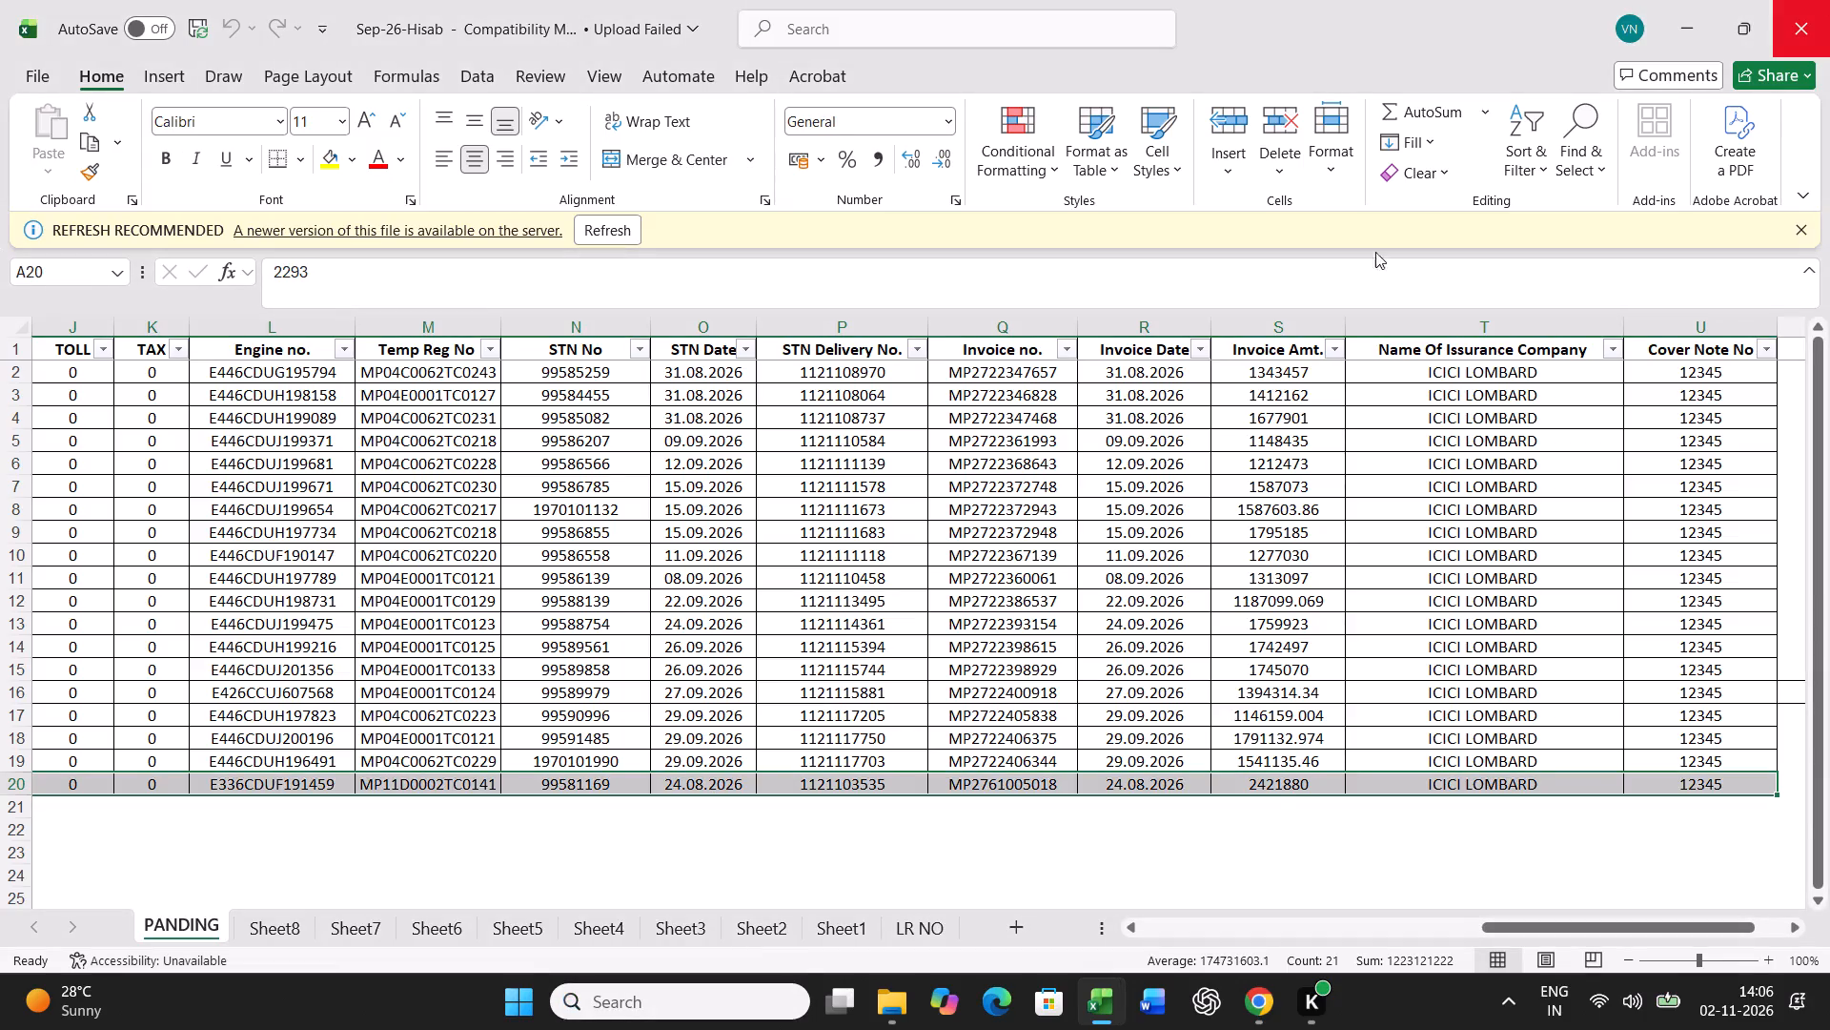
Rename the PANDING sheet of Sep-26-Hisab as CLOSE.
{"action": "left_click_drag", "start_coordinate": [1711, 927], "coordinate": [1342, 947]}
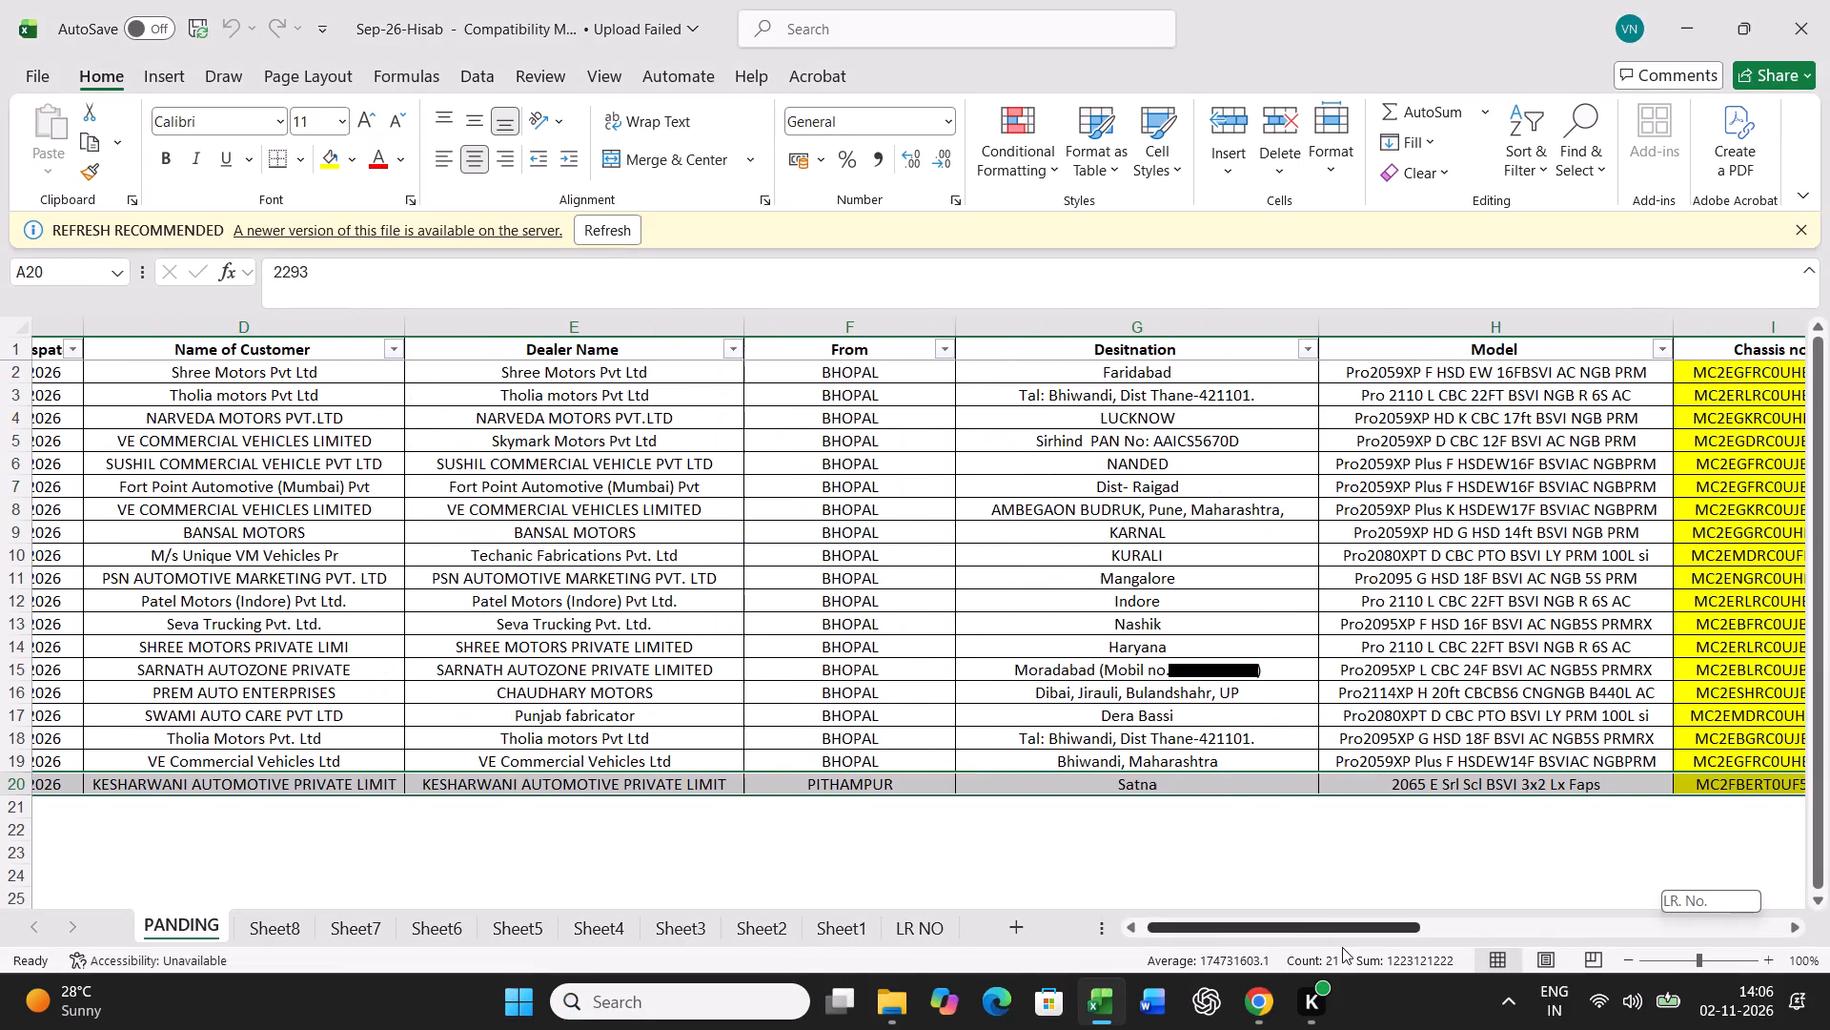
{"action": "left_click_drag", "start_coordinate": [1342, 947], "coordinate": [1333, 951]}
{"action": "left_click", "coordinate": [191, 925]}
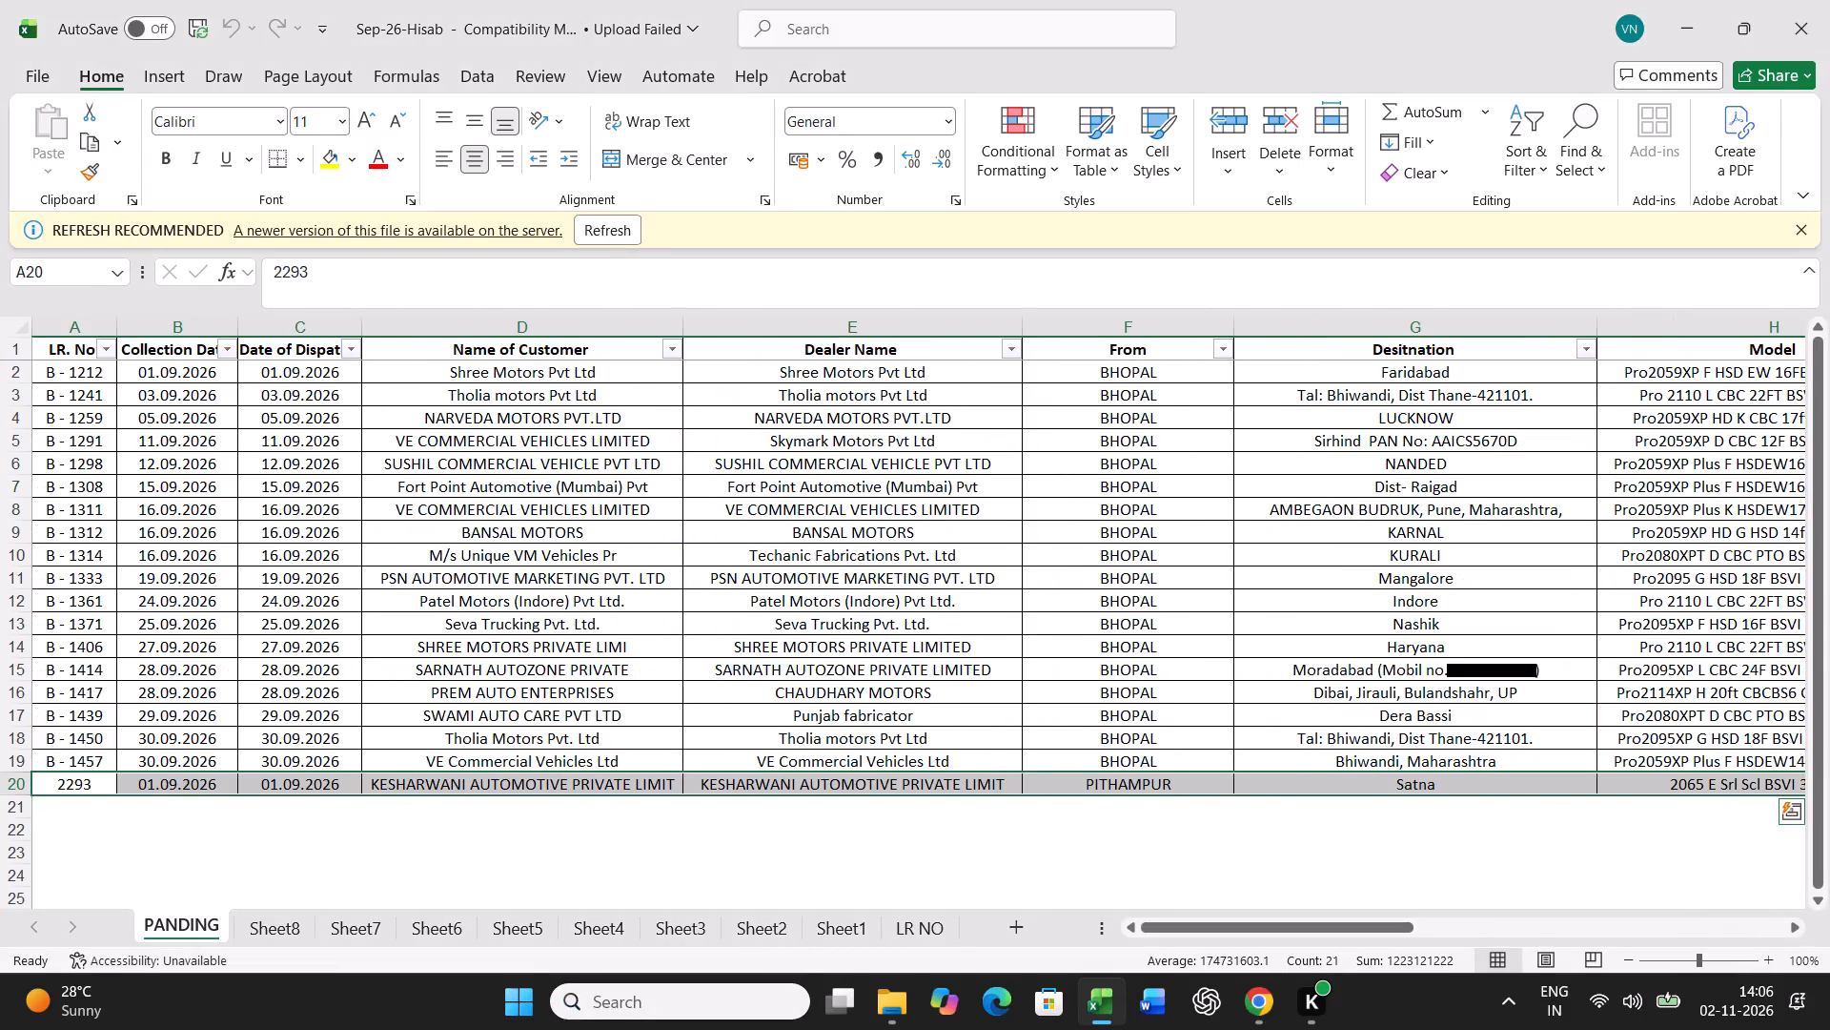
{"action": "left_click", "coordinate": [89, 787]}
{"action": "right_click", "coordinate": [177, 930]}
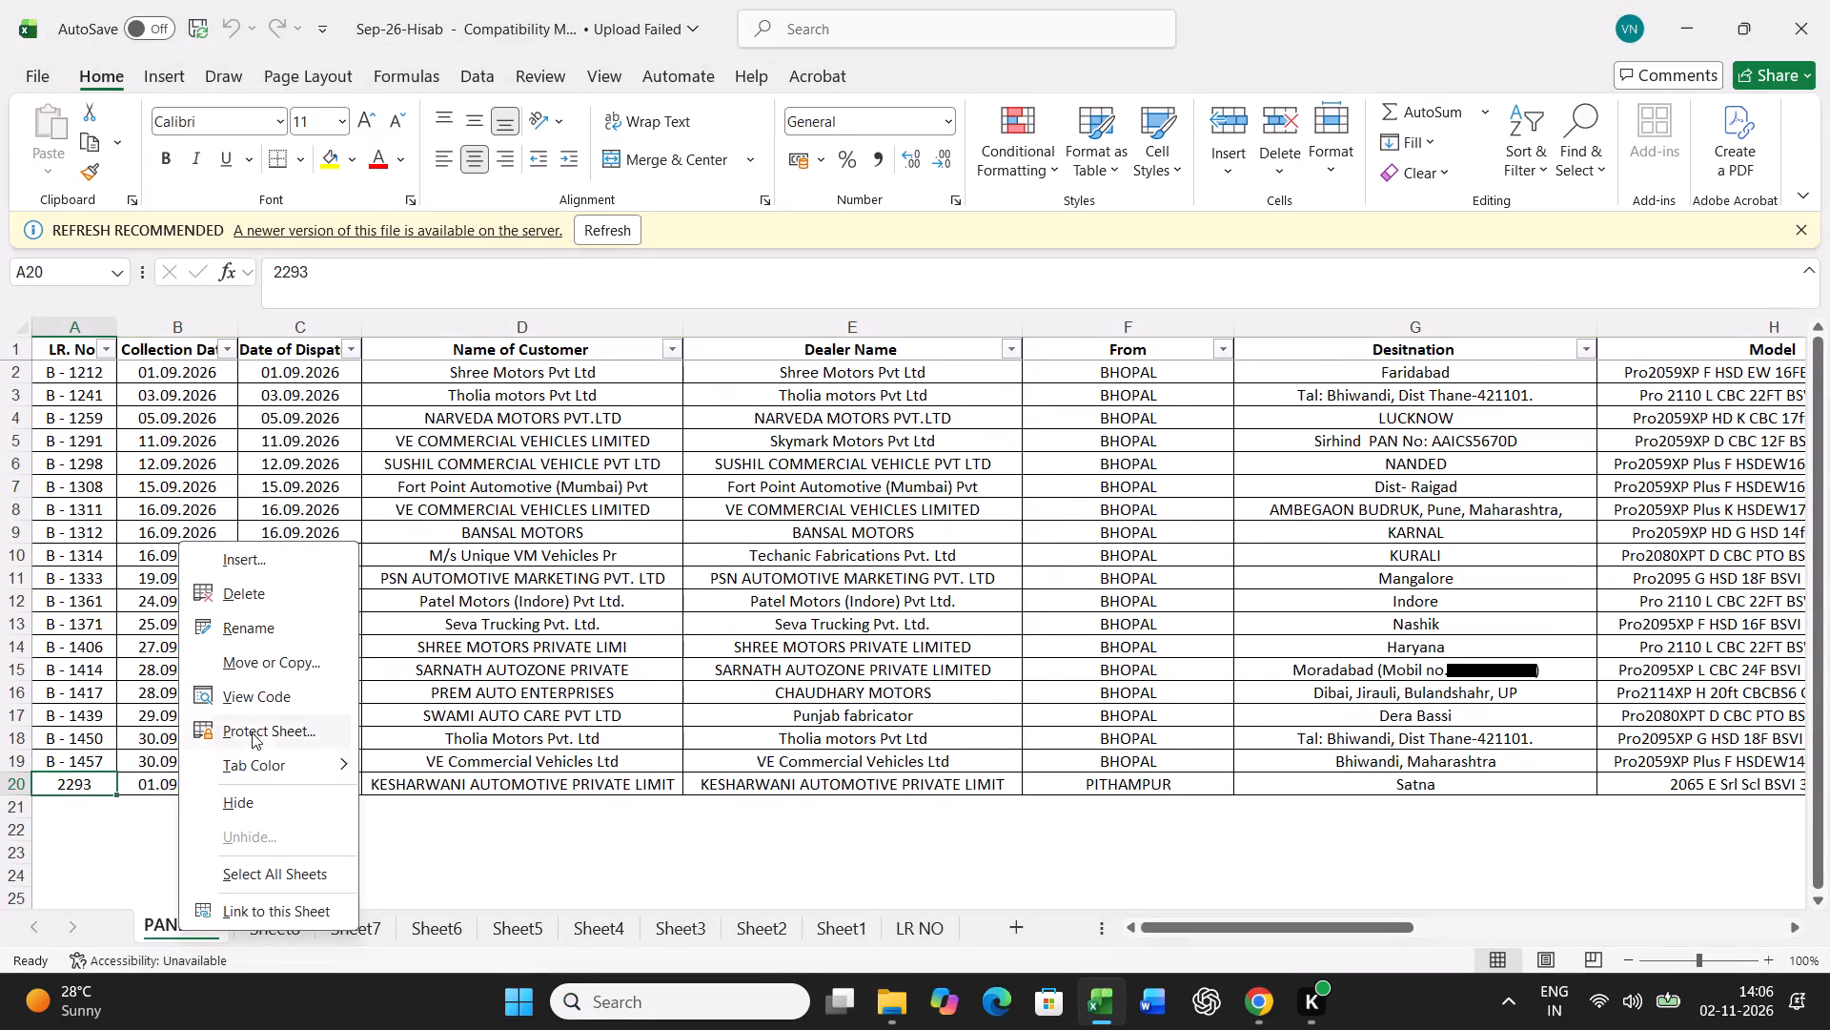
{"action": "left_click", "coordinate": [276, 626]}
{"action": "type", "text": "cLOSE"}
{"action": "key", "text": "BackSpace"}
{"action": "key", "text": "BackSpace"}
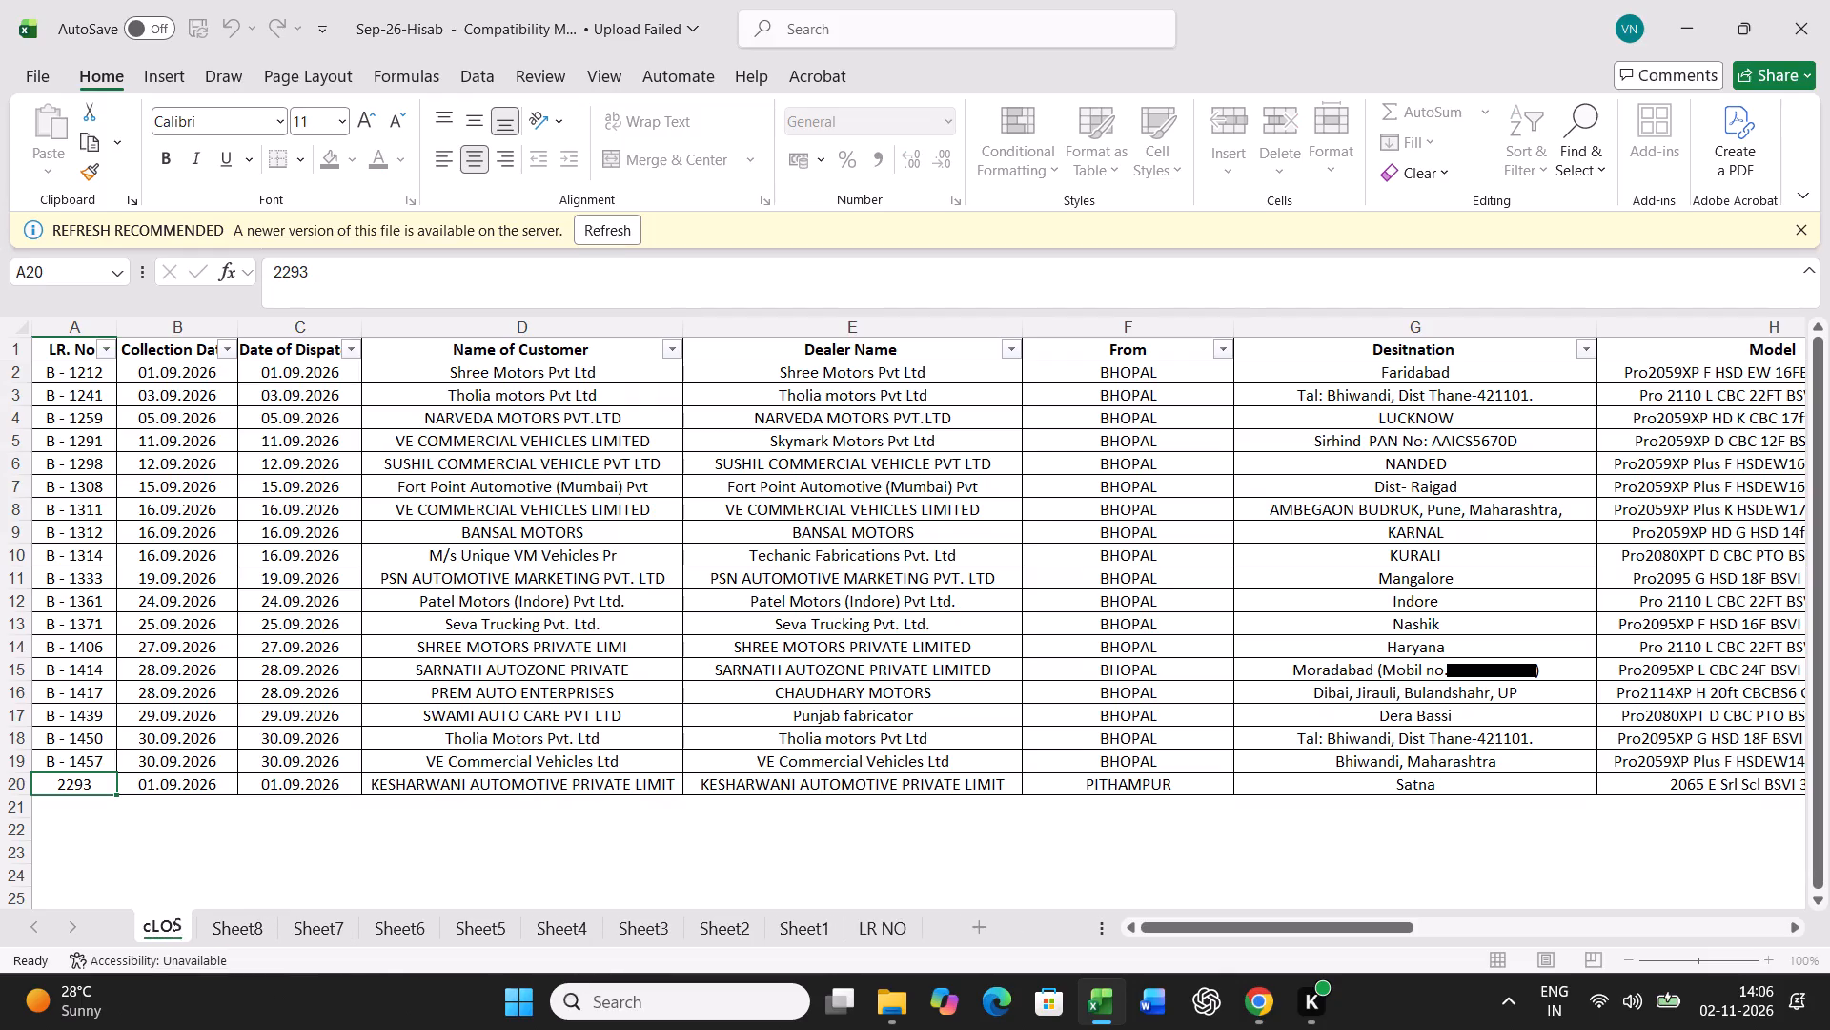
{"action": "key", "text": "BackSpace"}
{"action": "key", "text": "BackSpace"}
{"action": "key", "text": "BackSpace"}
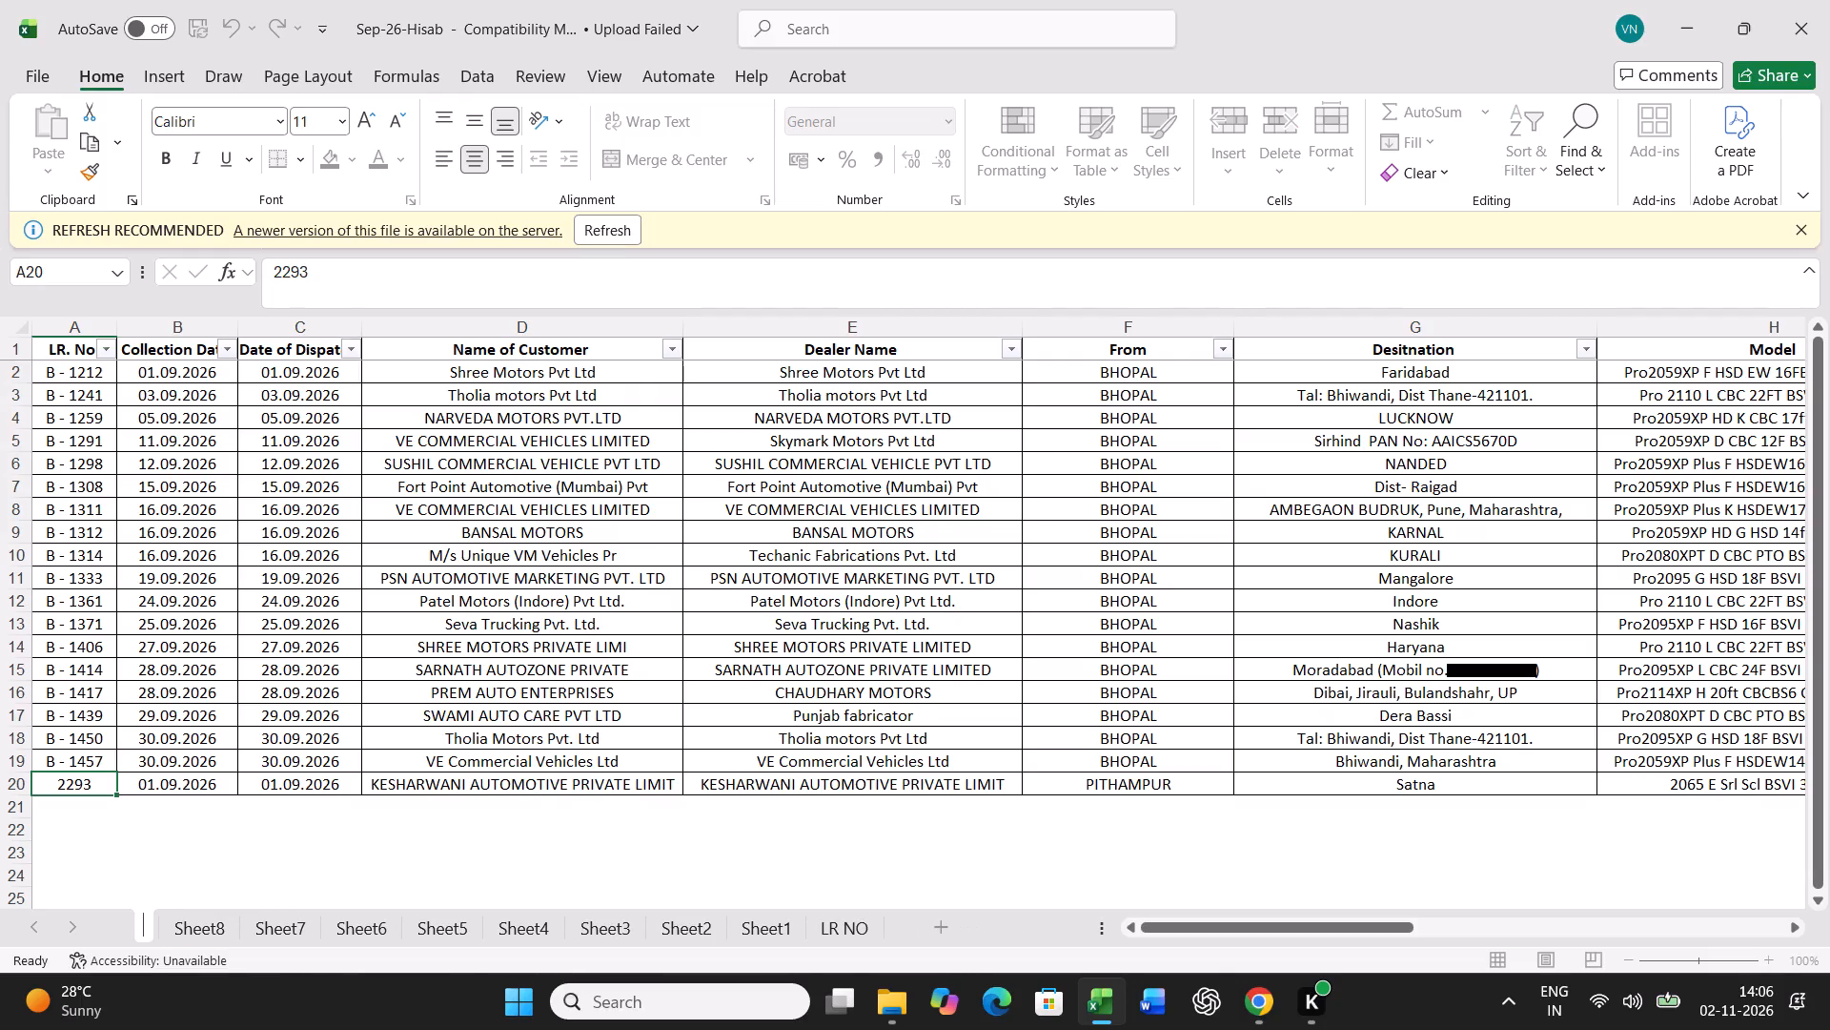
{"action": "type", "text": "CLOSE"}
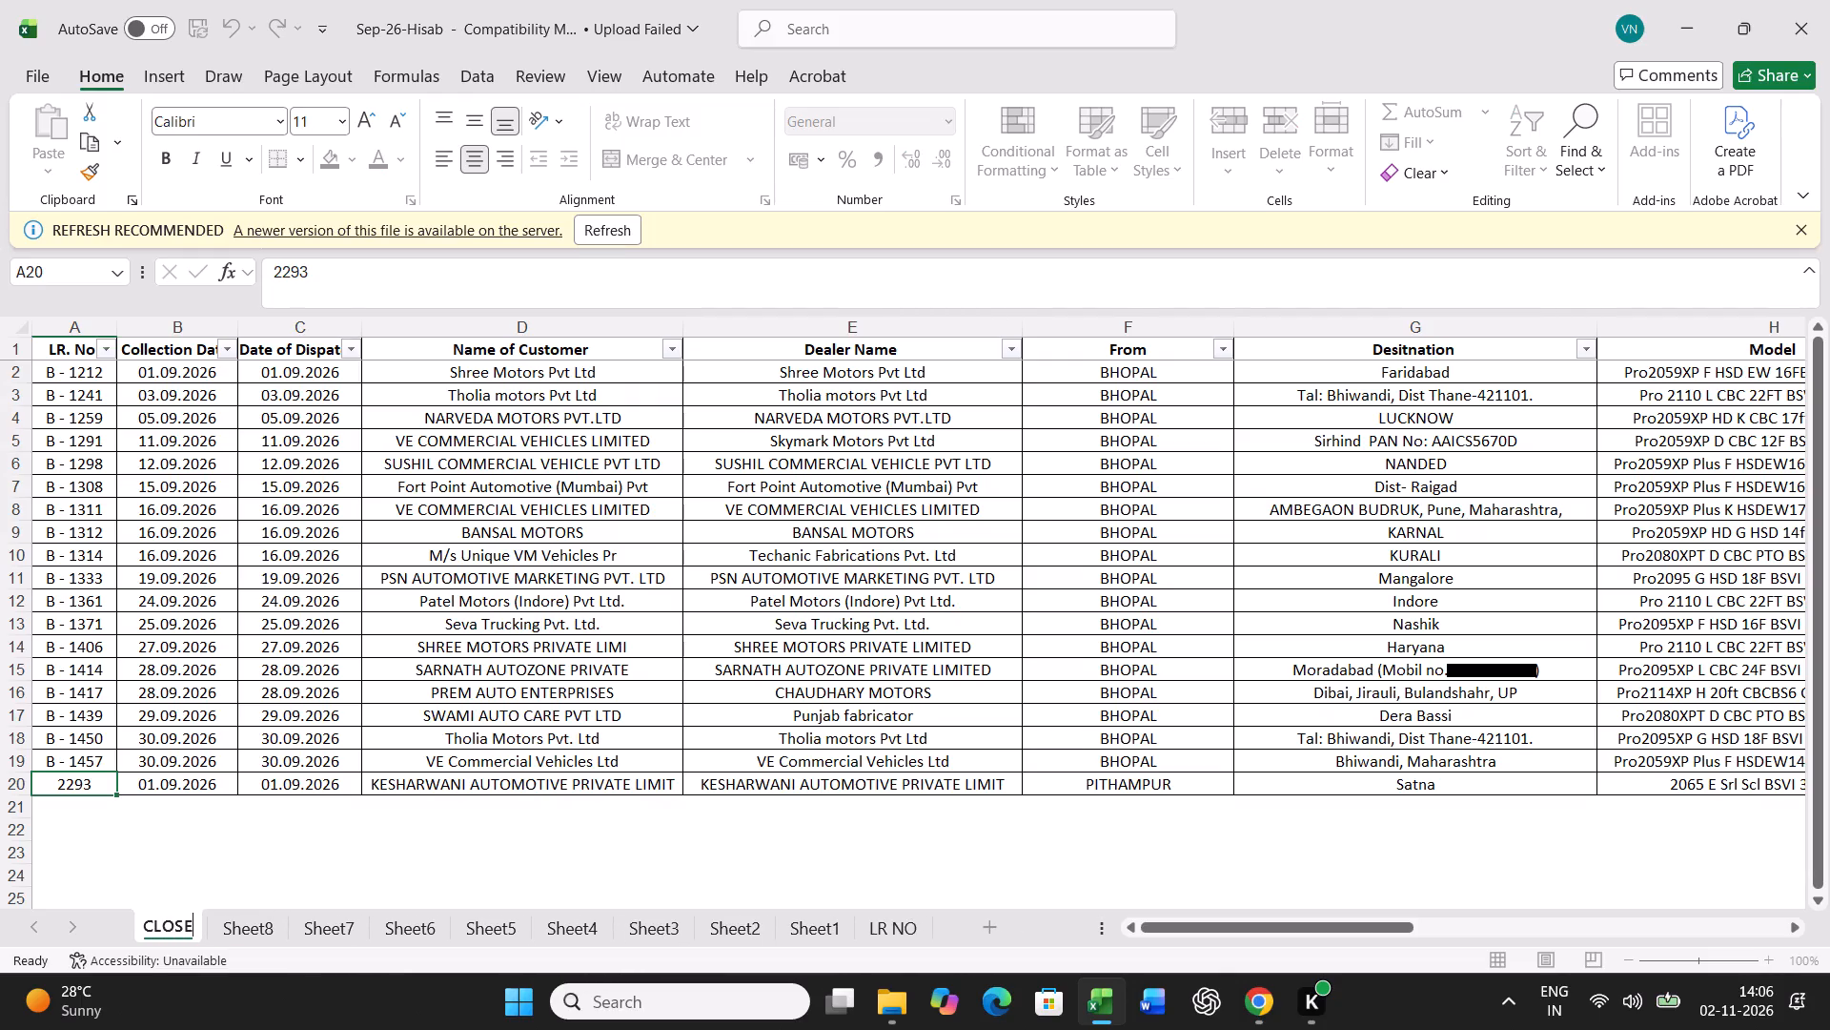
{"action": "left_click", "coordinate": [904, 786]}
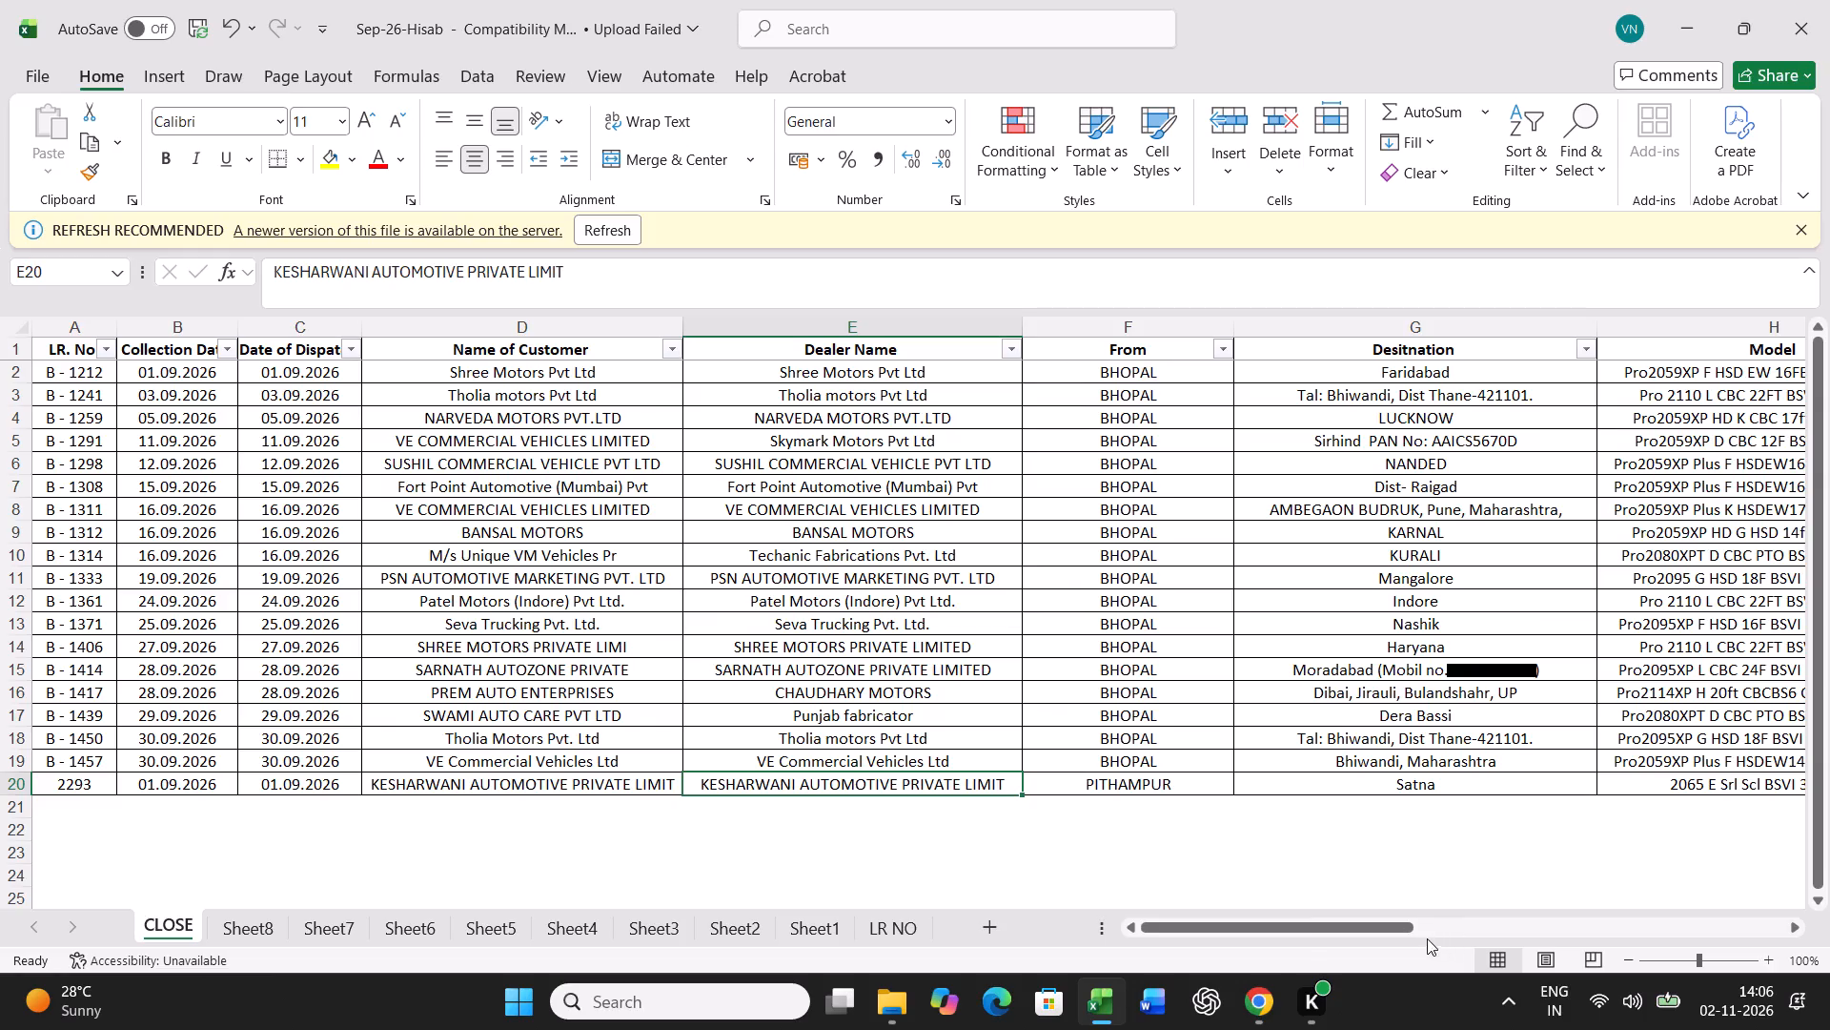
Save the Sep-26-Hisab workbook with LR No. cell A20 selected on the CLOSE sheet, and close it.
{"action": "left_click_drag", "start_coordinate": [1294, 921], "coordinate": [1217, 974]}
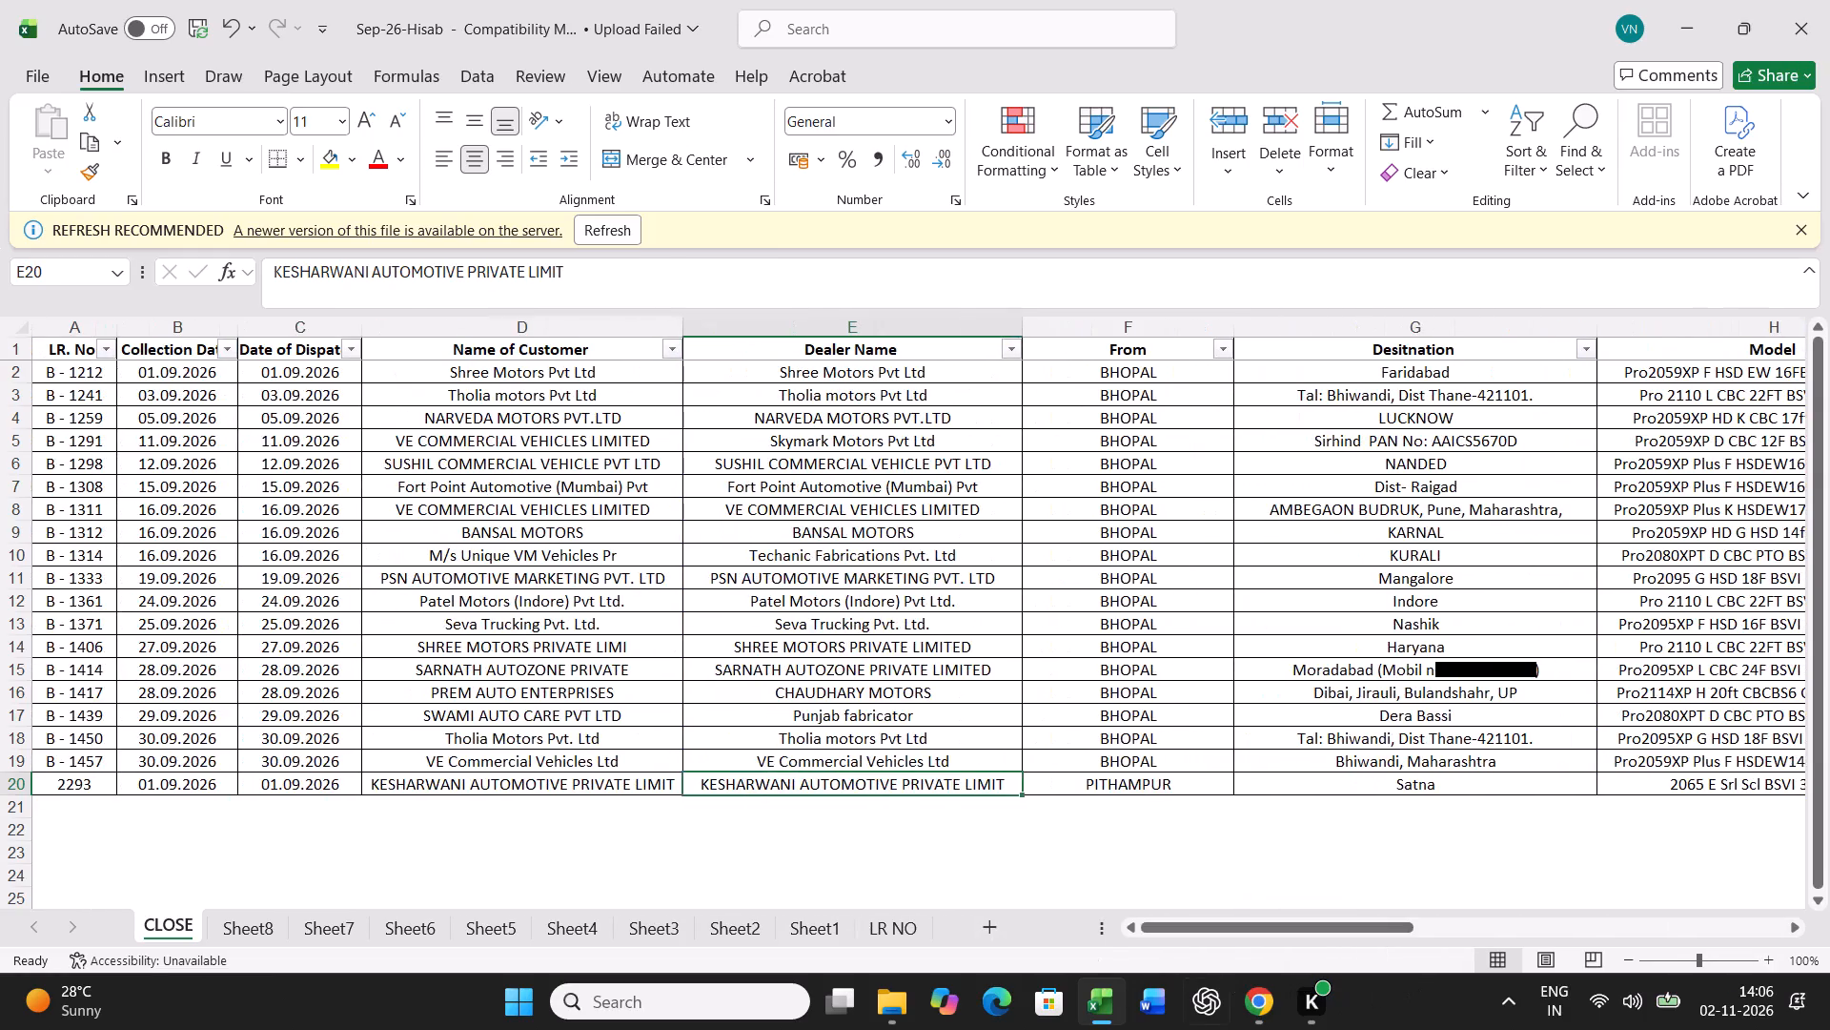
{"action": "left_click", "coordinate": [82, 785]}
{"action": "scroll", "coordinate": [517, 807], "scroll_direction": "up", "scroll_amount": 4}
{"action": "scroll", "coordinate": [517, 807], "scroll_direction": "down", "scroll_amount": 2}
{"action": "scroll", "coordinate": [517, 807], "scroll_direction": "up", "scroll_amount": 5}
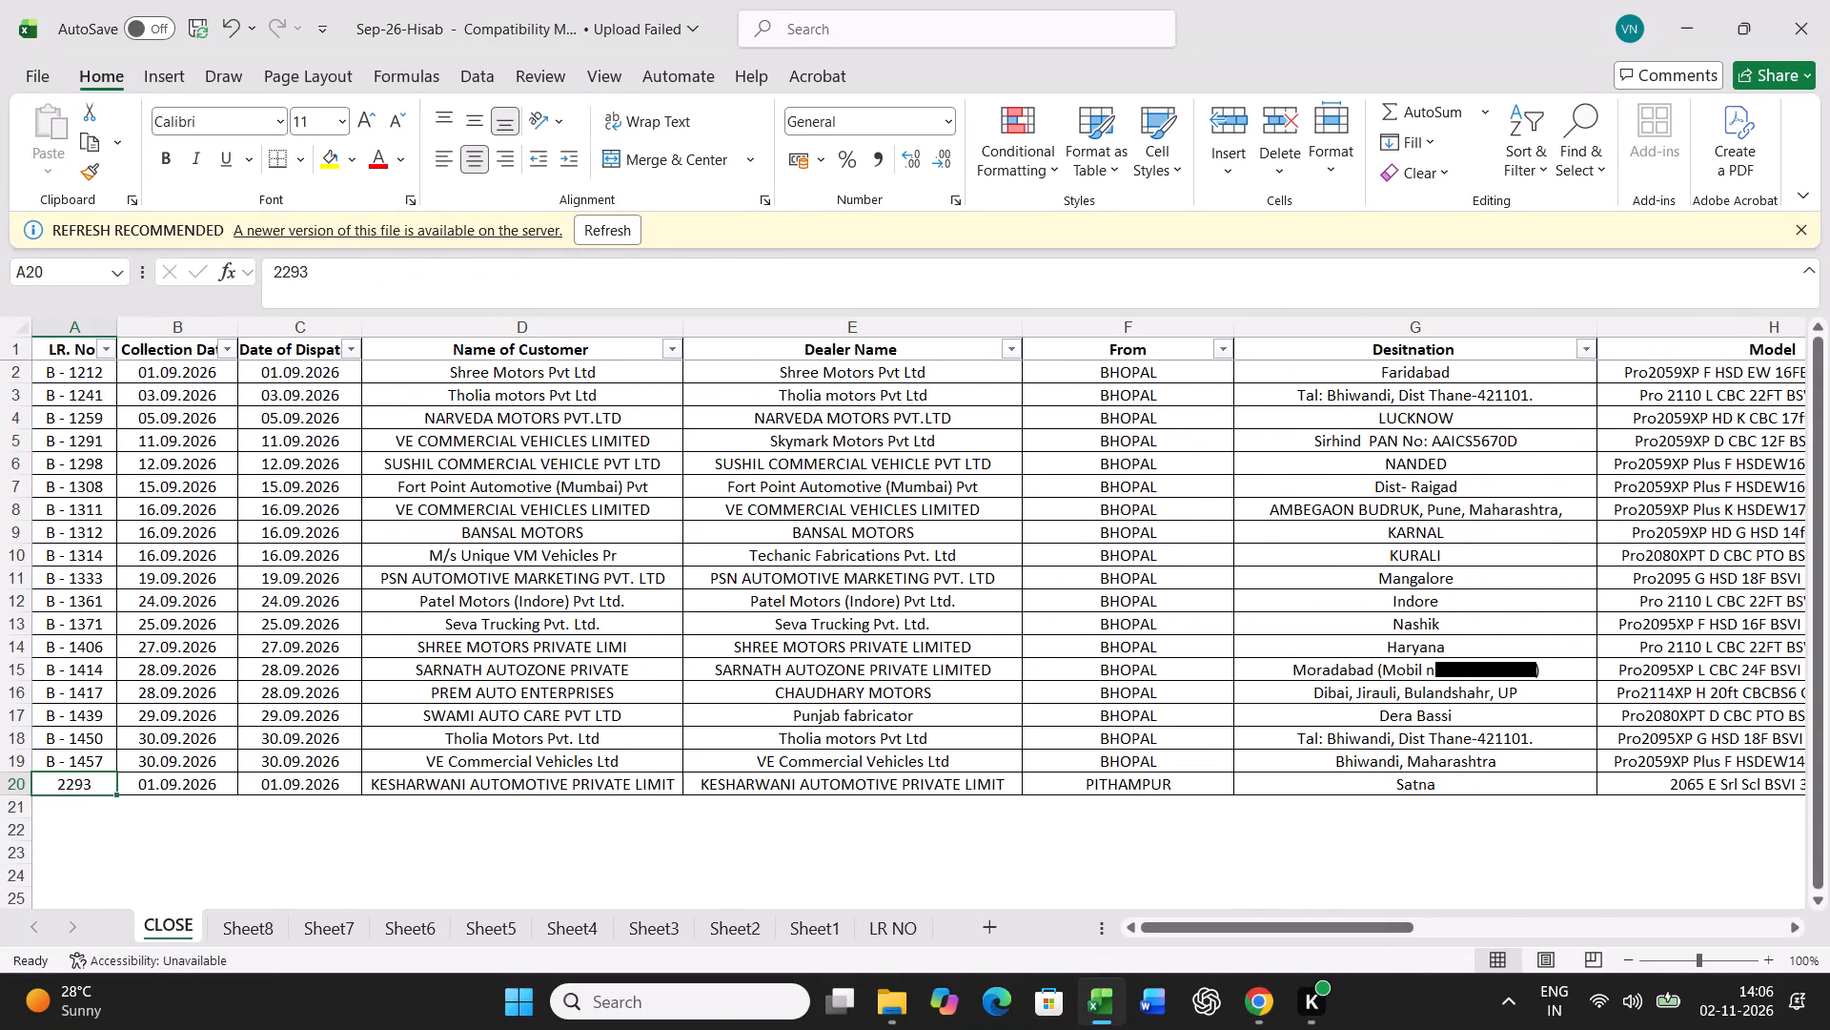
{"action": "scroll", "coordinate": [517, 807], "scroll_direction": "up", "scroll_amount": 1}
{"action": "key", "text": "ctrl+s"}
{"action": "left_click", "coordinate": [1821, 9]}
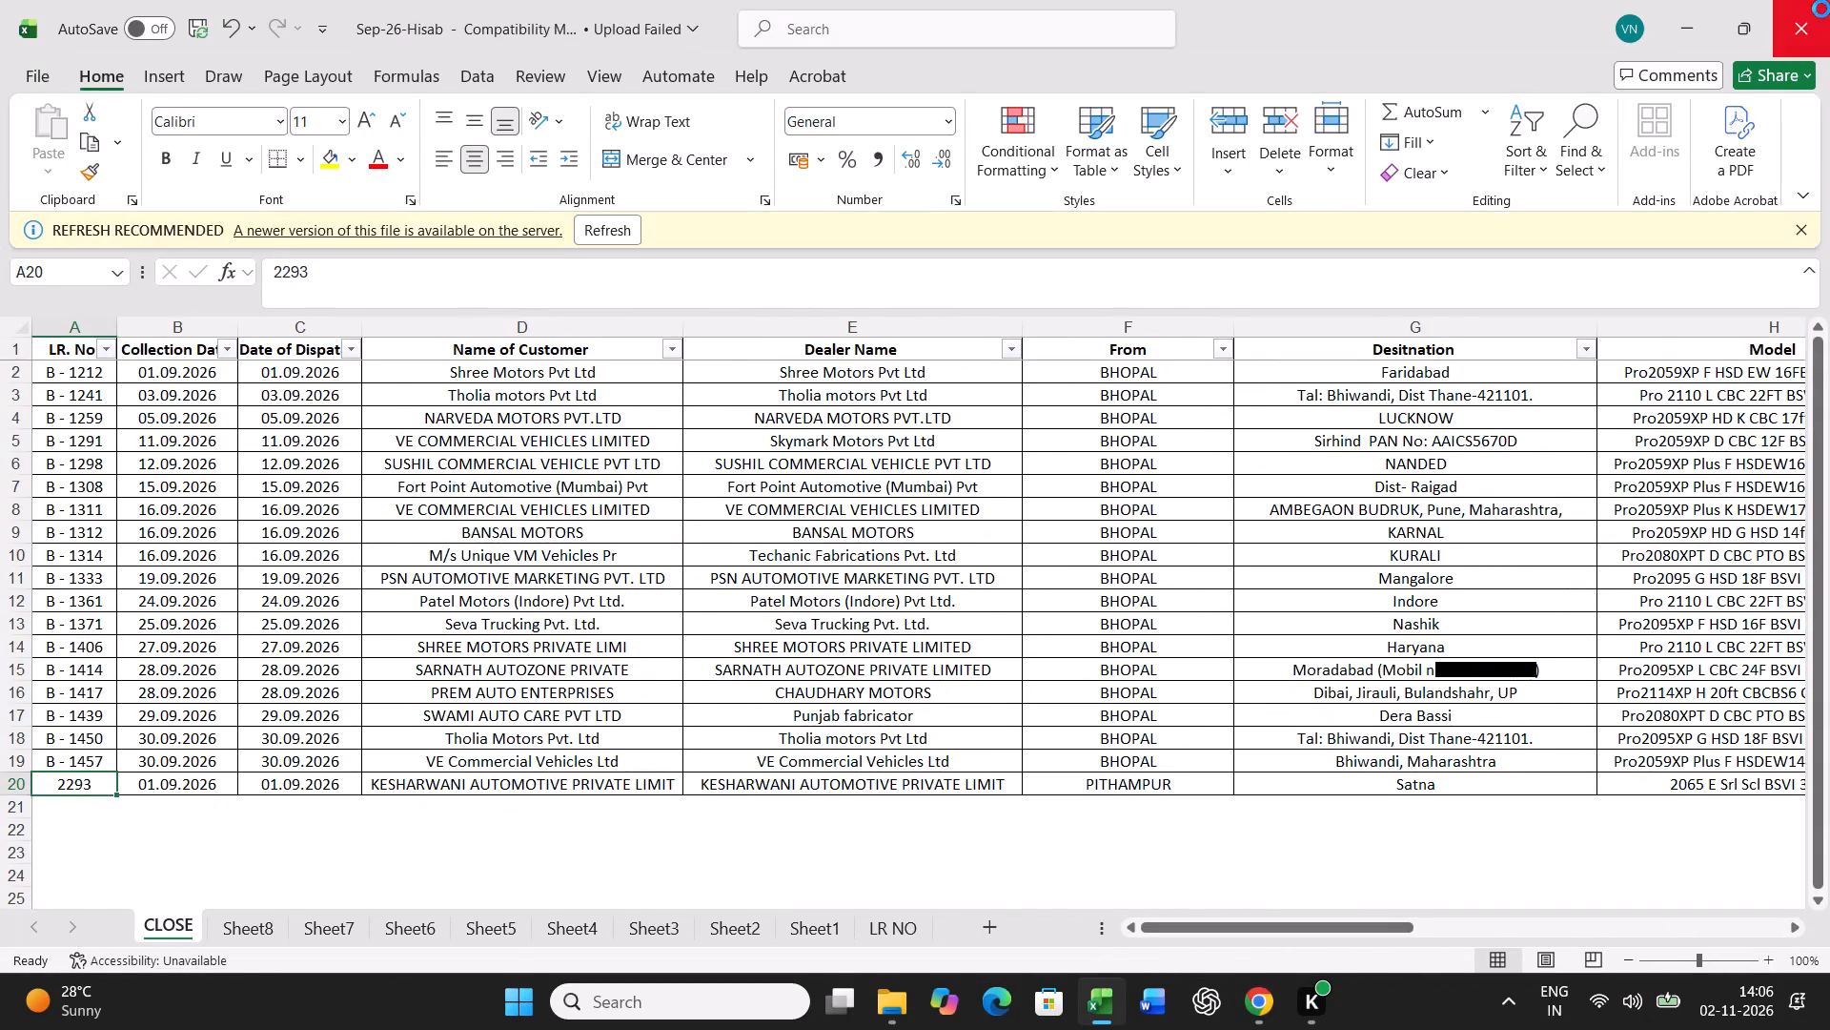
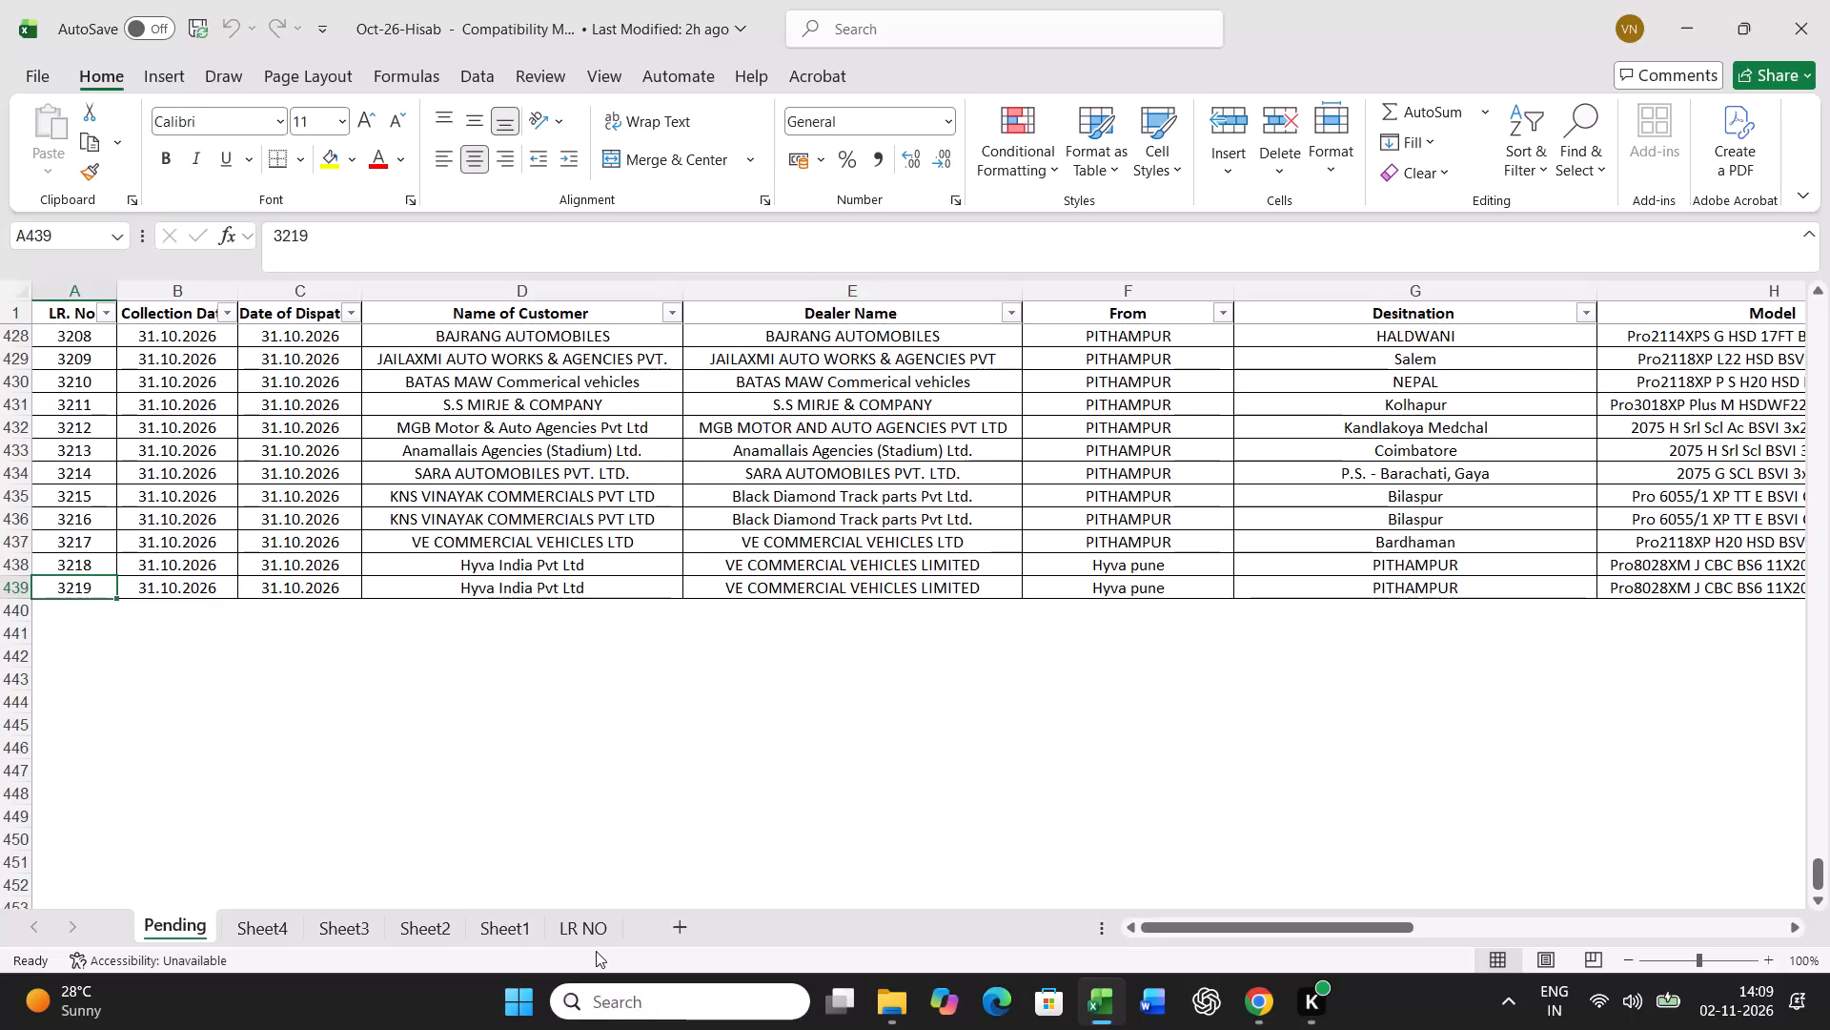
Search the Pending sheet of Oct-26-Hisab for chassis number 167448.
{"action": "key", "text": "ctrl+f"}
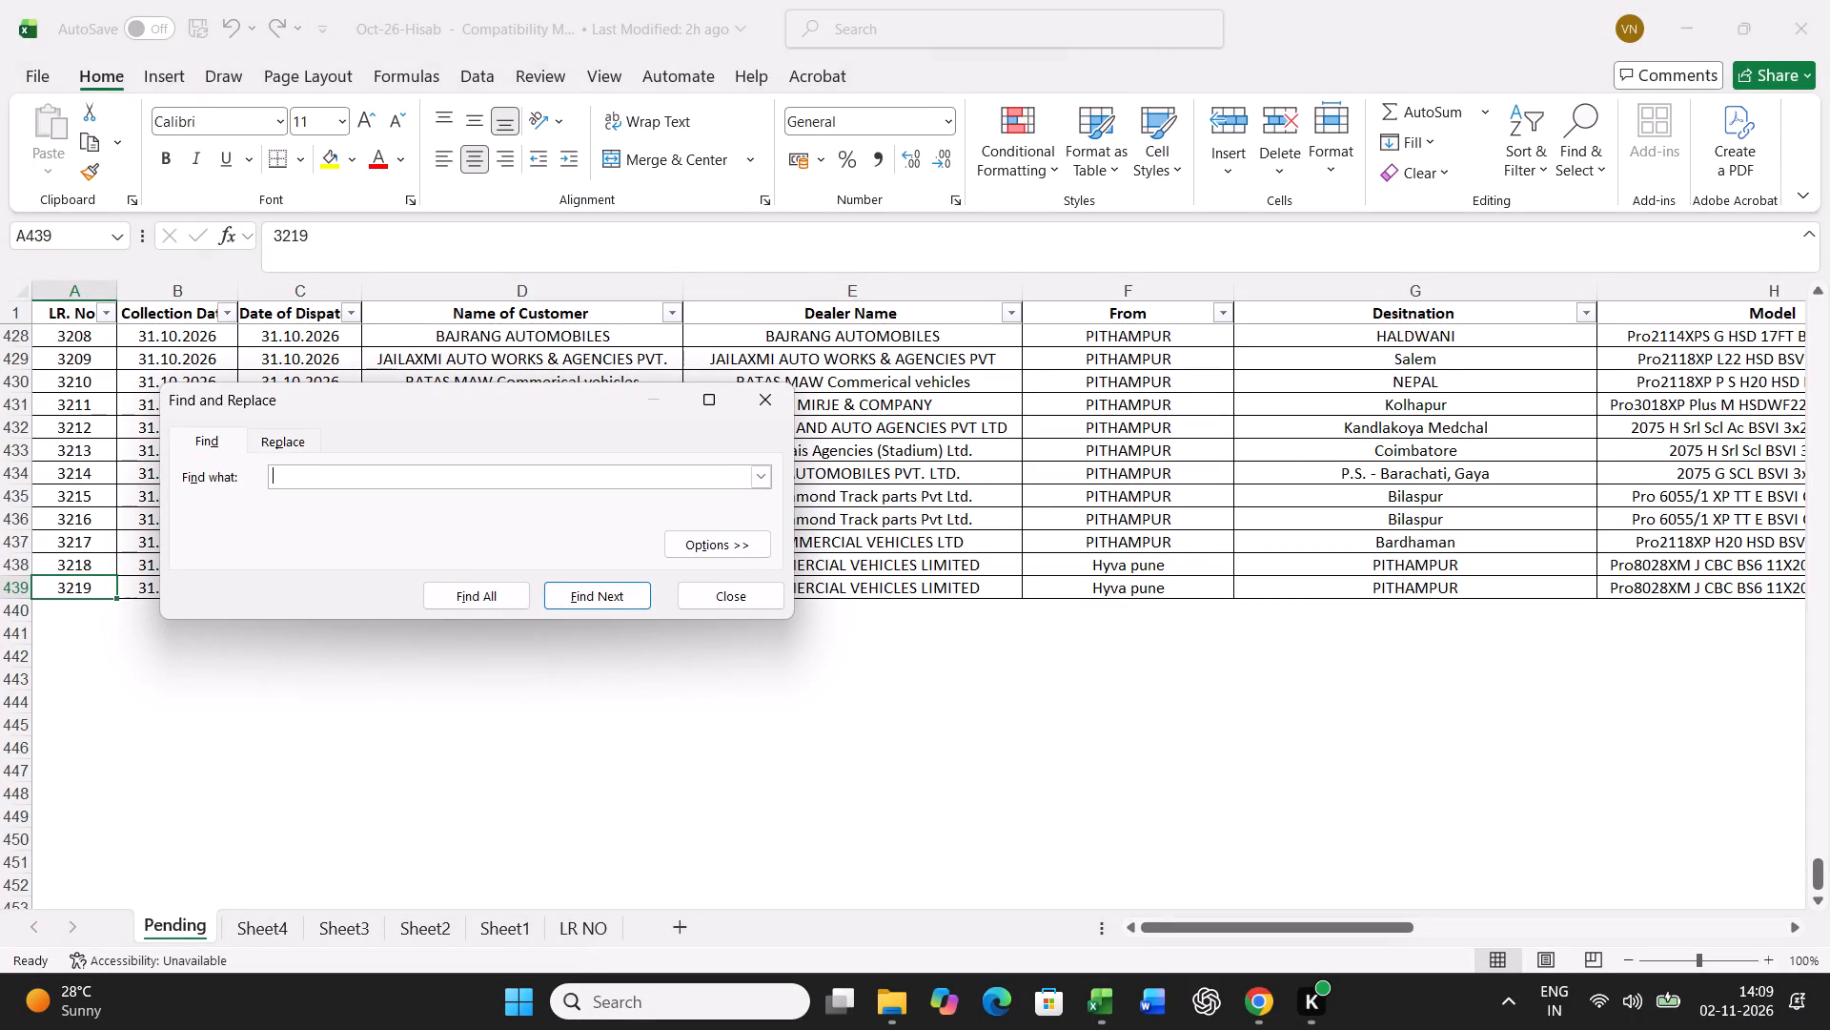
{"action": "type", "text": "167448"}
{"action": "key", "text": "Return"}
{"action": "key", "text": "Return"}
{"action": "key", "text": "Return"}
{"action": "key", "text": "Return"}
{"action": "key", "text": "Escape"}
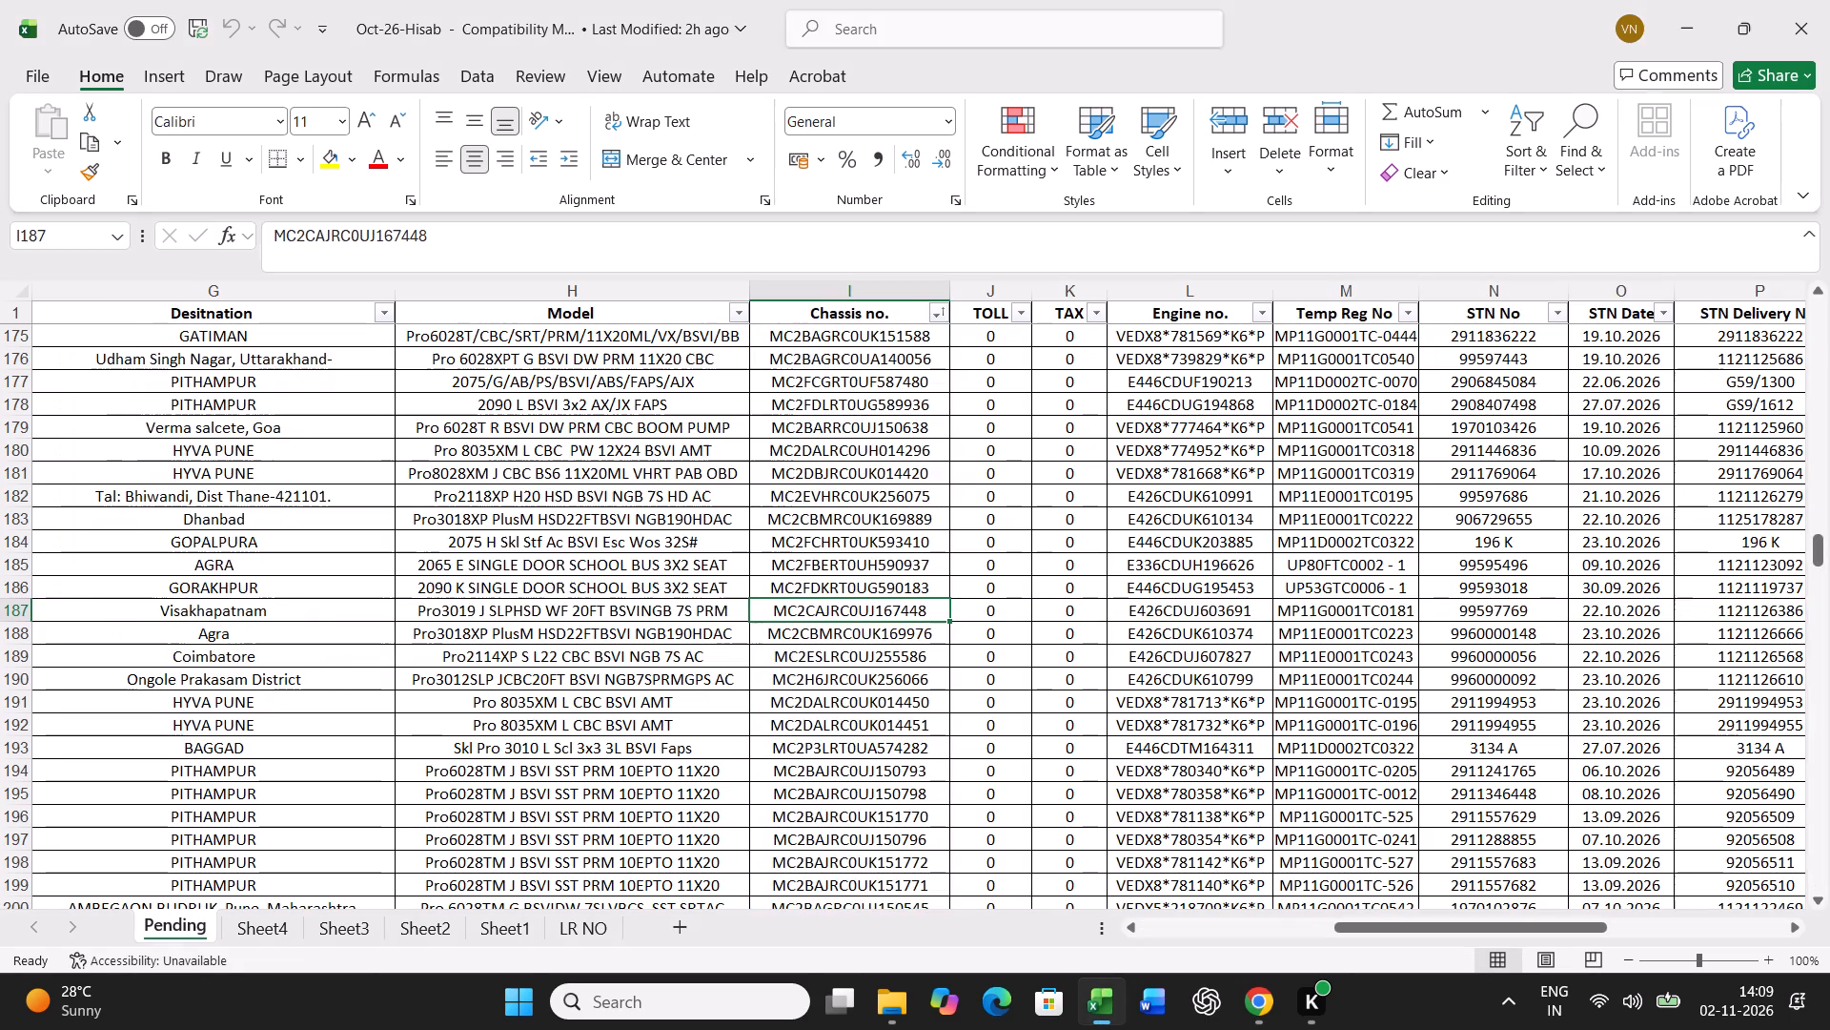
Move the misaligned data block starting at J267, down to the last row, two columns over so it begins at L267.
{"action": "scroll", "coordinate": [996, 907], "scroll_direction": "down", "scroll_amount": 20}
{"action": "scroll", "coordinate": [996, 907], "scroll_direction": "down", "scroll_amount": 5}
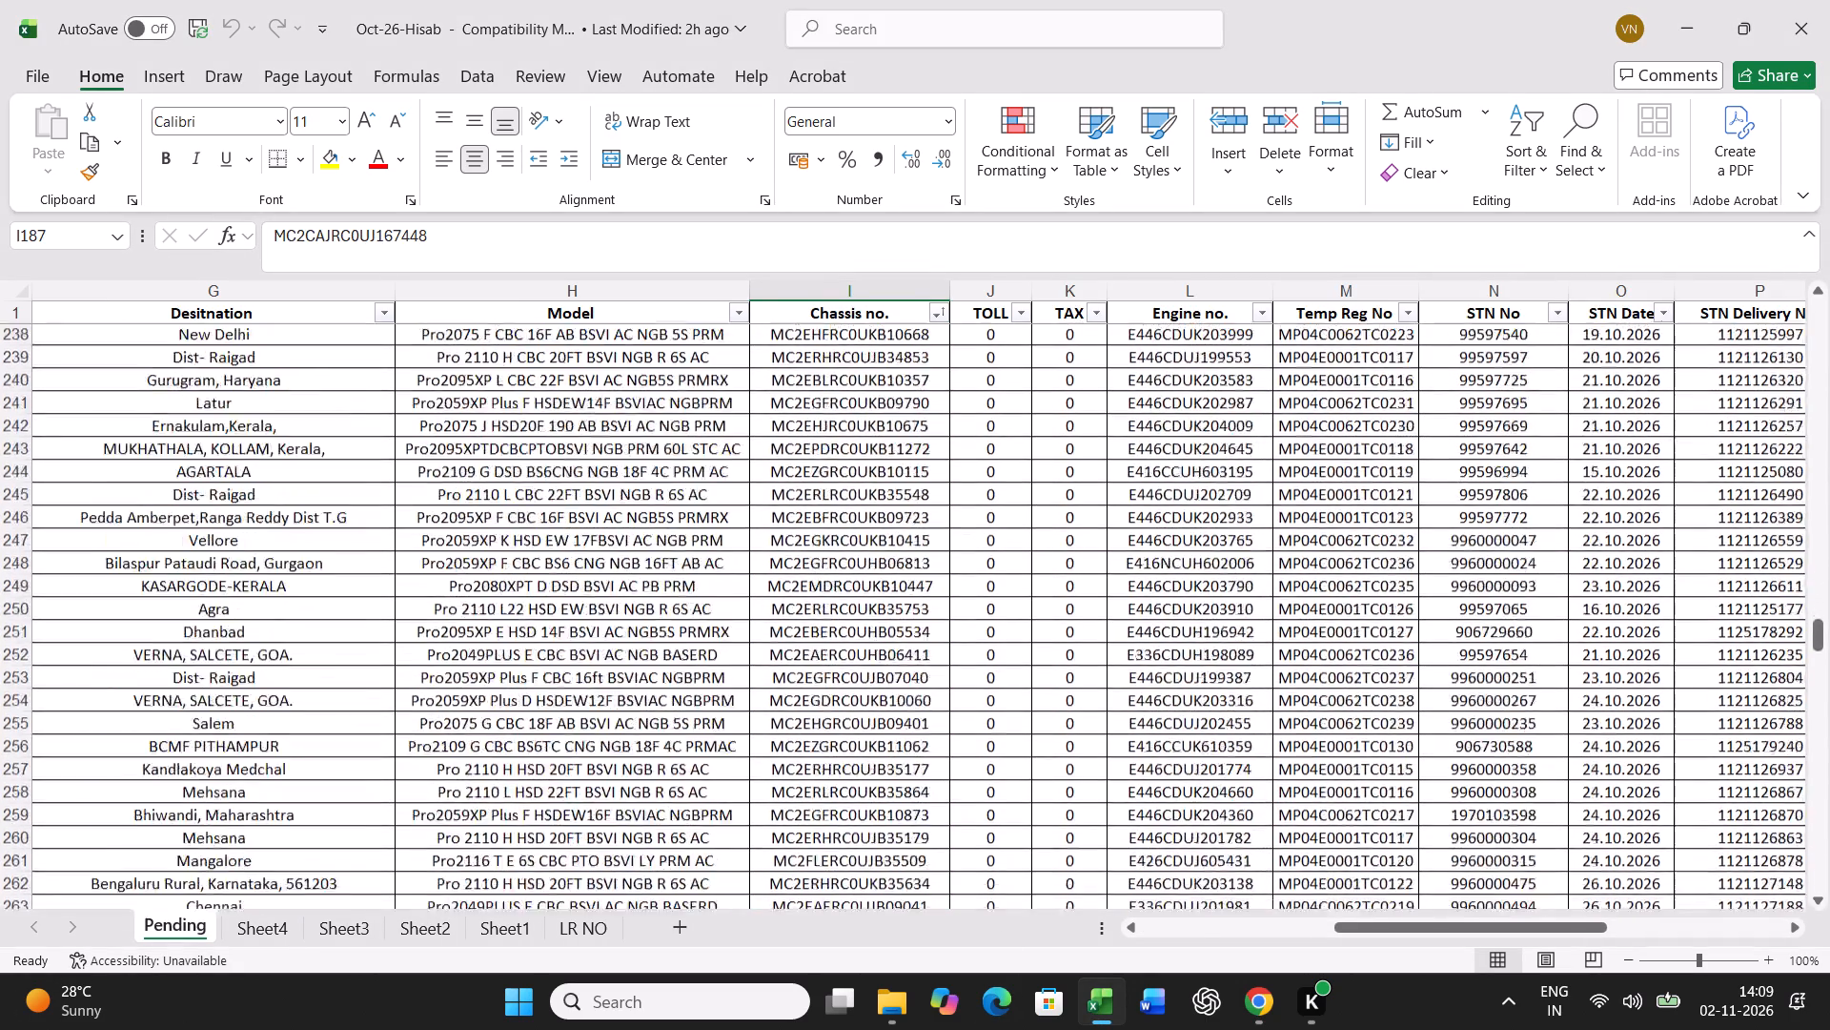
{"action": "scroll", "coordinate": [1163, 796], "scroll_direction": "down", "scroll_amount": 9}
{"action": "scroll", "coordinate": [1163, 796], "scroll_direction": "up", "scroll_amount": 5}
{"action": "left_click", "coordinate": [999, 460]}
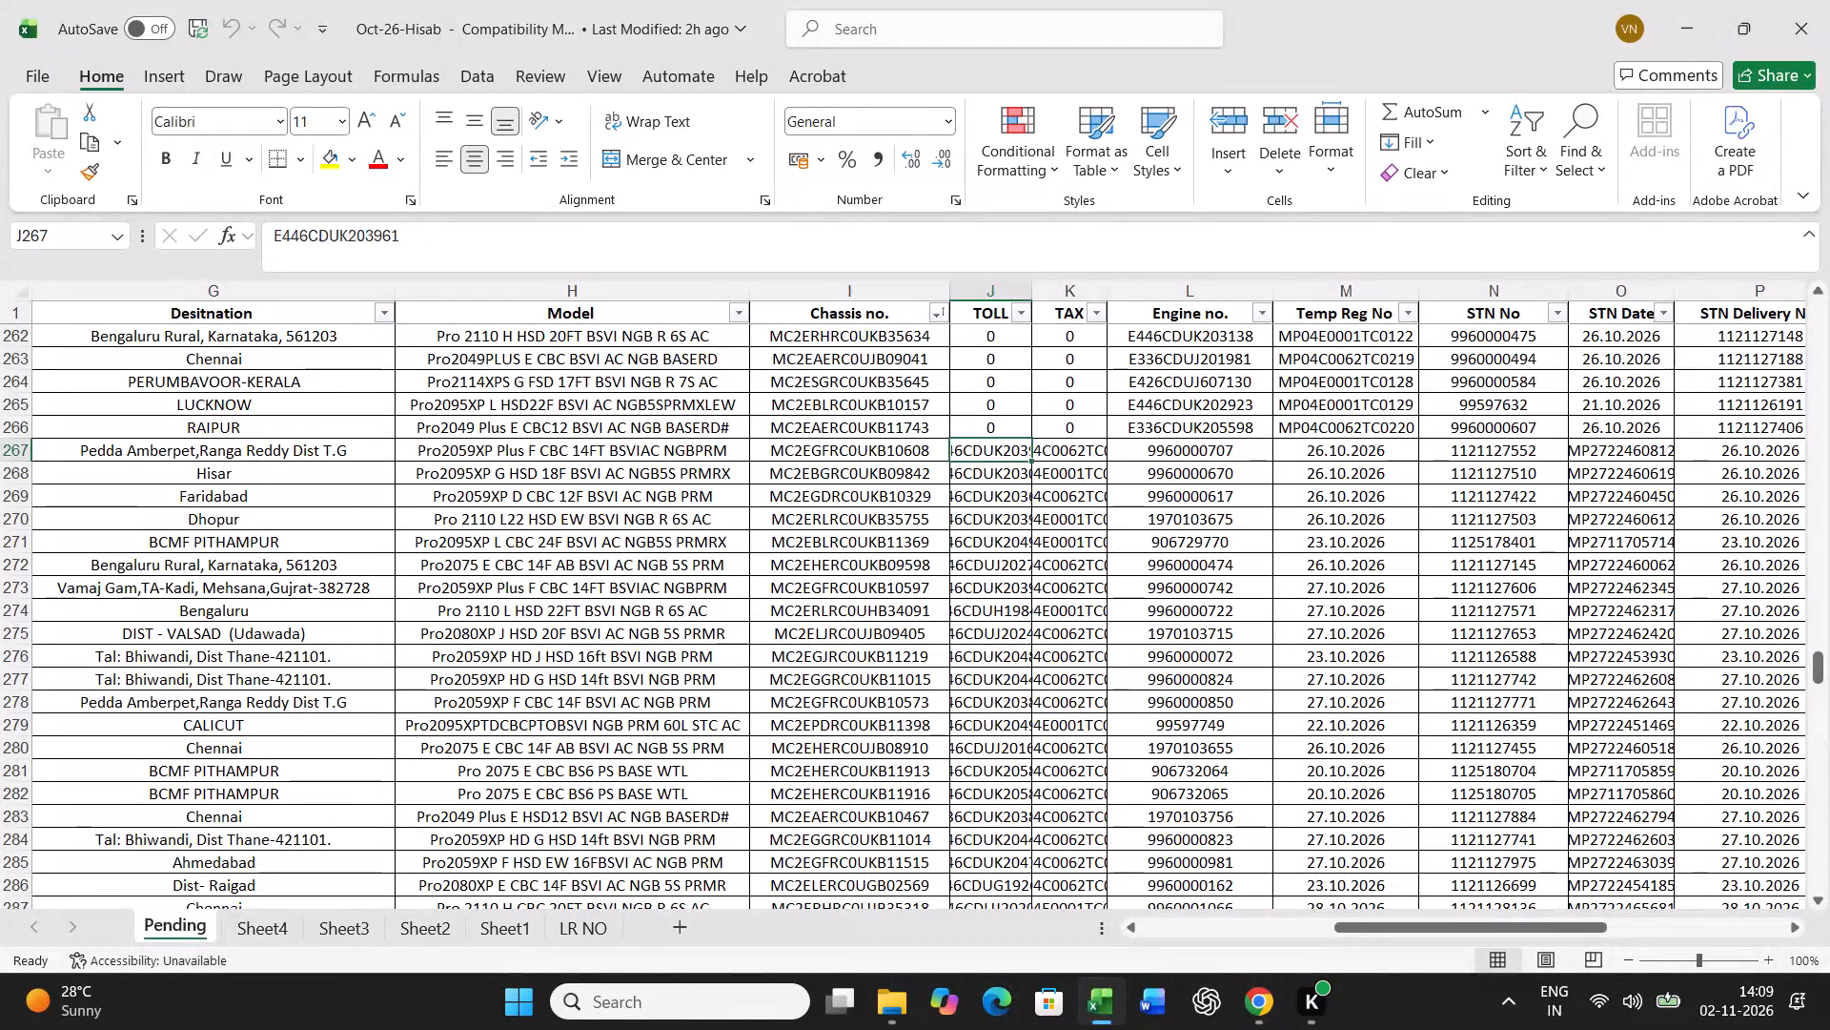
{"action": "key", "text": "ctrl+shift+Down"}
{"action": "key", "text": "ctrl+shift+Right"}
{"action": "key", "text": "ctrl+x"}
{"action": "key", "text": "Right"}
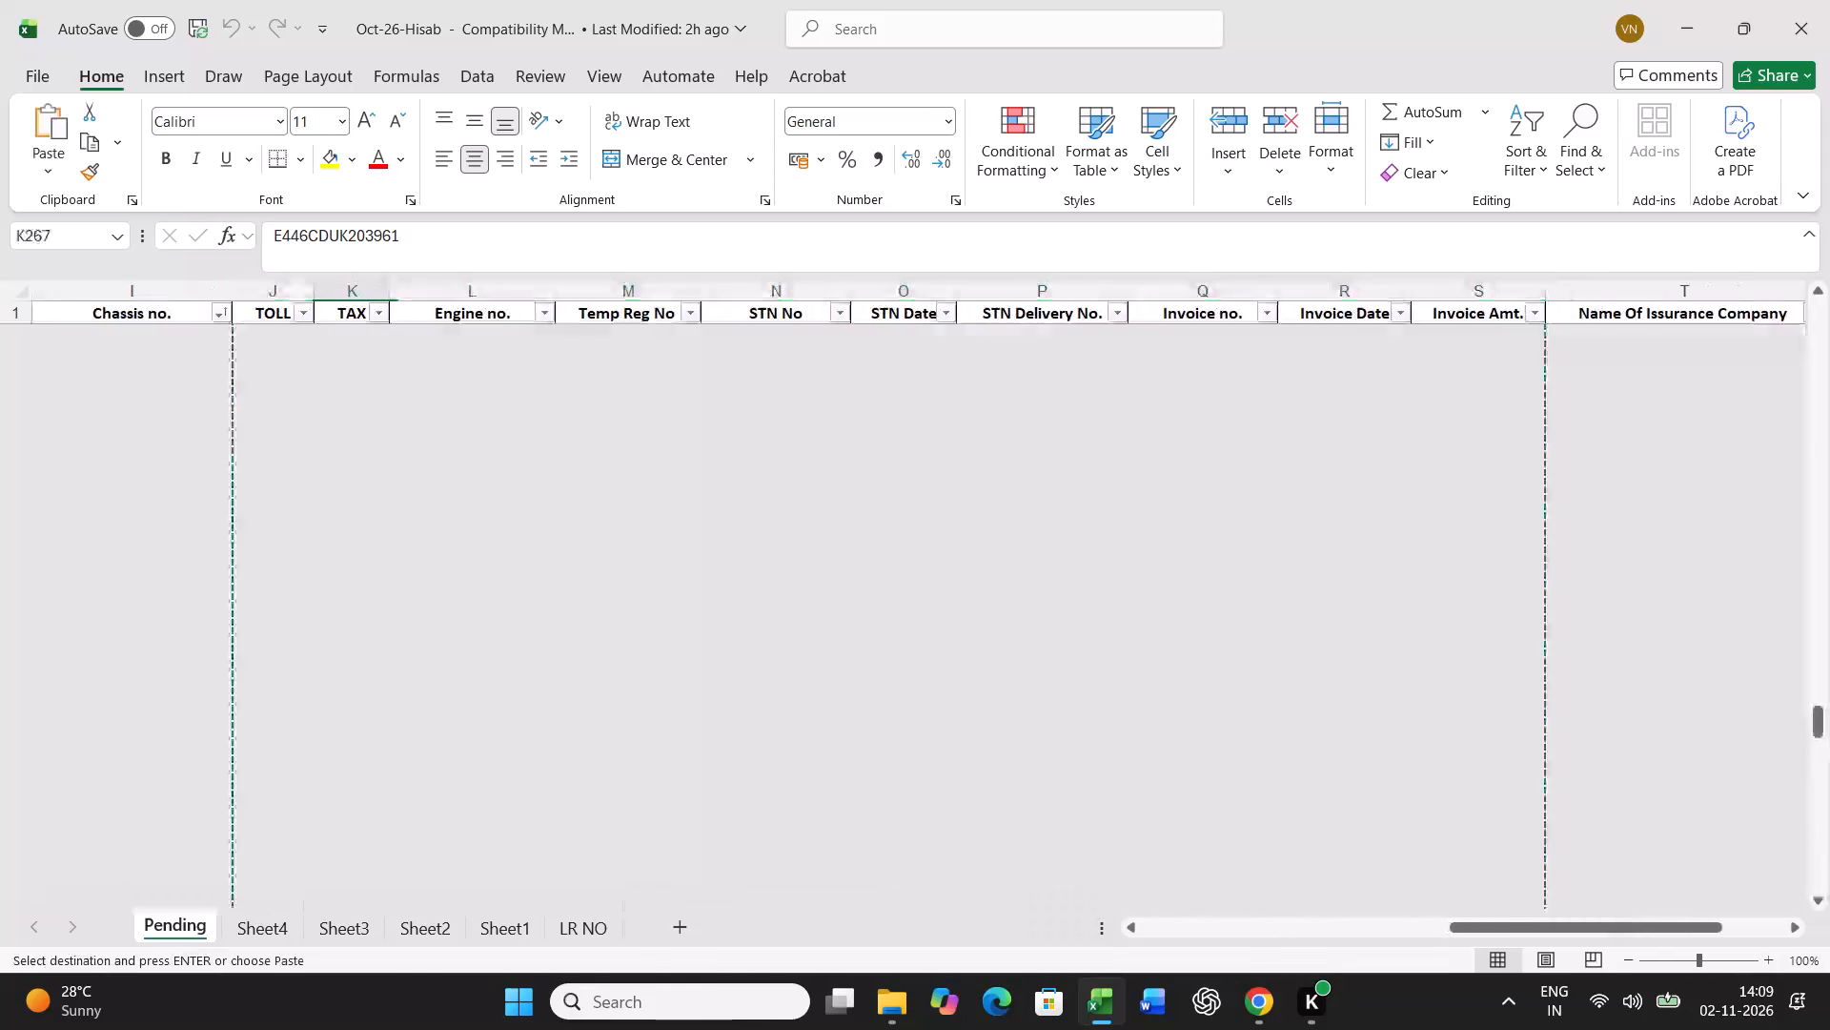
{"action": "key", "text": "Right"}
{"action": "key", "text": "Return"}
Copy the 0 values of TOLL and TAX from J266:K266 down through row 439.
{"action": "key", "text": "Left"}
{"action": "key", "text": "Left"}
{"action": "key", "text": "Up"}
{"action": "key", "text": "shift+Right"}
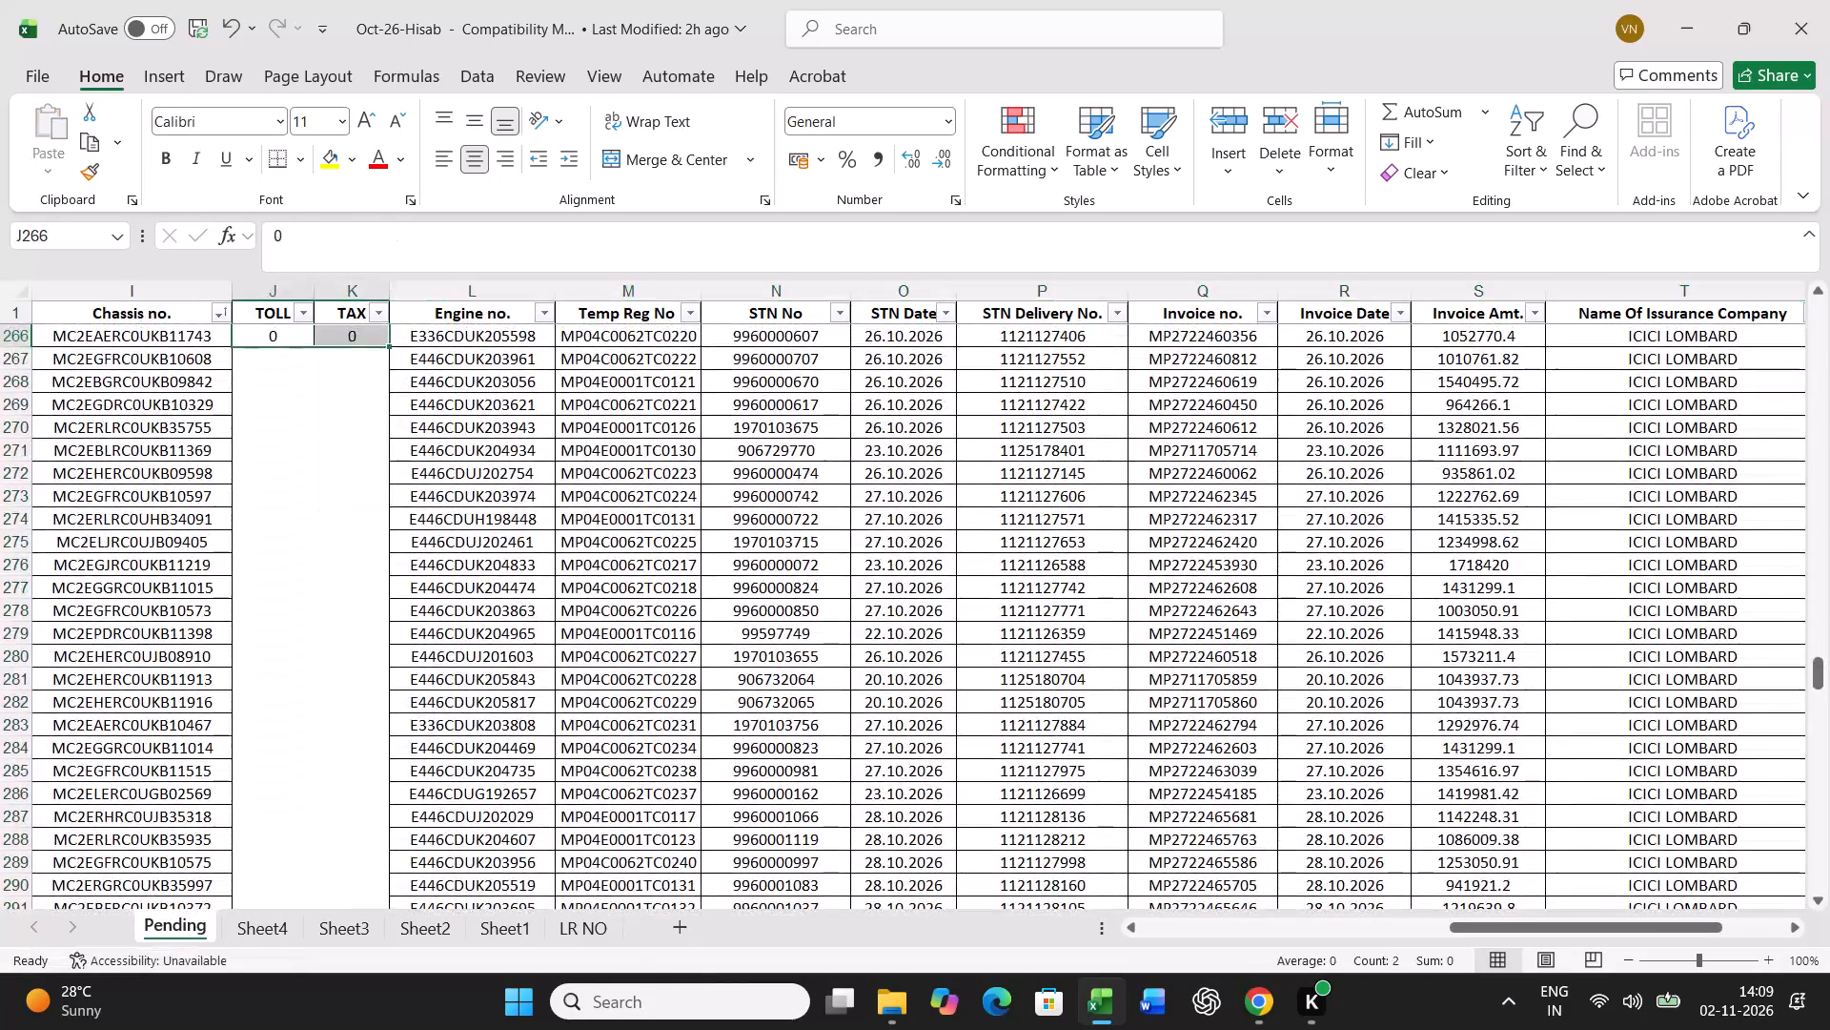
{"action": "key", "text": "ctrl+c"}
{"action": "key", "text": "shift+Page_Down"}
{"action": "key", "text": "shift+Page_Down"}
{"action": "key", "text": "shift+Page_Down"}
{"action": "key", "text": "shift+Page_Down"}
{"action": "key", "text": "shift+Page_Down"}
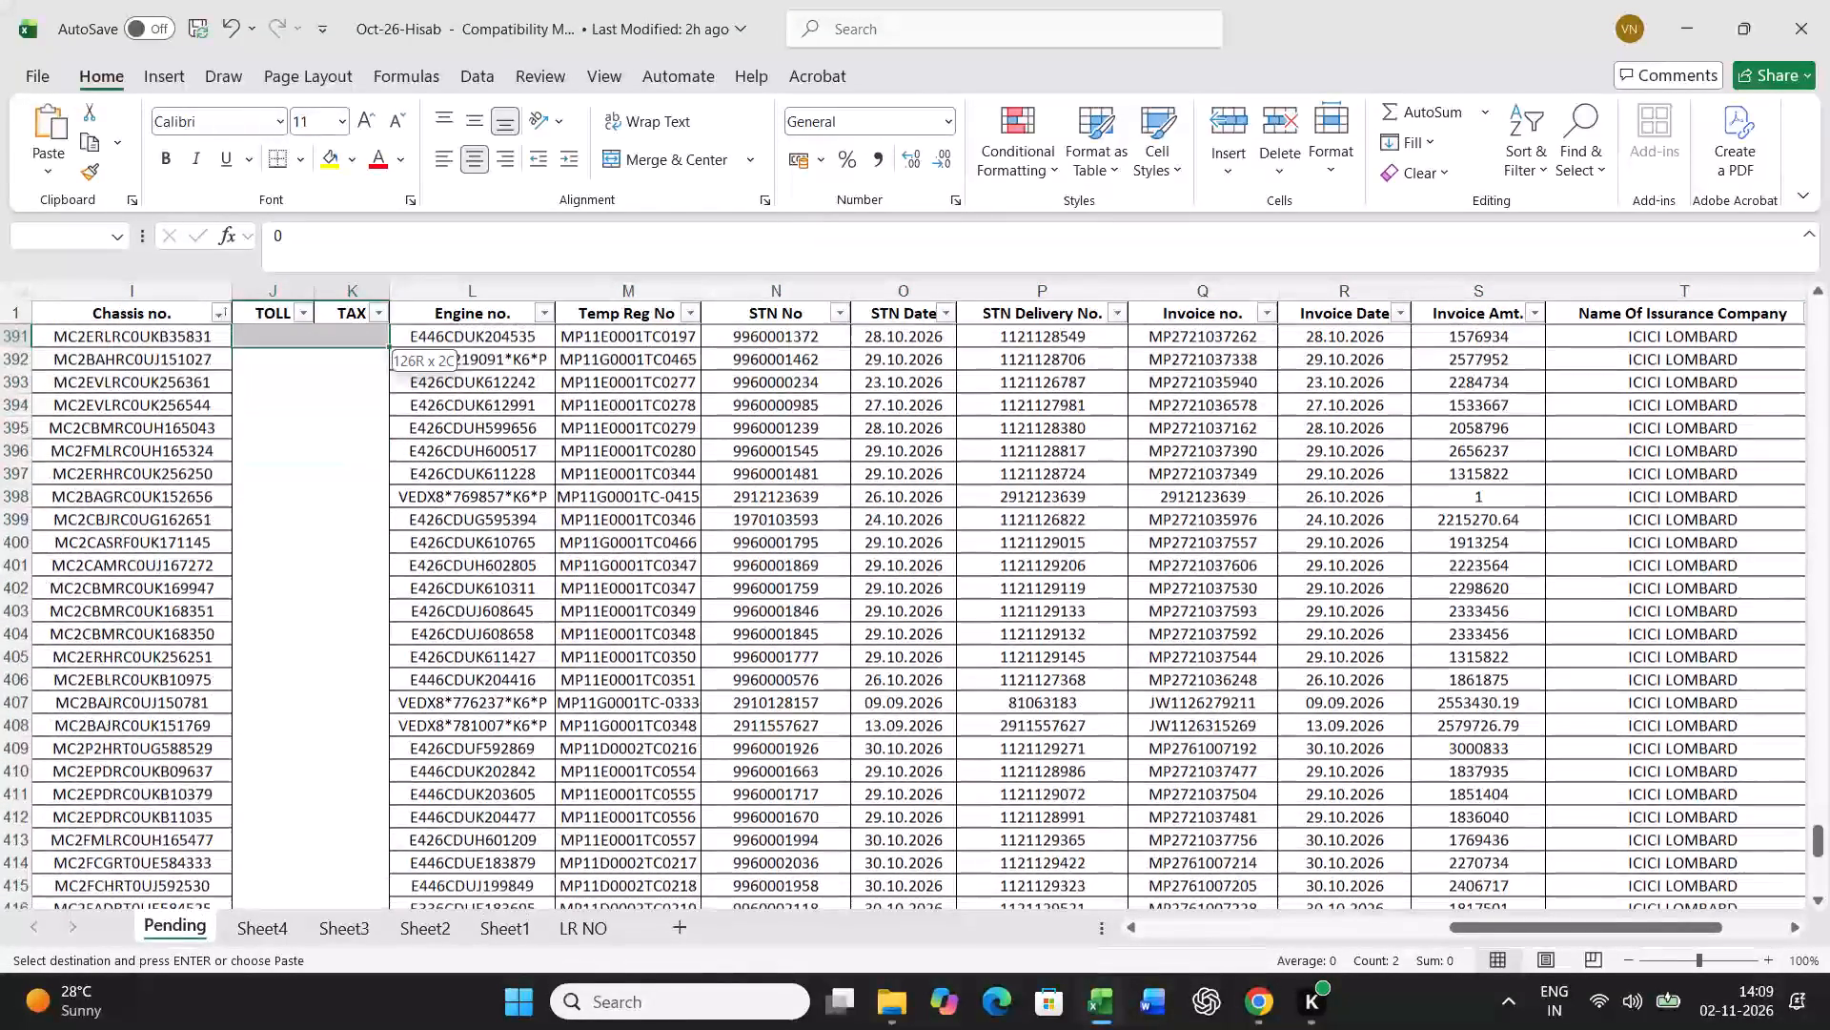
{"action": "key", "text": "shift+Page_Down"}
{"action": "key", "text": "shift+Page_Down"}
{"action": "key", "text": "shift+Up"}
{"action": "key", "text": "shift+Up"}
{"action": "key", "text": "shift+Up"}
{"action": "key", "text": "shift+Up"}
{"action": "key", "text": "shift+Up"}
{"action": "key", "text": "shift+Up"}
{"action": "key", "text": "shift+Up"}
{"action": "key", "text": "shift+Up"}
{"action": "key", "text": "shift+Up"}
{"action": "key", "text": "shift+Up"}
{"action": "key", "text": "shift+Up"}
{"action": "key", "text": "shift+Down"}
{"action": "key", "text": "shift+Down"}
{"action": "key", "text": "shift+Down"}
{"action": "key", "text": "shift+Down"}
{"action": "key", "text": "shift+Down"}
{"action": "key", "text": "shift+Down"}
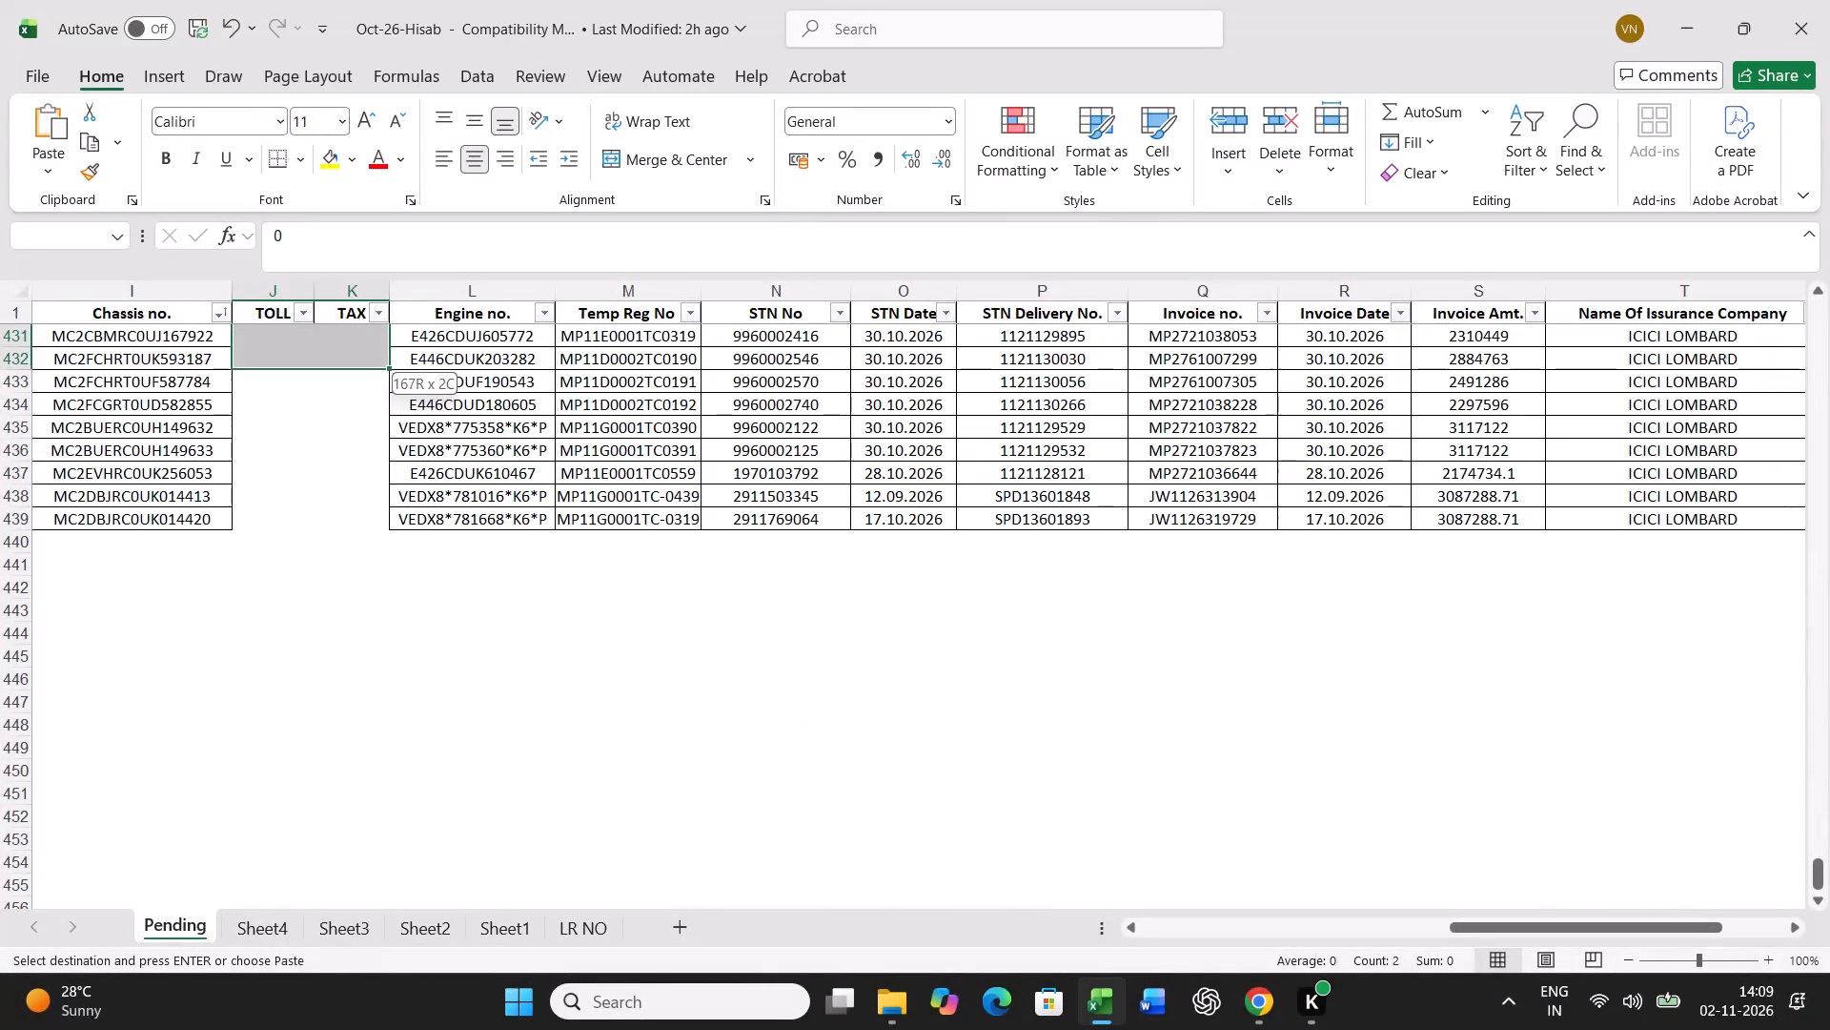
{"action": "key", "text": "shift+Down"}
{"action": "key", "text": "shift+Down"}
{"action": "key", "text": "Return"}
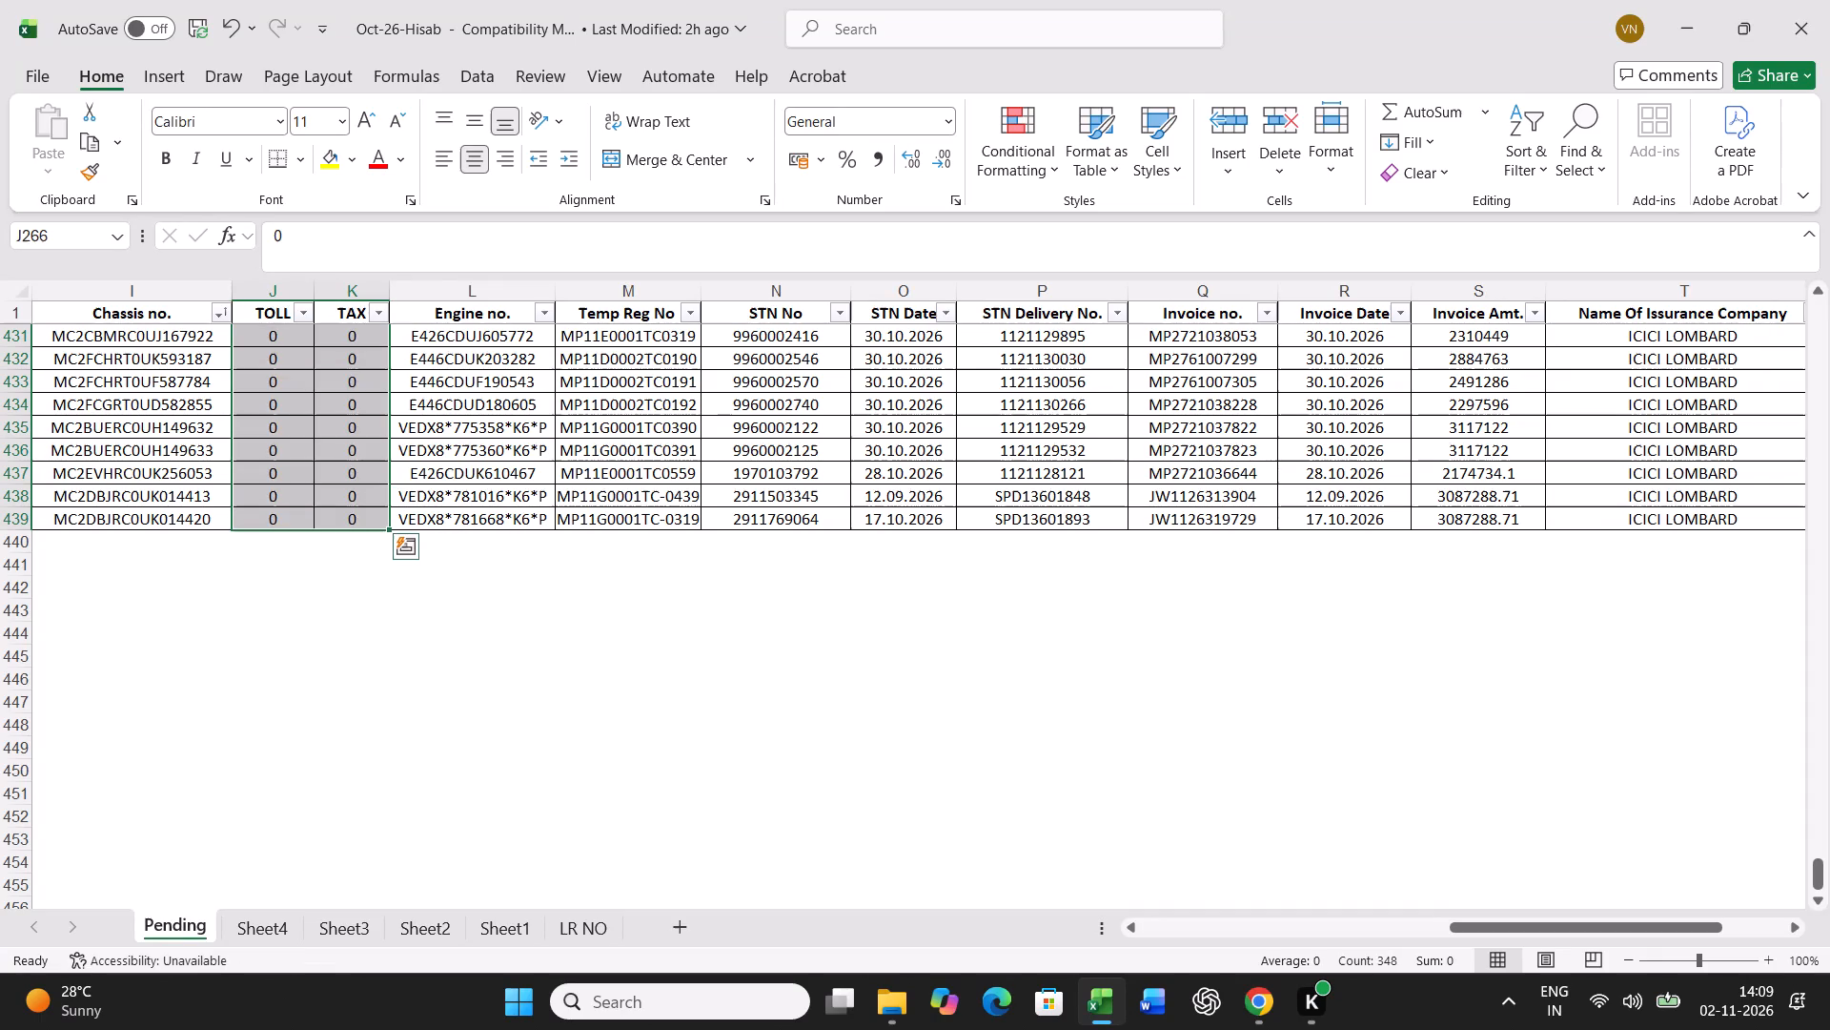
Save the workbook with LR. No cell A266 selected on the Pending sheet.
{"action": "key", "text": "Left"}
{"action": "key", "text": "Left"}
{"action": "key", "text": "Left"}
{"action": "key", "text": "Left"}
{"action": "key", "text": "Left"}
{"action": "key", "text": "Left"}
{"action": "key", "text": "Left"}
{"action": "key", "text": "Left"}
{"action": "key", "text": "Left"}
{"action": "key", "text": "Left"}
{"action": "key", "text": "Left"}
{"action": "key", "text": "Left"}
{"action": "key", "text": "Left"}
{"action": "key", "text": "Left"}
{"action": "key", "text": "Left"}
{"action": "key", "text": "Left"}
{"action": "key", "text": "Left"}
{"action": "key", "text": "Left"}
{"action": "key", "text": "Left"}
{"action": "key", "text": "Left"}
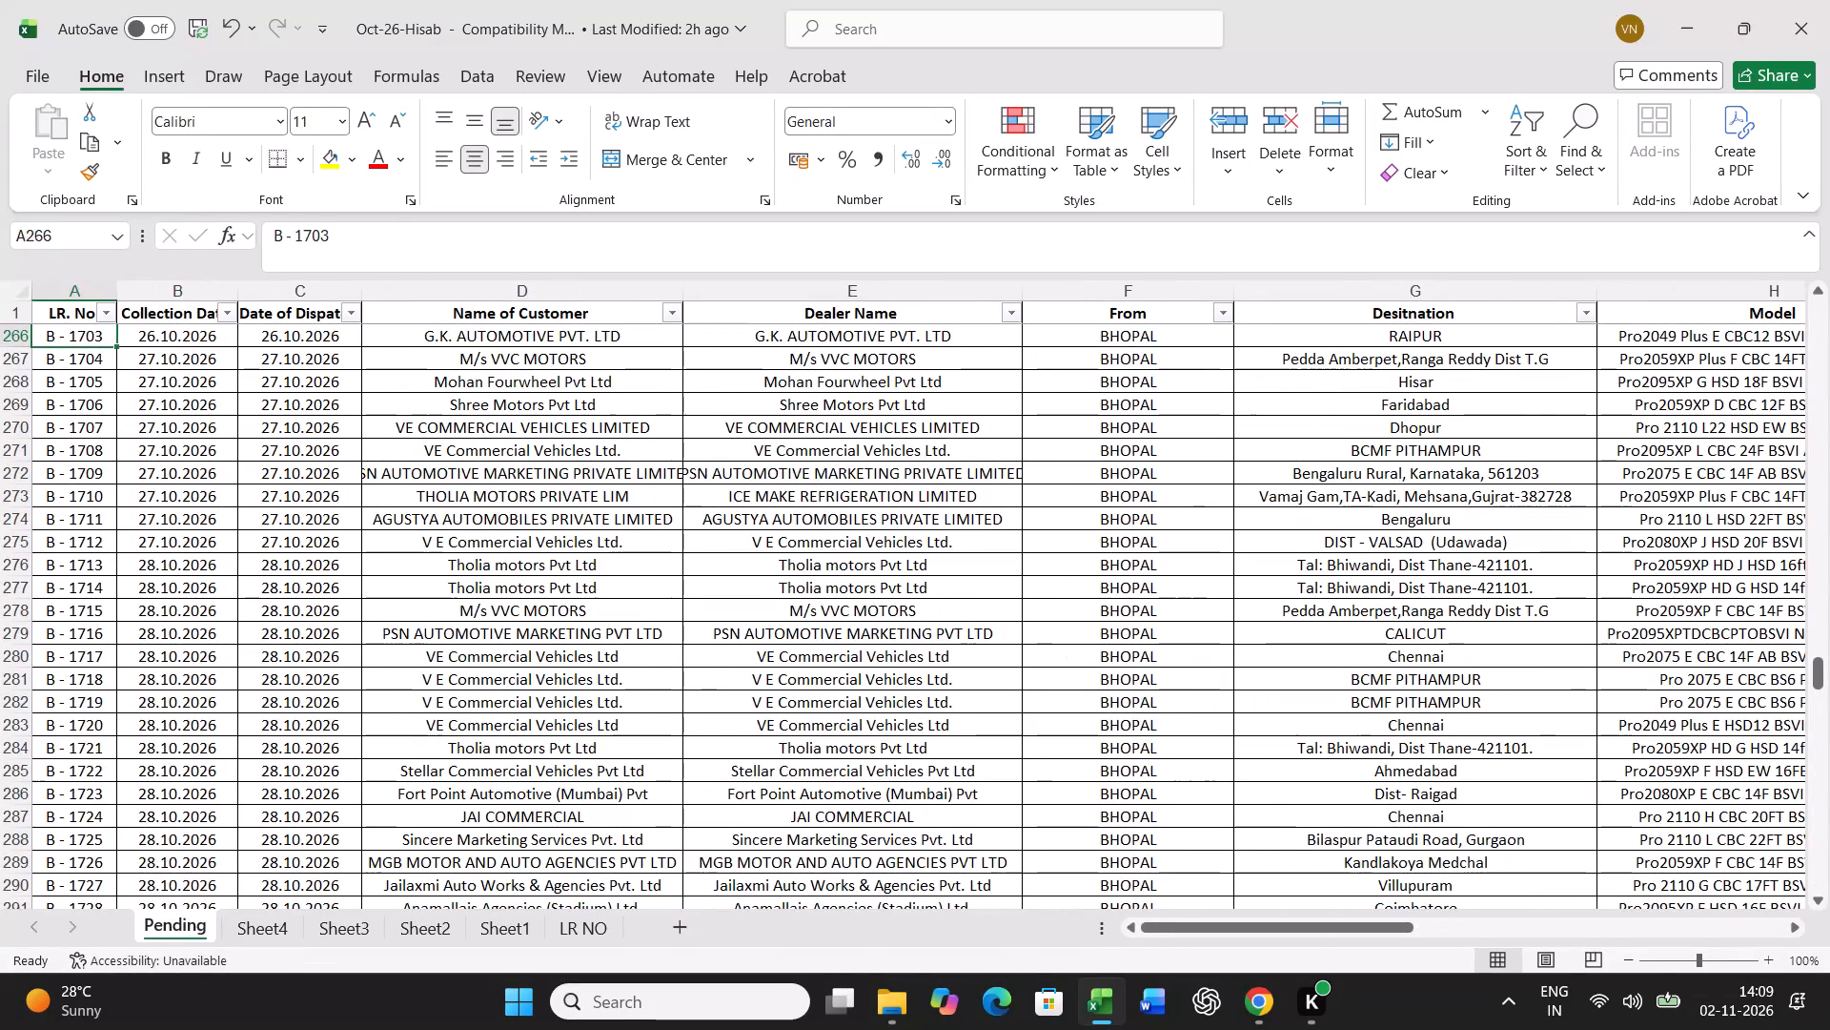
{"action": "key", "text": "ctrl+s"}
Find the chassis number ending in 167448 on the Pending sheet and fill its cell yellow.
{"action": "key", "text": "ctrl+f"}
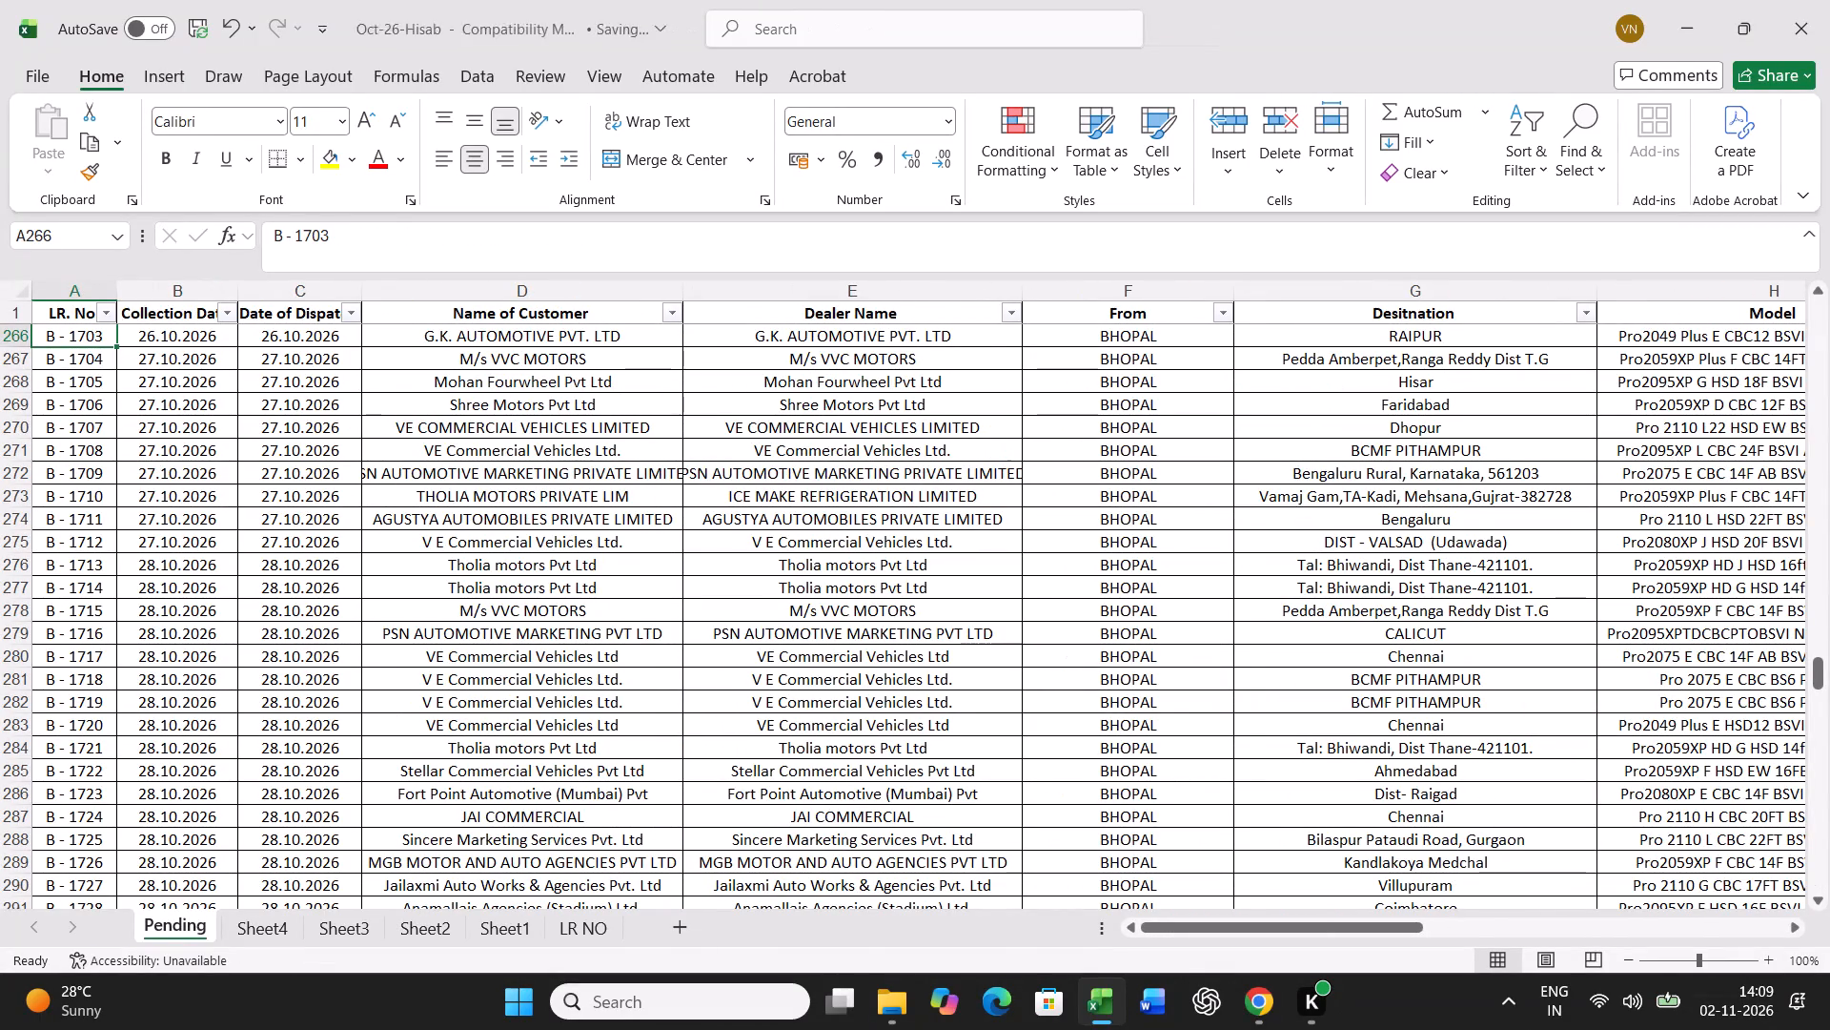
{"action": "key", "text": "Return"}
{"action": "key", "text": "Return"}
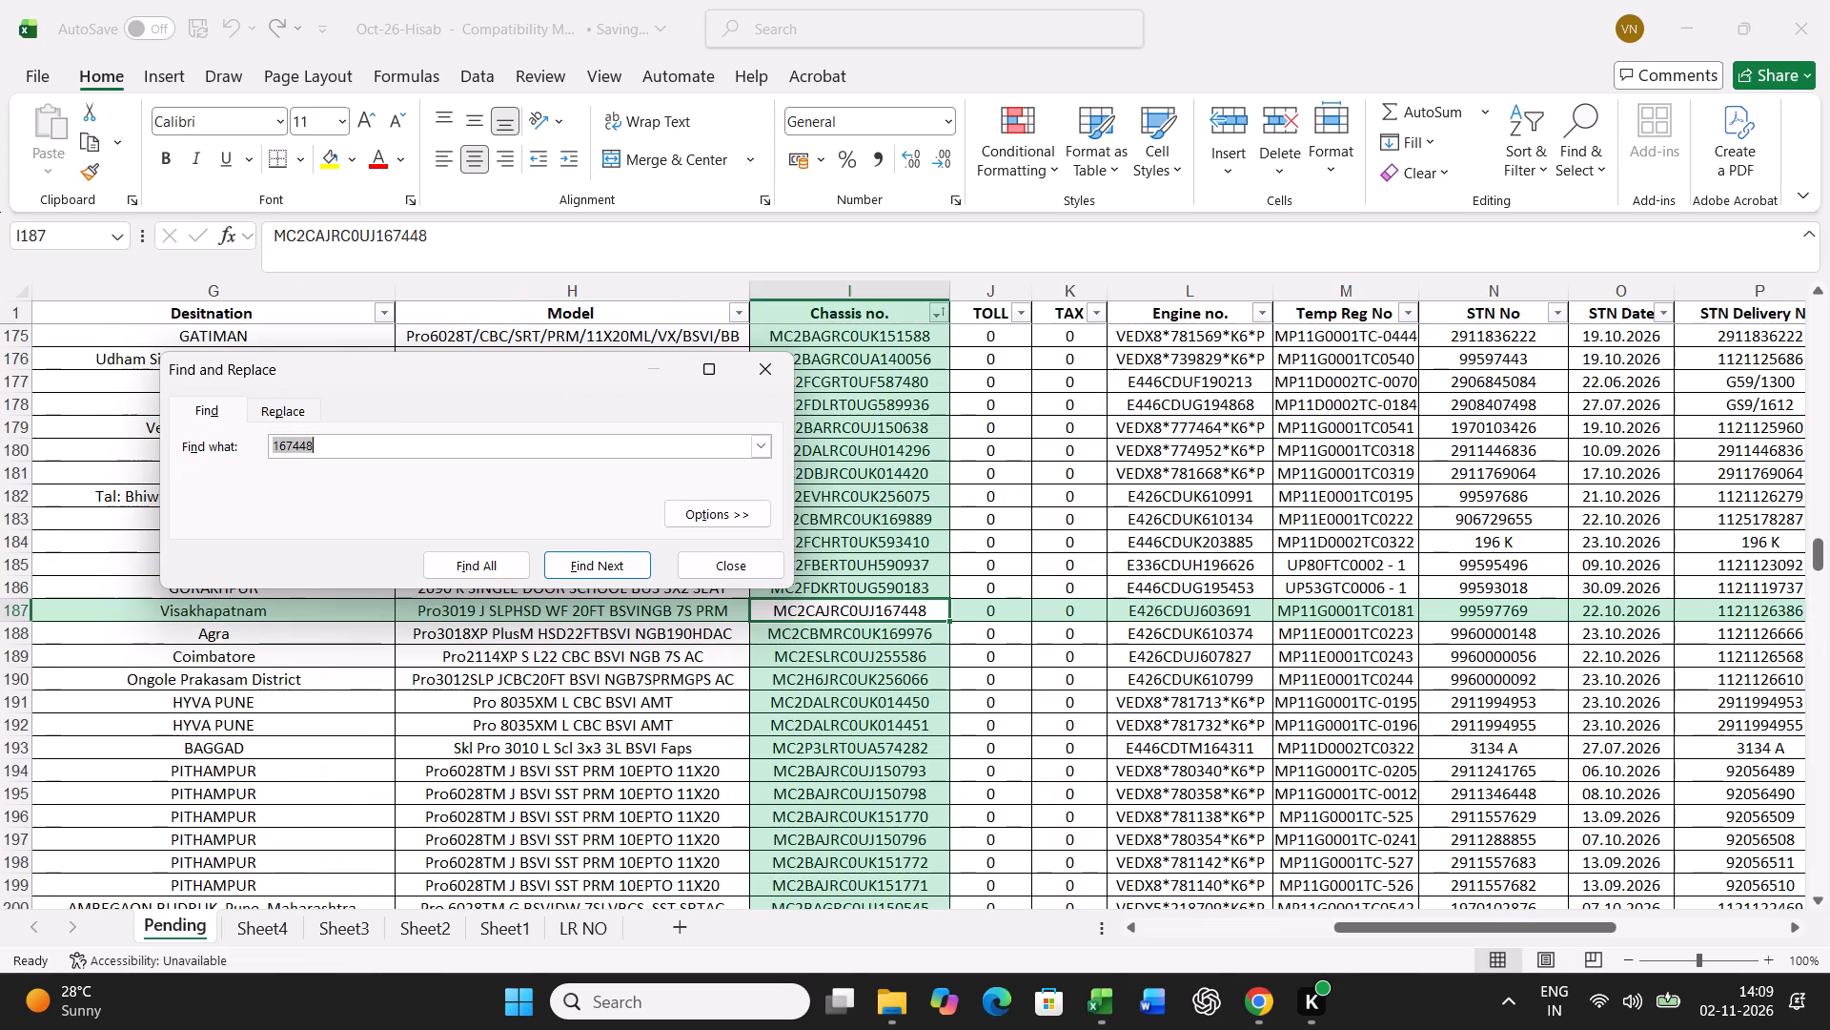
{"action": "key", "text": "Return"}
{"action": "key", "text": "Return"}
{"action": "key", "text": "Escape"}
{"action": "left_click", "coordinate": [330, 163]}
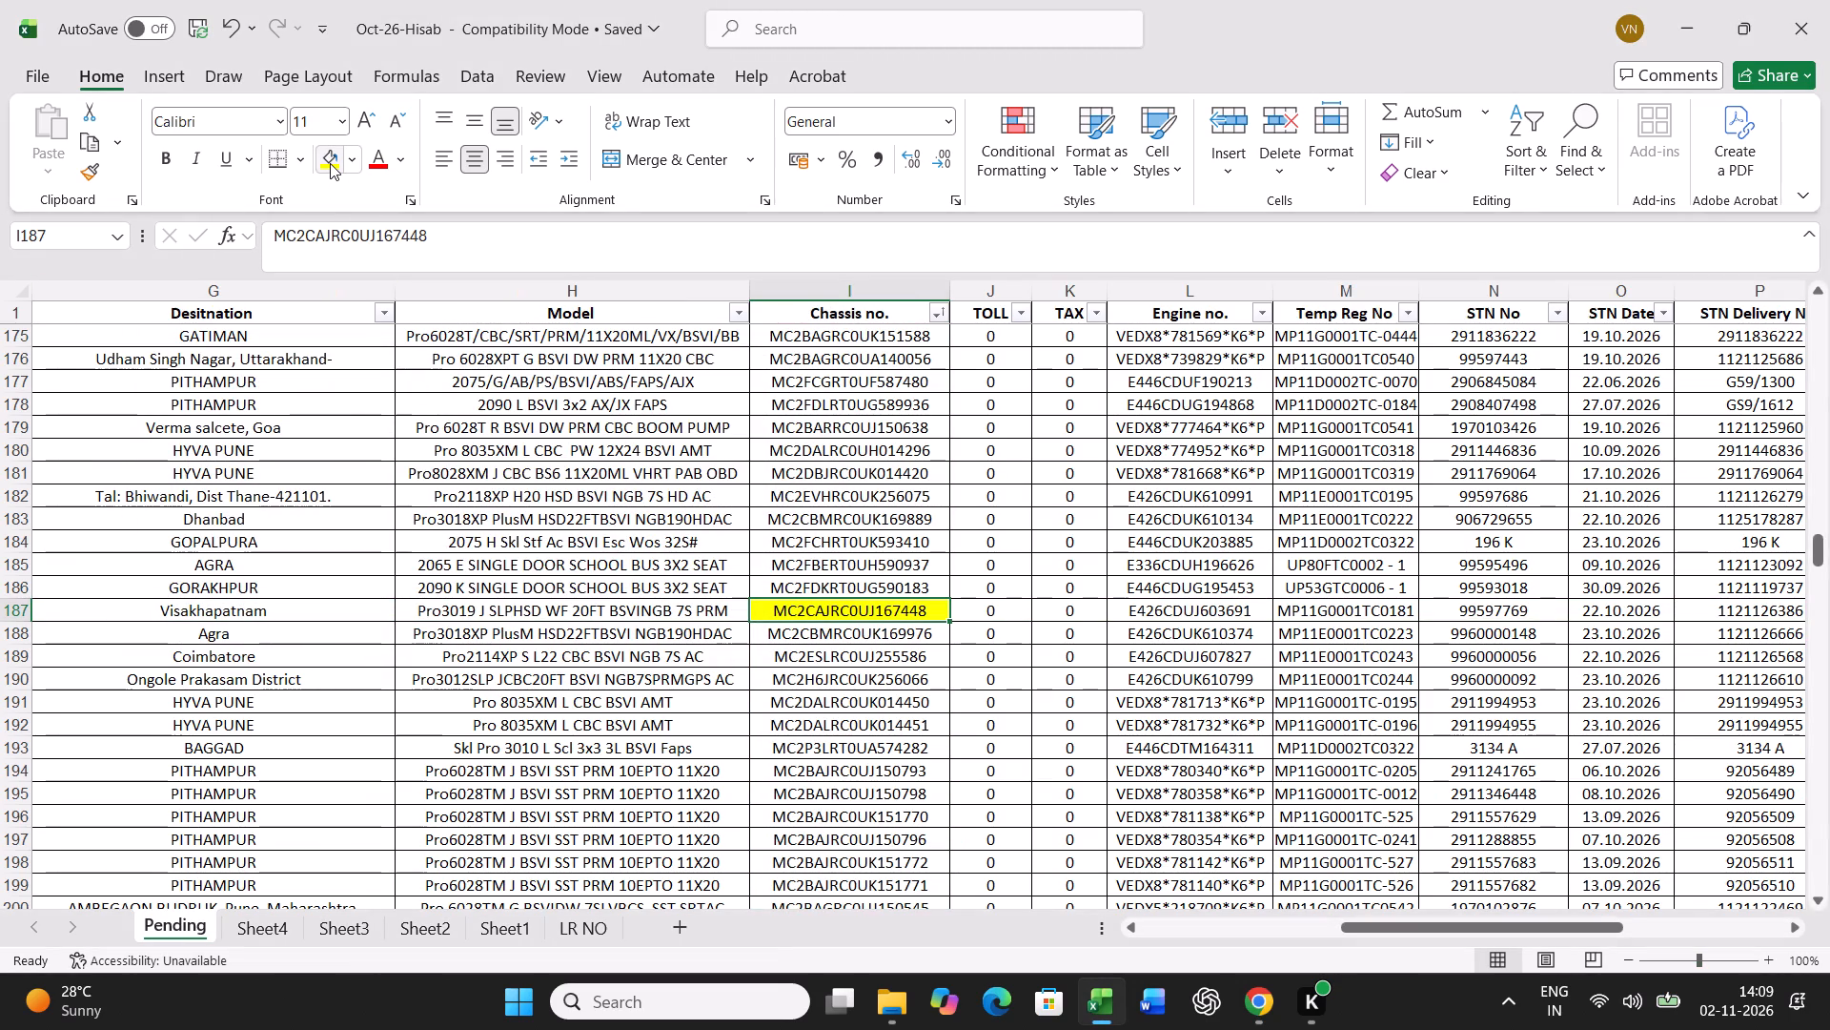
Find the chassis number ending in 256066 and fill its cell yellow.
{"action": "key", "text": "ctrl+f"}
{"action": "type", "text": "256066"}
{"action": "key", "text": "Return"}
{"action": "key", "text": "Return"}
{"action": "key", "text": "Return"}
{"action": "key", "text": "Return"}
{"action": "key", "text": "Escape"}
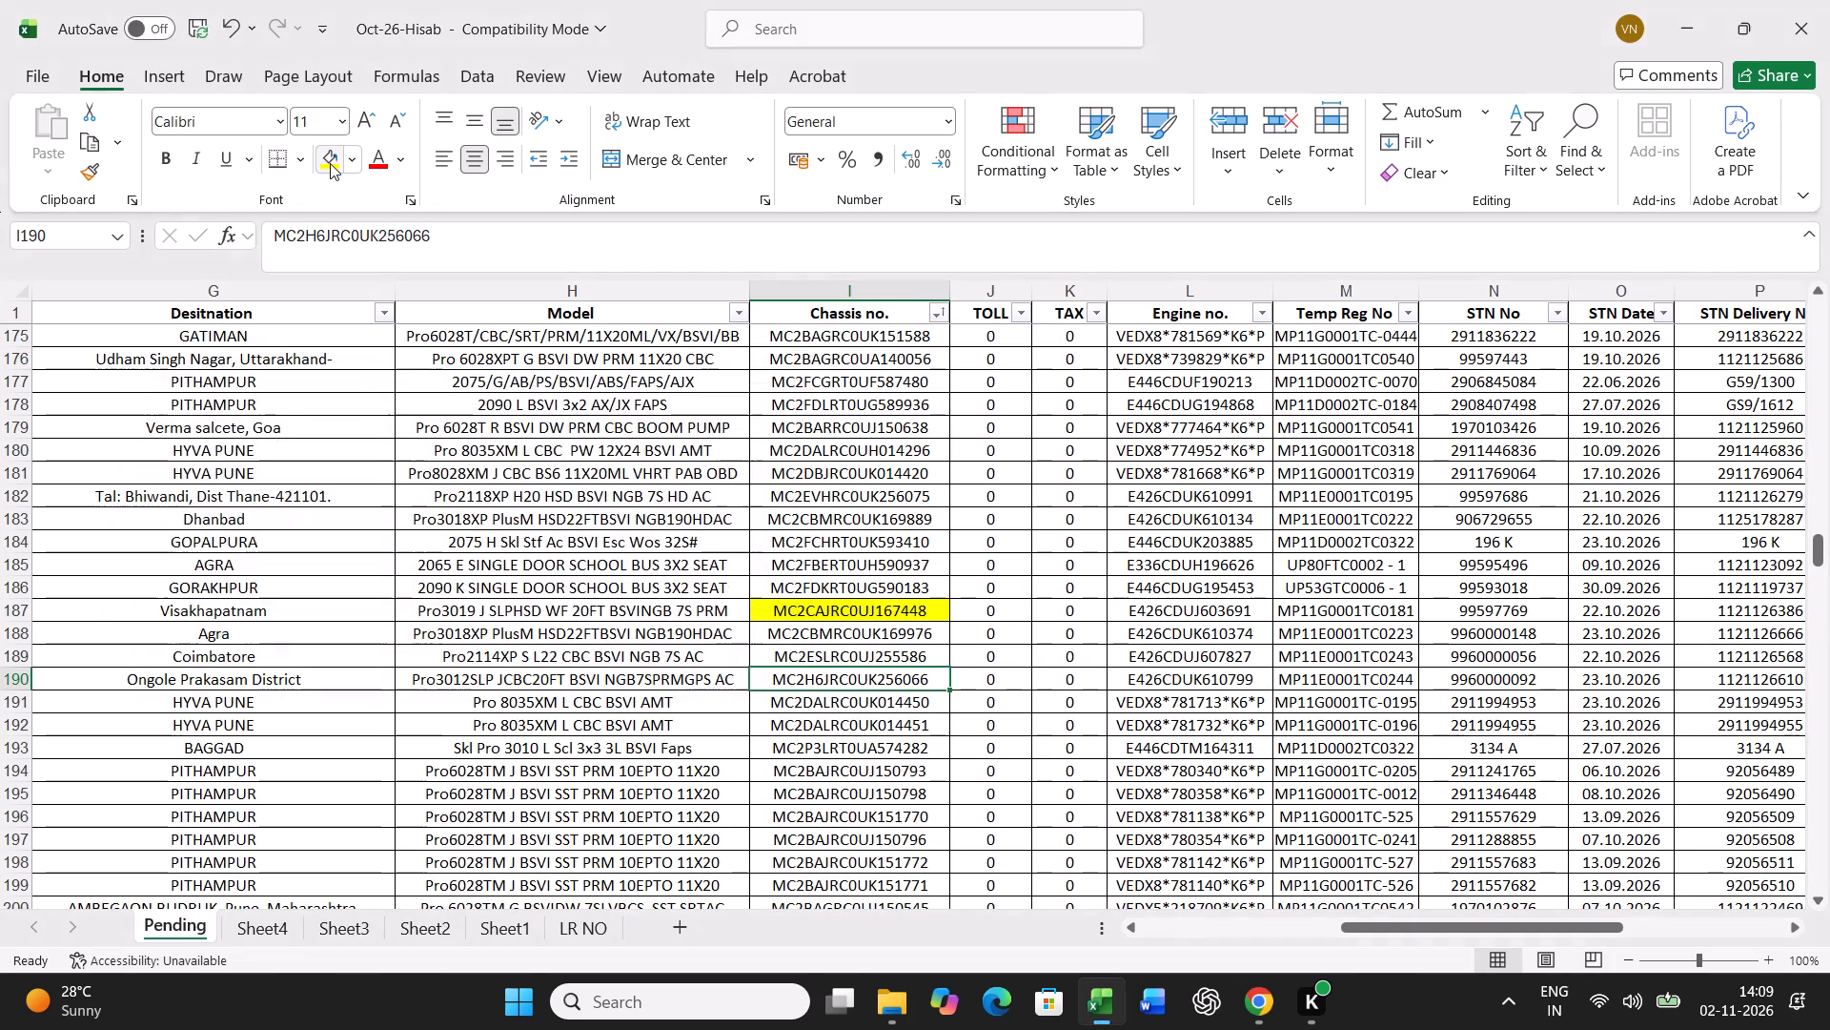
{"action": "left_click", "coordinate": [330, 172]}
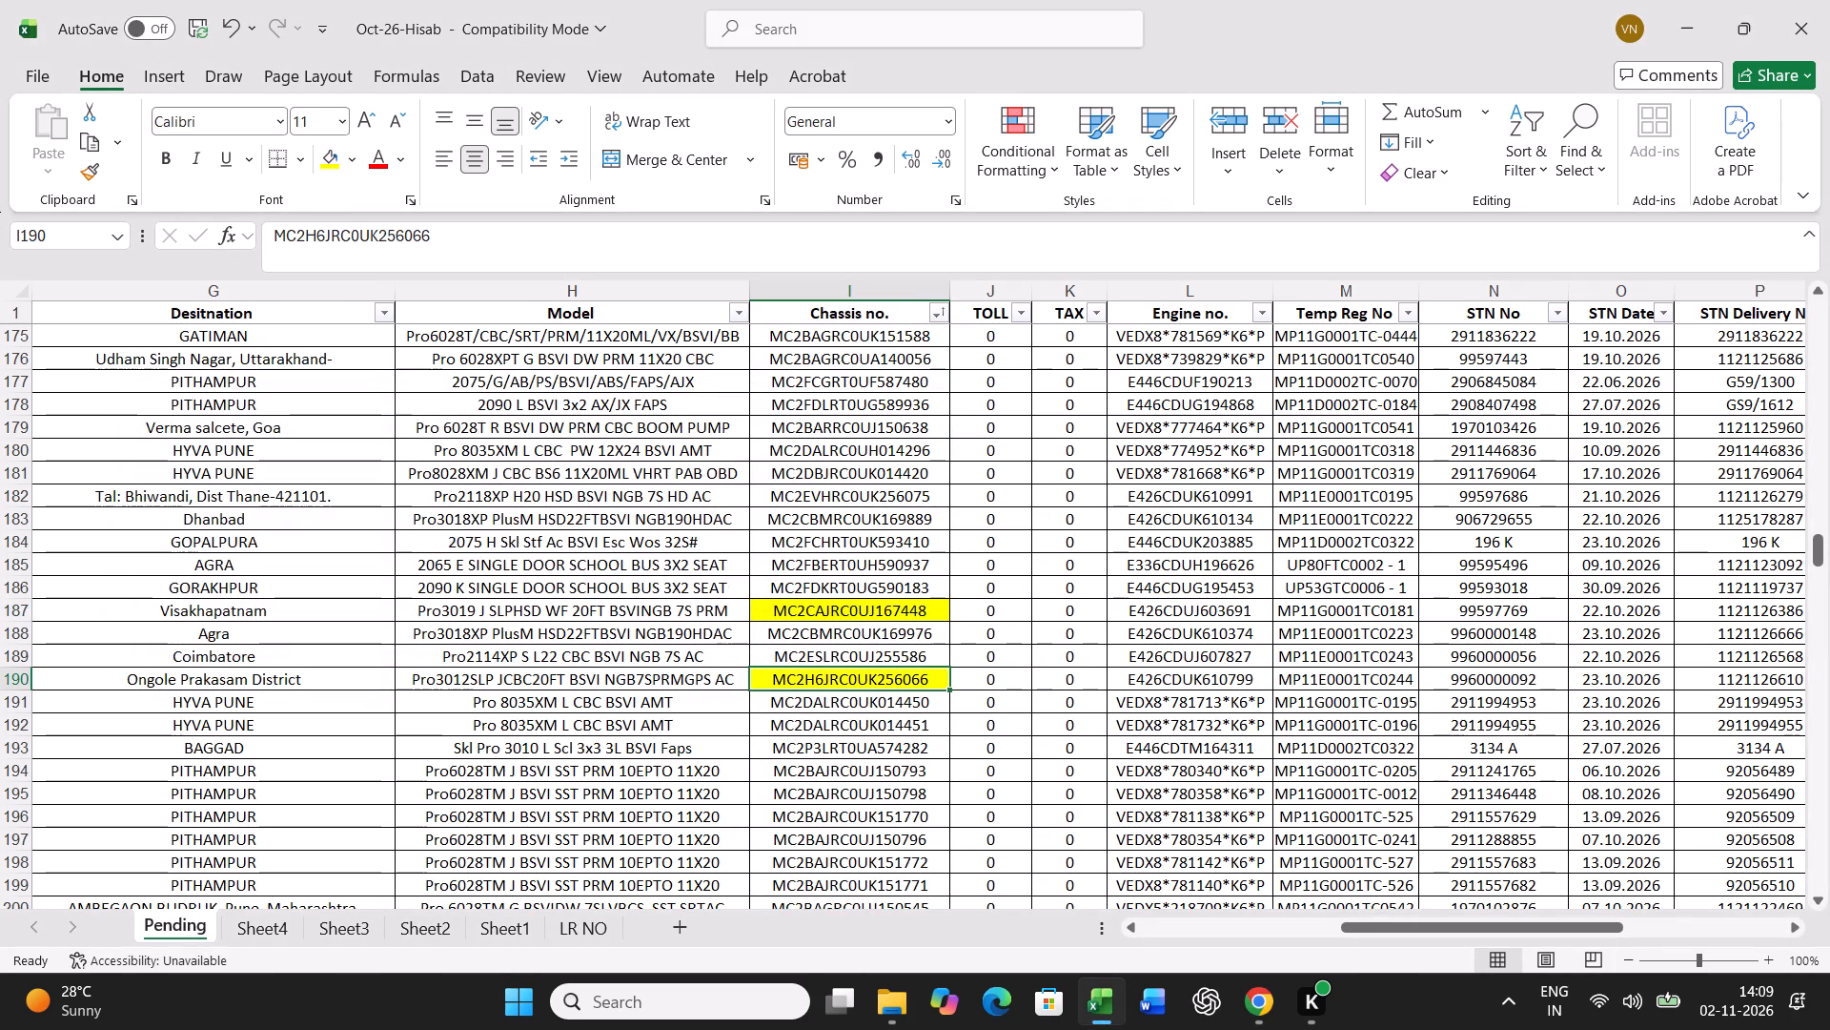
{"action": "key", "text": "ctrl+f"}
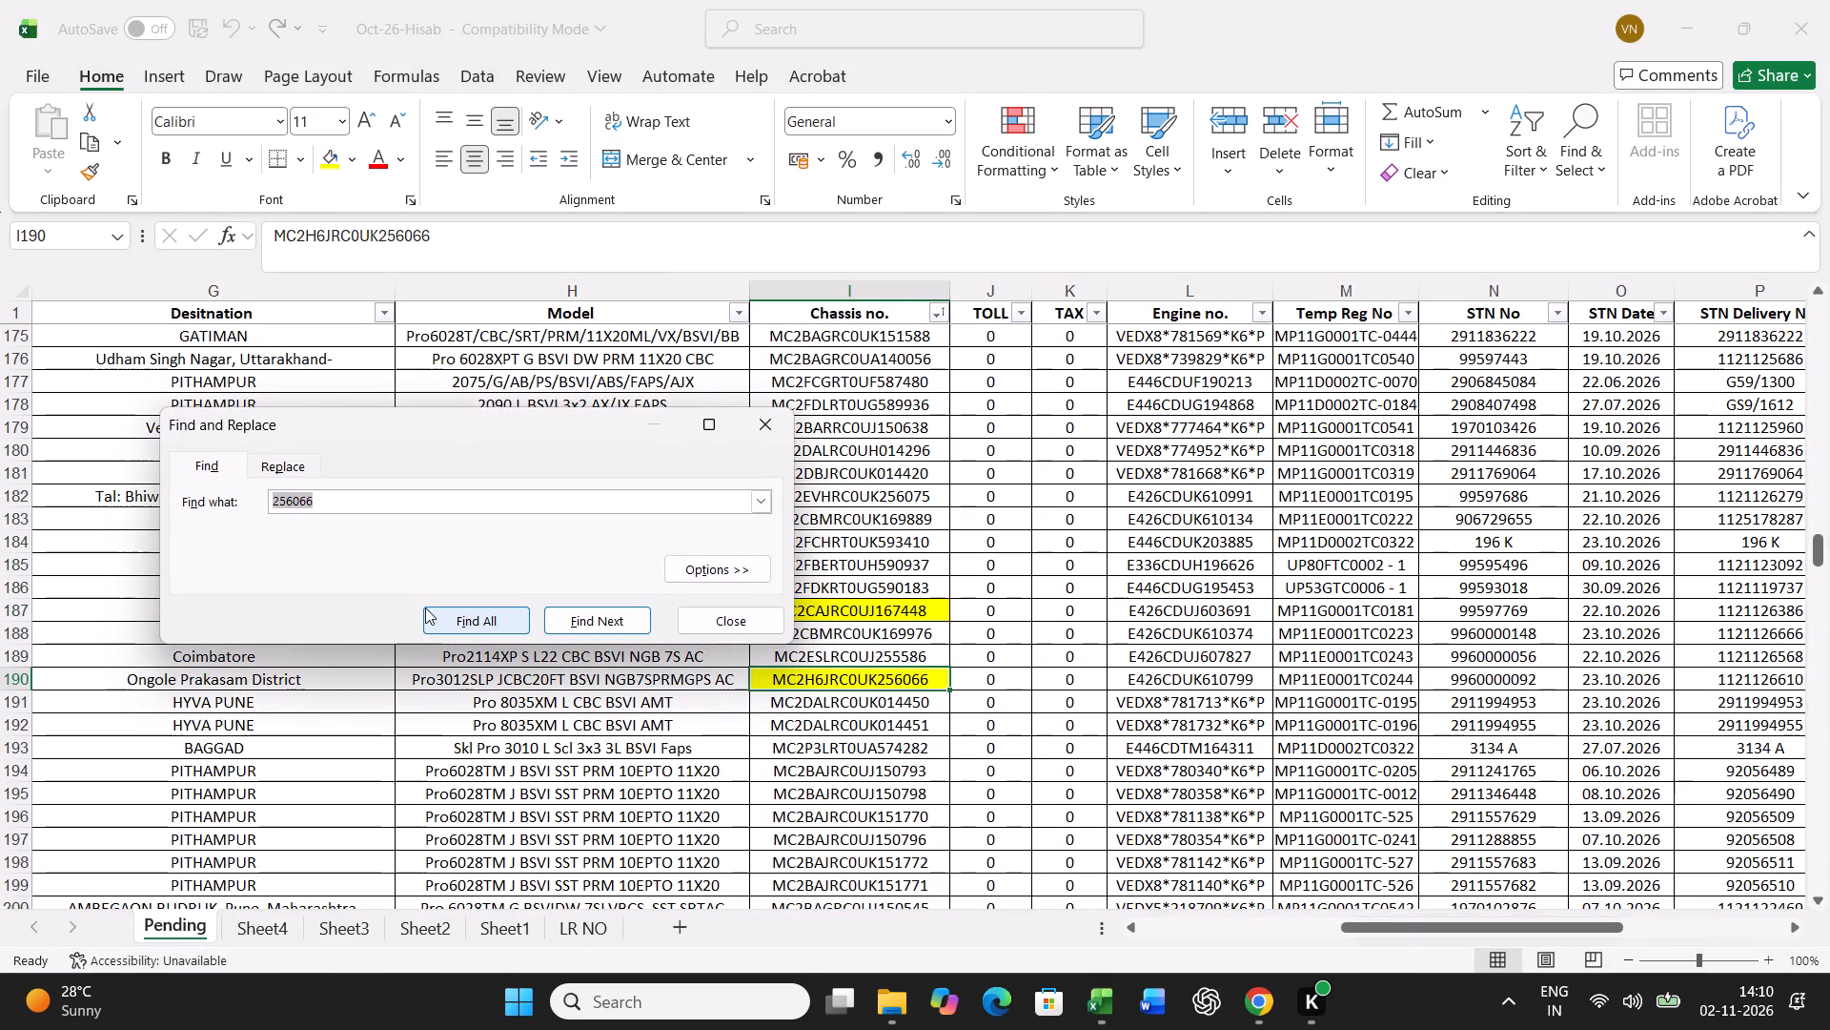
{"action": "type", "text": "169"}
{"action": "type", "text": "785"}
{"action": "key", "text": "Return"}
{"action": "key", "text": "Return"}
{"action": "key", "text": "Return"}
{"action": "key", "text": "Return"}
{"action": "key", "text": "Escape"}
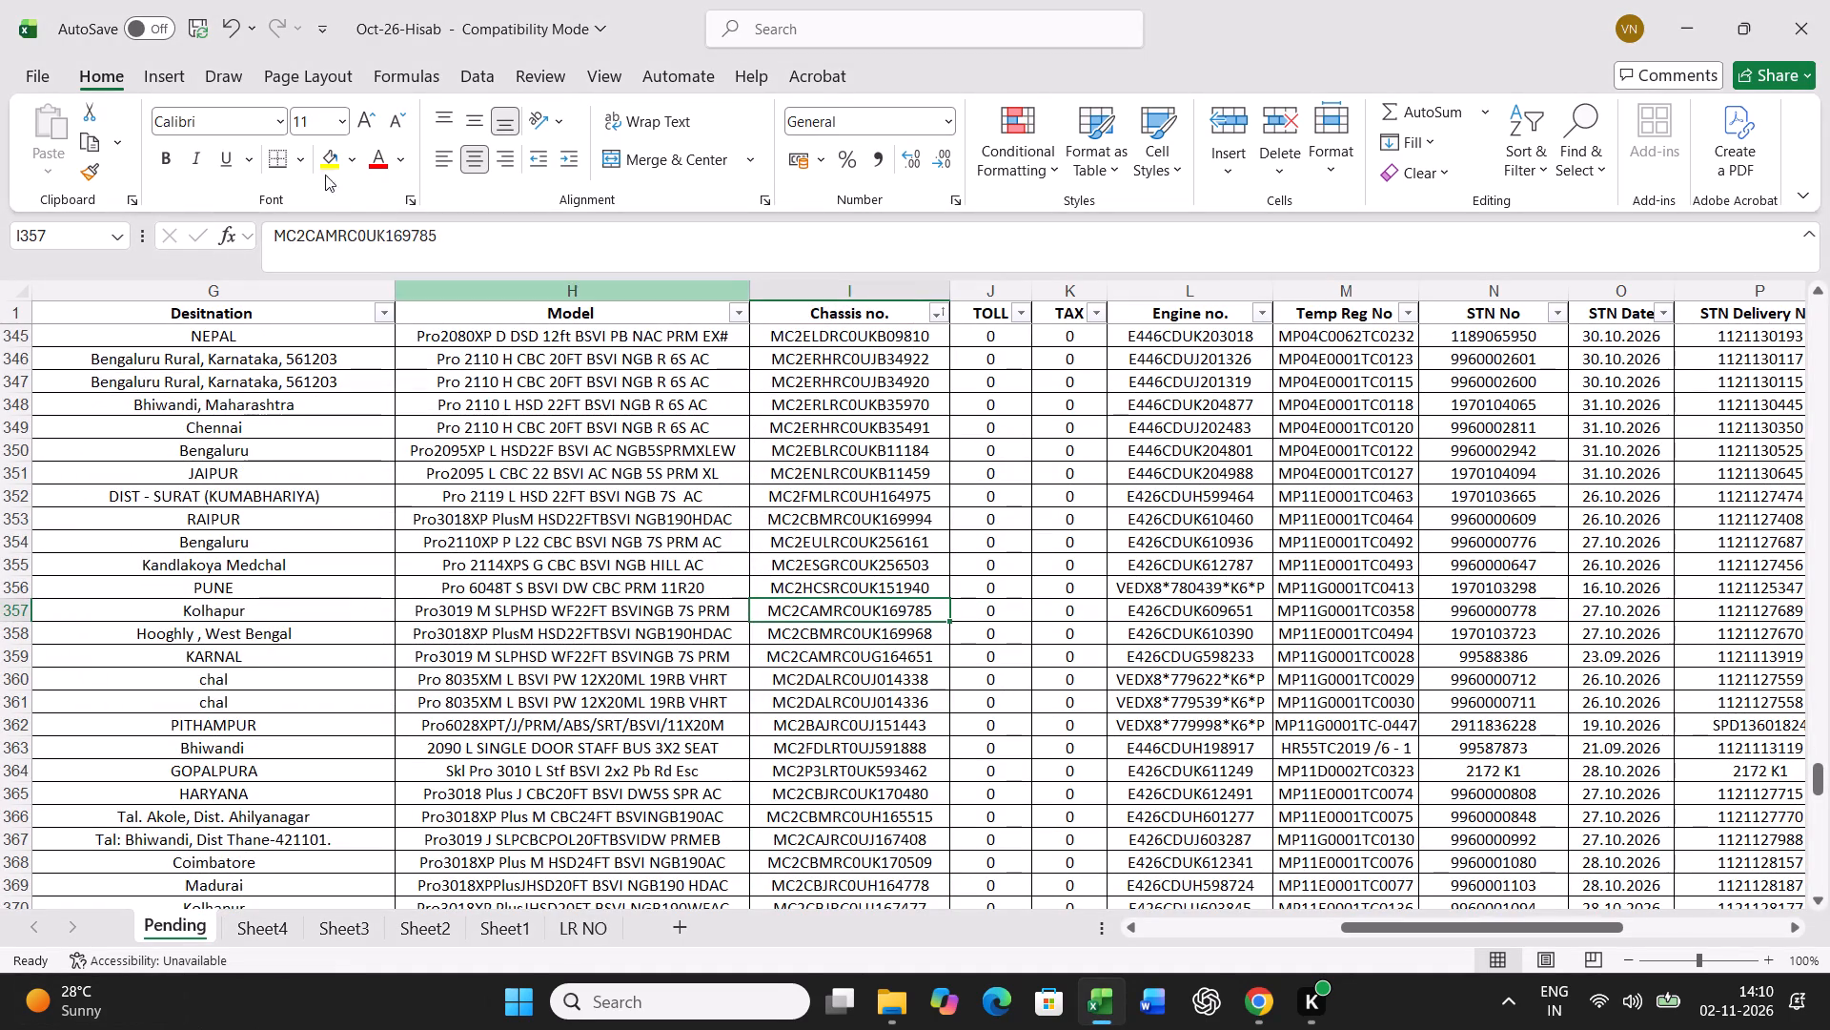
{"action": "left_click", "coordinate": [326, 157]}
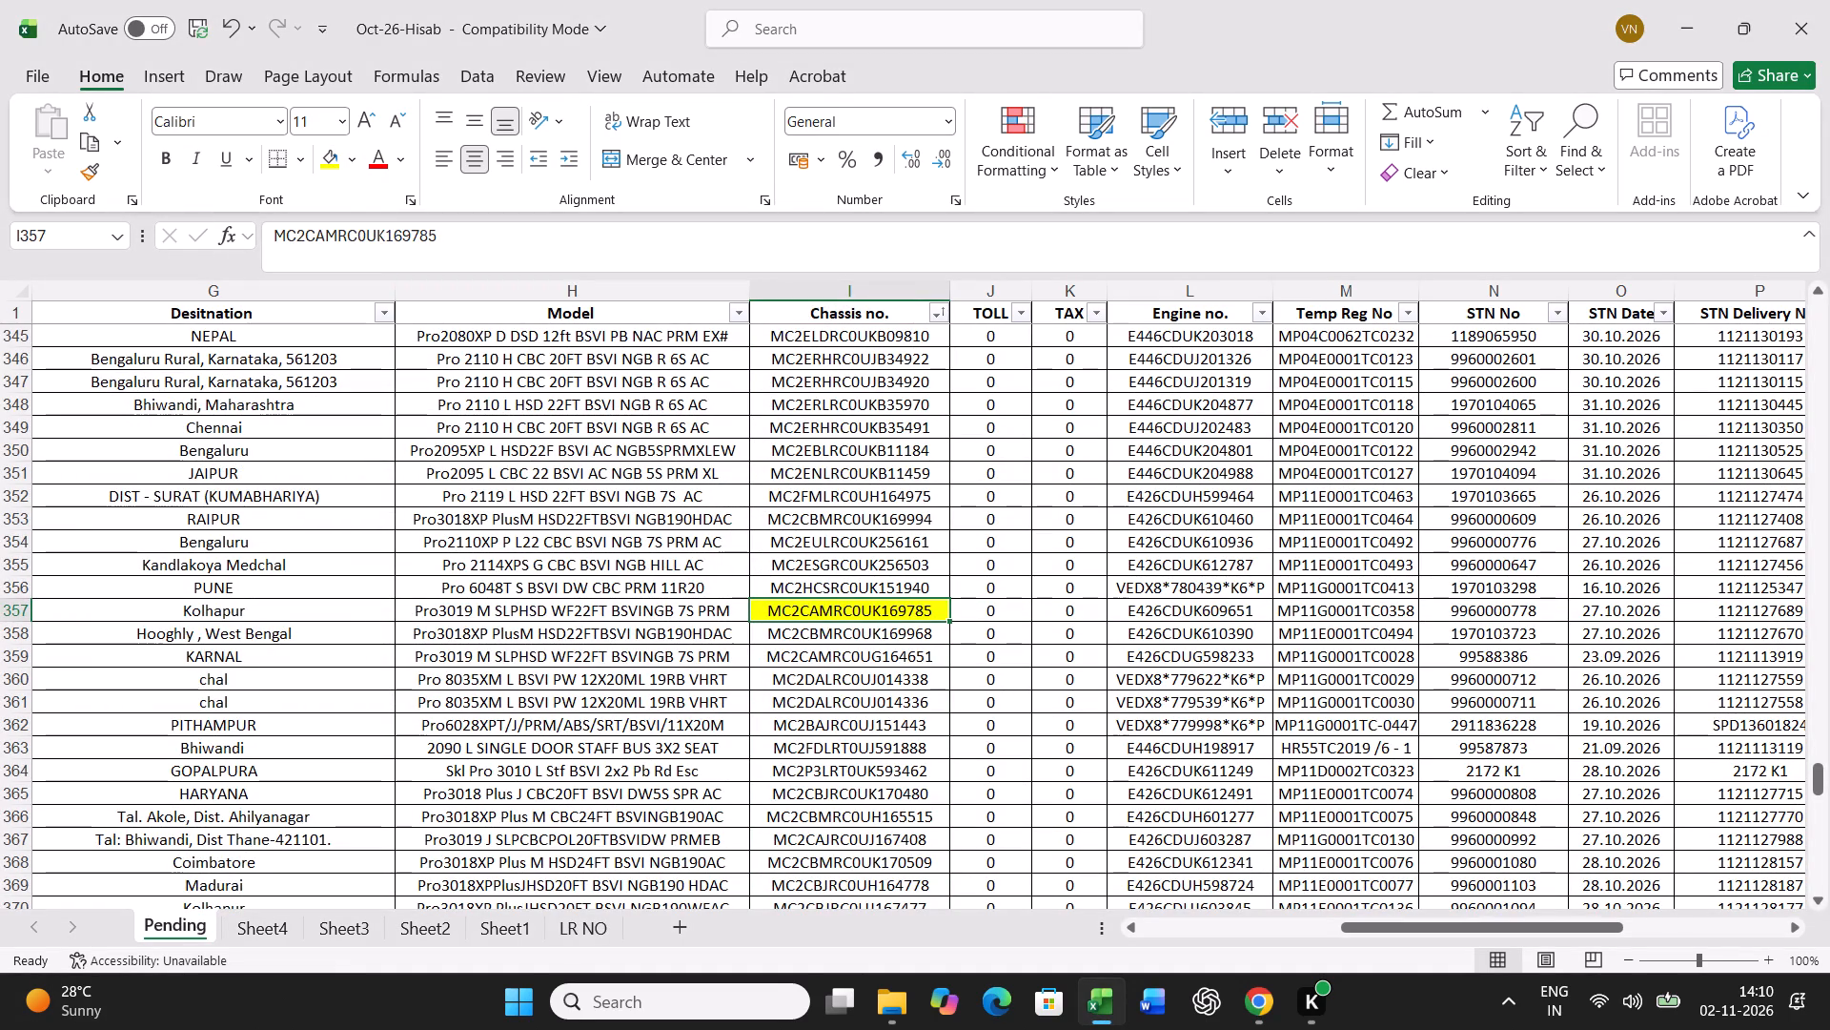
Find the chassis number ending in 151894 and fill its cell yellow.
{"action": "key", "text": "ctrl+f"}
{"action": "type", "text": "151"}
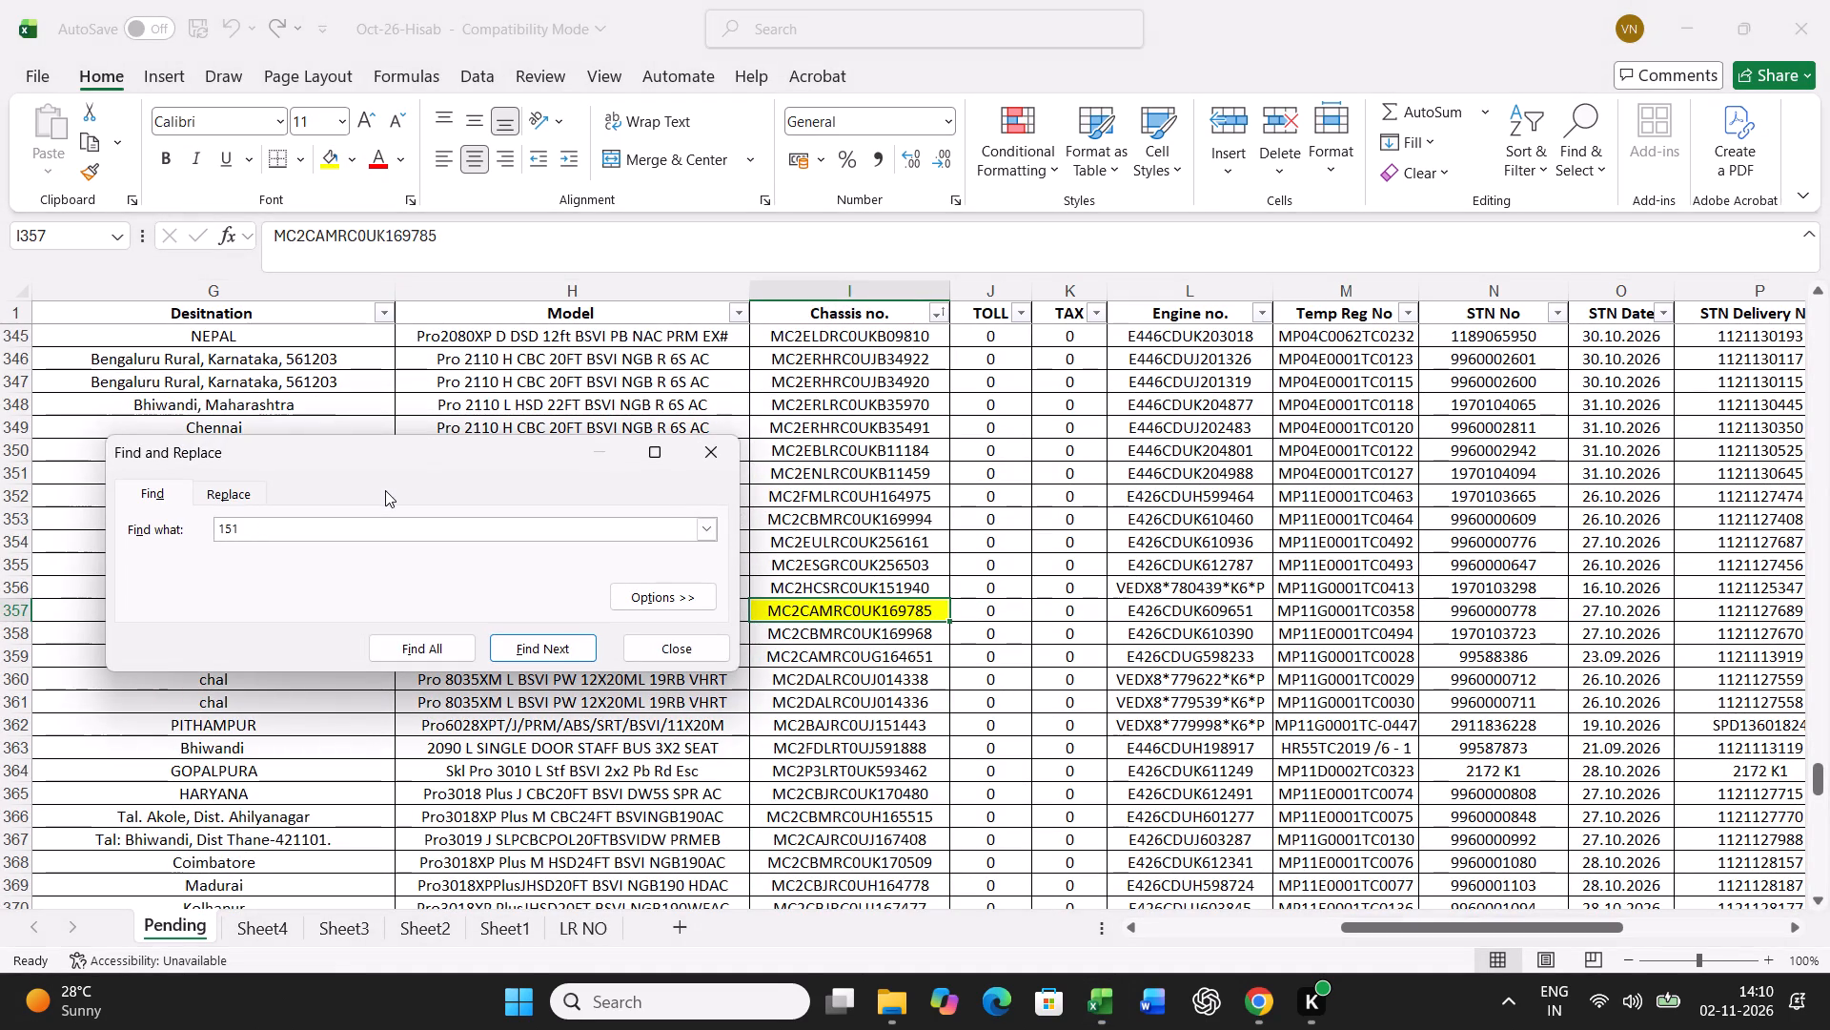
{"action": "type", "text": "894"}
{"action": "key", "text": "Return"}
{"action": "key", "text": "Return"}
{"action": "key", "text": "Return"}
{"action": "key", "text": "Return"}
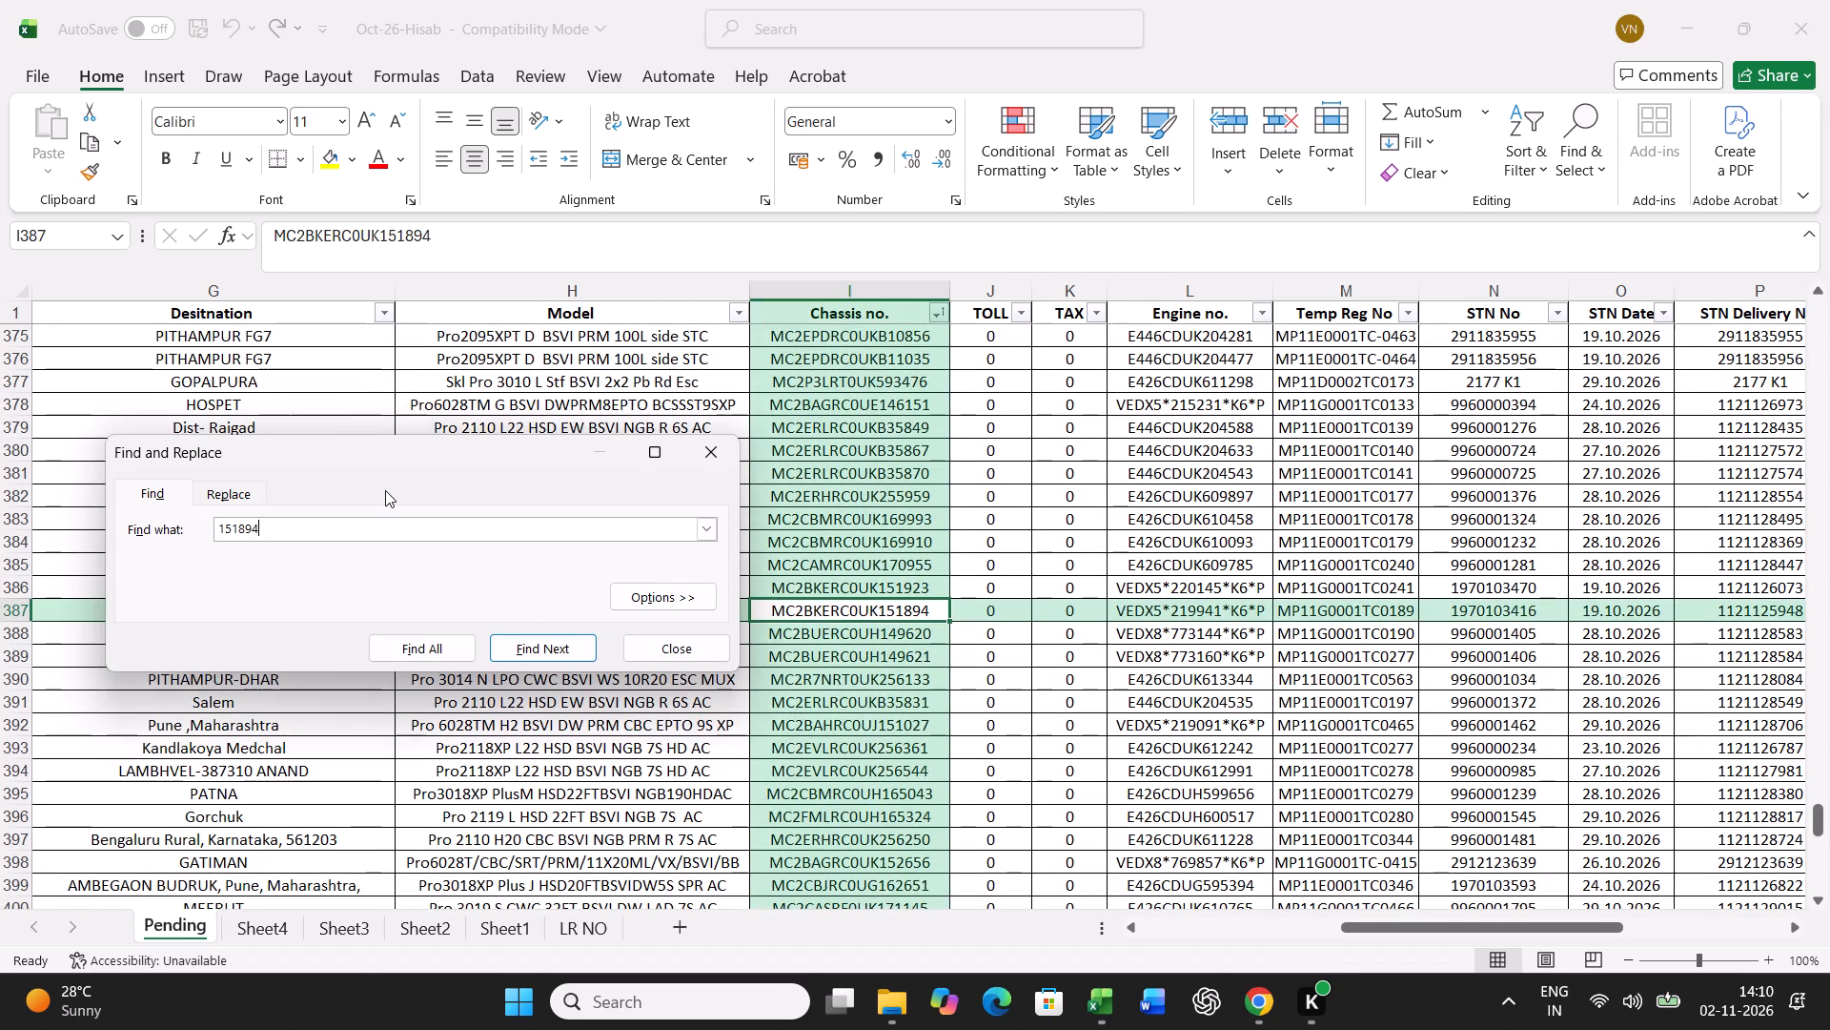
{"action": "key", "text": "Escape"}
{"action": "left_click", "coordinate": [334, 160]}
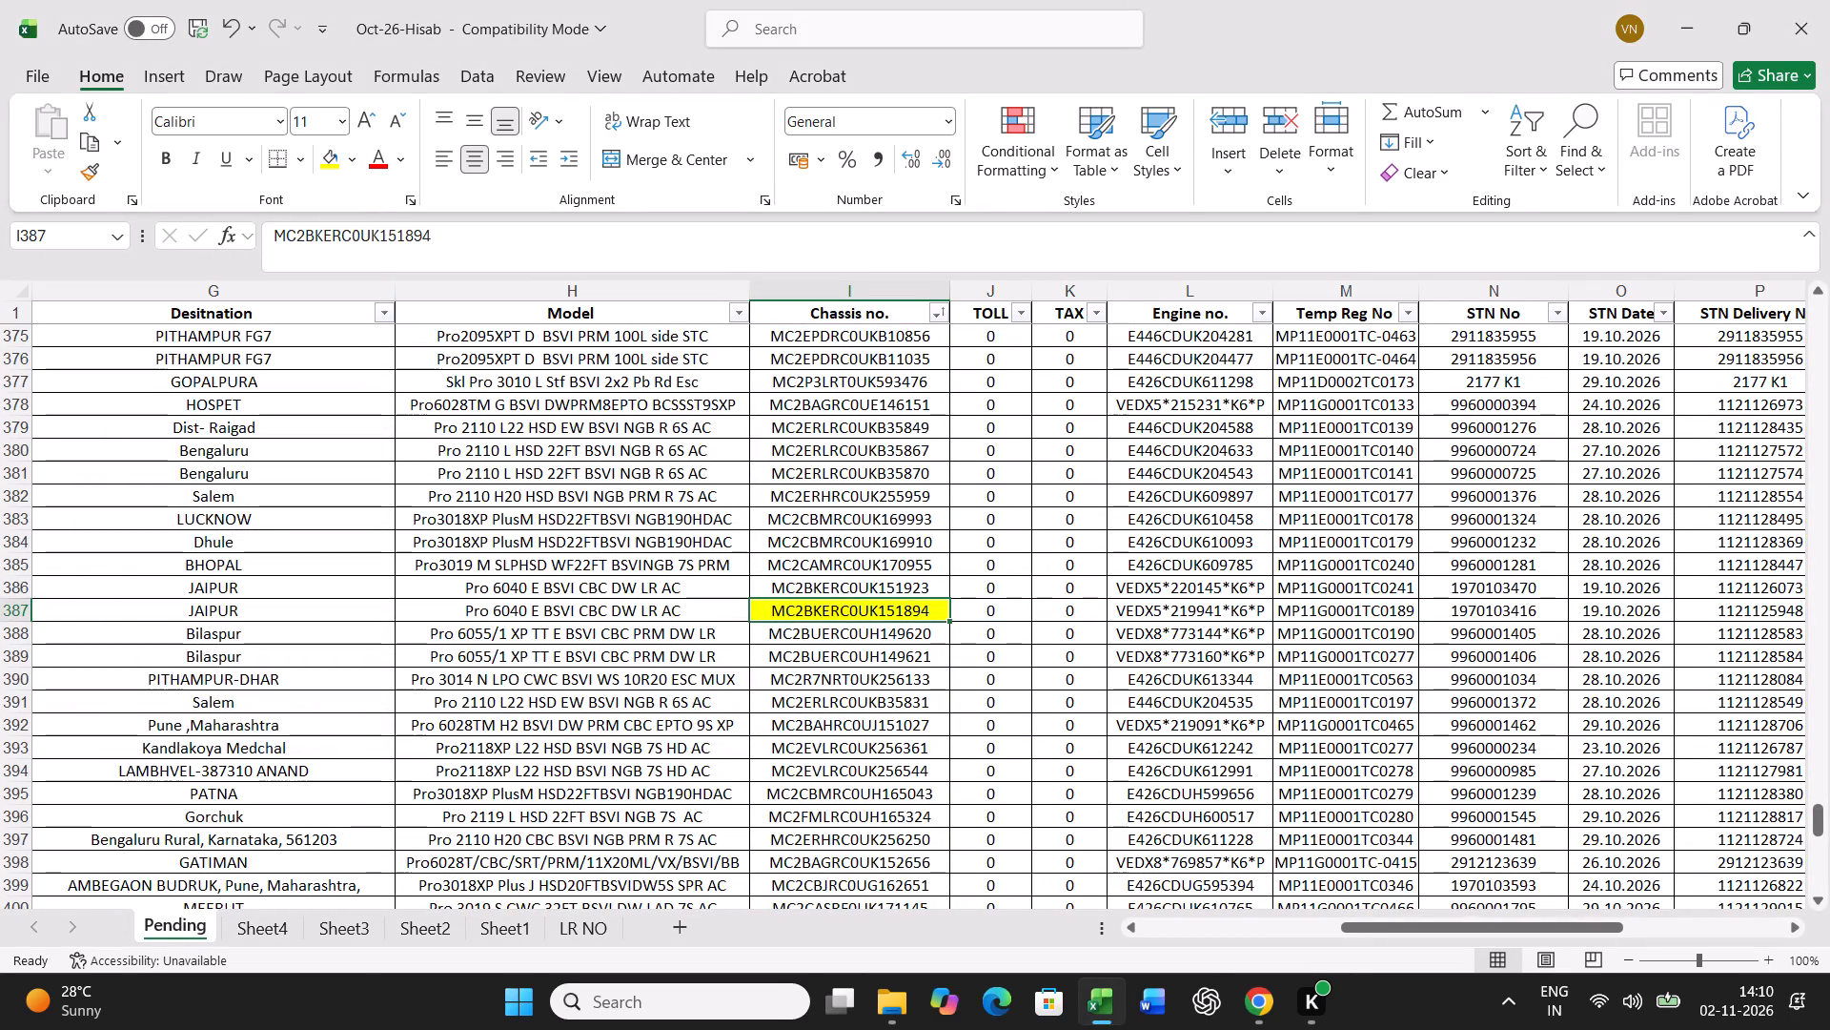
Find the chassis number ending in 151923 and fill its cell yellow.
{"action": "key", "text": "ctrl+f"}
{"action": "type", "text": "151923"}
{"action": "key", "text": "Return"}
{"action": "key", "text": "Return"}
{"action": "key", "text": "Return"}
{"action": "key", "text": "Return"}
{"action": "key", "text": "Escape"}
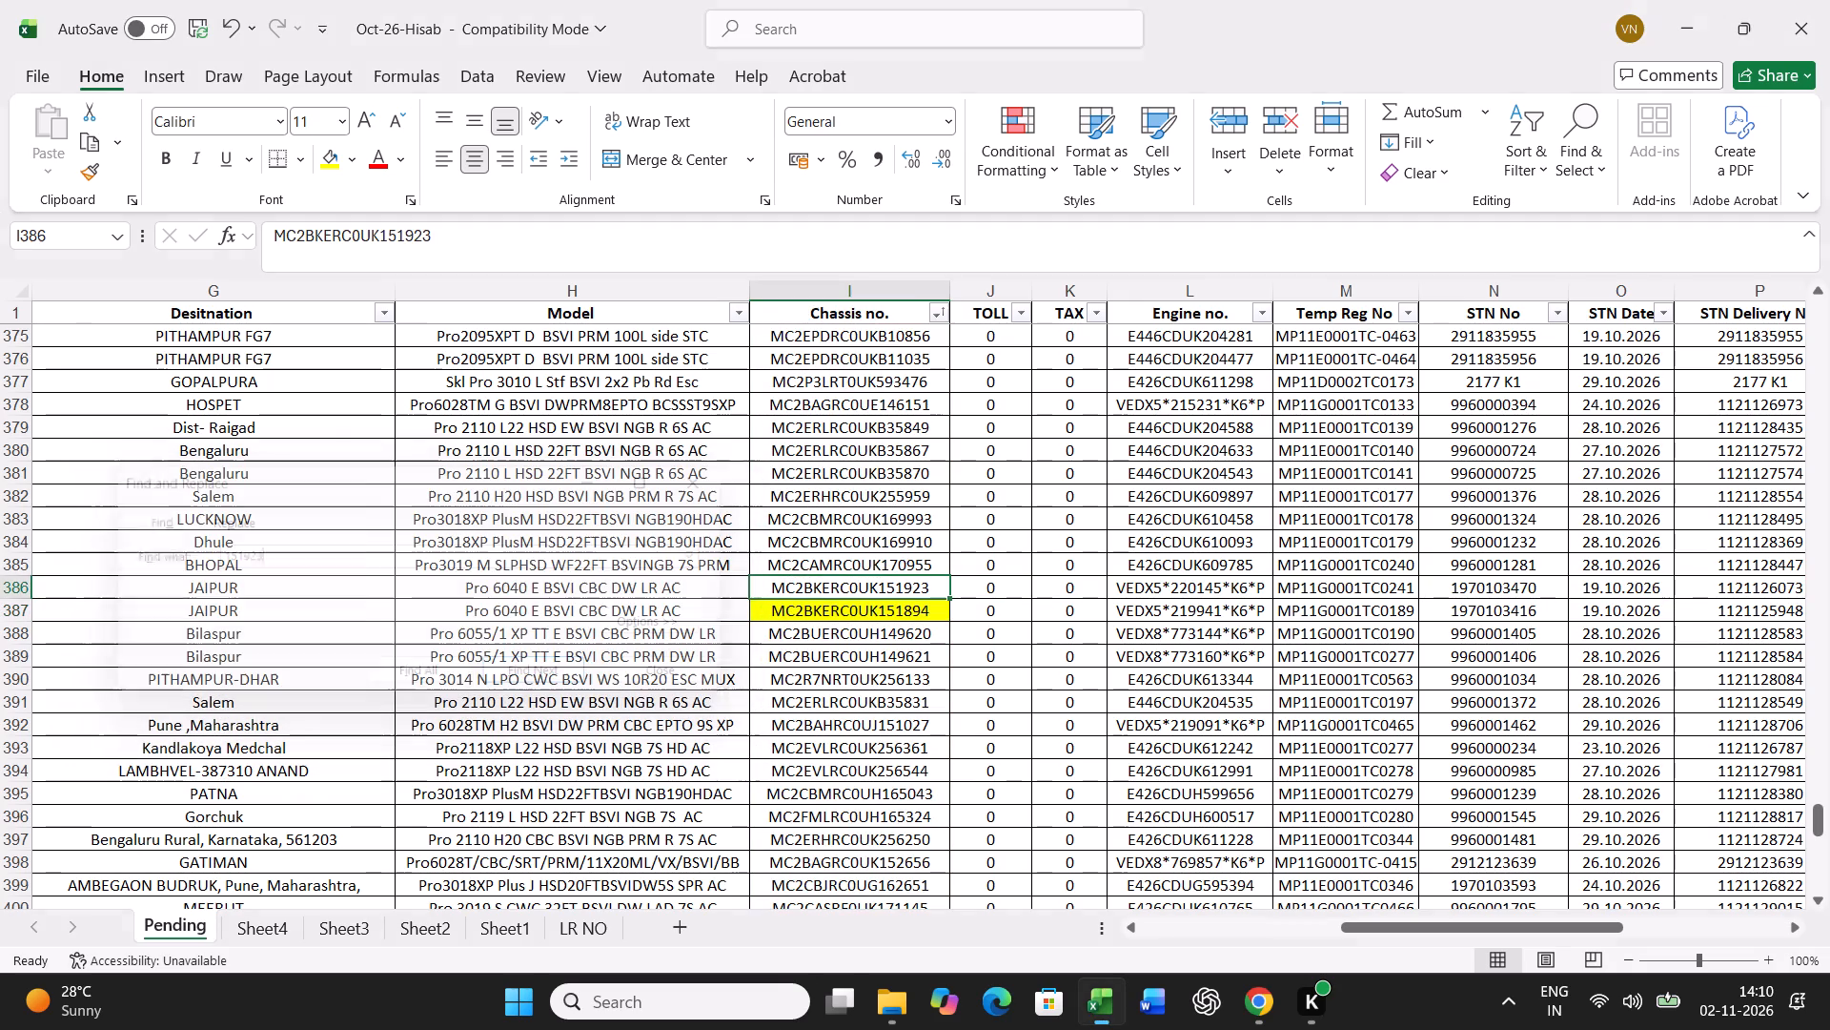
{"action": "left_click", "coordinate": [329, 155]}
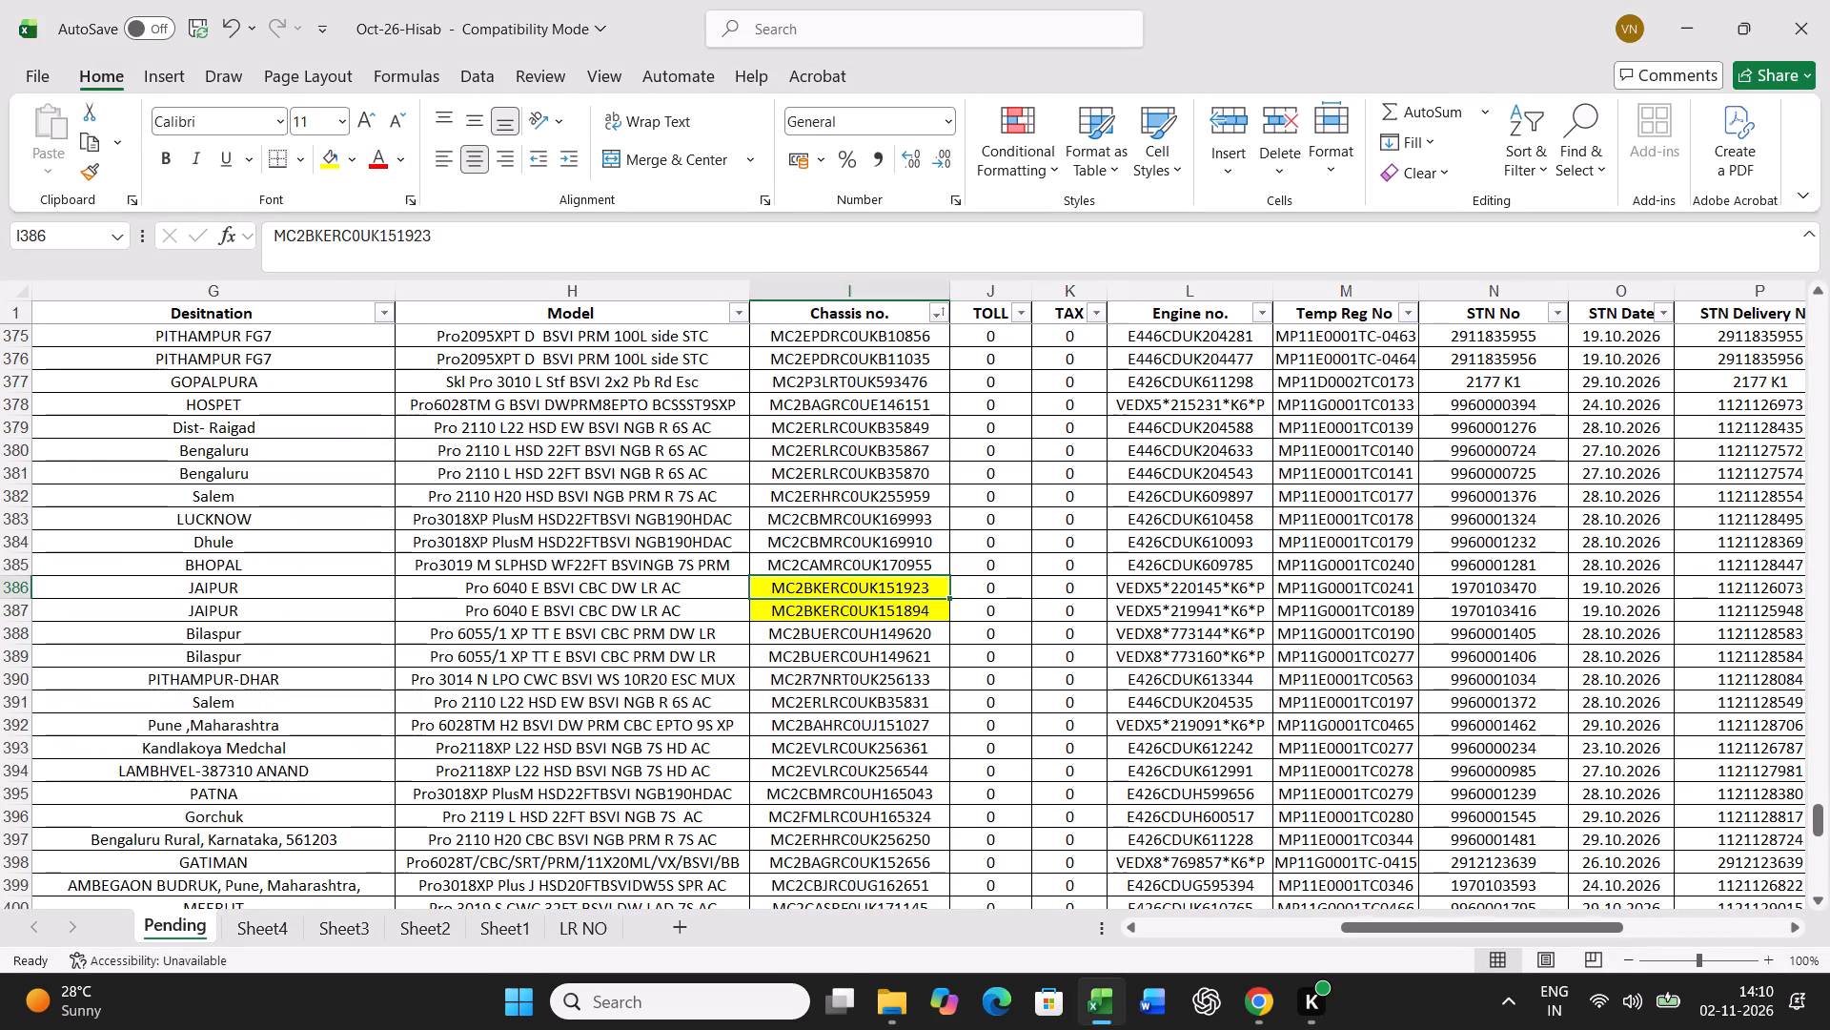
Find the chassis number ending in 170661 and fill its cell yellow.
{"action": "key", "text": "ctrl+f"}
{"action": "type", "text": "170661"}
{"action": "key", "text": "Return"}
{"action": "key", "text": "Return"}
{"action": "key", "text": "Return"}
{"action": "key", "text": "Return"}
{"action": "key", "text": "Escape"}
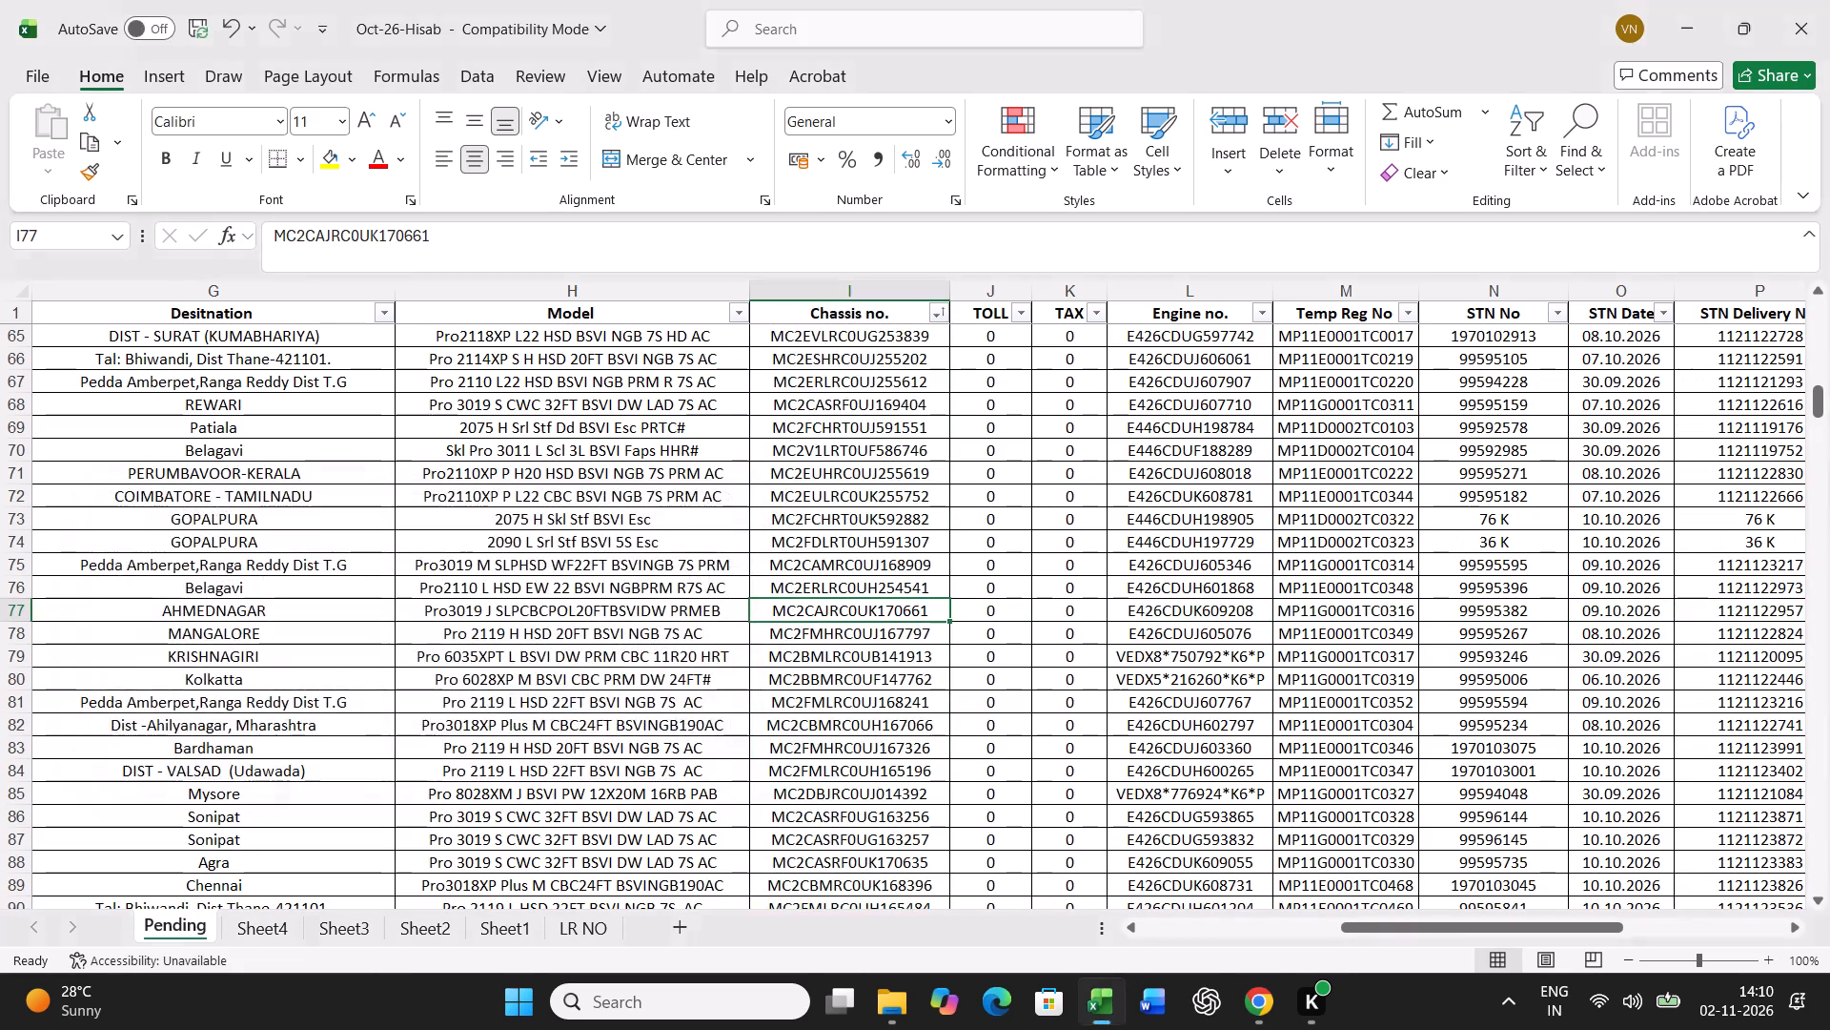
{"action": "left_click", "coordinate": [326, 160]}
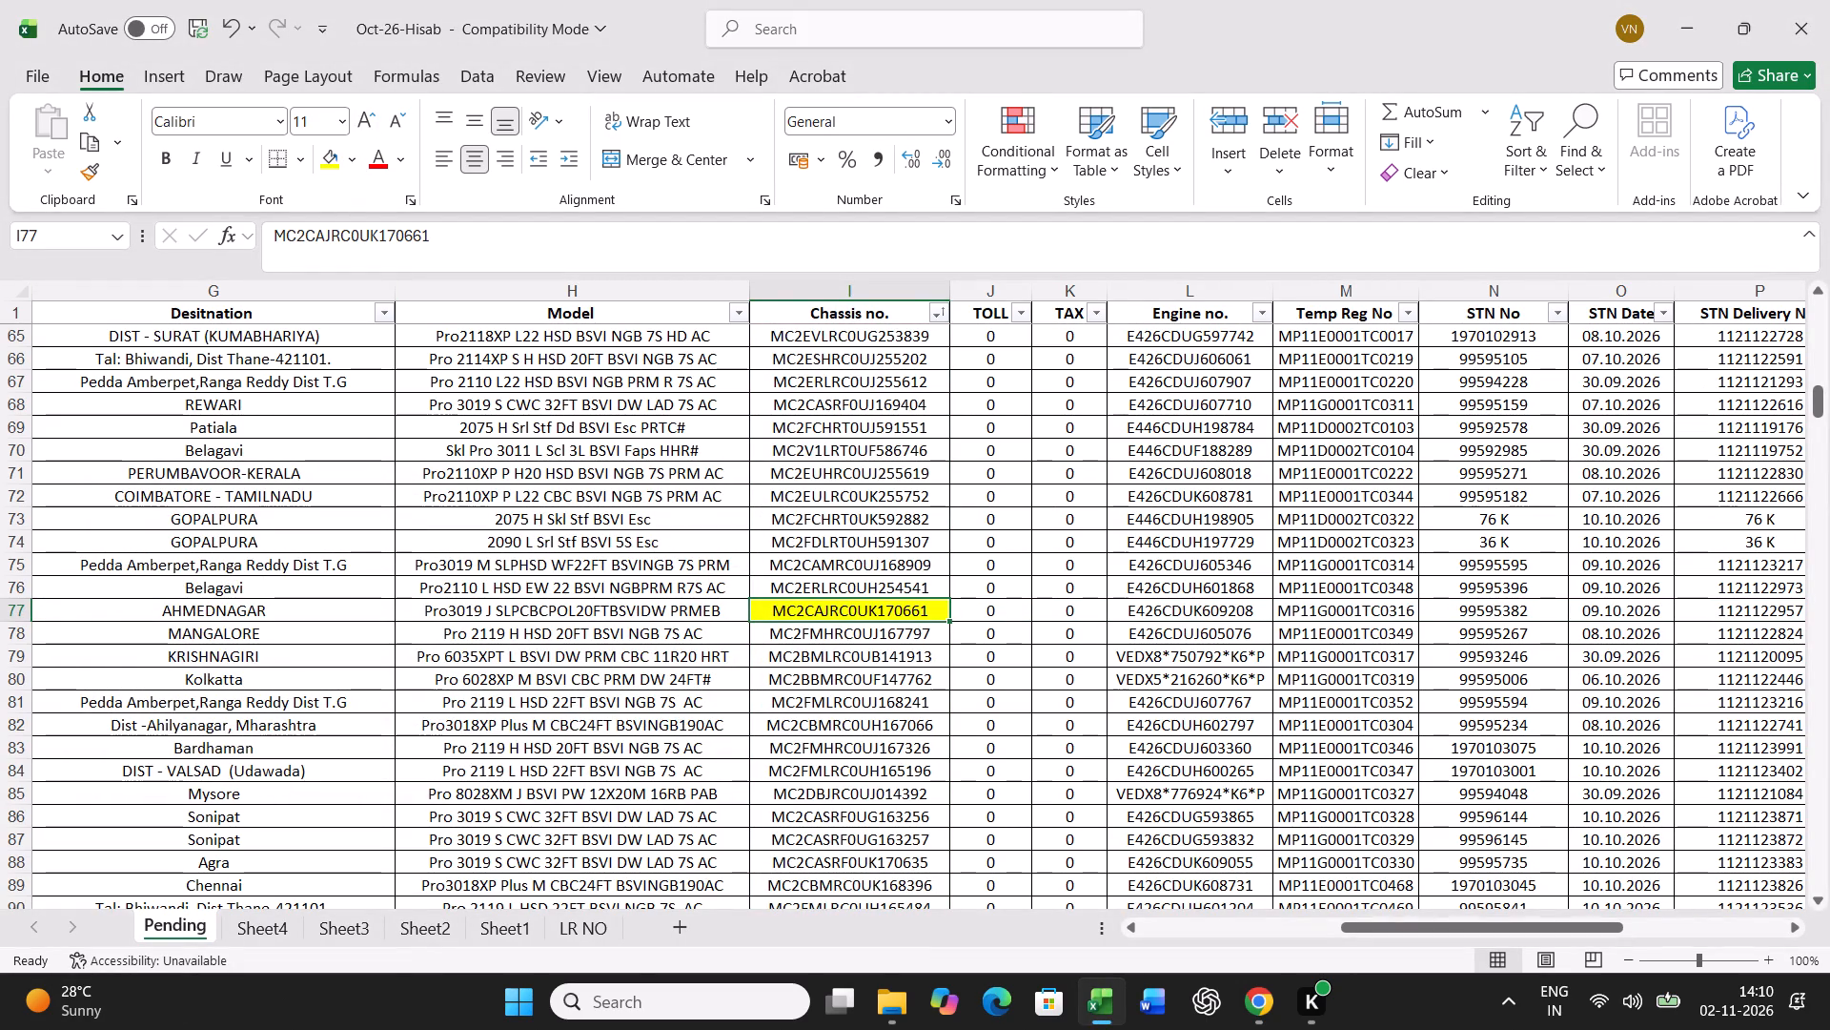
Find the chassis number ending in 256503 and fill its Chassis no. cell yellow.
{"action": "key", "text": "ctrl+f"}
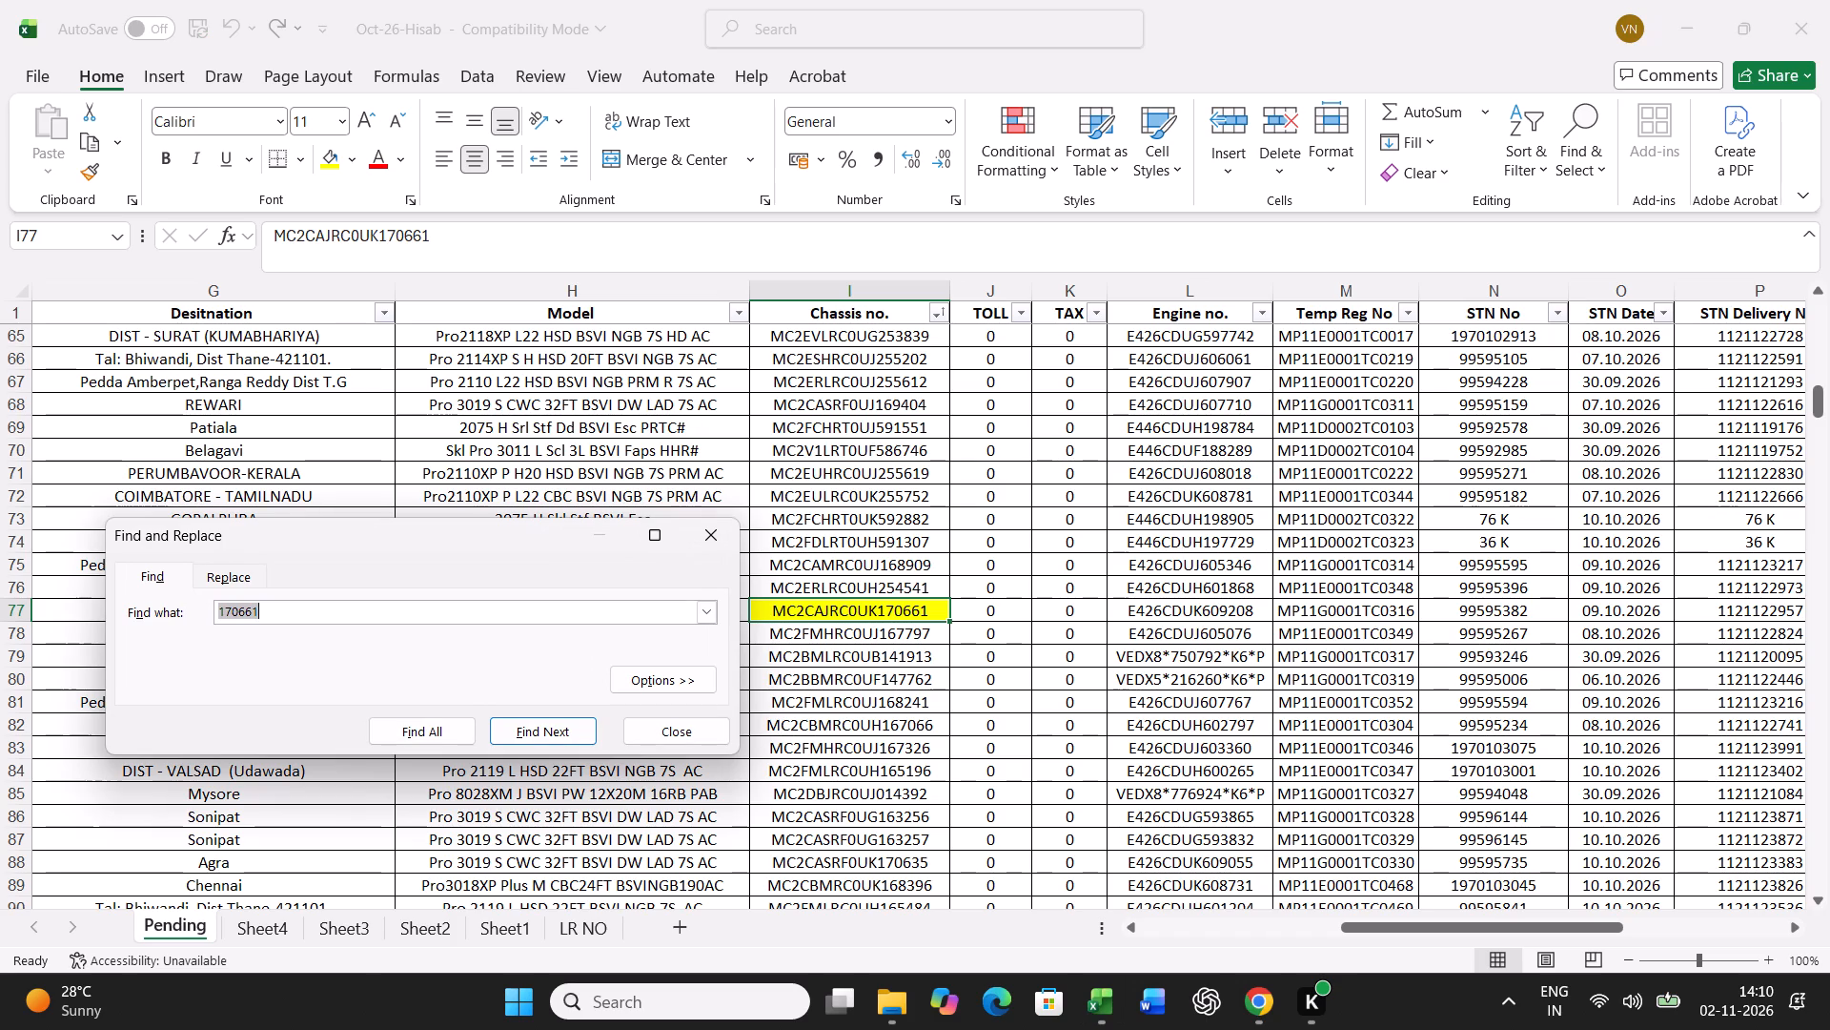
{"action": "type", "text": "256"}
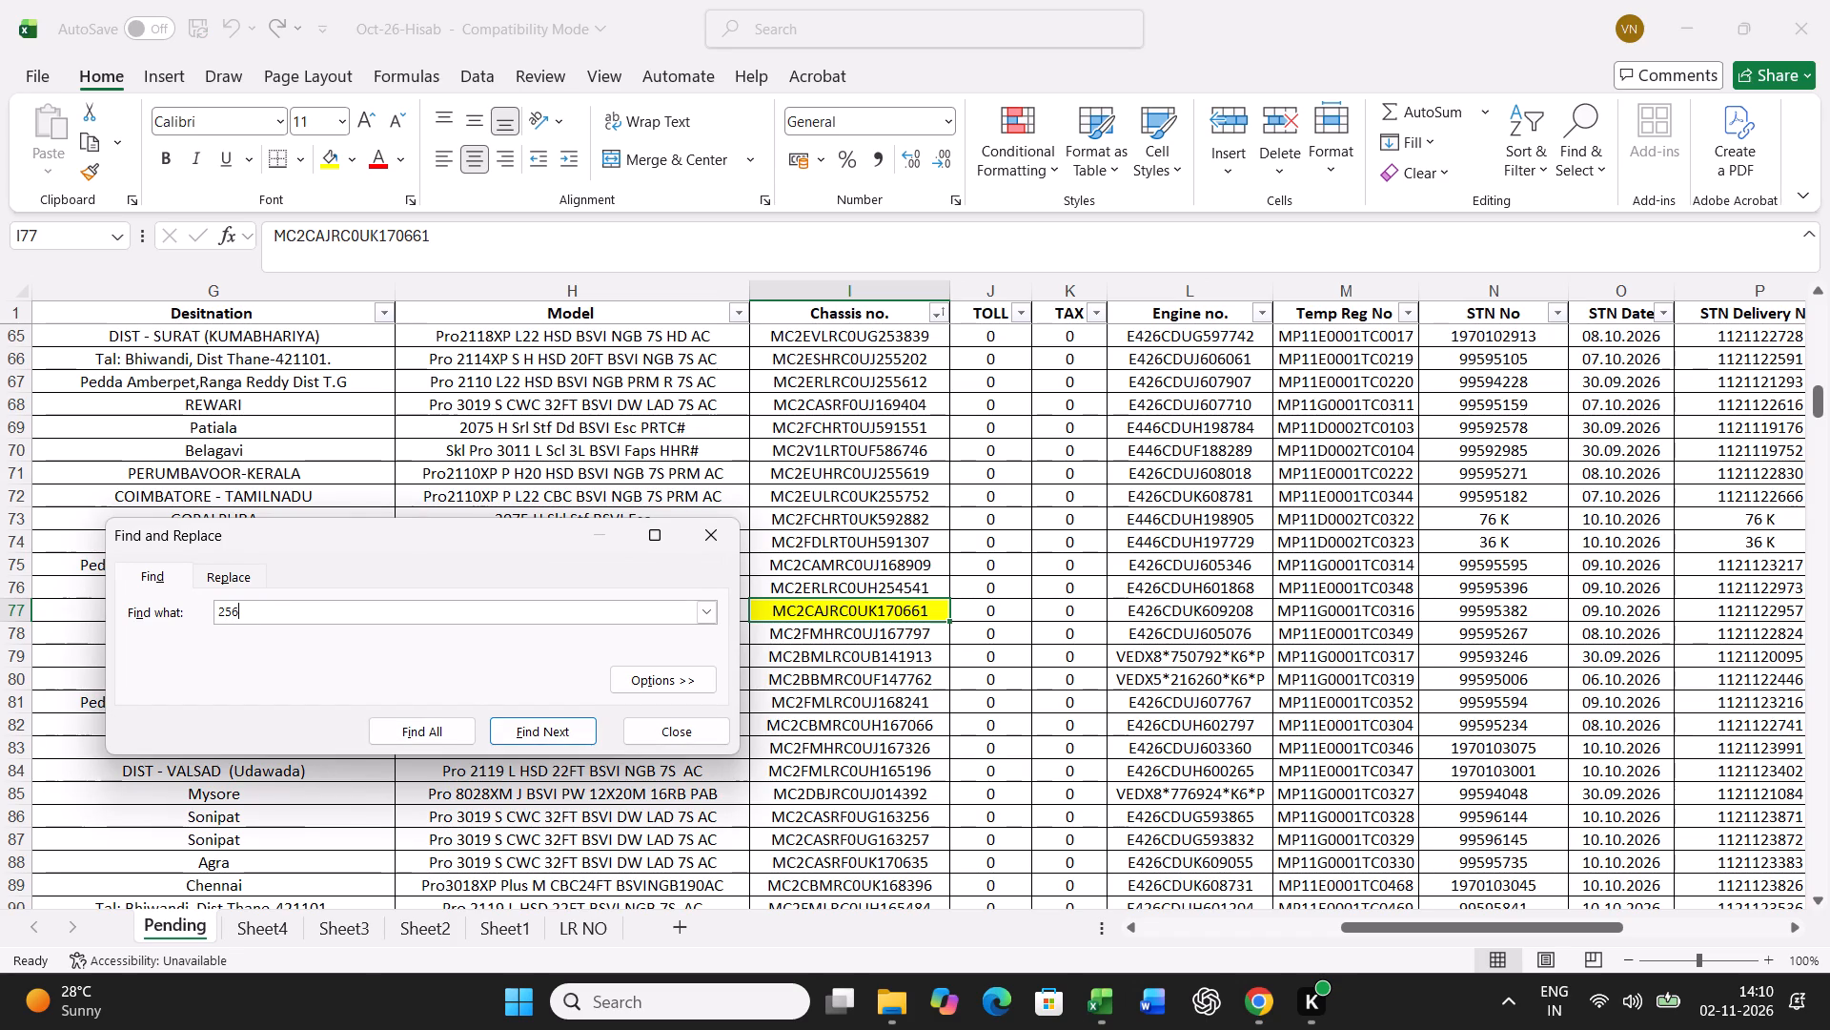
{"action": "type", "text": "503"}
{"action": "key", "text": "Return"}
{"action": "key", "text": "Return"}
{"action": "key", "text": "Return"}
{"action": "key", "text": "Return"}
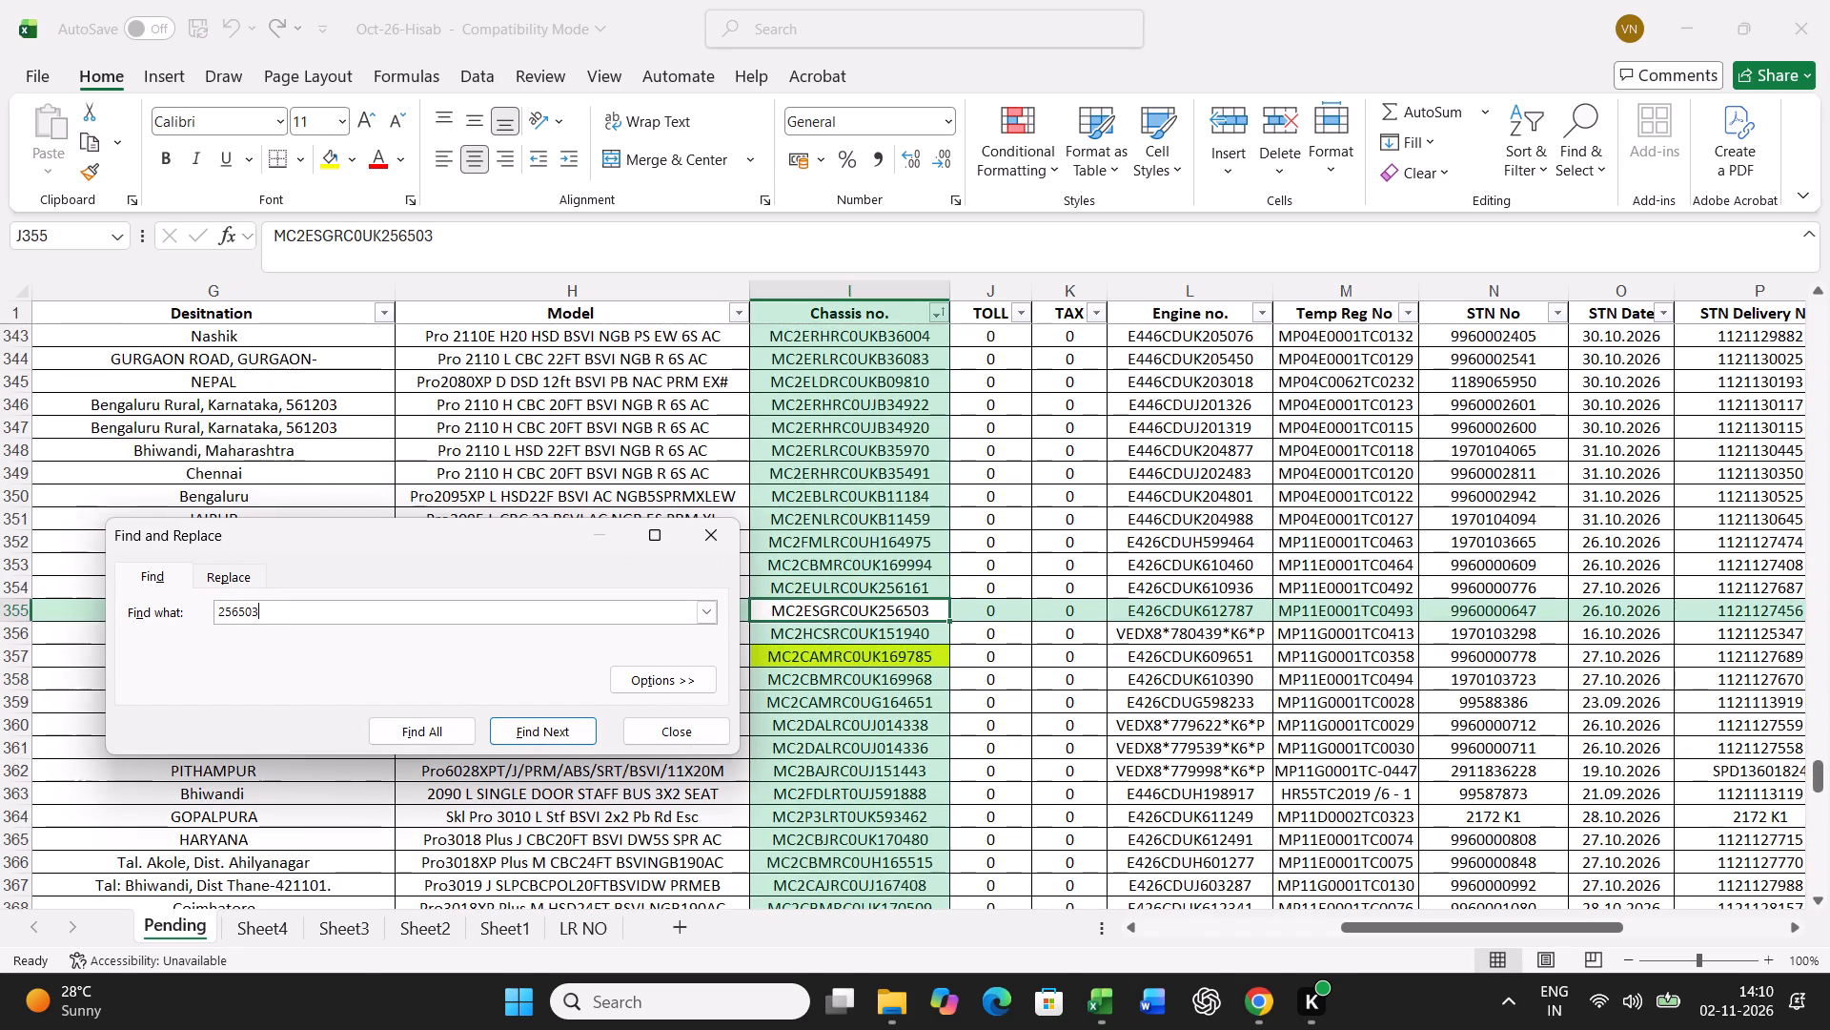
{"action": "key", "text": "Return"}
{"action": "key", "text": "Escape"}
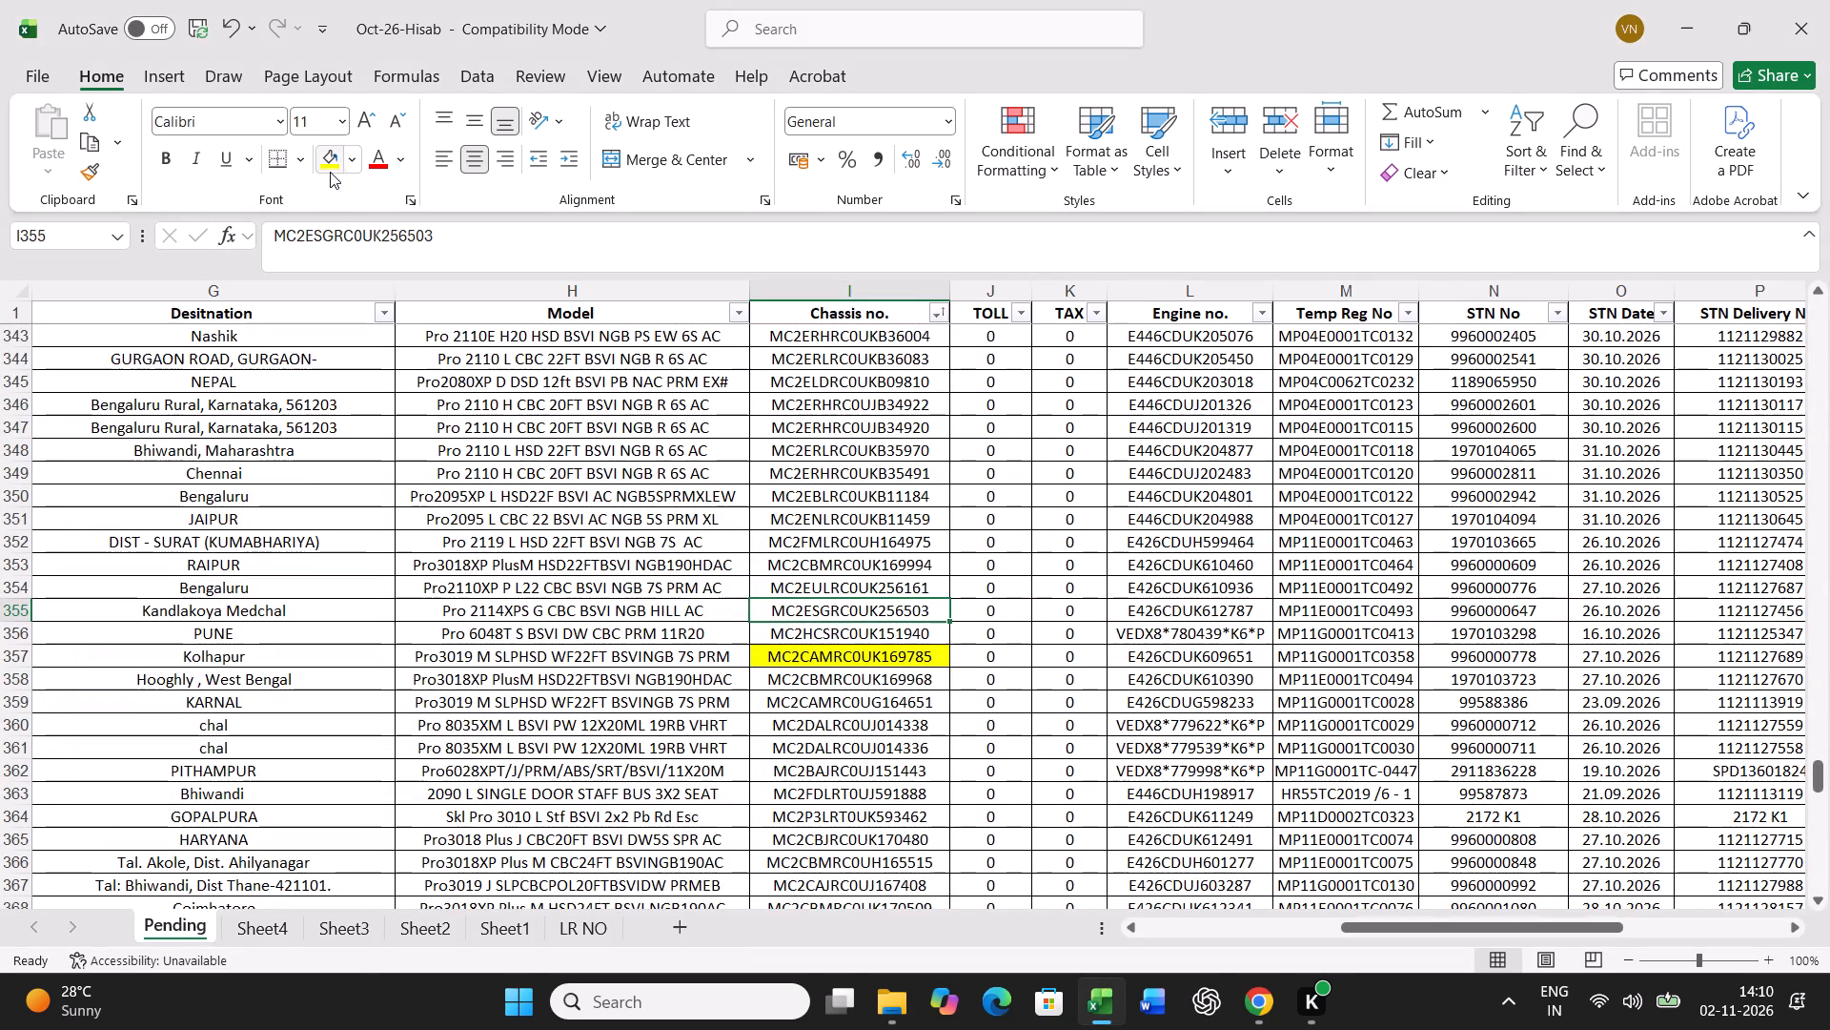
{"action": "left_click", "coordinate": [328, 155]}
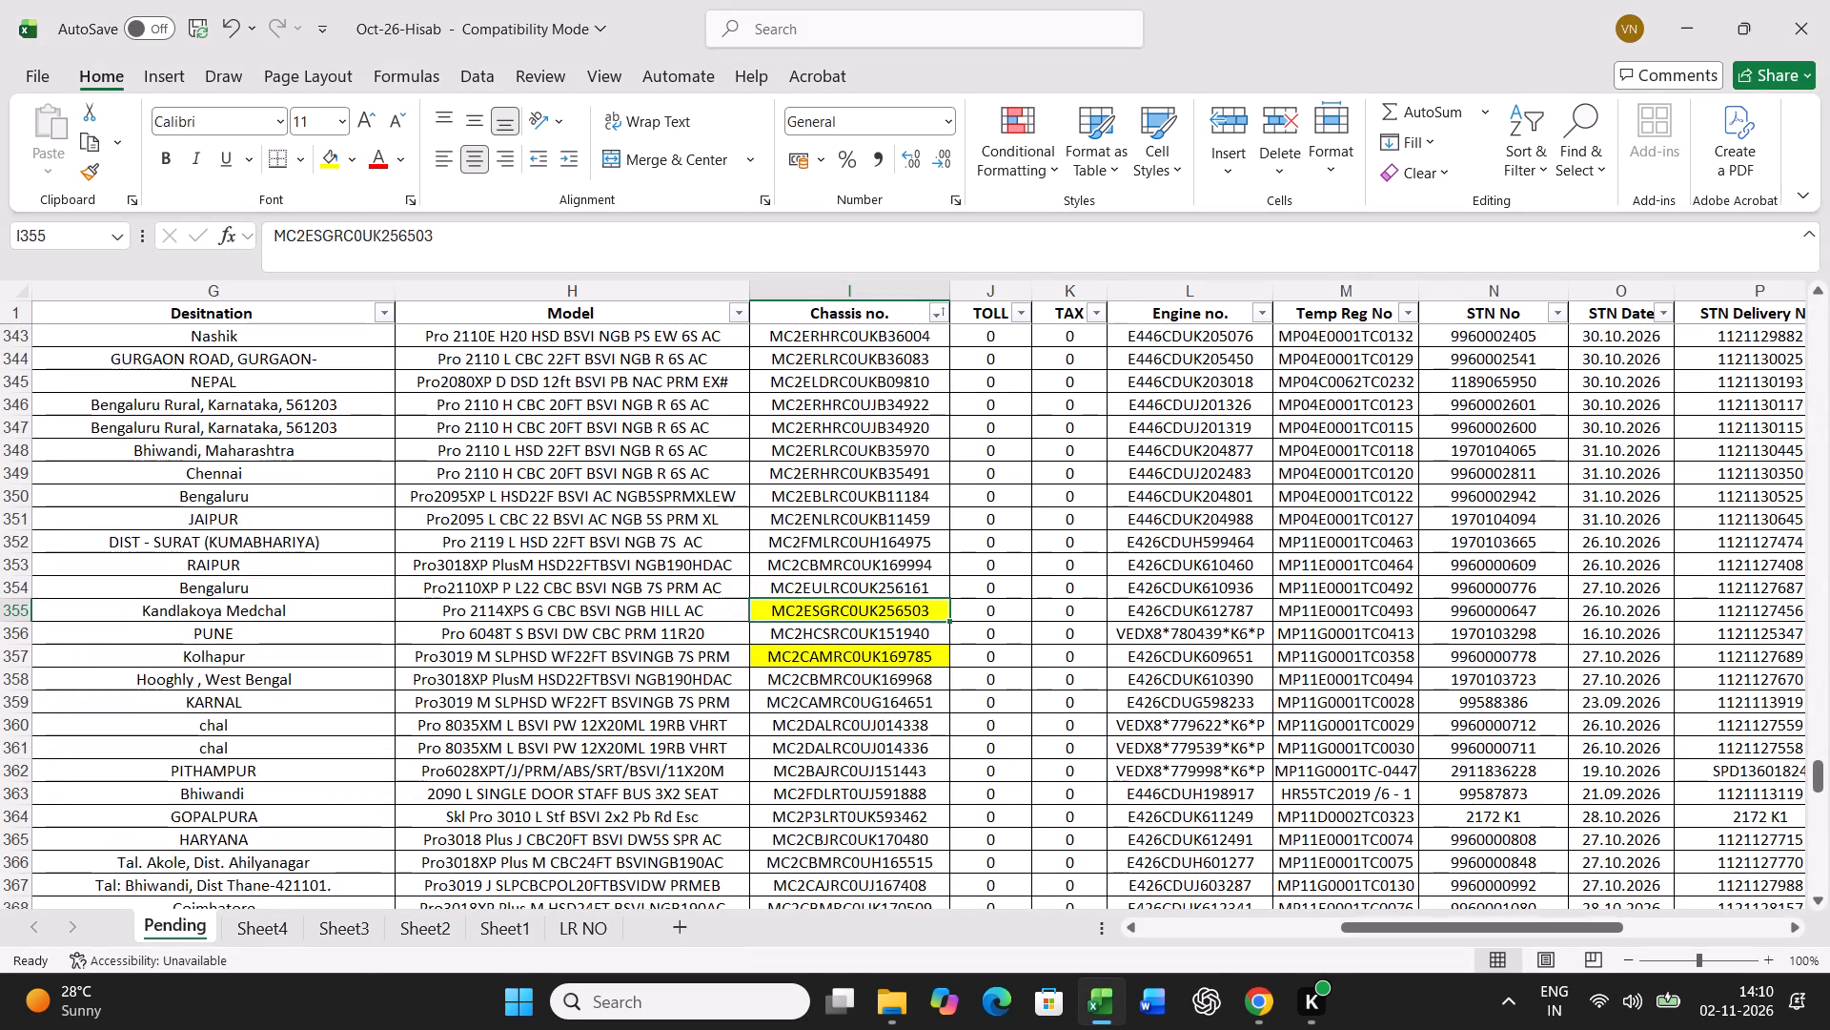
{"action": "key", "text": "ctrl+f"}
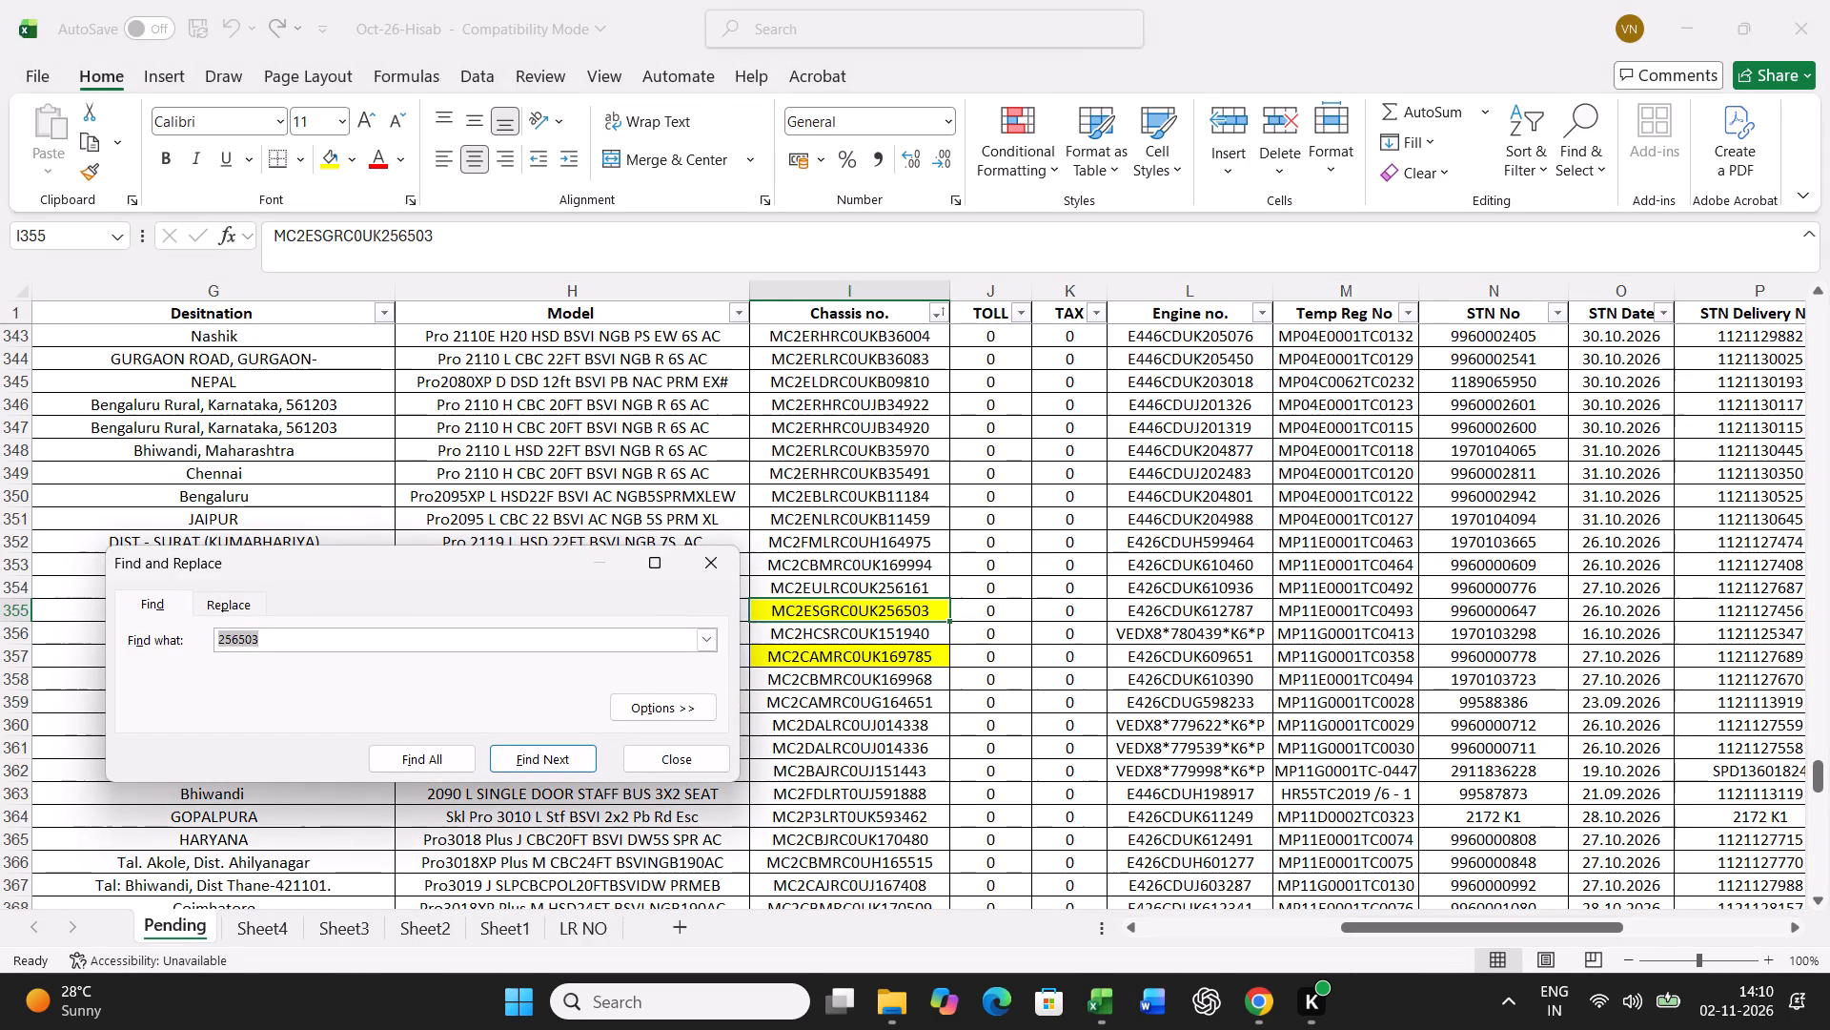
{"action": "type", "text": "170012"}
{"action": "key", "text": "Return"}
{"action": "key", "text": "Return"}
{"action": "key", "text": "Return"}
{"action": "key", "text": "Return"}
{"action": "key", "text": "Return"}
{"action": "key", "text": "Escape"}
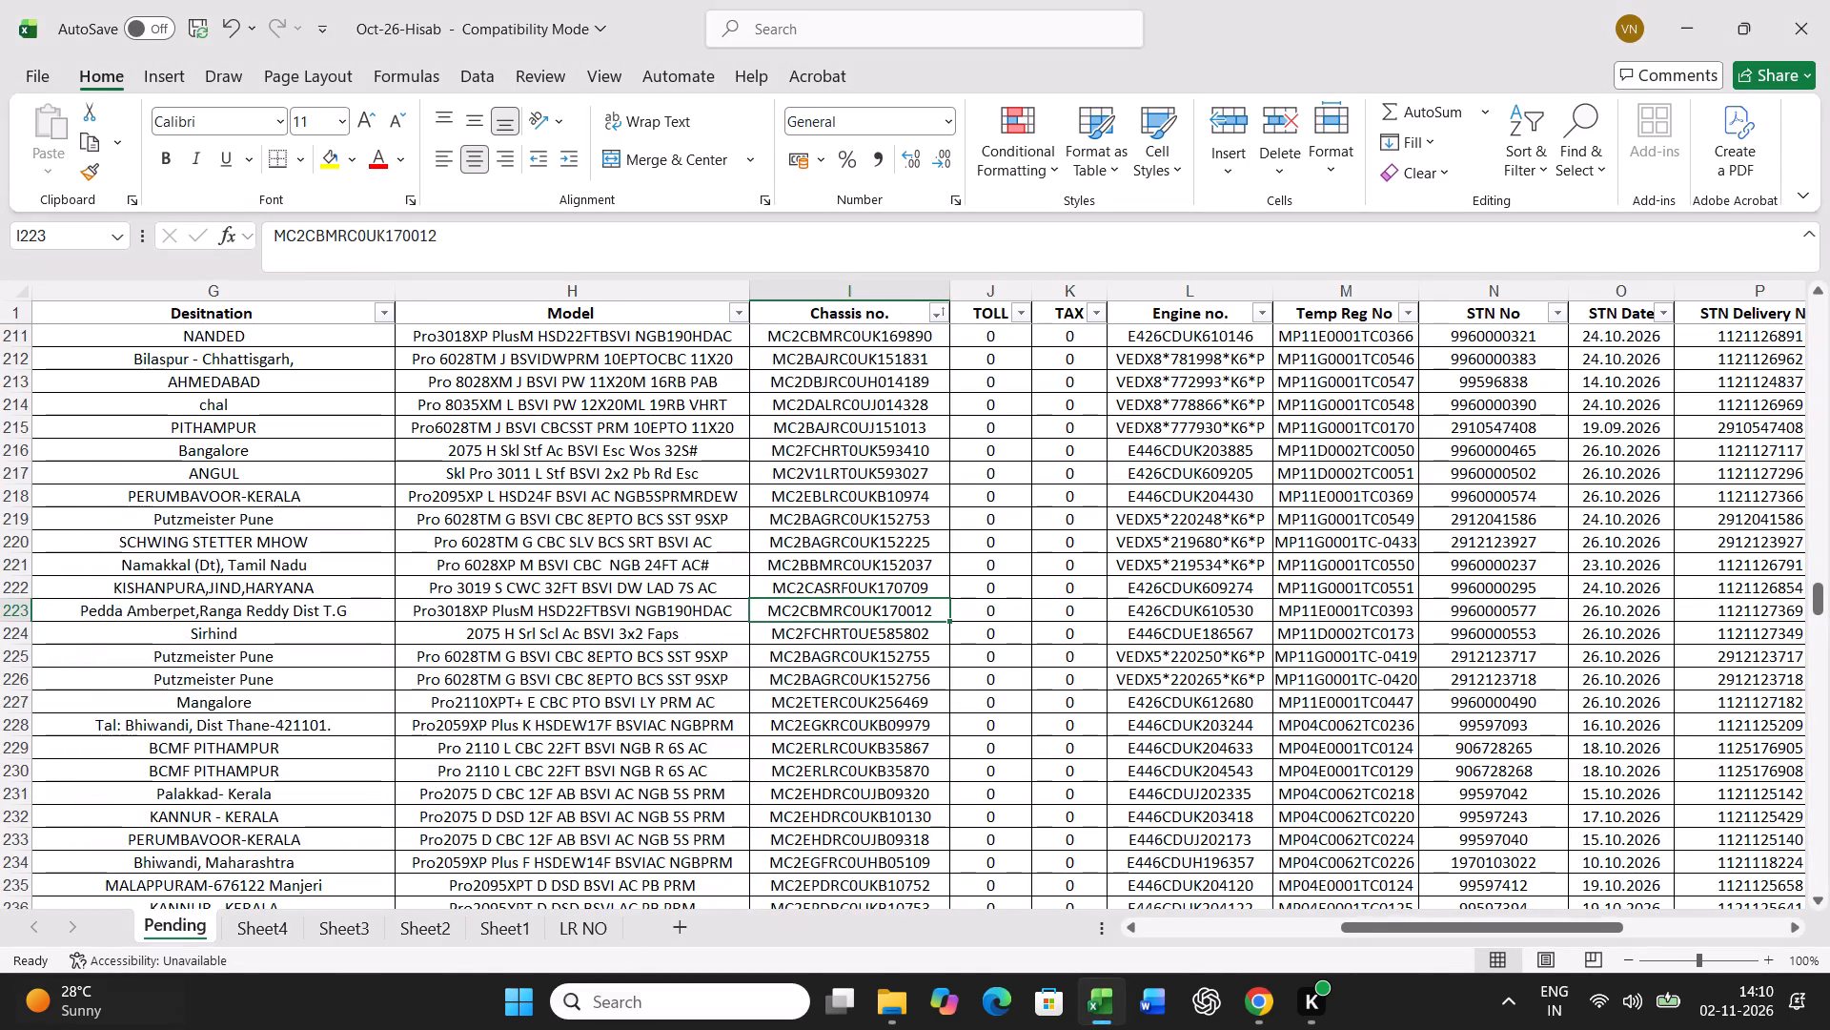
{"action": "left_click", "coordinate": [319, 156]}
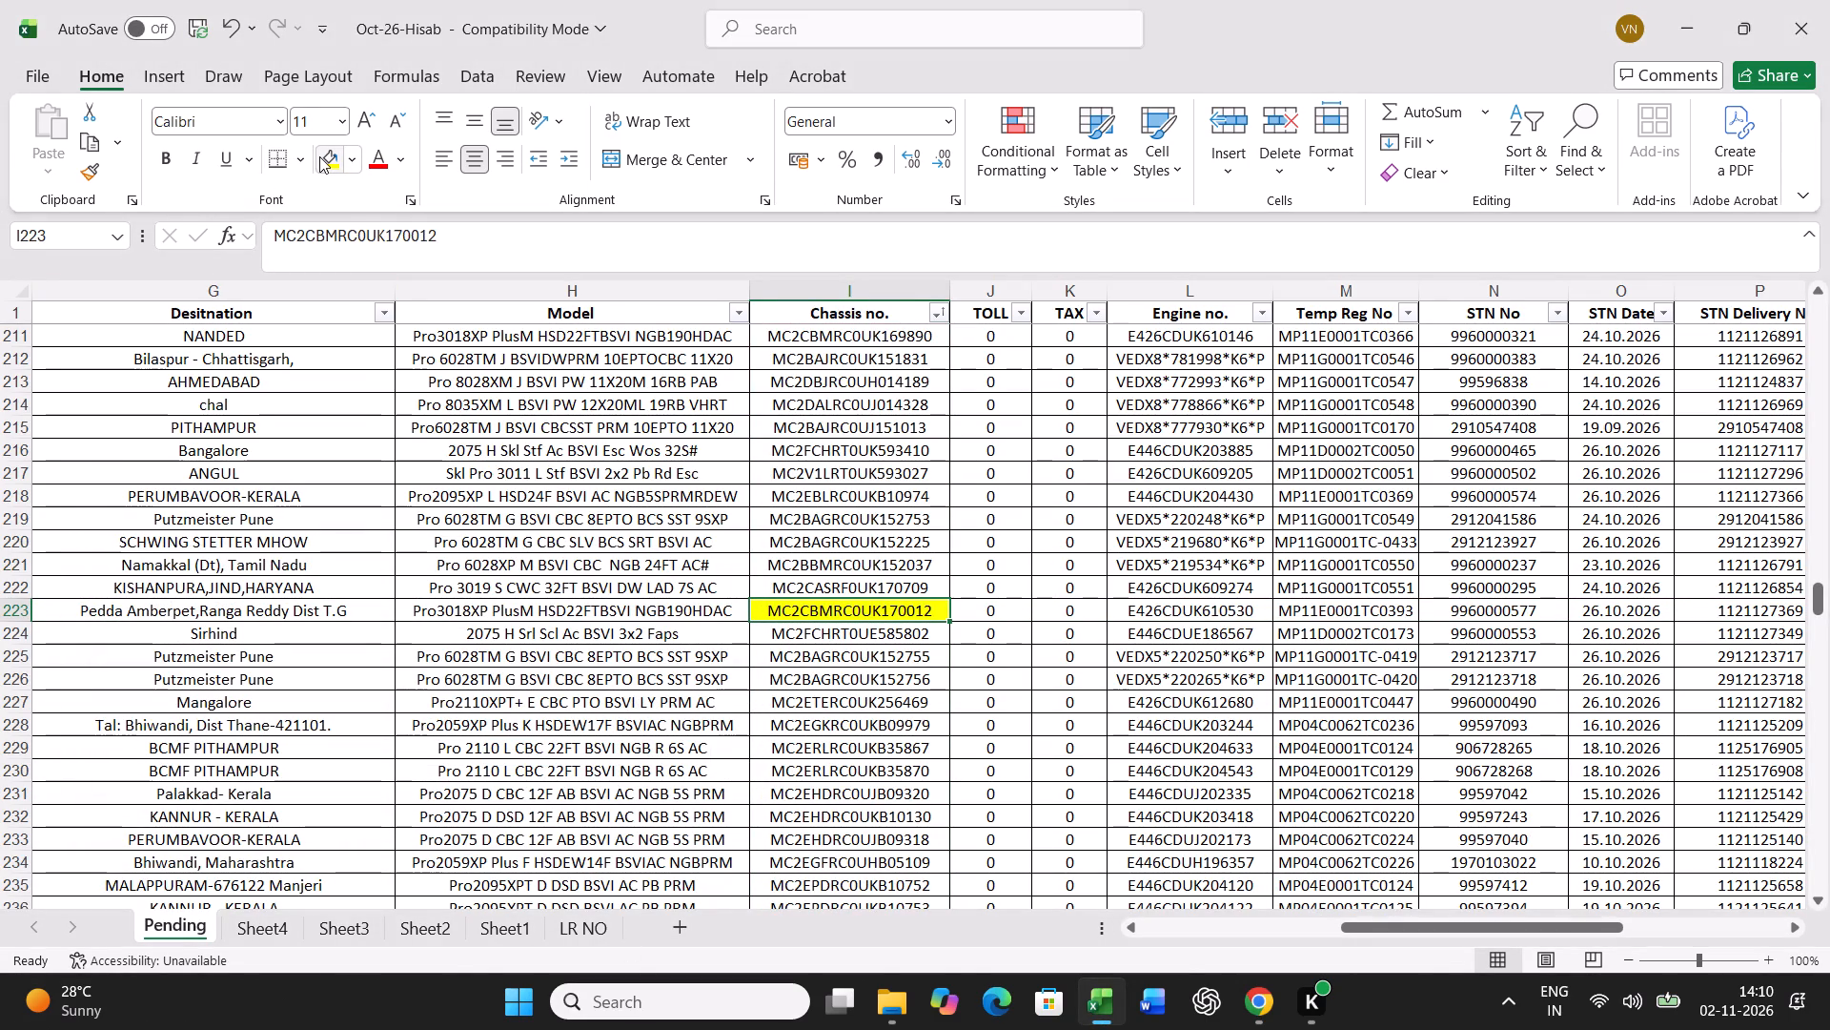
Find the chassis number ending in 152753 and fill its cell yellow.
{"action": "key", "text": "ctrl+f"}
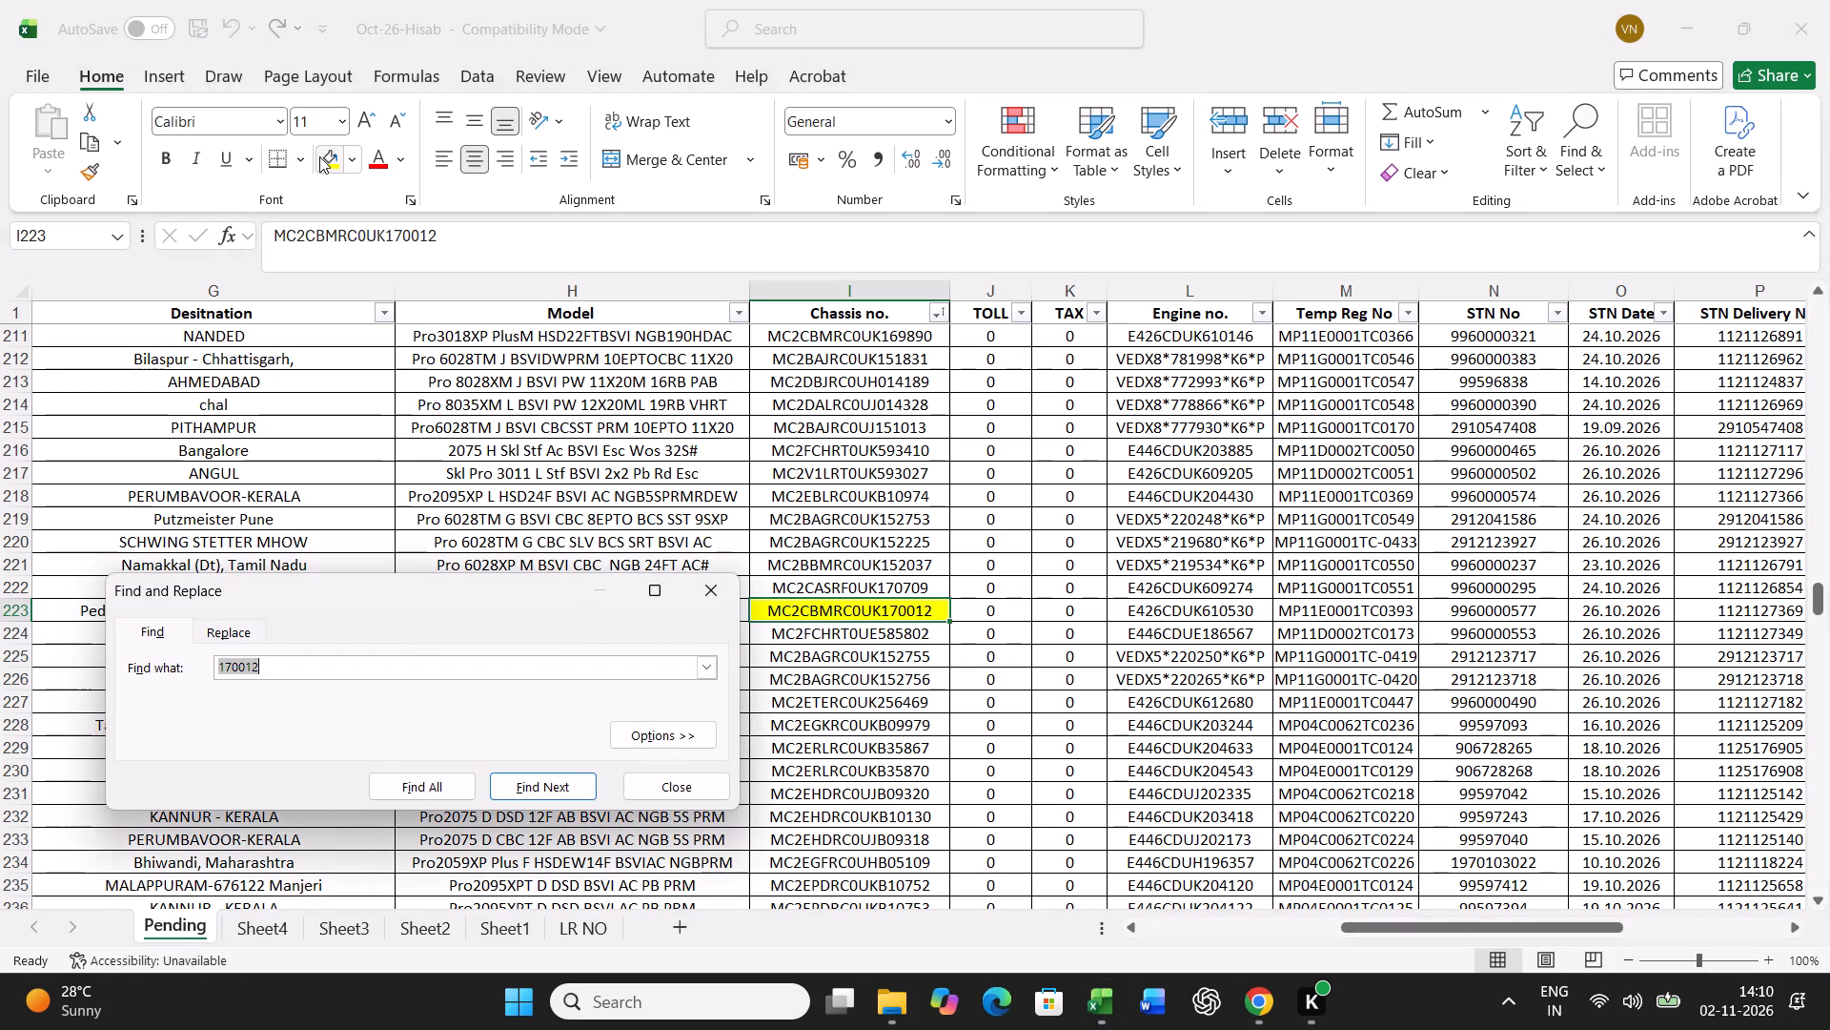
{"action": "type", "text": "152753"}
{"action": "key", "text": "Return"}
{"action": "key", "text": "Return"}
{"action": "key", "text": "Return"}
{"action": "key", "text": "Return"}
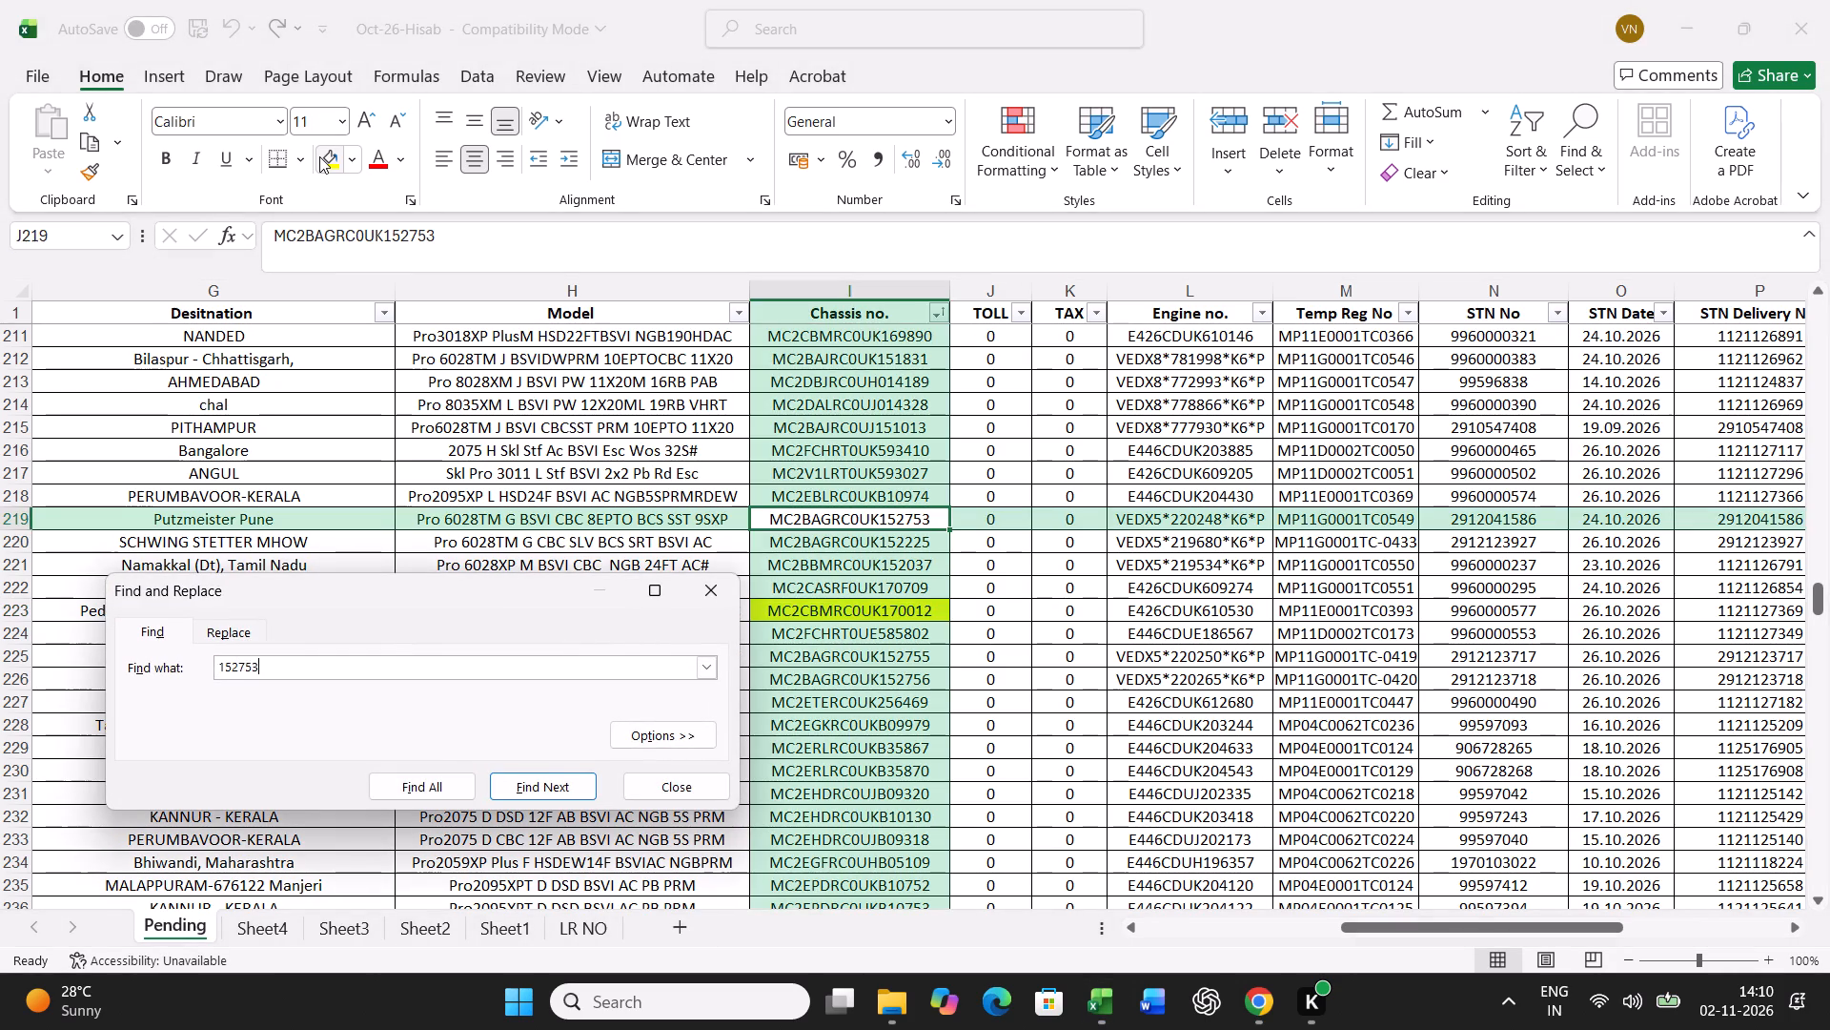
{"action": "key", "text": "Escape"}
{"action": "left_click", "coordinate": [330, 167]}
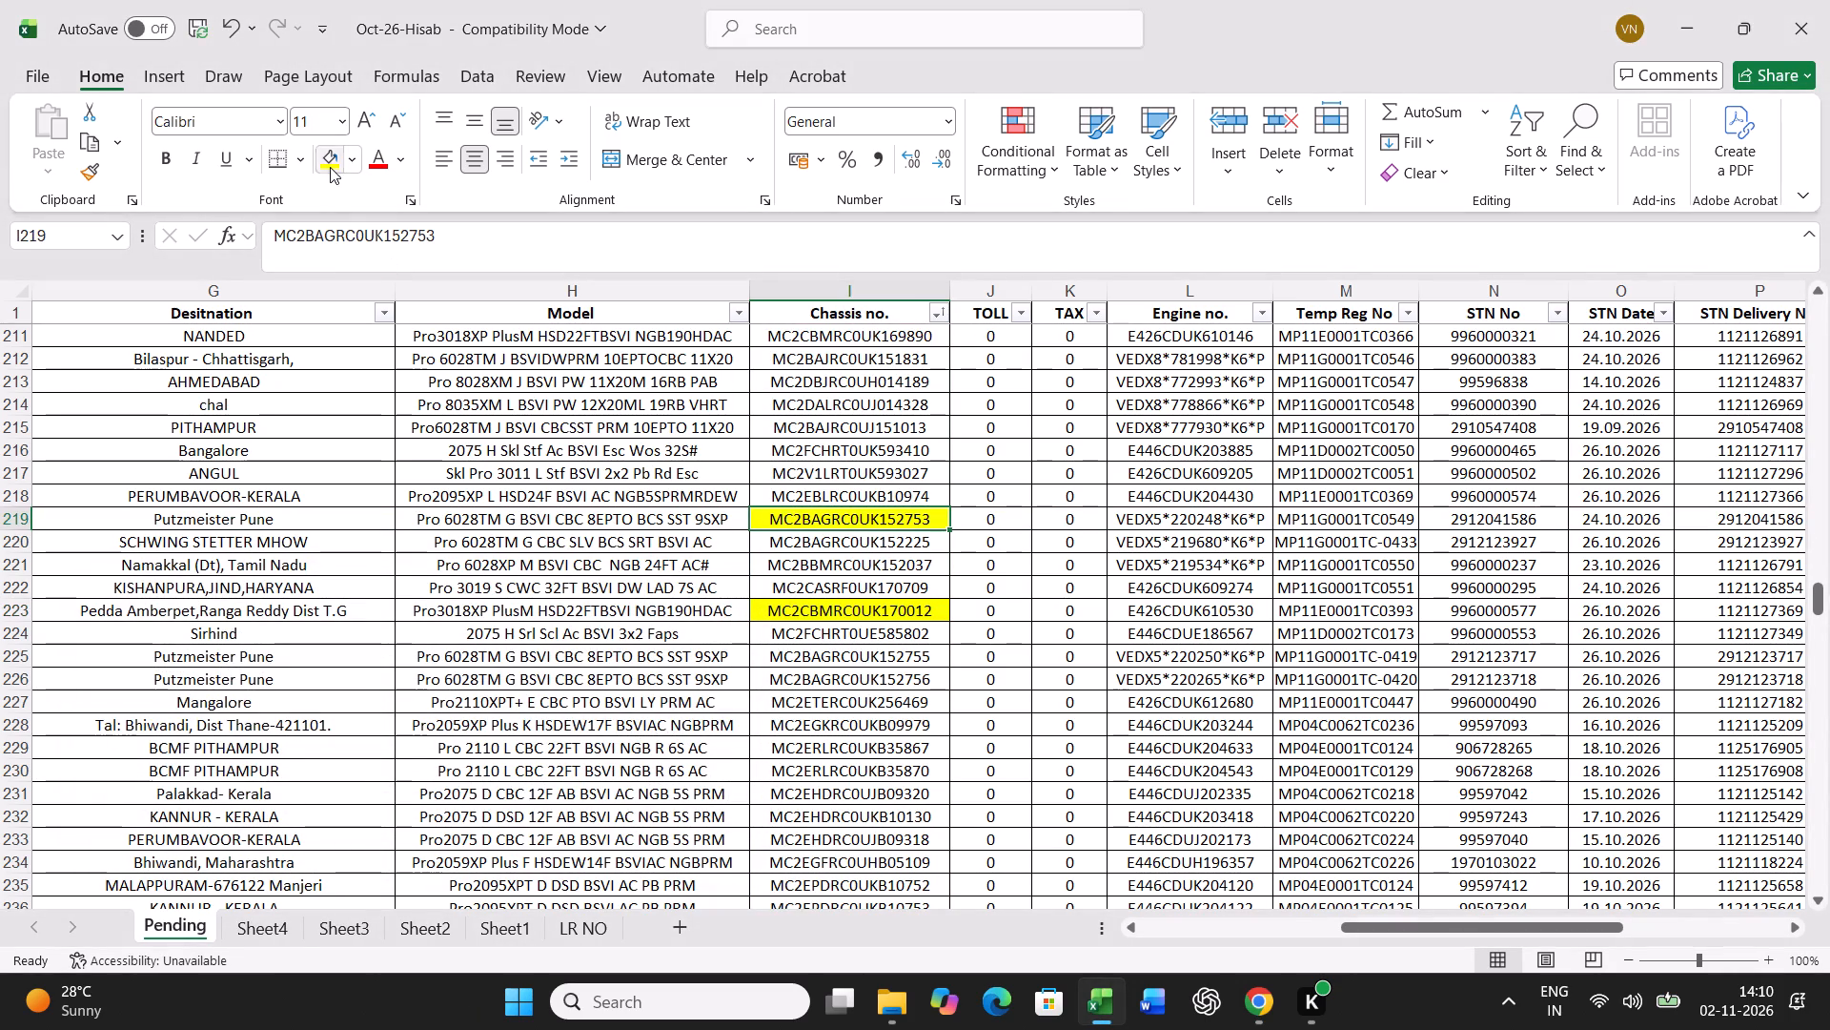
Find the chassis number ending in 150545 and fill its cell yellow.
{"action": "key", "text": "ctrl+f"}
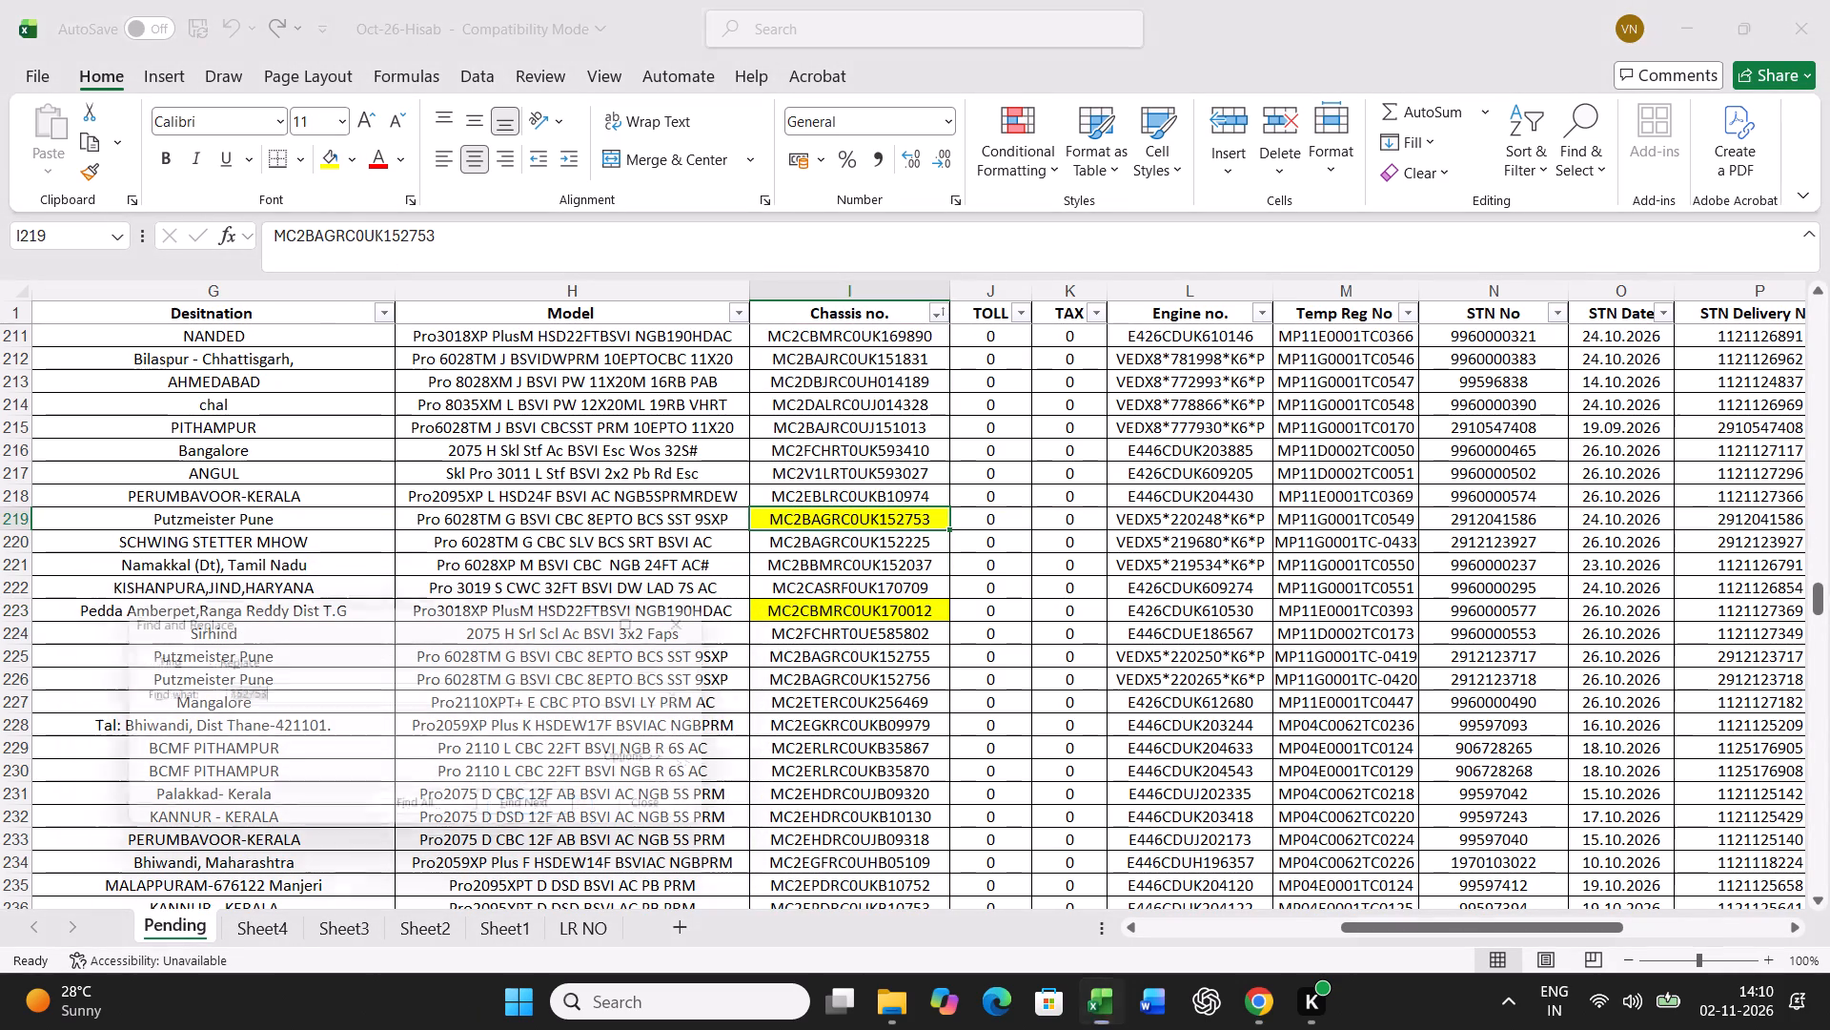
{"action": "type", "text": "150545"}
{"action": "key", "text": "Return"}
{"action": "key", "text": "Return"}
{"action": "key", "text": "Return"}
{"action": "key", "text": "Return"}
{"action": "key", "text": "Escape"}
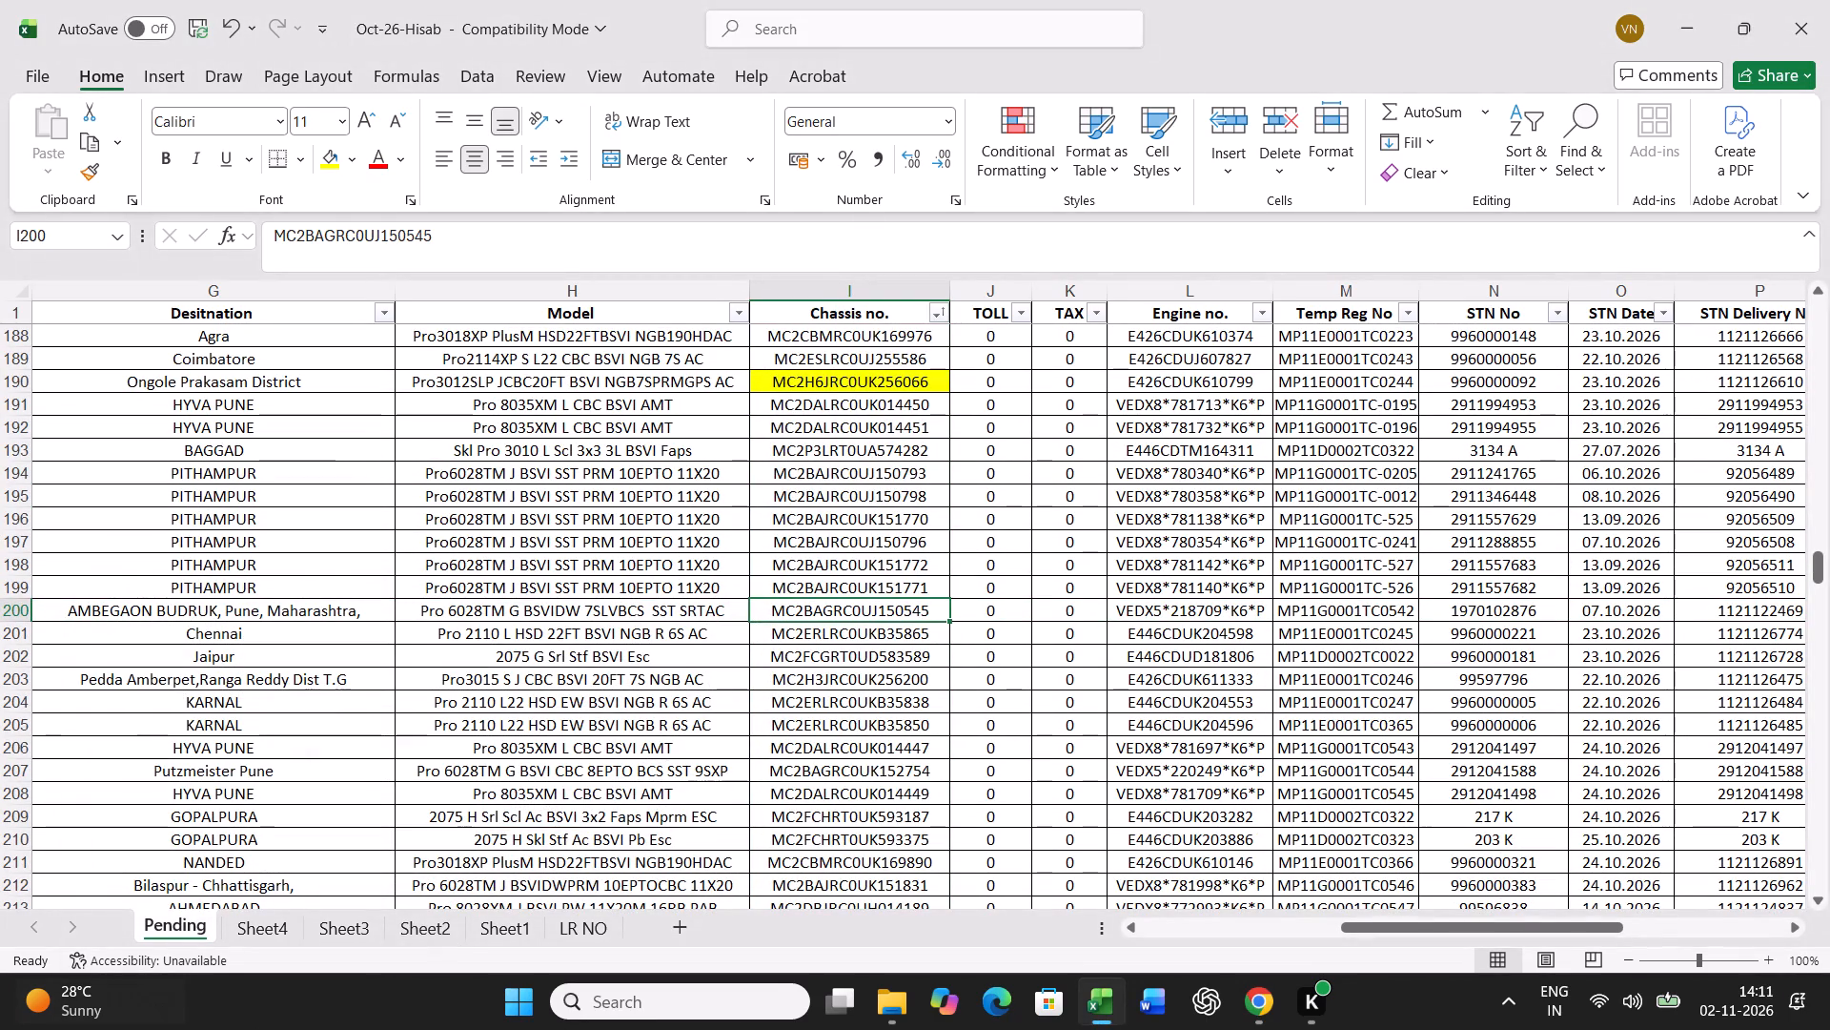
{"action": "left_click", "coordinate": [329, 162]}
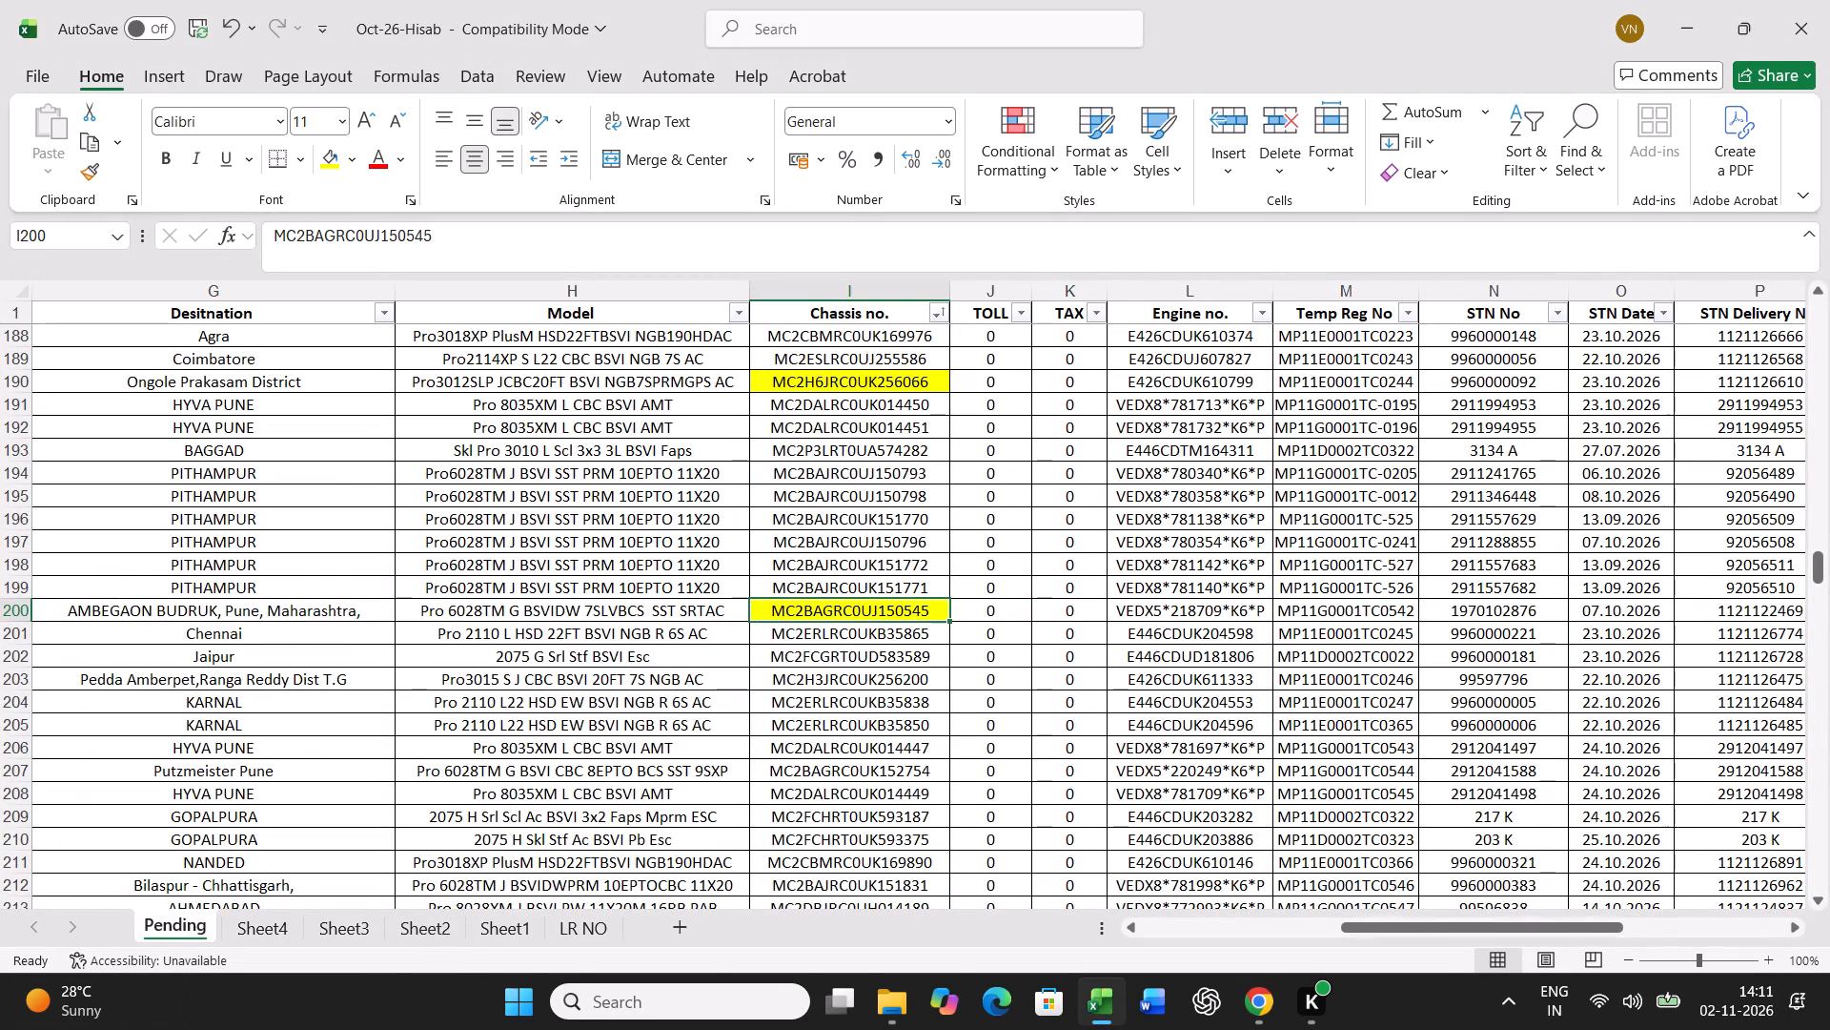
Find the chassis number ending in 591806 and fill its cell yellow.
{"action": "key", "text": "ctrl+f"}
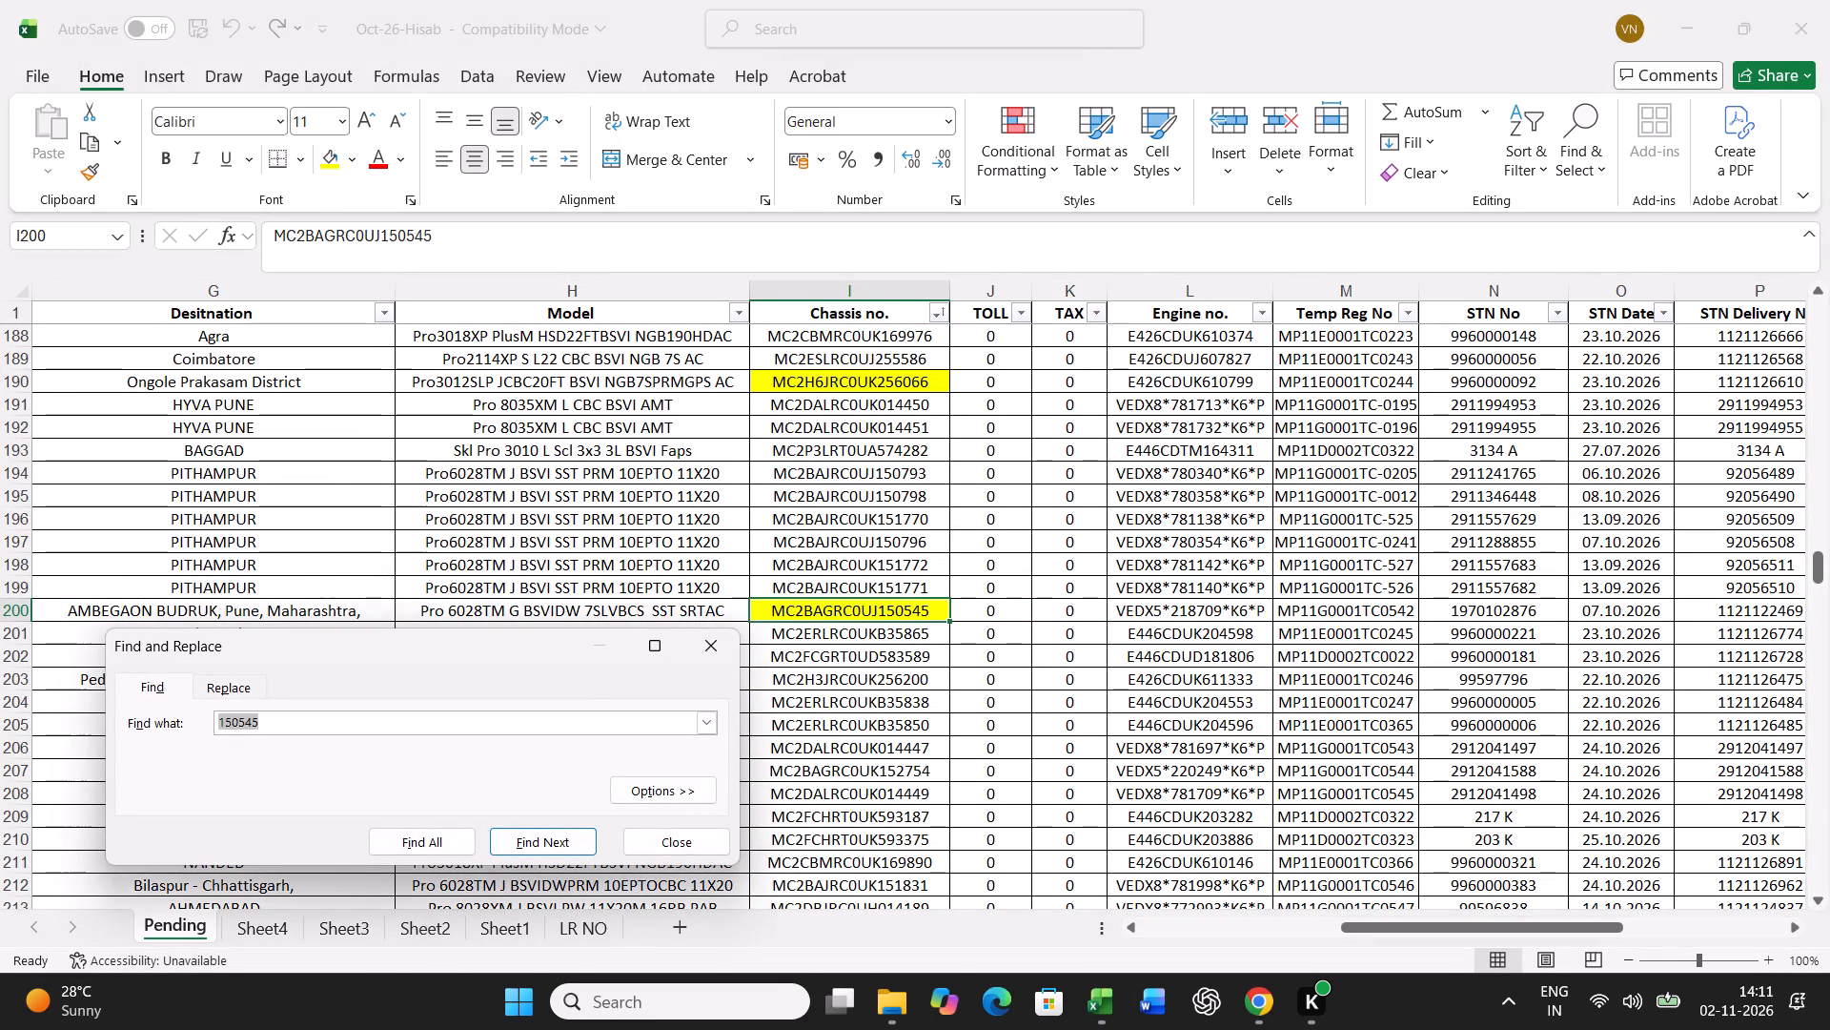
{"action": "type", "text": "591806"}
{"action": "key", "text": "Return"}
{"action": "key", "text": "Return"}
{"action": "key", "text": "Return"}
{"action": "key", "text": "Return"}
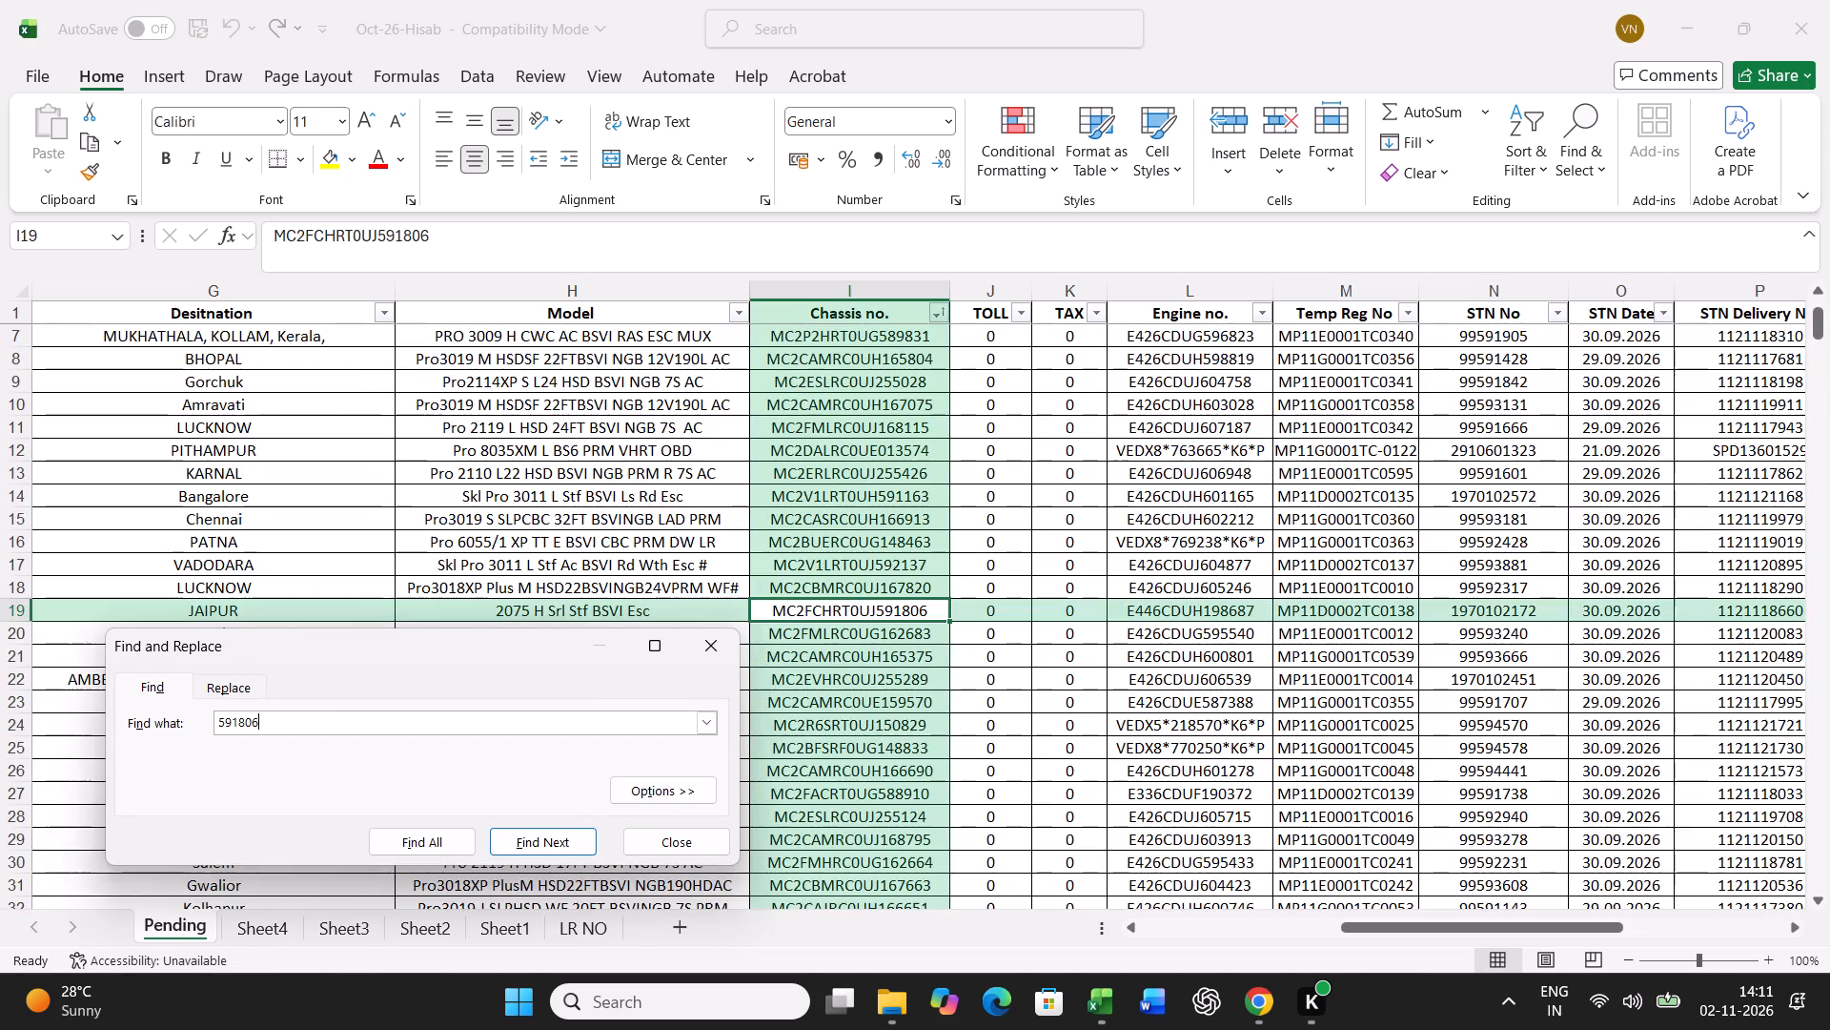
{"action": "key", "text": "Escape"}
{"action": "left_click", "coordinate": [321, 151]}
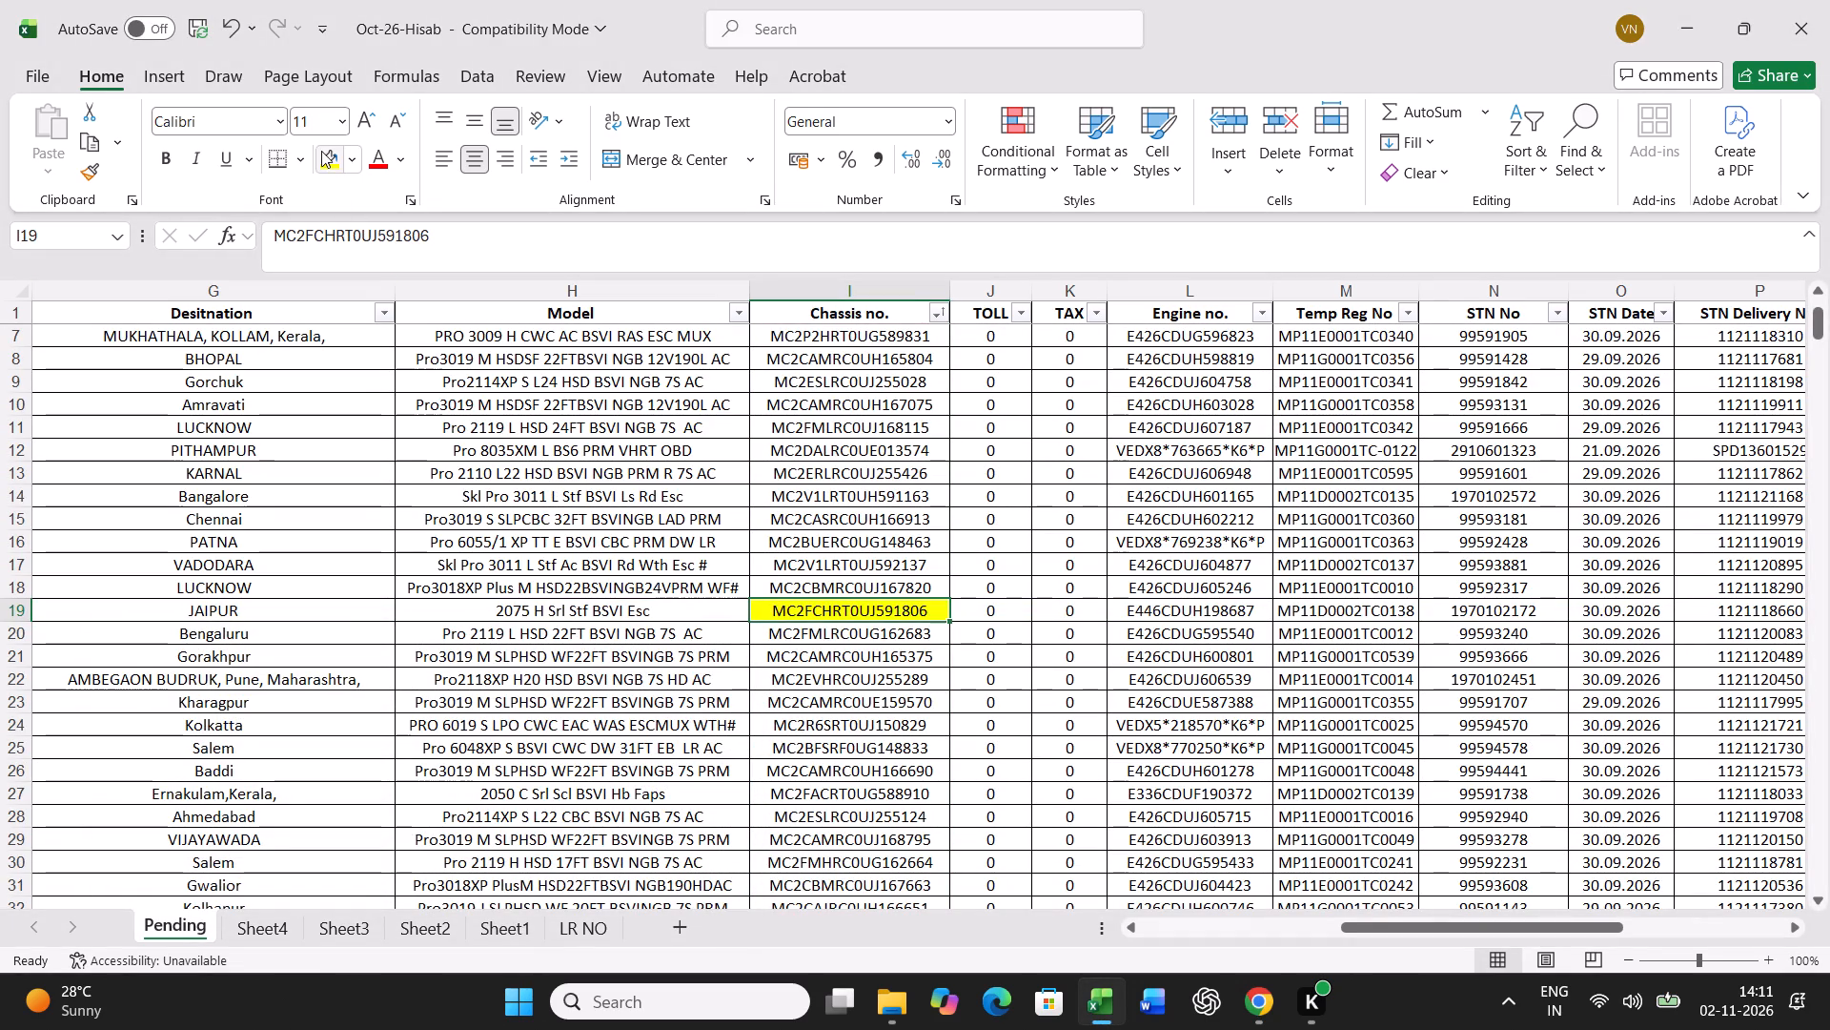
Find the chassis number ending in 583589 and fill its cell yellow.
{"action": "key", "text": "ctrl+f"}
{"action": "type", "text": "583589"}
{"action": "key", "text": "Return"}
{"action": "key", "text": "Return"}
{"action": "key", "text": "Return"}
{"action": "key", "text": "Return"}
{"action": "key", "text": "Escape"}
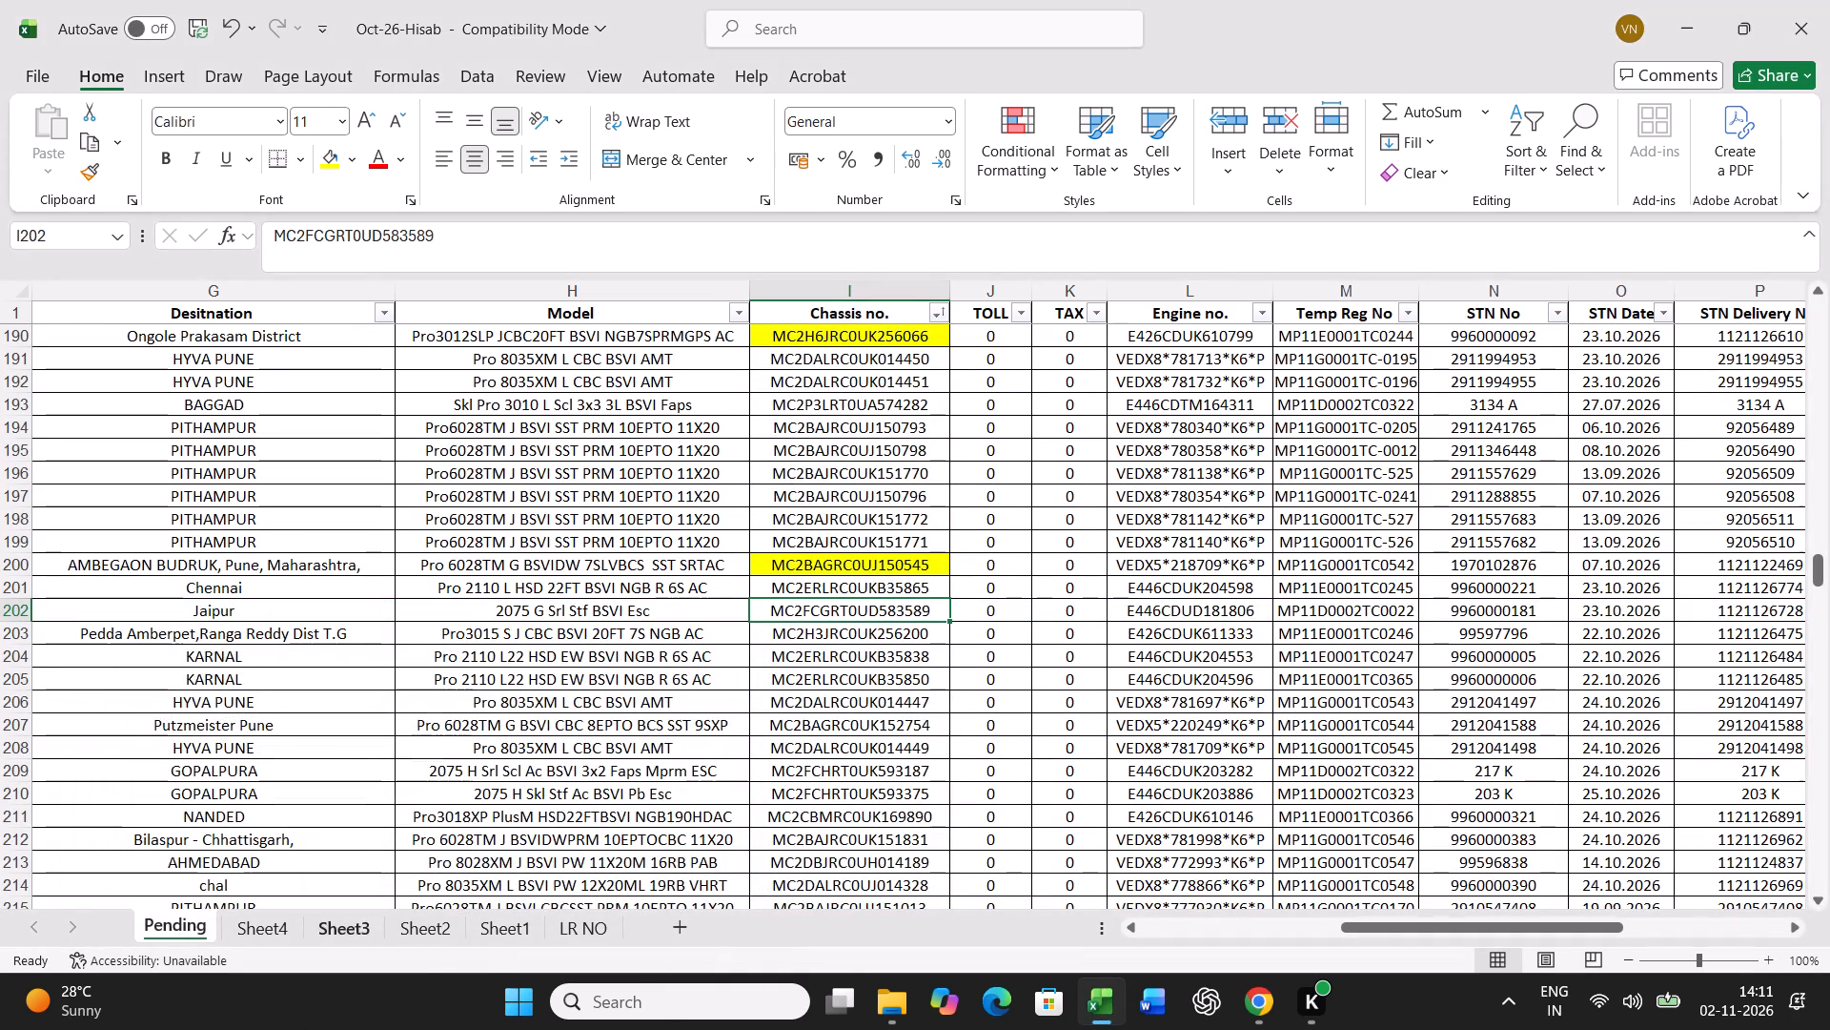
{"action": "left_click", "coordinate": [325, 158]}
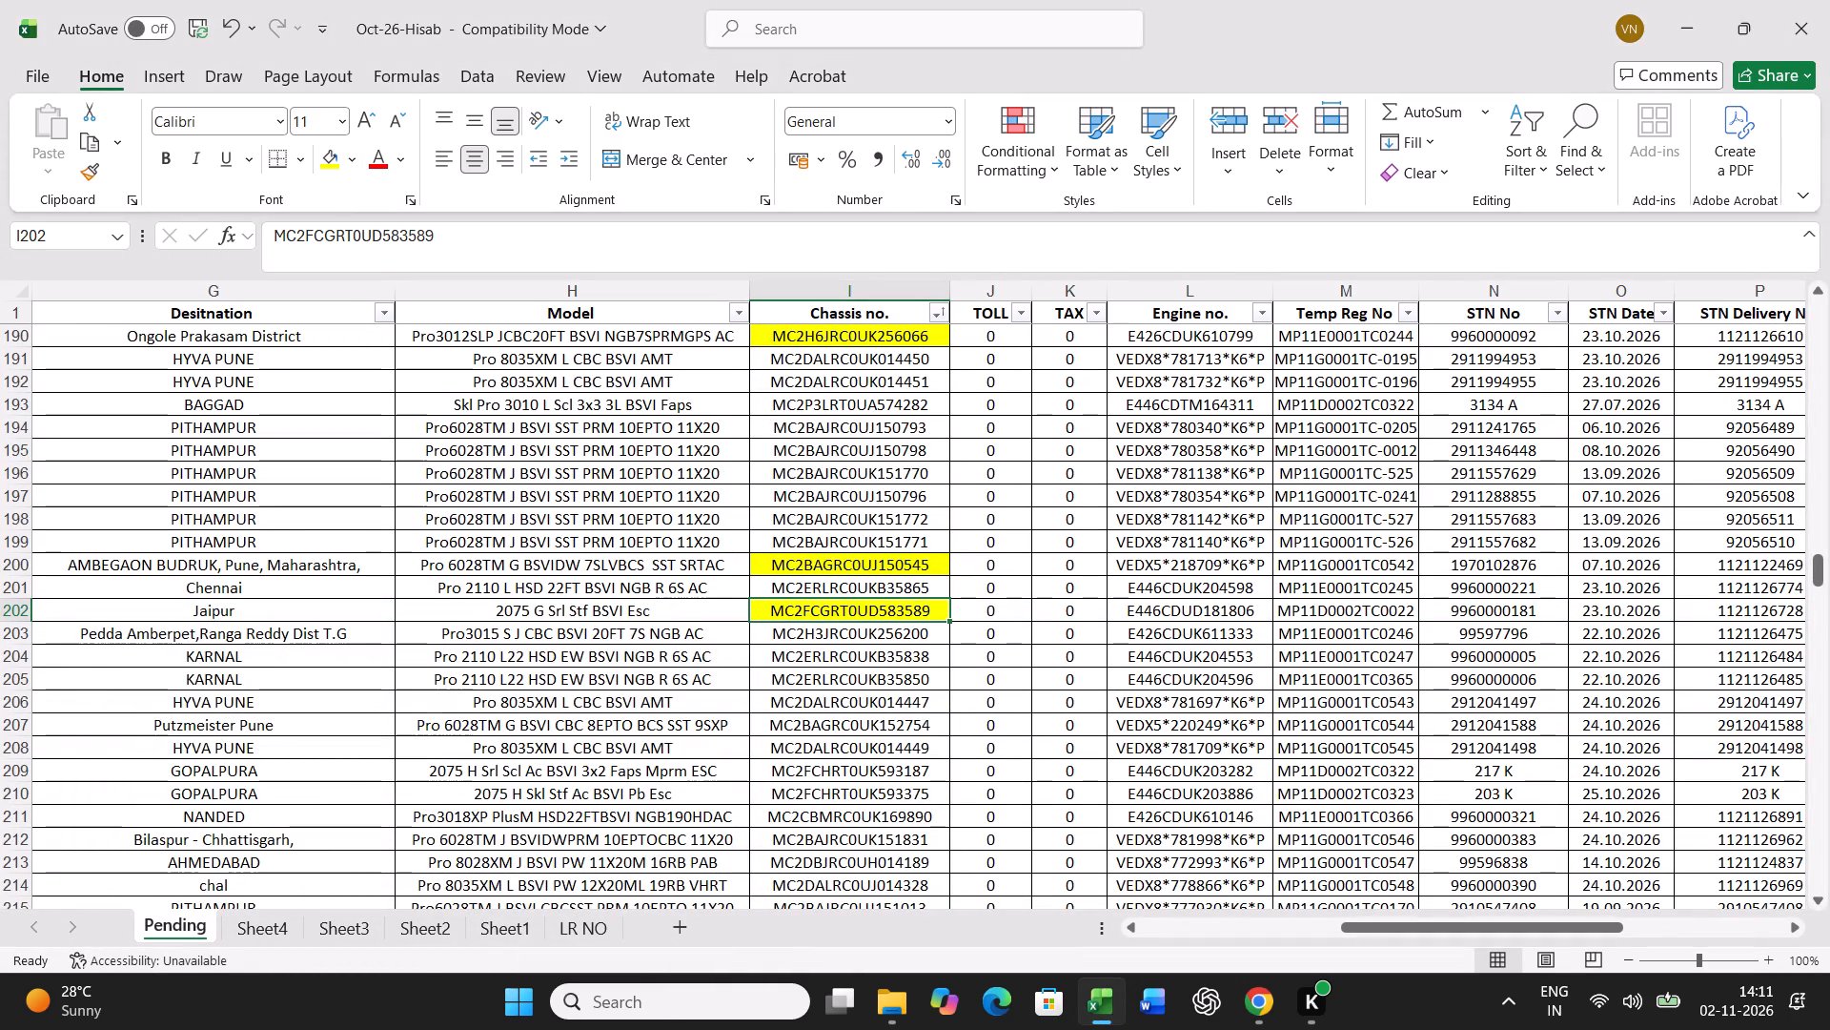
Find the chassis number ending in 256200 and fill its cell yellow.
{"action": "key", "text": "ctrl+f"}
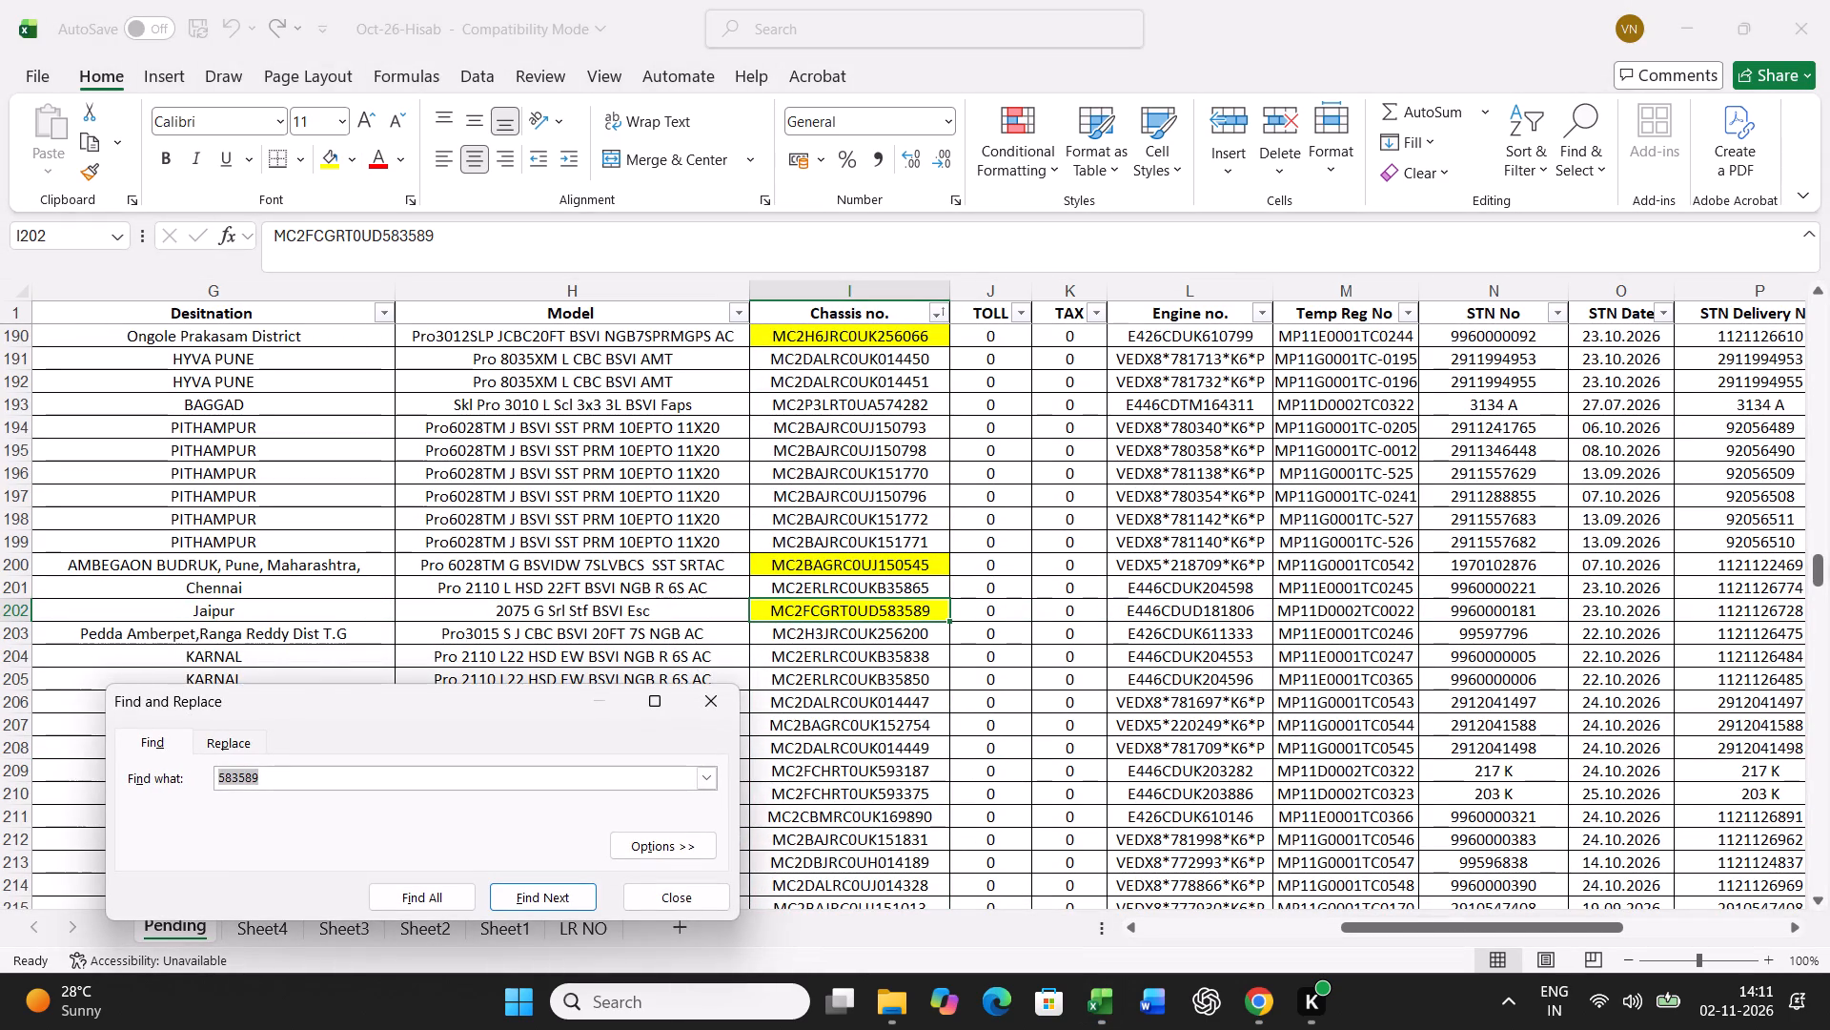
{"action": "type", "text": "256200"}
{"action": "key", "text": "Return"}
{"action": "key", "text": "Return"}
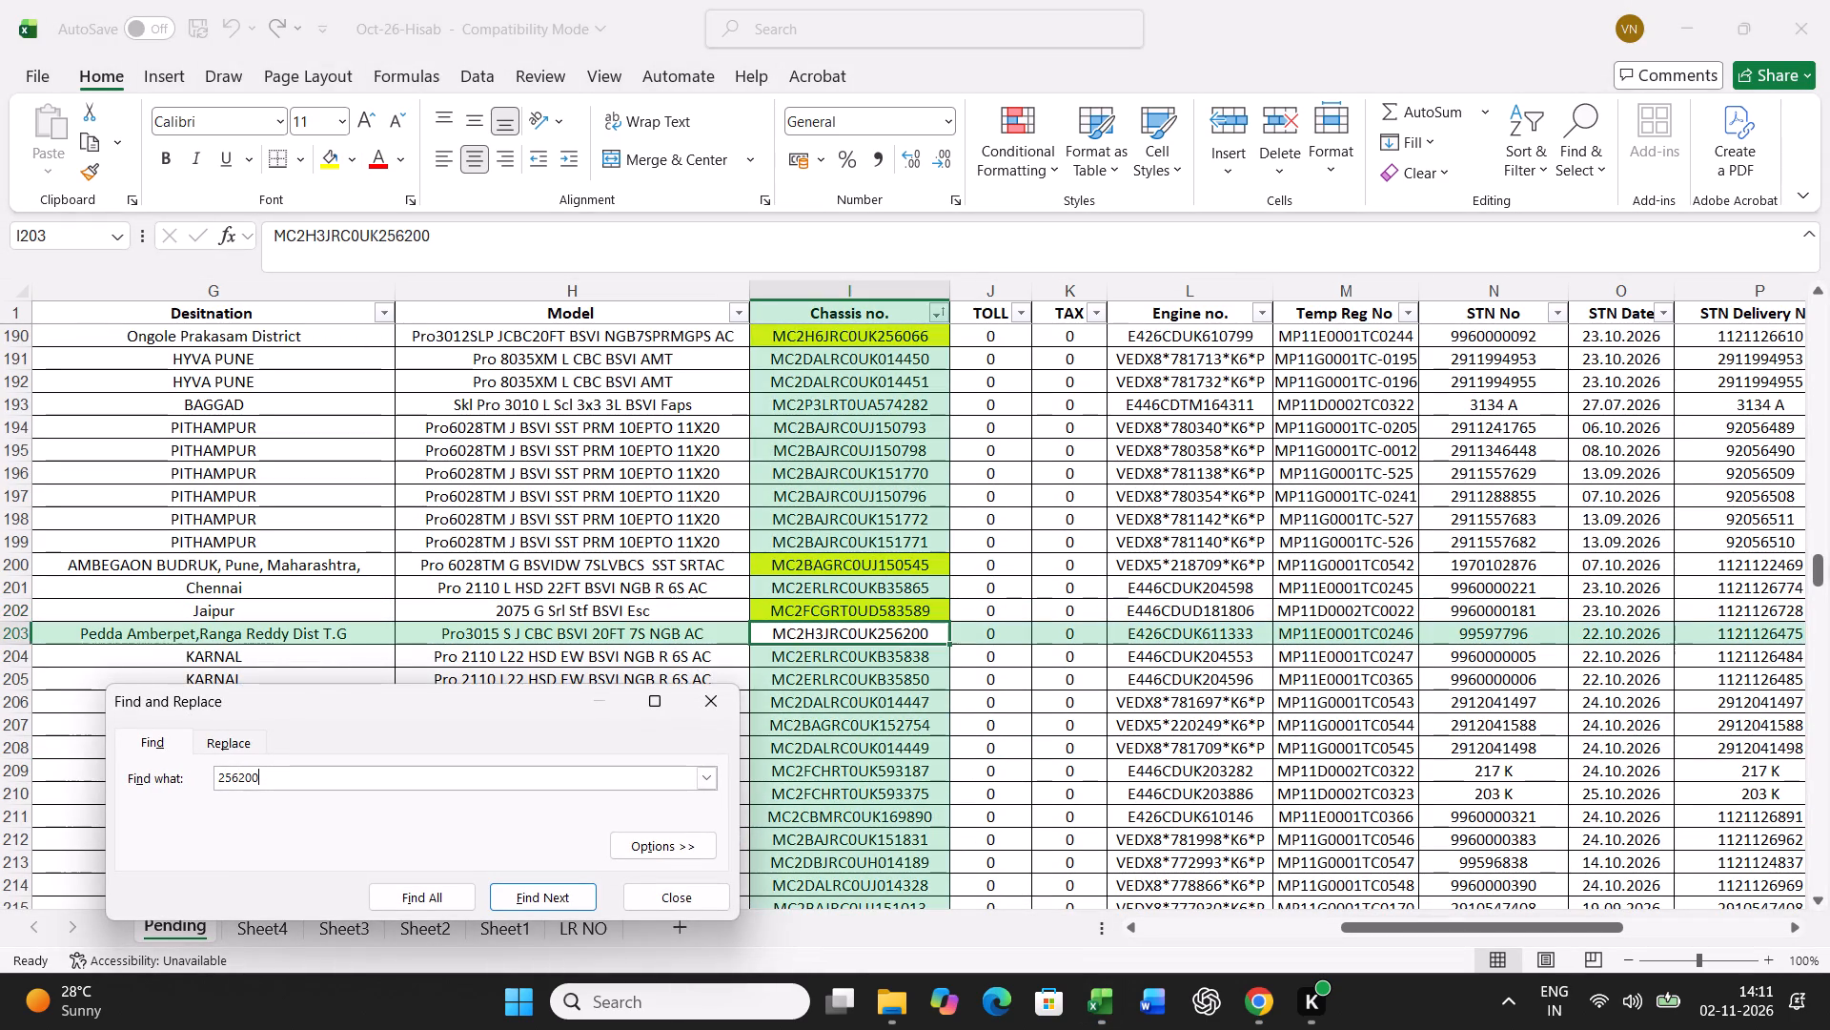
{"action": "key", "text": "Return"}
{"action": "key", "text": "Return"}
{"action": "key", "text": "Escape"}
{"action": "left_click", "coordinate": [319, 153]}
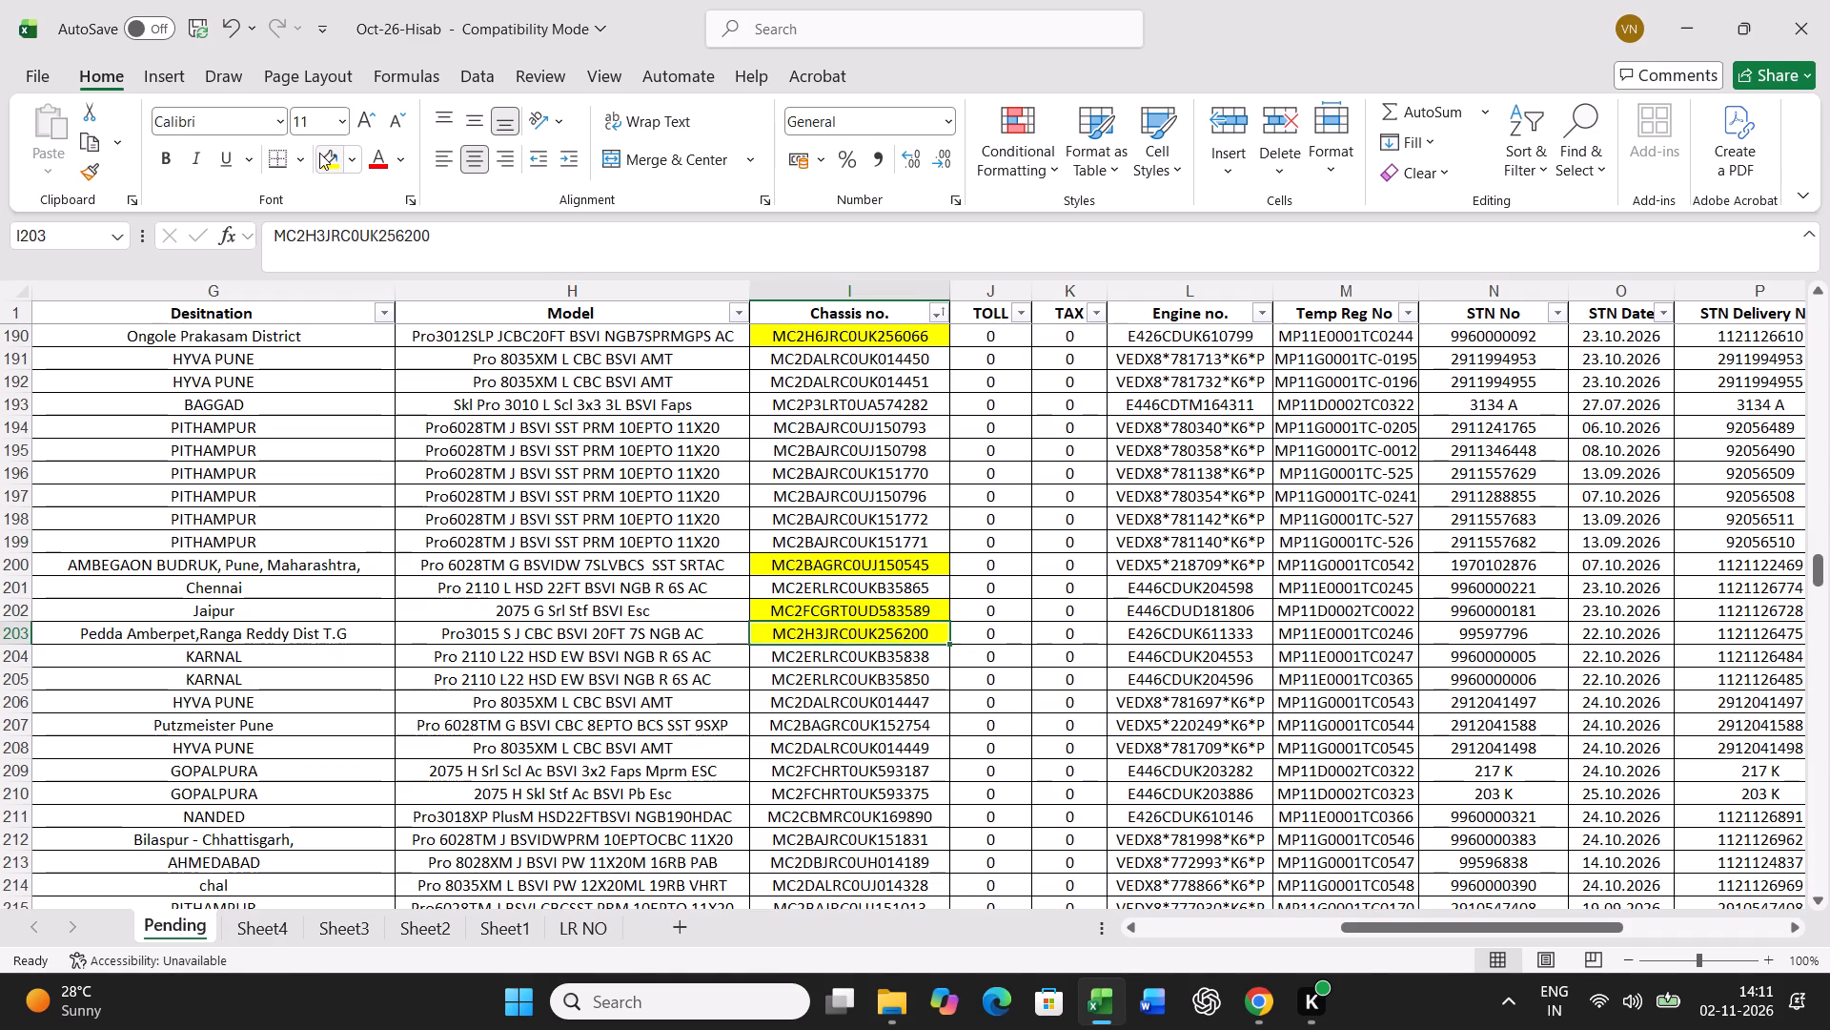
Find the chassis number ending in 169890 and fill its cell yellow.
{"action": "key", "text": "ctrl+f"}
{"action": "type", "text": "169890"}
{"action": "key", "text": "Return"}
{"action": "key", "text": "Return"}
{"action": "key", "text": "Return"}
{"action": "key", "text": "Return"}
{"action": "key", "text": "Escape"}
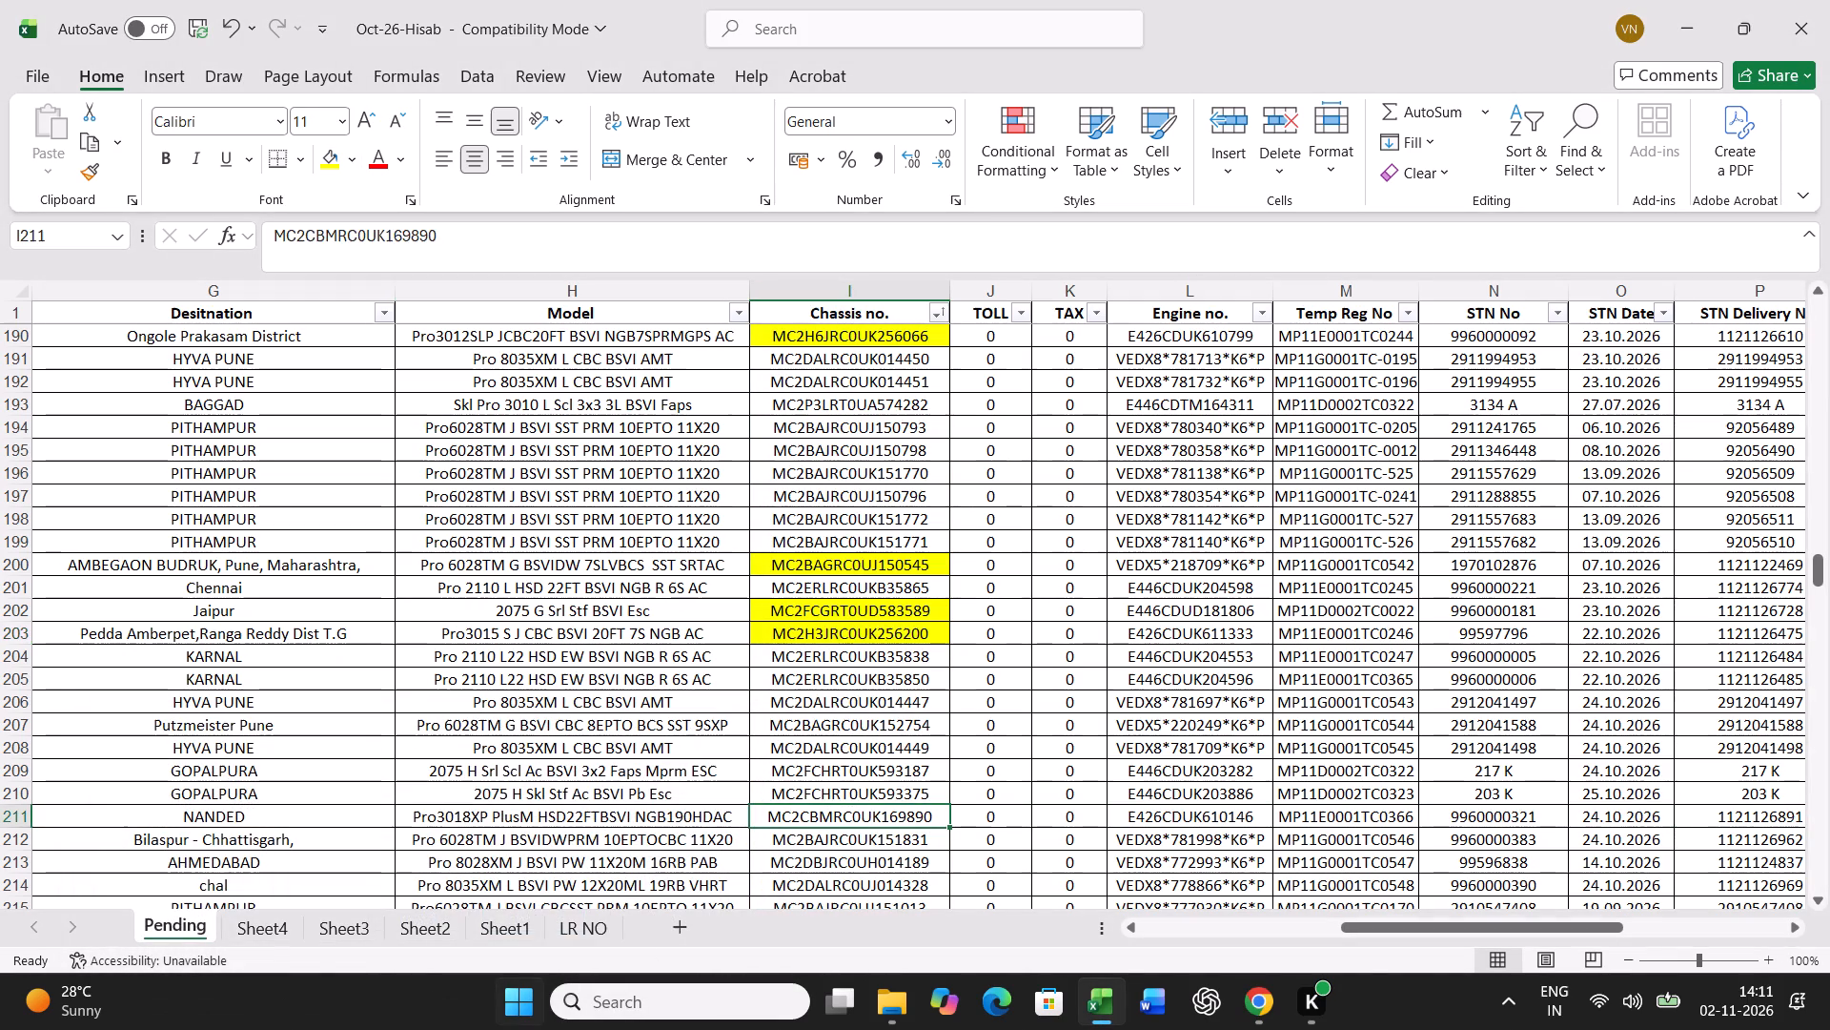
{"action": "left_click", "coordinate": [335, 165]}
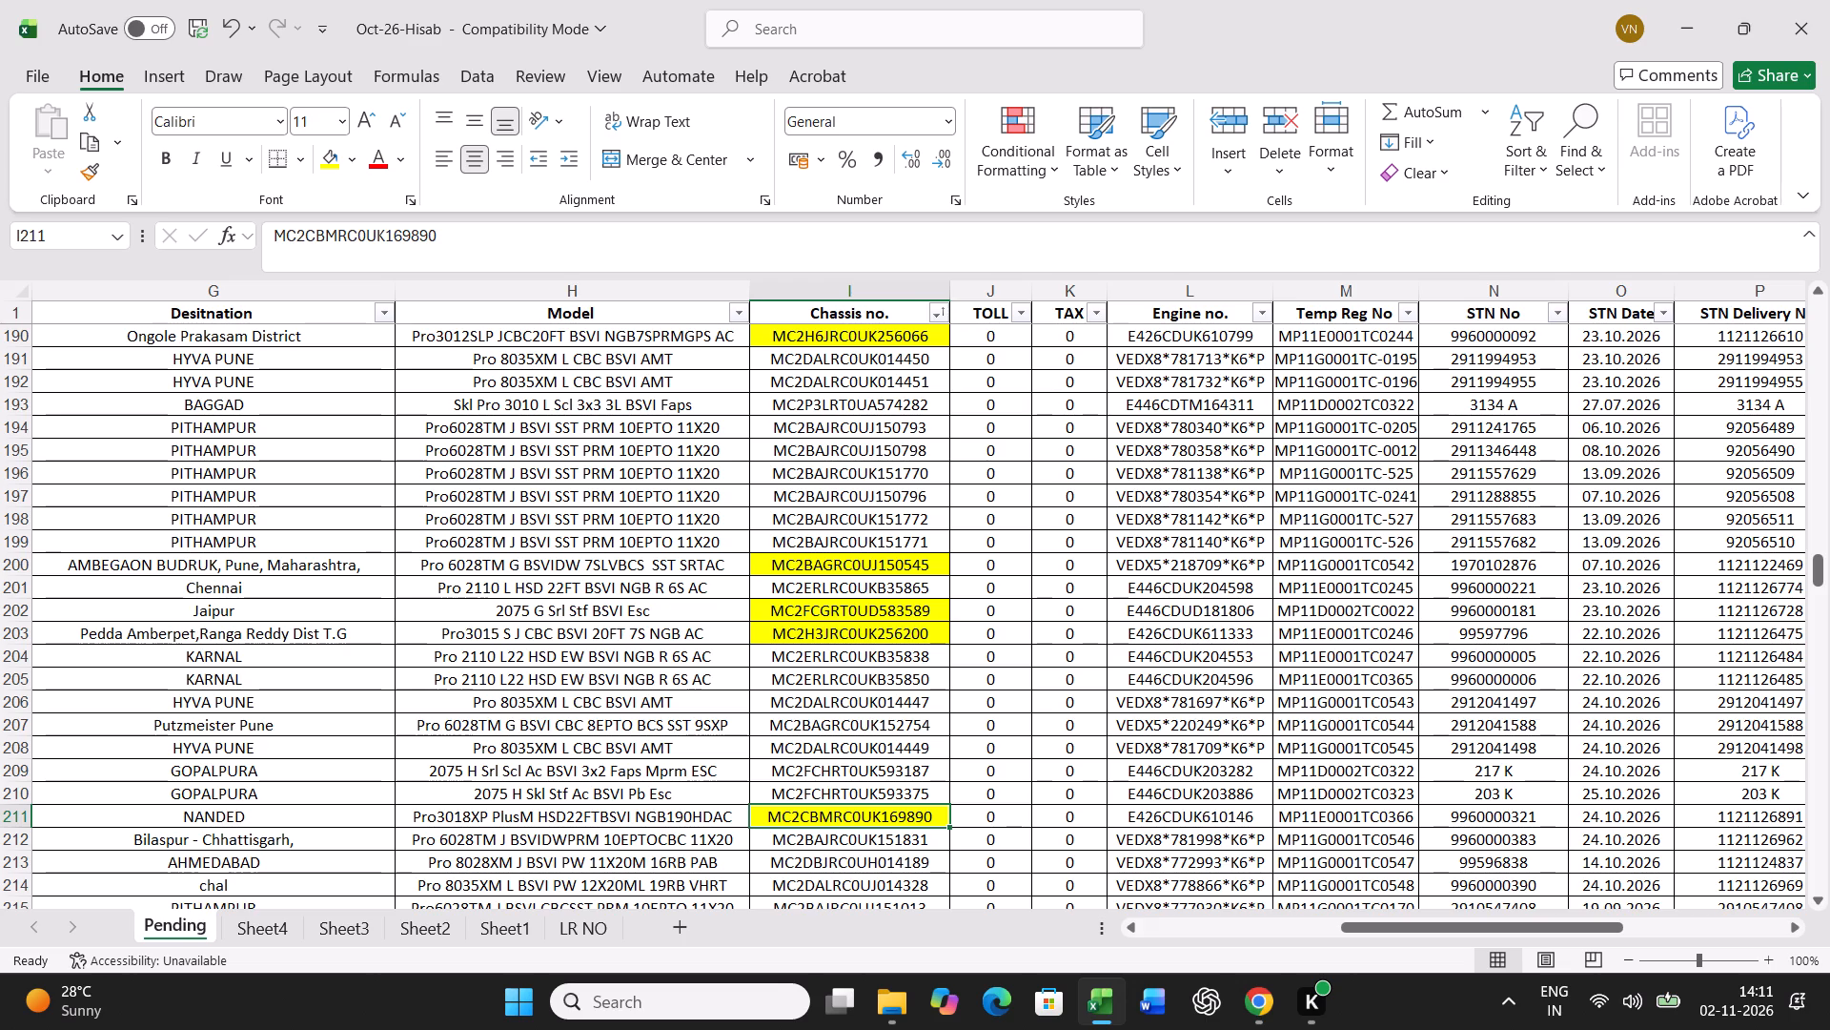
Find the chassis number ending in 152754 and fill its cell yellow.
{"action": "key", "text": "ctrl+f"}
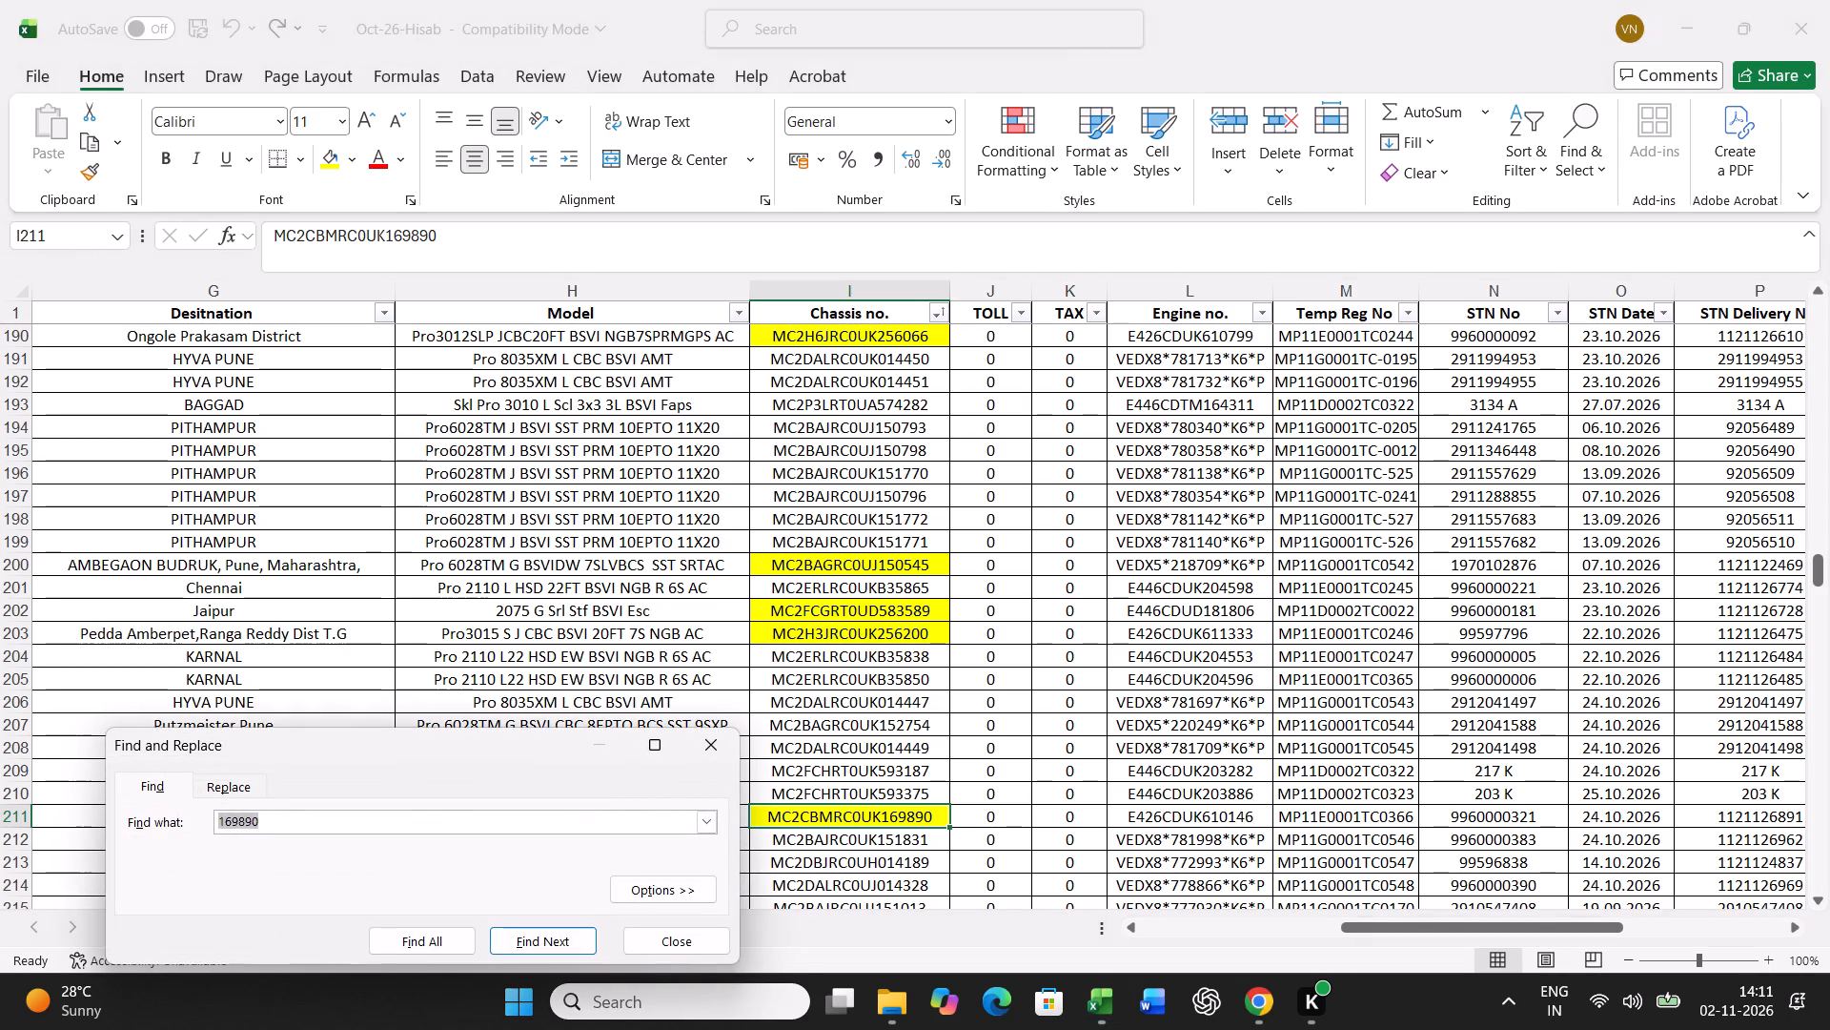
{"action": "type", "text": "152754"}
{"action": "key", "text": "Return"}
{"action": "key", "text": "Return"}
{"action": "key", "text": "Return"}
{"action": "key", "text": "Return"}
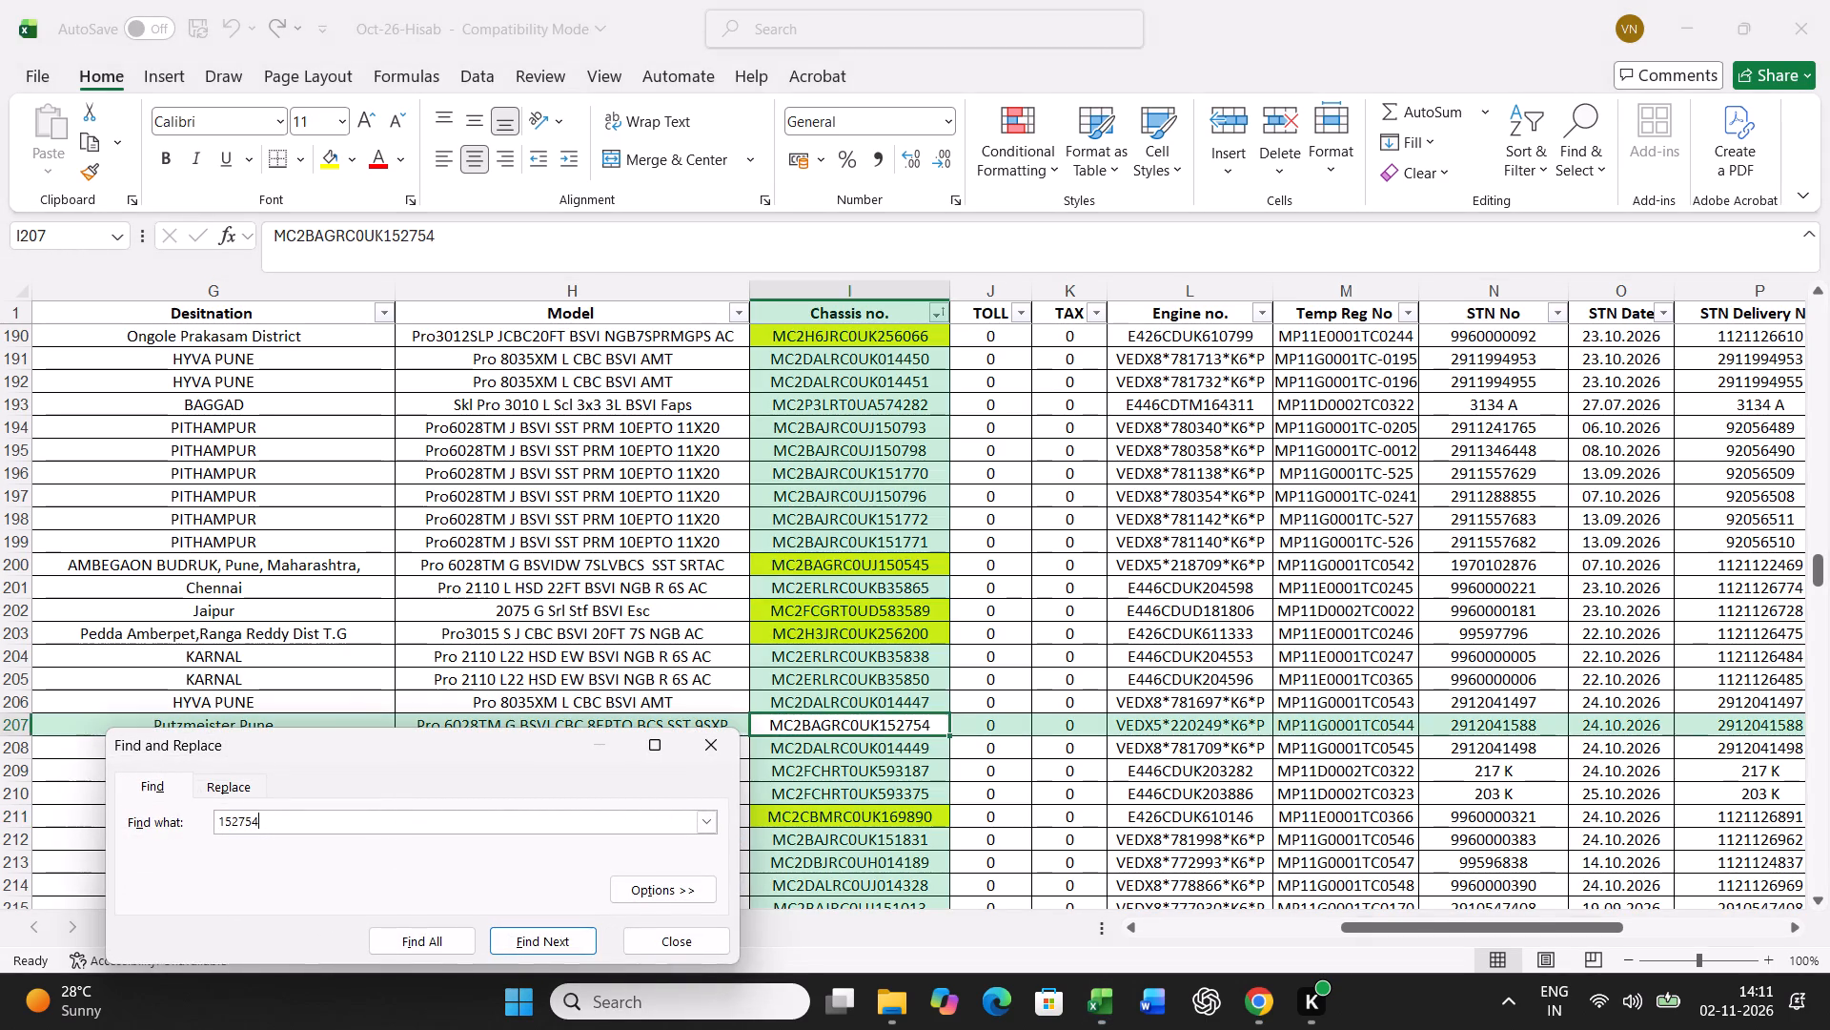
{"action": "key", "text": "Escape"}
{"action": "left_click", "coordinate": [329, 167]}
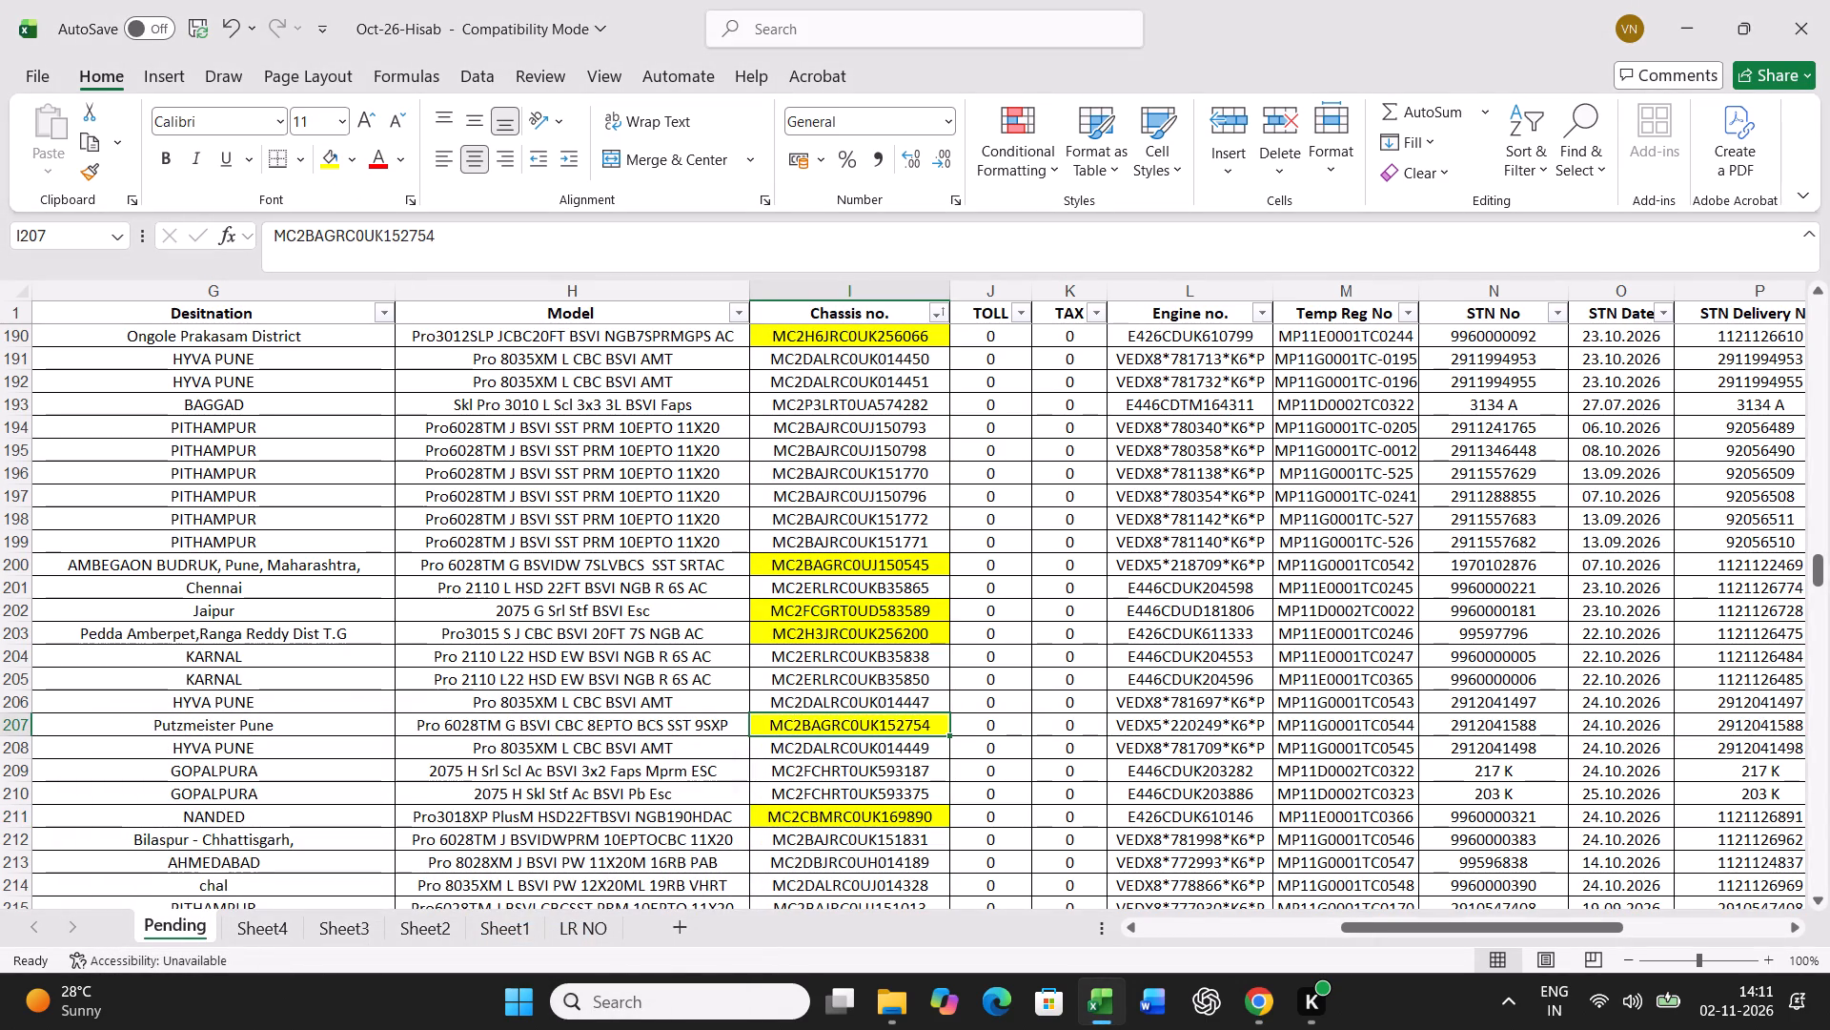
Find the chassis number ending in 574282 and fill its cell yellow.
{"action": "key", "text": "ctrl+f"}
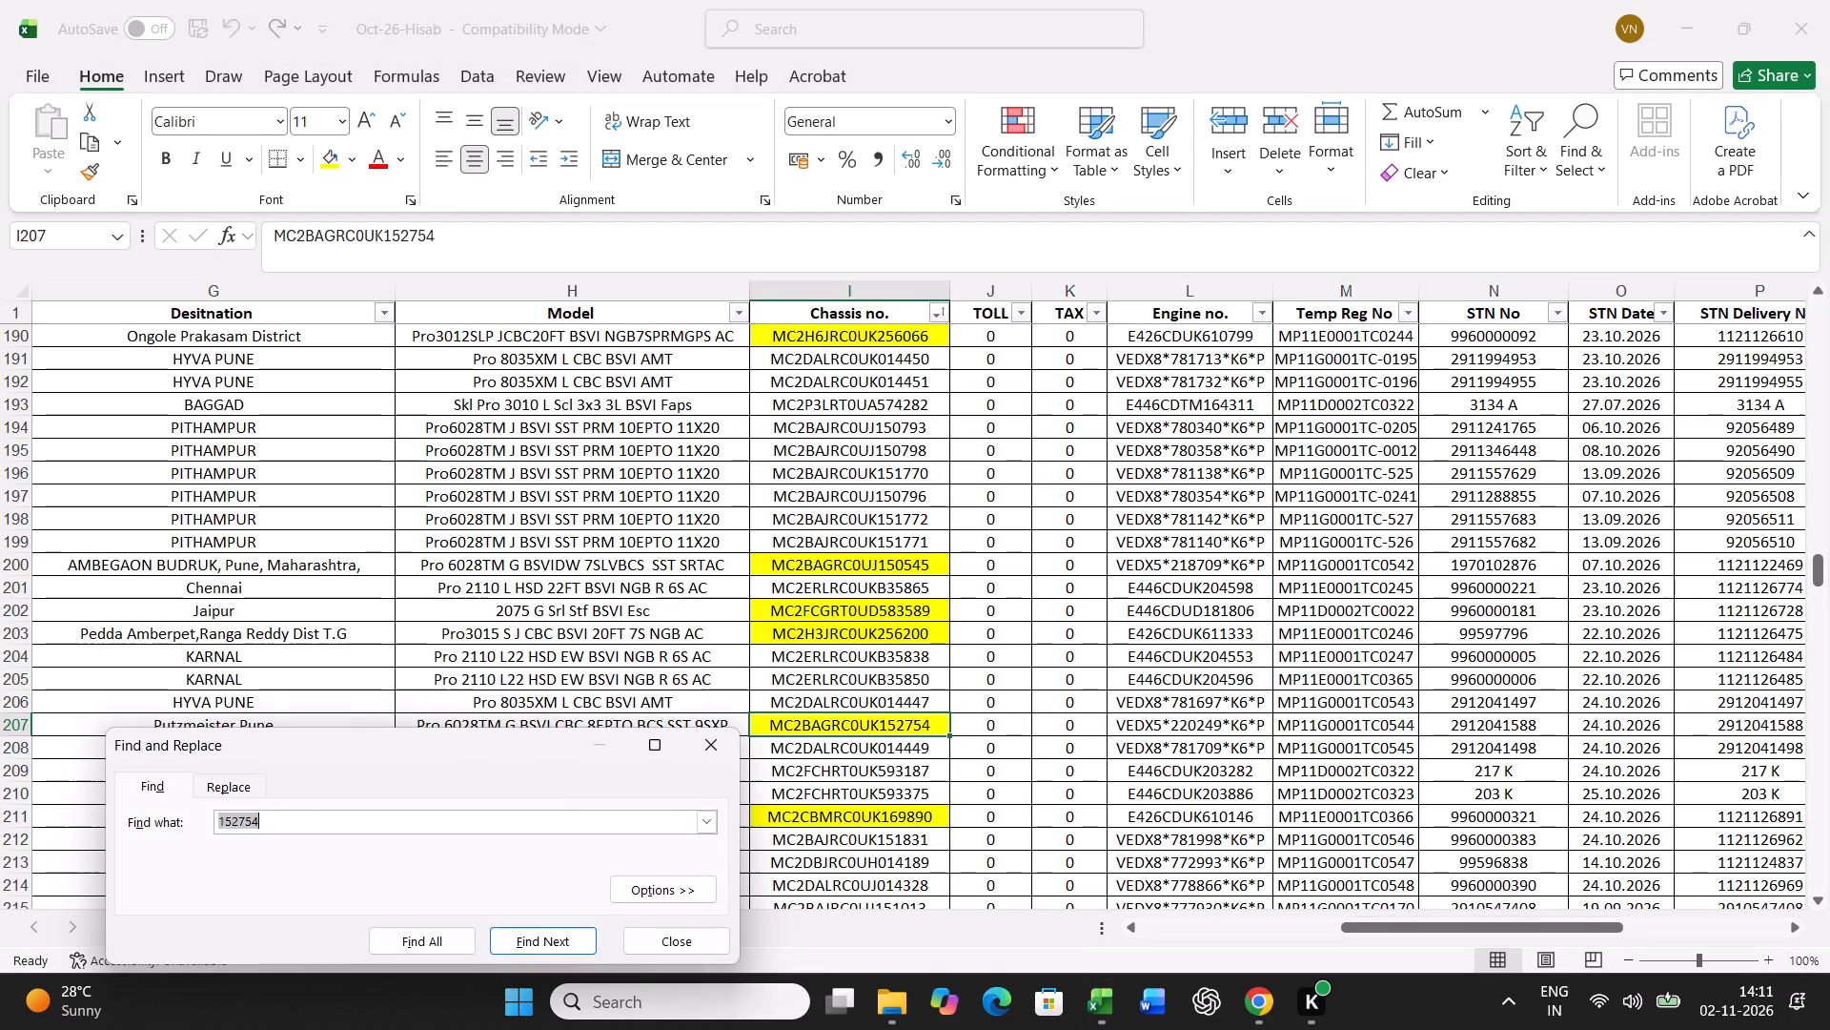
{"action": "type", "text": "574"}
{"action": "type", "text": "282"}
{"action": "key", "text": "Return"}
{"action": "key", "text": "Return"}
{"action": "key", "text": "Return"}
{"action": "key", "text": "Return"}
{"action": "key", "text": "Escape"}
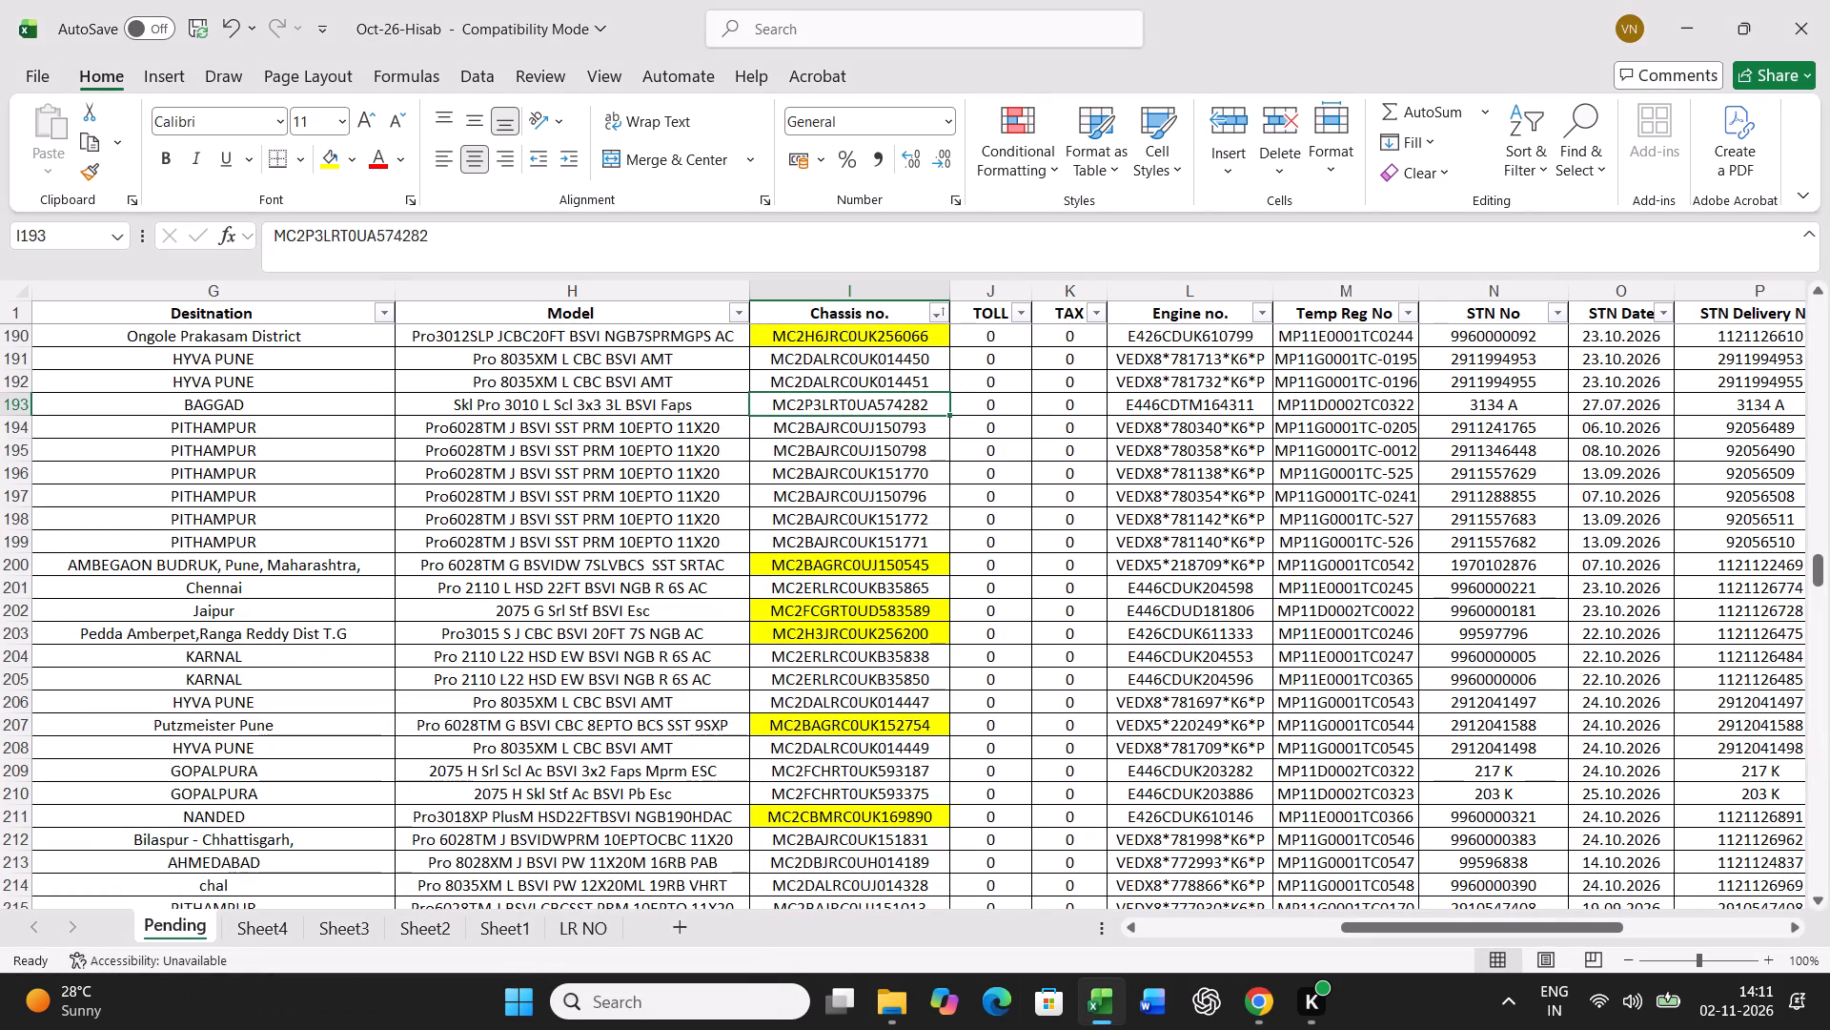
{"action": "left_click", "coordinate": [338, 152]}
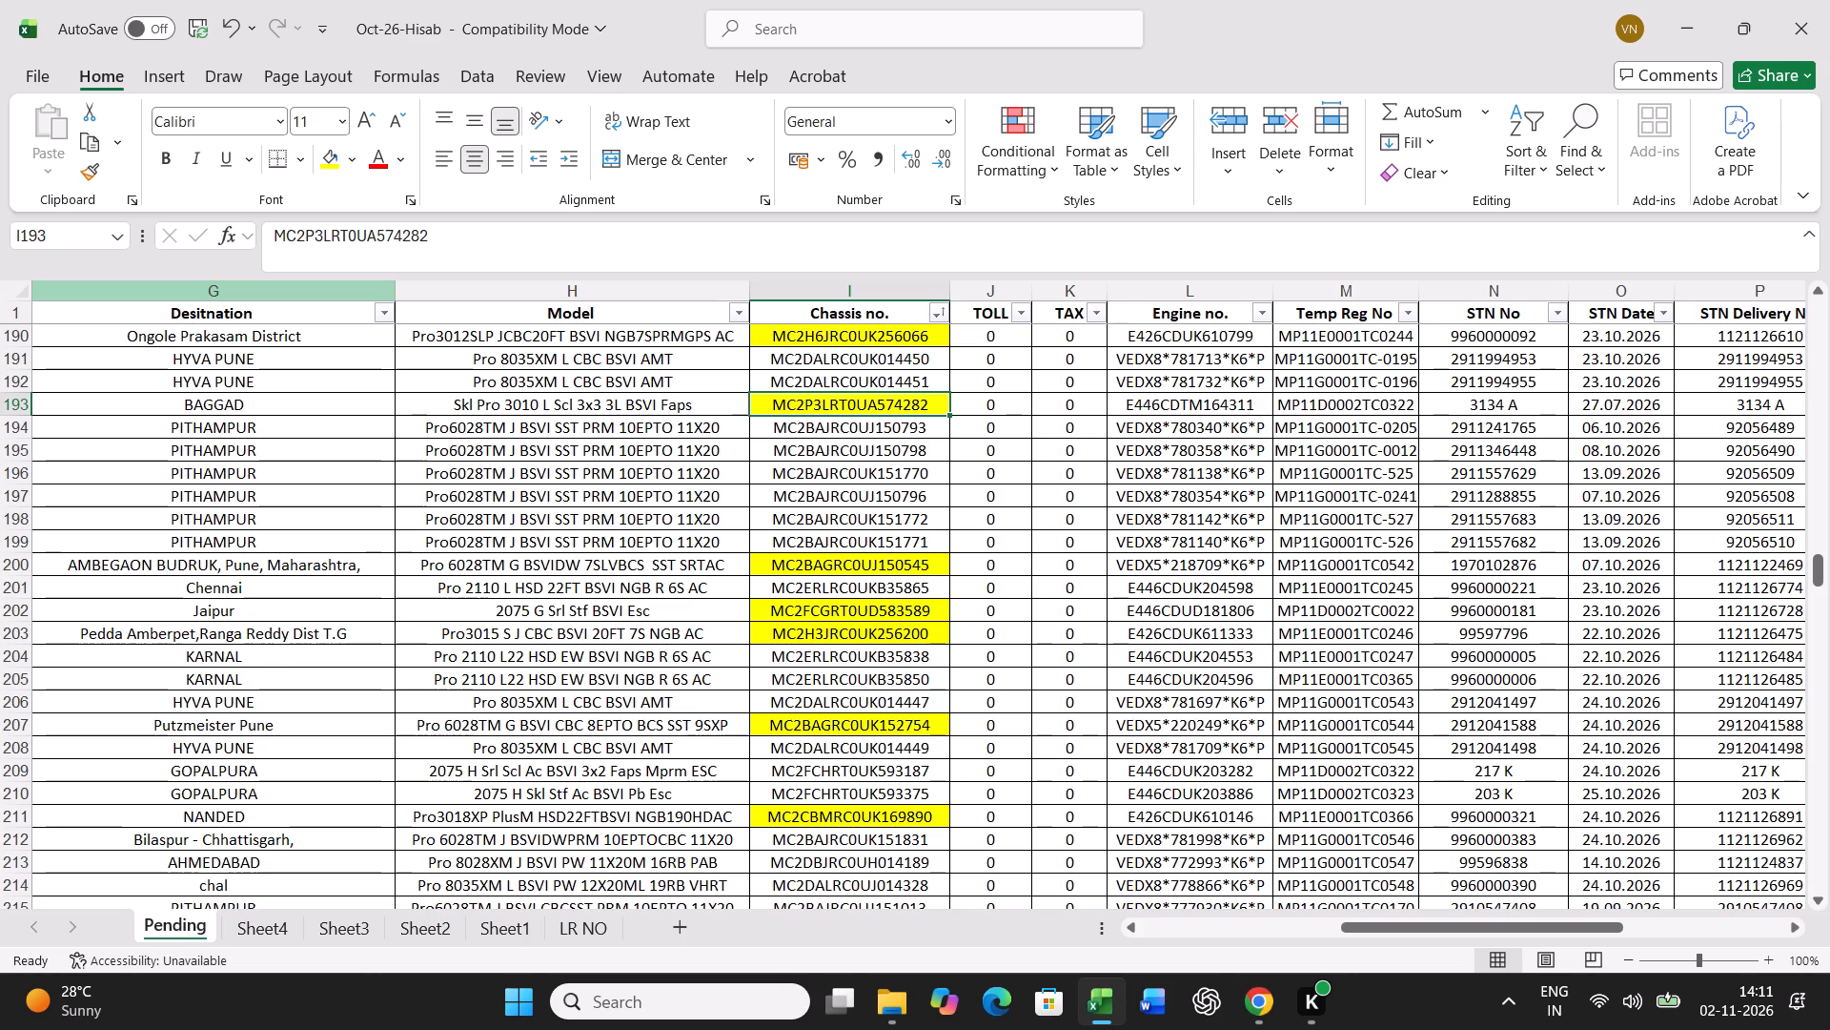
{"action": "key", "text": "ctrl+f"}
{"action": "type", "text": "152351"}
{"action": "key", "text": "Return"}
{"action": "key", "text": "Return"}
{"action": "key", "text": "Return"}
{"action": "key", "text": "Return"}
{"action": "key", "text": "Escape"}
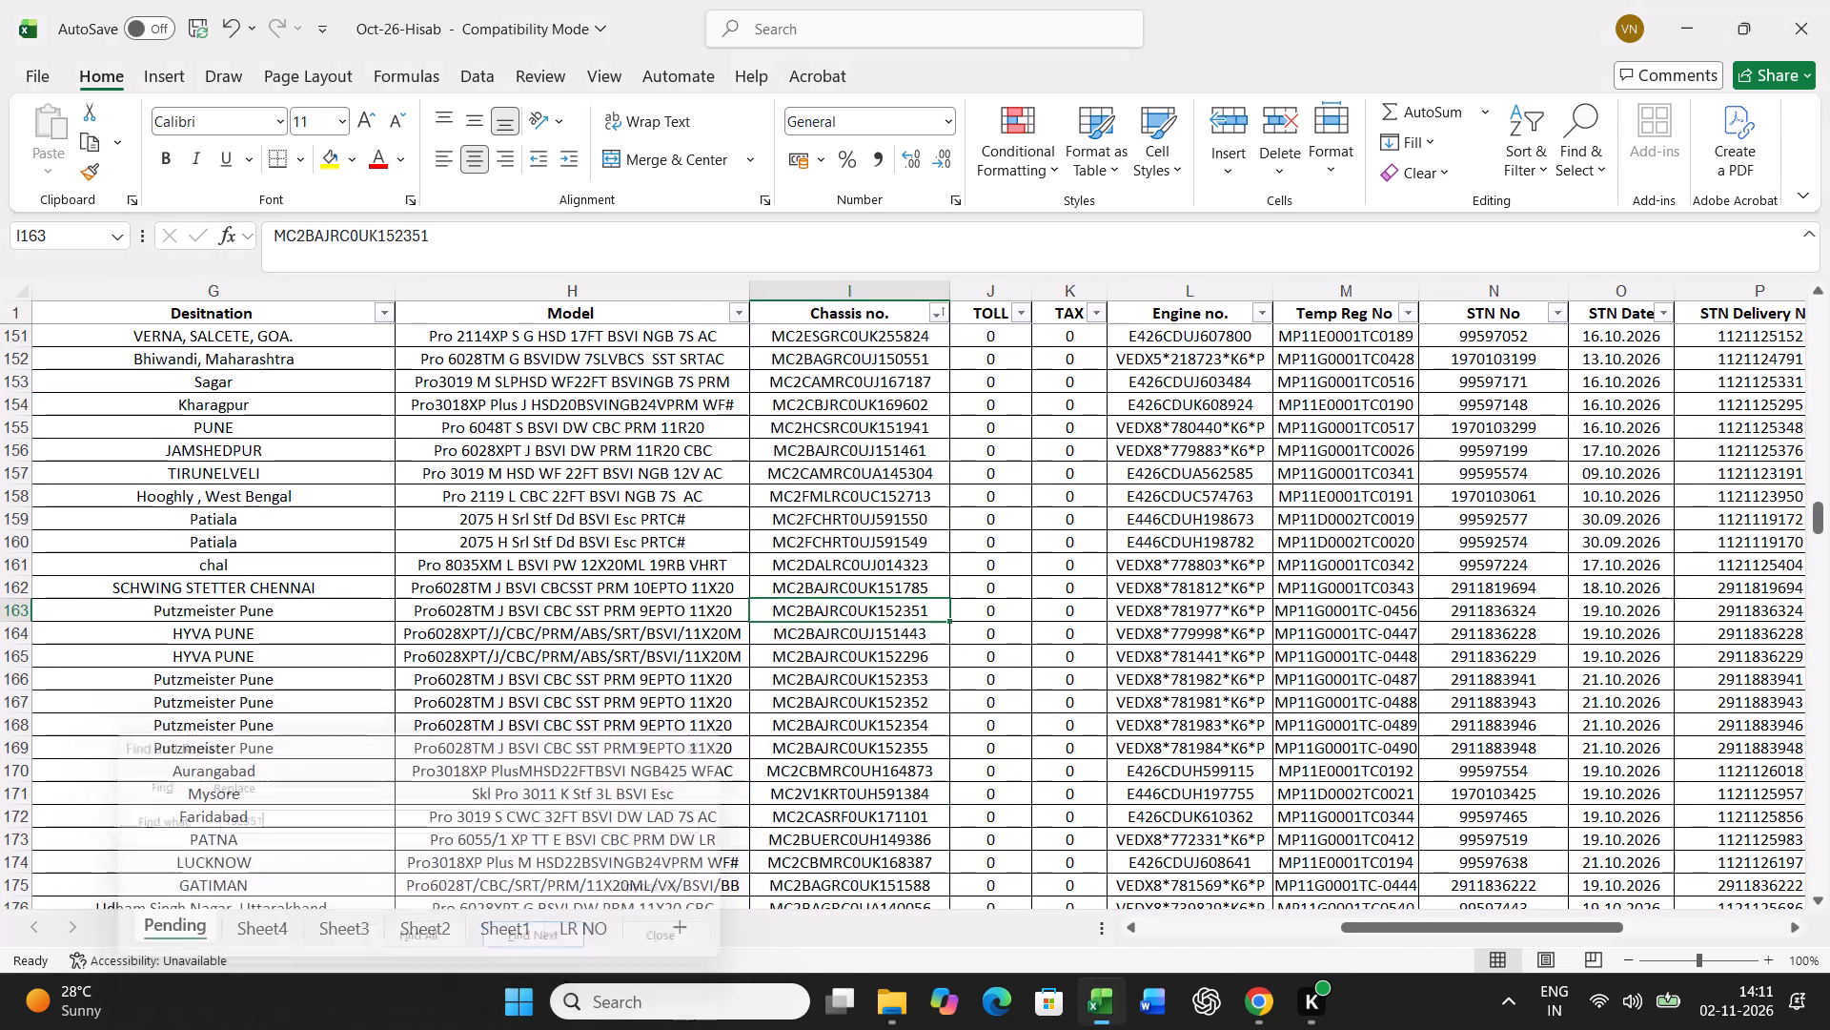
{"action": "left_click", "coordinate": [325, 153]}
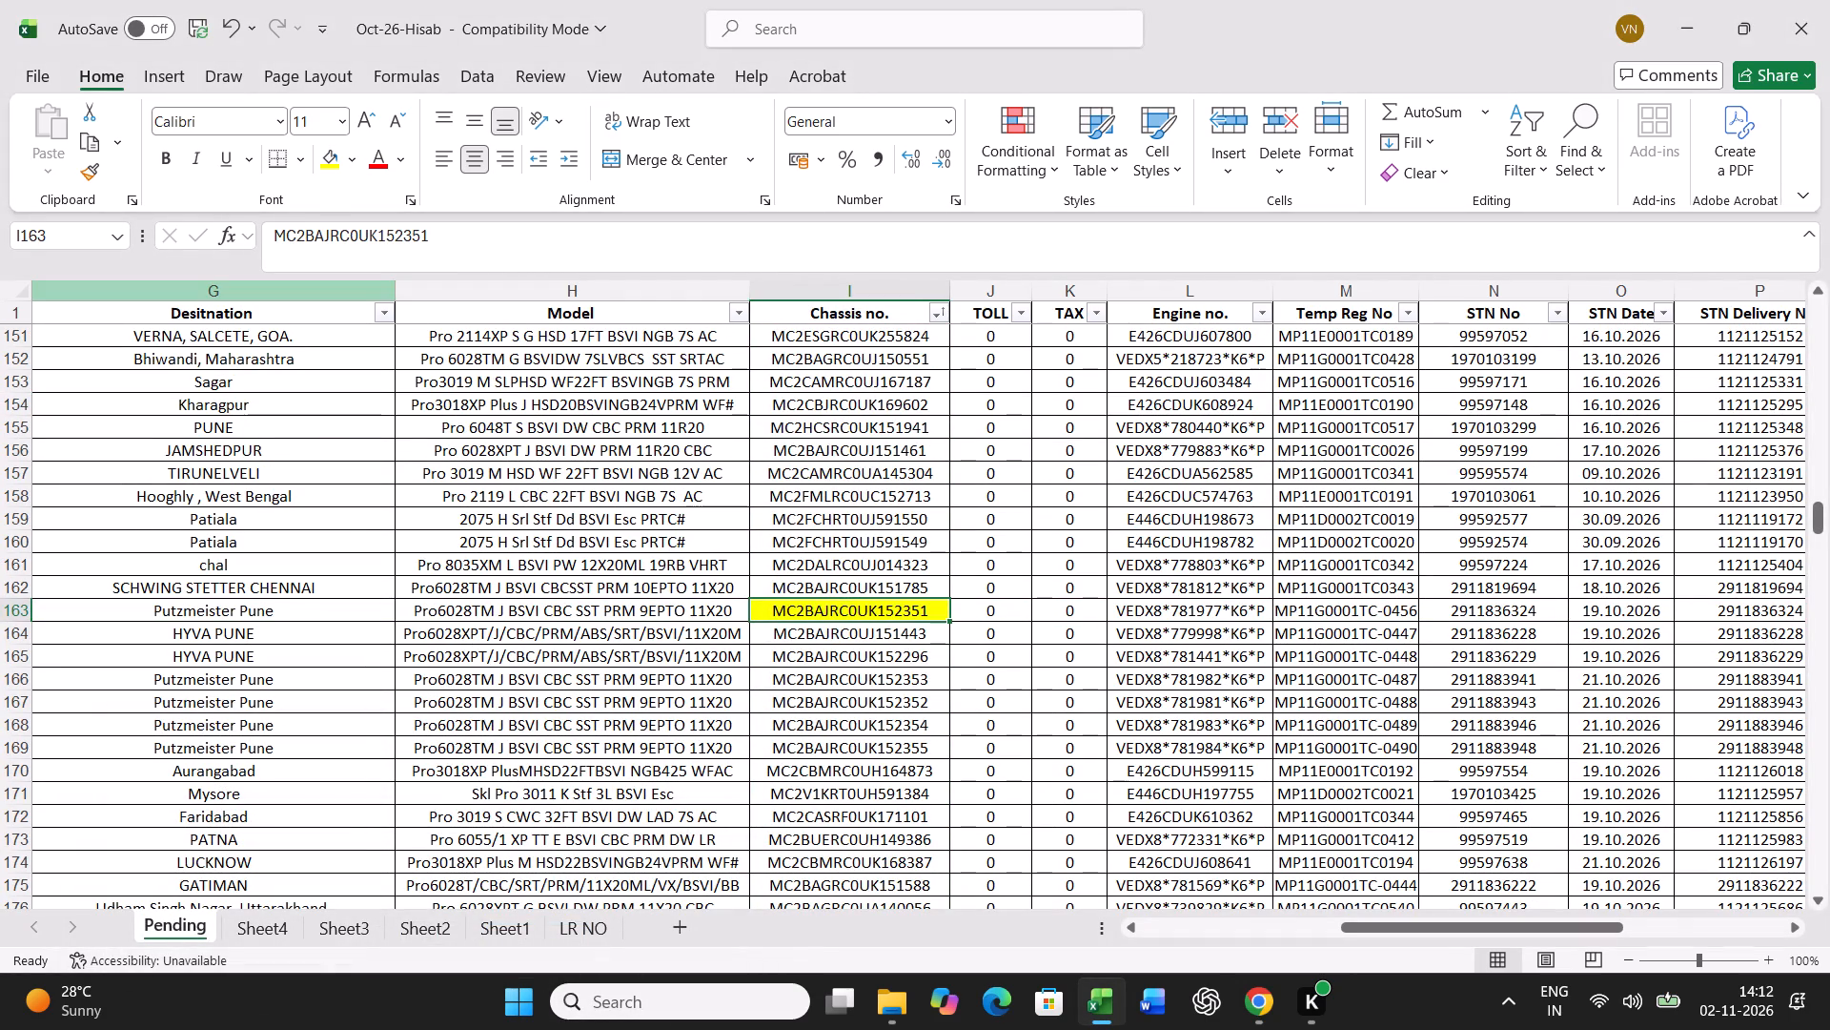
Find the chassis number ending in 152355 and fill its cell yellow.
{"action": "key", "text": "ctrl+f"}
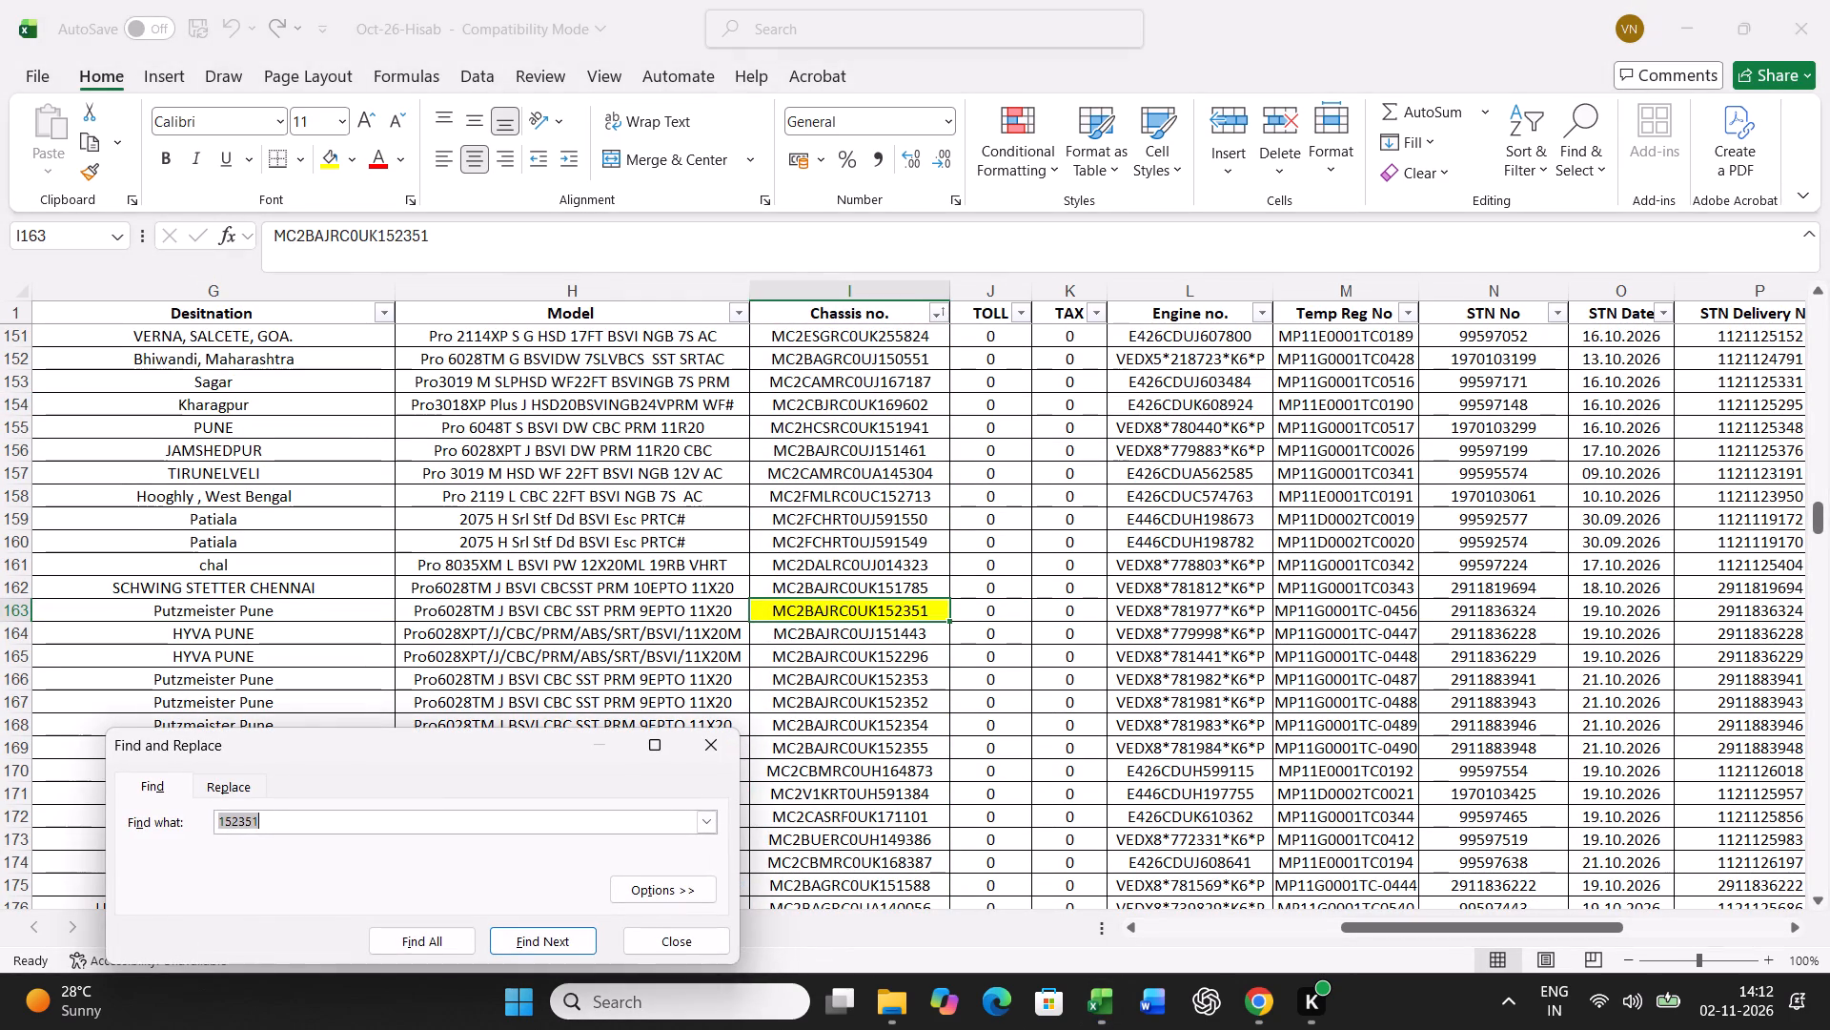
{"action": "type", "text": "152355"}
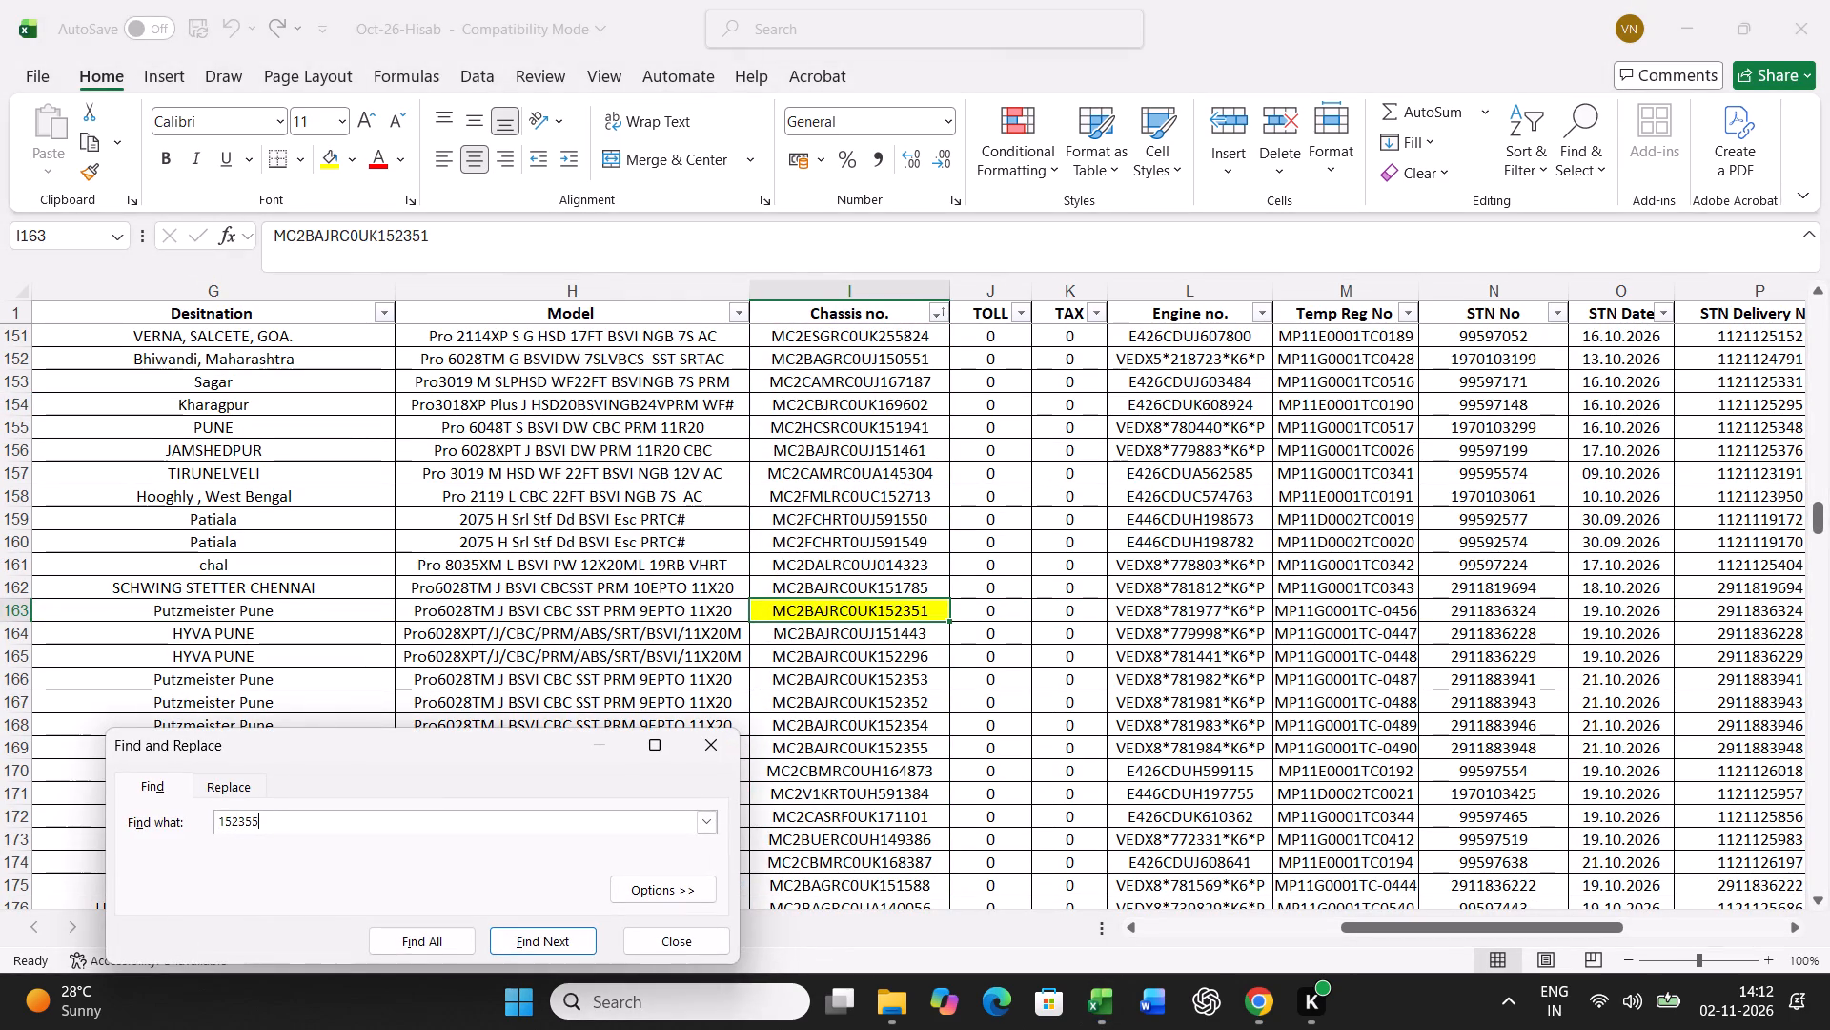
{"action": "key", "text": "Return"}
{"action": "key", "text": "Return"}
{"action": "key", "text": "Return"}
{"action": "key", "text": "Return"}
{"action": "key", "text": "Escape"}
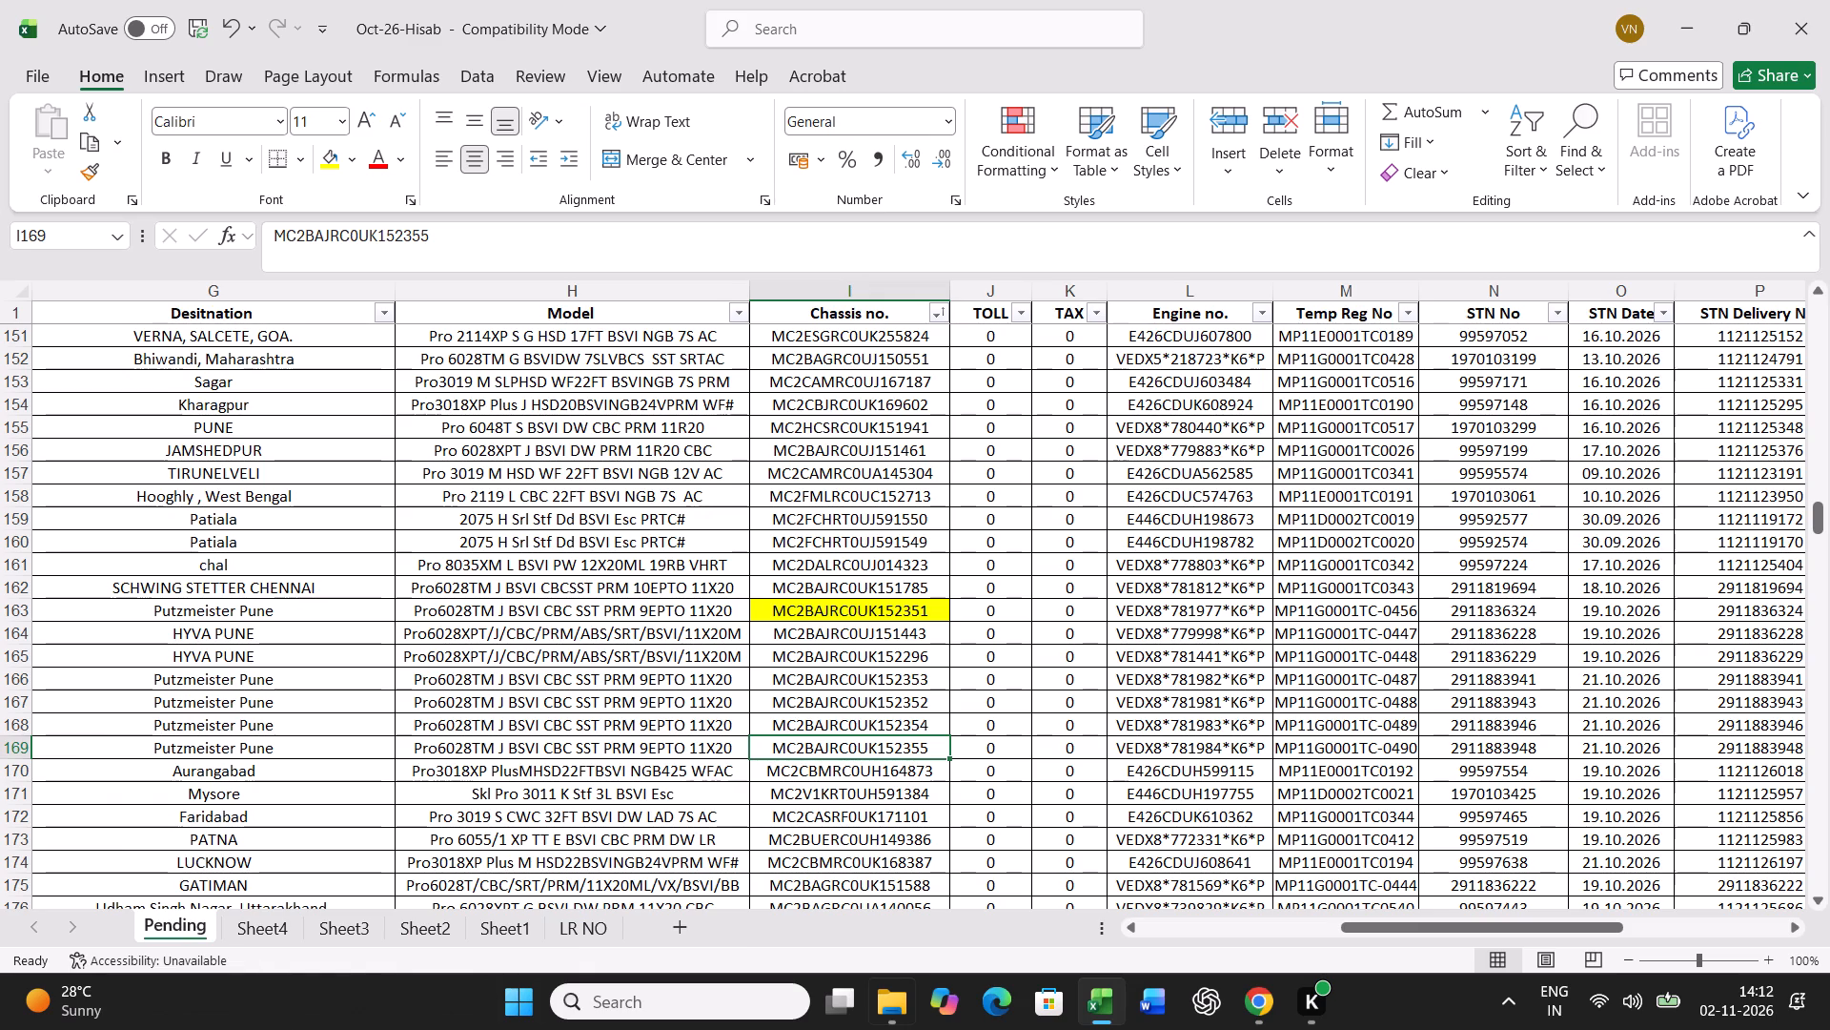
{"action": "left_click", "coordinate": [336, 164]}
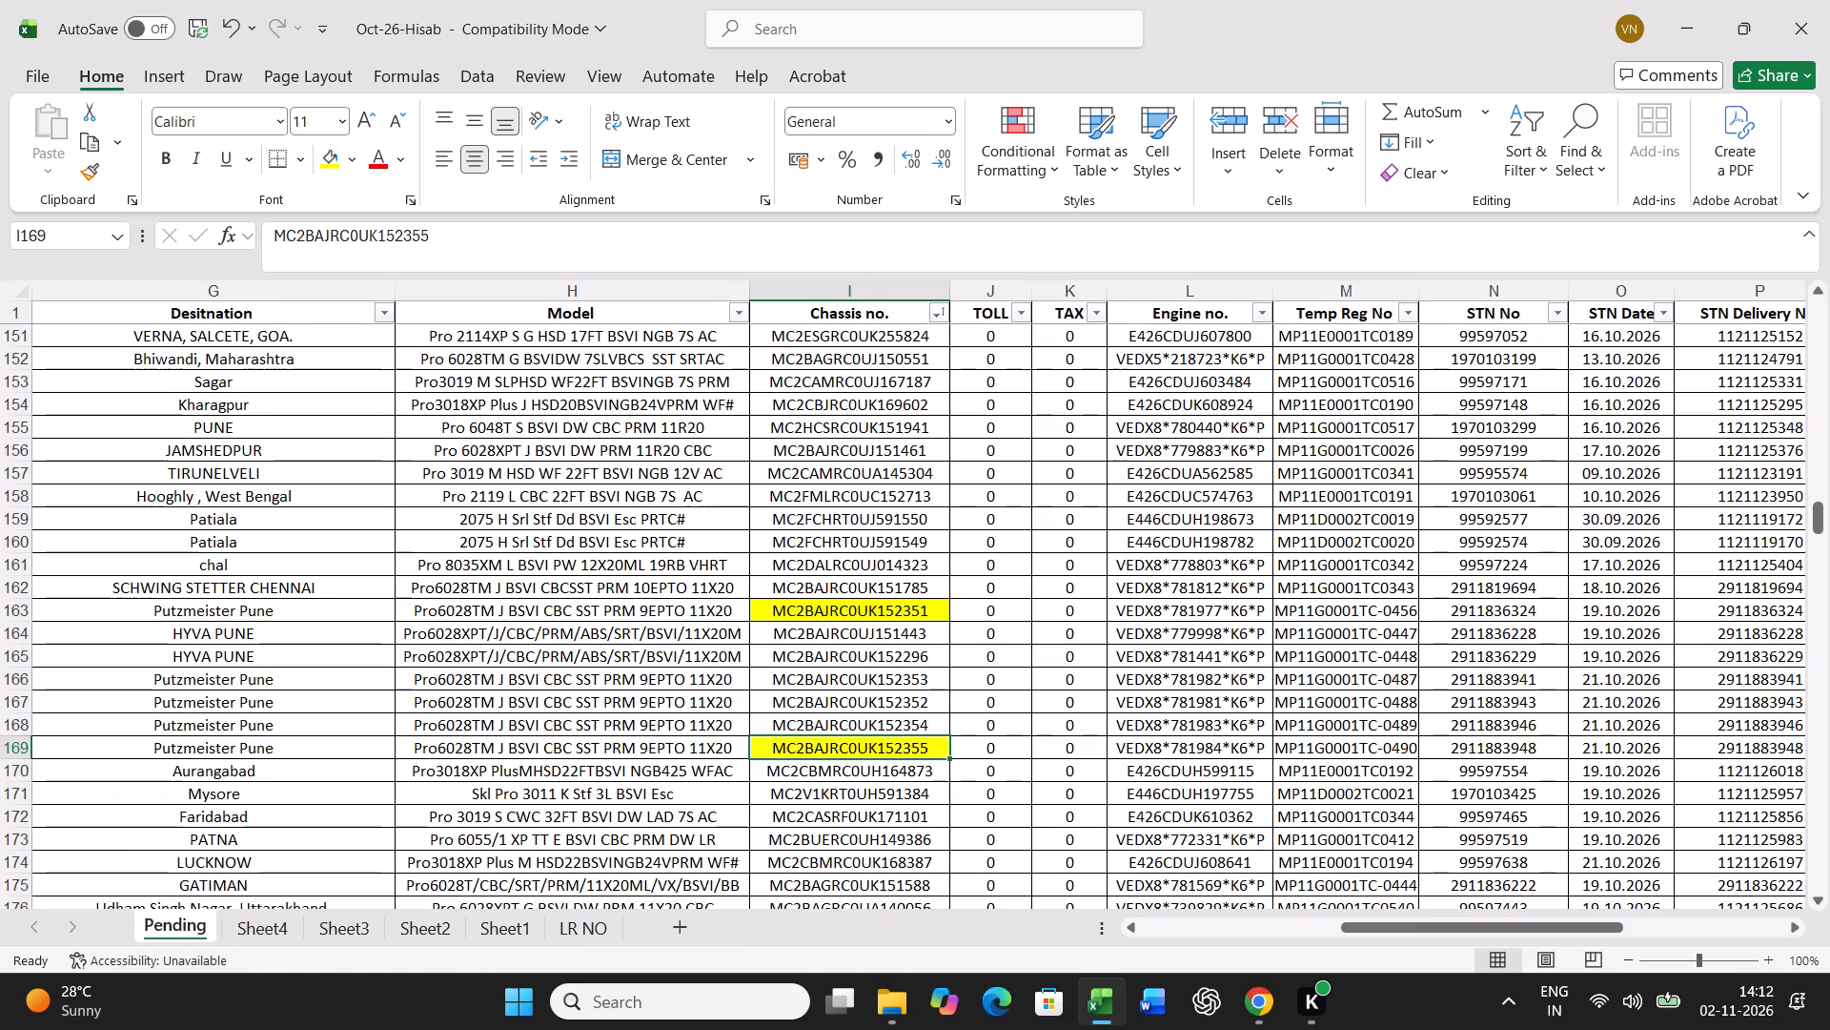
Find the chassis number ending in 152354 and fill its cell yellow.
{"action": "key", "text": "ctrl+f"}
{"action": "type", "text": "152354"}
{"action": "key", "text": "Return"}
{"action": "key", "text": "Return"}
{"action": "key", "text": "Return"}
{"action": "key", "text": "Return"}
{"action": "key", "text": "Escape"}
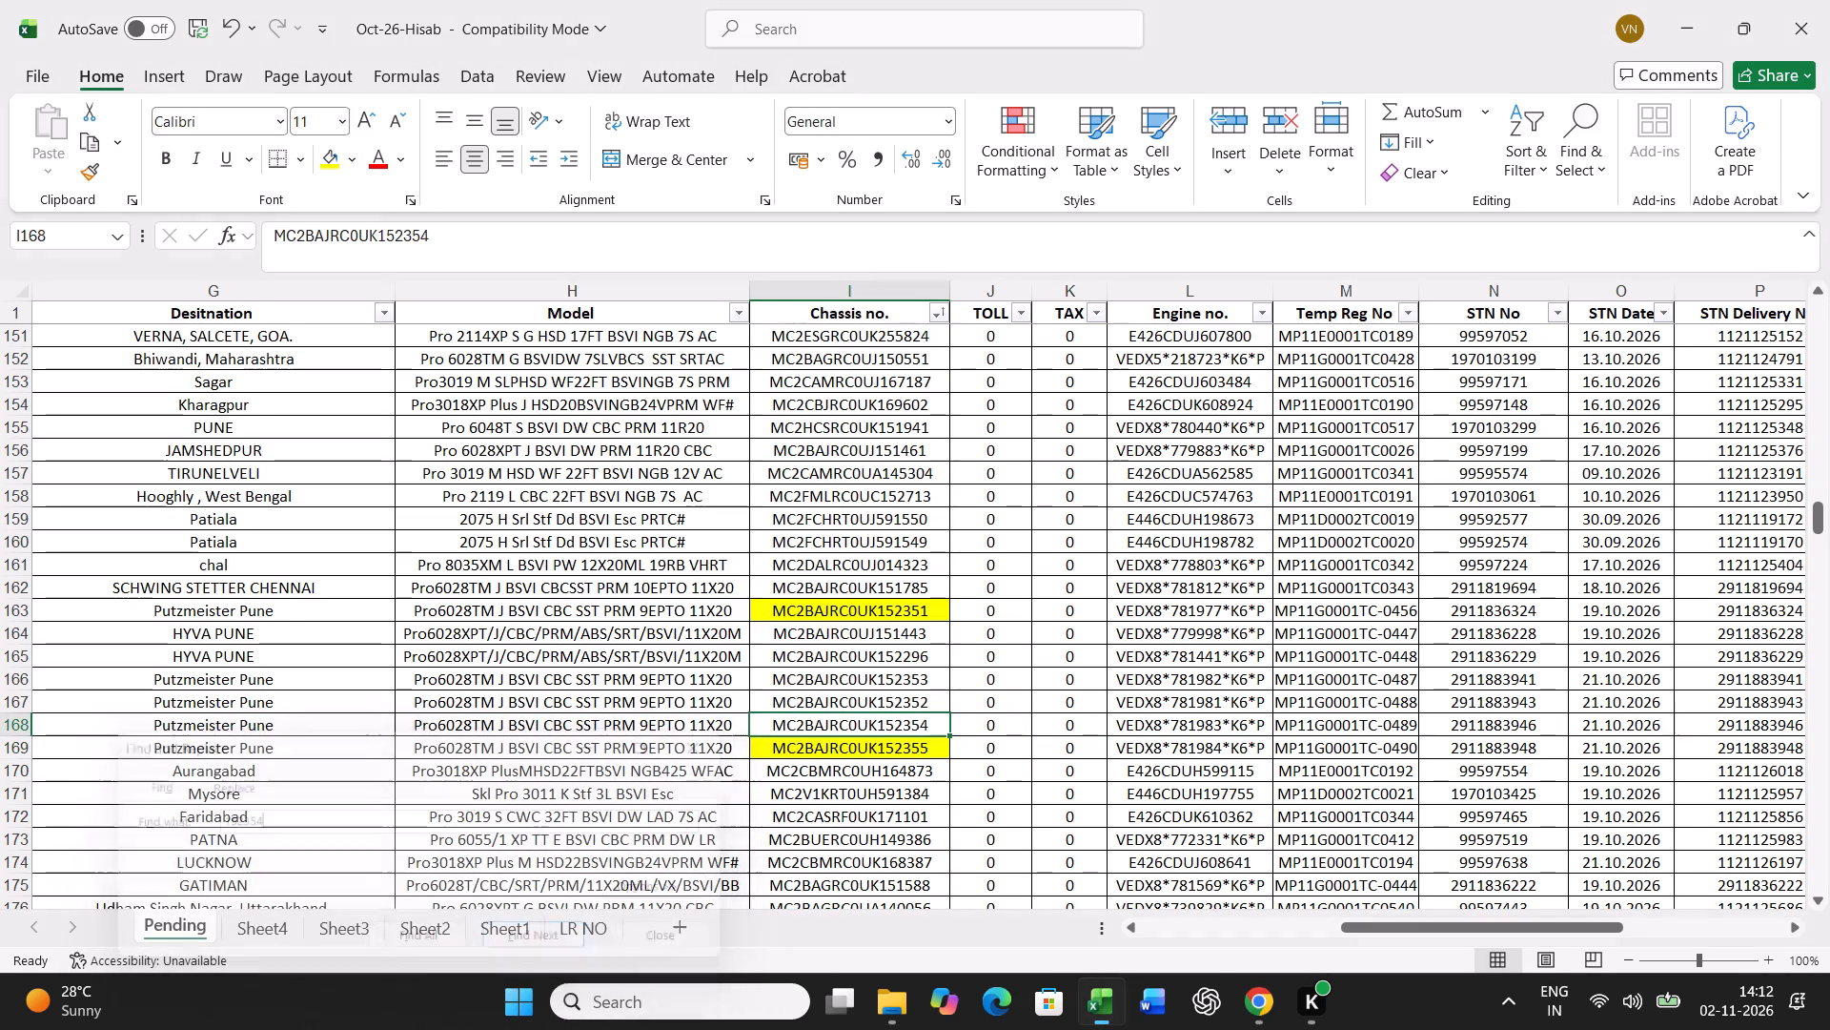
{"action": "left_click", "coordinate": [326, 165]}
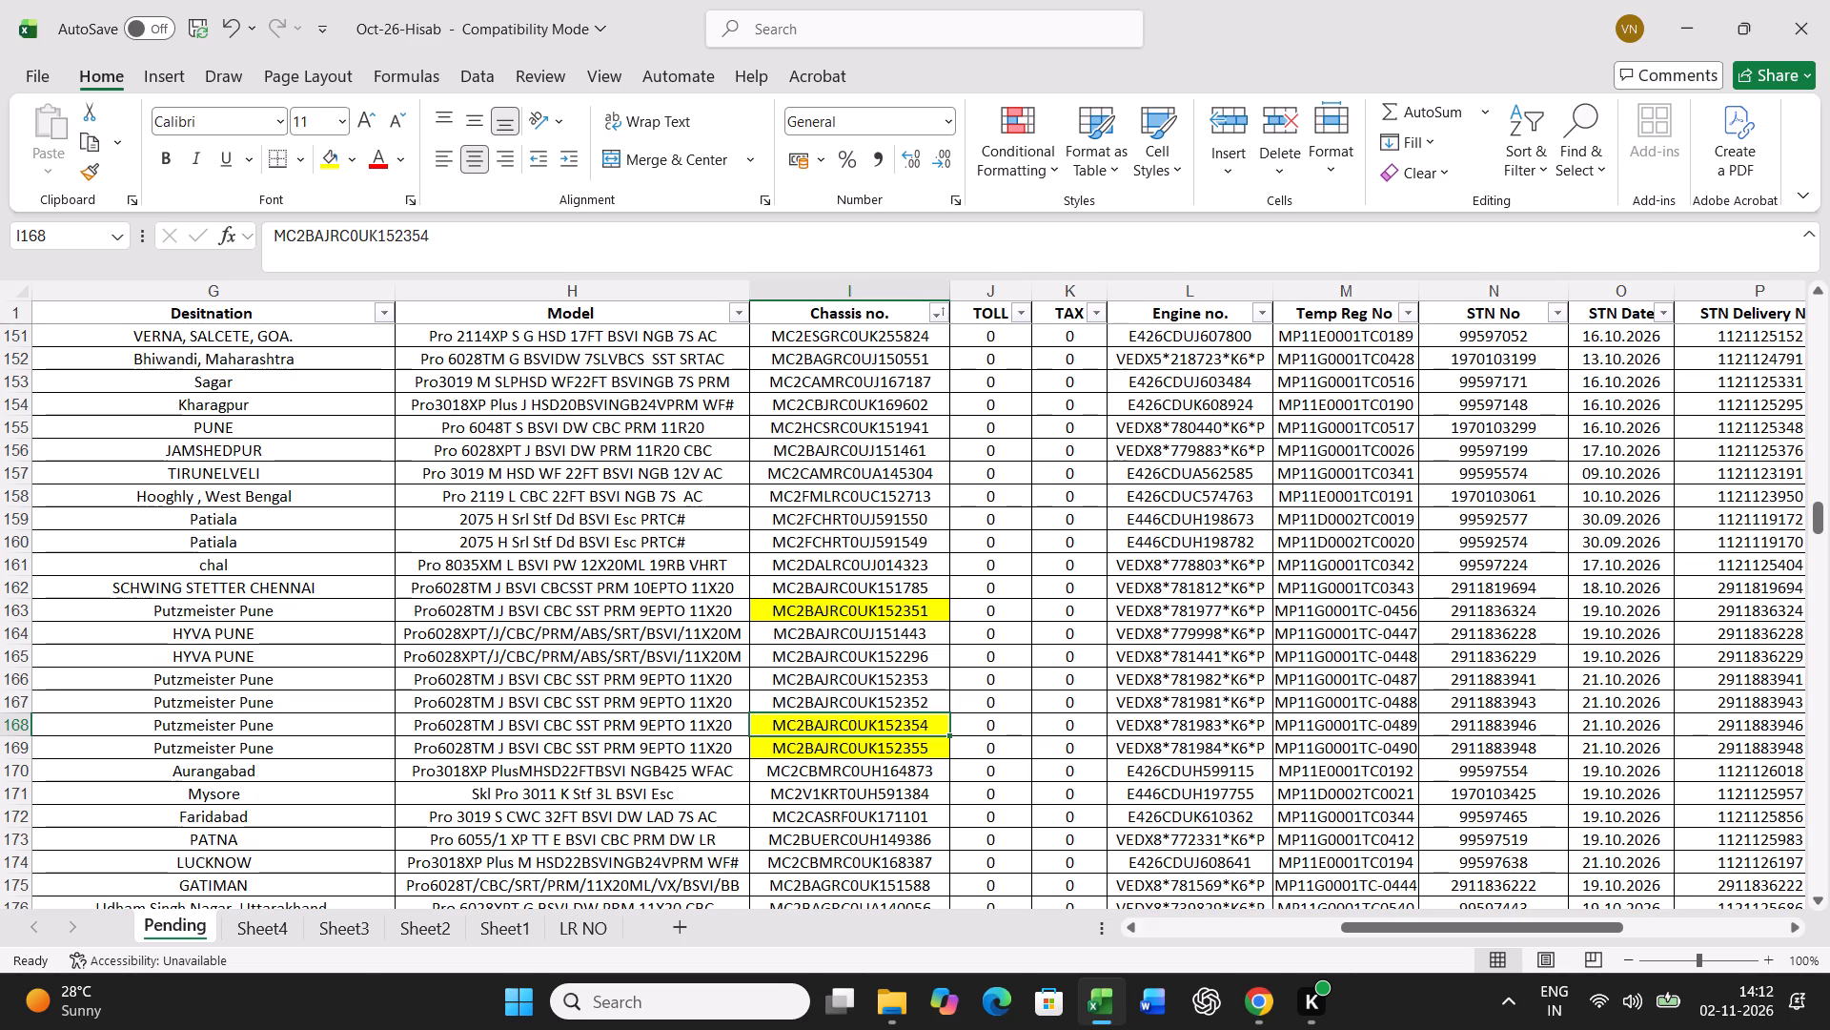
Find the chassis number ending in 152352 and fill its cell yellow.
{"action": "key", "text": "ctrl+f"}
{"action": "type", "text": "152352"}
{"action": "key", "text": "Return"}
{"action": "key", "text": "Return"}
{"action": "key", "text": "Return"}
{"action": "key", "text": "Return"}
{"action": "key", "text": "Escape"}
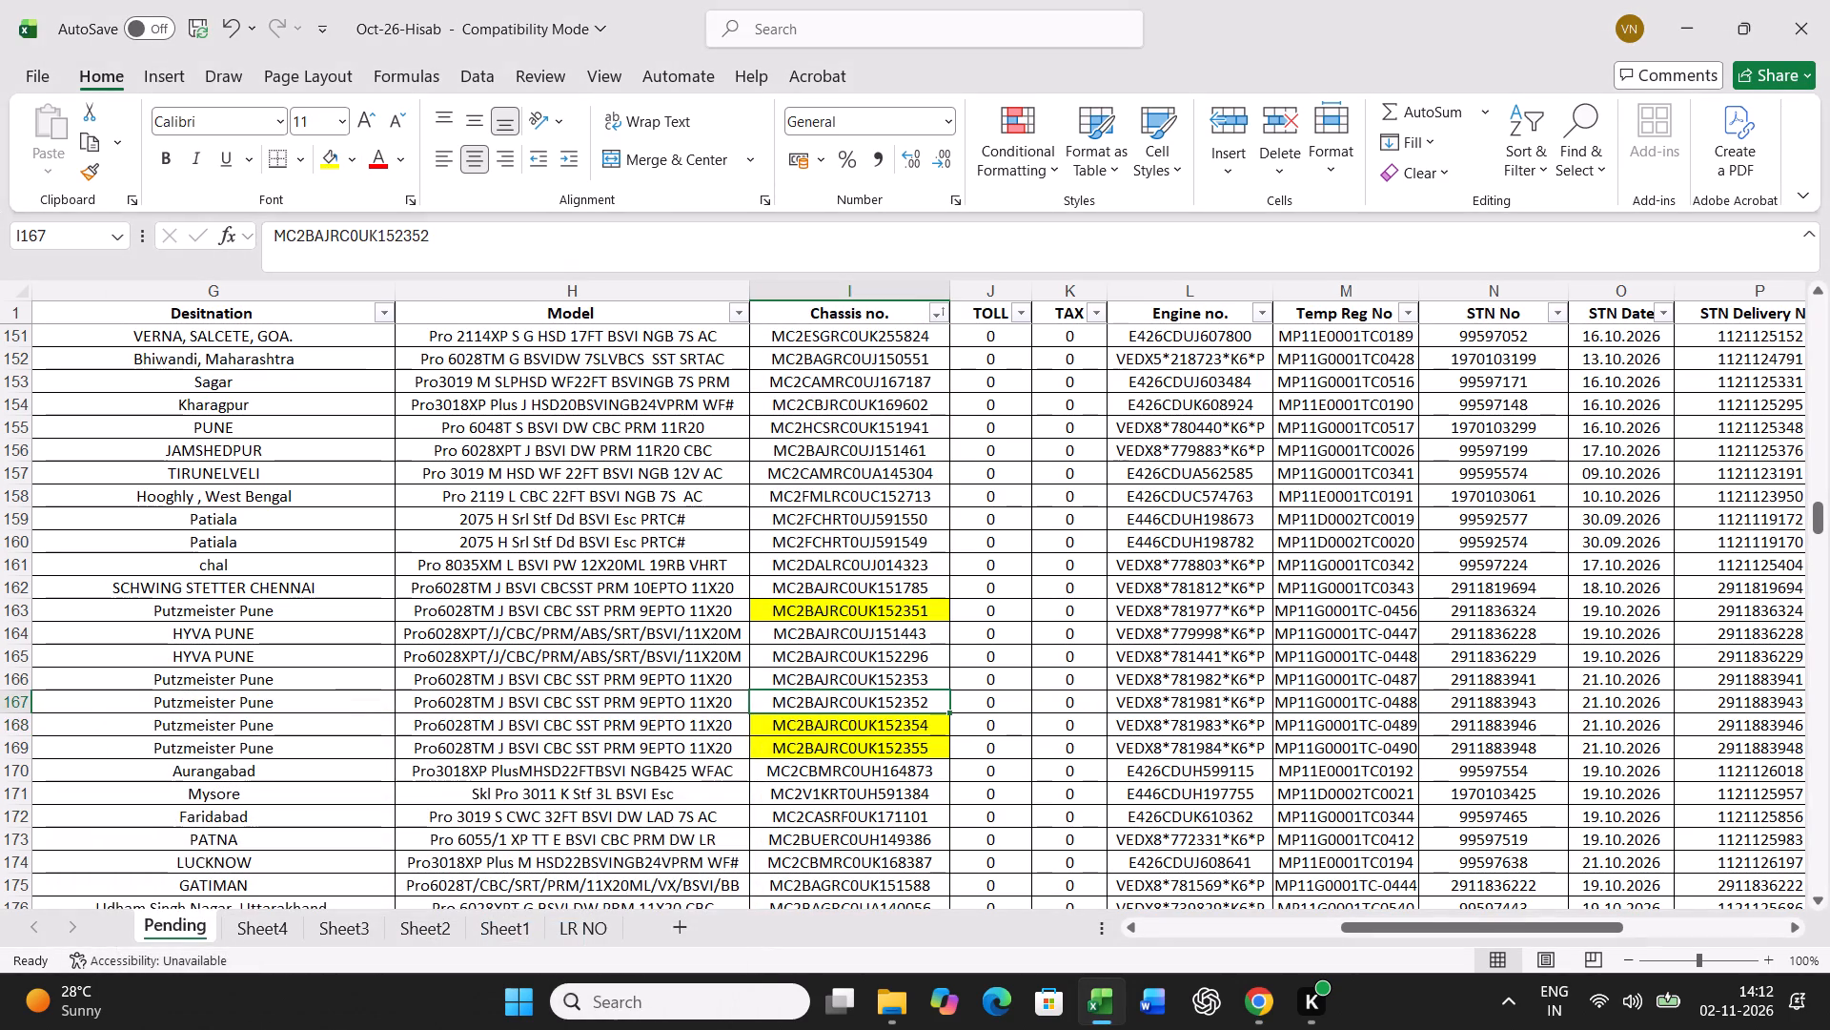
{"action": "left_click", "coordinate": [332, 165]}
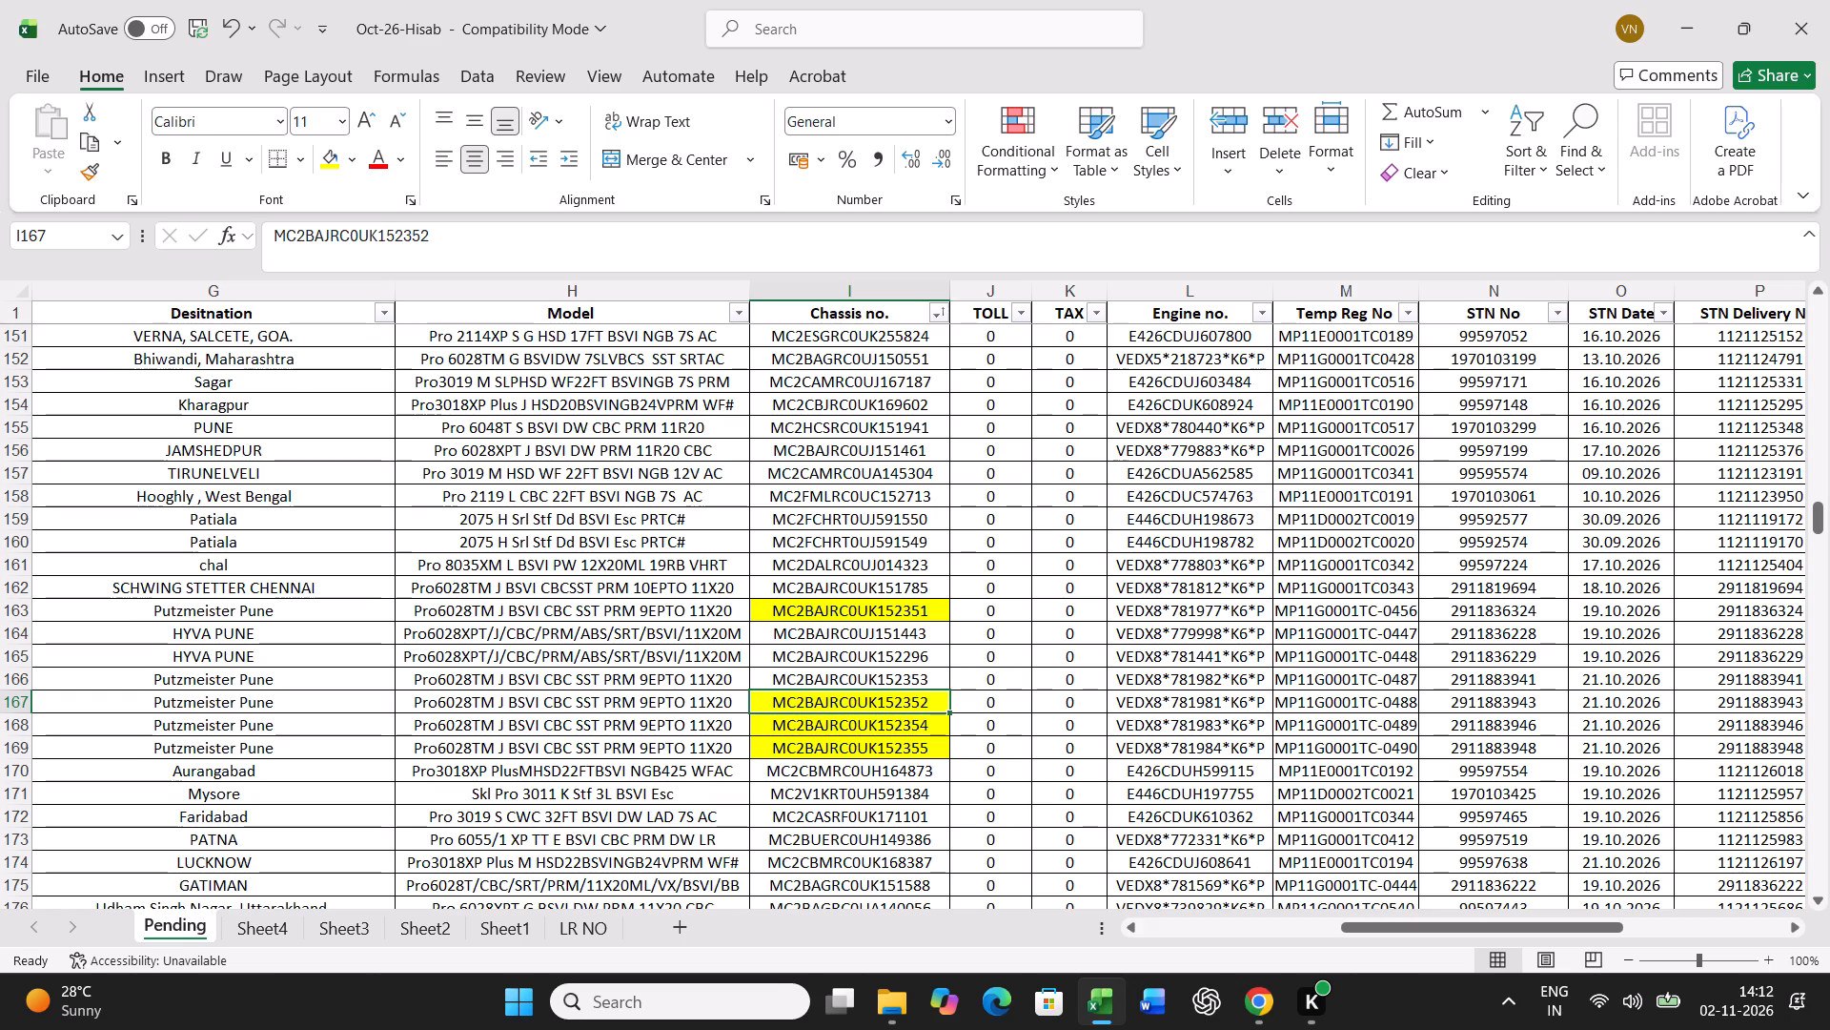
Find the chassis number ending in 152353 and fill its cell yellow.
{"action": "key", "text": "ctrl+f"}
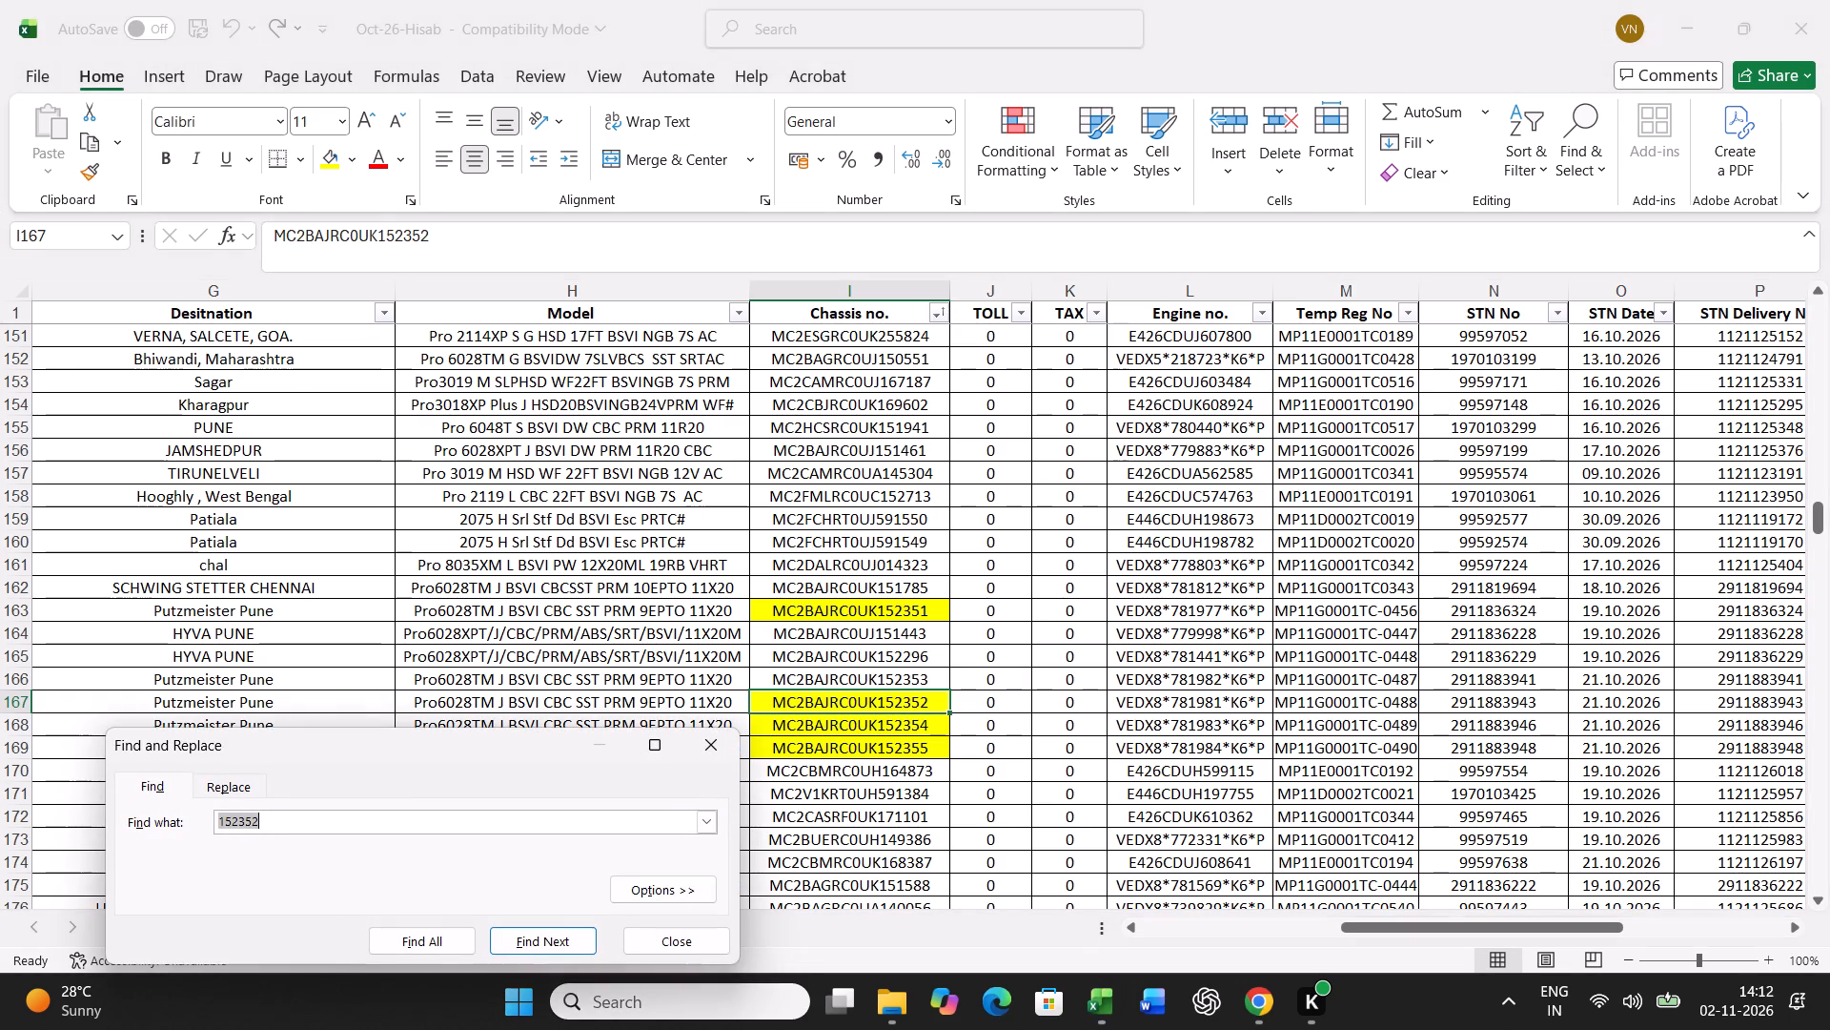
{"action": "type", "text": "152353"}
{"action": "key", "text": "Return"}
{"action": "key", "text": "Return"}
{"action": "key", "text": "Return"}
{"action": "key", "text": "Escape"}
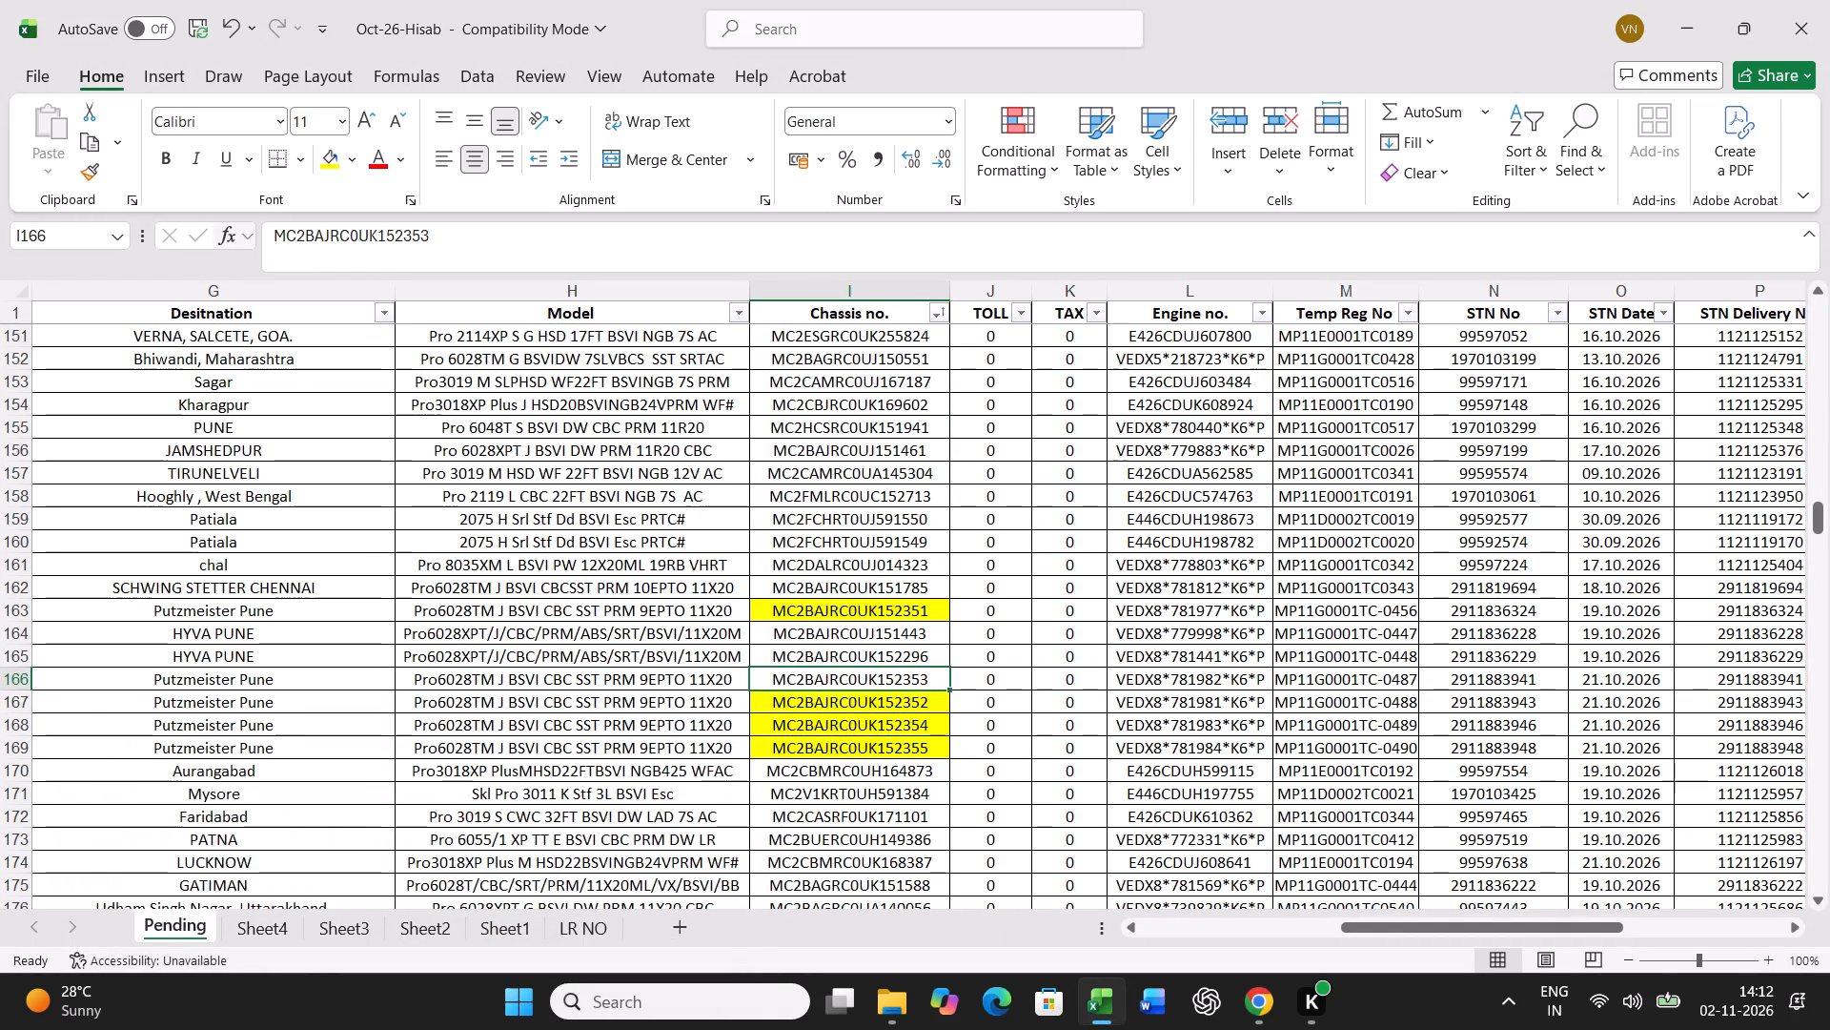
{"action": "left_click", "coordinate": [328, 152]}
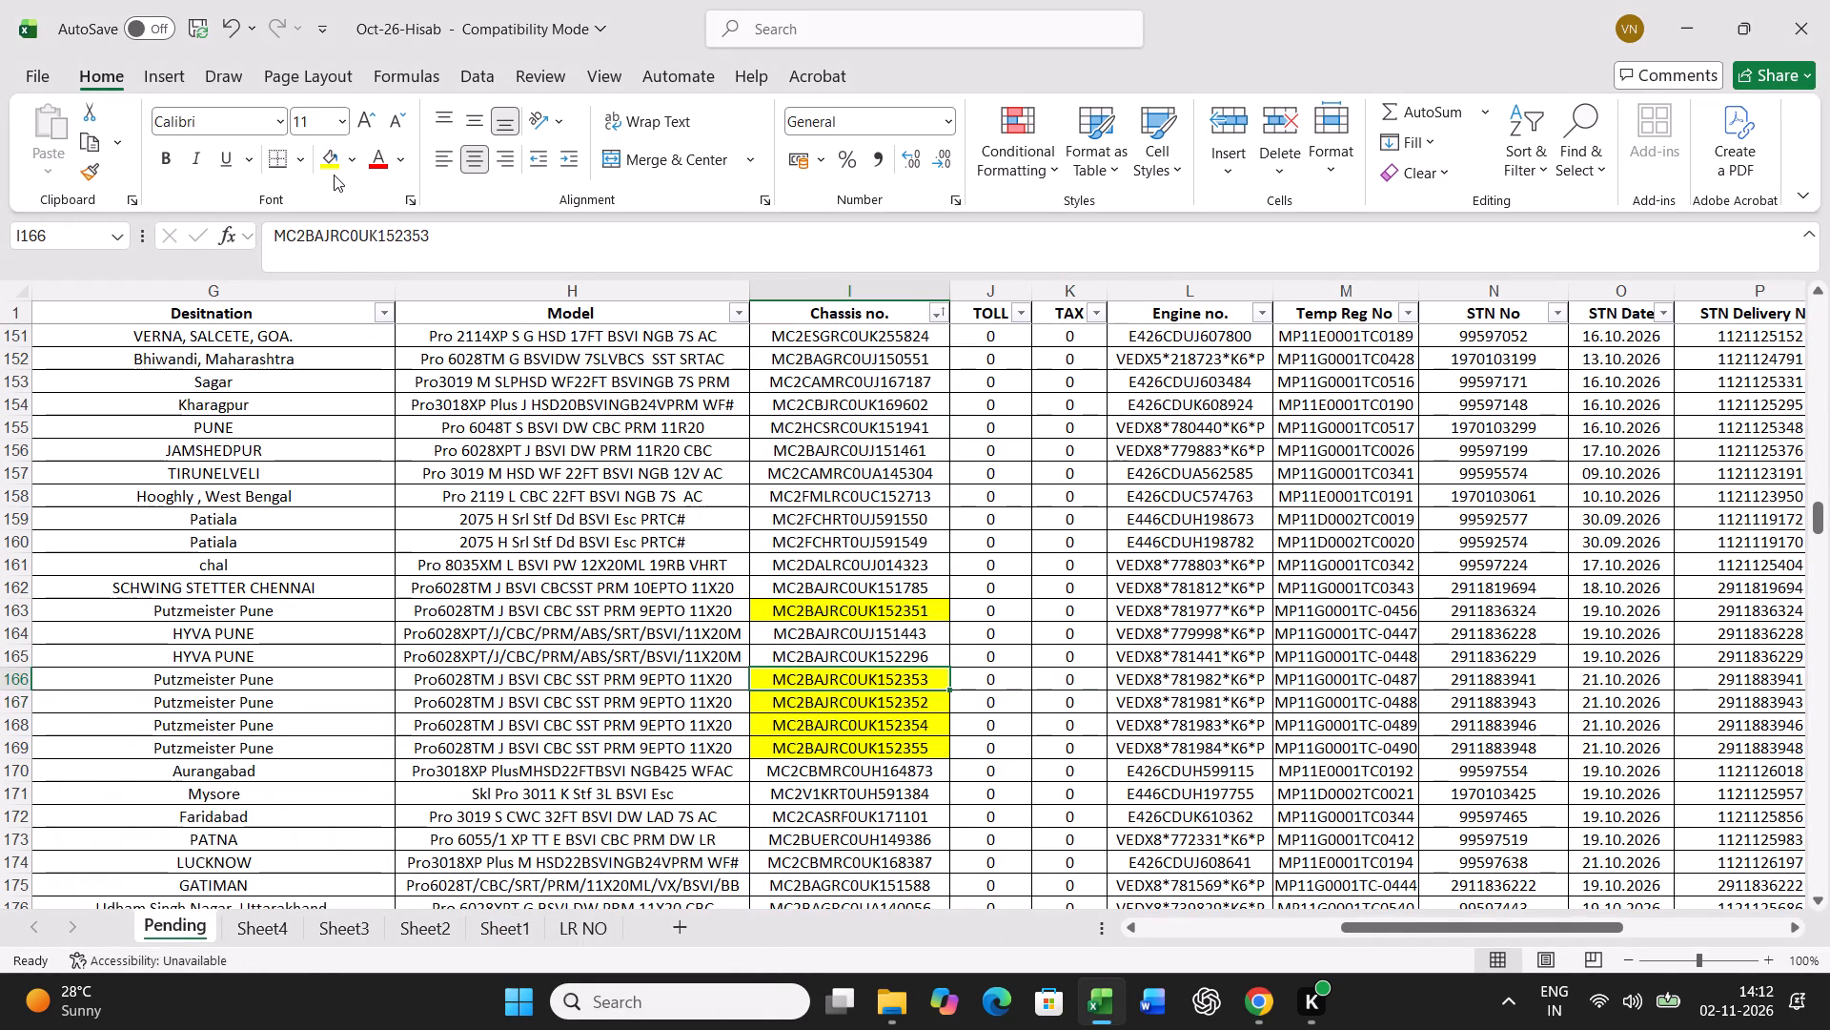
{"action": "key", "text": "ctrl+f"}
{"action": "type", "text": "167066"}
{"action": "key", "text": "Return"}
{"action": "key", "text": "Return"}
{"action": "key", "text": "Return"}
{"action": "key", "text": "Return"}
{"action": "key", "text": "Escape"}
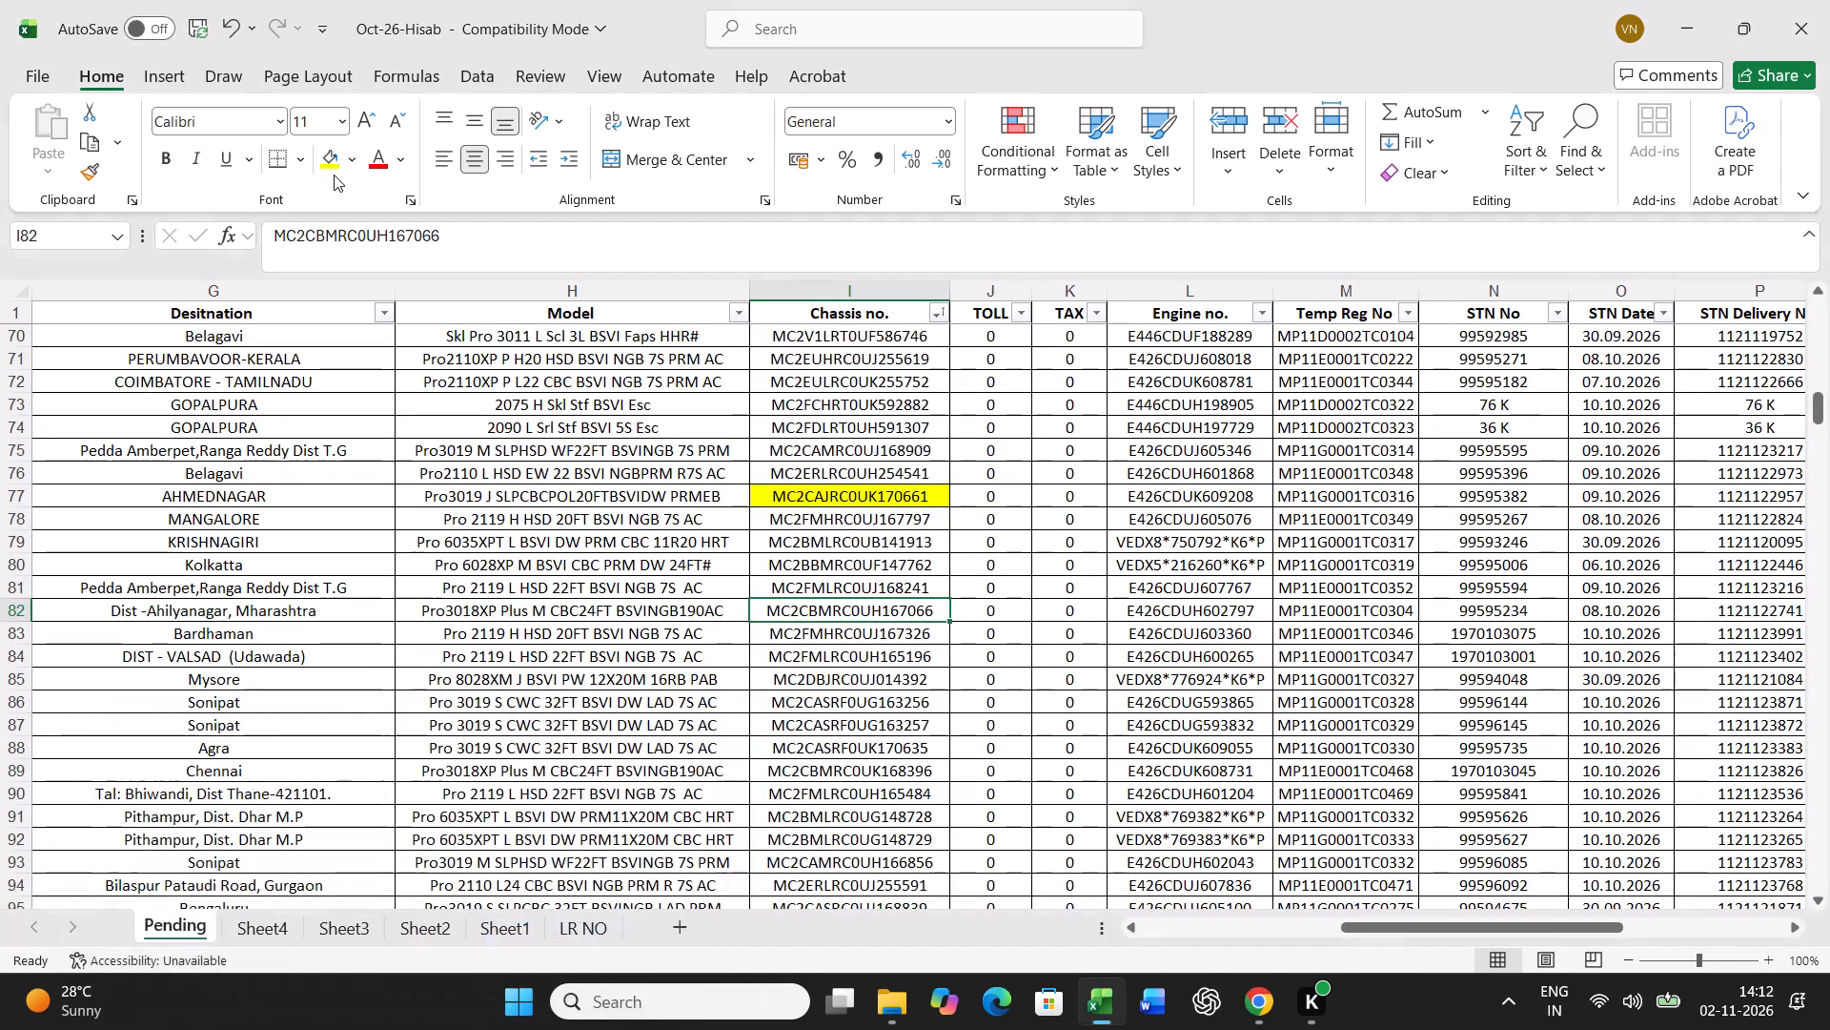
{"action": "left_click", "coordinate": [324, 161]}
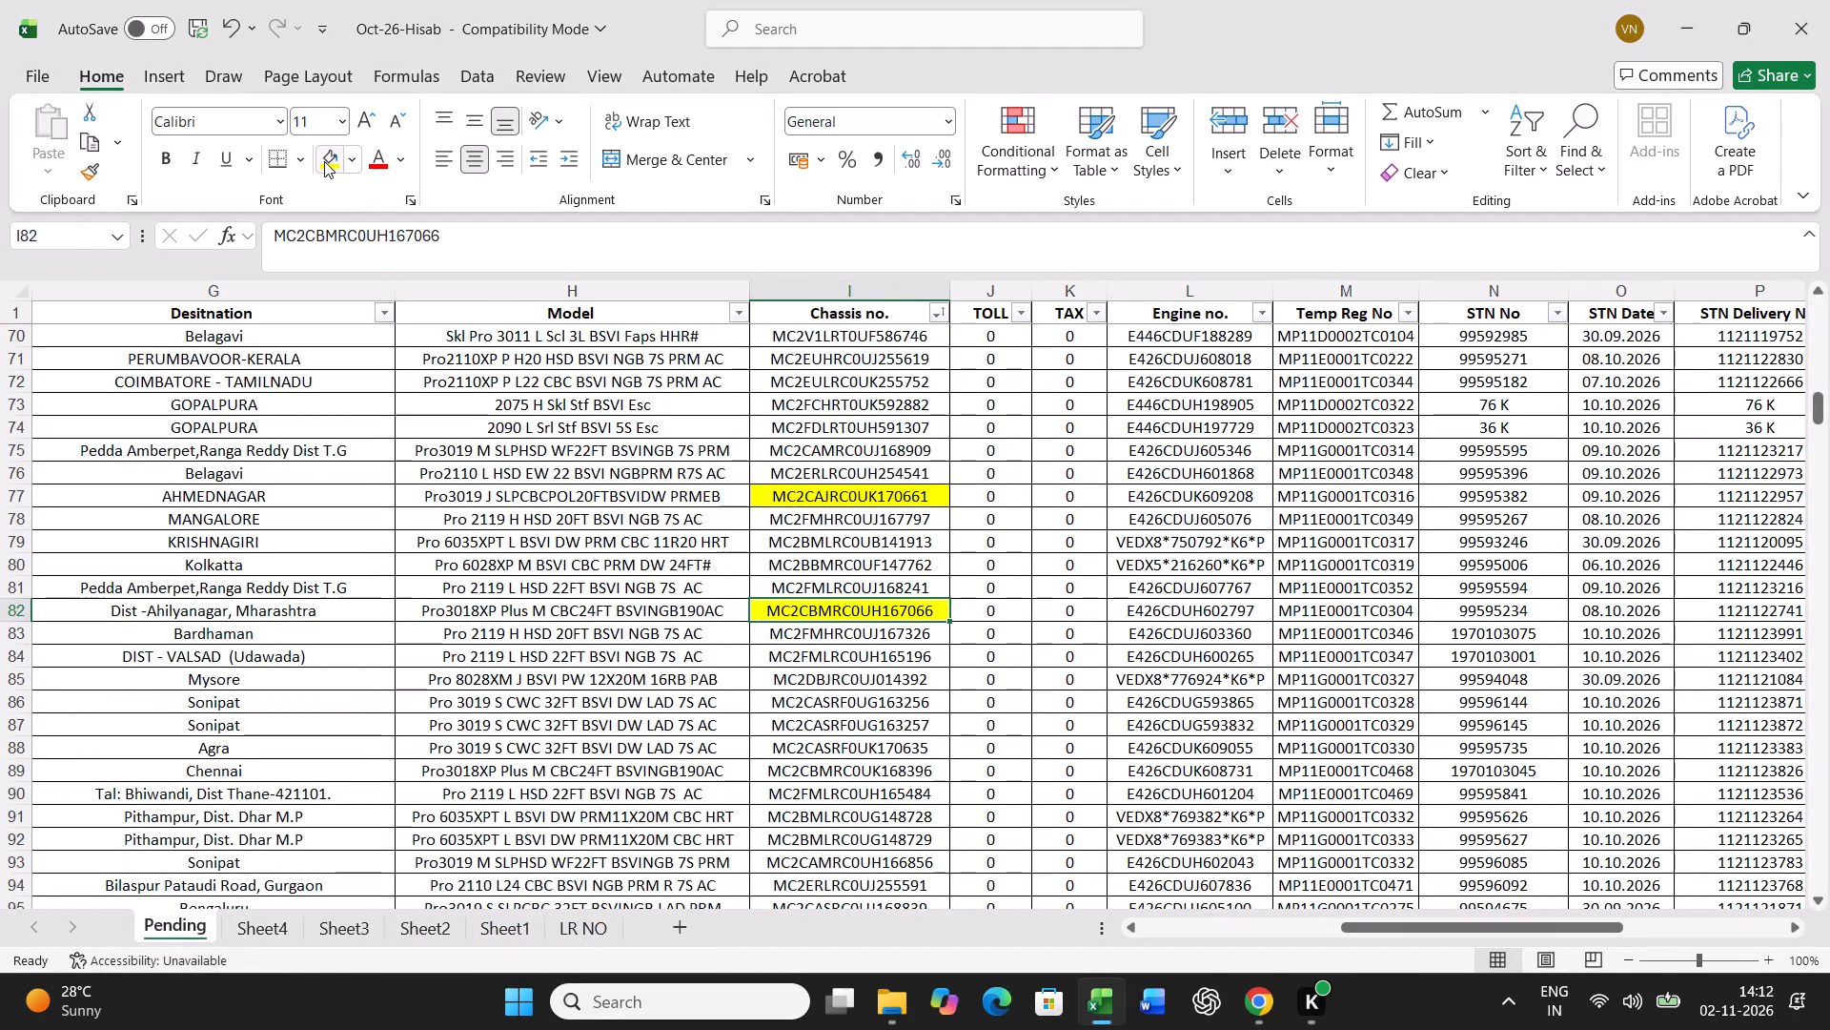
{"action": "key", "text": "ctrl+f"}
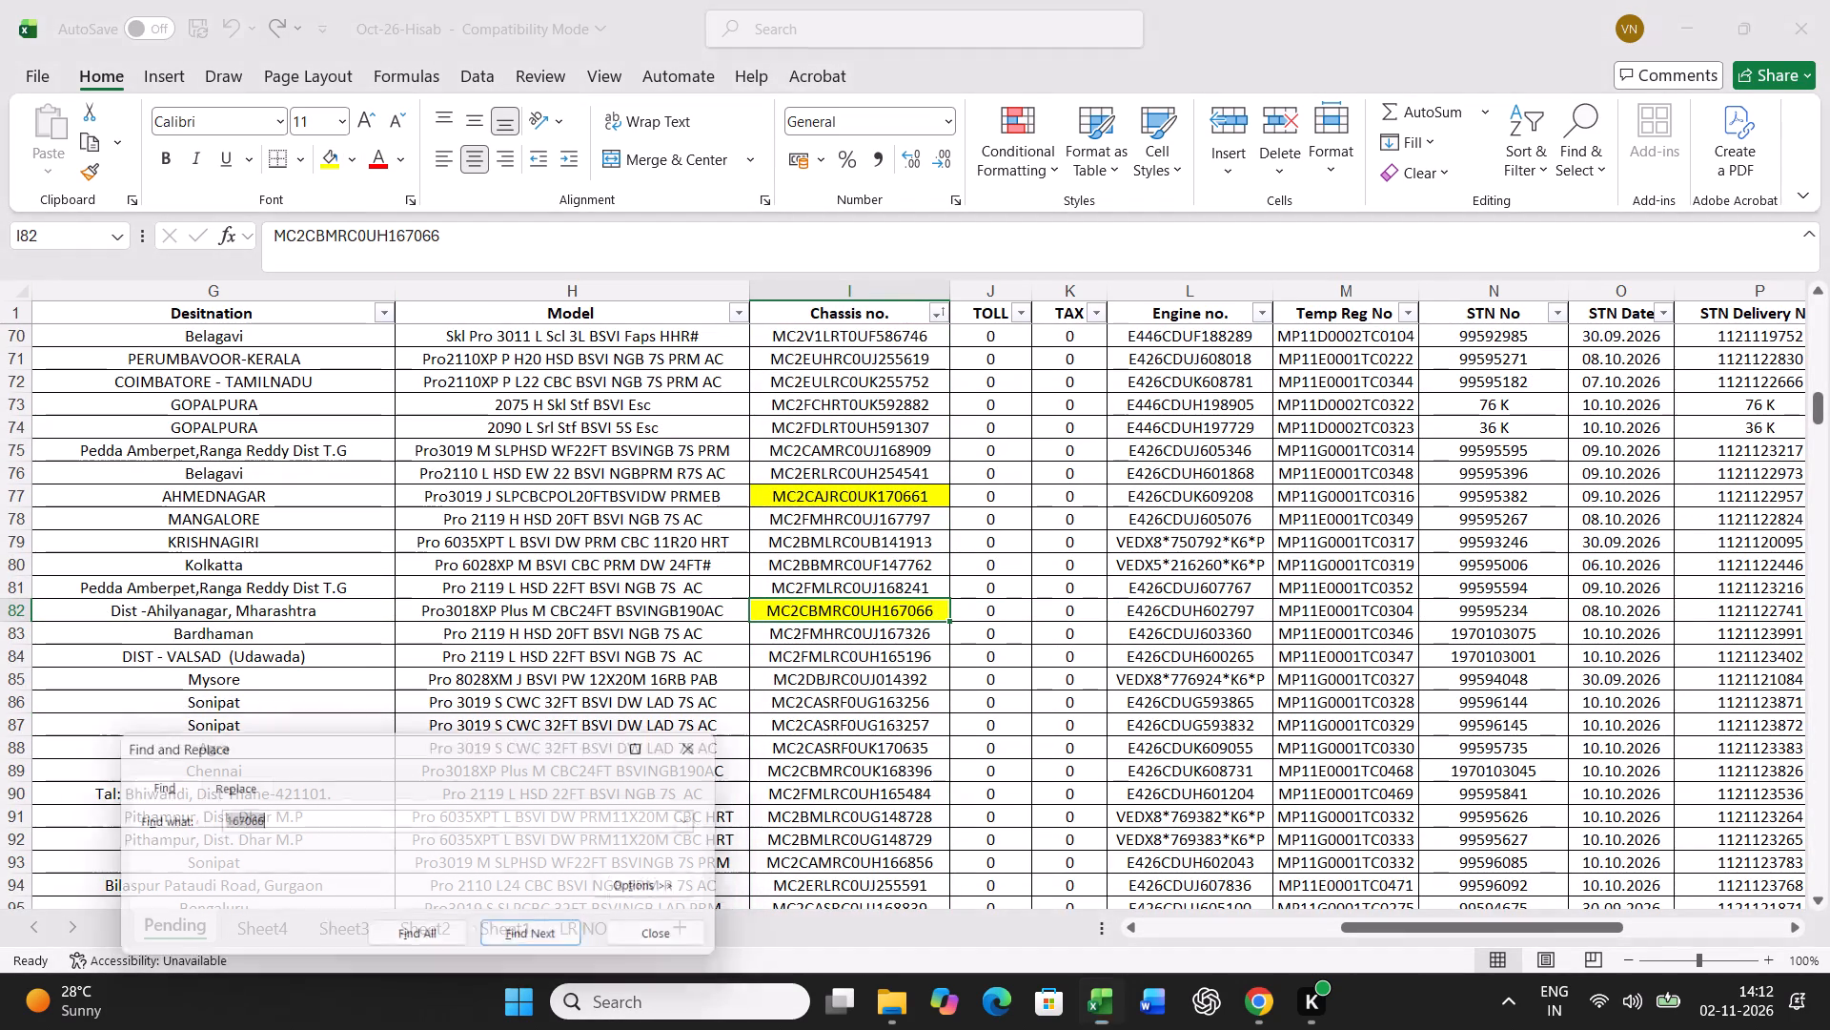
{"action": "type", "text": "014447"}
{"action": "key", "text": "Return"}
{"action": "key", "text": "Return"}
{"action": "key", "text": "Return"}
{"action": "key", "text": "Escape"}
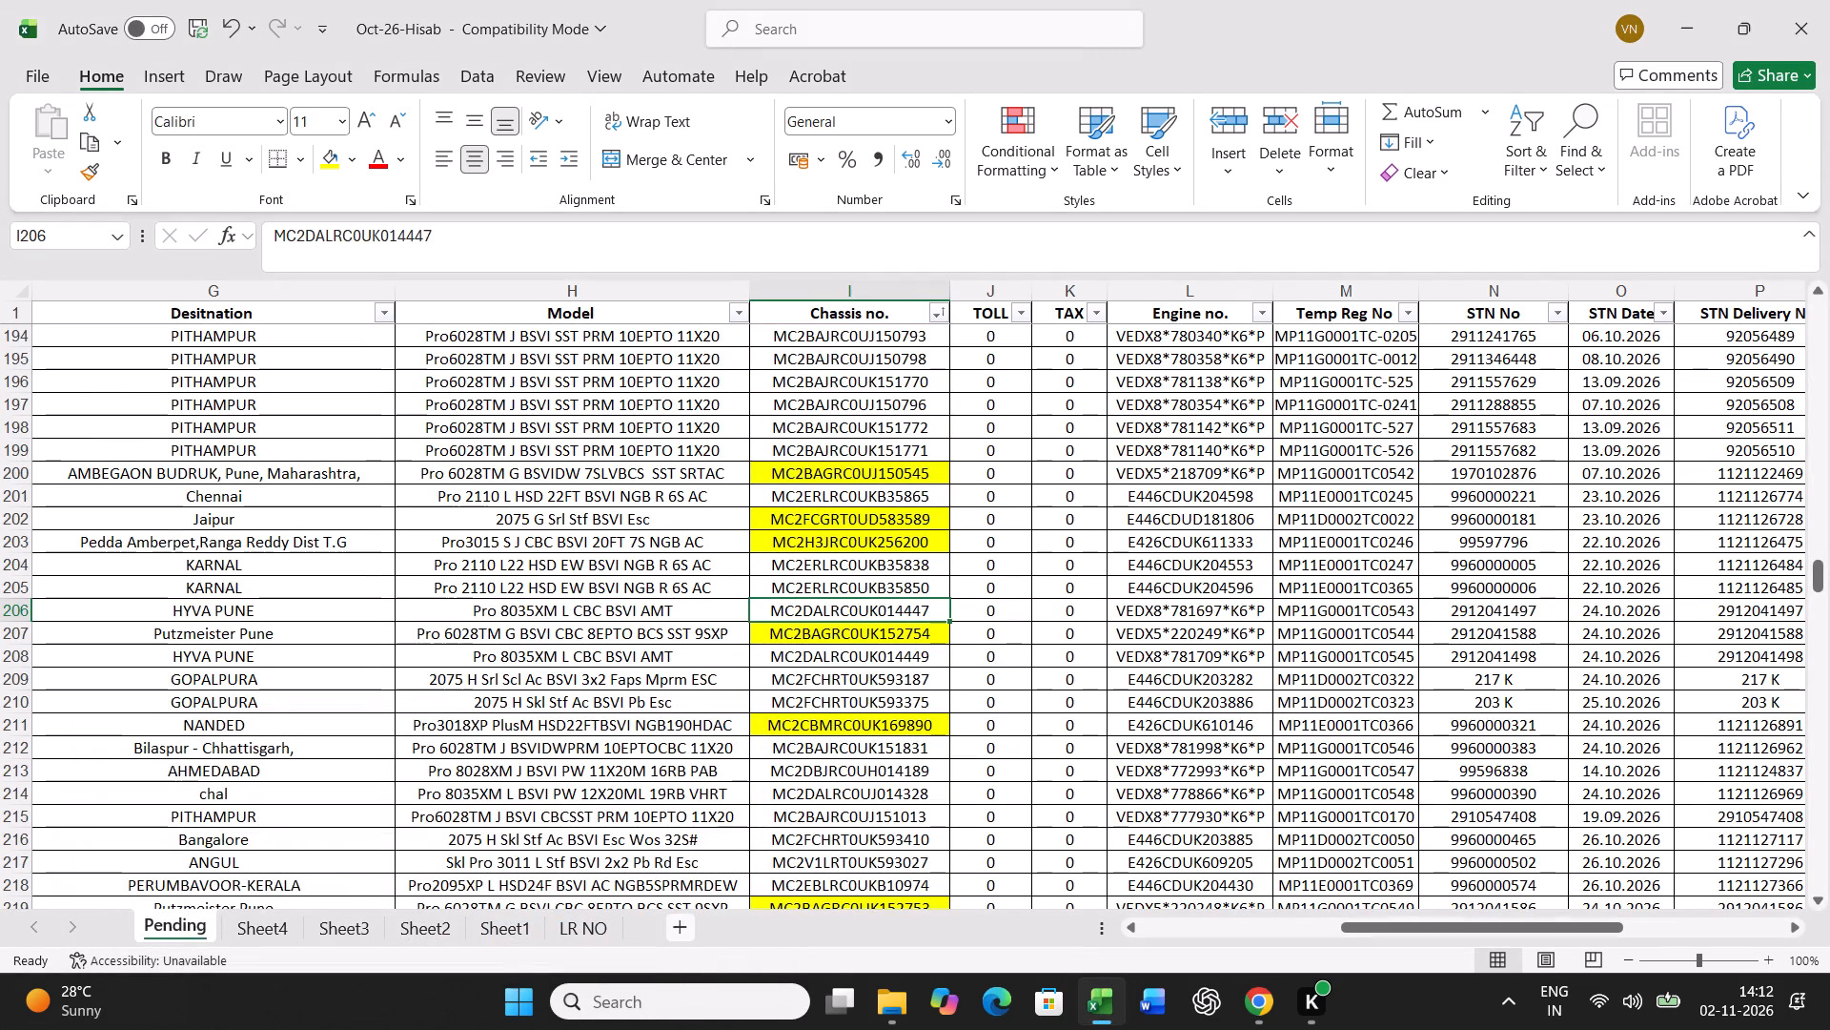
{"action": "left_click", "coordinate": [333, 158]}
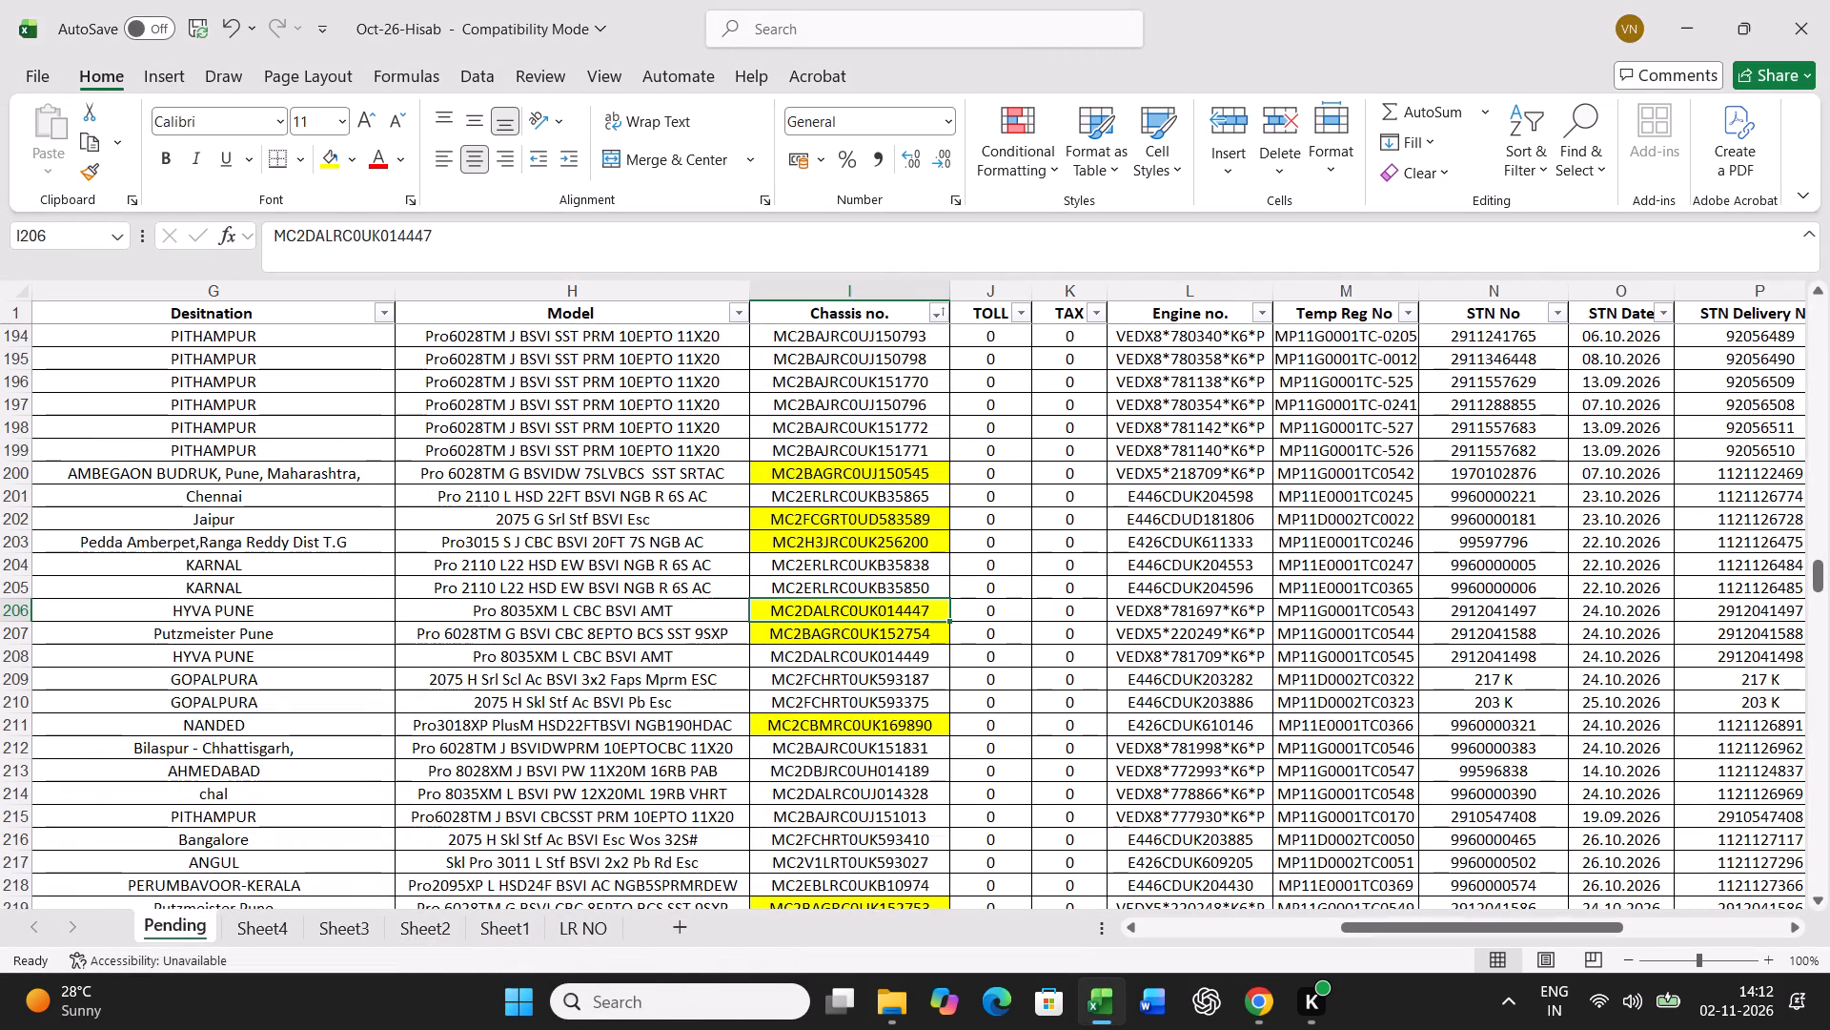
{"action": "key", "text": "ctrl+f"}
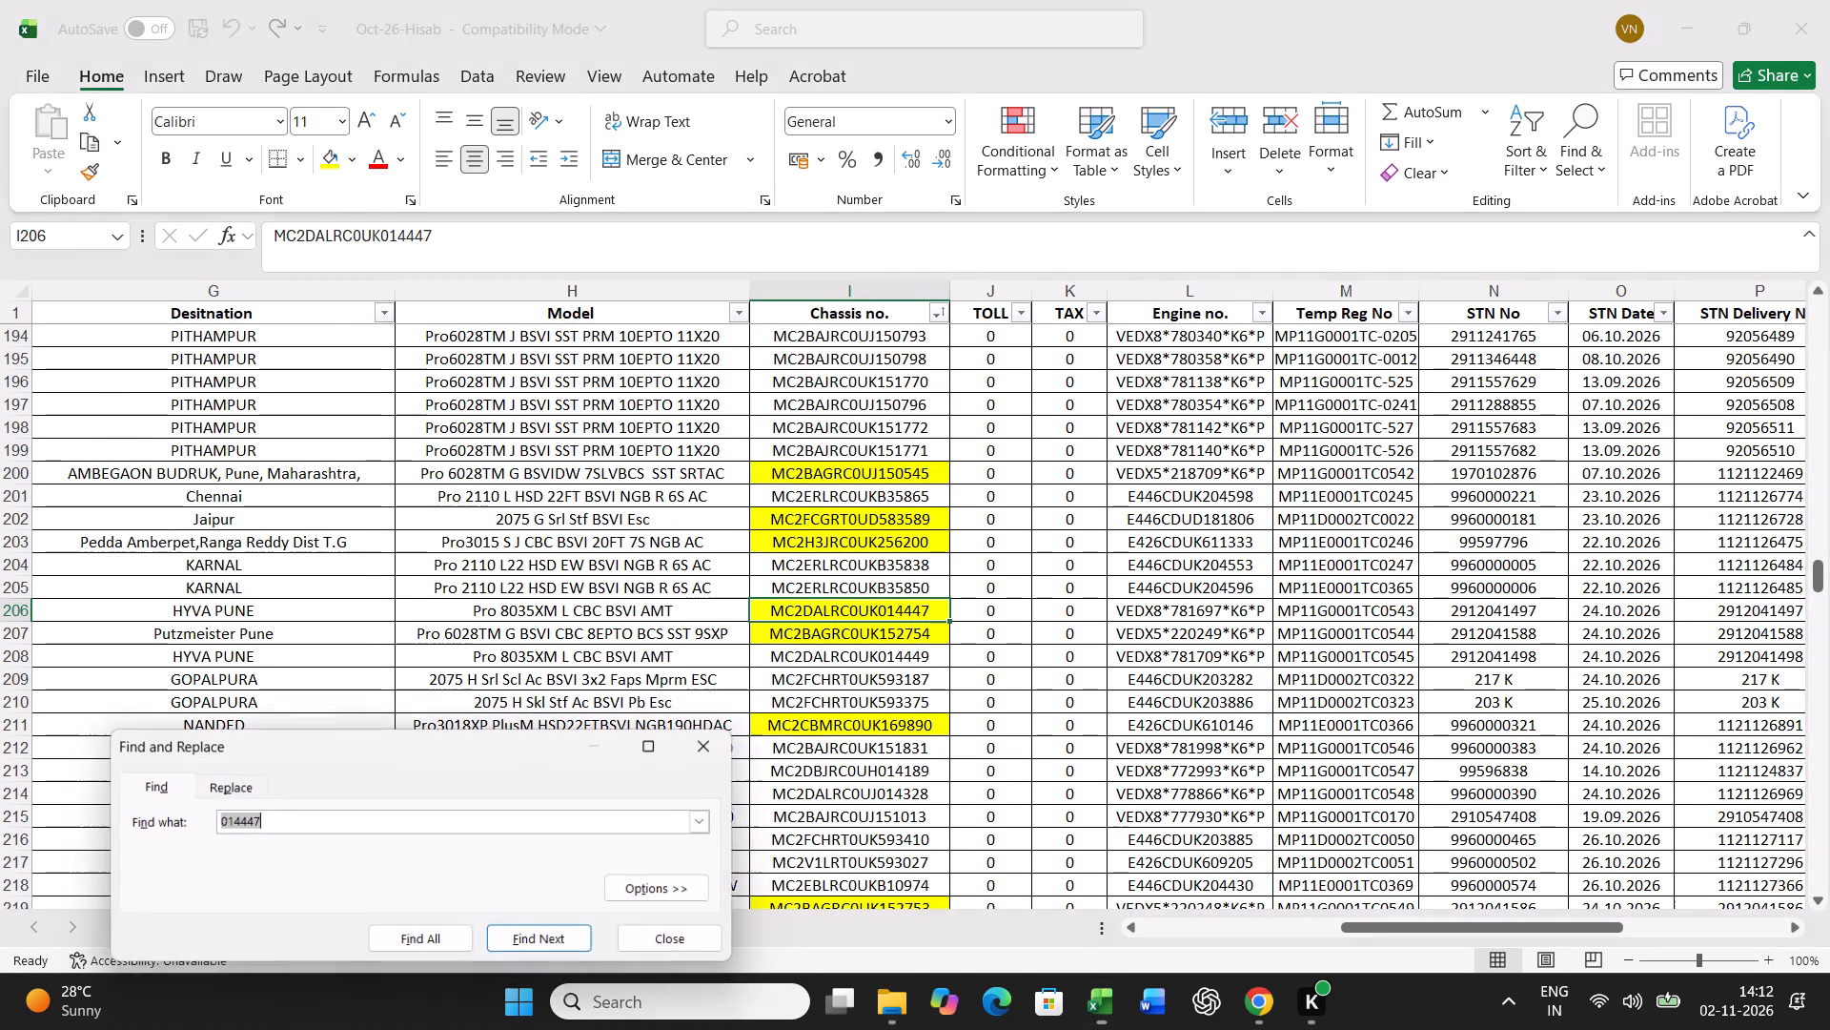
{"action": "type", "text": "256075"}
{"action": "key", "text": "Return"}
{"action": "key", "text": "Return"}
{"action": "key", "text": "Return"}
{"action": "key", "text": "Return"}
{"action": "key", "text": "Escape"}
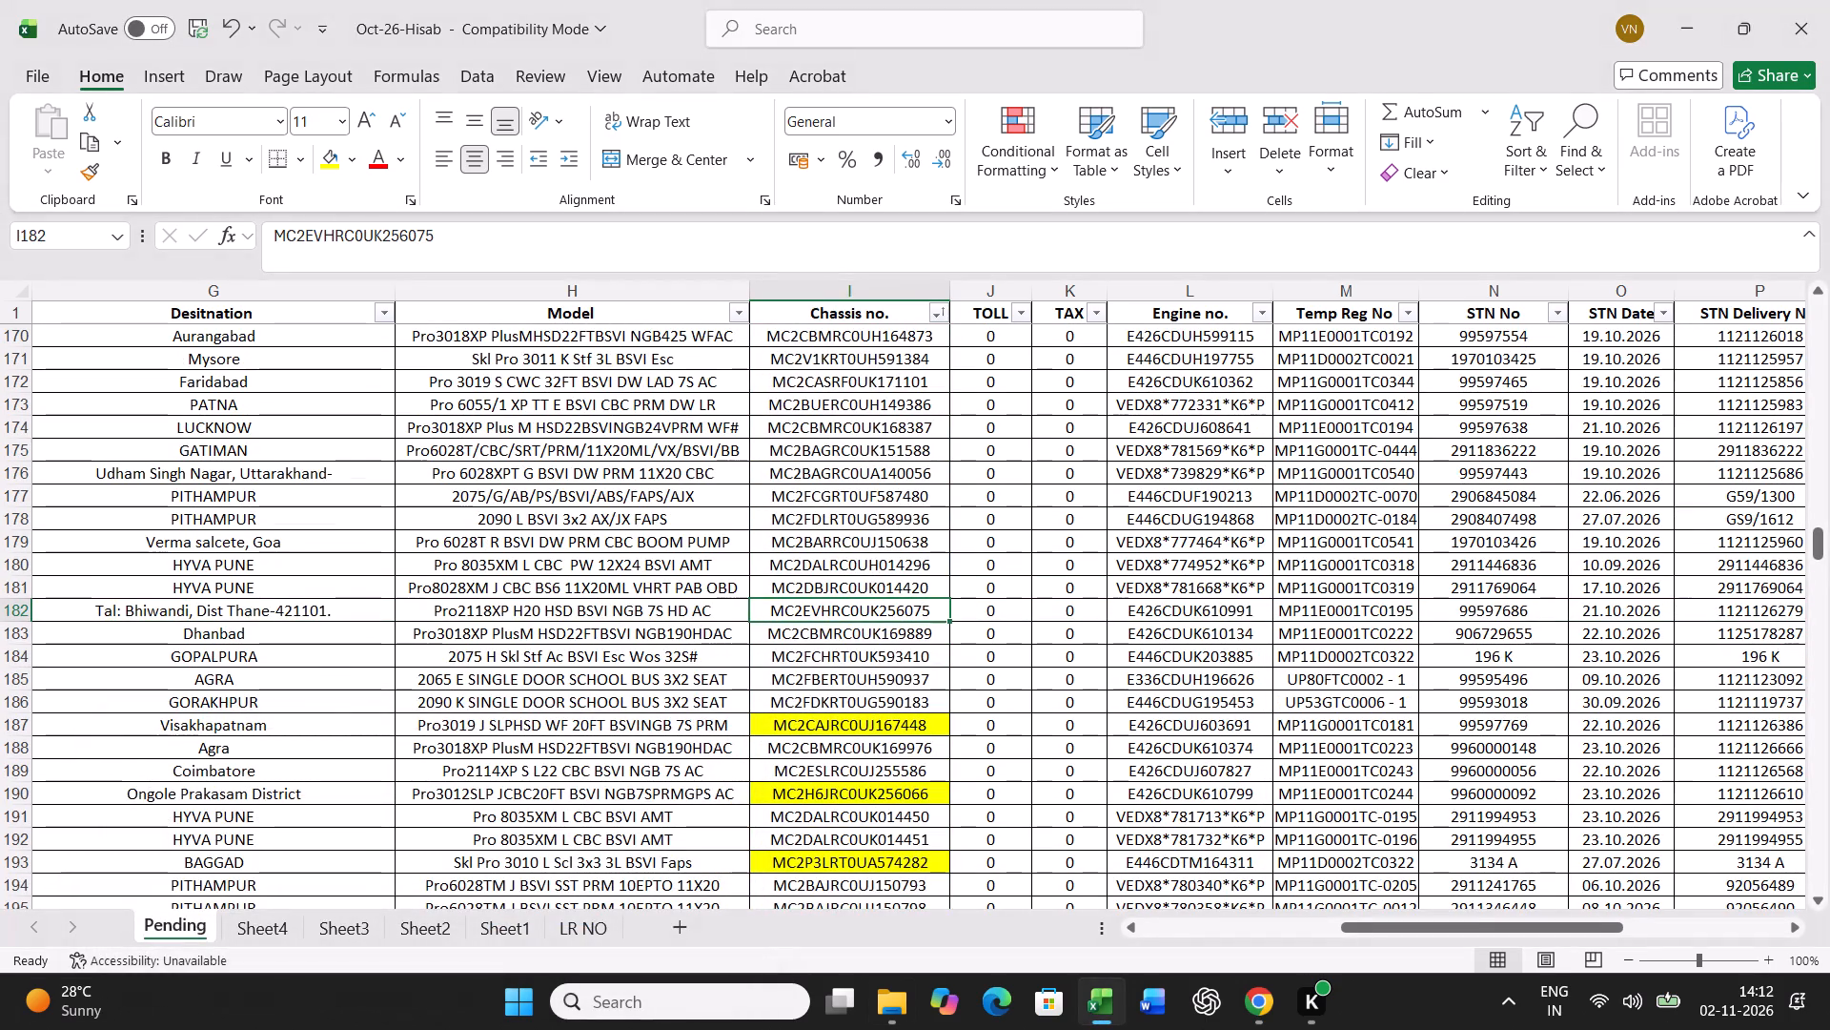
{"action": "left_click", "coordinate": [330, 164]}
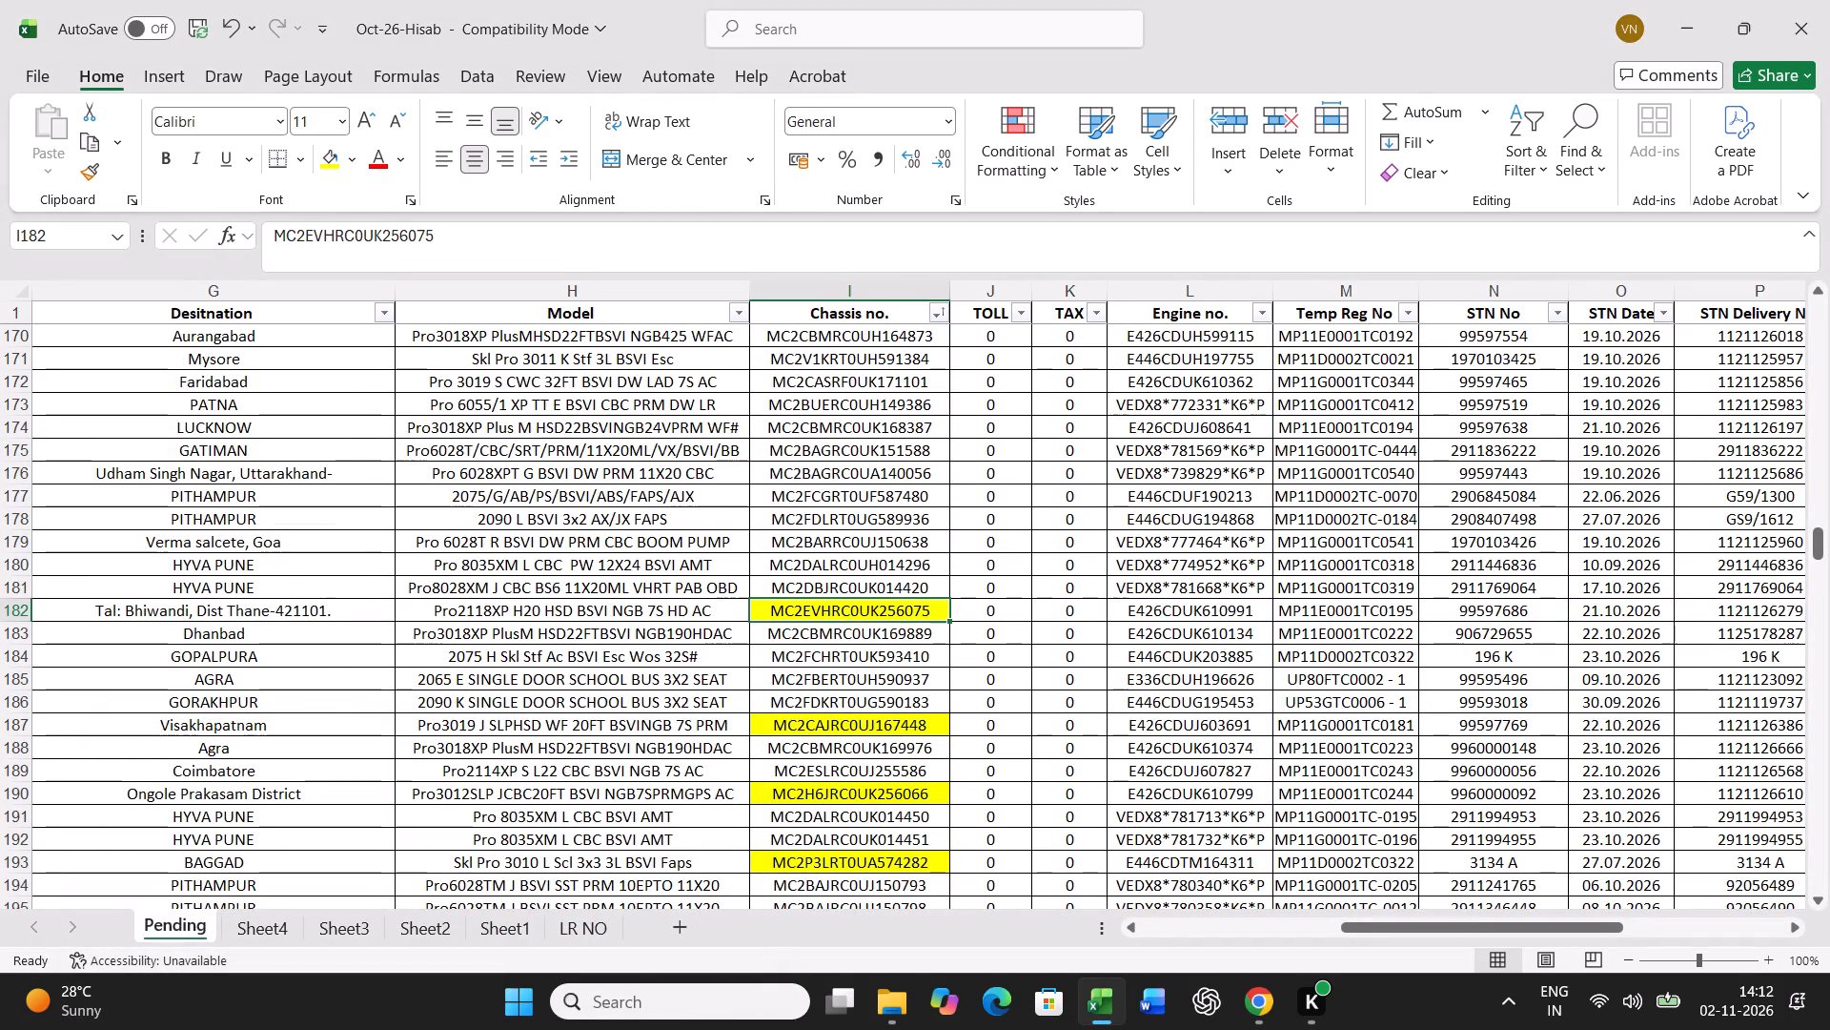
{"action": "key", "text": "ctrl+f"}
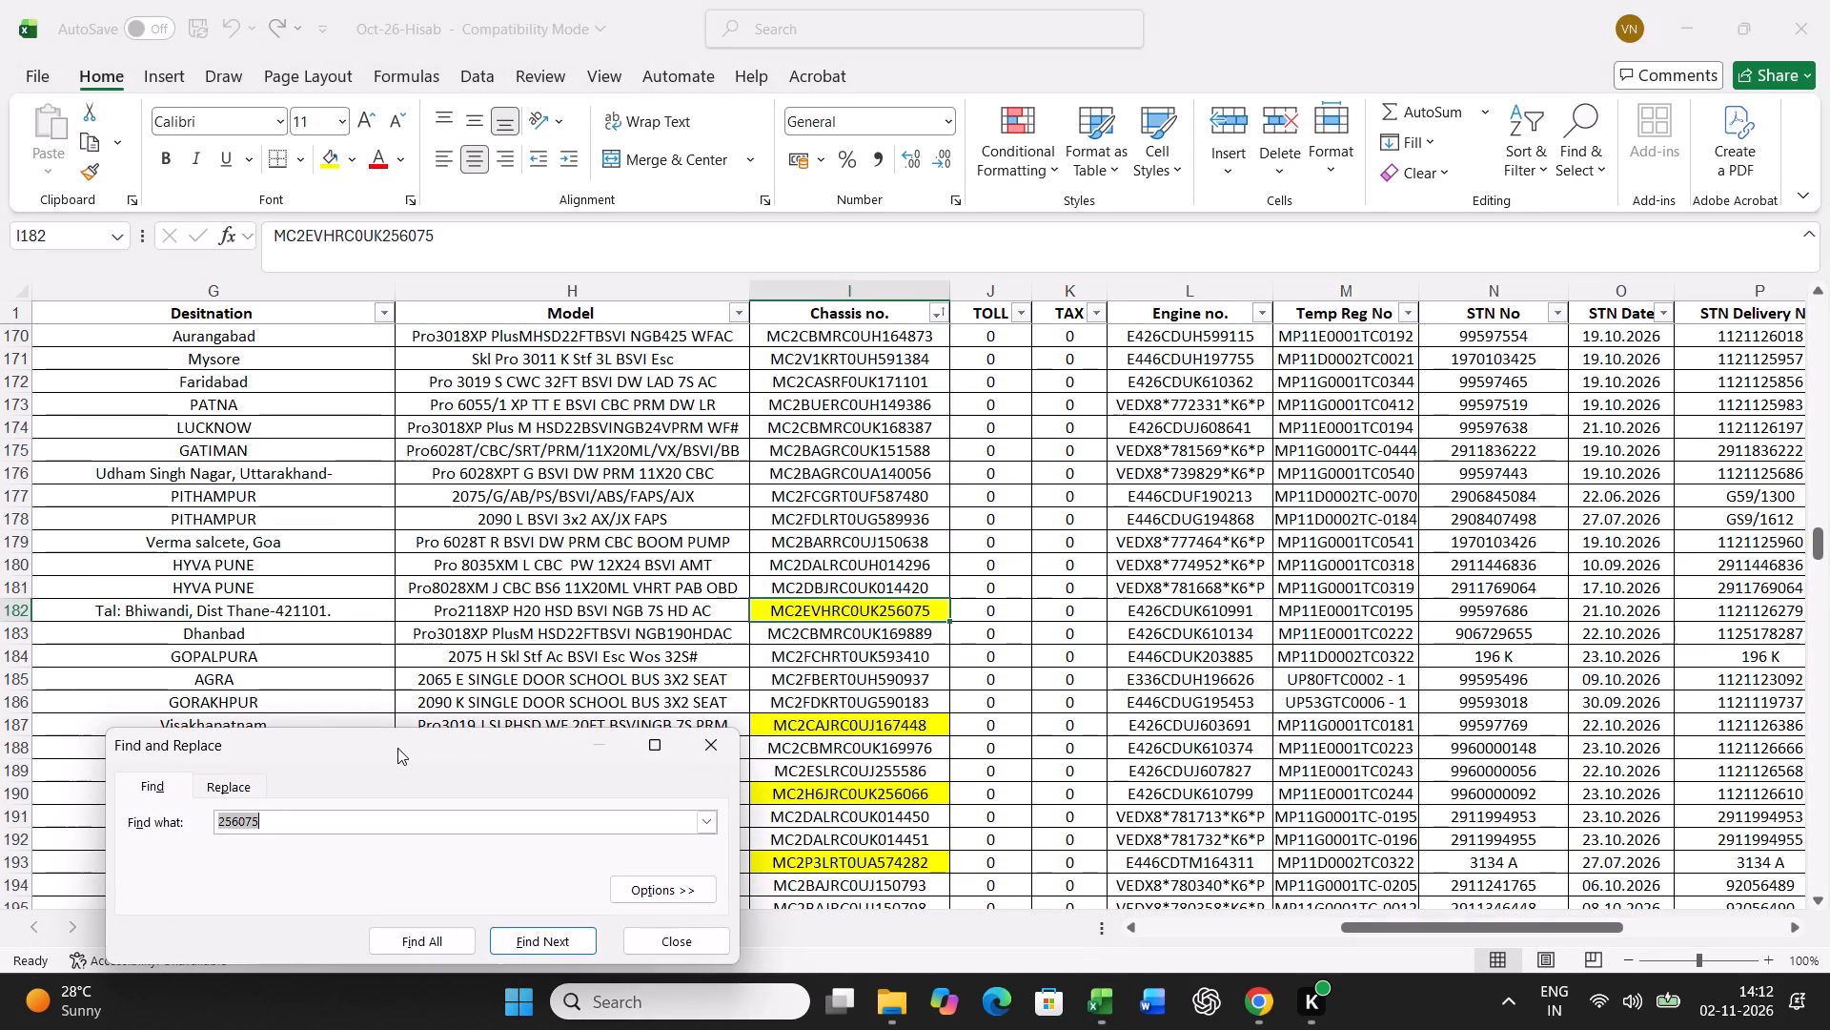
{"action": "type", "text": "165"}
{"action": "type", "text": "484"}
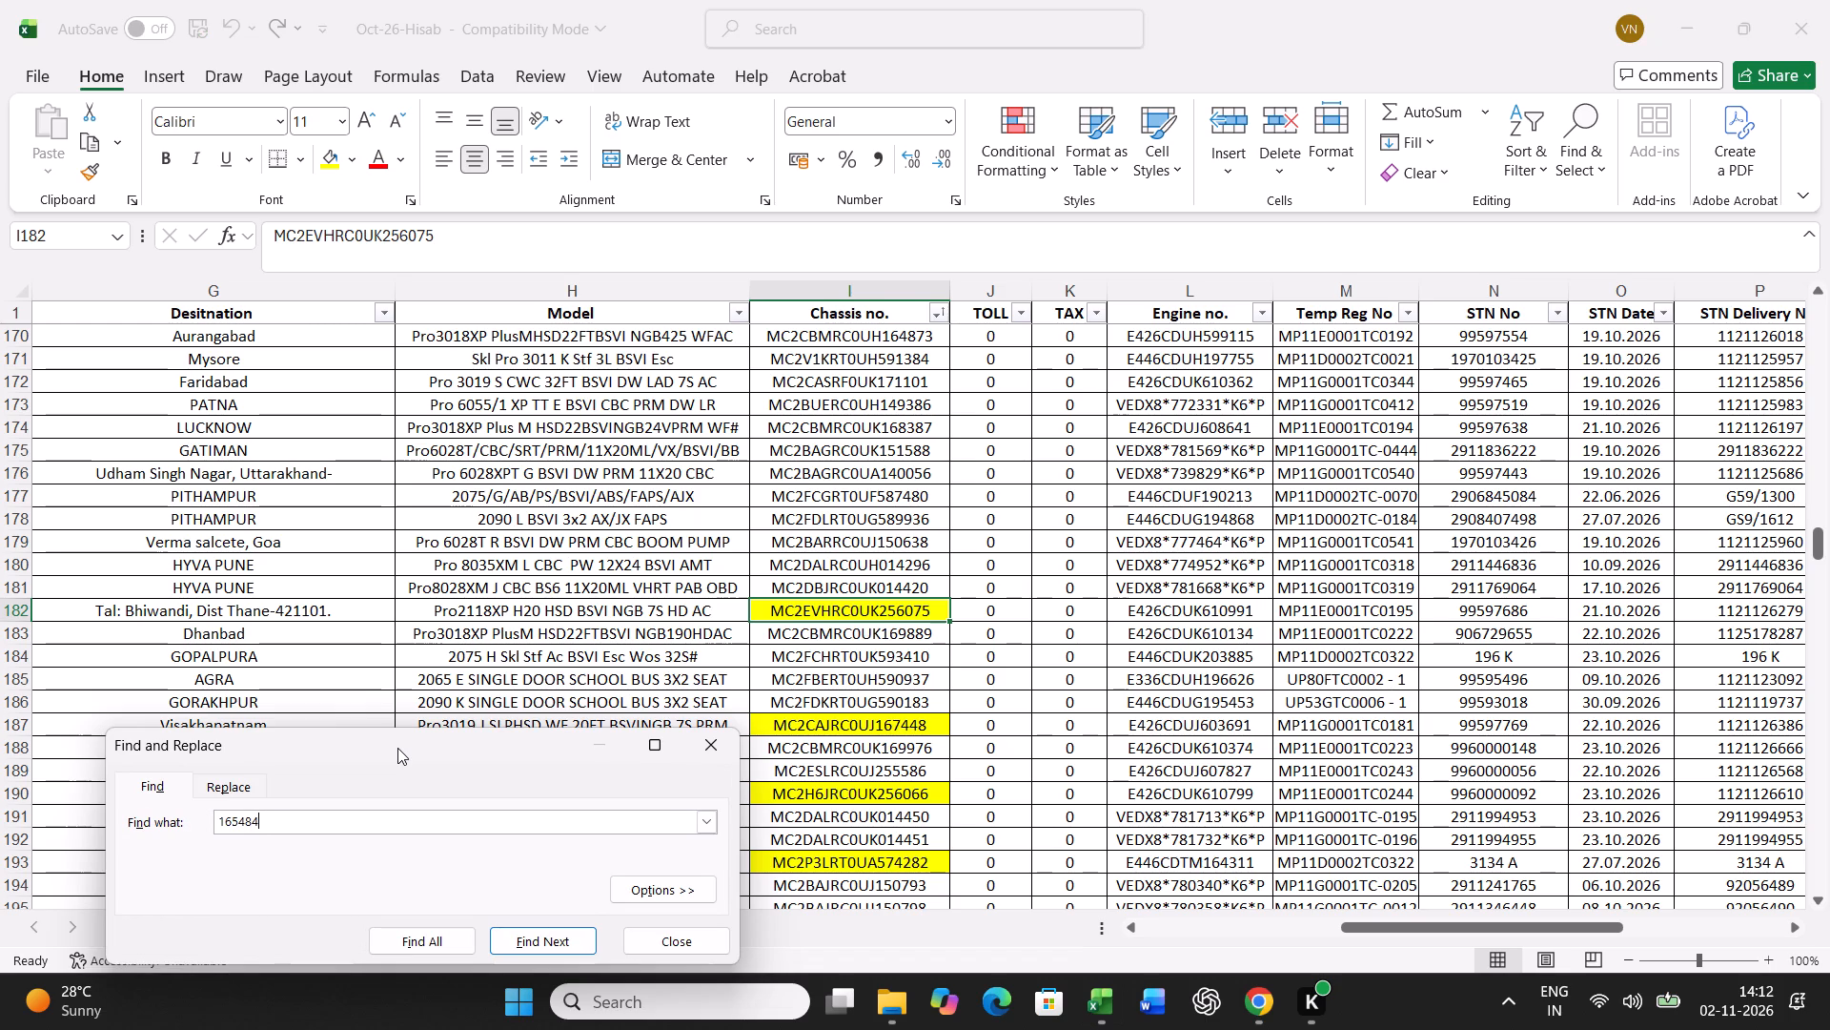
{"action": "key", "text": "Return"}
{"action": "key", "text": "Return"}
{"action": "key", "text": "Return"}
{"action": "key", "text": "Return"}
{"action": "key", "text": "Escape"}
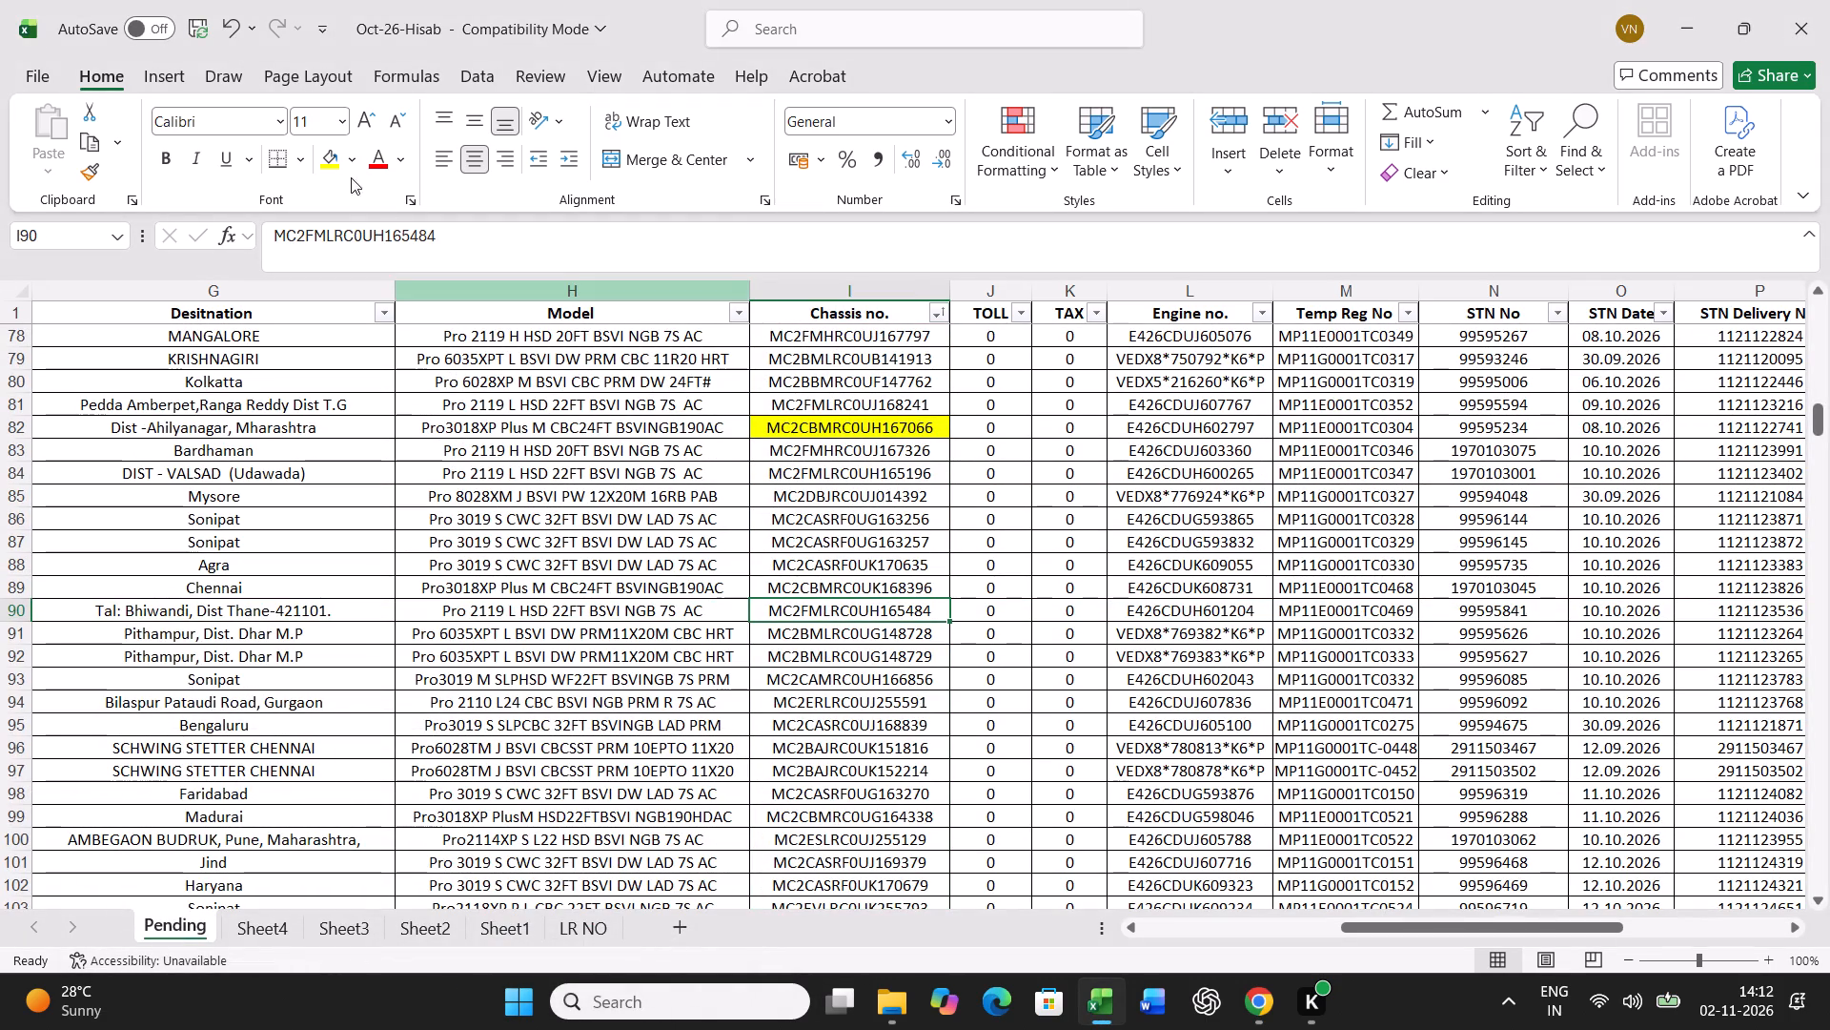
{"action": "left_click", "coordinate": [334, 165]}
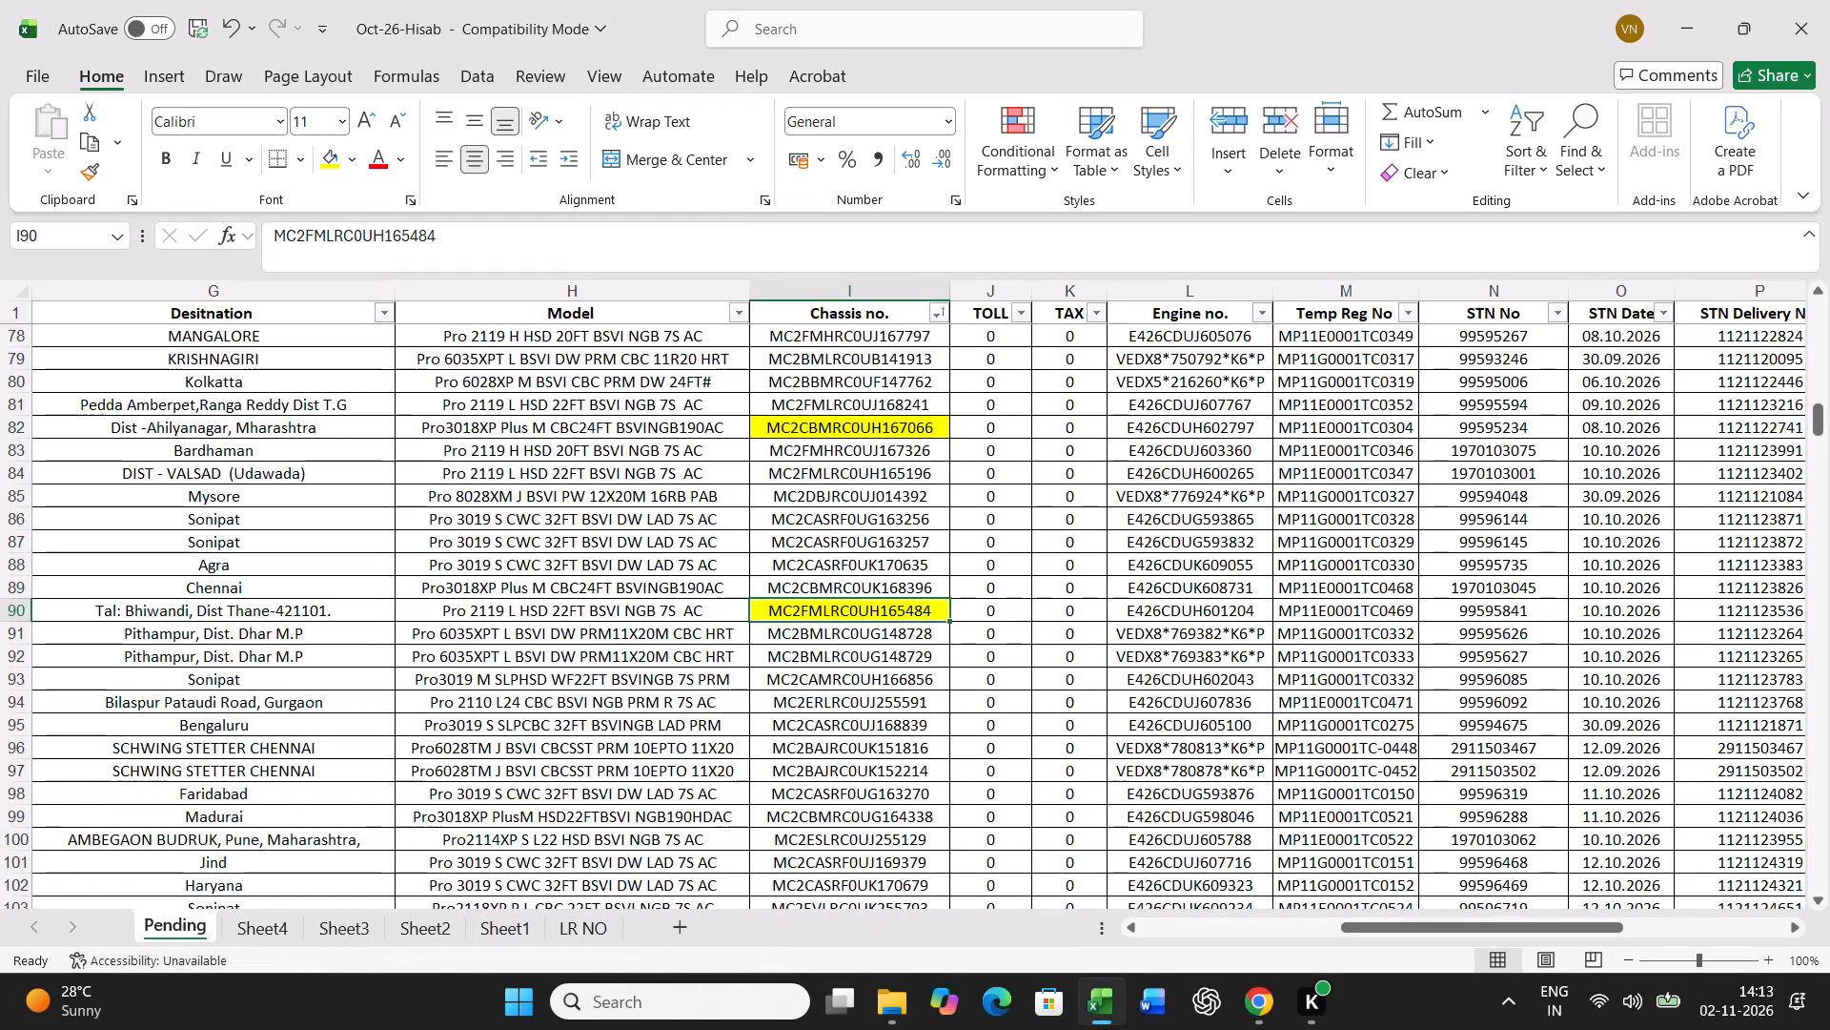
Find the chassis number ending in 255202 and fill its cell yellow.
{"action": "key", "text": "ctrl+f"}
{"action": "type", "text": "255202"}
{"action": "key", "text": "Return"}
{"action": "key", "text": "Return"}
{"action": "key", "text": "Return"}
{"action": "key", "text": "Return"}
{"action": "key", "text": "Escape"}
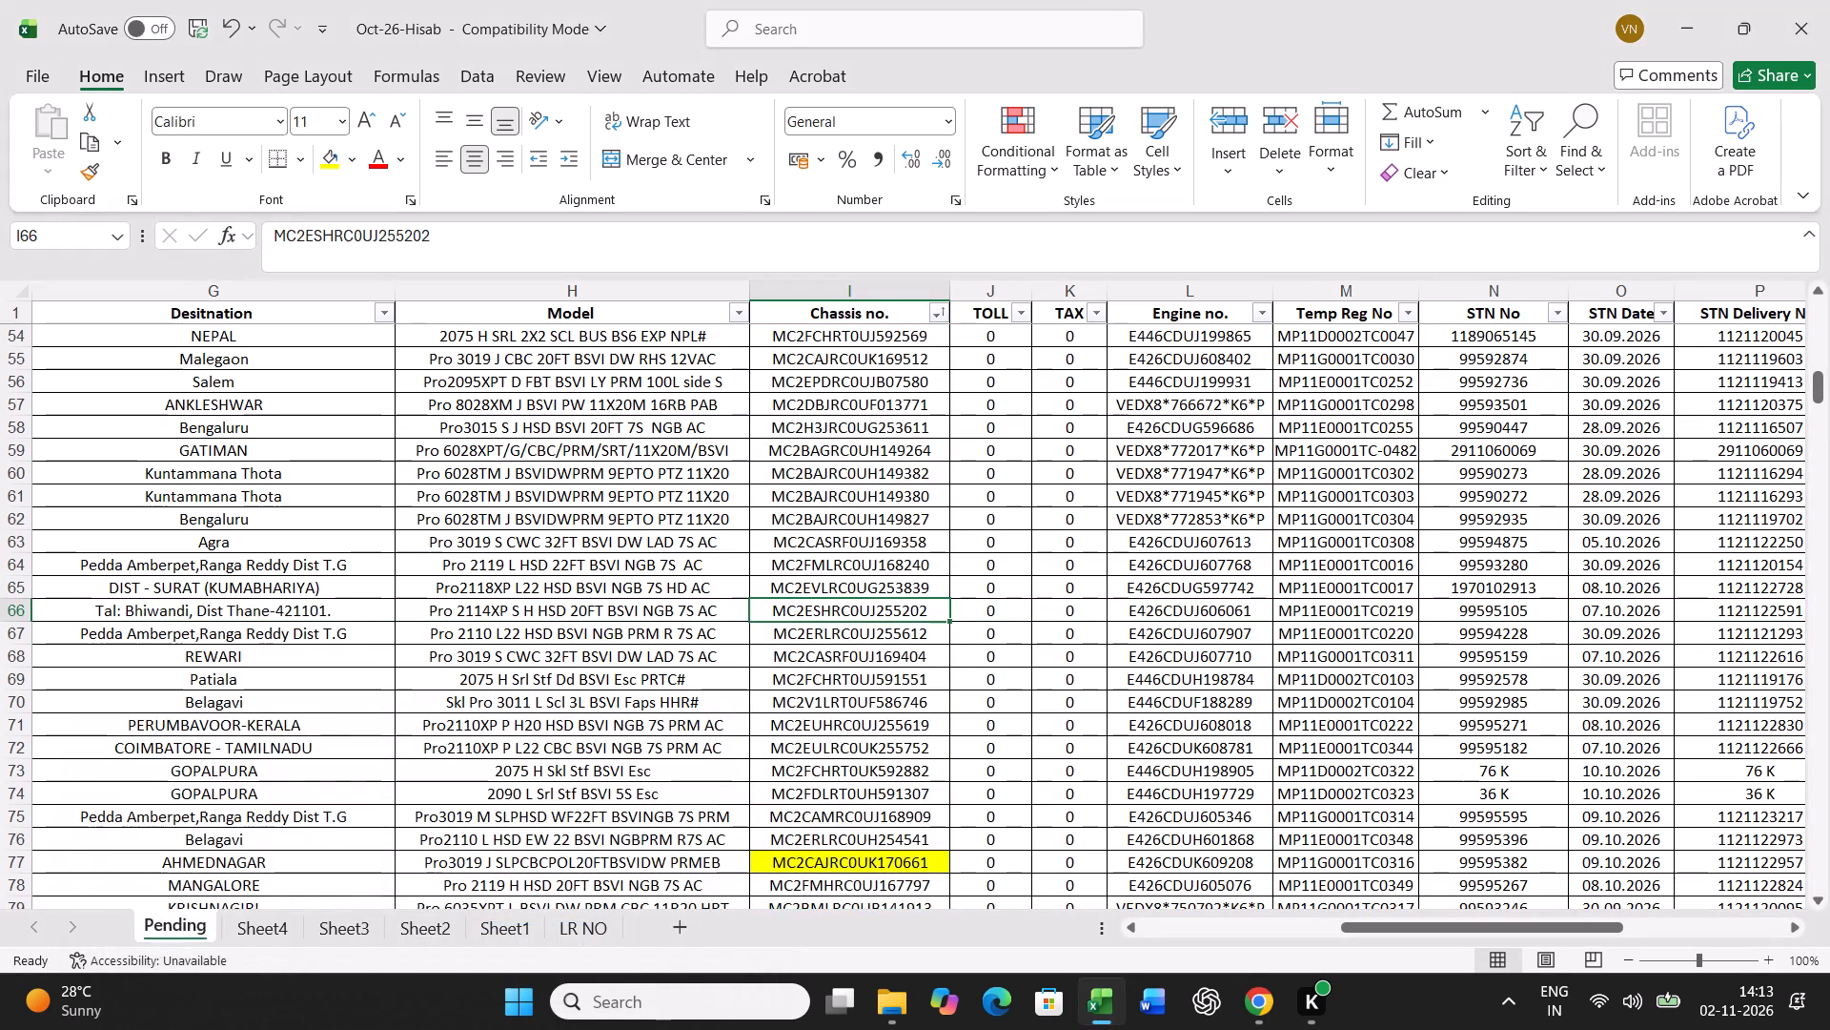
{"action": "left_click", "coordinate": [332, 164]}
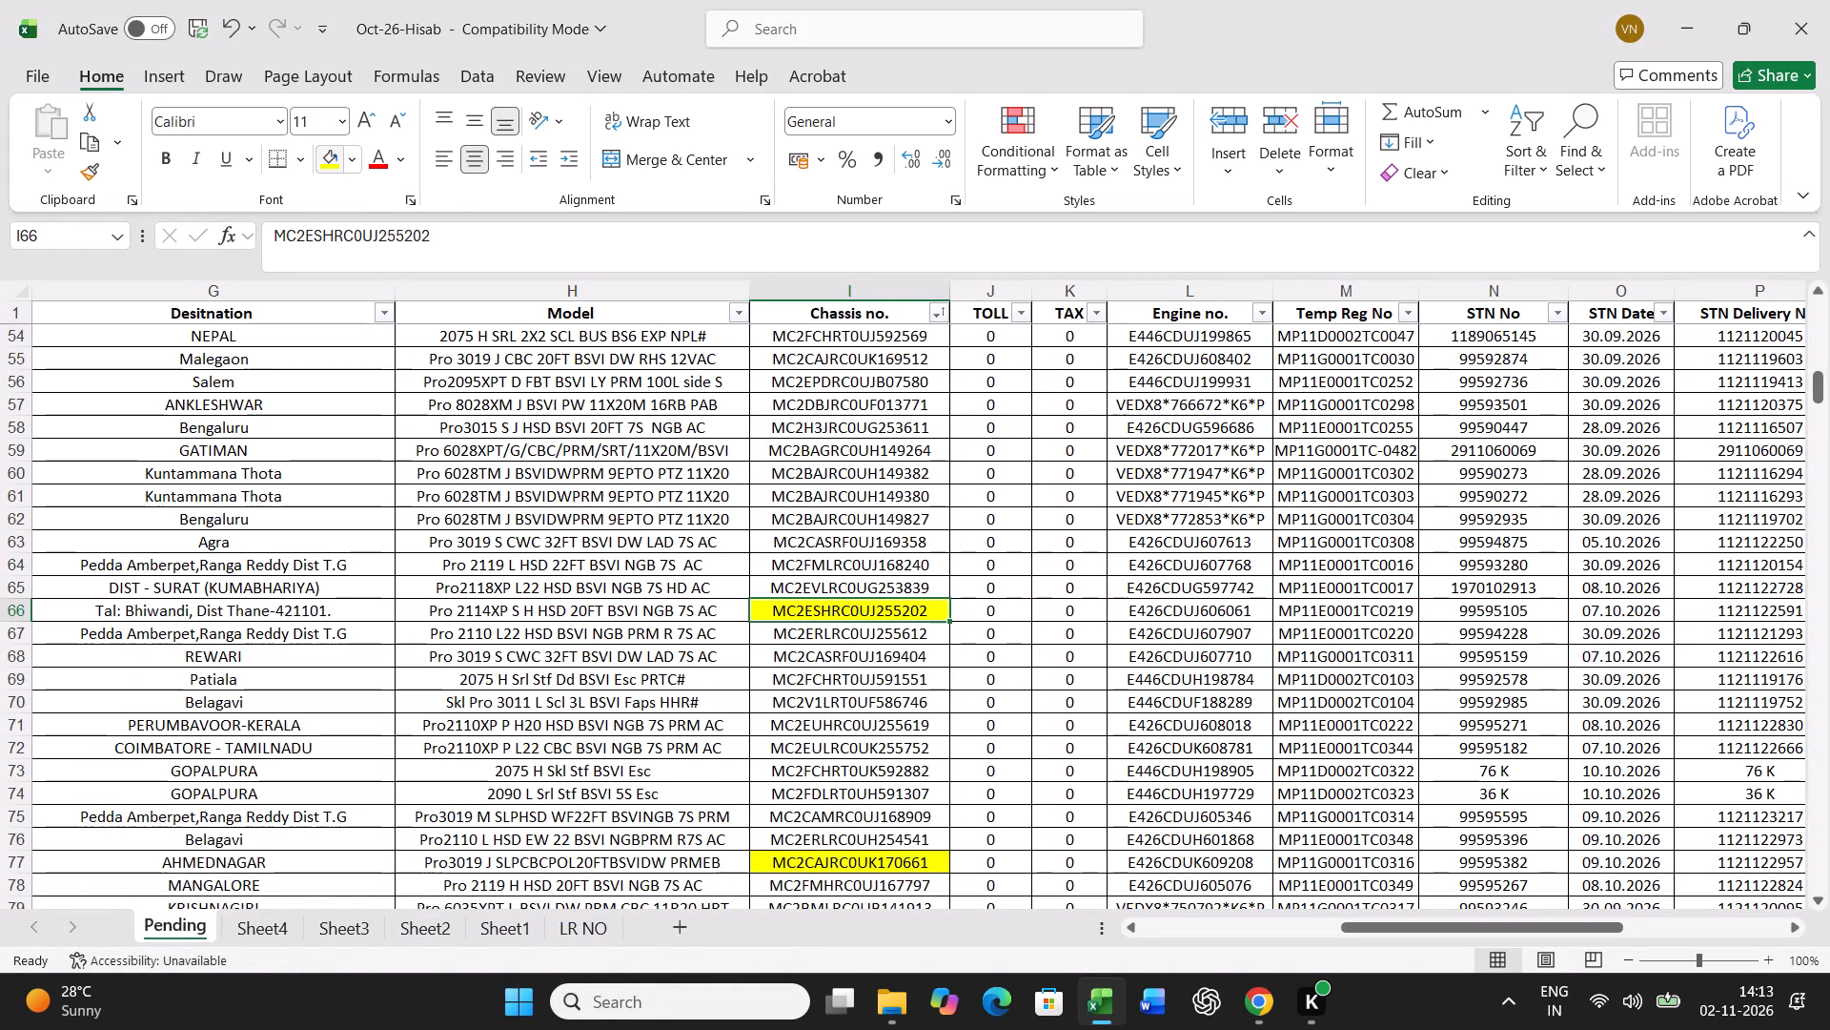
Find the chassis number ending in 167407 and fill its cell yellow.
{"action": "key", "text": "ctrl+f"}
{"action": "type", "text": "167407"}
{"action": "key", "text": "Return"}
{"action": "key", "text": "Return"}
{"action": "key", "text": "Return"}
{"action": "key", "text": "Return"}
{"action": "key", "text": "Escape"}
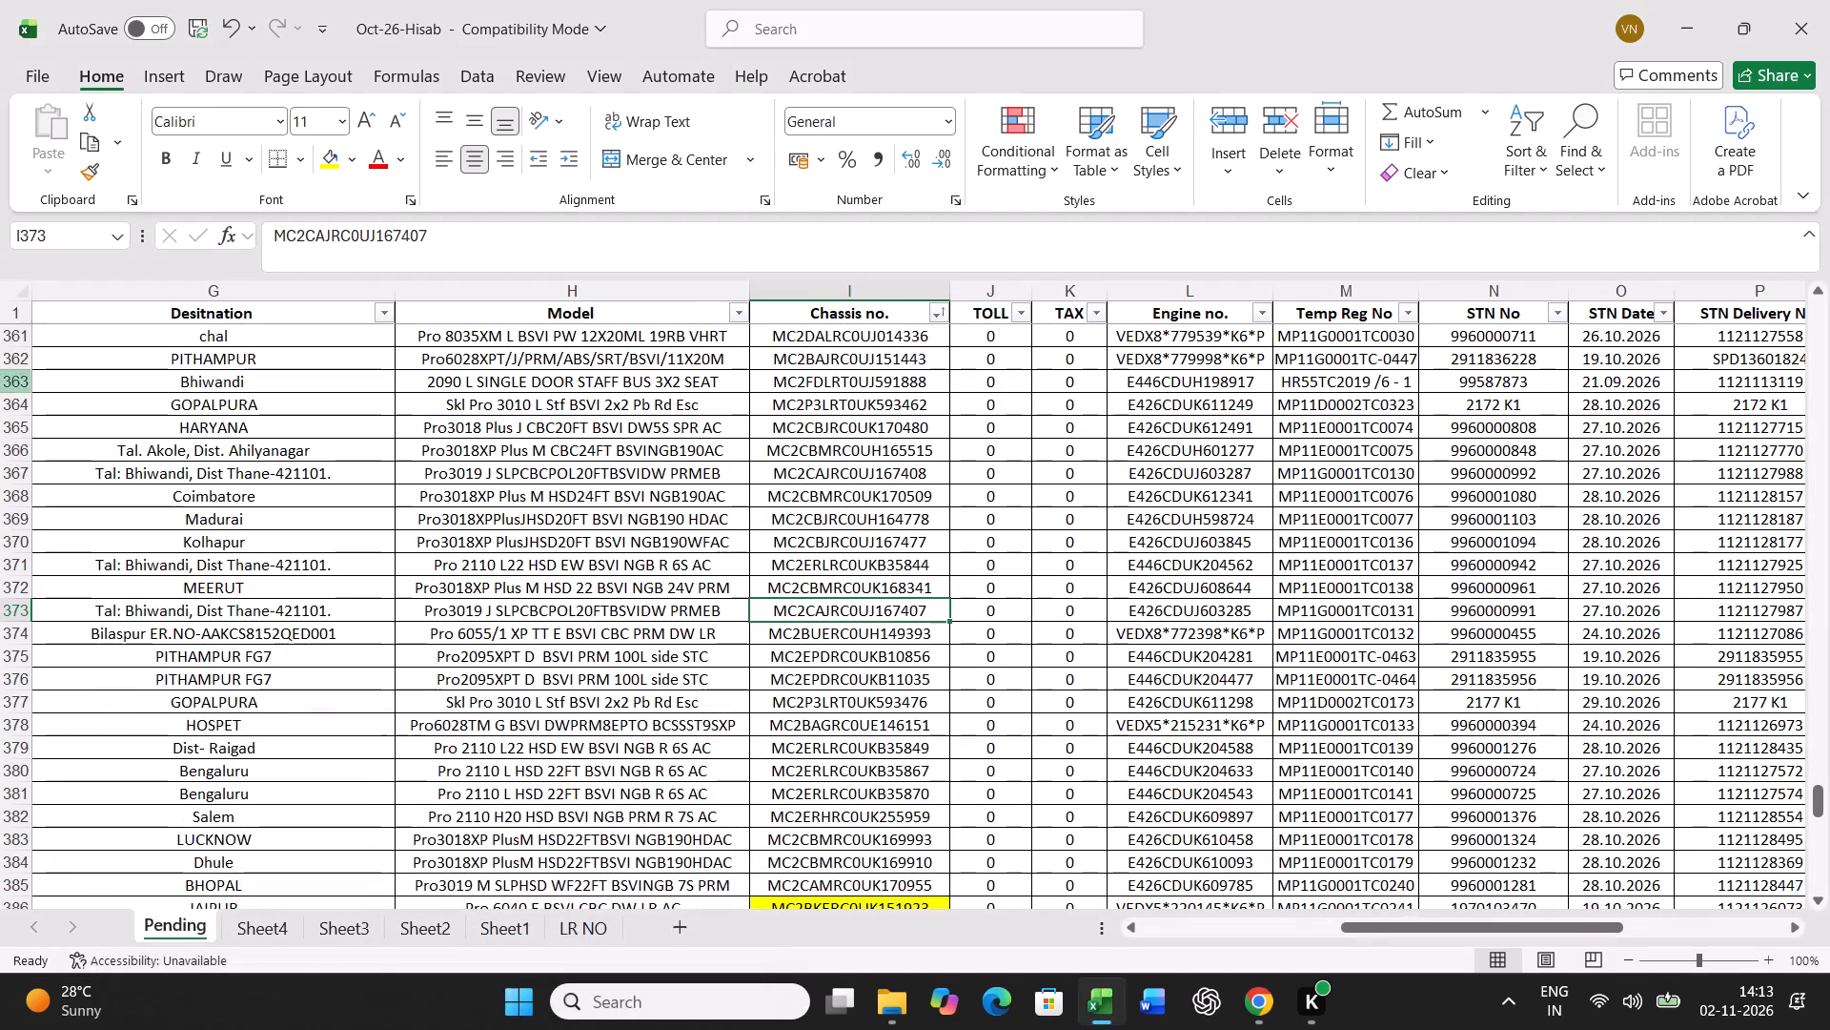
{"action": "left_click", "coordinate": [339, 154]}
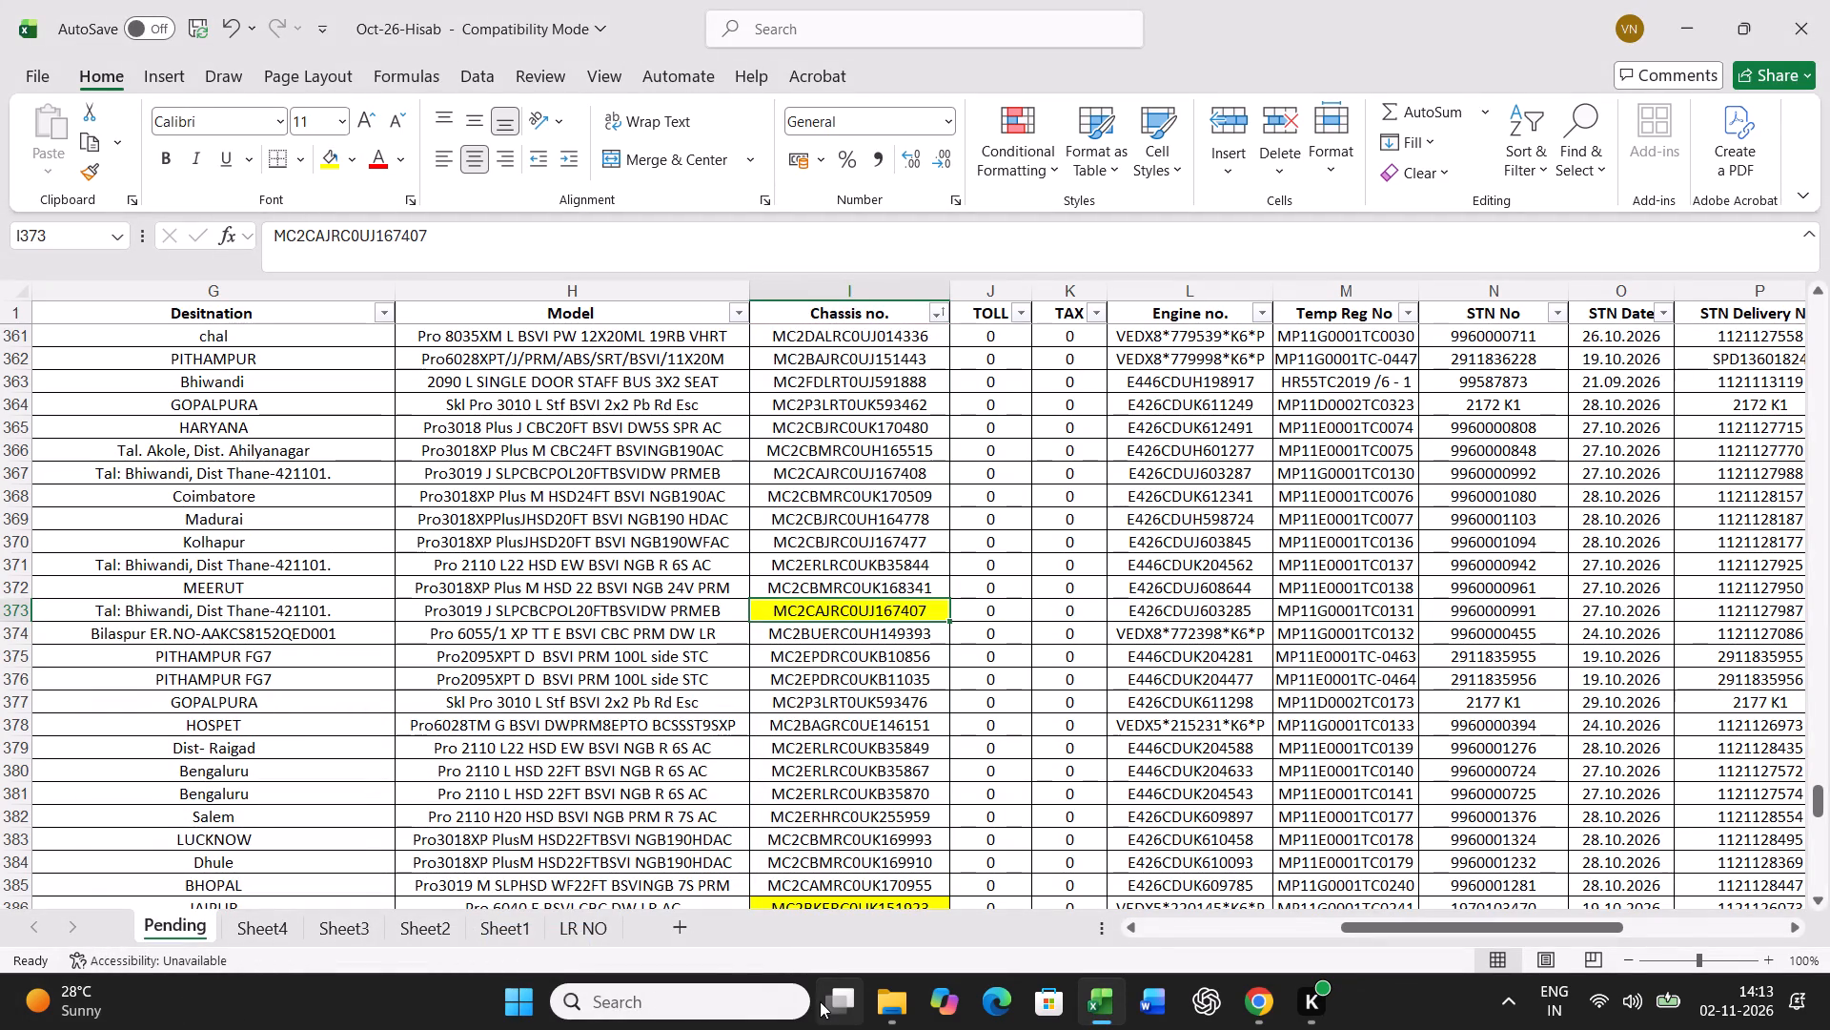
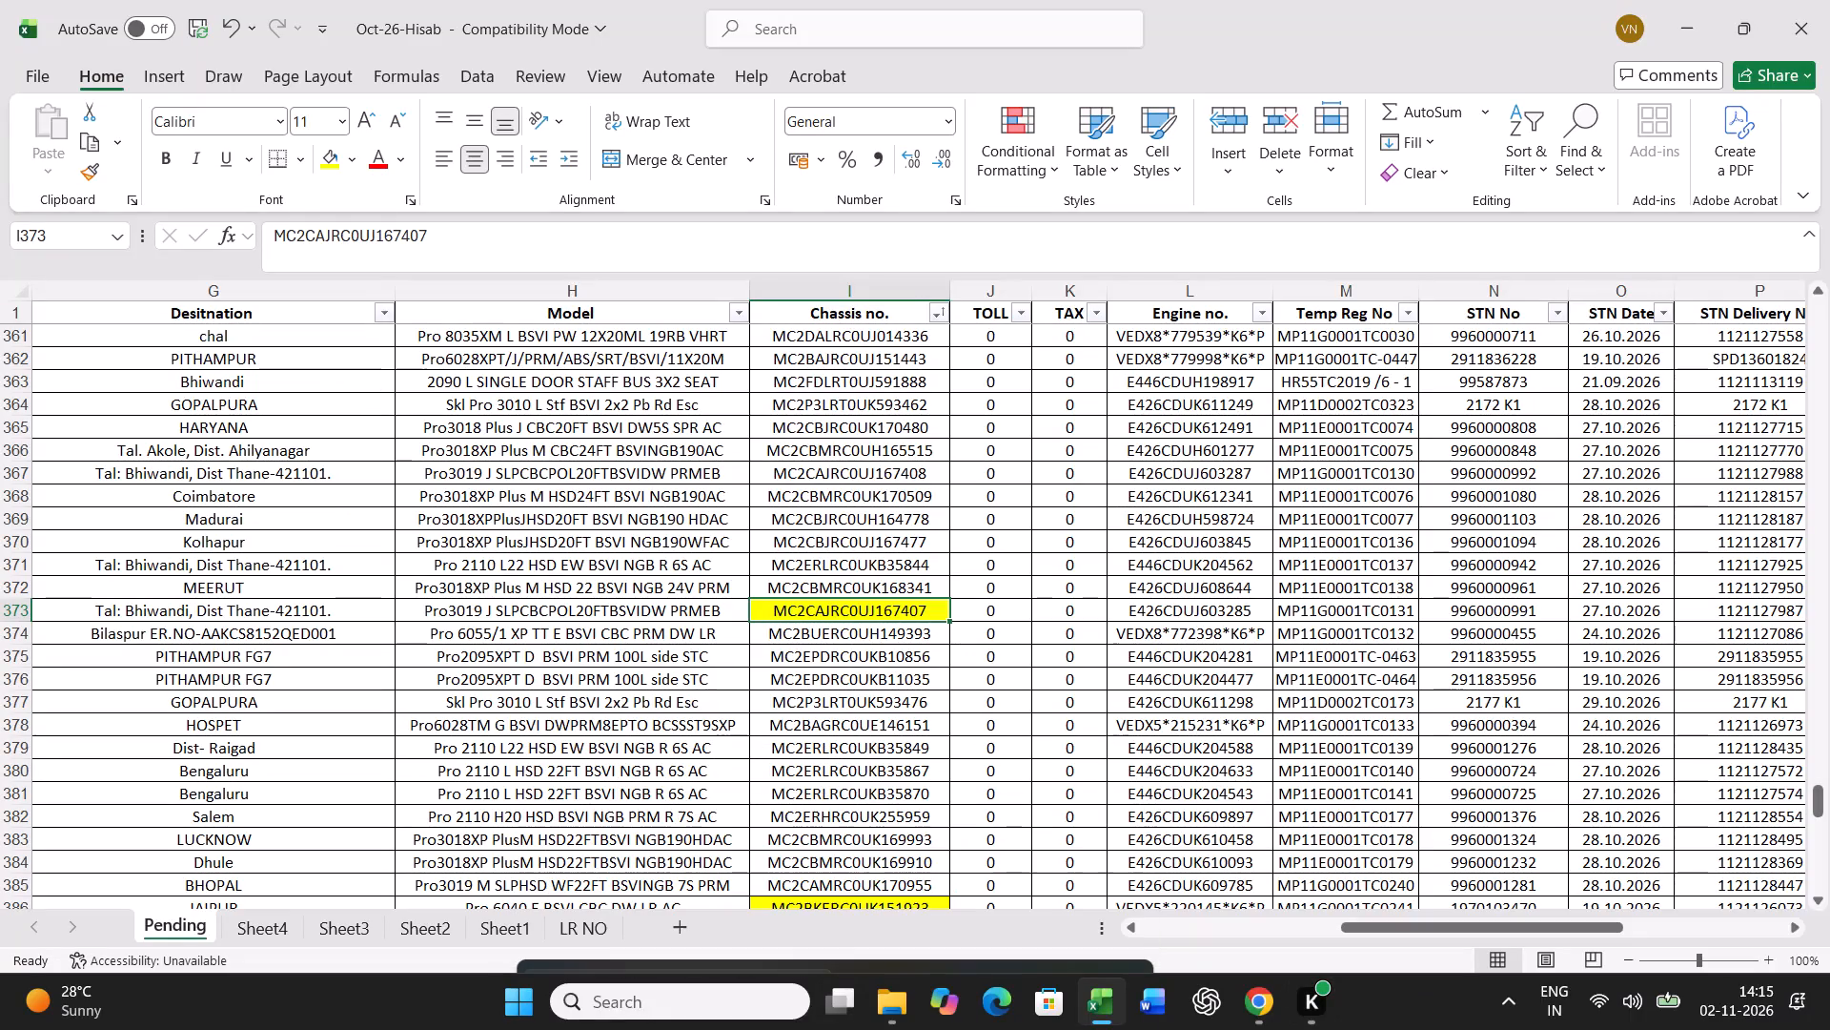
{"action": "key", "text": "ctrl+f"}
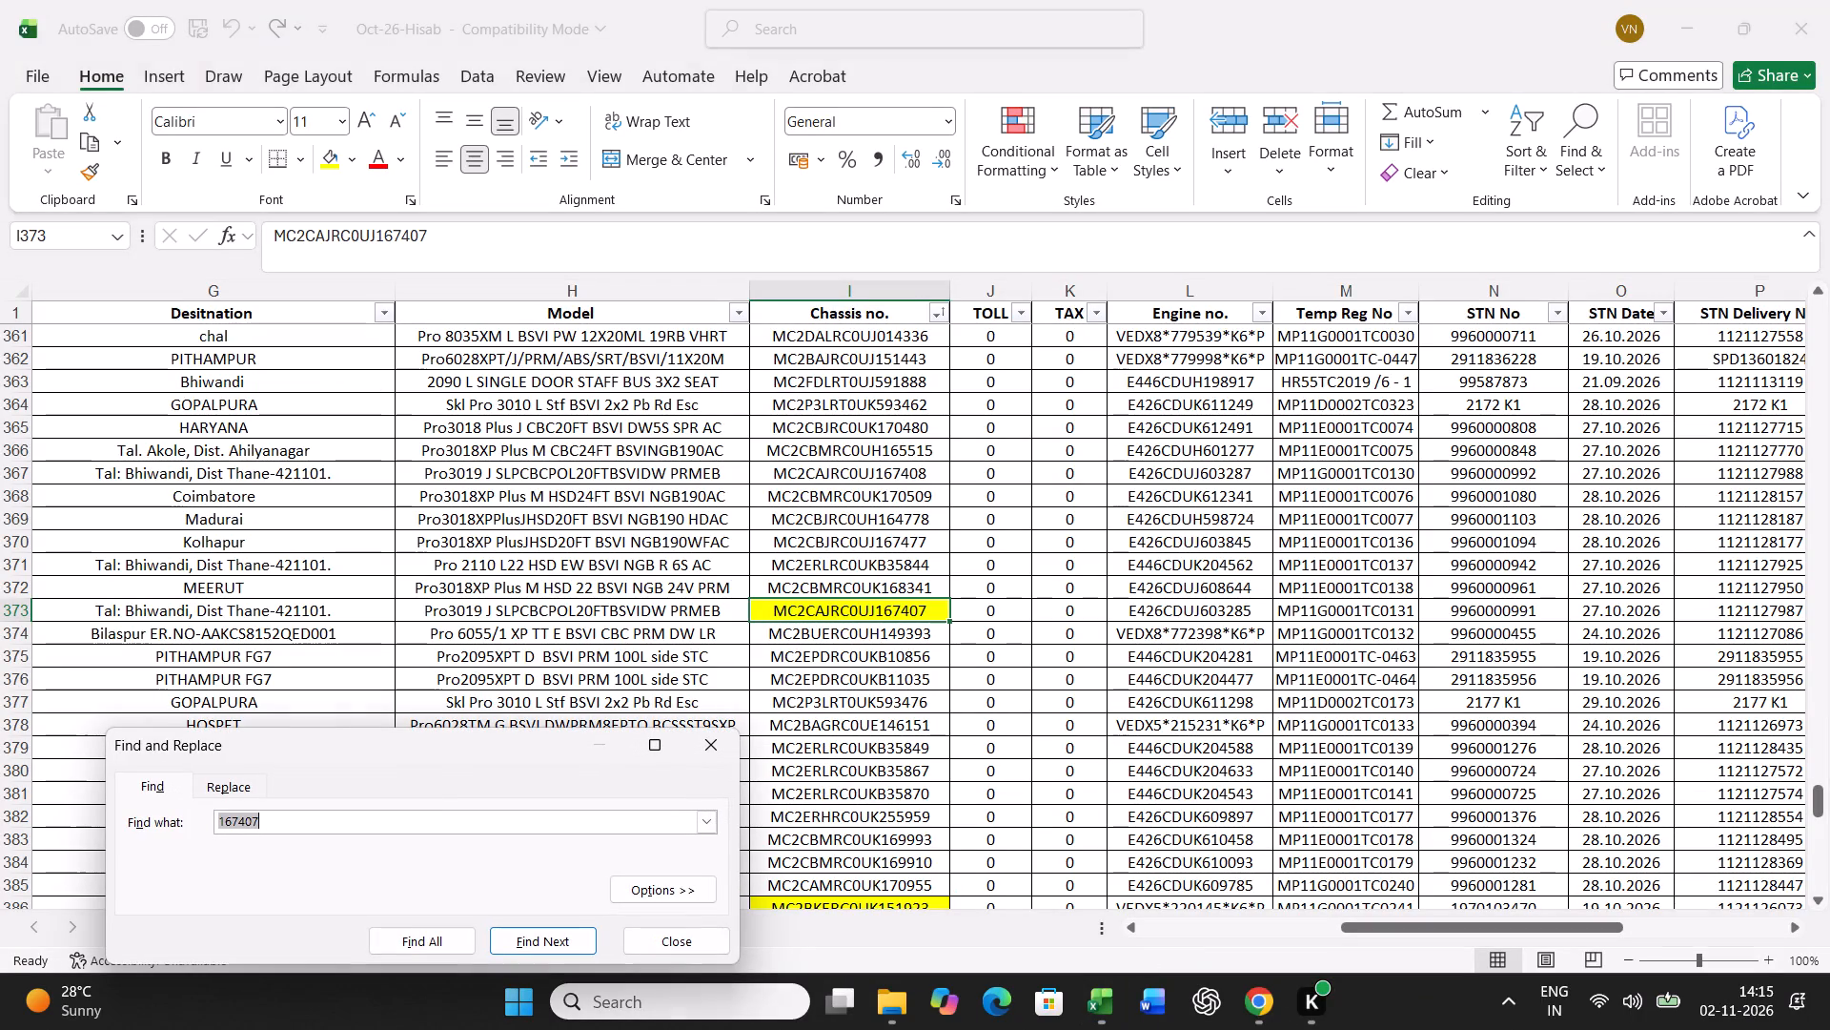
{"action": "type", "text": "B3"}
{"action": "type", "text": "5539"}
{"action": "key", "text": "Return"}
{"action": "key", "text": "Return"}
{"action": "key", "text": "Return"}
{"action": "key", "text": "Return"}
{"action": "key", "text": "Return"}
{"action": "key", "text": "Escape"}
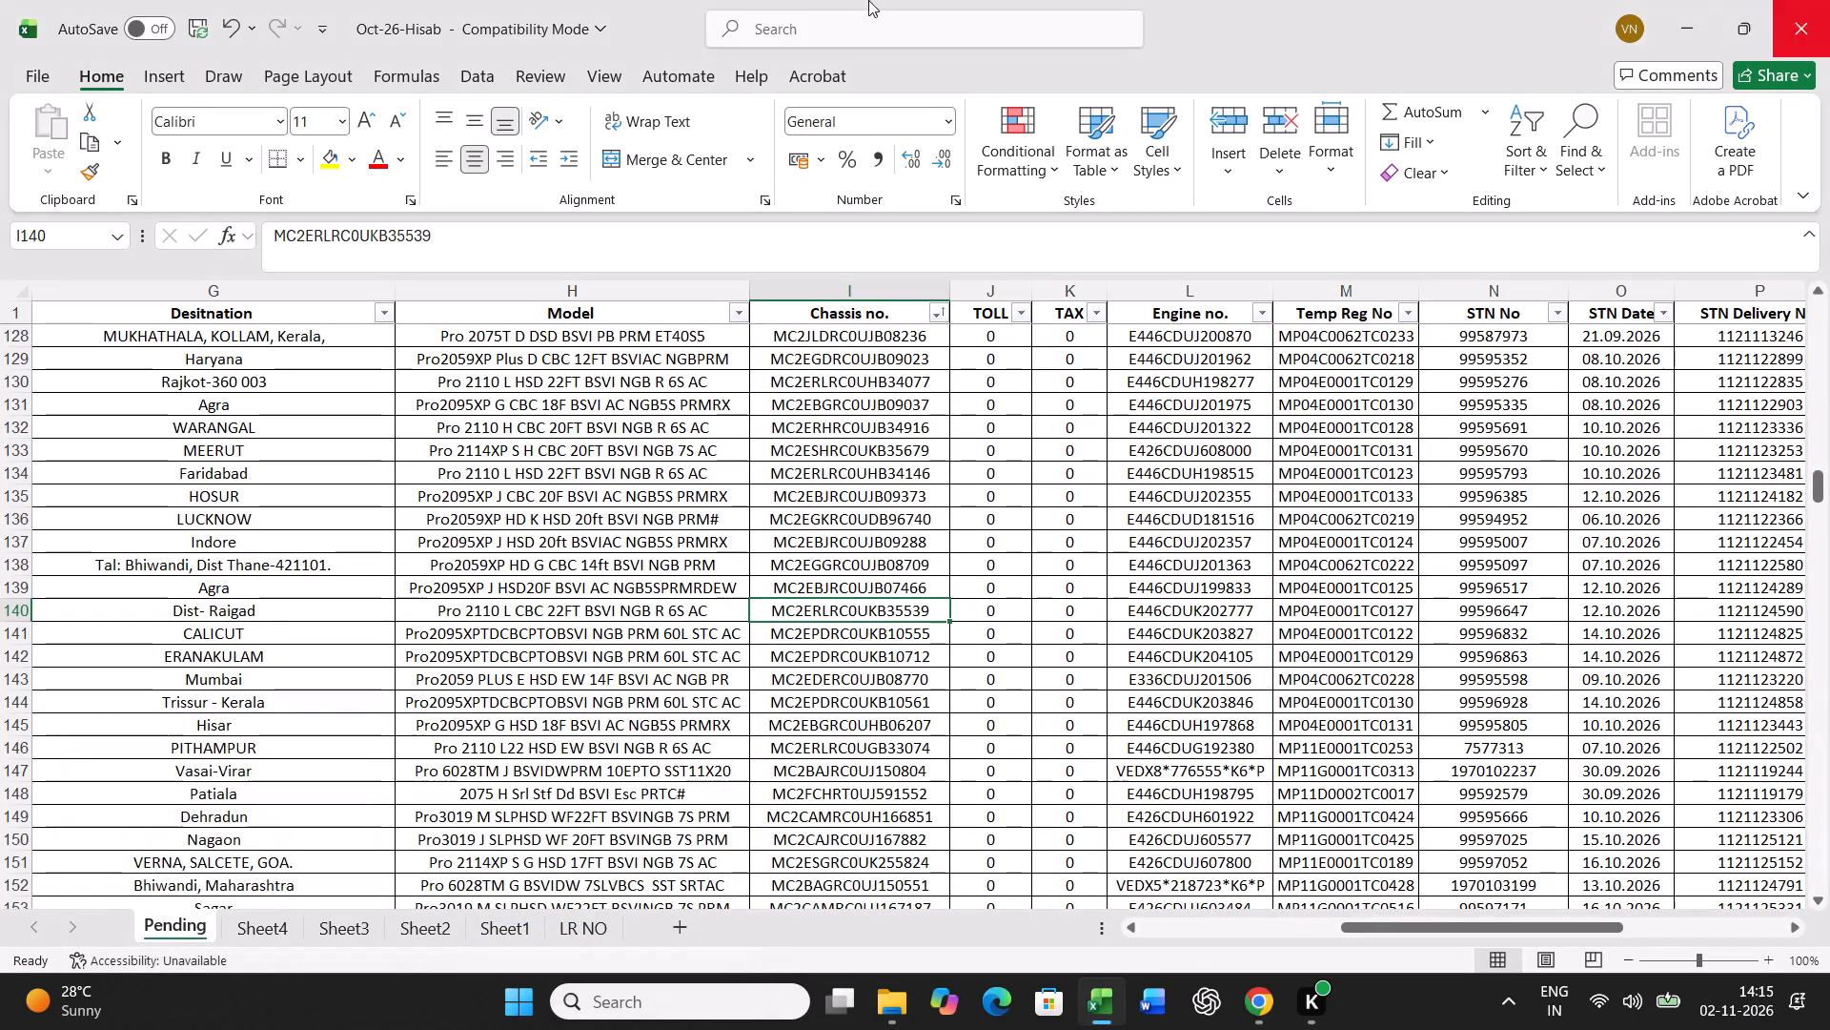
{"action": "left_click", "coordinate": [333, 152]}
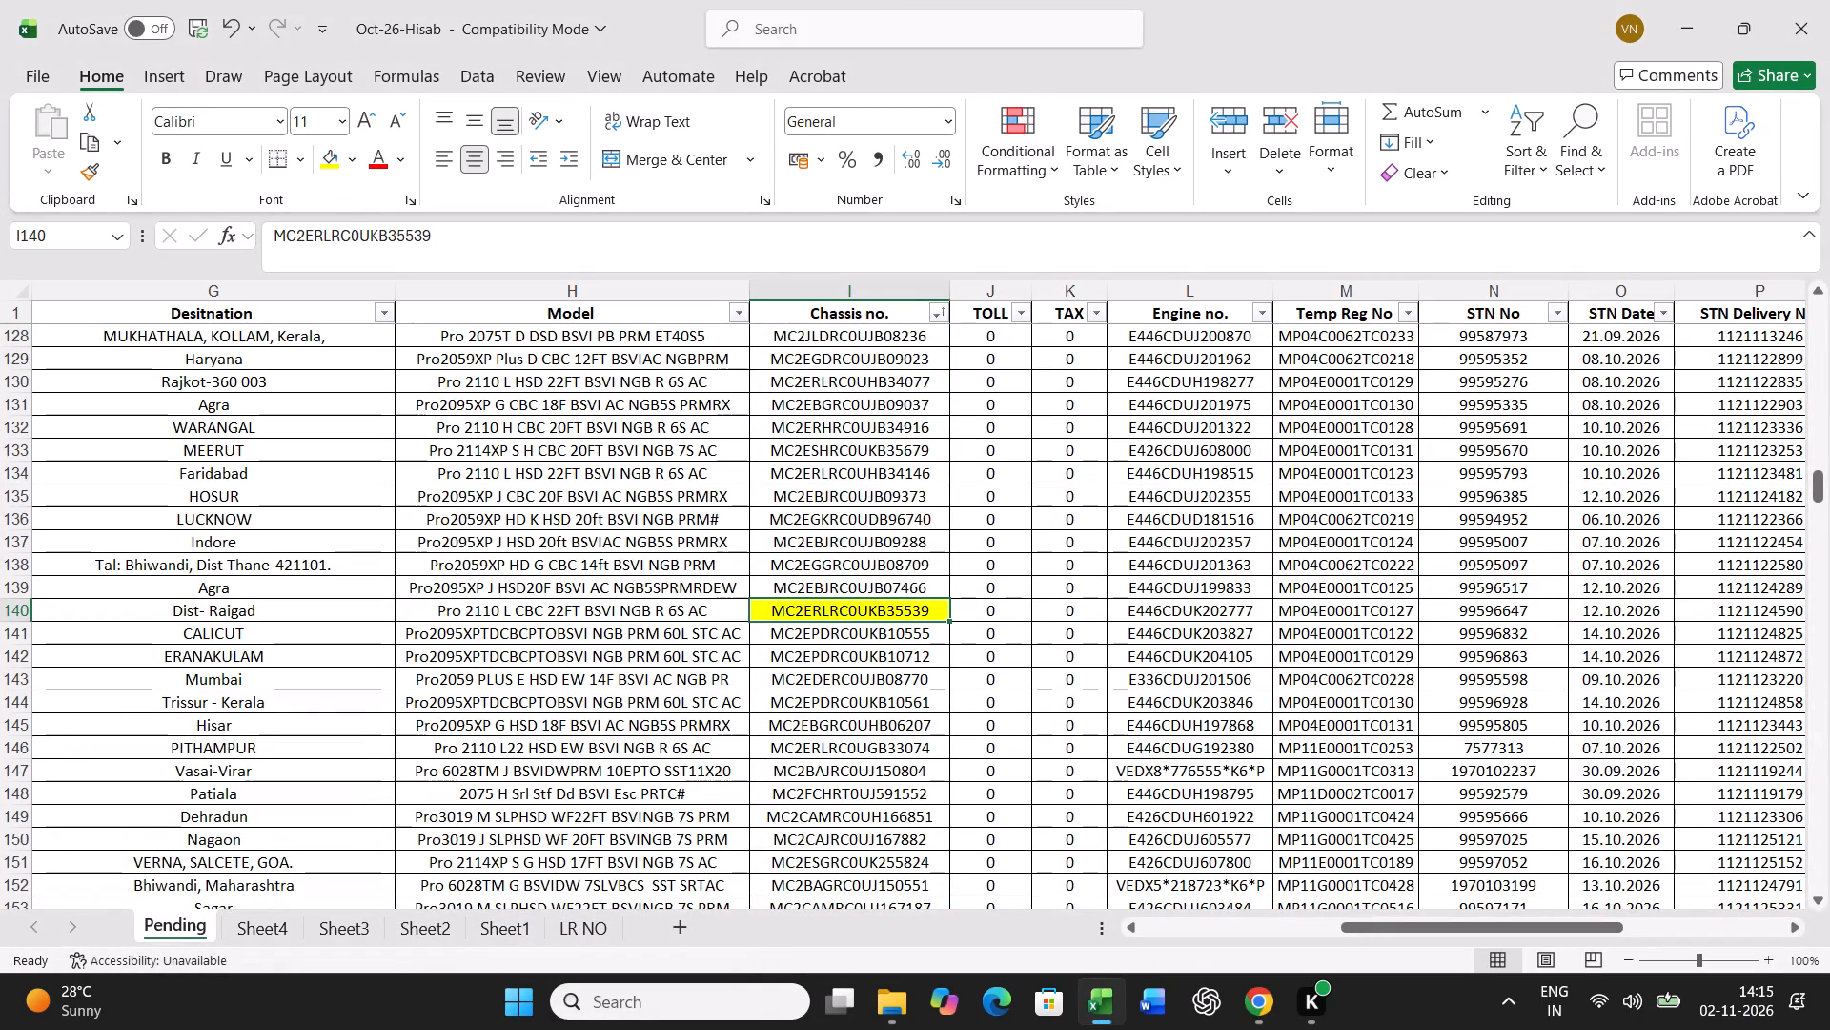
Find the chassis number ending in B10555 and fill its cell yellow.
{"action": "key", "text": "ctrl+f"}
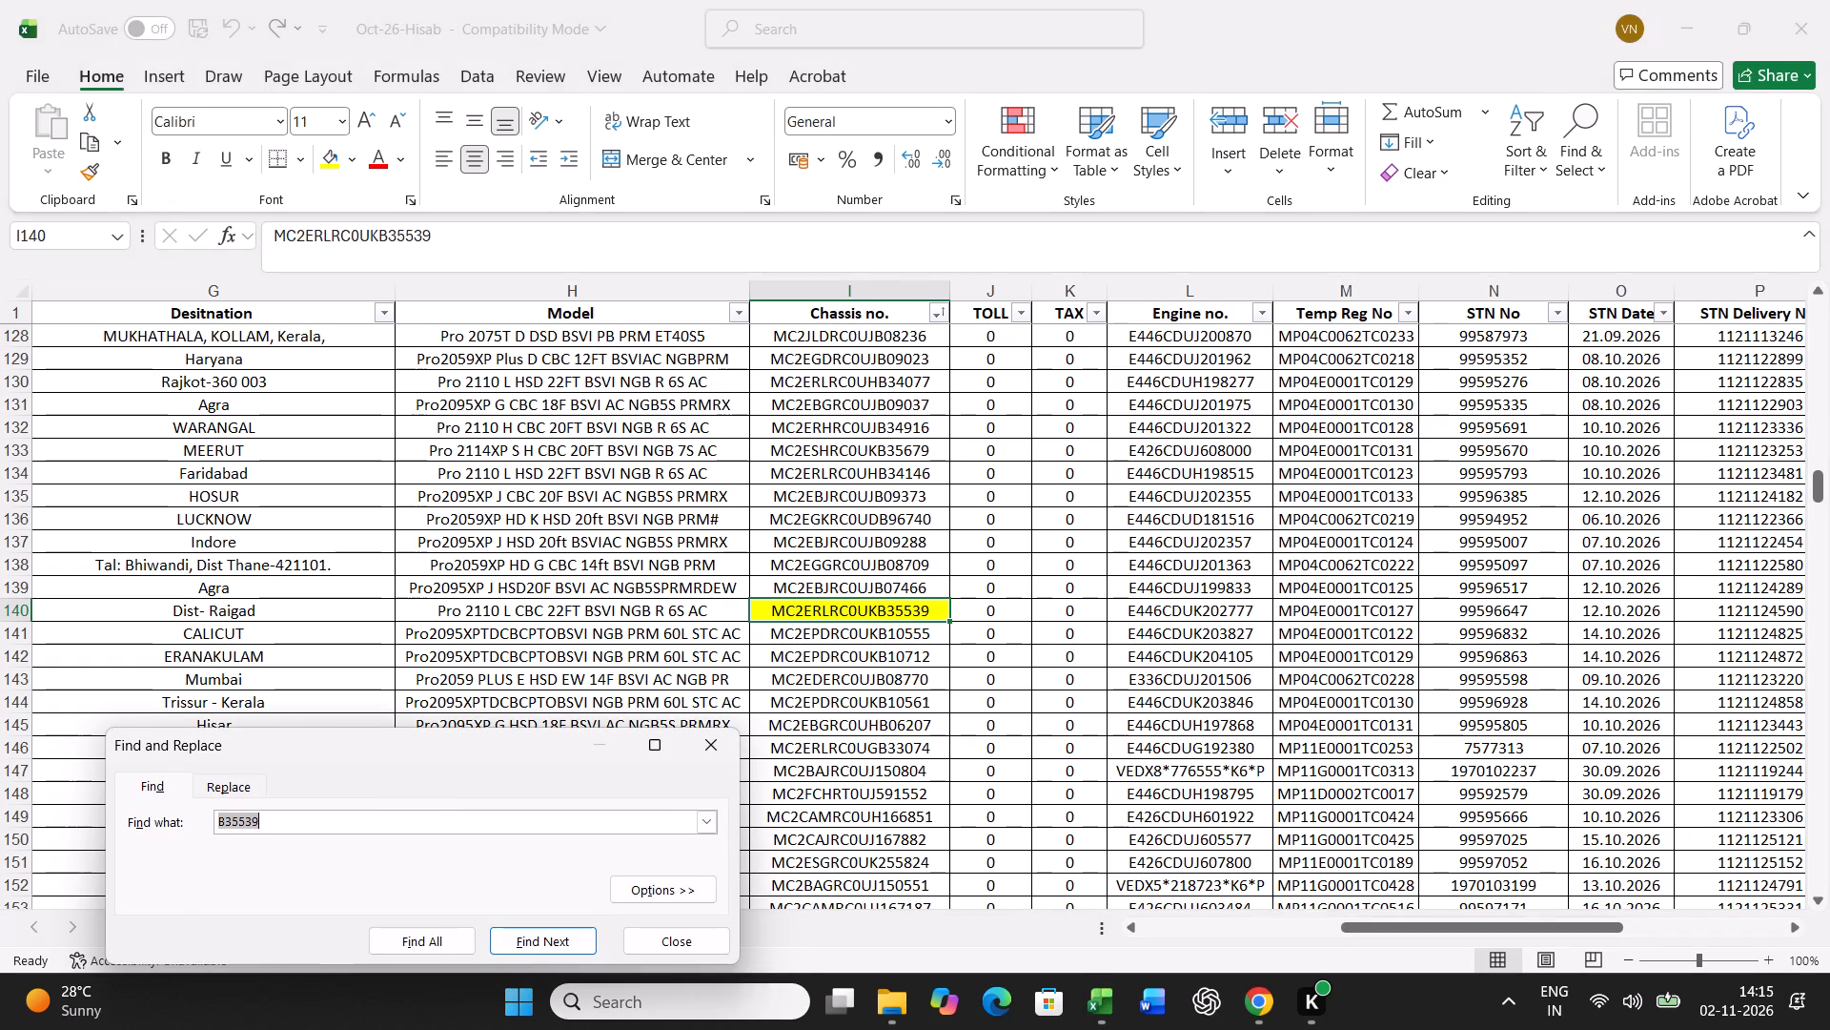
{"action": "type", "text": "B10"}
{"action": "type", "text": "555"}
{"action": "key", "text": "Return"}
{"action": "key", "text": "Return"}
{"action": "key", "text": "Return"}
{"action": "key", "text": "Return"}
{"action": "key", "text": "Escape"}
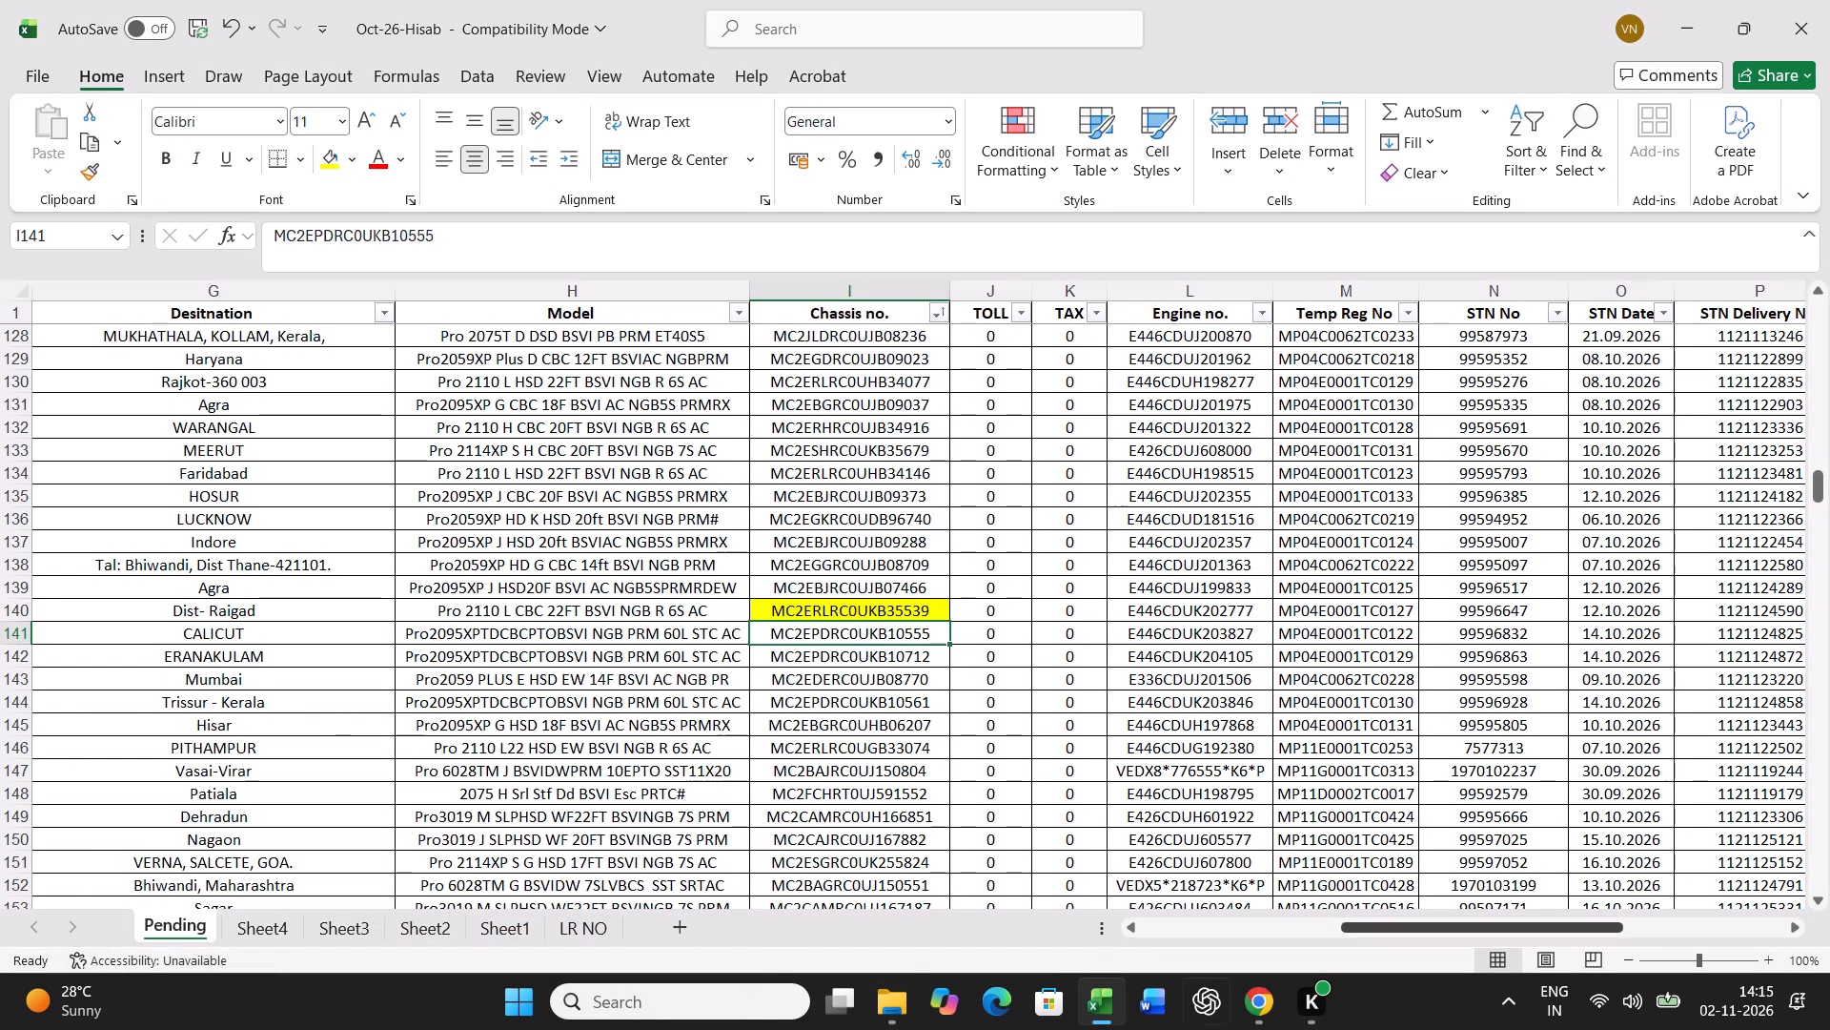
{"action": "left_click", "coordinate": [334, 154]}
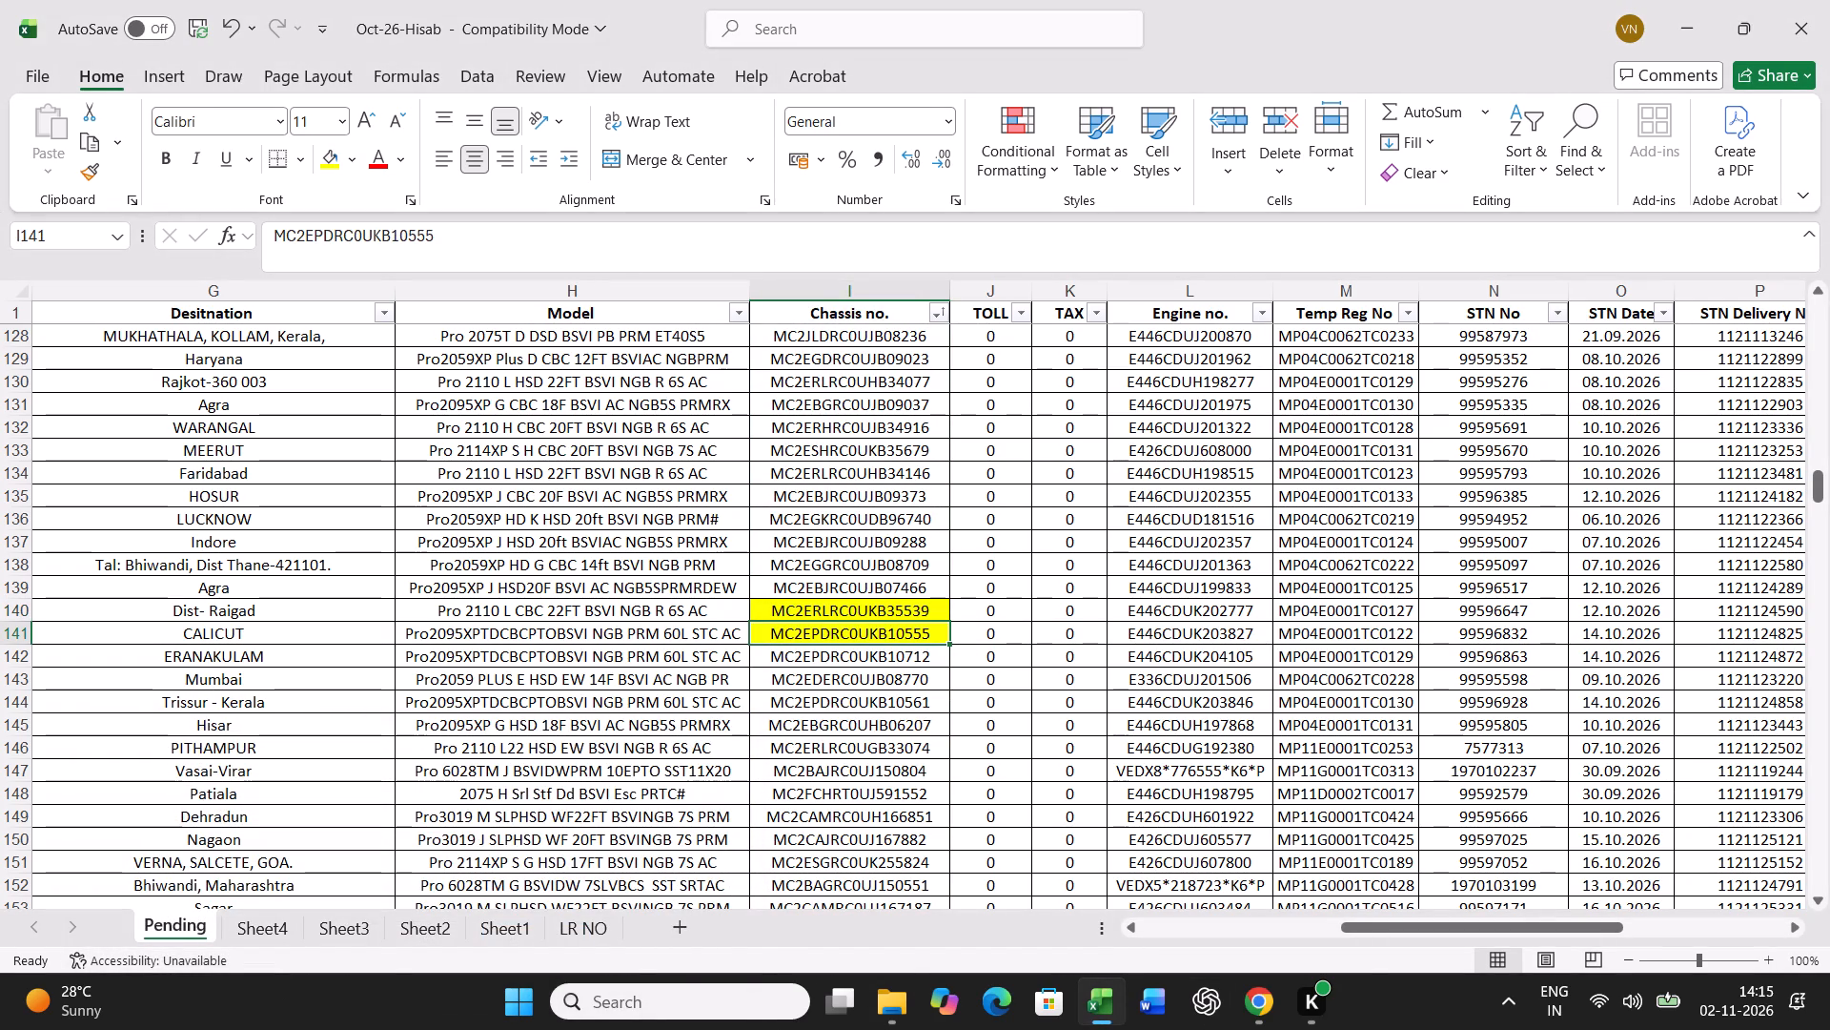
Find the chassis number ending in B06411 and fill its cell yellow.
{"action": "key", "text": "ctrl+f"}
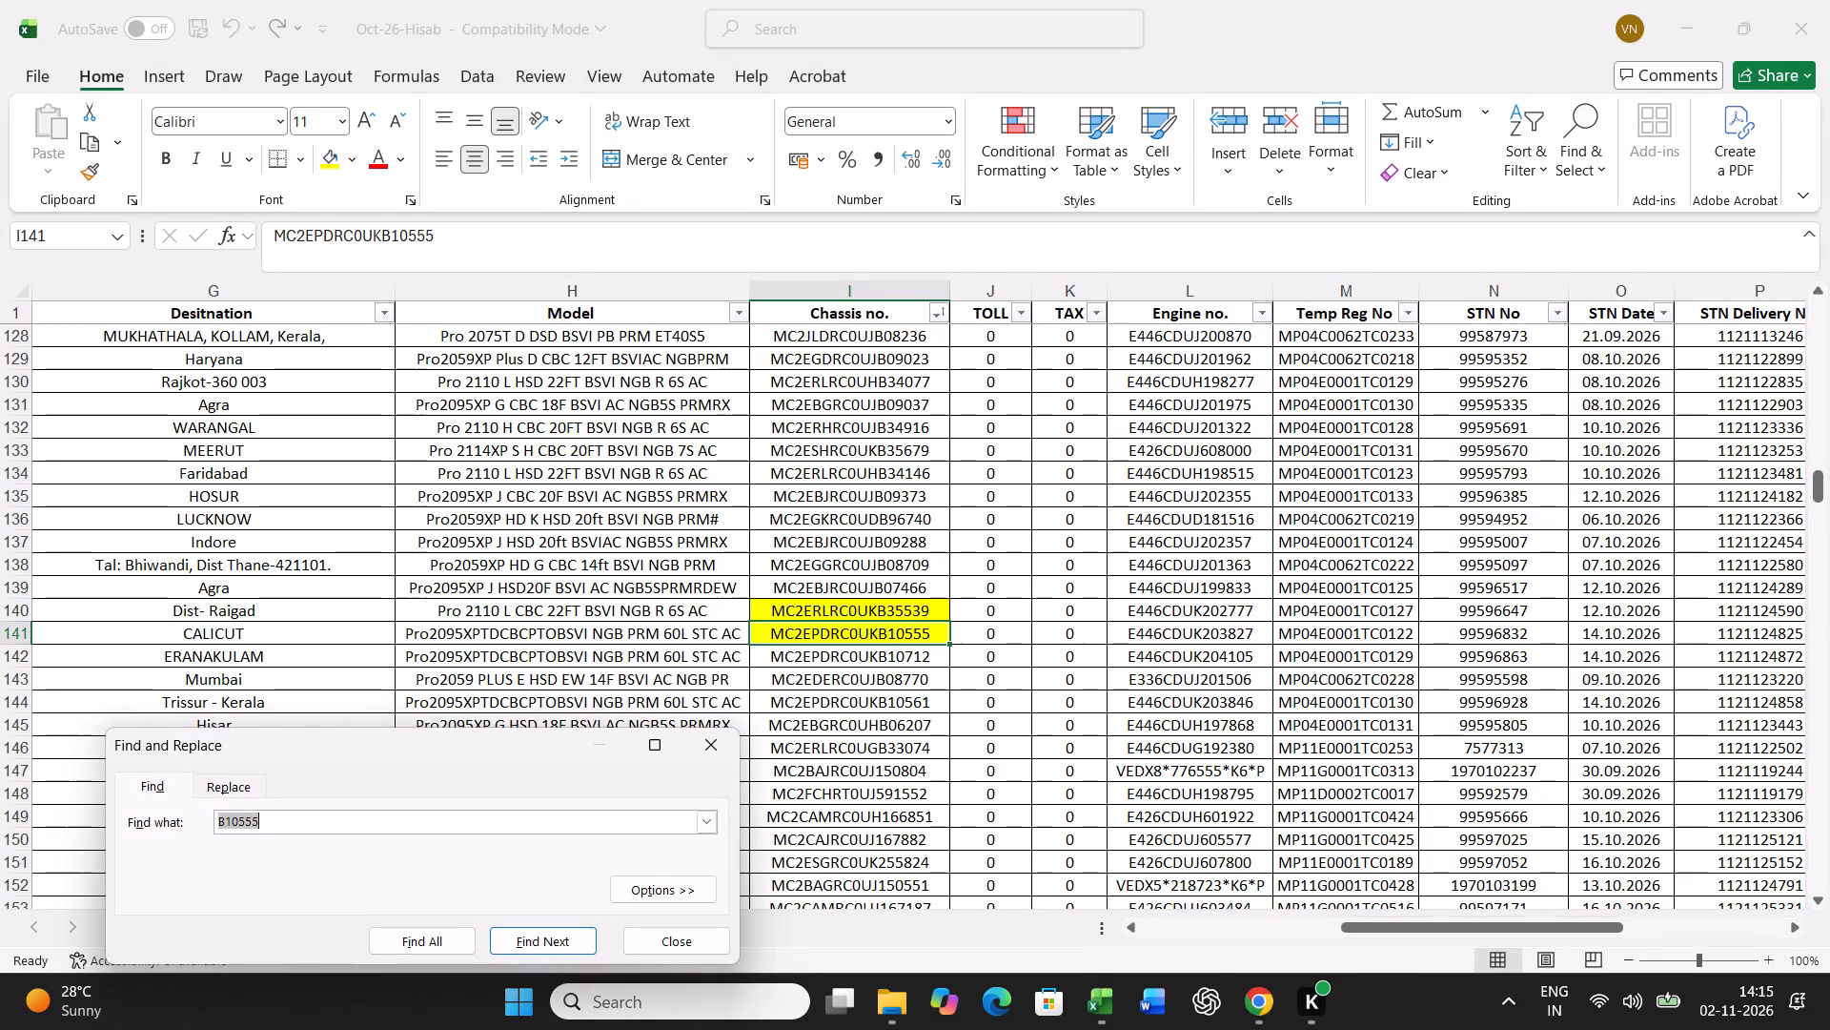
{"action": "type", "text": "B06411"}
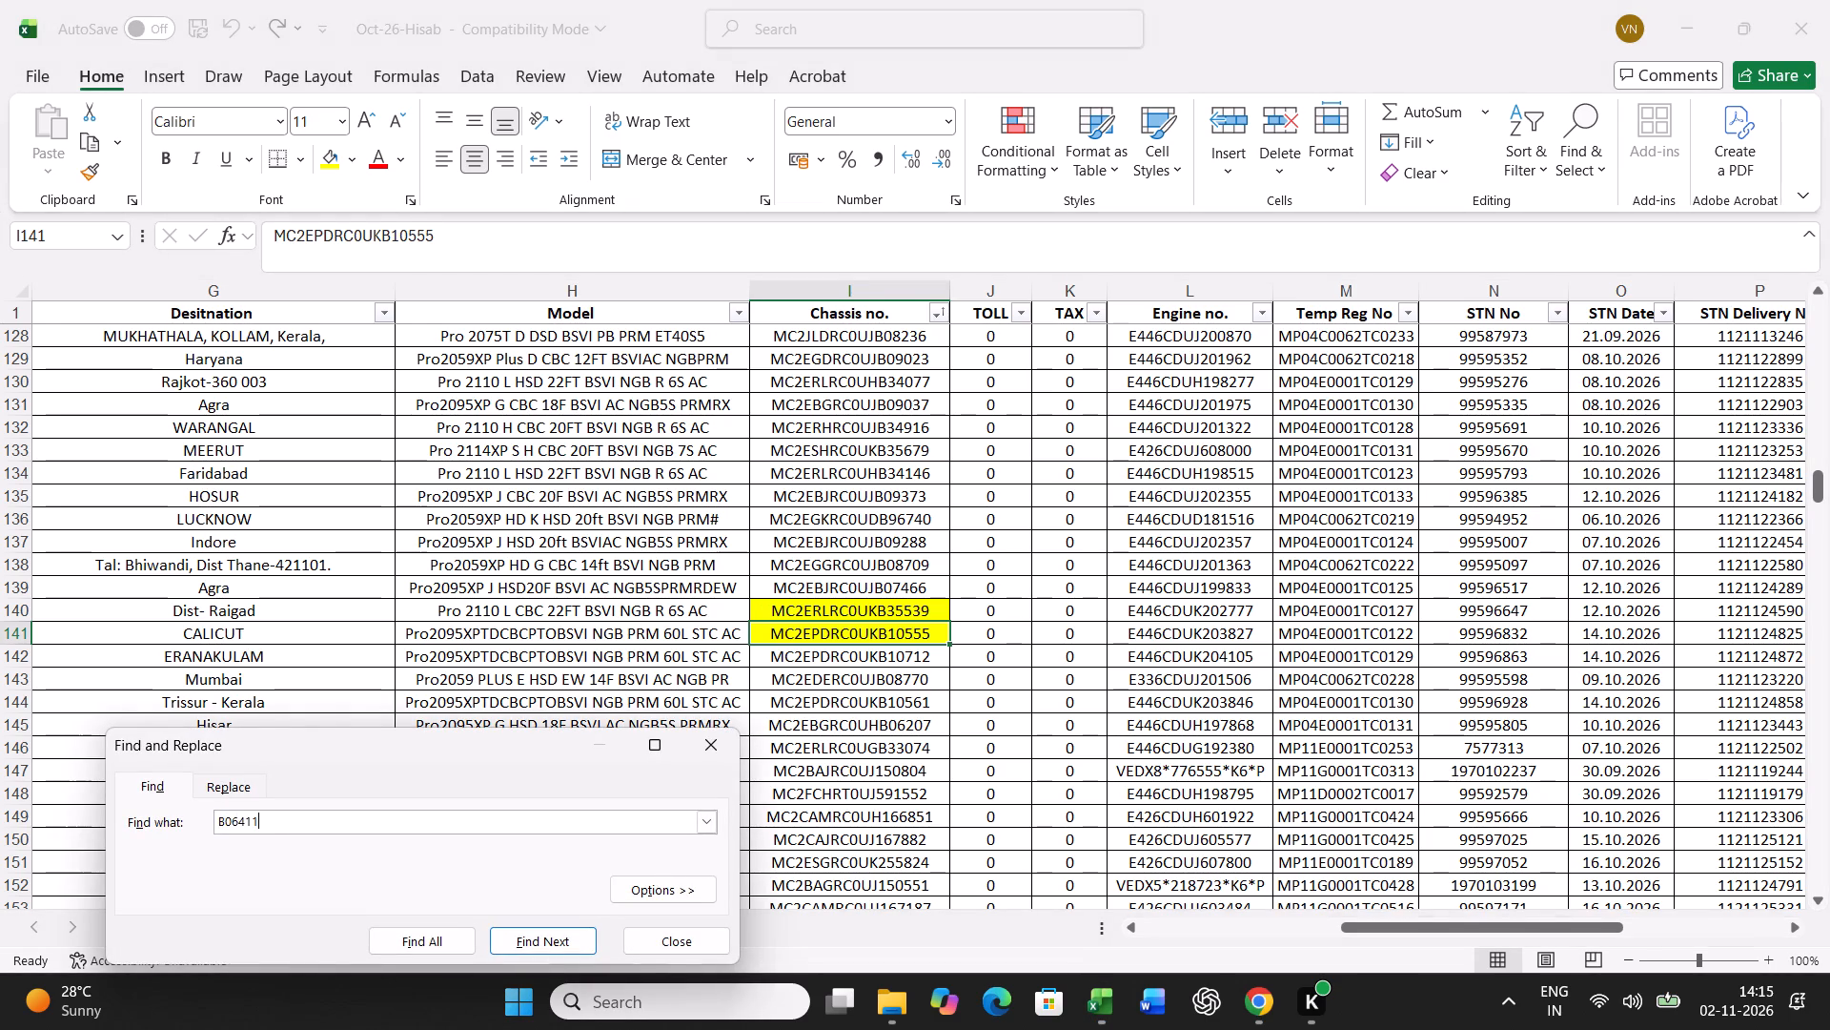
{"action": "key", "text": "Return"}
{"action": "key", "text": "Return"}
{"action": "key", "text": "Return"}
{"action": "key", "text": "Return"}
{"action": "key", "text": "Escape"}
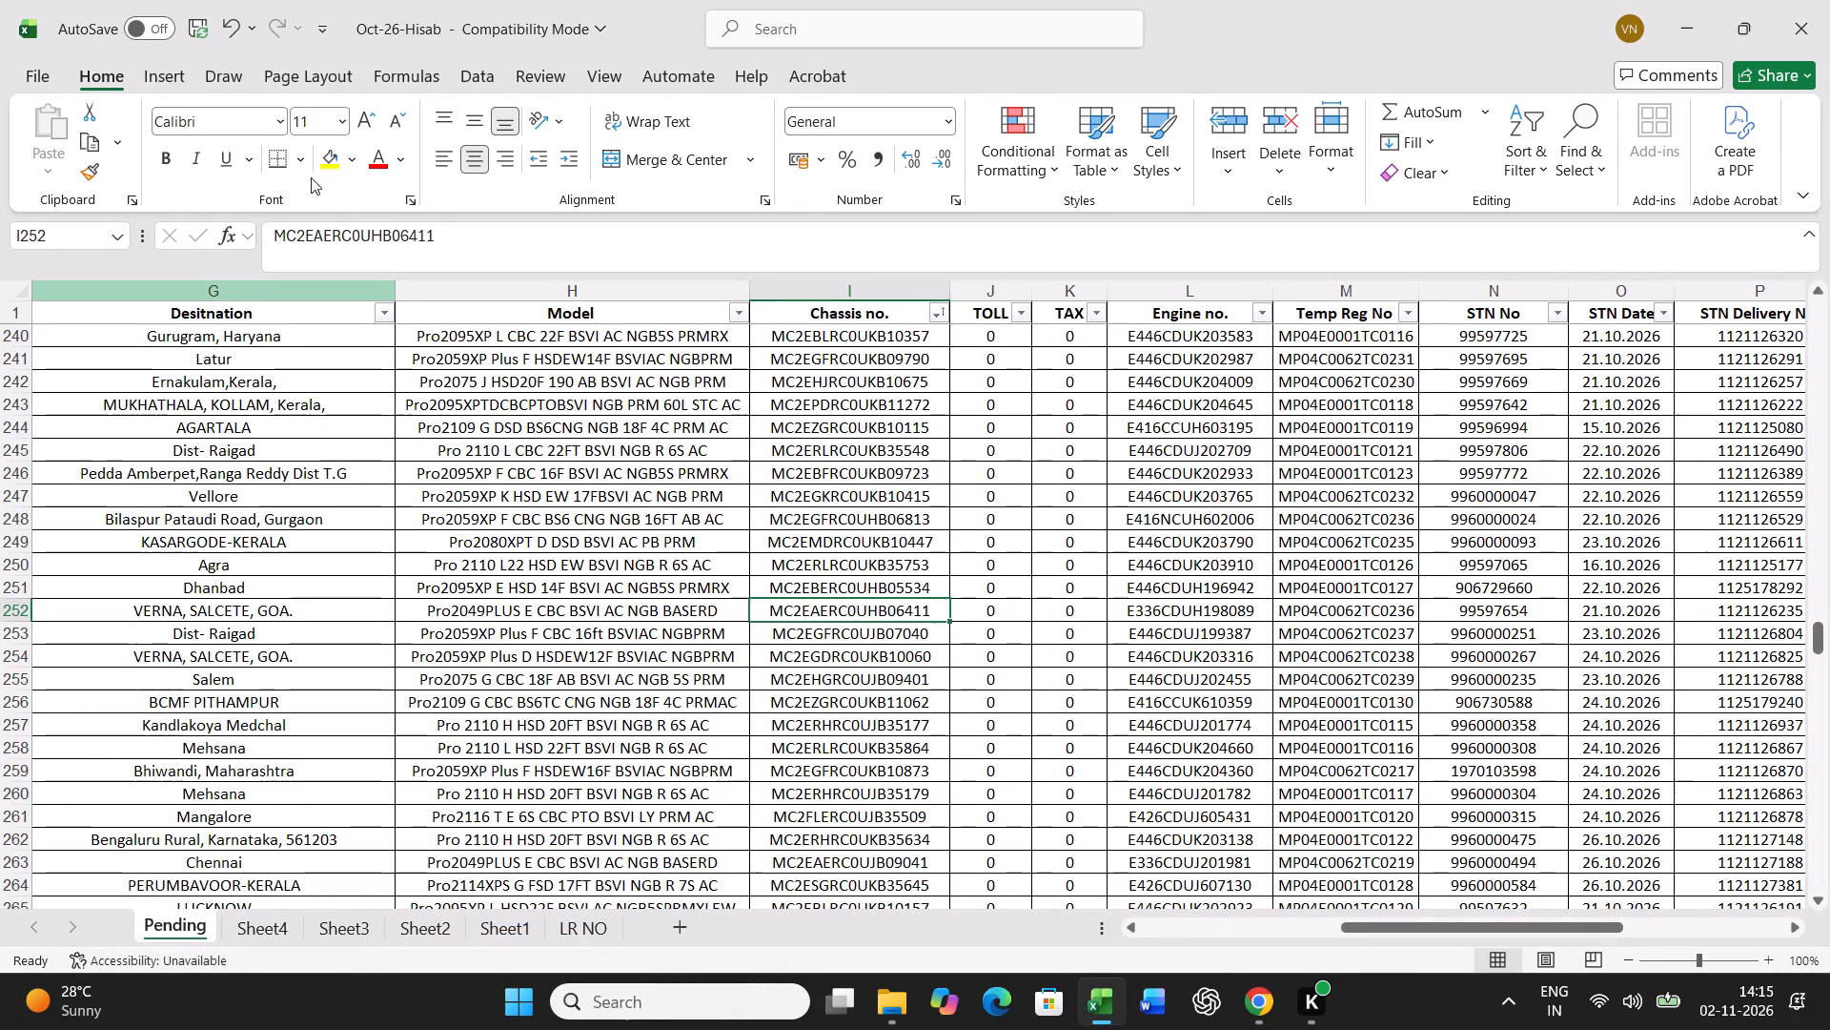
{"action": "left_click", "coordinate": [327, 159]}
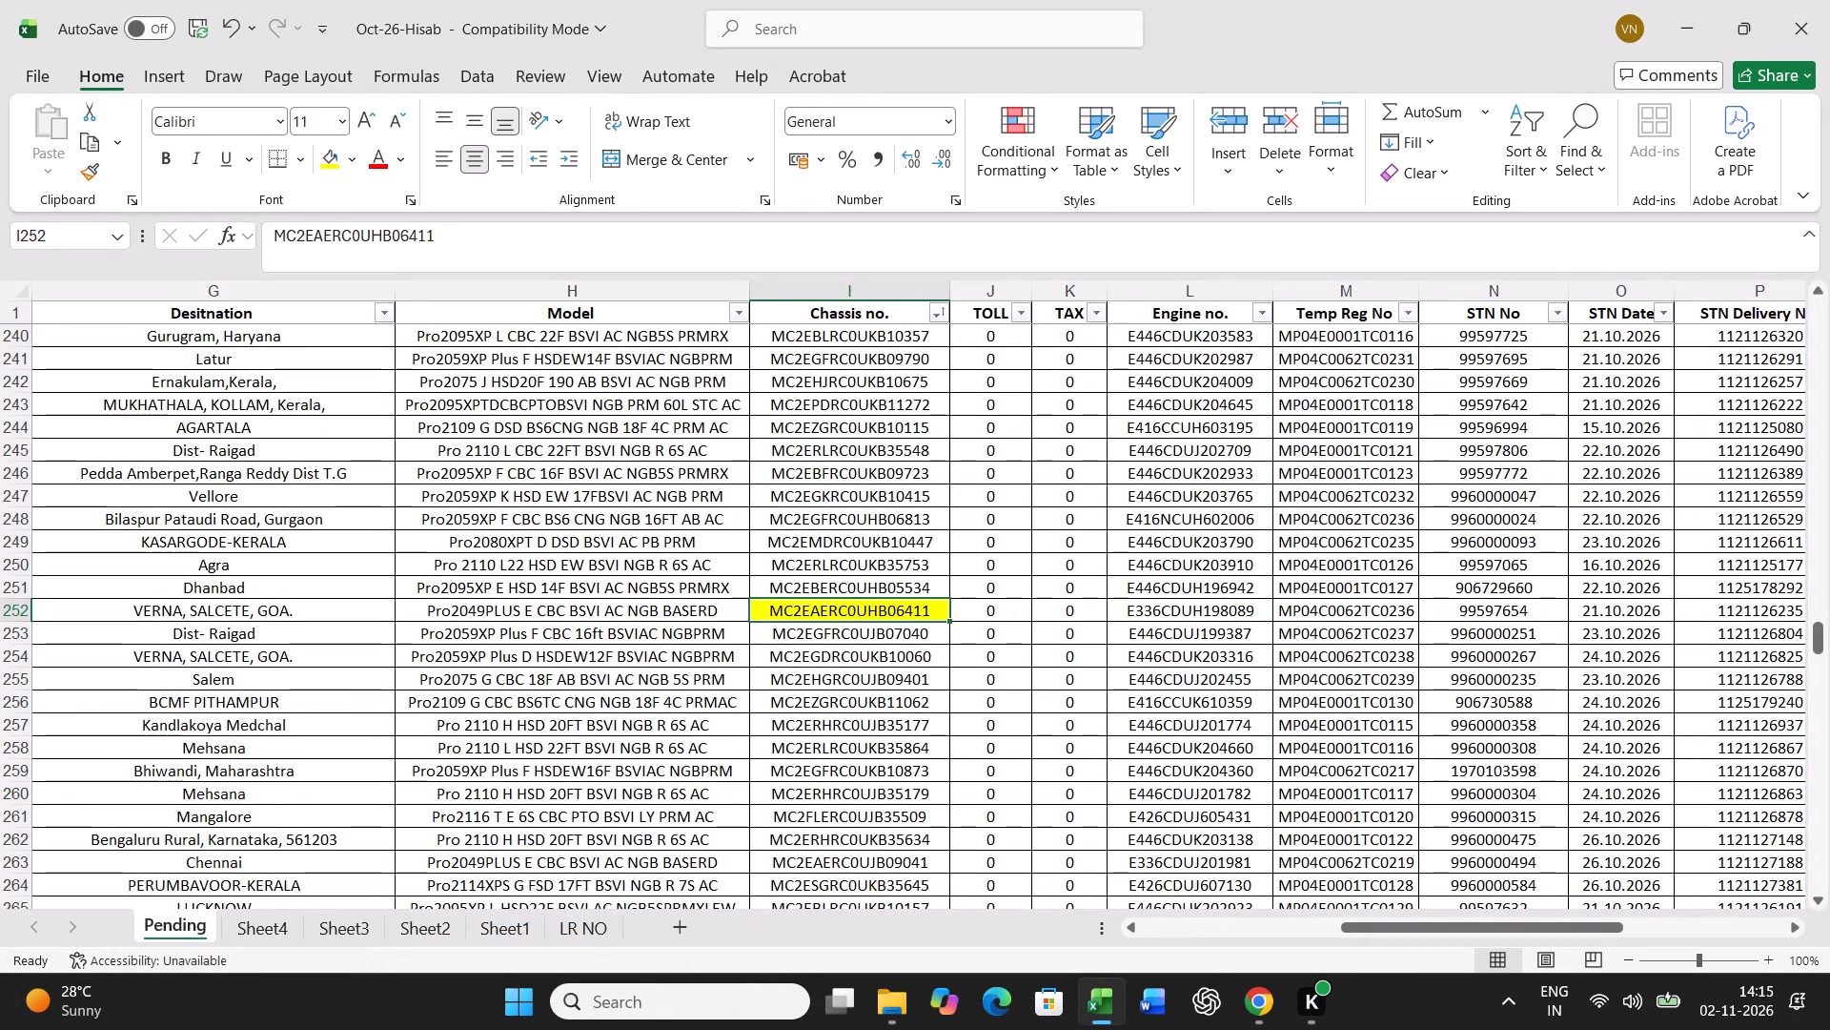
Find the chassis number ending in B09723 and fill its cell yellow.
{"action": "key", "text": "ctrl+f"}
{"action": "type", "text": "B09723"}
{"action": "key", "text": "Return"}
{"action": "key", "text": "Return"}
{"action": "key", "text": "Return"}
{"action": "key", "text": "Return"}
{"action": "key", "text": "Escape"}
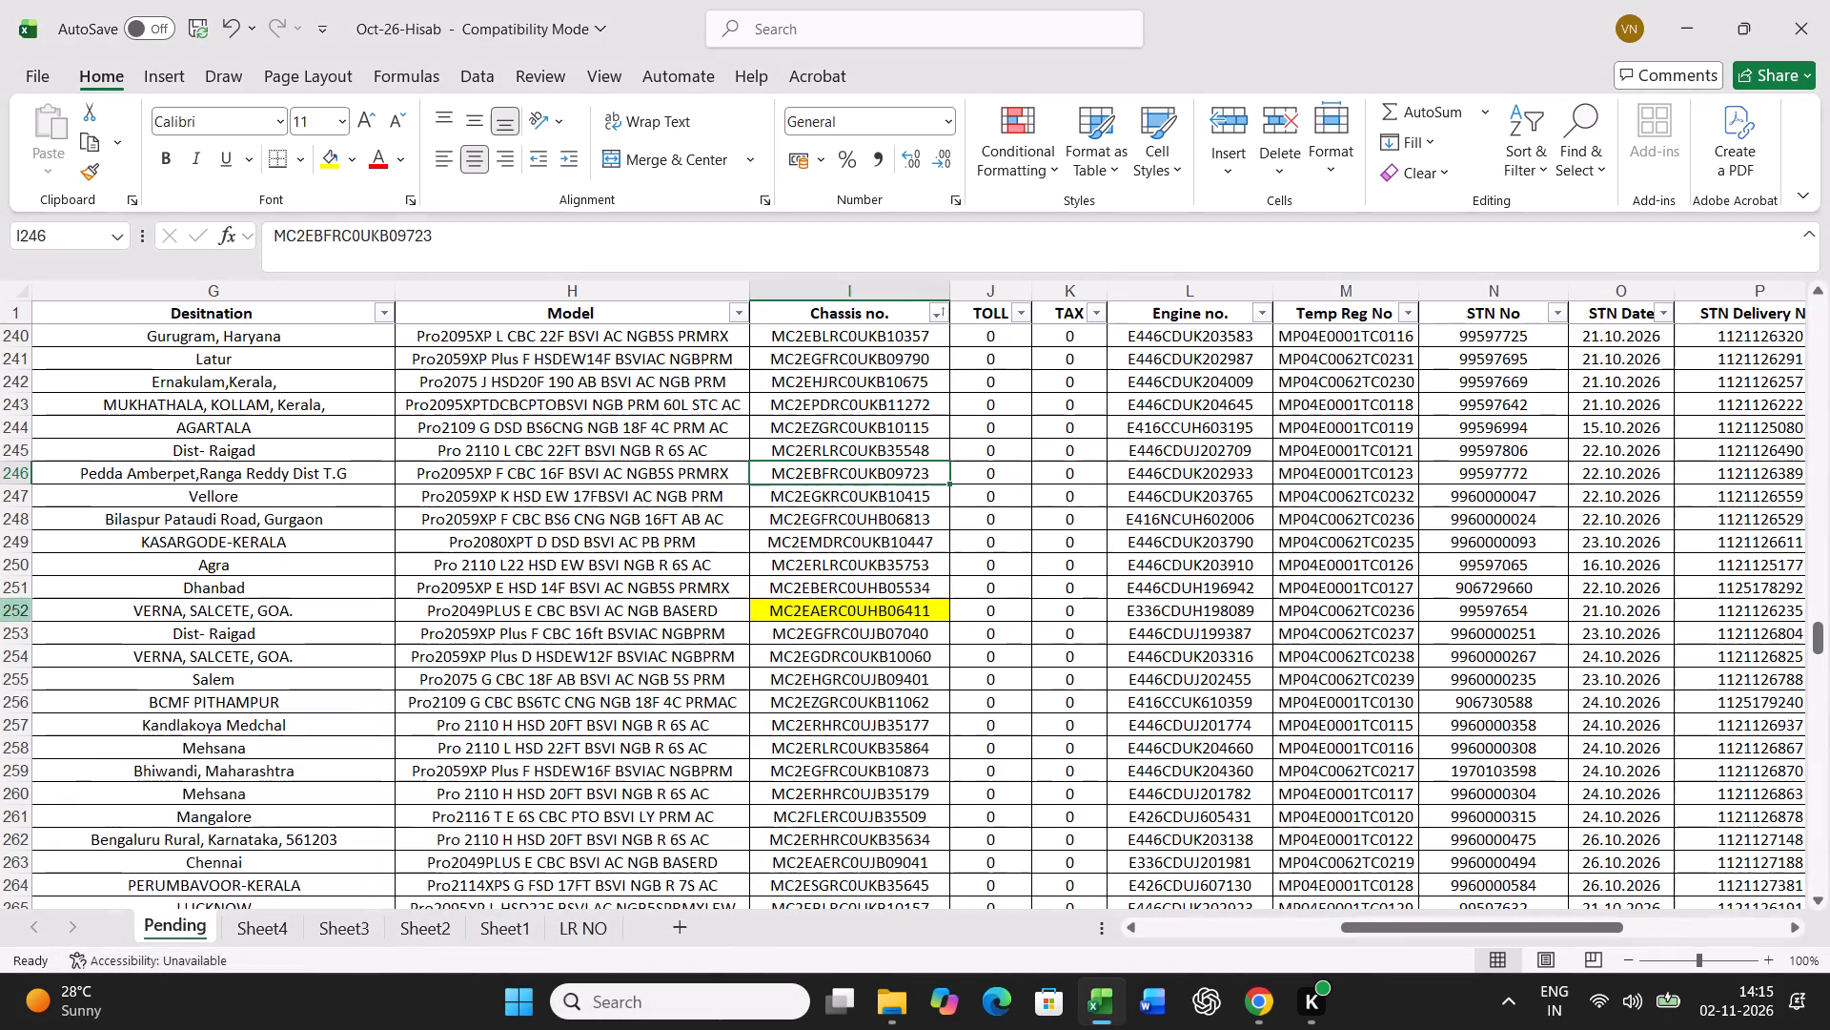
{"action": "left_click", "coordinate": [341, 145]}
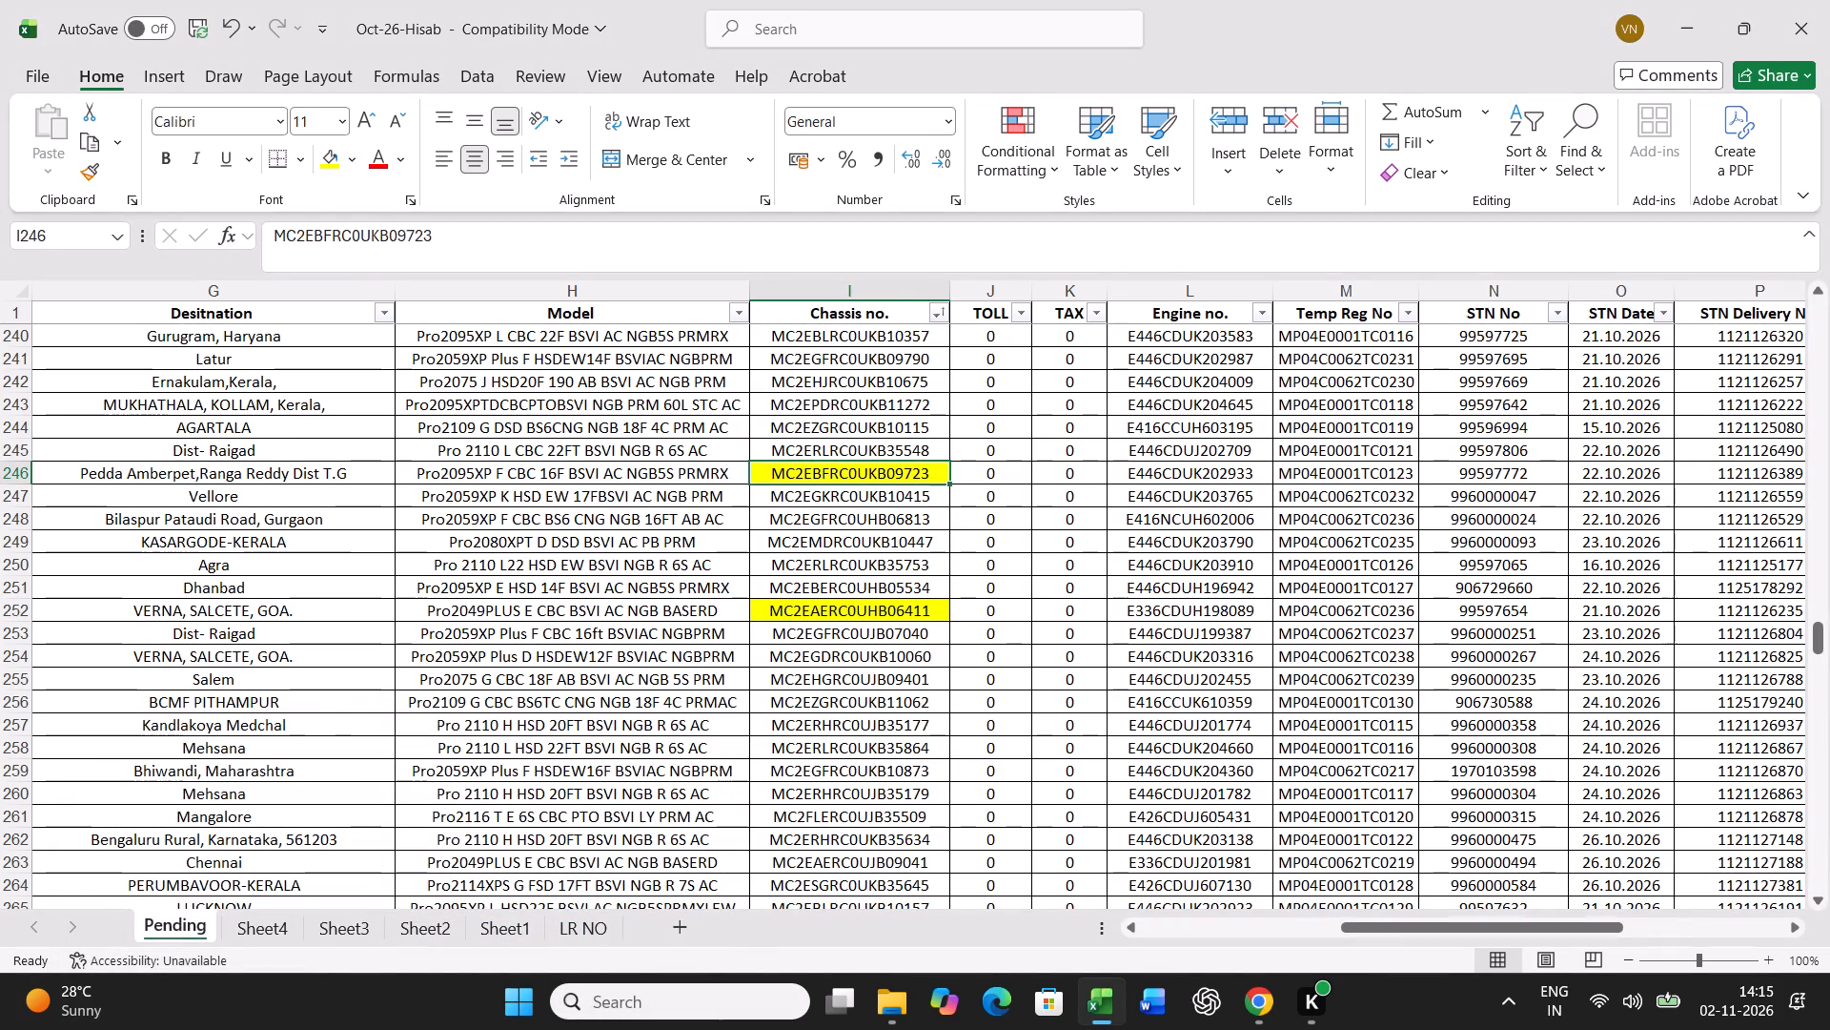
{"action": "key", "text": "ctrl+f"}
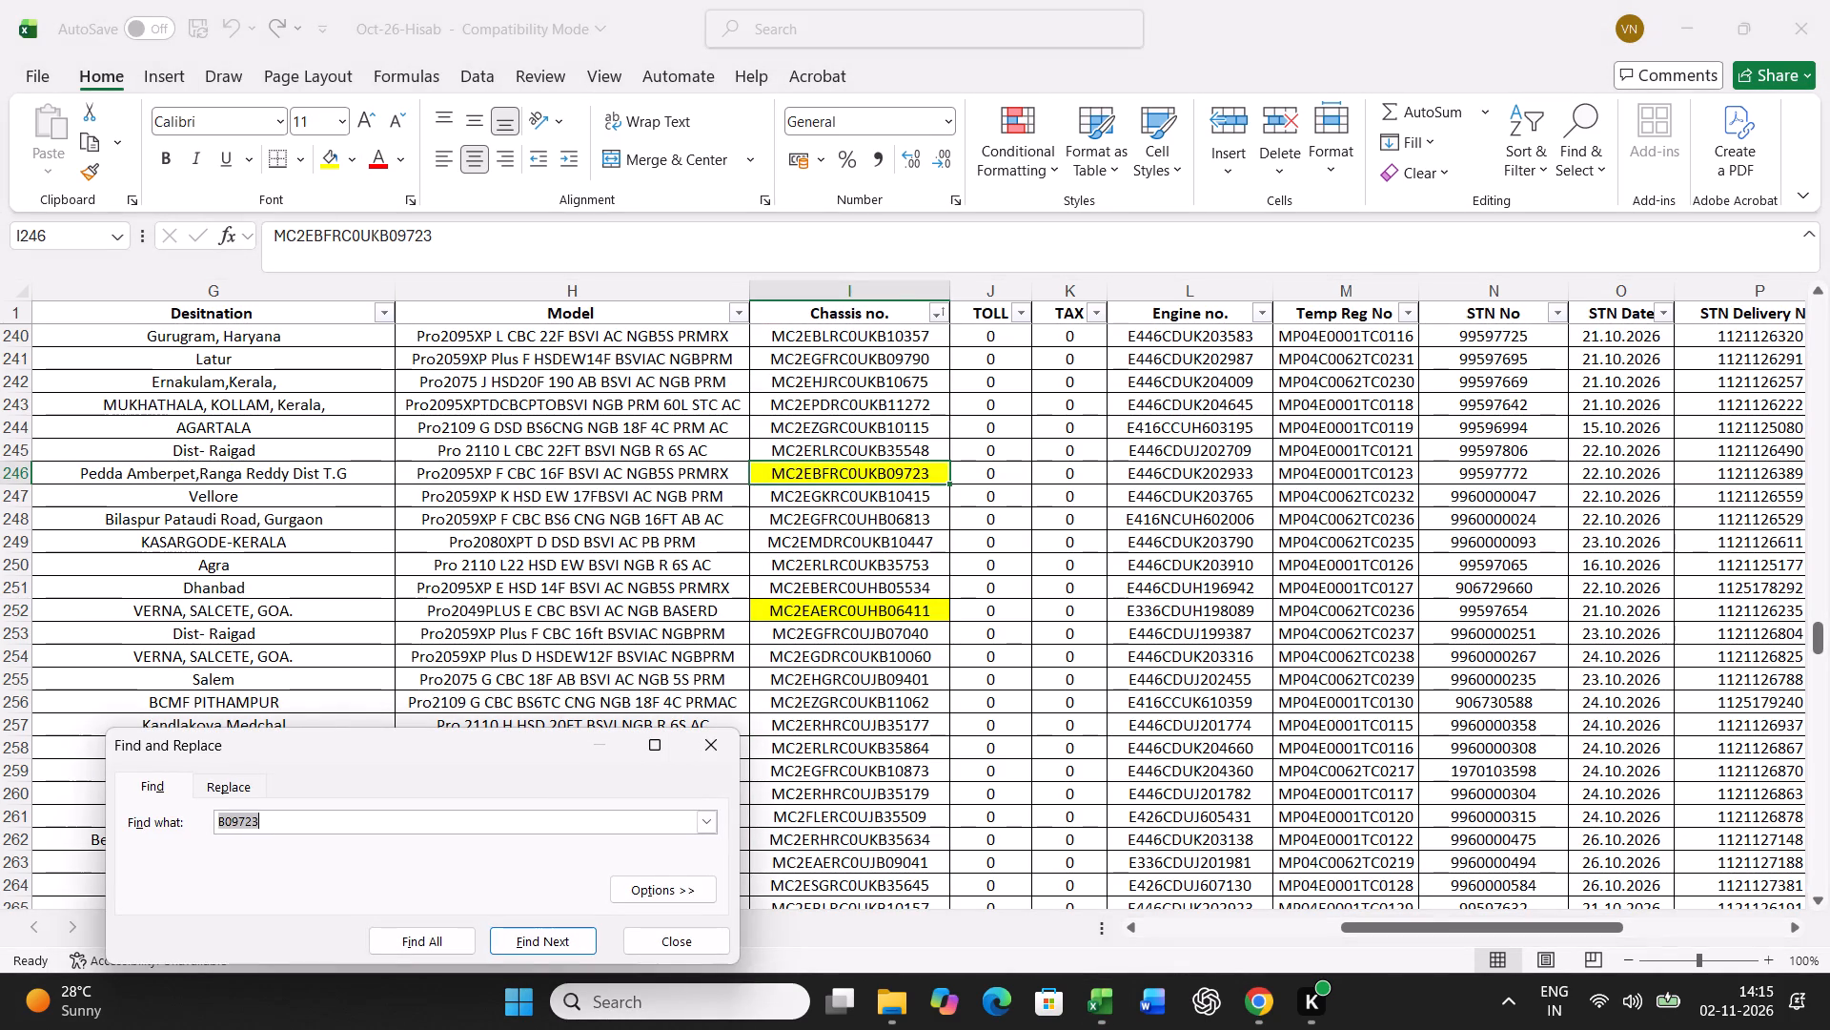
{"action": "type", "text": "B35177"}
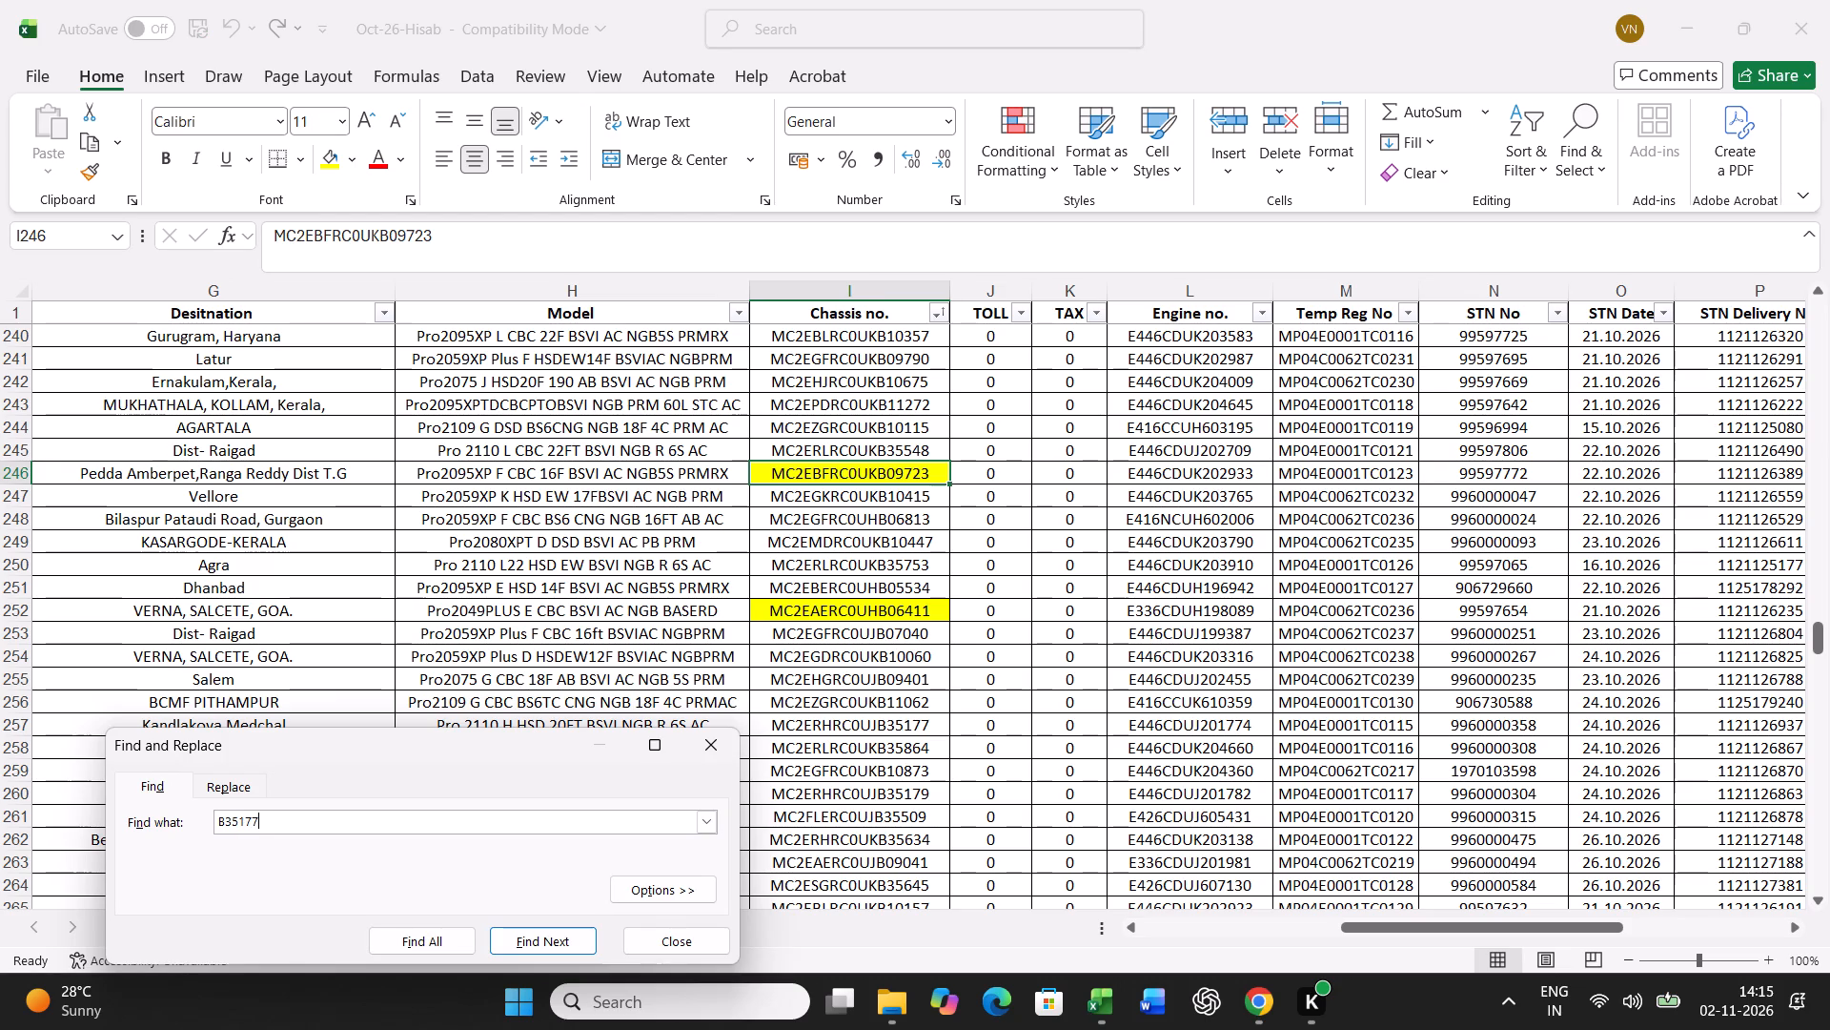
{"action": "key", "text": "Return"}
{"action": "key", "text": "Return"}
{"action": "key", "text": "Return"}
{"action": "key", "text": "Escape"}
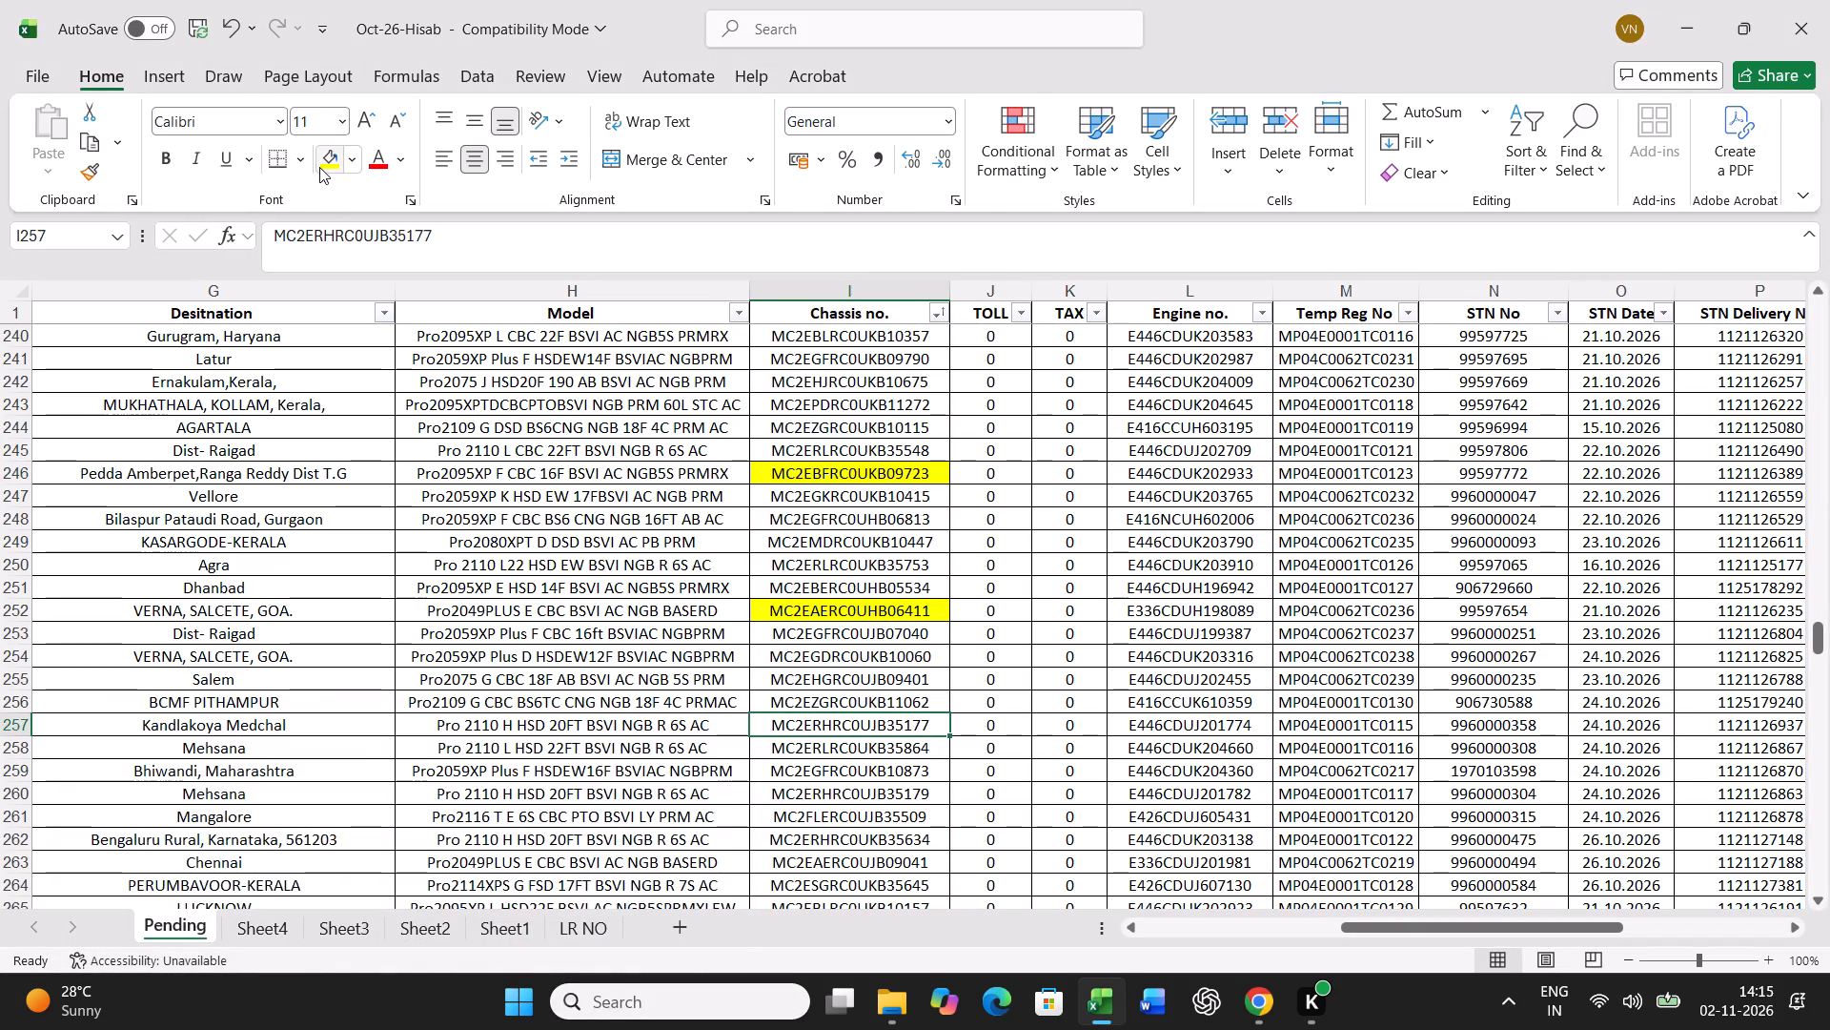
{"action": "left_click", "coordinate": [319, 165]}
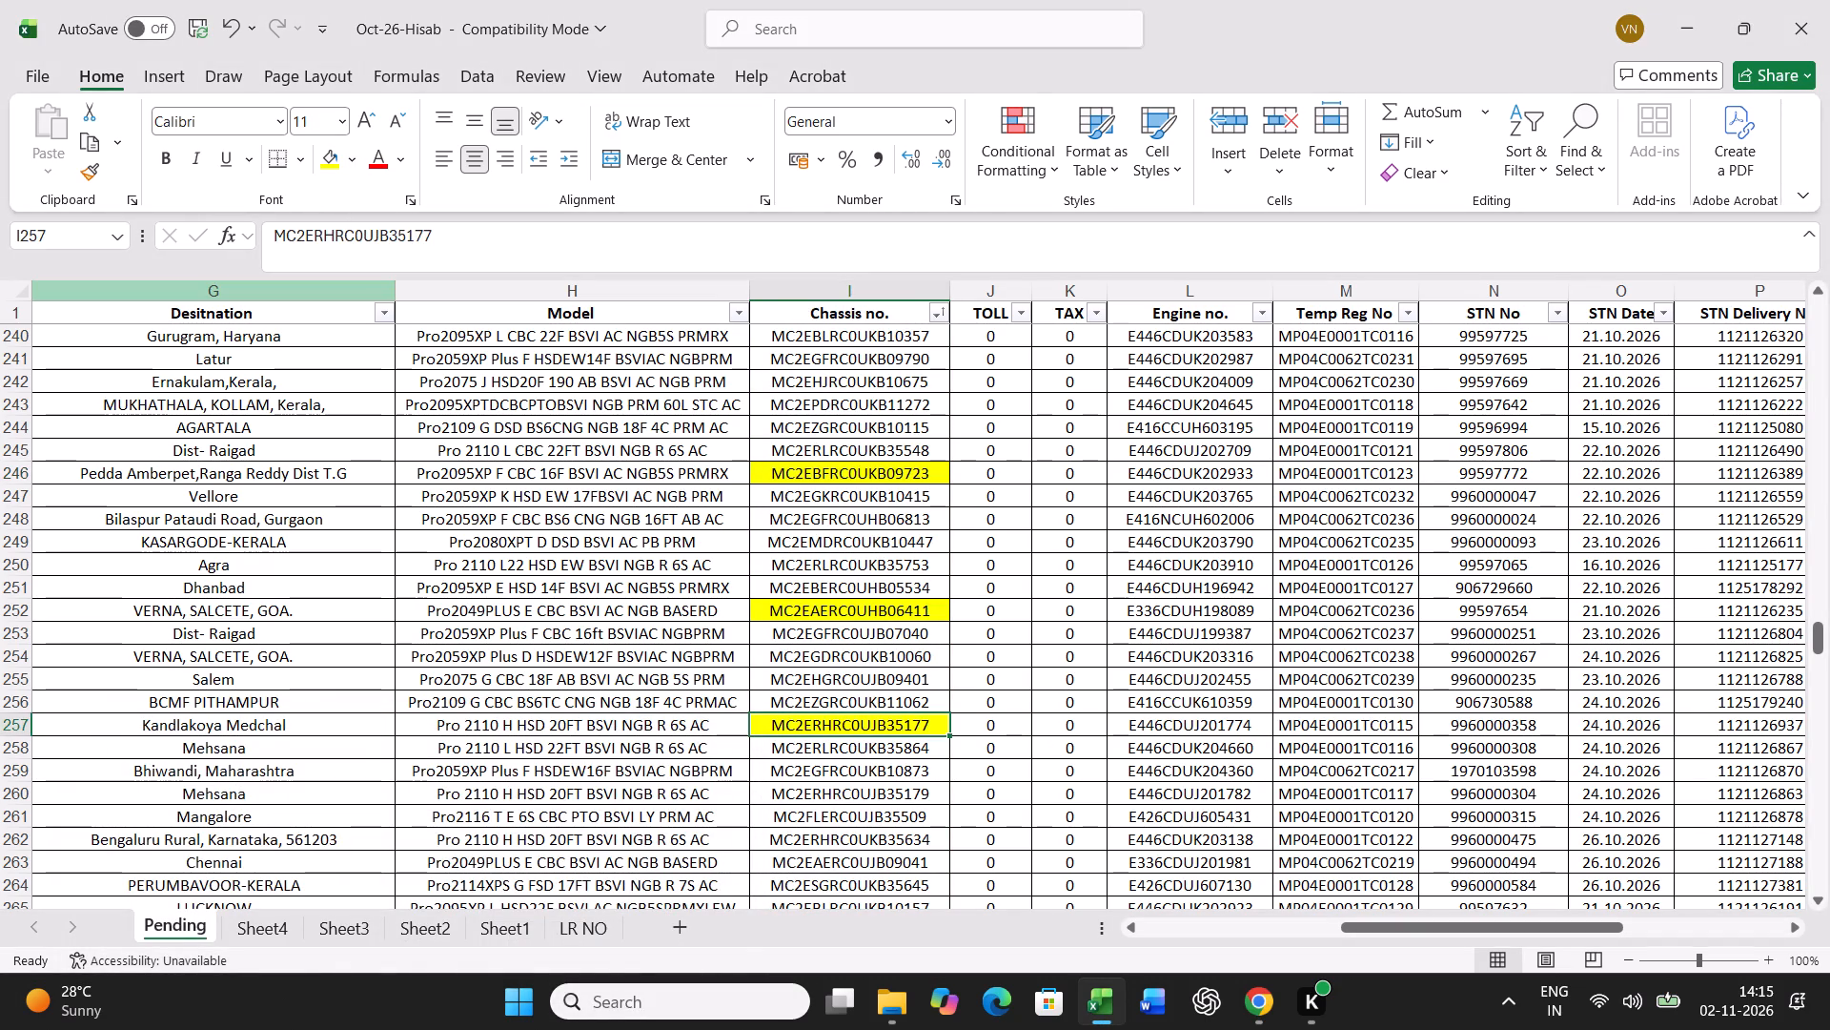
{"action": "key", "text": "ctrl+f"}
{"action": "key", "text": "b"}
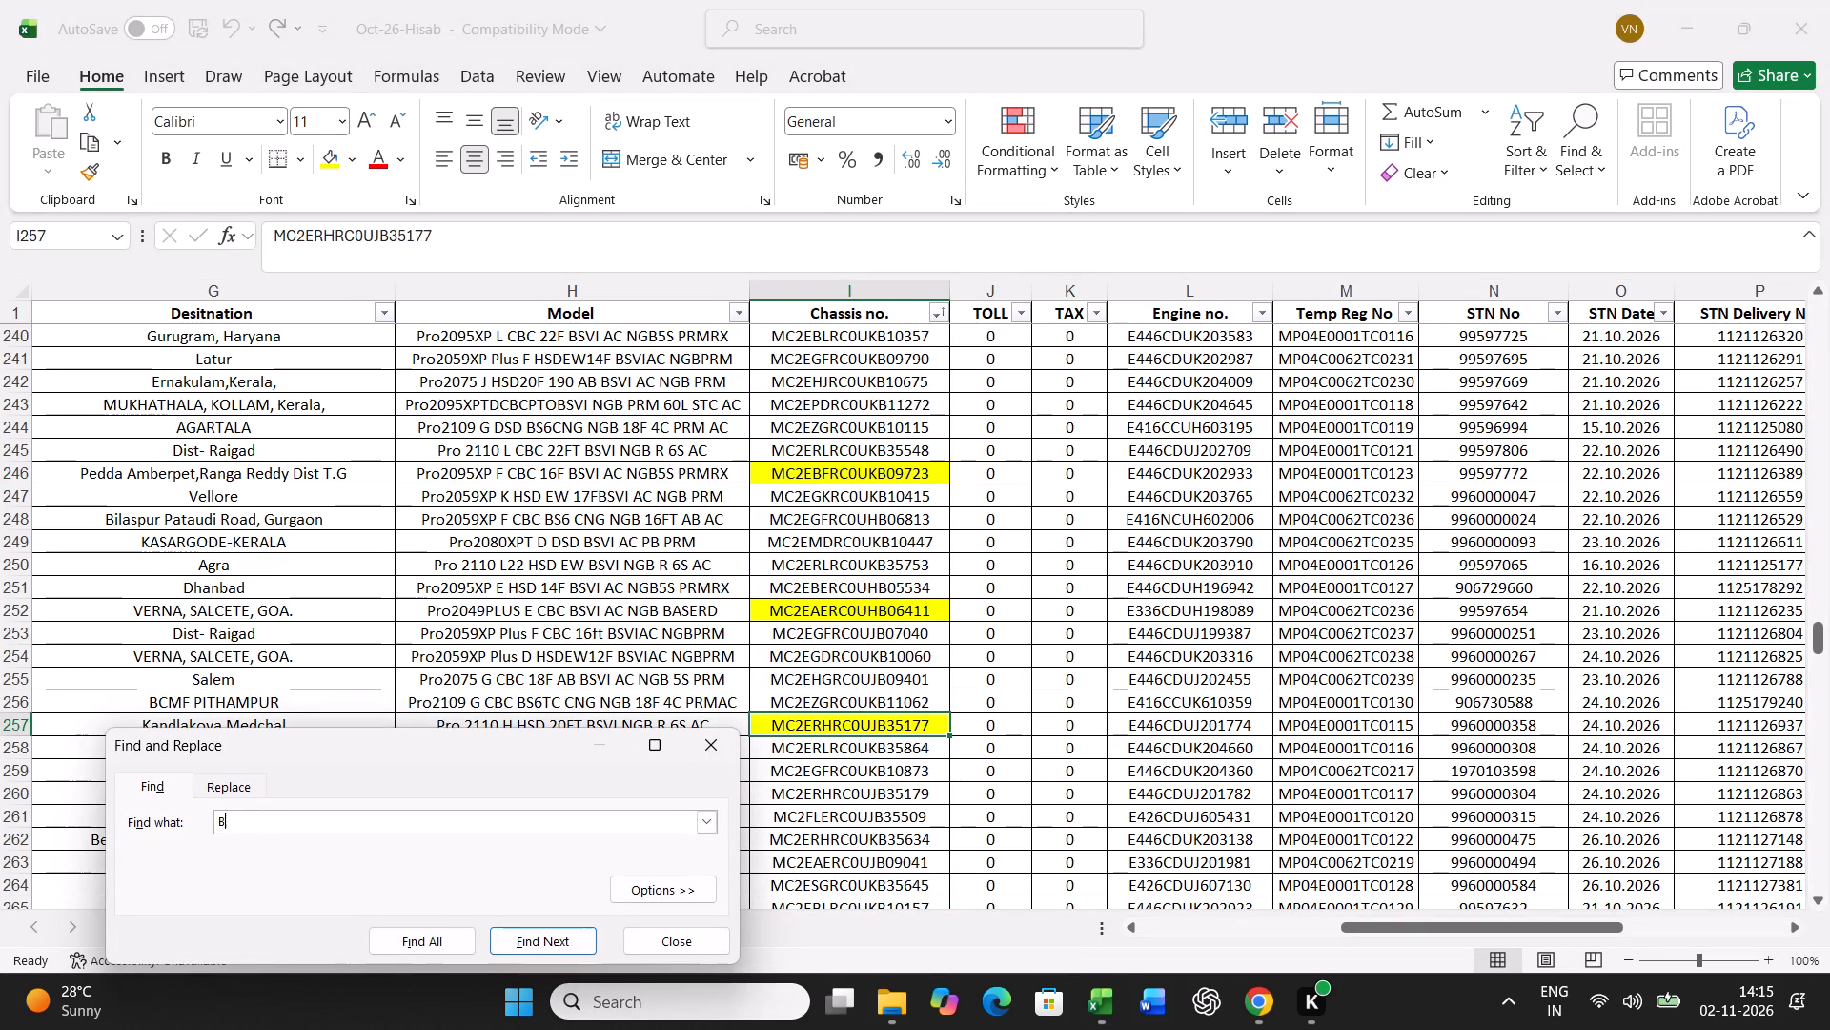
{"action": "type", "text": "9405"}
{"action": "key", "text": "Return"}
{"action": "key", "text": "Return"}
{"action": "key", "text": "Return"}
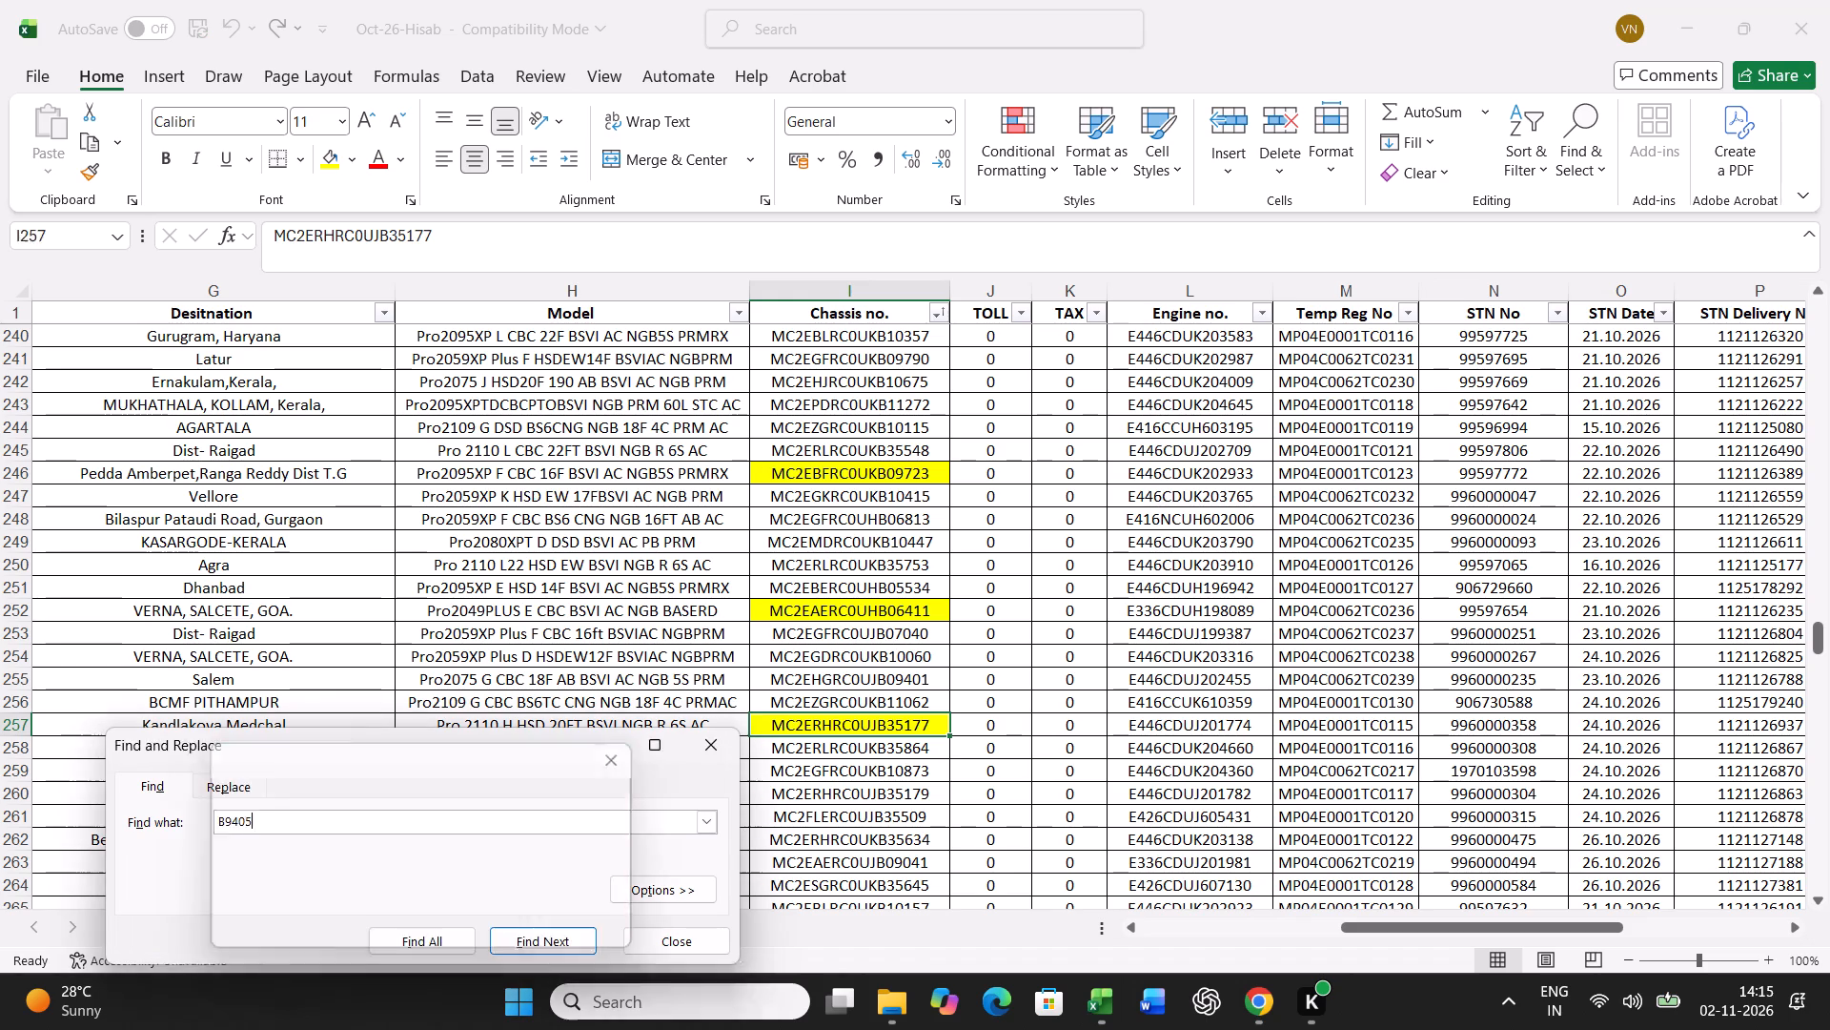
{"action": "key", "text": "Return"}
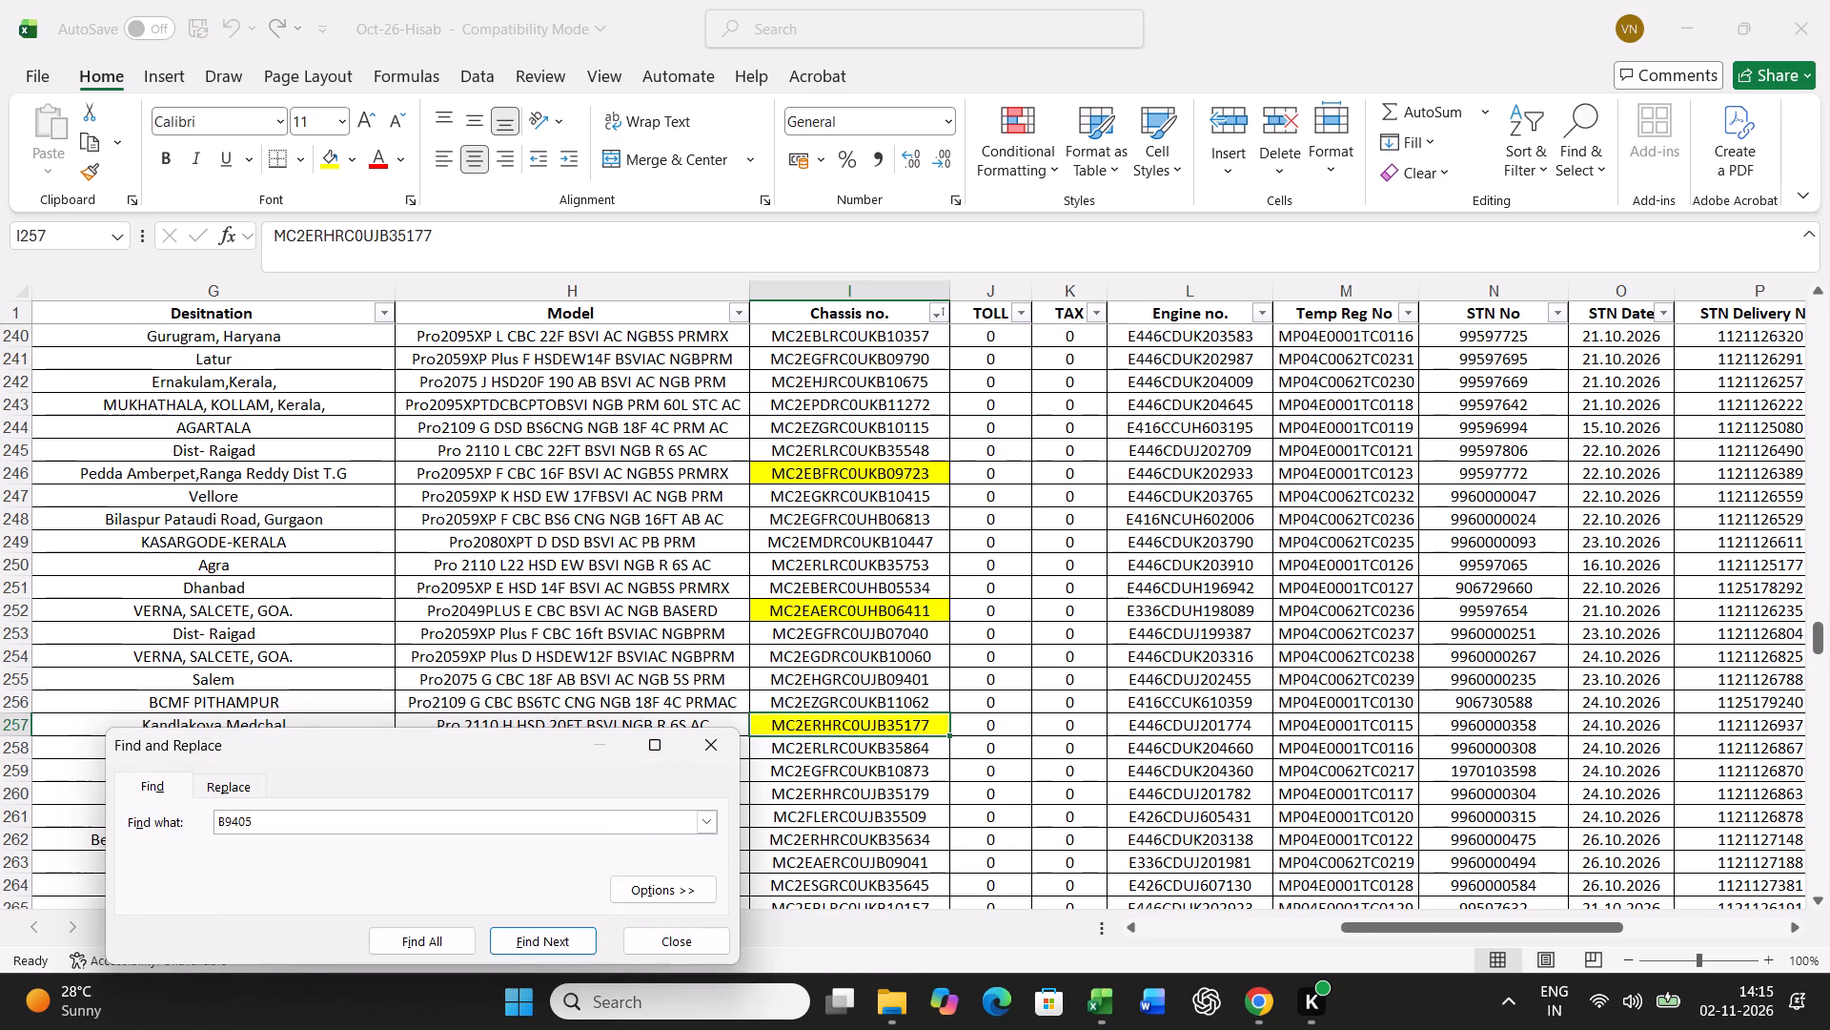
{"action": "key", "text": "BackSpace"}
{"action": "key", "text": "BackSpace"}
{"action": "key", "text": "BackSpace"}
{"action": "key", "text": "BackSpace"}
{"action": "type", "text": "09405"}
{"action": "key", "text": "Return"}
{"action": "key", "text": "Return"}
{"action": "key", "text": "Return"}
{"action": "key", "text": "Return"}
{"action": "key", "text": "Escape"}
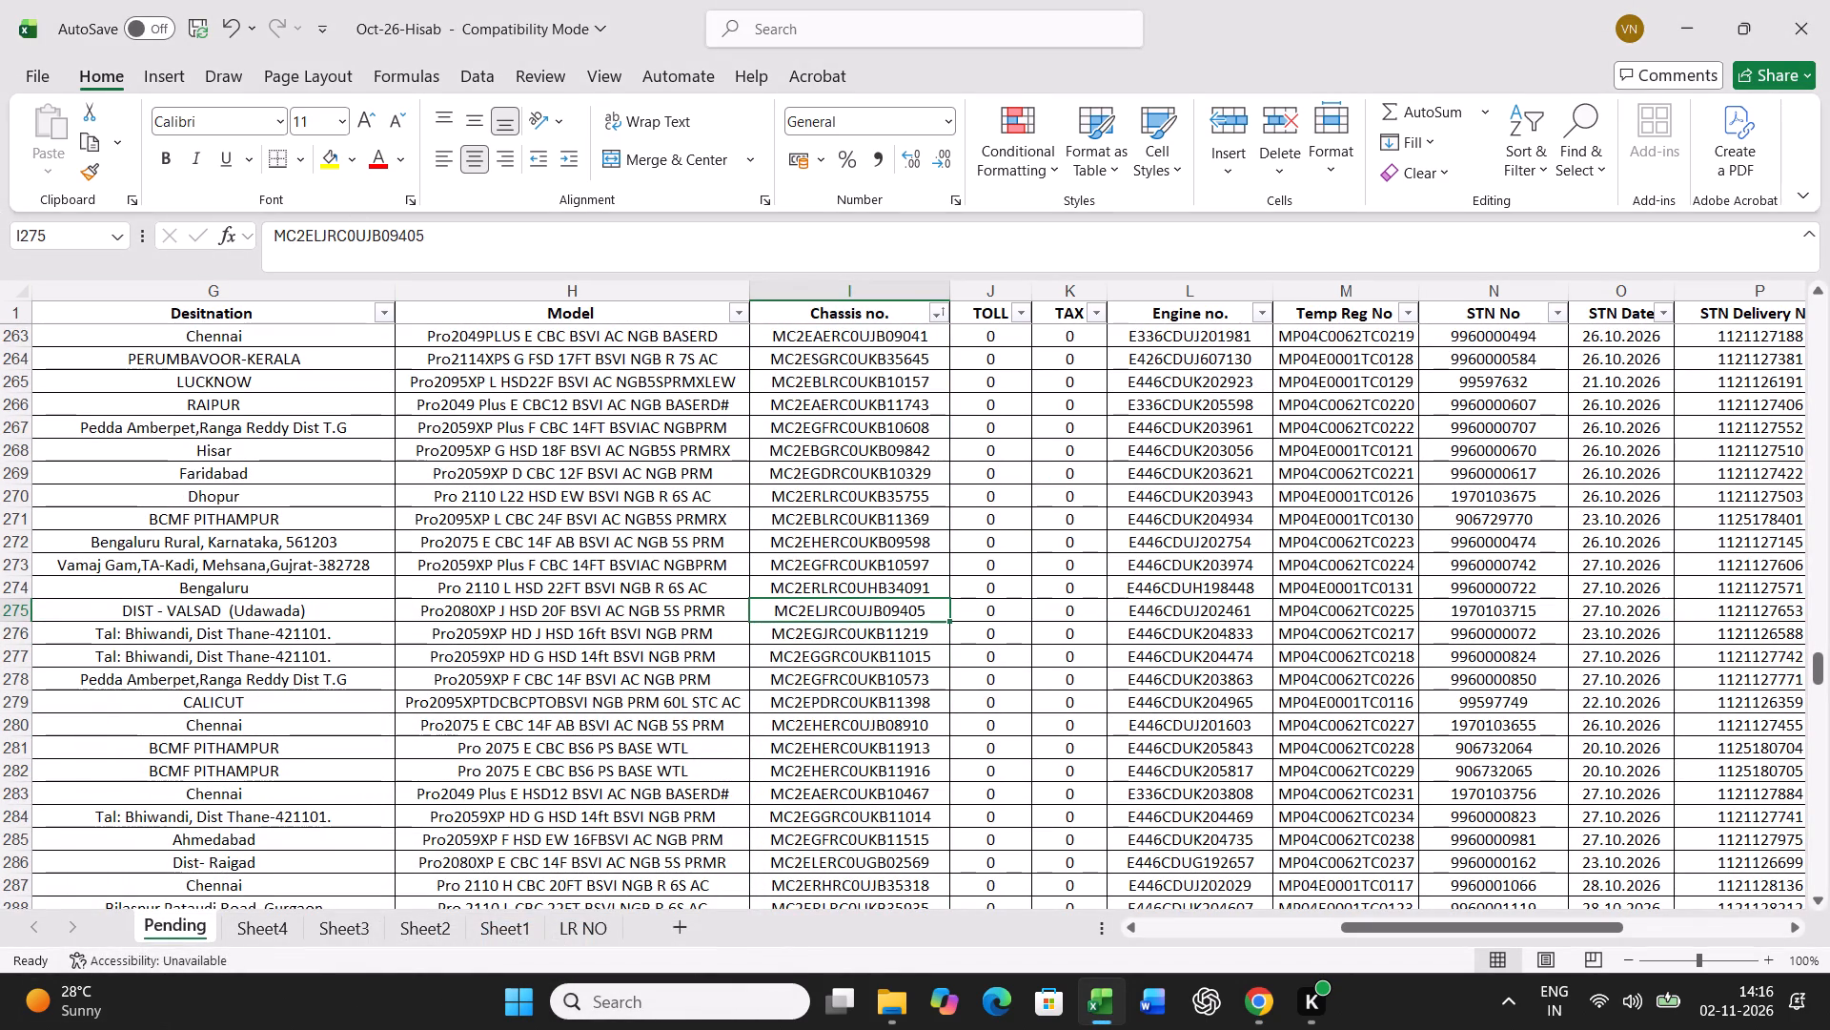
{"action": "left_click", "coordinate": [330, 165]}
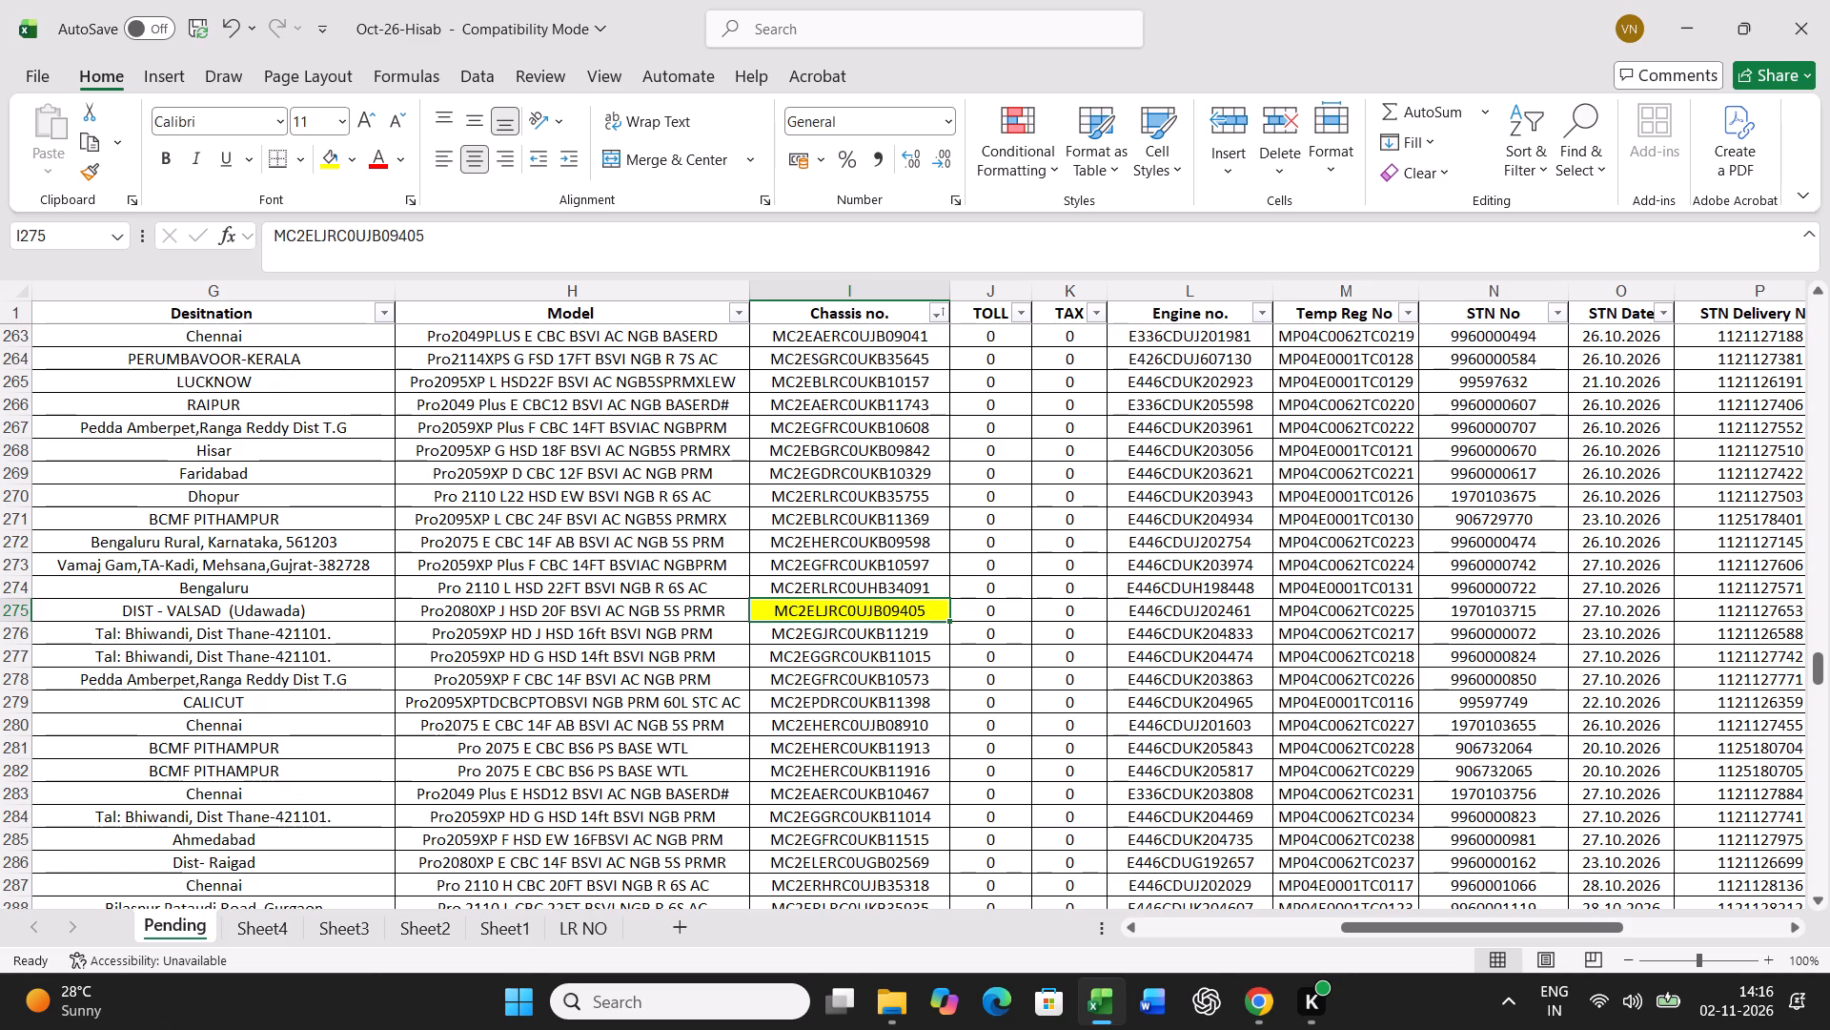
Find the chassis number ending in B10608 and fill its cell yellow.
{"action": "key", "text": "ctrl+f"}
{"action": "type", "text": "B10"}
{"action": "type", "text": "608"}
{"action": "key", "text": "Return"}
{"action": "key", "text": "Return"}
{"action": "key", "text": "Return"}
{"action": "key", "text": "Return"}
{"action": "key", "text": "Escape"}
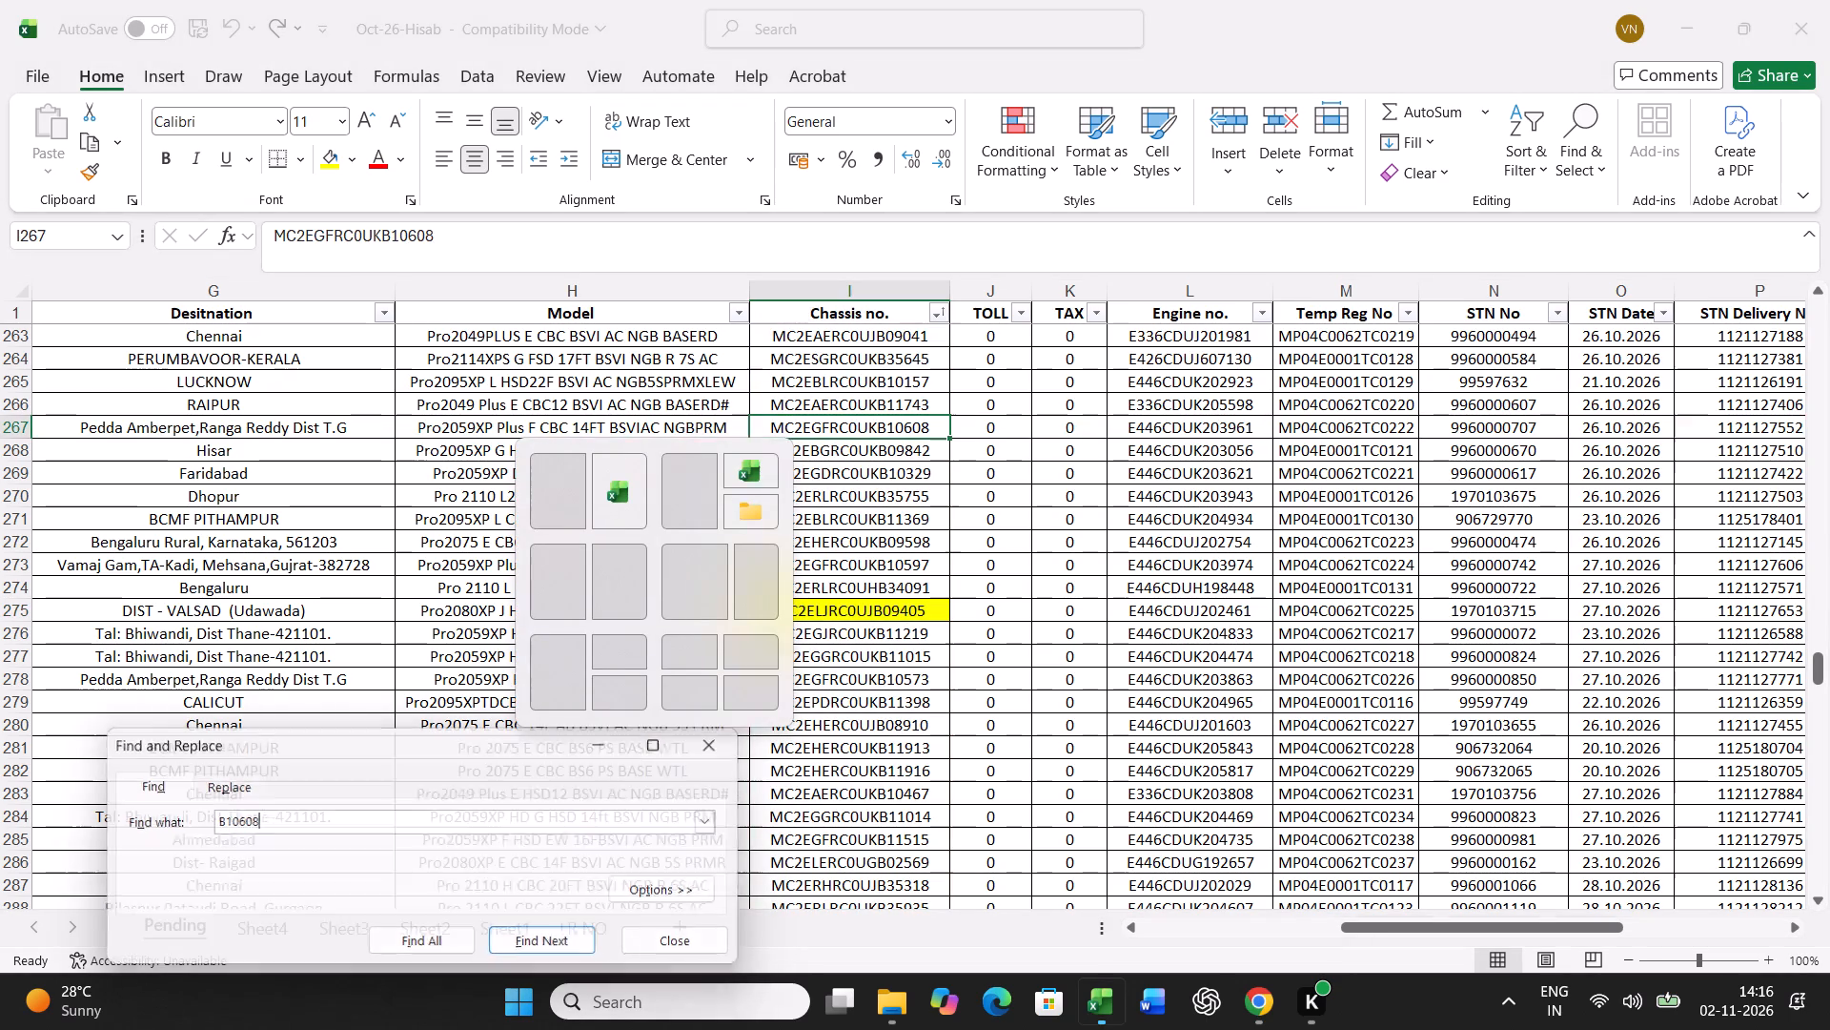
{"action": "left_click", "coordinate": [328, 165]}
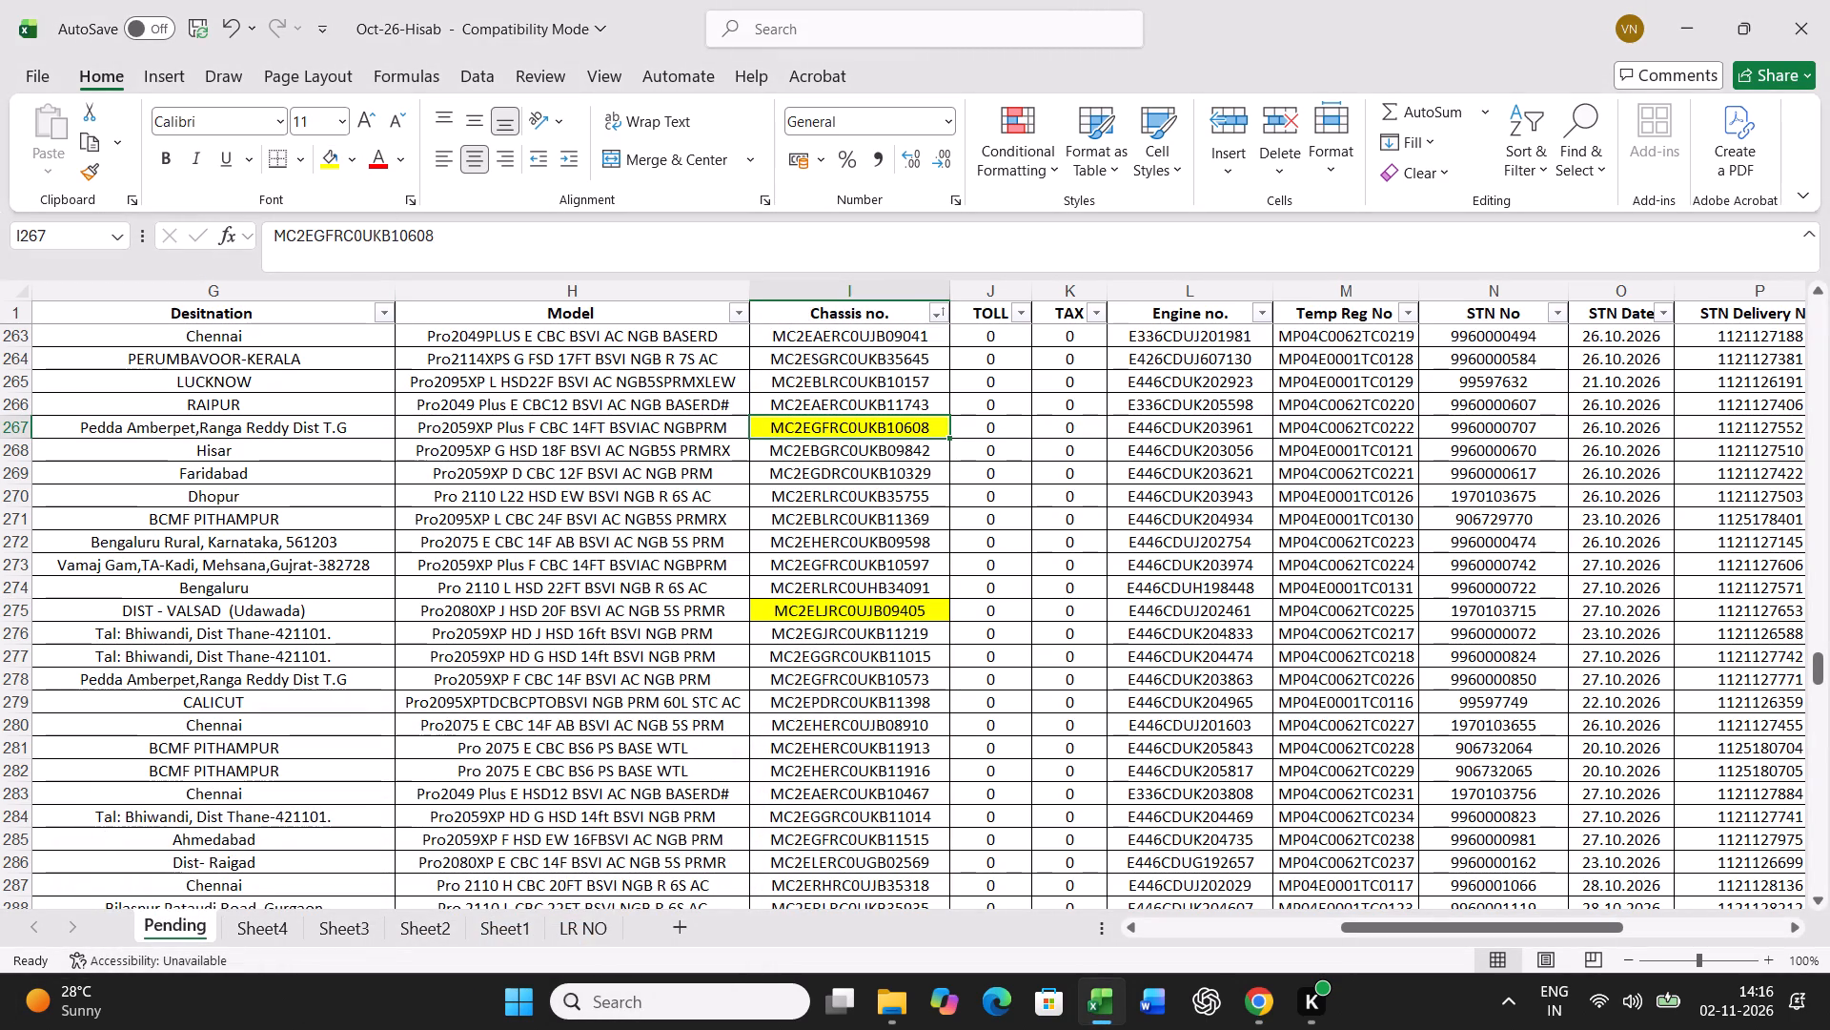
Find the chassis number ending in B10675 and fill its cell yellow.
{"action": "key", "text": "ctrl+f"}
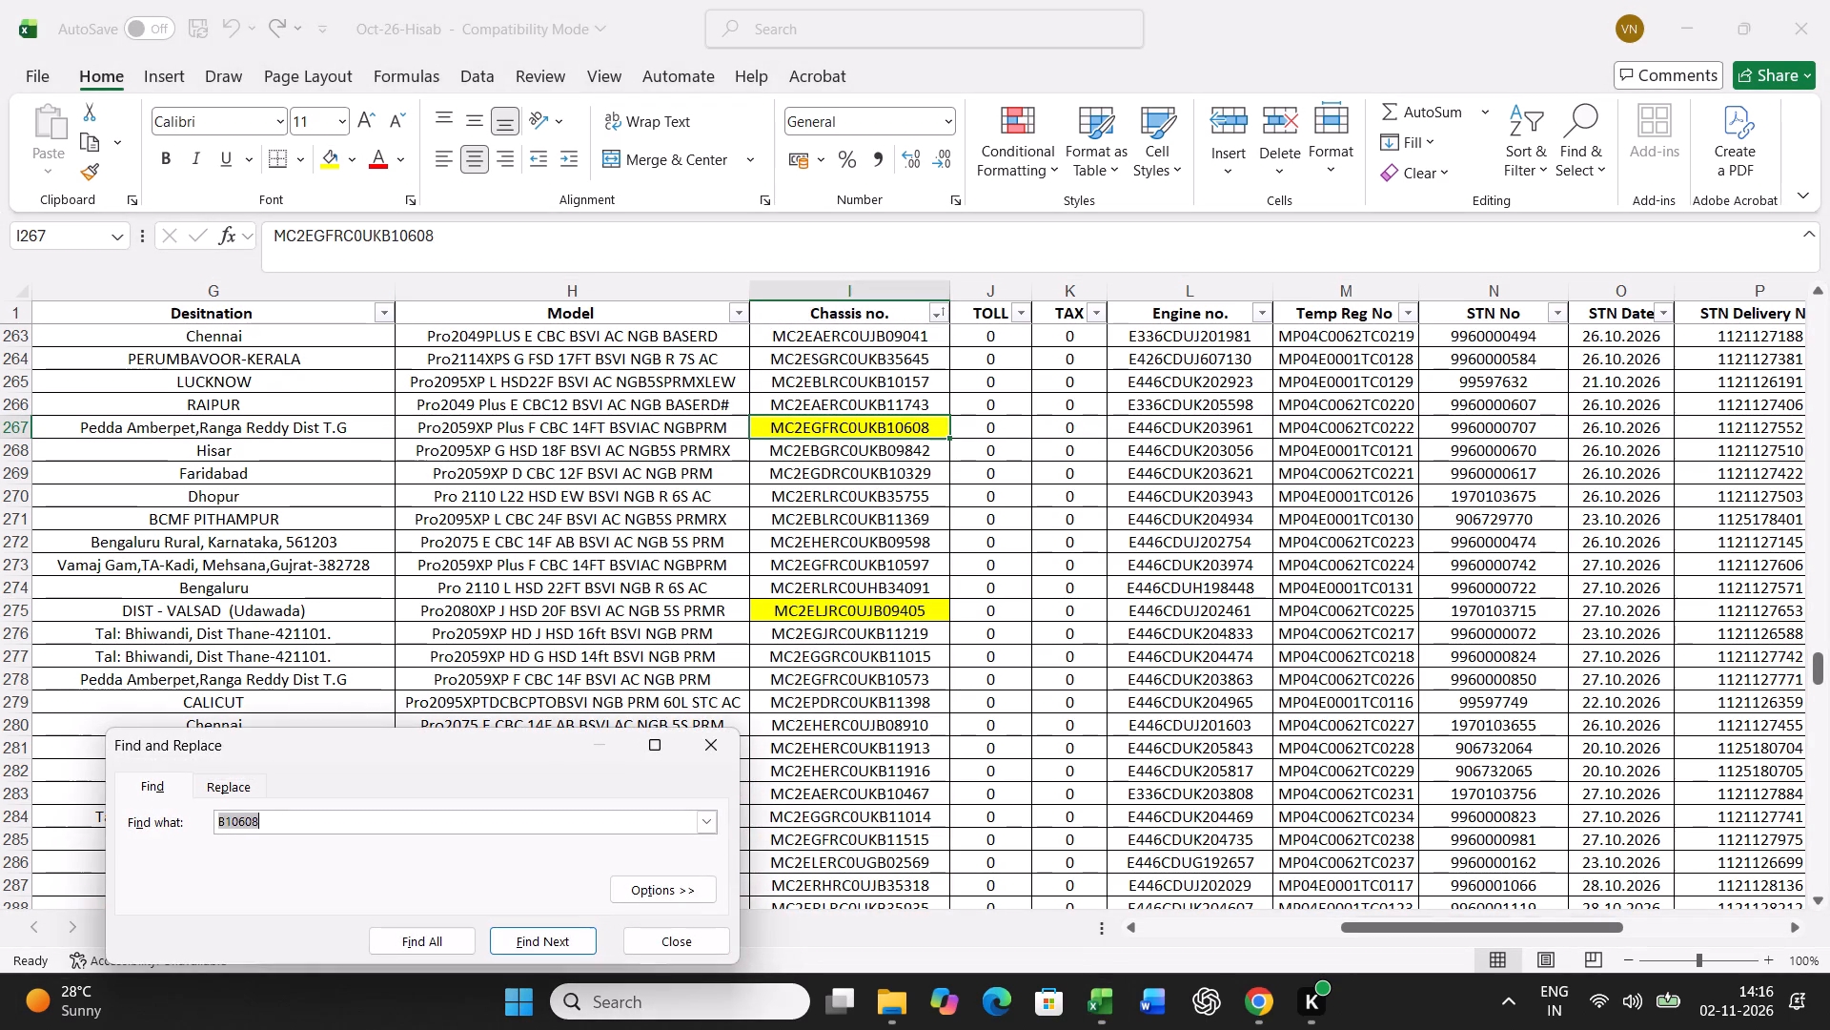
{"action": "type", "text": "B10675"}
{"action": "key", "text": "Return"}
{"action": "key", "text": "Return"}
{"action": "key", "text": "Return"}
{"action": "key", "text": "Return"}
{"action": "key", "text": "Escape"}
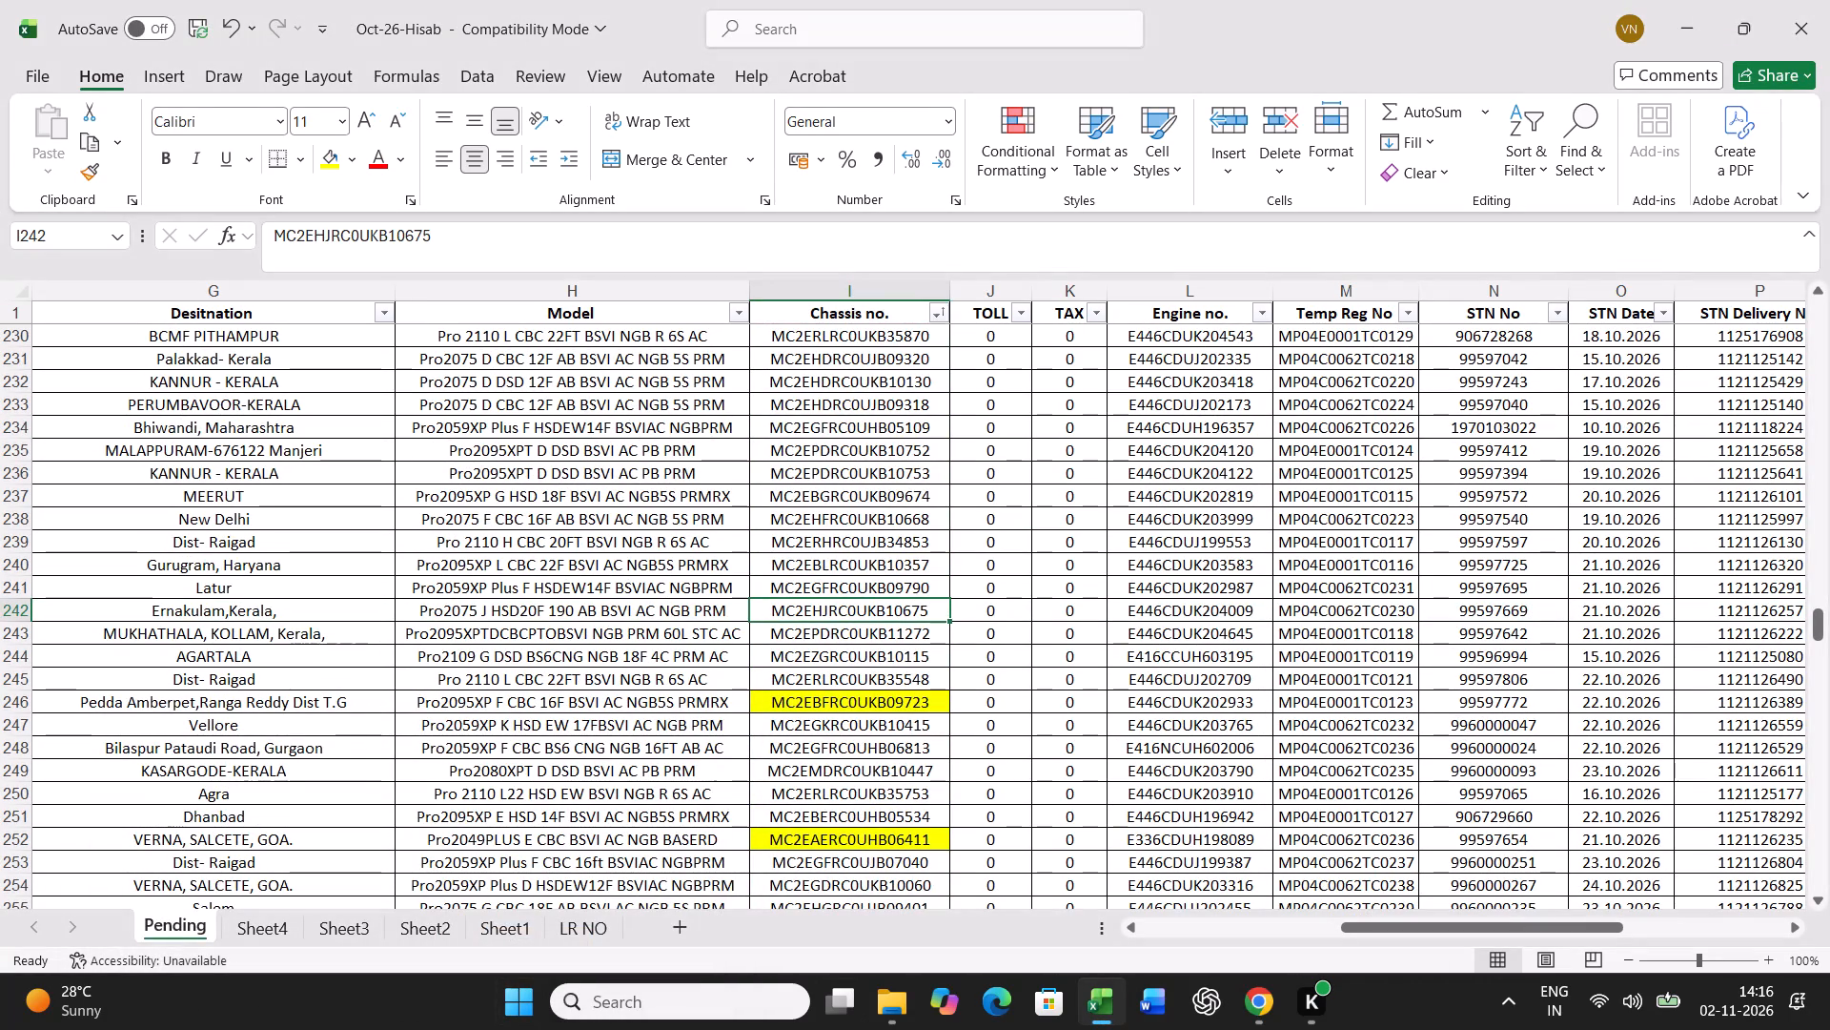
{"action": "left_click", "coordinate": [328, 163]}
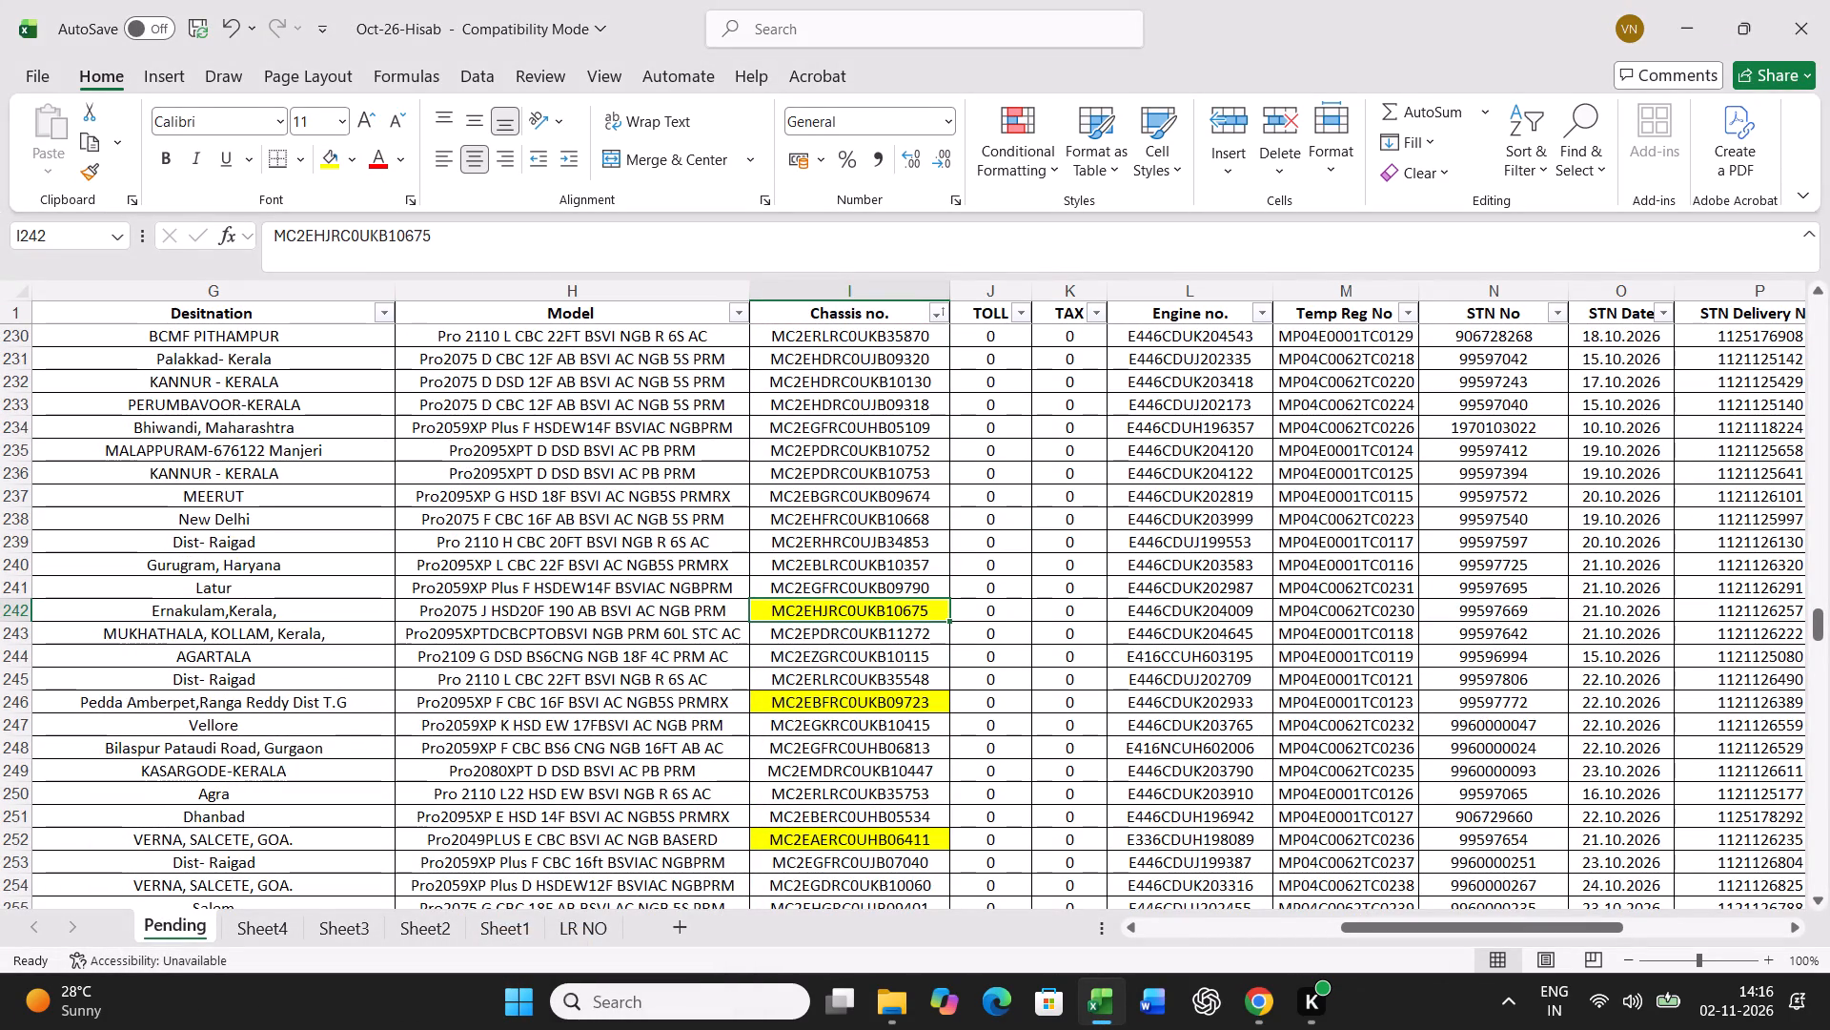
Find the chassis number ending in B10873 and fill its cell yellow.
{"action": "key", "text": "ctrl+f"}
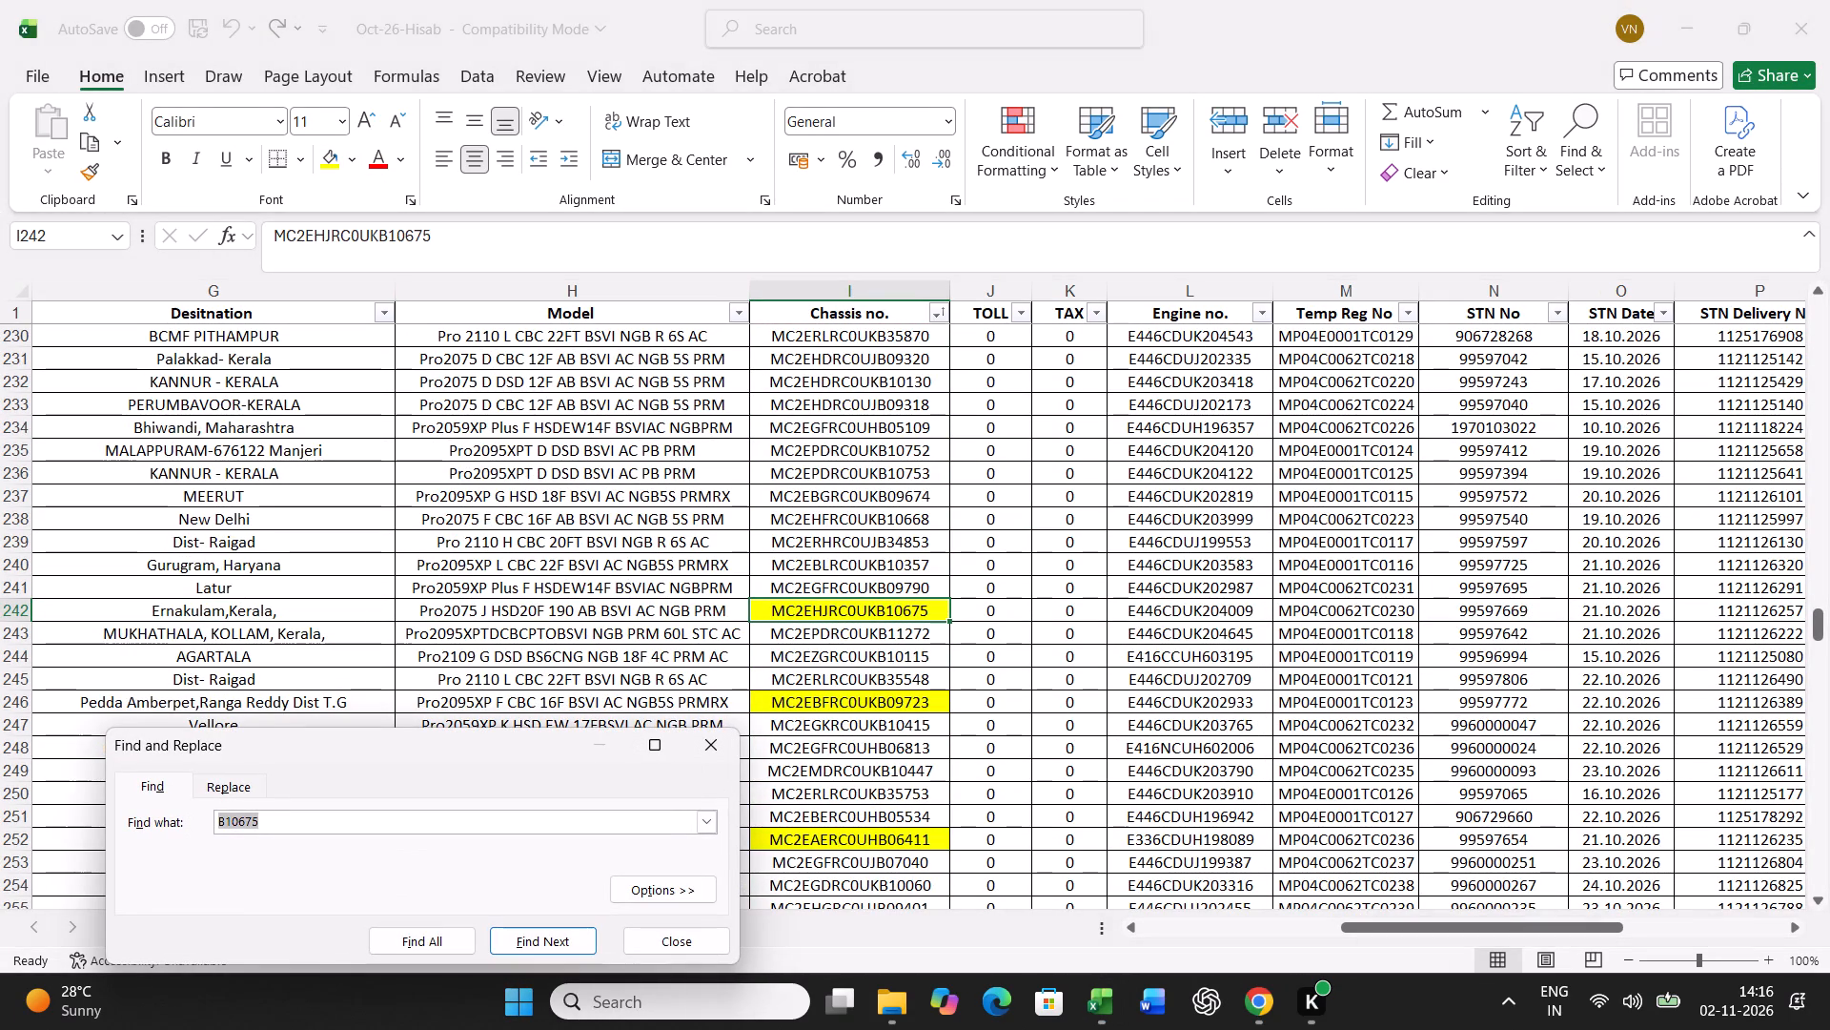
{"action": "key", "text": "b"}
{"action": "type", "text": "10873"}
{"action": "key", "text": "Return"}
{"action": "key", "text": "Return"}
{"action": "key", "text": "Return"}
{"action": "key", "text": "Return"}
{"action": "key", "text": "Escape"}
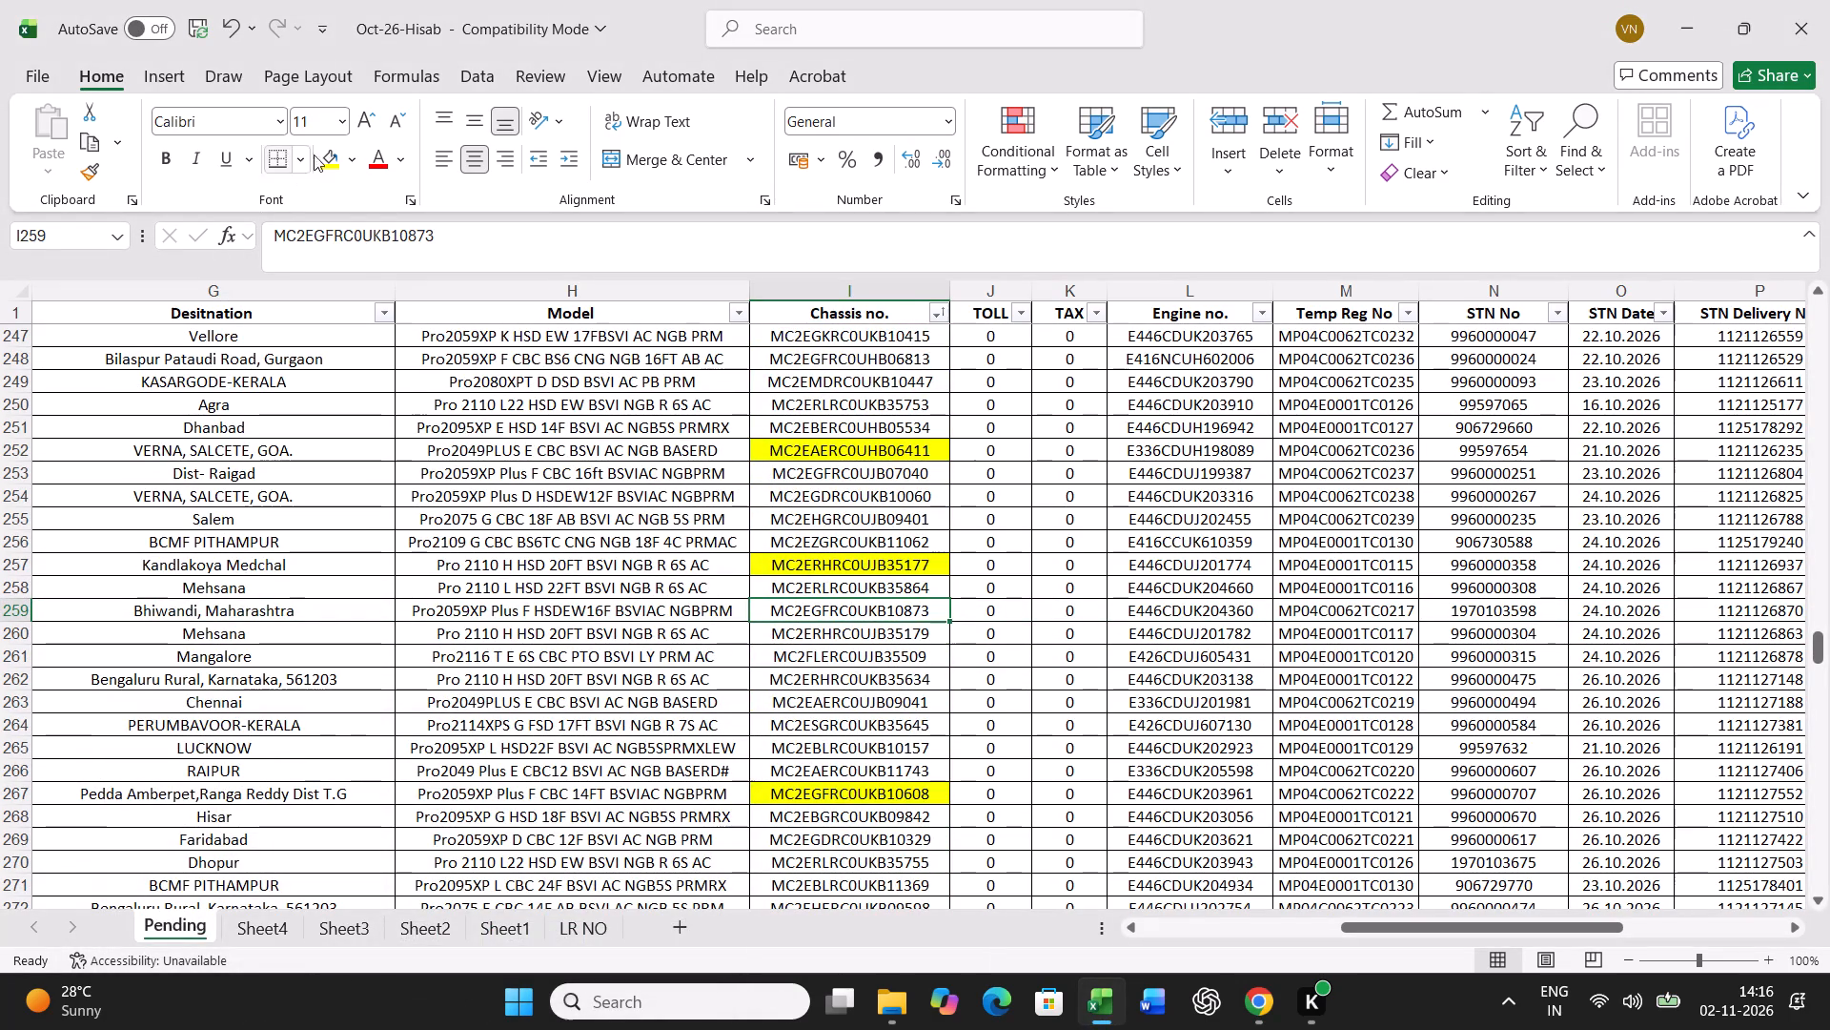
{"action": "left_click", "coordinate": [332, 148]}
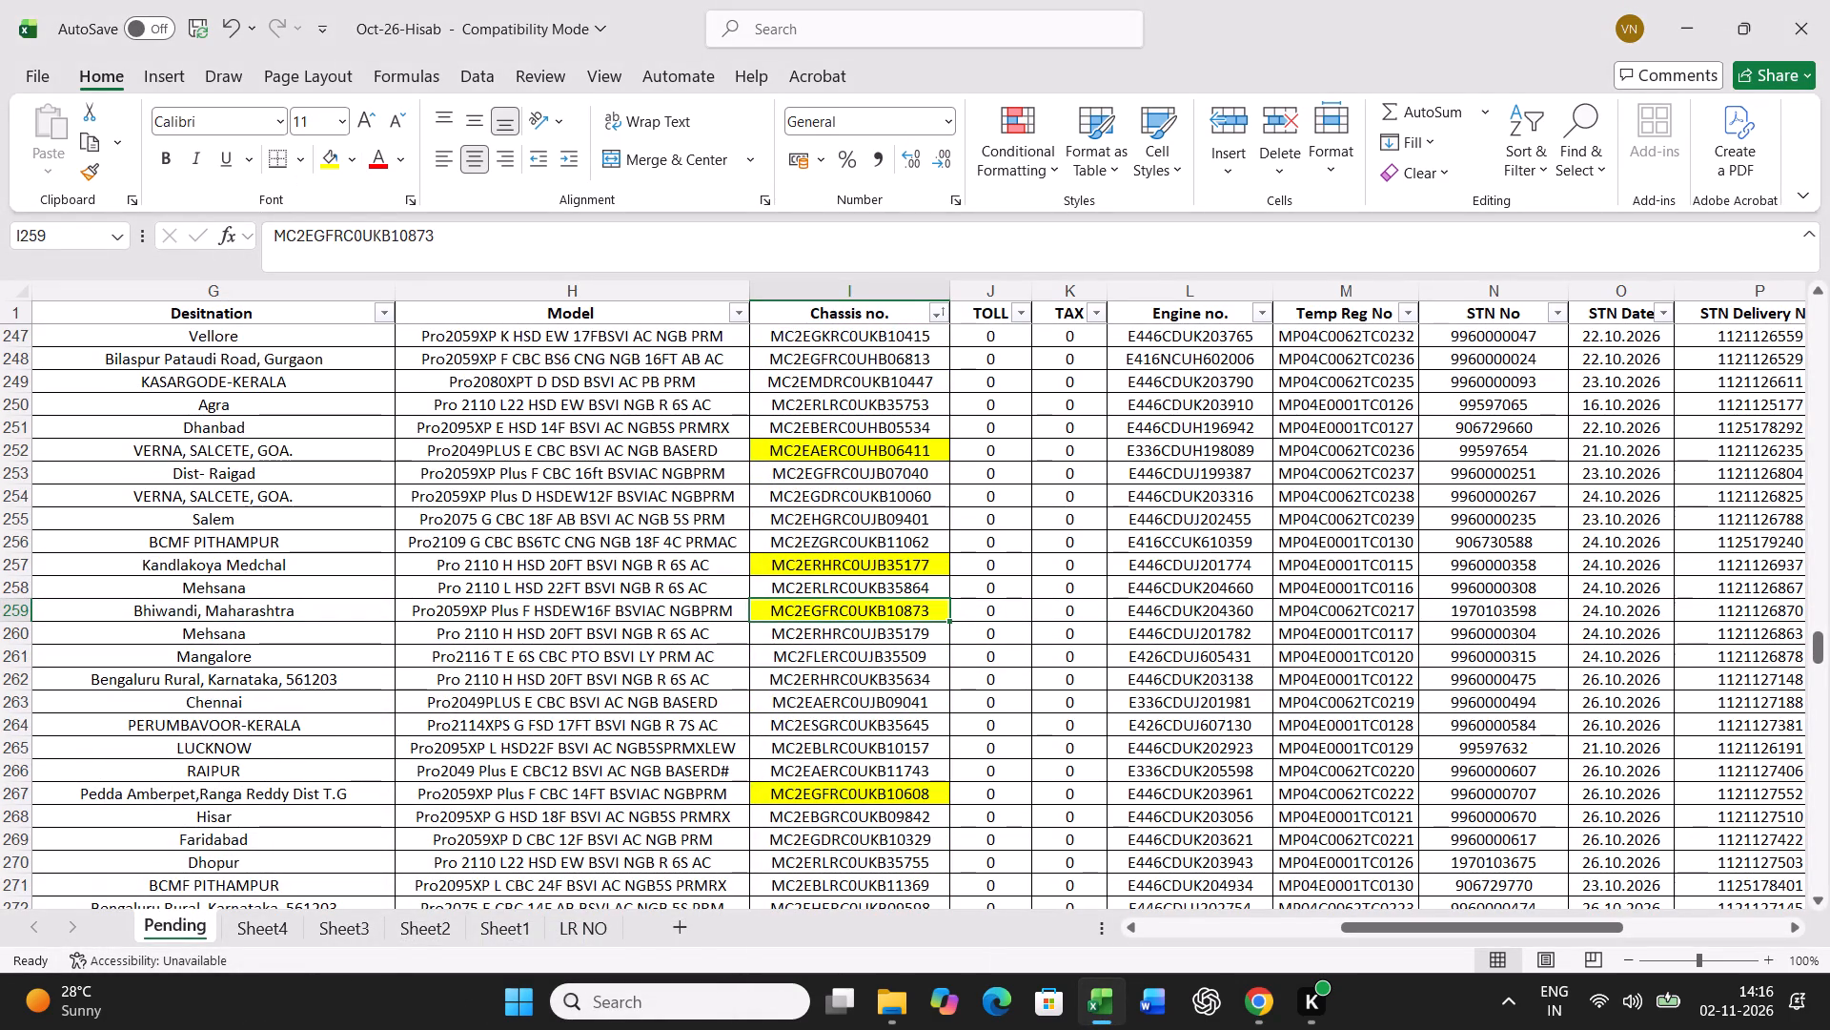
Find the chassis number ending in B10130 and fill its cell yellow.
{"action": "key", "text": "ctrl+f"}
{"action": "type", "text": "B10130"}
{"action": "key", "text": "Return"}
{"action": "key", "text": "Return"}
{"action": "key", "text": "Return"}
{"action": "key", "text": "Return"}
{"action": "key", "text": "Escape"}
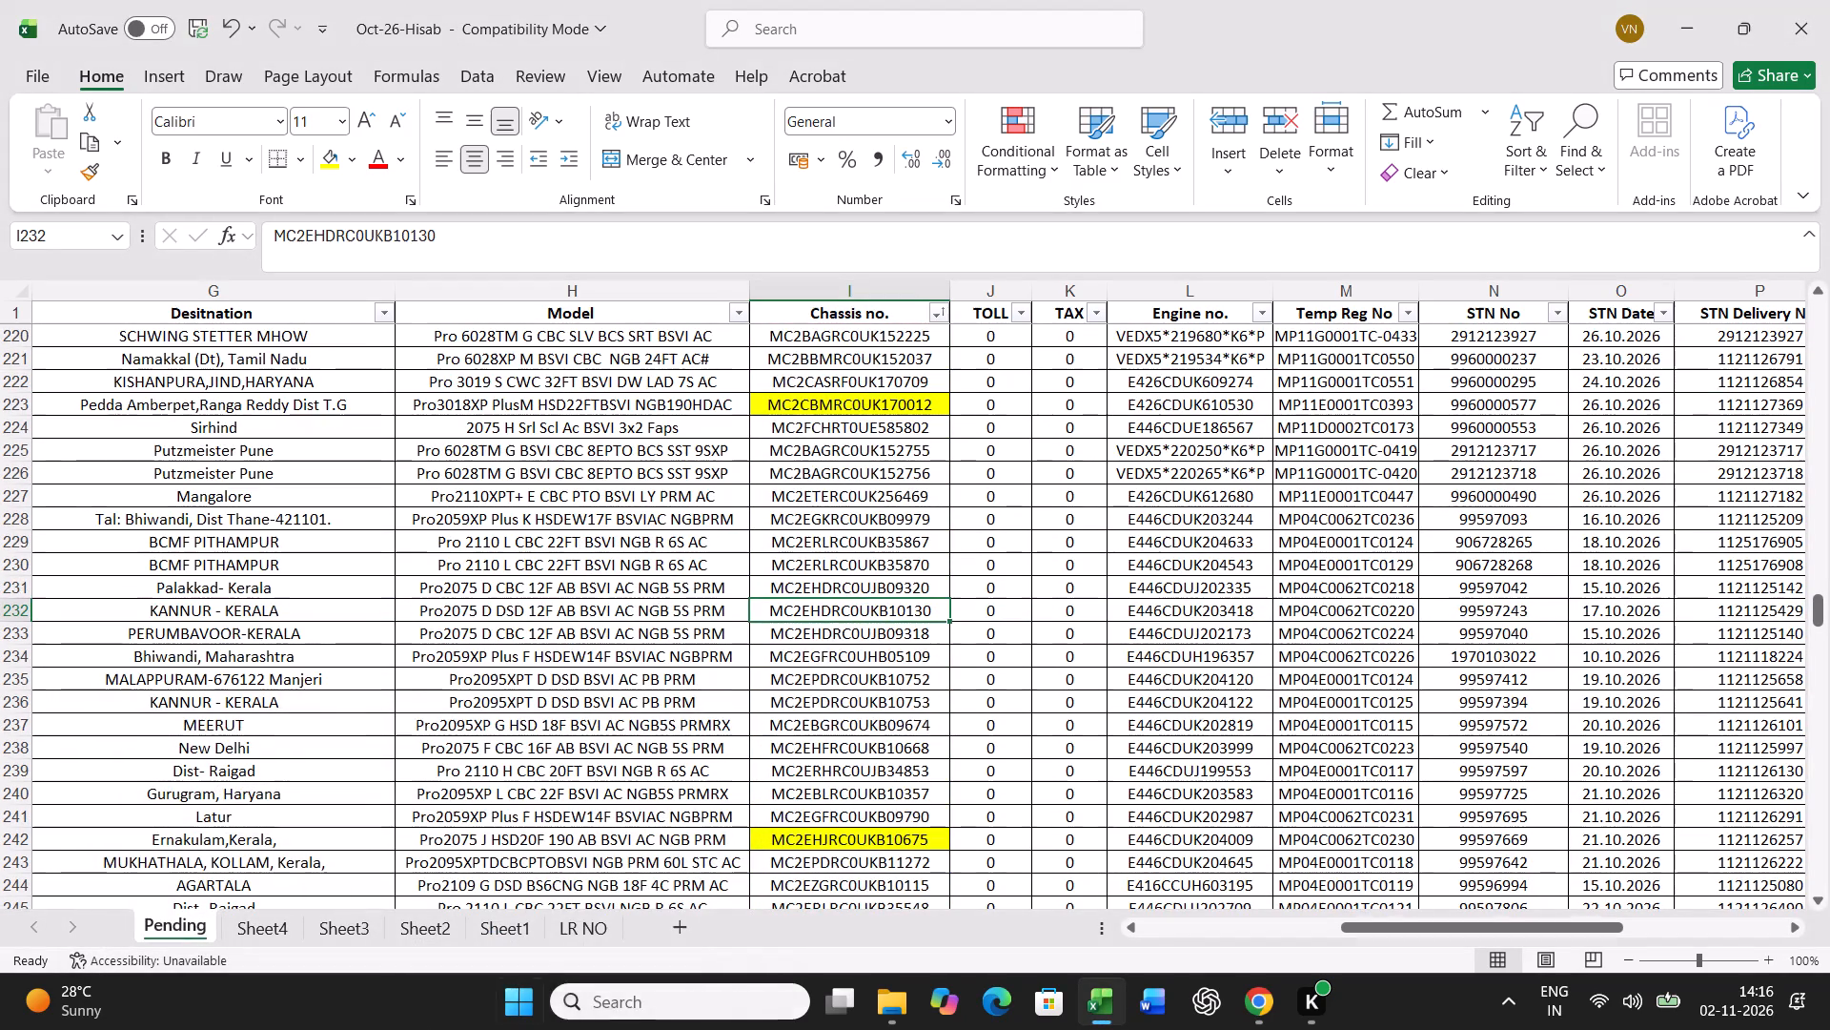
{"action": "left_click", "coordinate": [327, 157]}
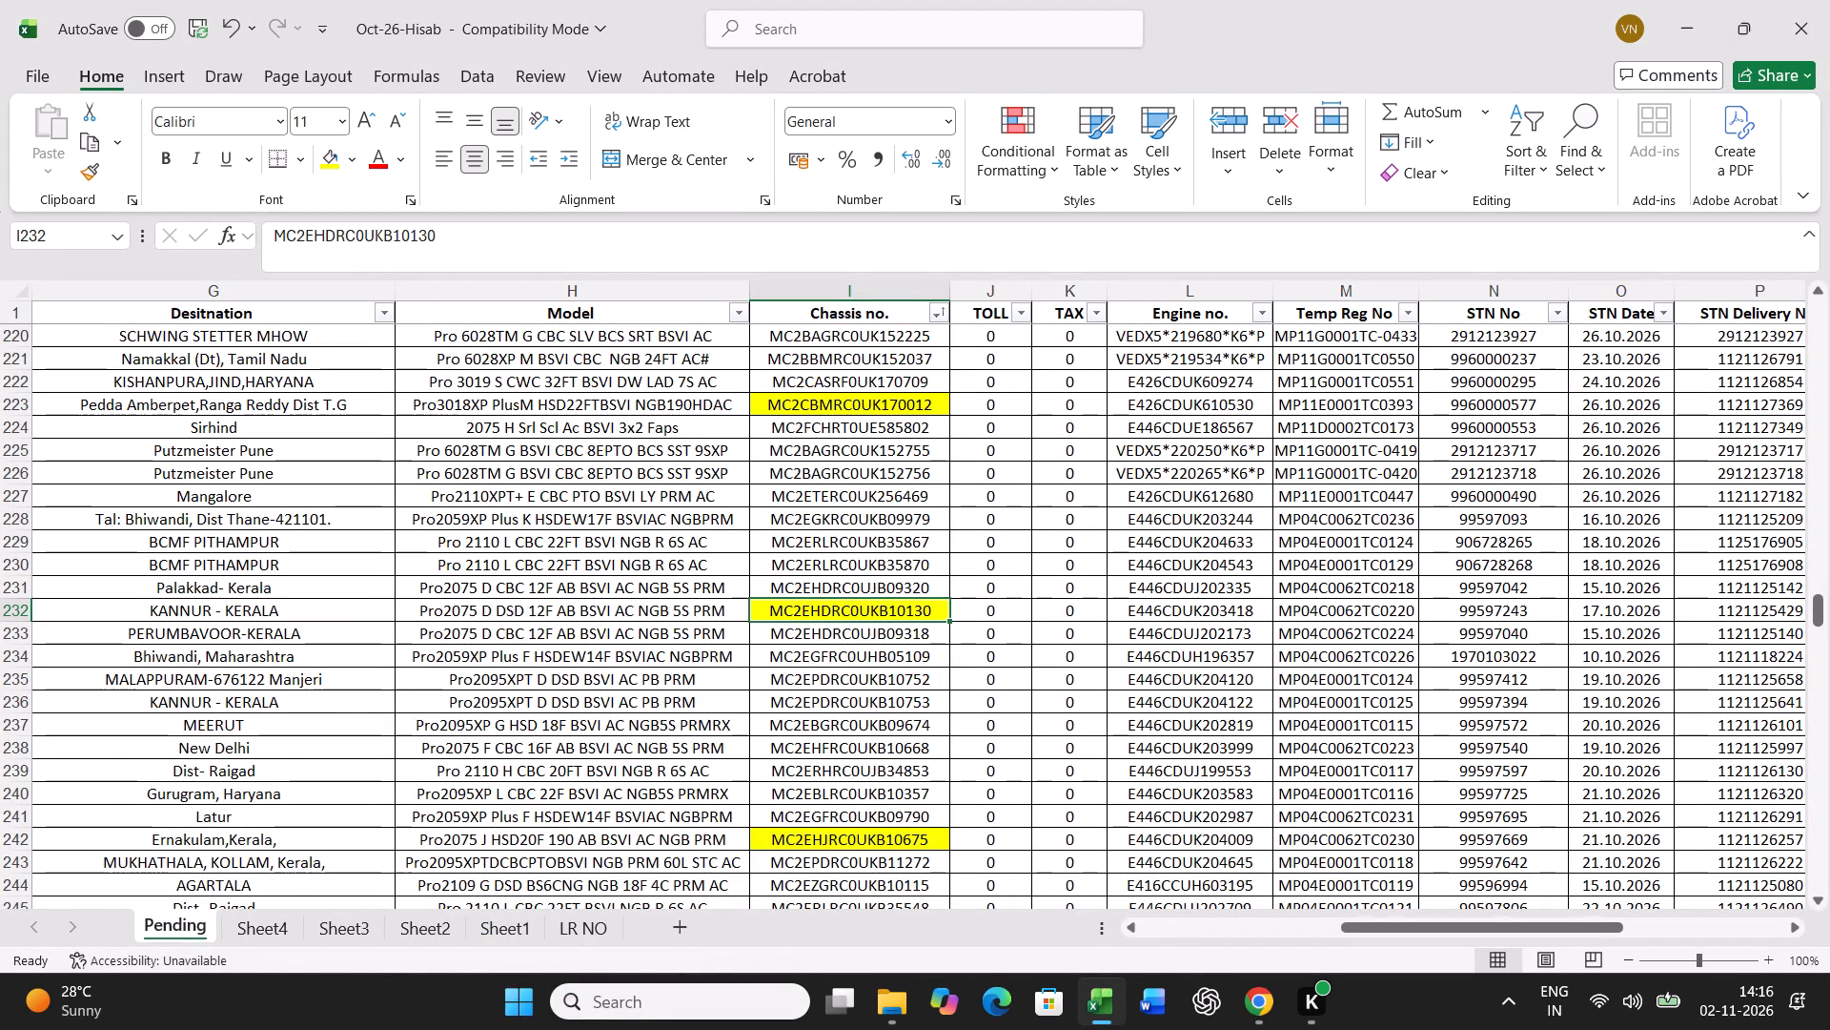
Find the chassis number ending in B10597 and fill its cell yellow.
{"action": "key", "text": "ctrl+f"}
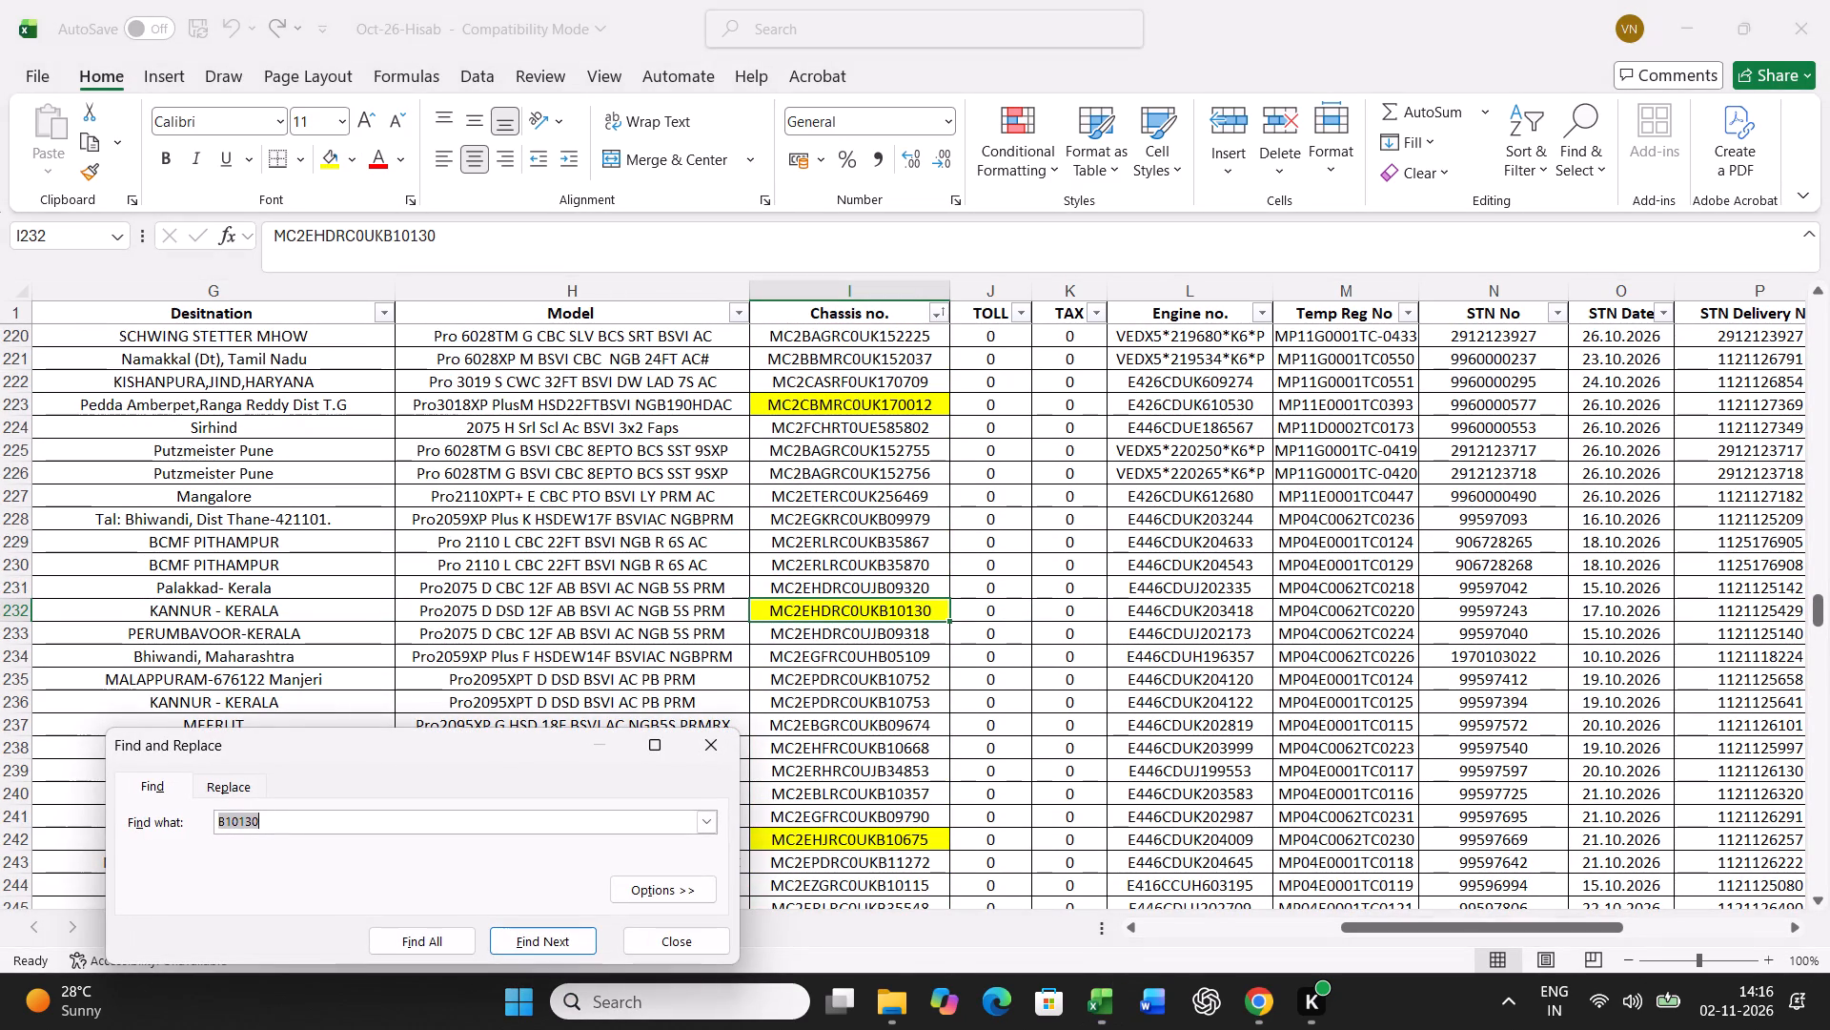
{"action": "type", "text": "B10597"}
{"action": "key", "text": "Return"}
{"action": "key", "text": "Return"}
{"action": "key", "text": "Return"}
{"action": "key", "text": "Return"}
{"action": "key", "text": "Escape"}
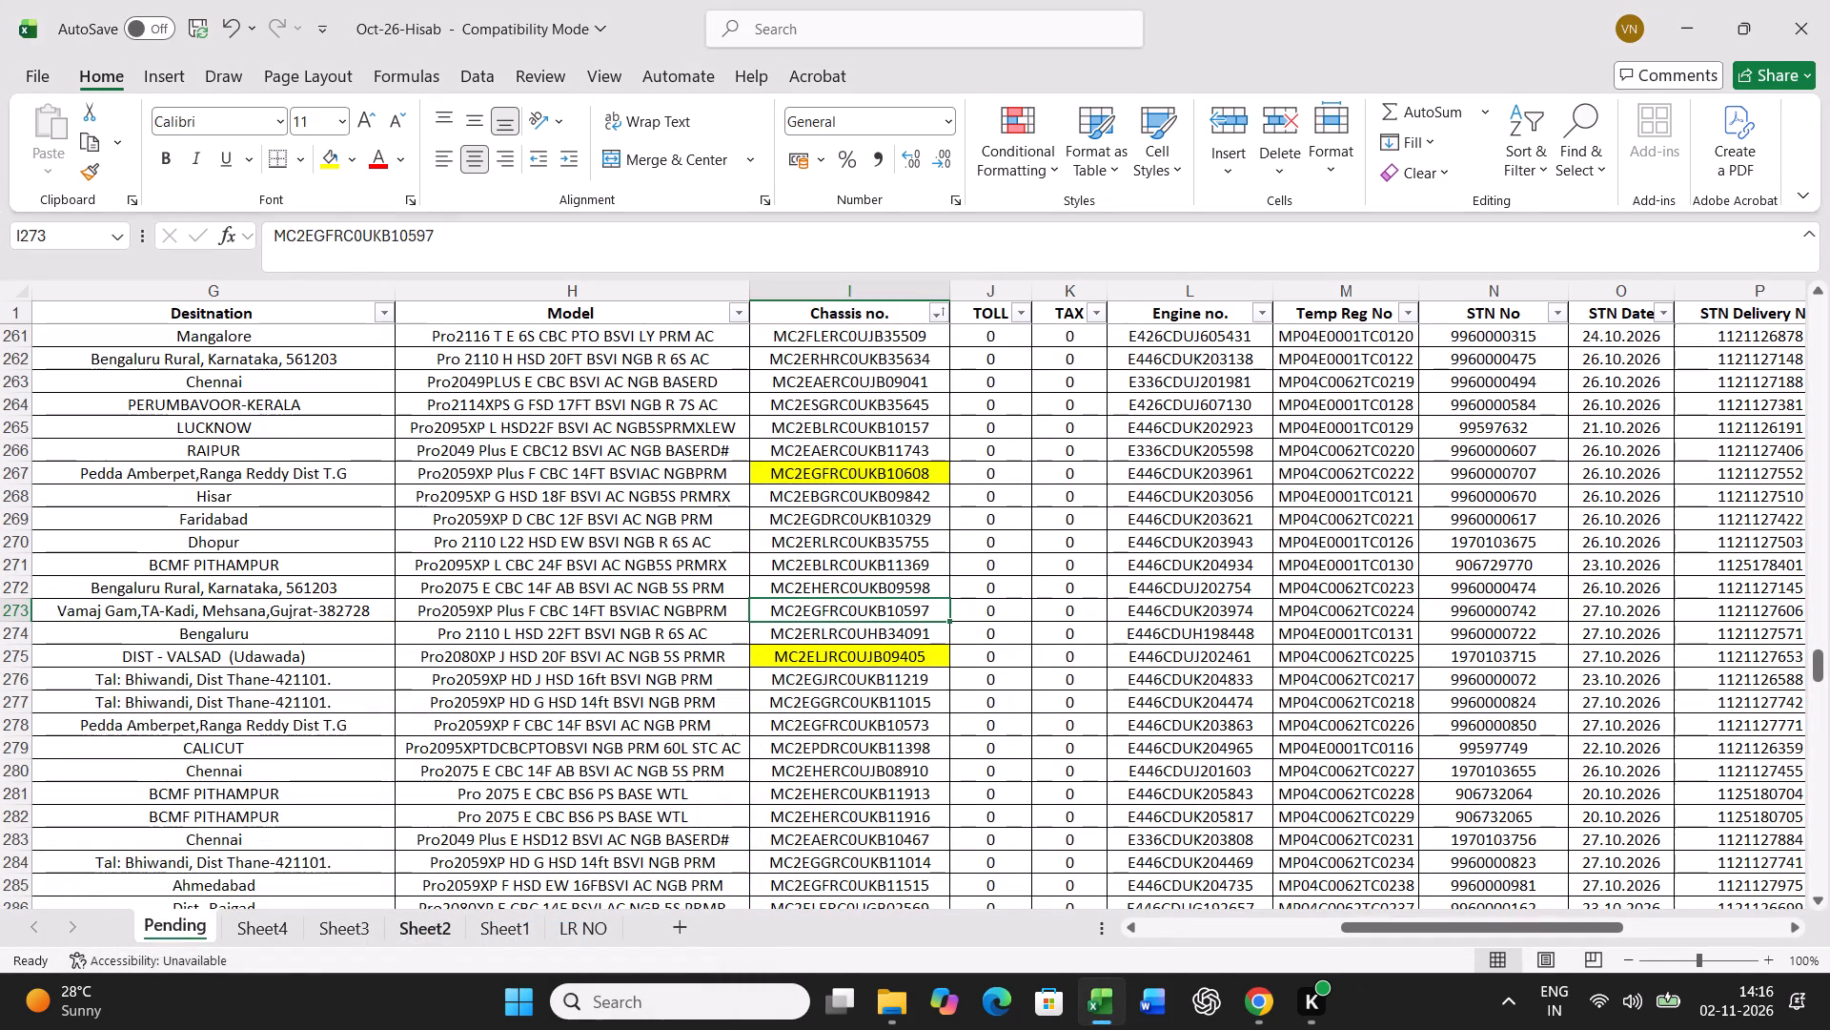
{"action": "left_click", "coordinate": [330, 164]}
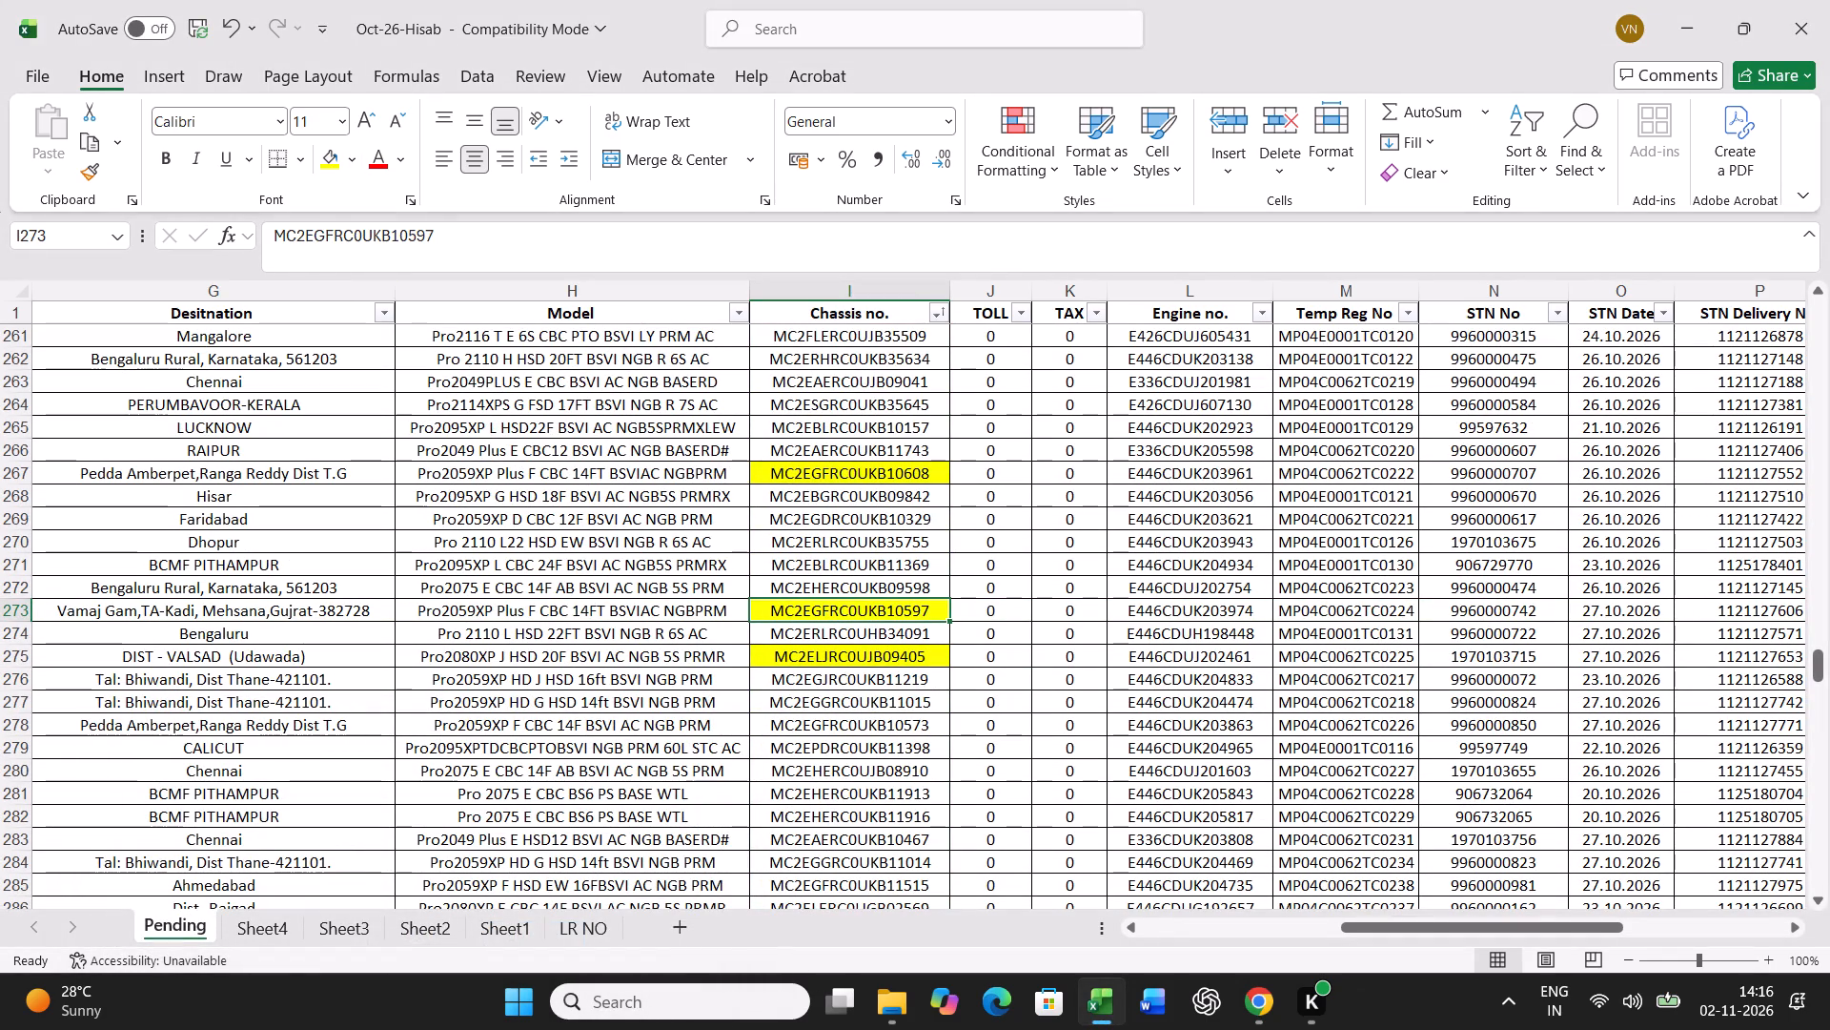
{"action": "key", "text": "ctrl+f"}
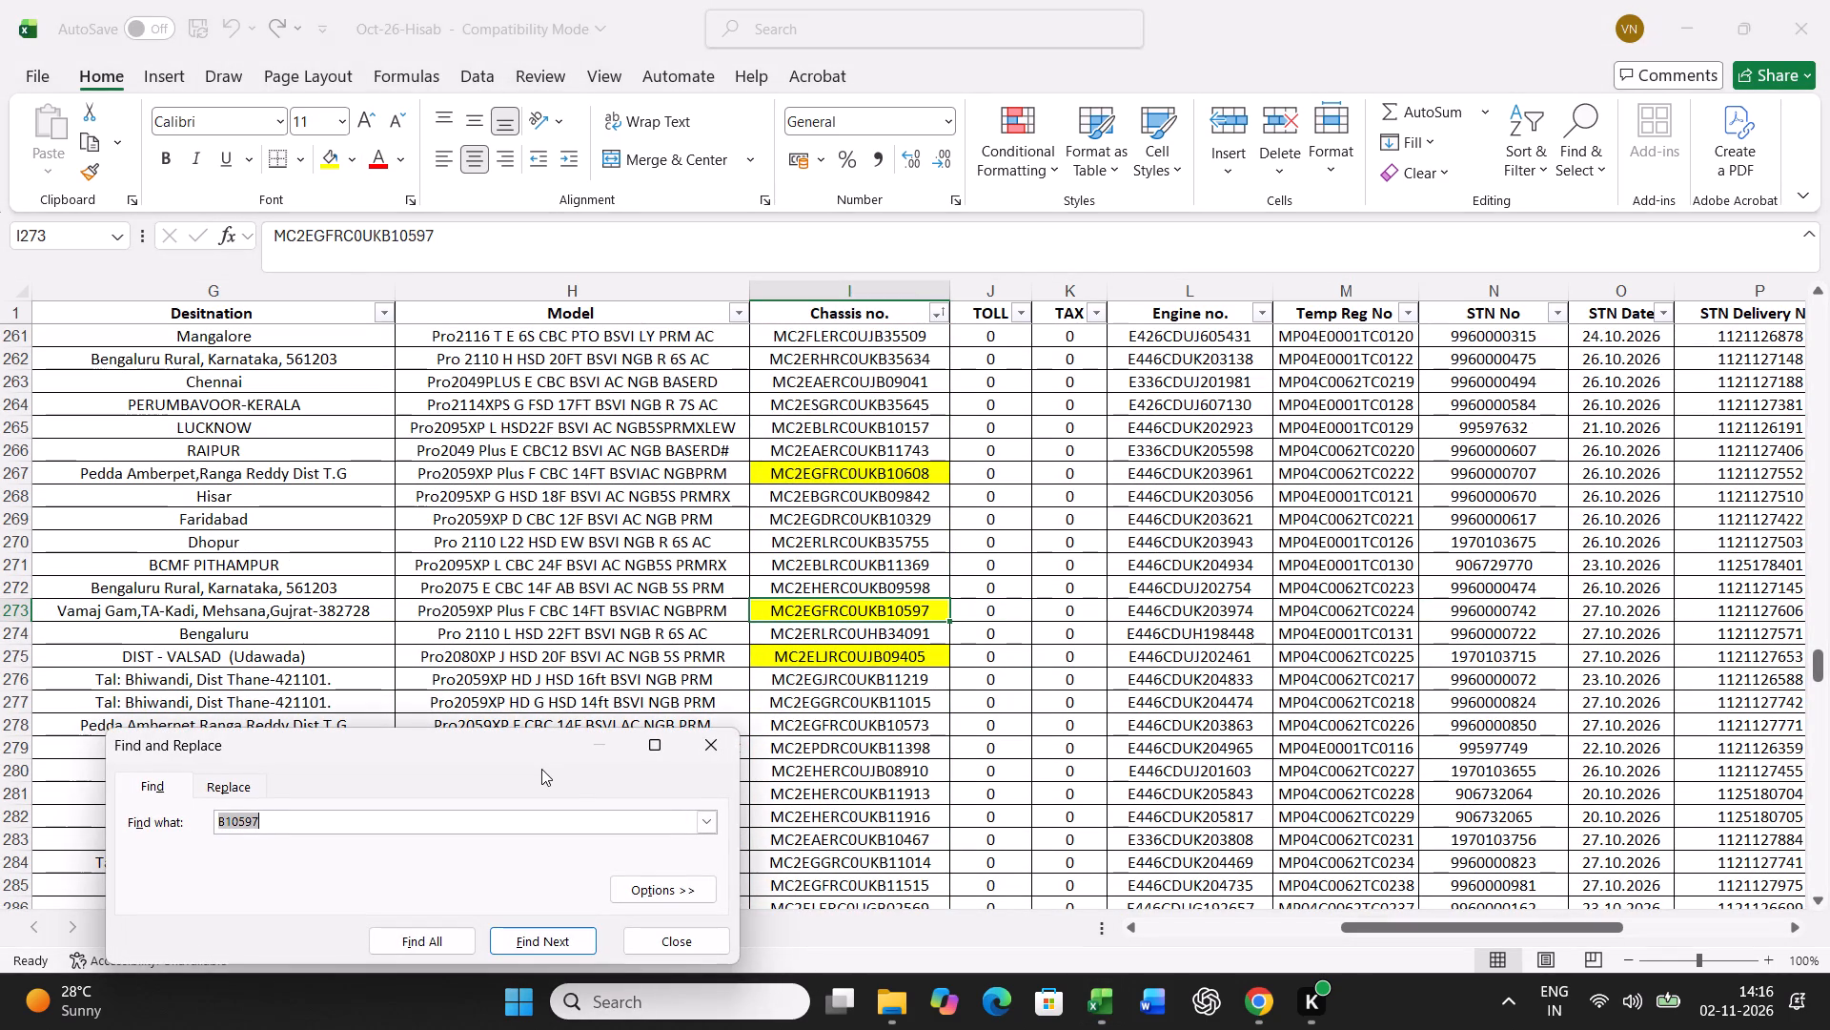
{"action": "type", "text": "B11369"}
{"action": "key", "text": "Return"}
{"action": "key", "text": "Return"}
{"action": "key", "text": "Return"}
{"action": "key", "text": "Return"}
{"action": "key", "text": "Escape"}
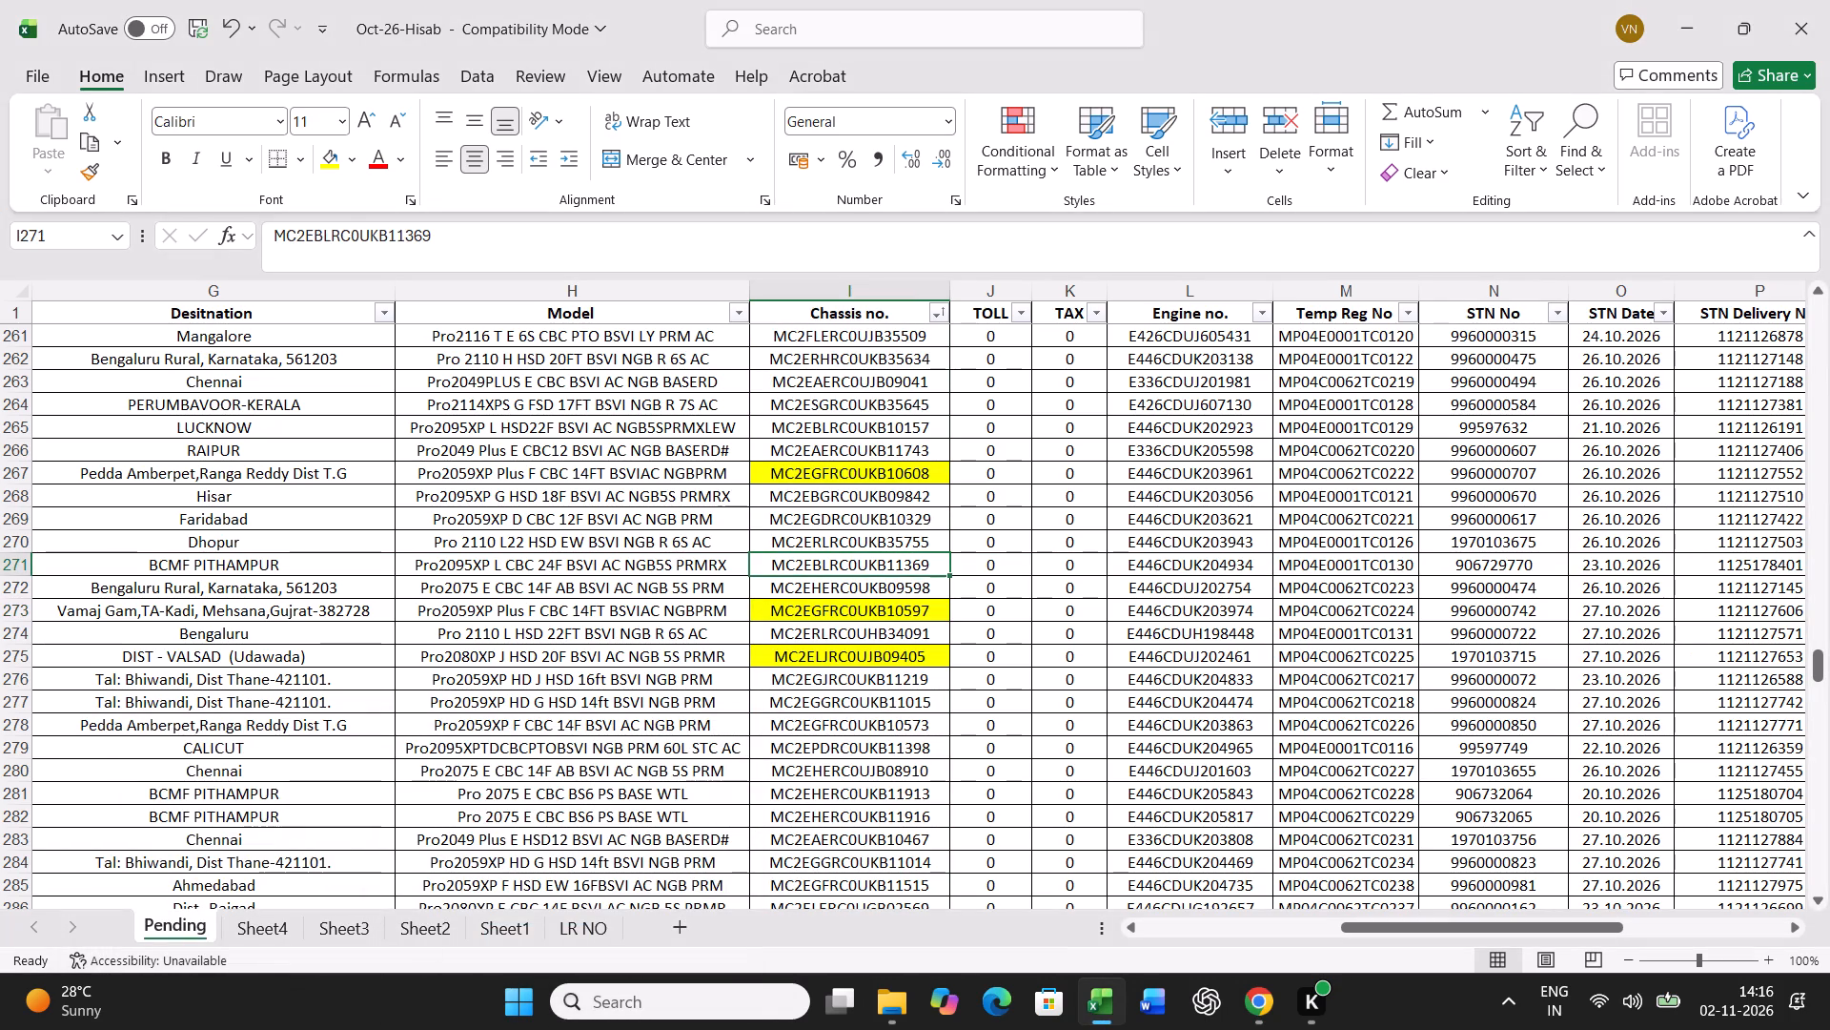
{"action": "left_click", "coordinate": [320, 162]}
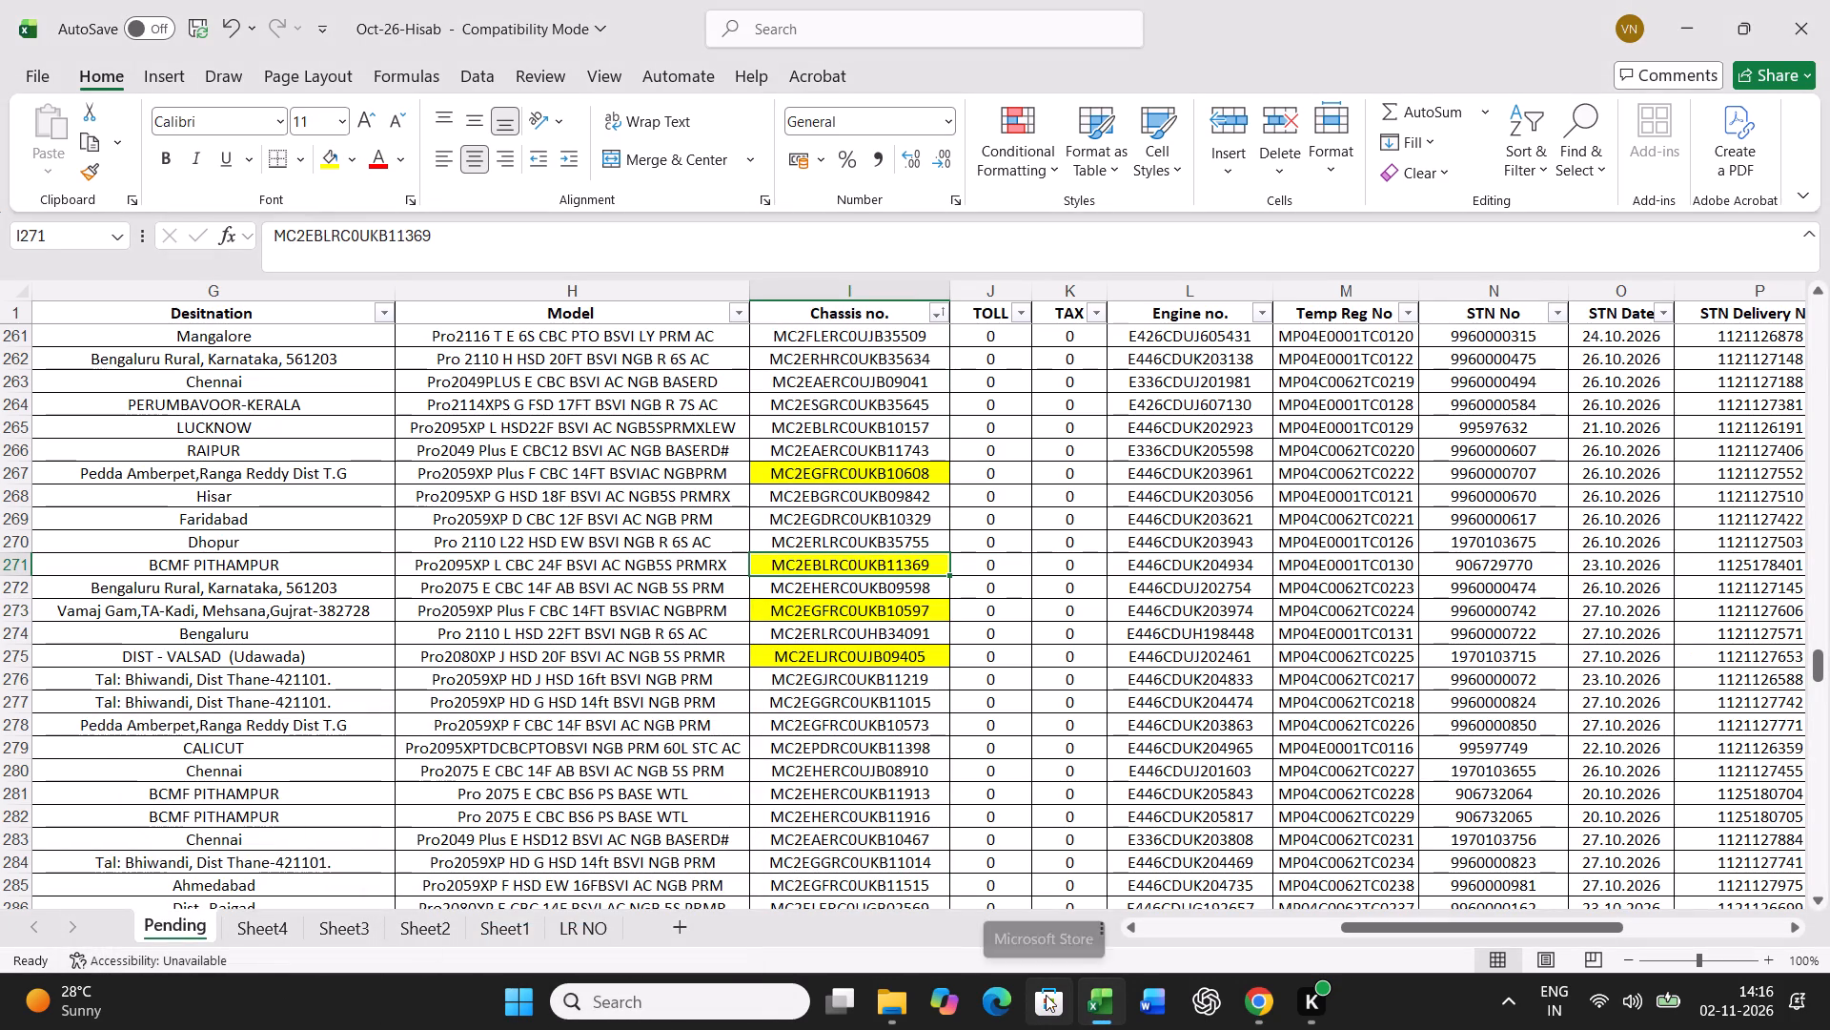
Find the chassis number ending in B35755 and fill its cell yellow.
{"action": "key", "text": "ctrl+f"}
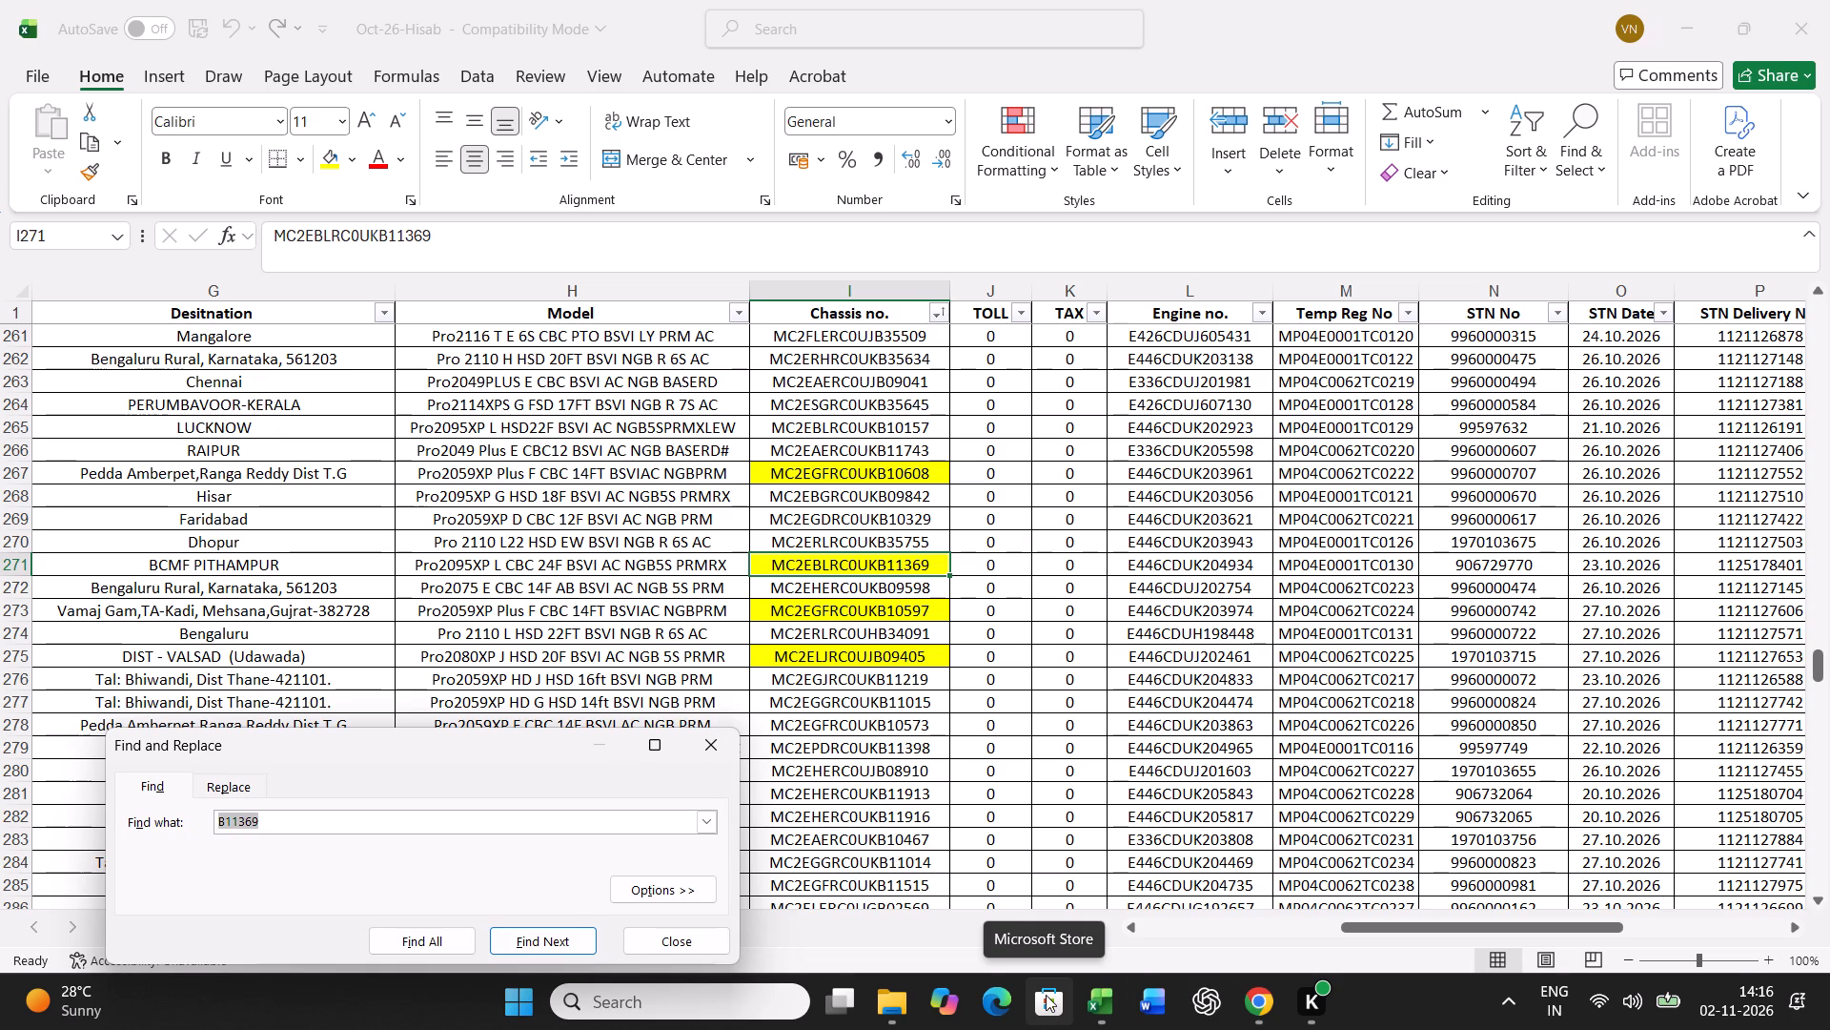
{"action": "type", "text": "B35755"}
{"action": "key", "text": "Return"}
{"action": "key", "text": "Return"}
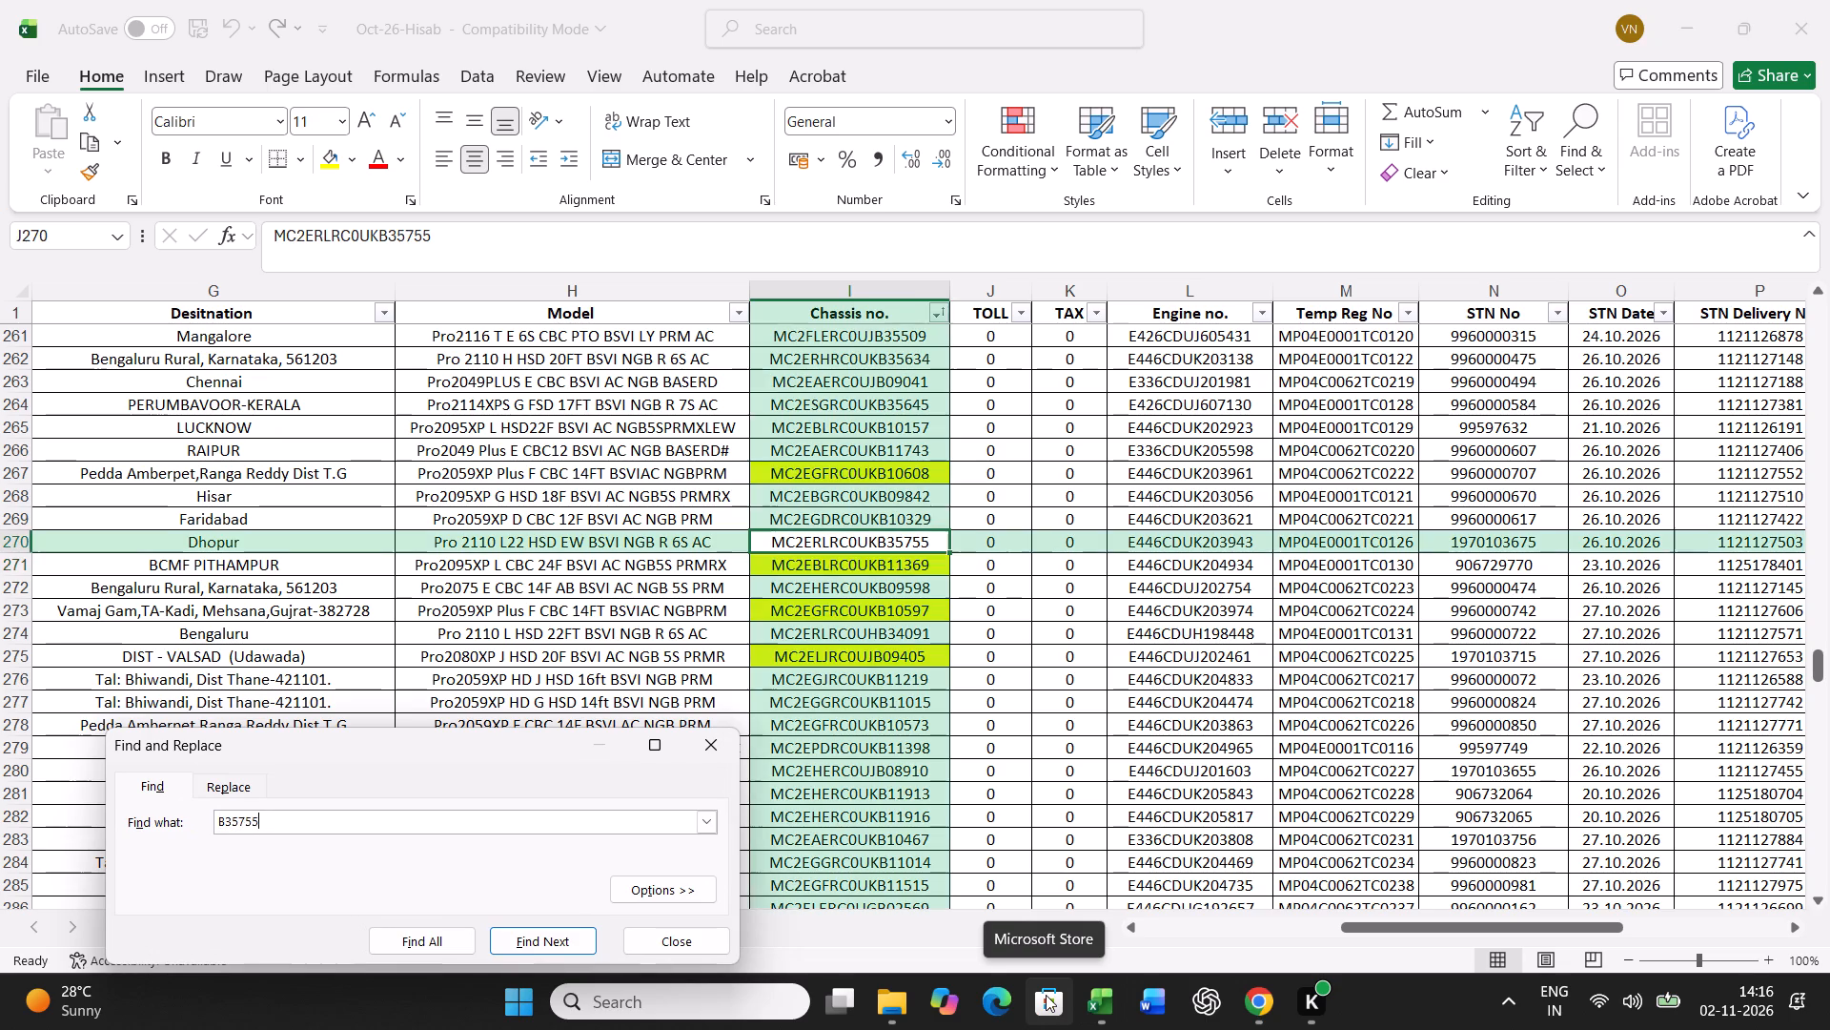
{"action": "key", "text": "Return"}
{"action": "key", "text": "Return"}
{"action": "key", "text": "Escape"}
{"action": "left_click", "coordinate": [321, 155]}
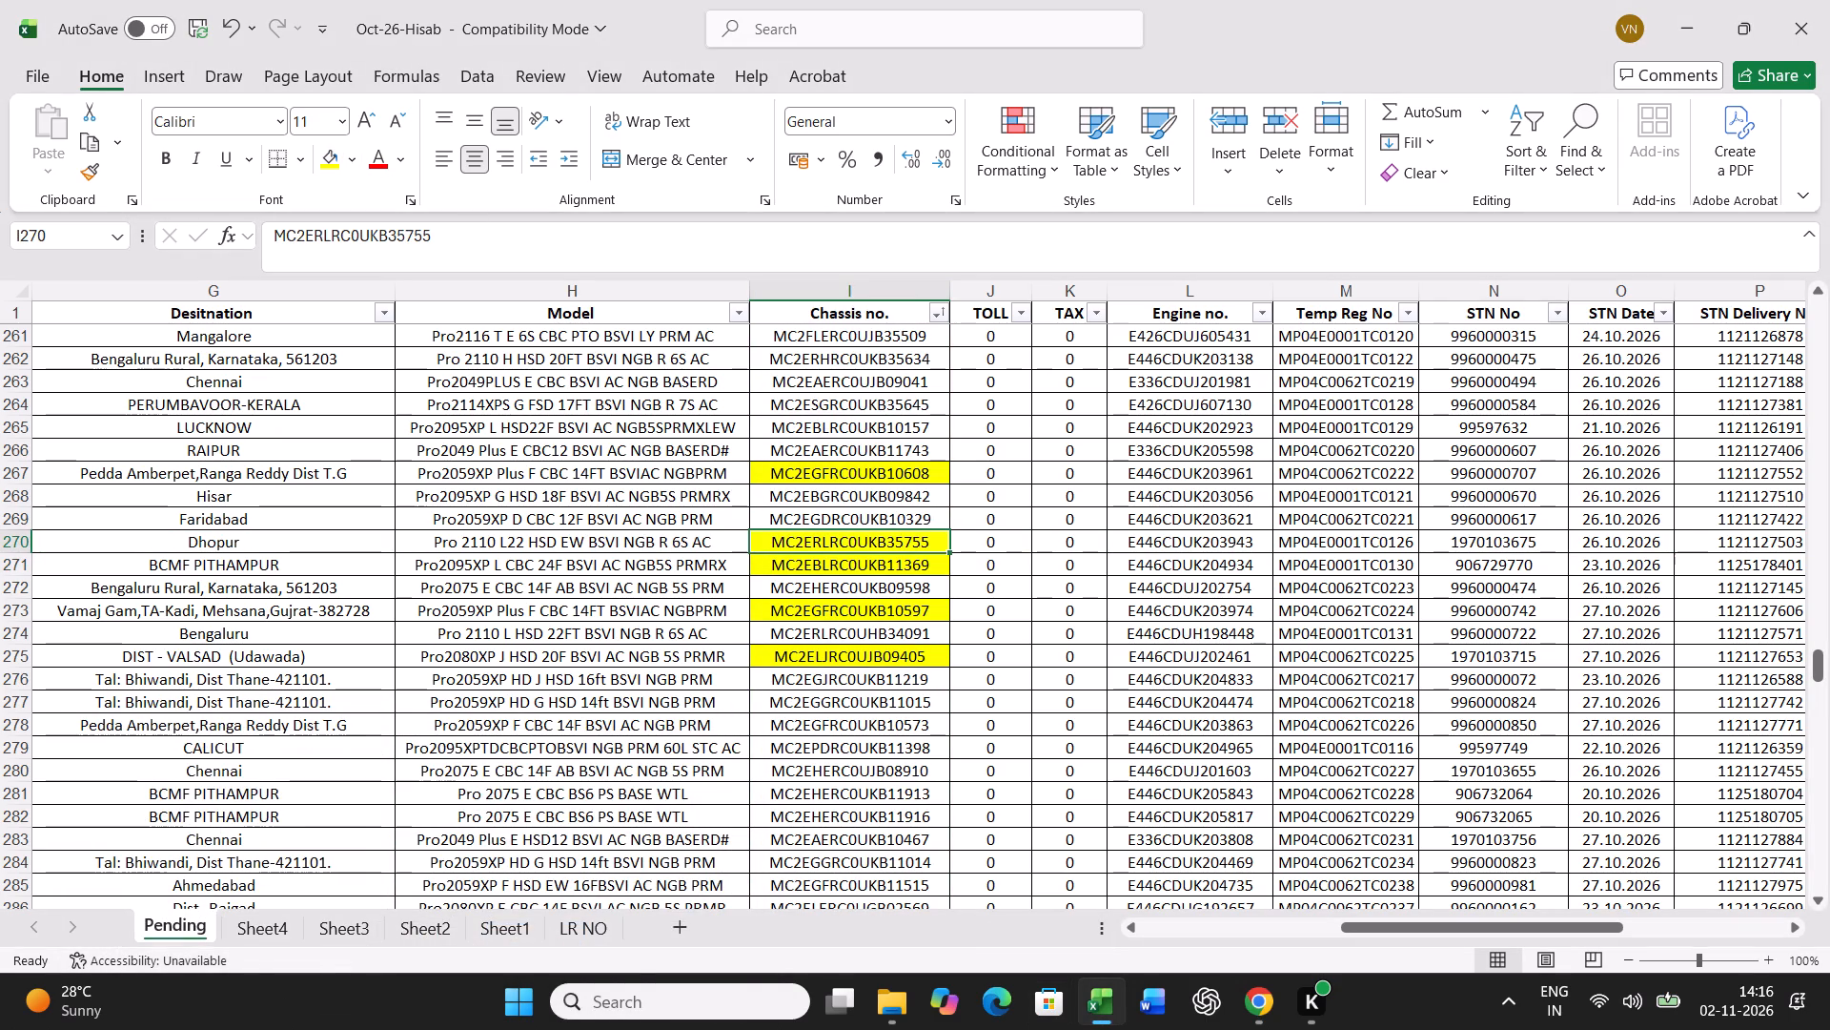
Find the chassis number ending in B10060 and fill its cell yellow.
{"action": "key", "text": "ctrl+f"}
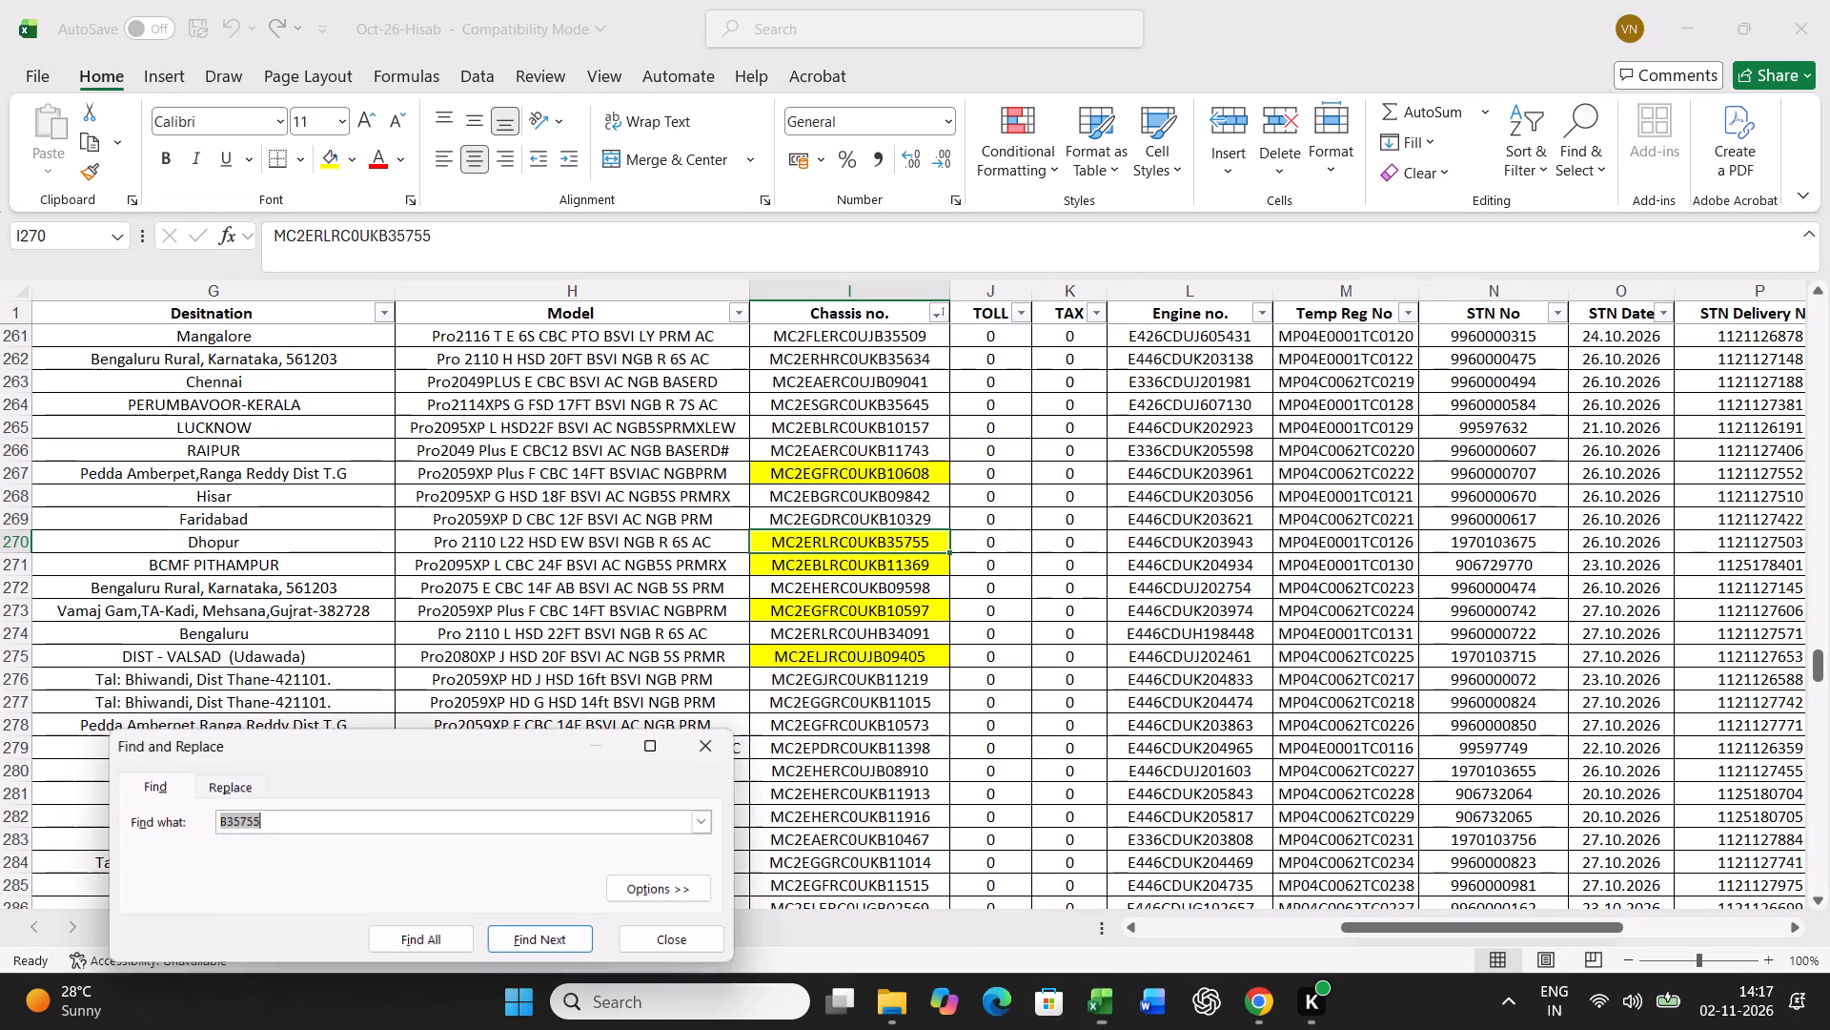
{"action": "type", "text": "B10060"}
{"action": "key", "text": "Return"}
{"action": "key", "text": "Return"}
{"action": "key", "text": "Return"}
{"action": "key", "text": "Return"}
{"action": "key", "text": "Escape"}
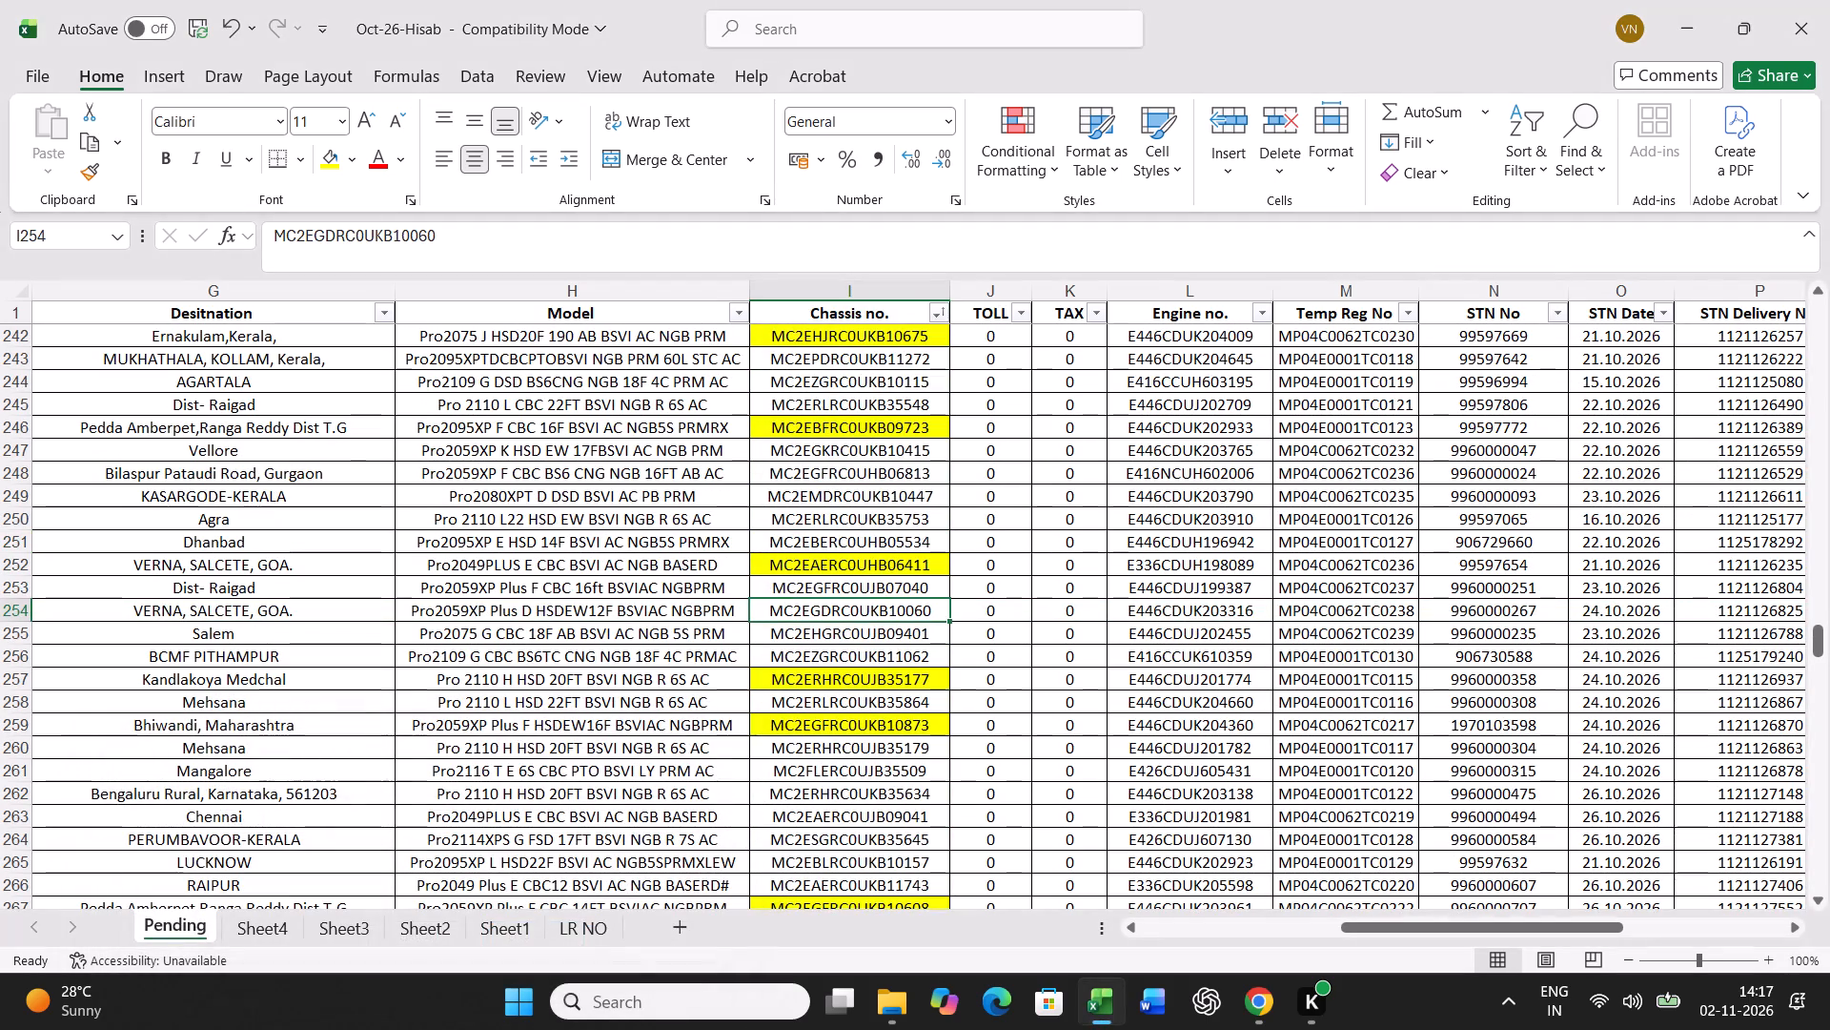
{"action": "left_click", "coordinate": [322, 166]}
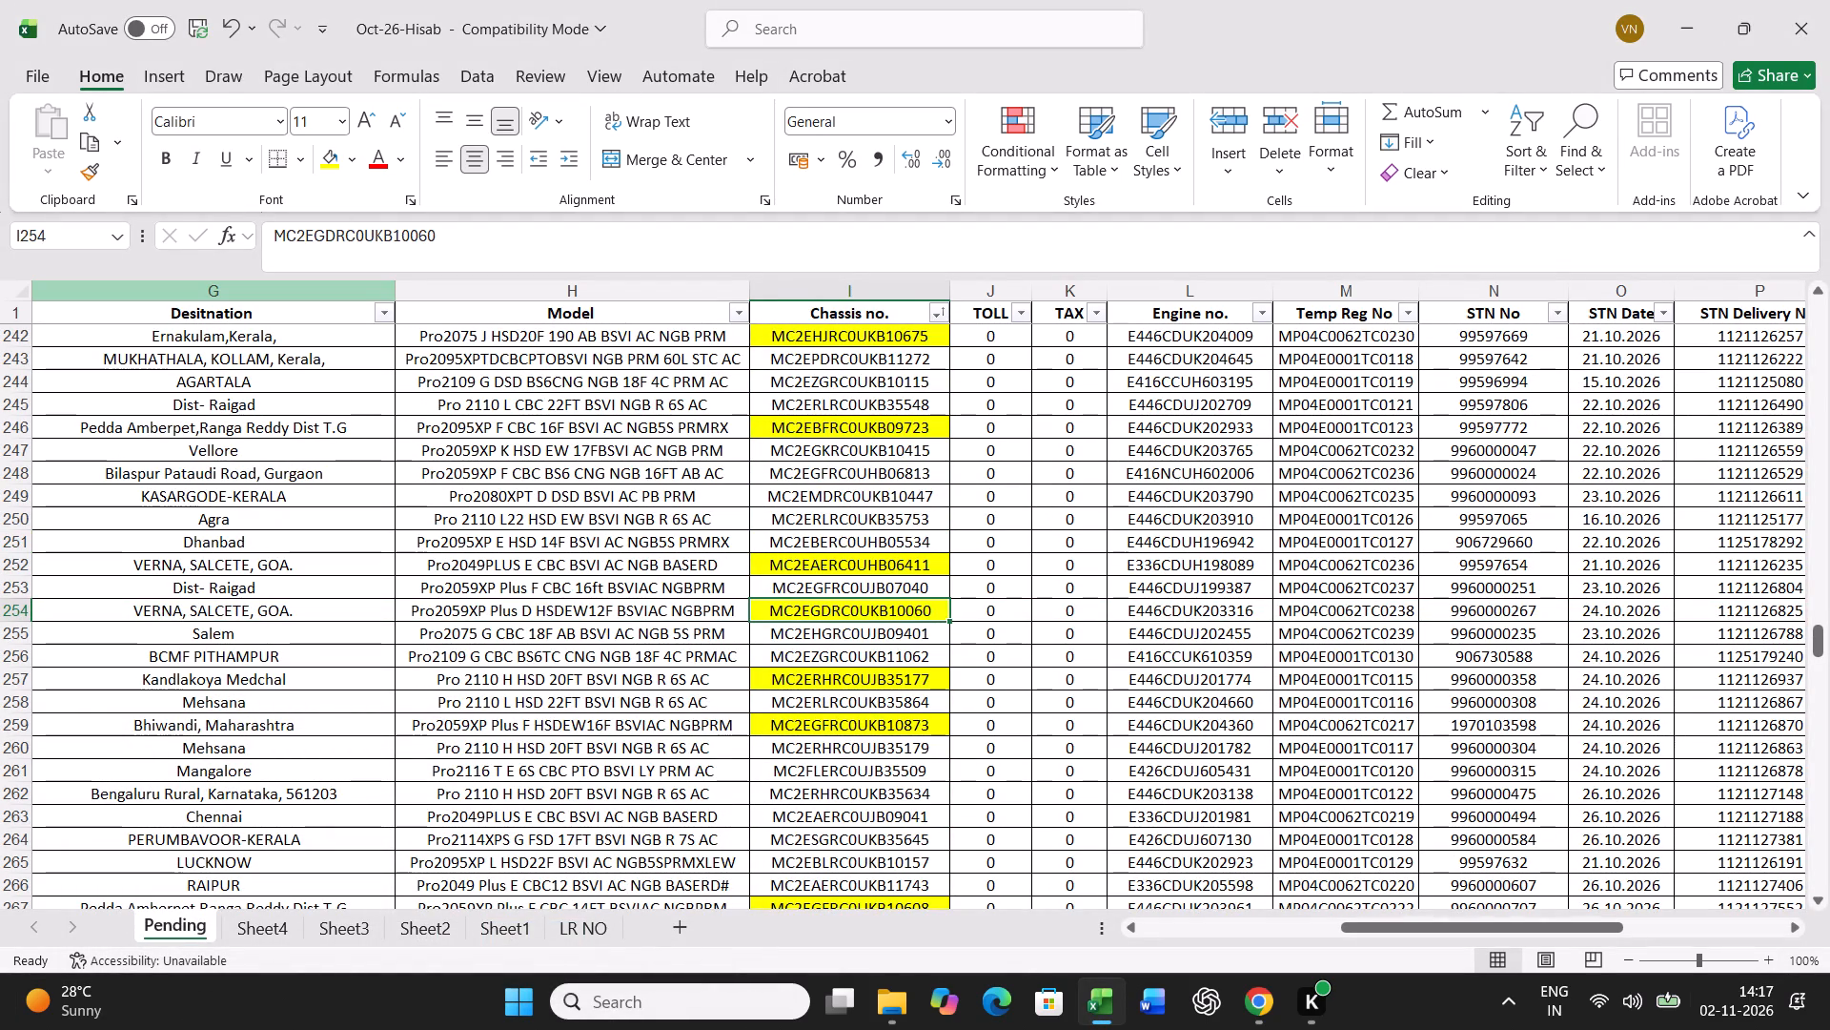
Find the chassis number ending in B34916 and fill its cell yellow.
{"action": "key", "text": "ctrl+f"}
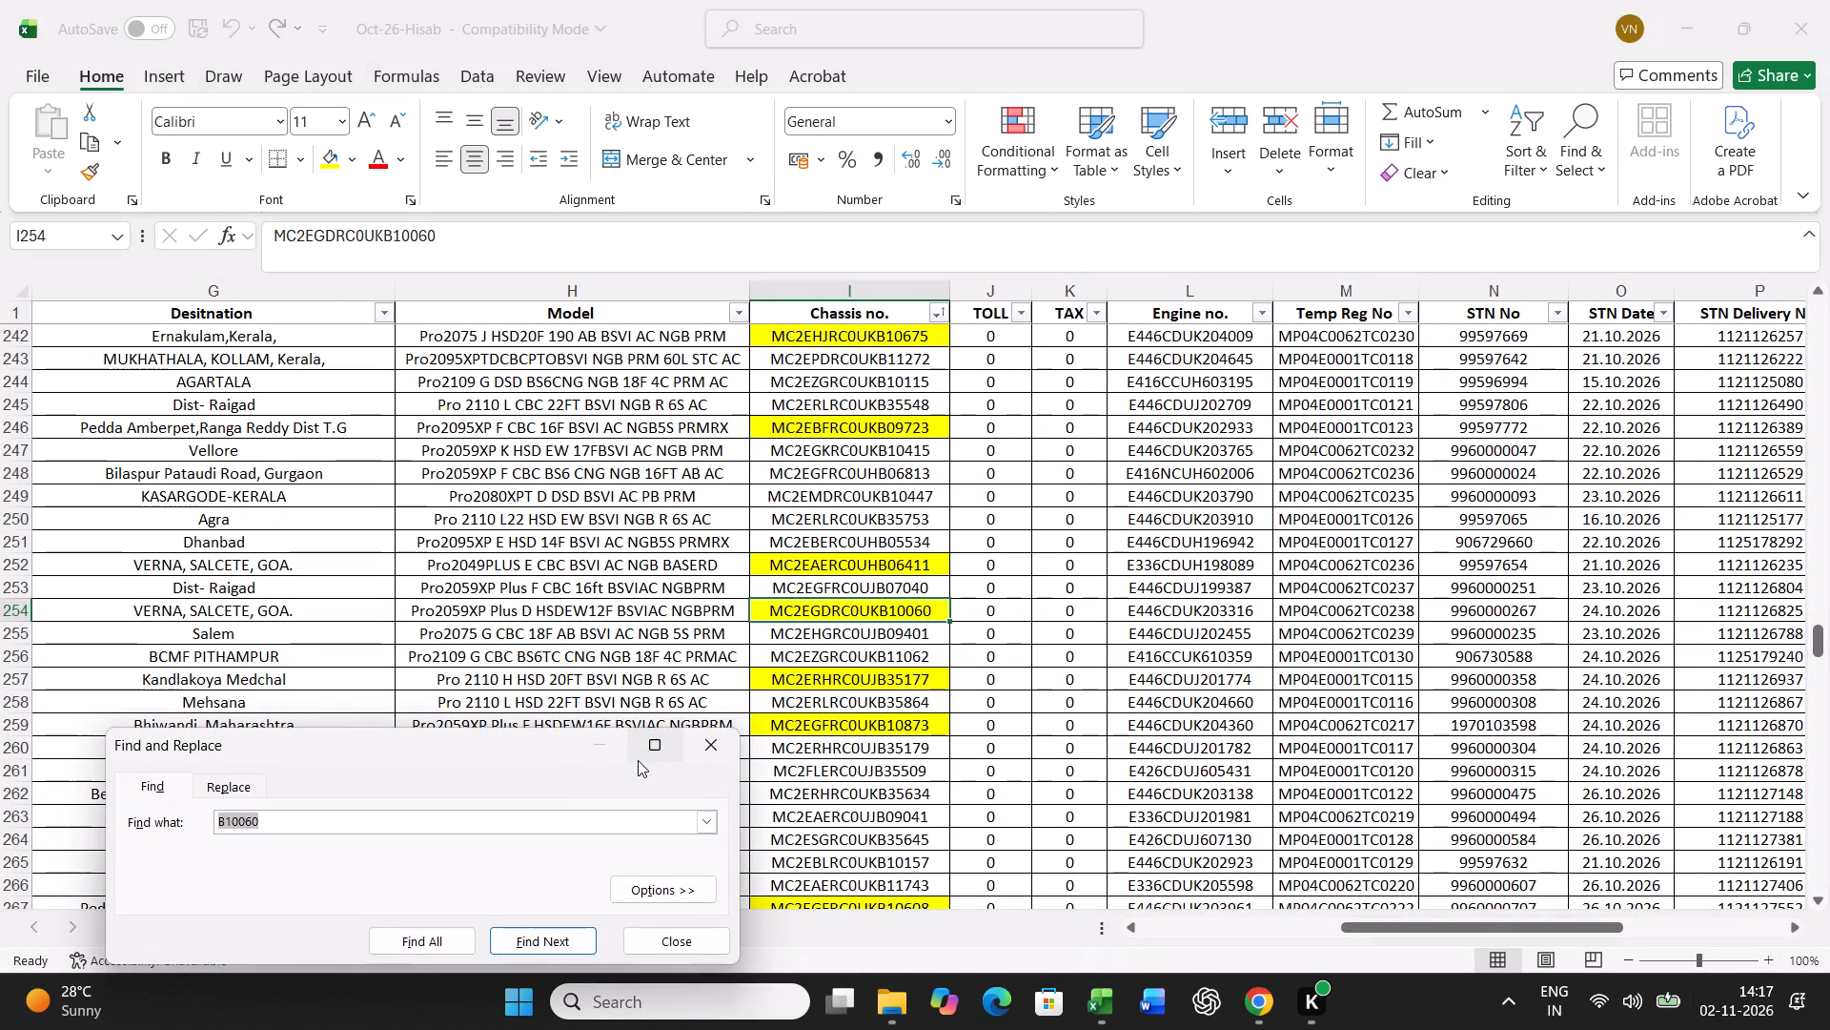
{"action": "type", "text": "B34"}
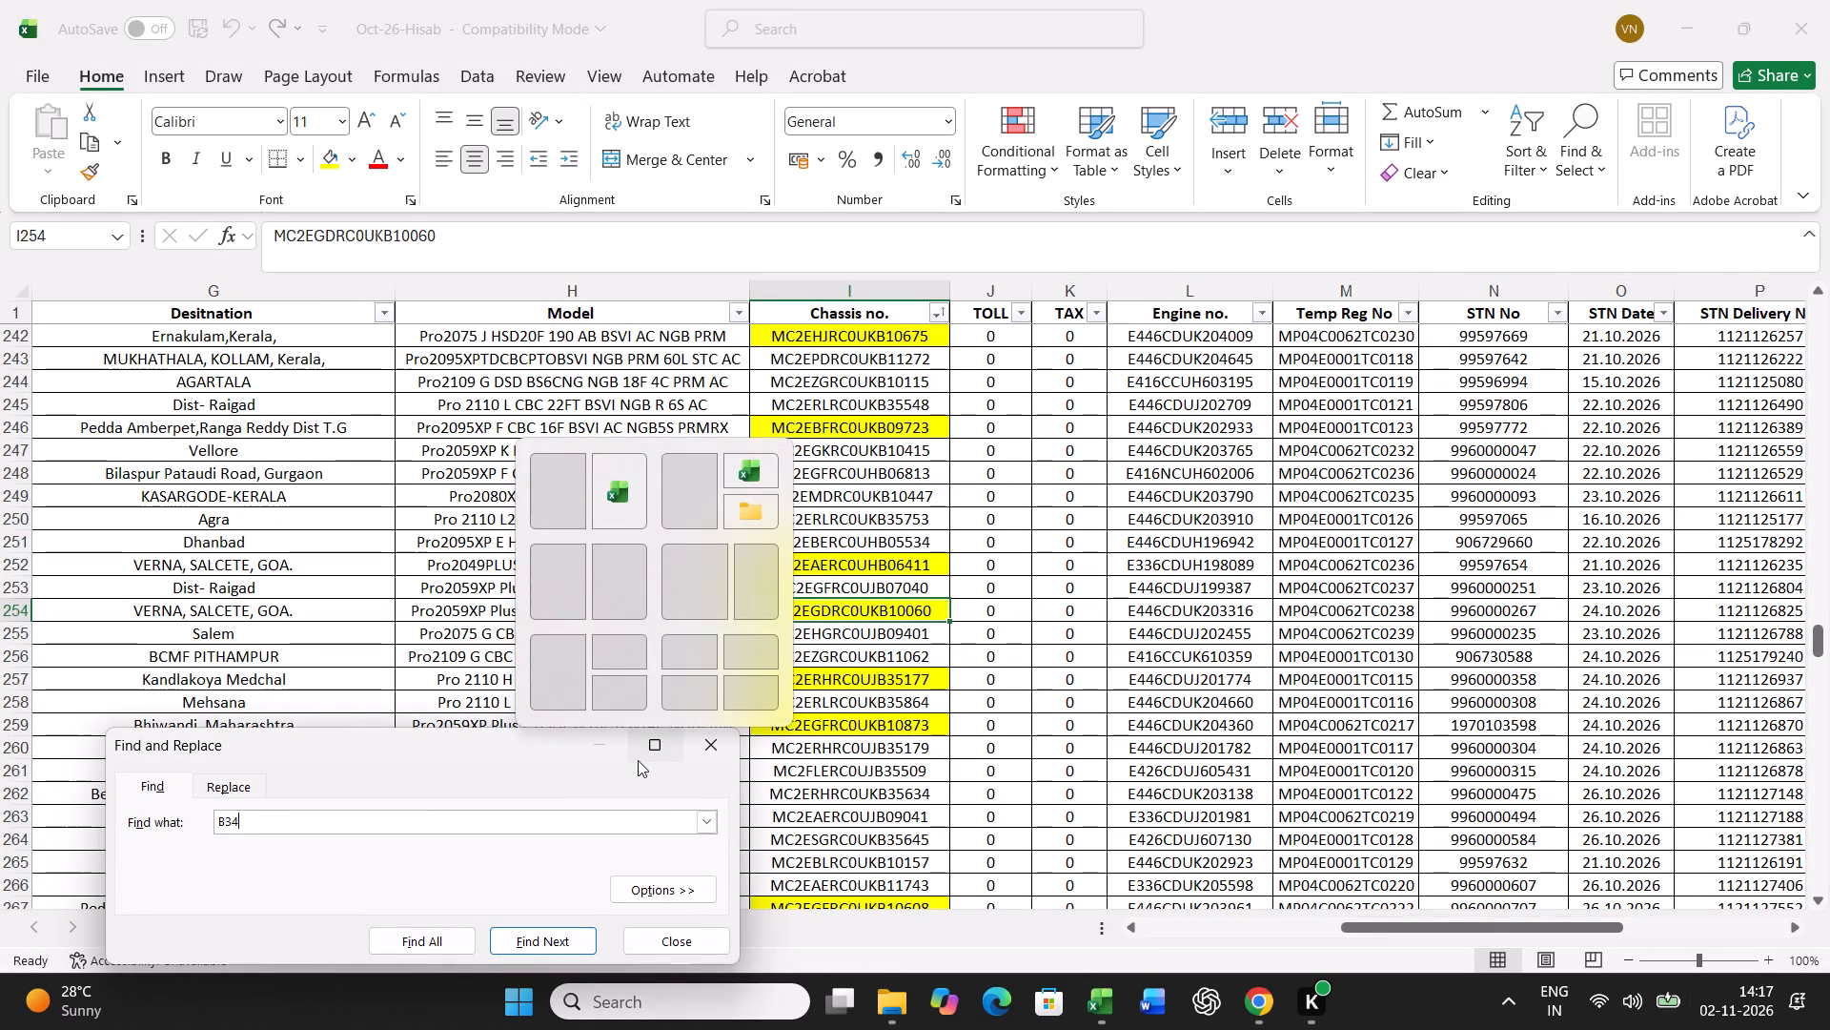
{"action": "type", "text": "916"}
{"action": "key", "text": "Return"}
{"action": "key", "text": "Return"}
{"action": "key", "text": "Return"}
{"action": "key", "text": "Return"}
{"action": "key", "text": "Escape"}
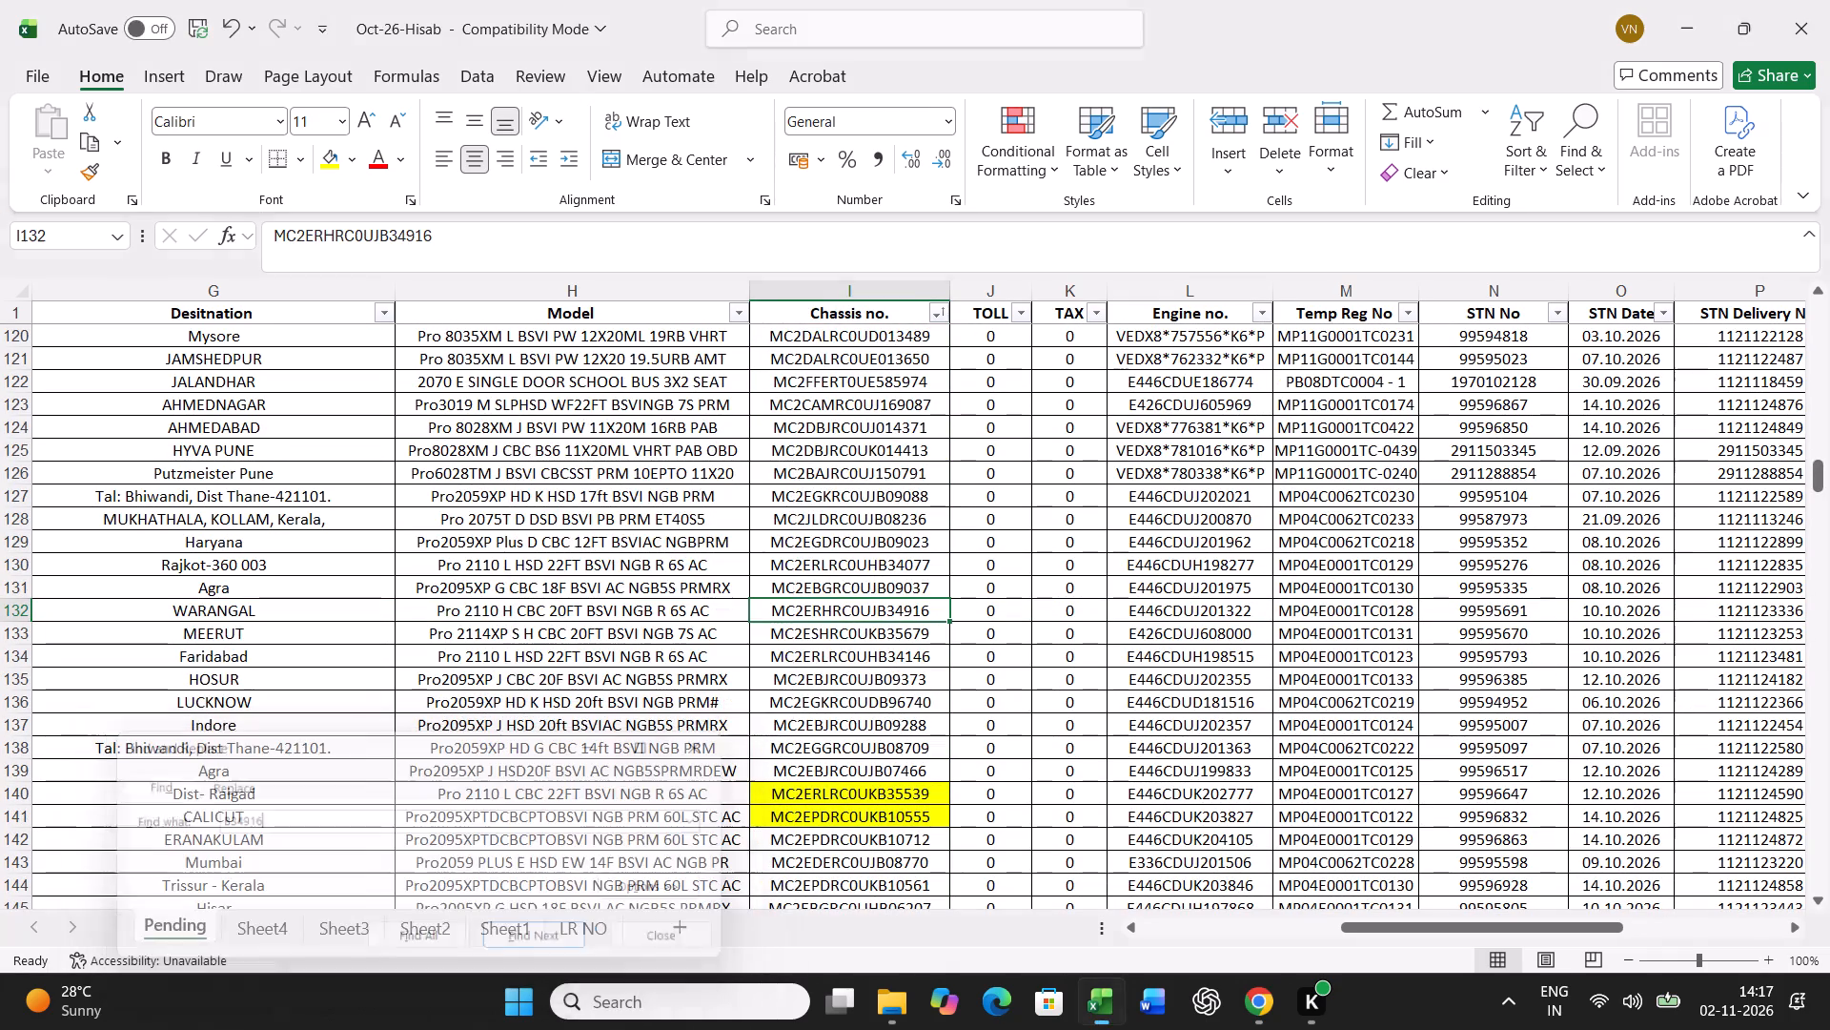
{"action": "left_click", "coordinate": [335, 161]}
Find the chassis number ending in B10752 and fill its cell yellow.
{"action": "key", "text": "ctrl+f"}
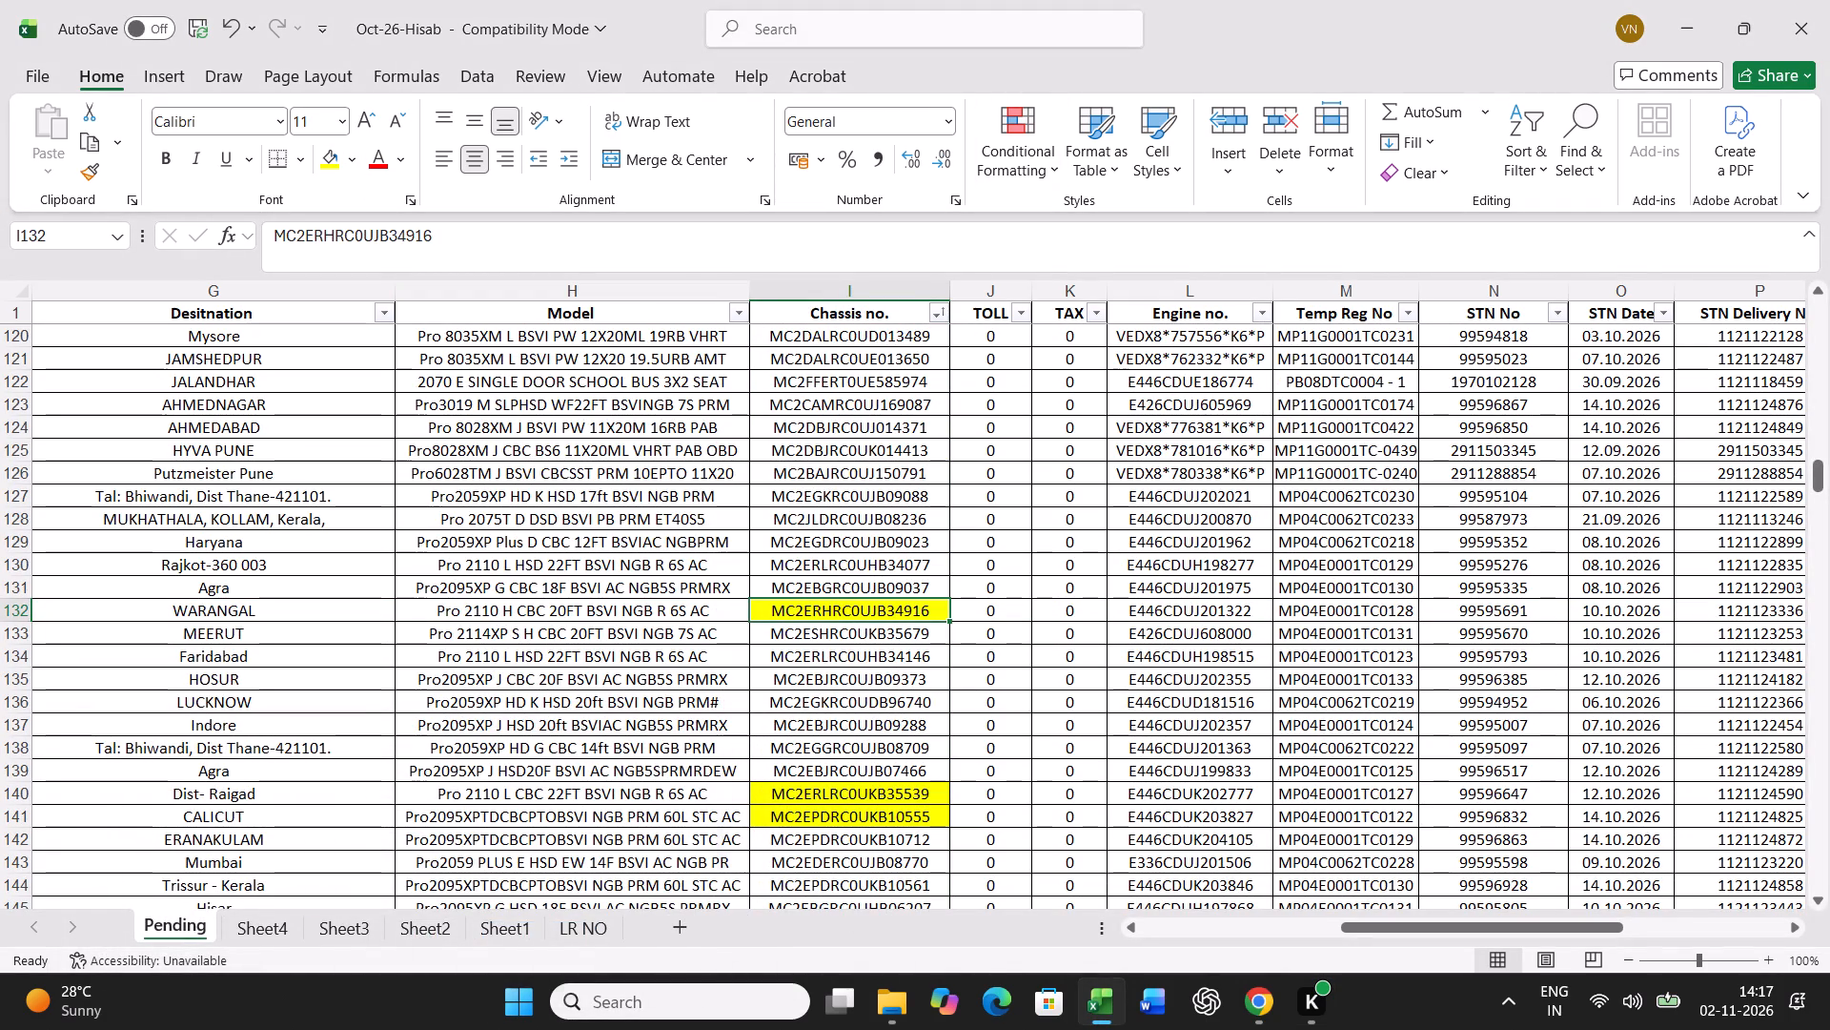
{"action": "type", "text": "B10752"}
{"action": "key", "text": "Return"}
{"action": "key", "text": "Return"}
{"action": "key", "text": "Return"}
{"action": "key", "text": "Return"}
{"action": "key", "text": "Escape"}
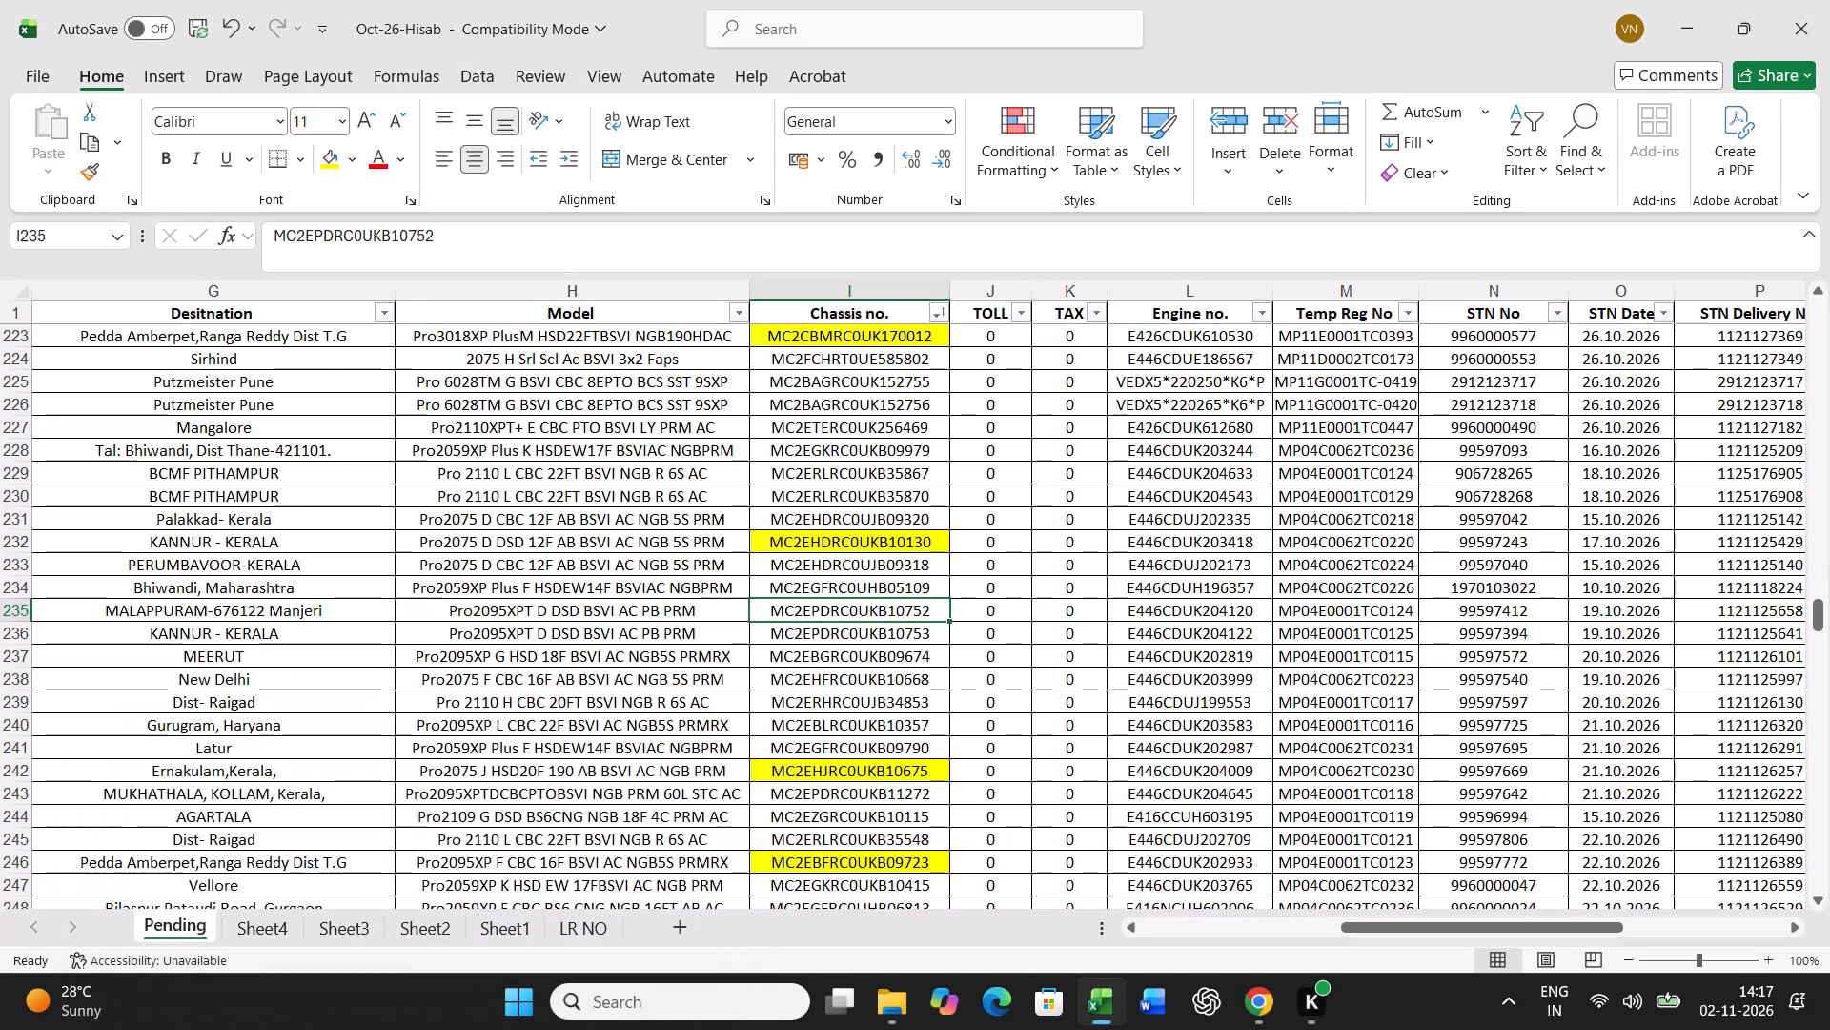
{"action": "left_click", "coordinate": [337, 165]}
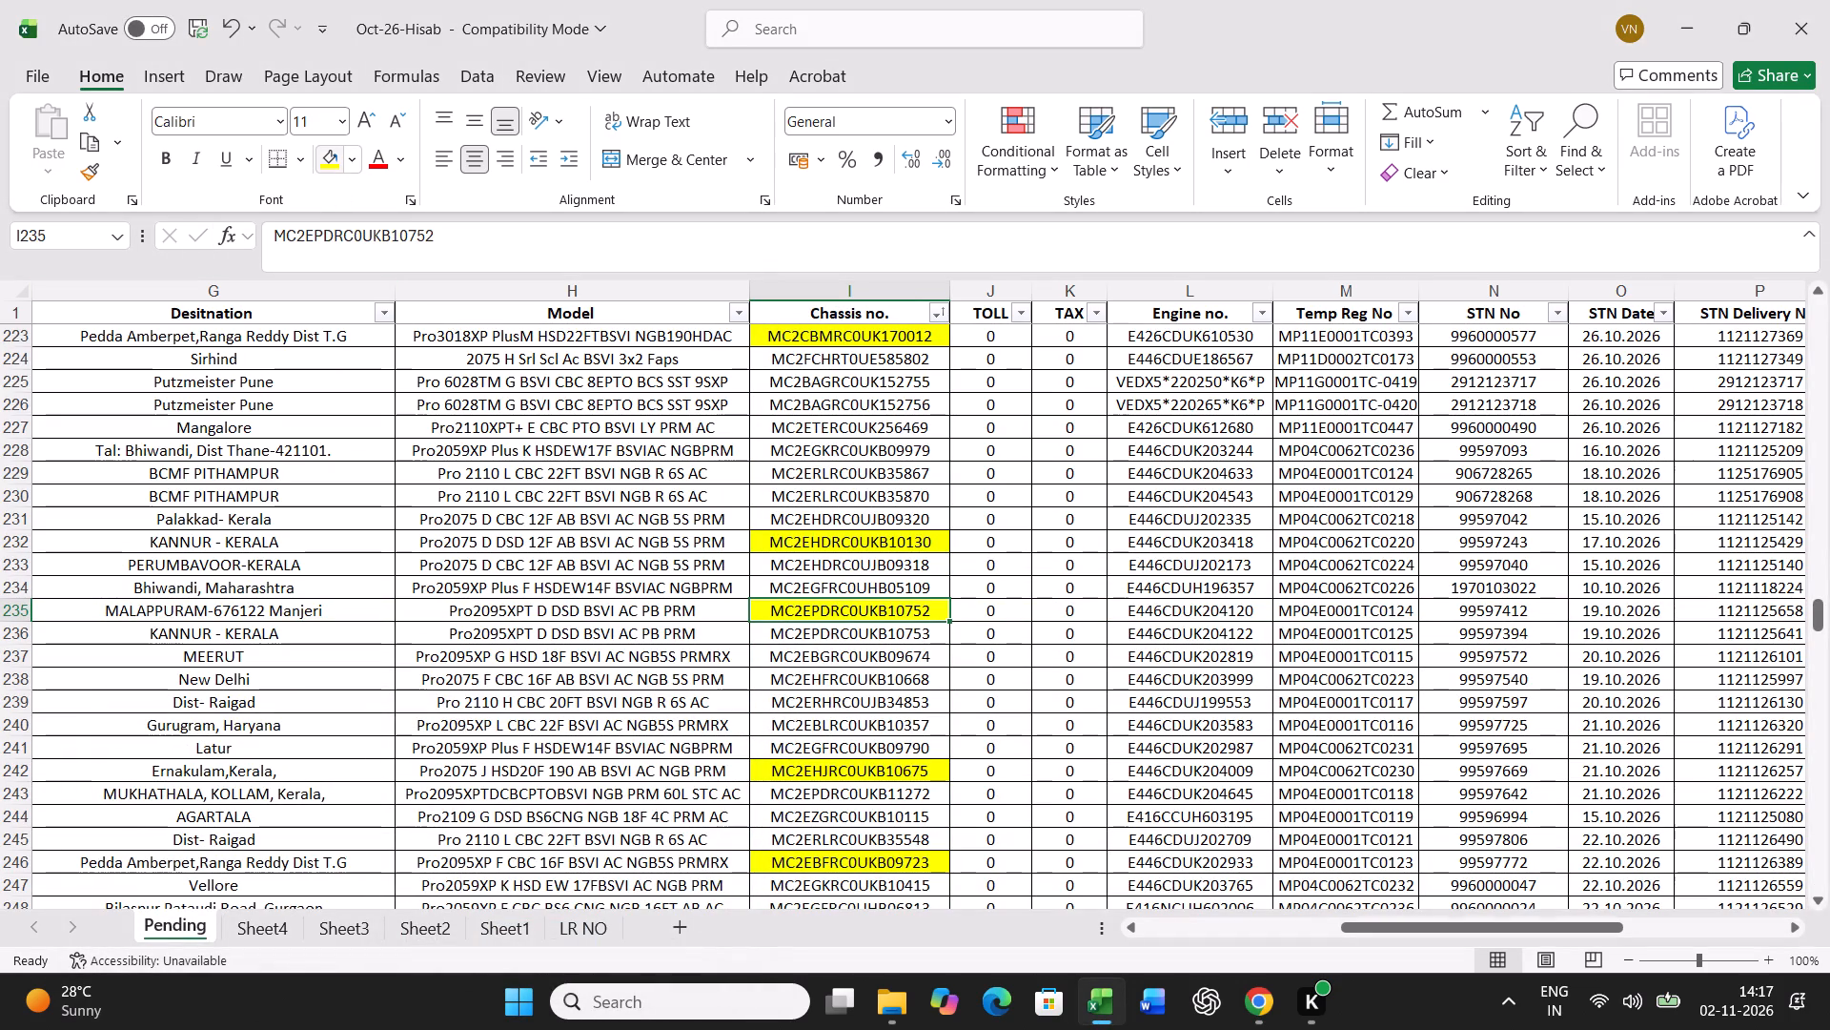
Find the chassis number ending in B35548 and fill its cell yellow.
{"action": "key", "text": "ctrl+f"}
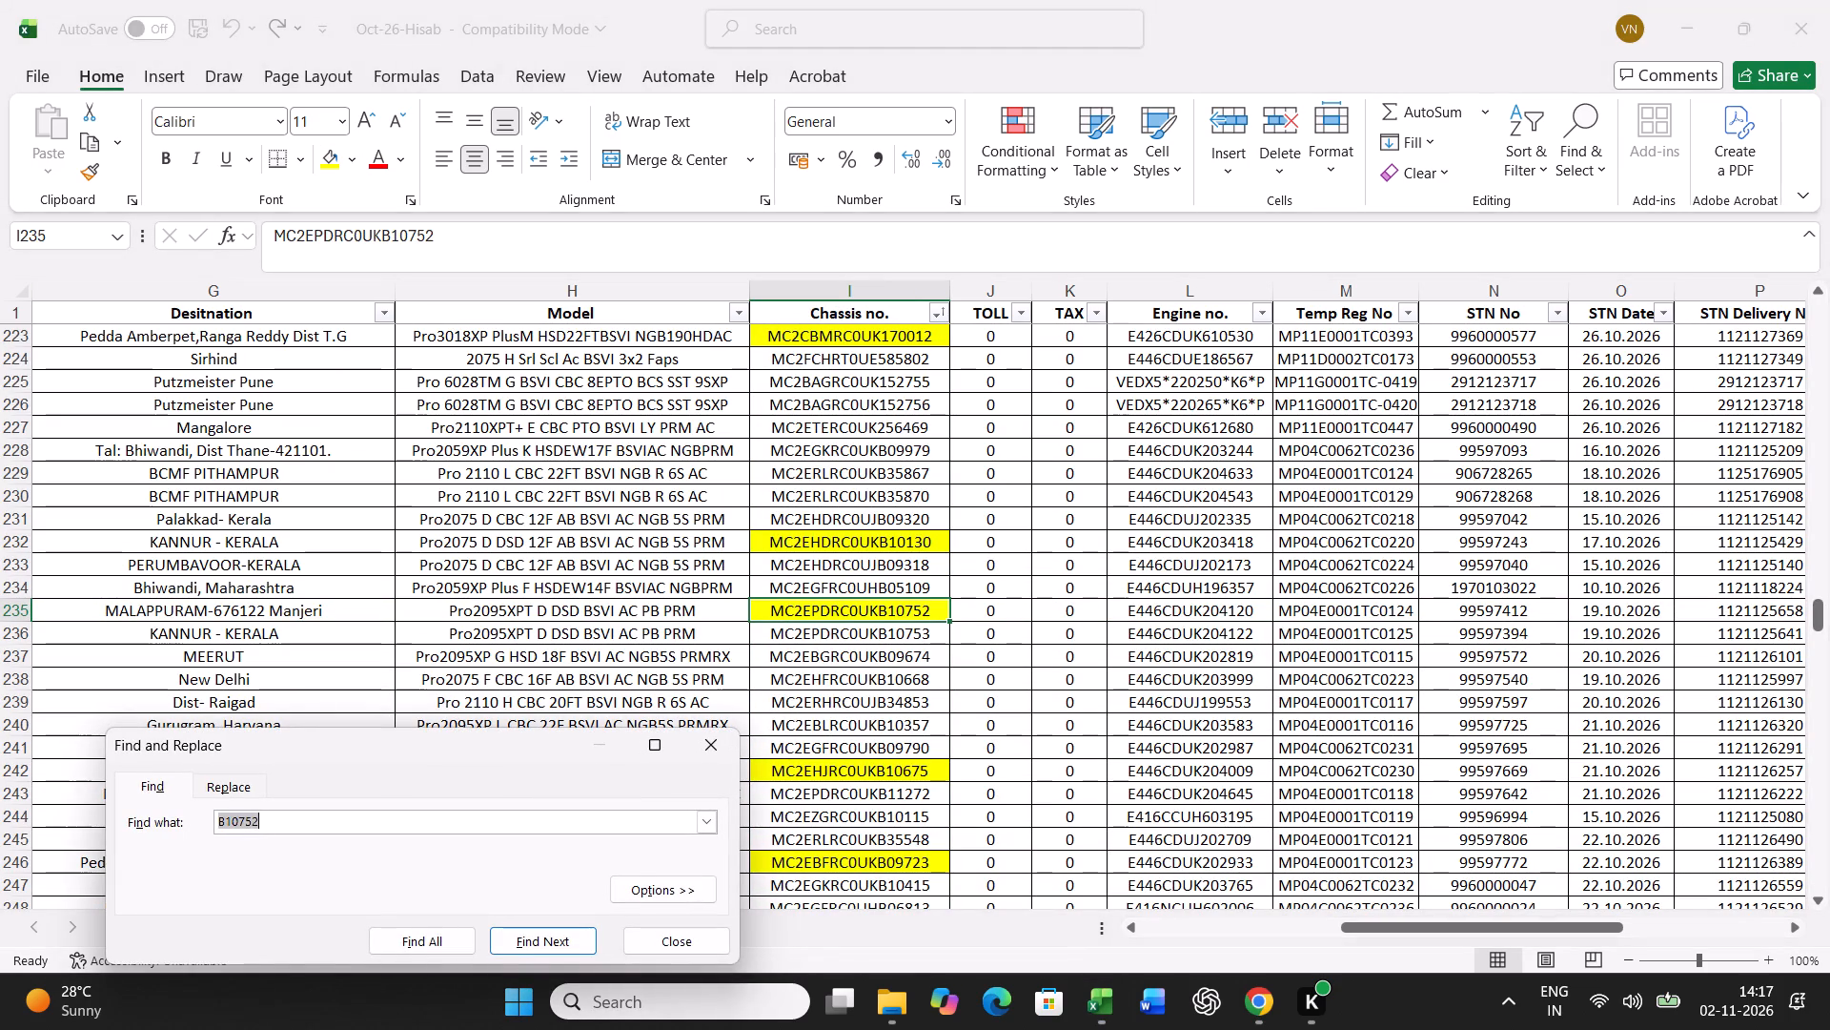
{"action": "key", "text": "b"}
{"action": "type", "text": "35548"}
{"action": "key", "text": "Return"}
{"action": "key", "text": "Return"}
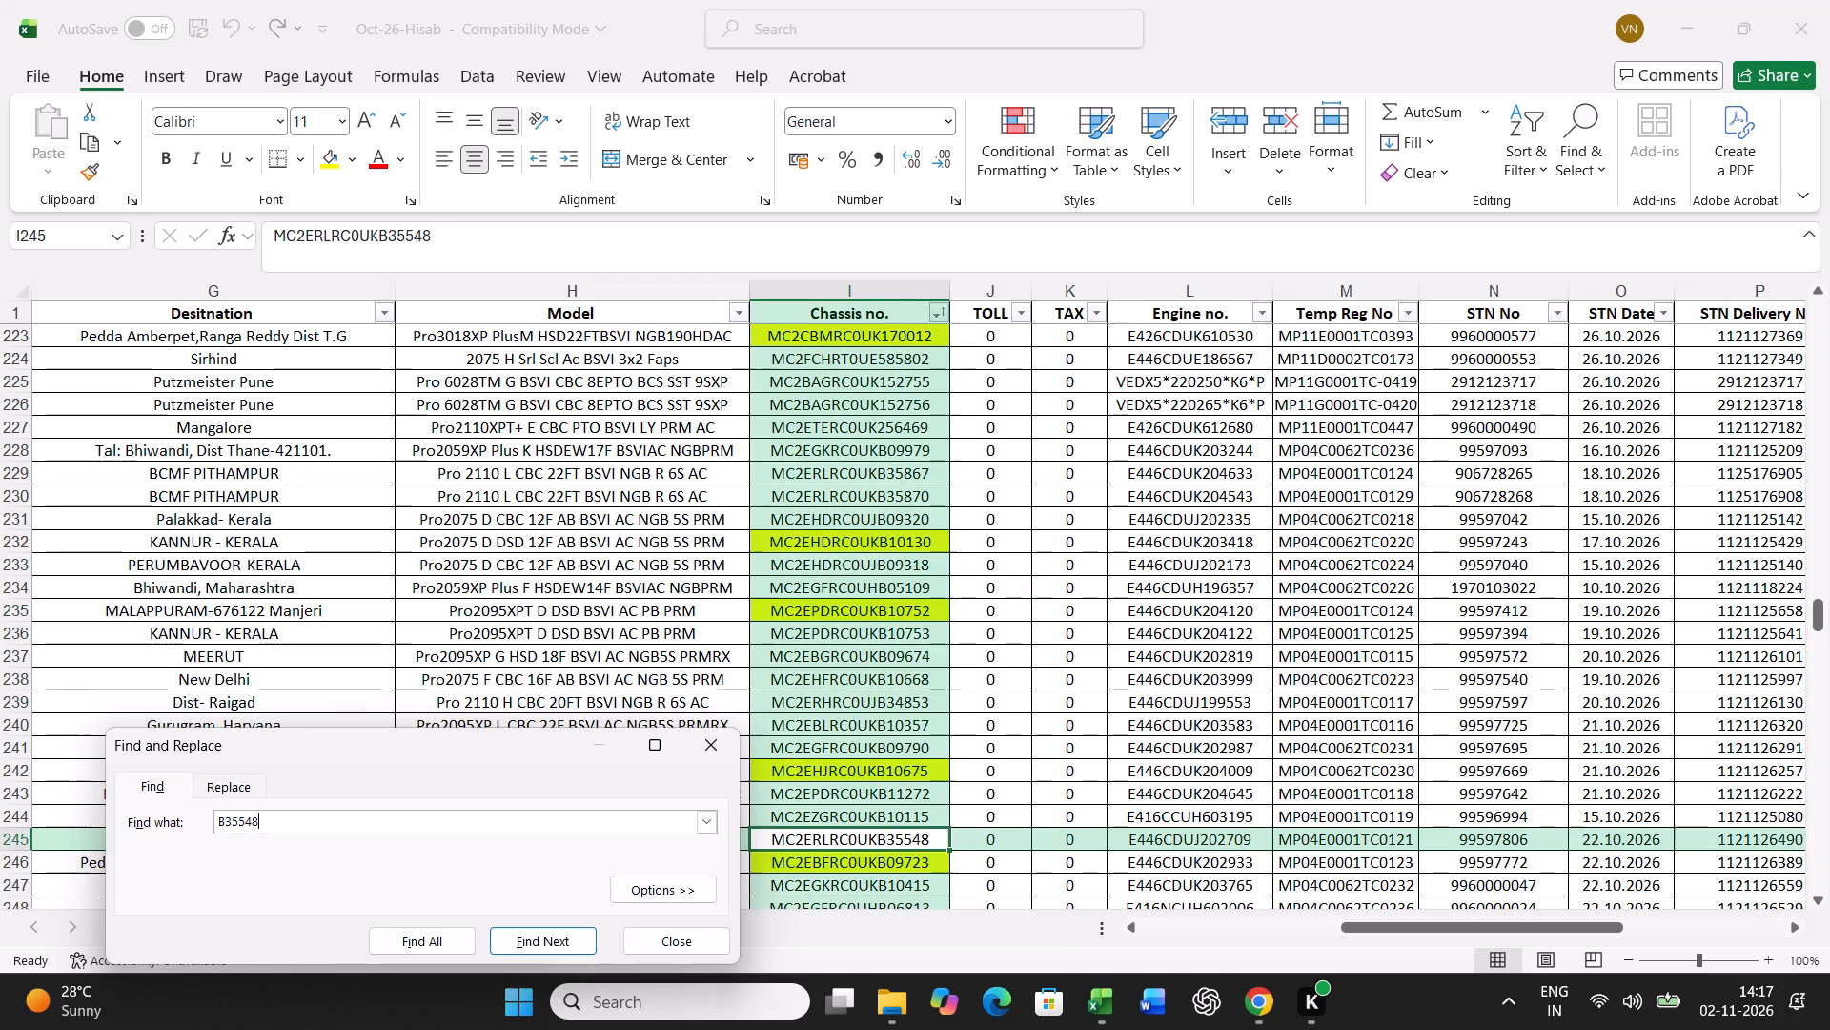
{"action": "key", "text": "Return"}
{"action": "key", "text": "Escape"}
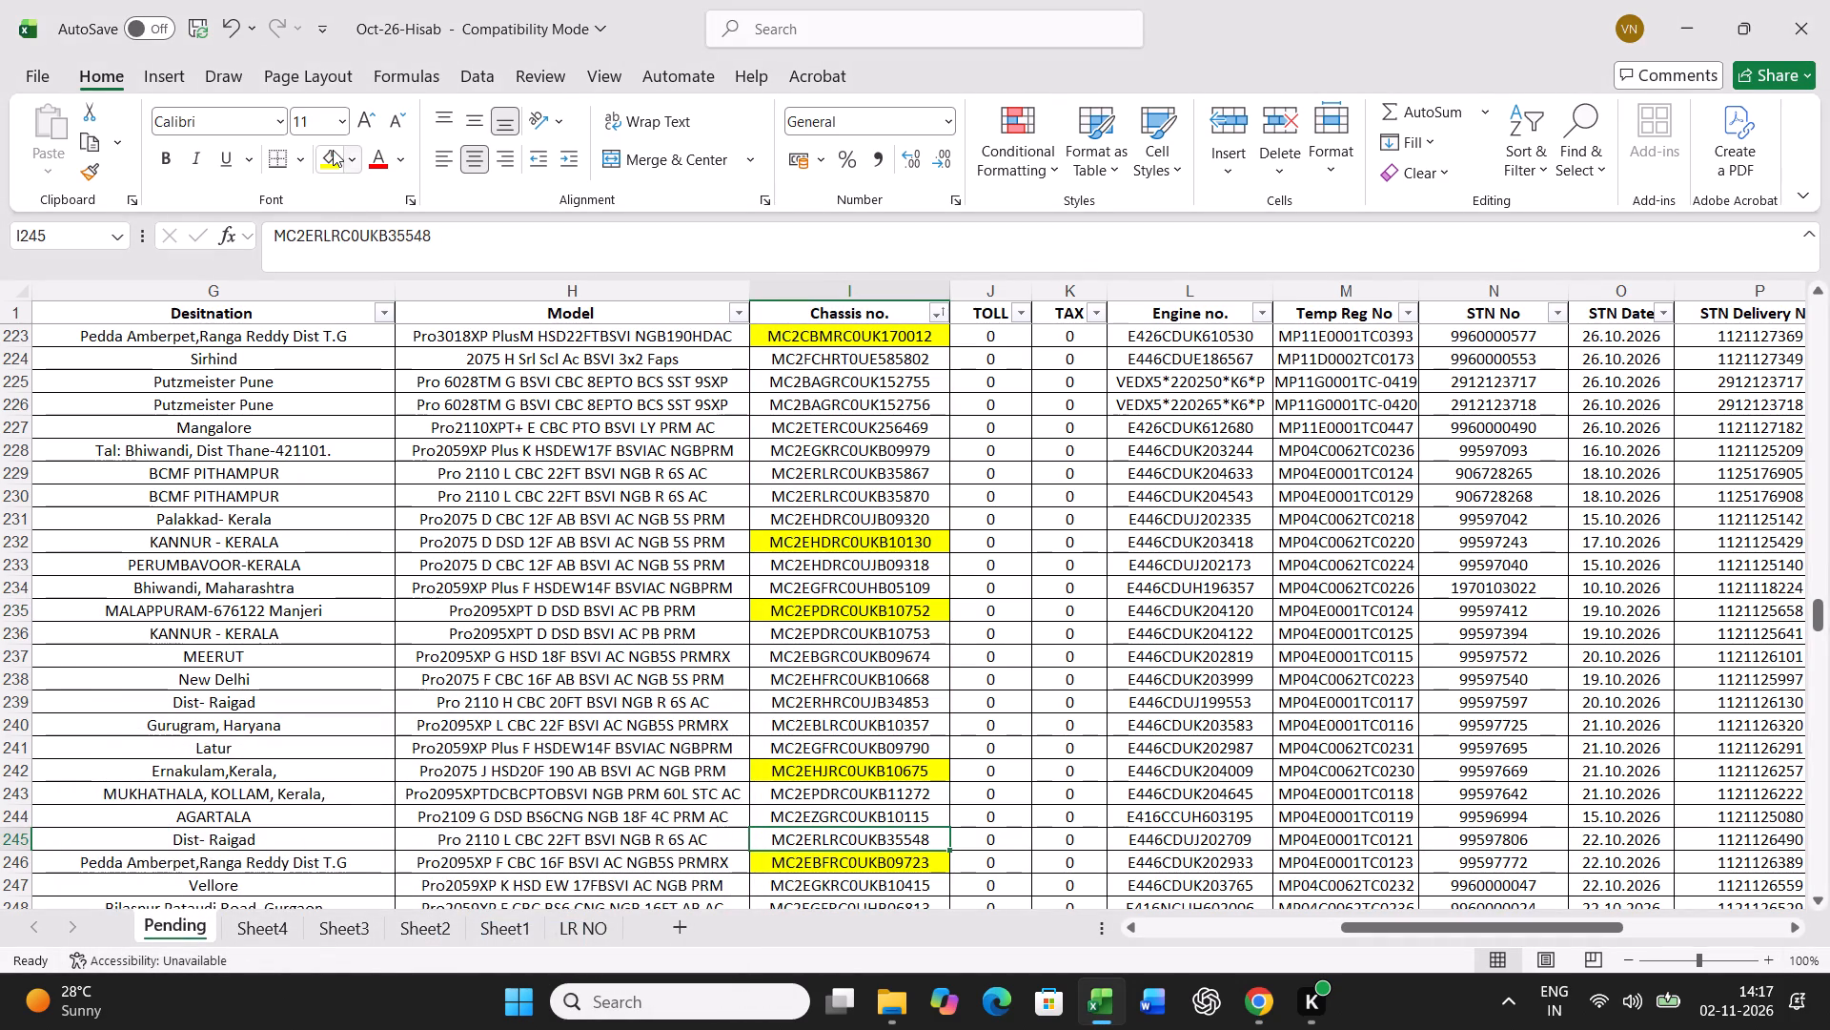
{"action": "left_click", "coordinate": [333, 150]}
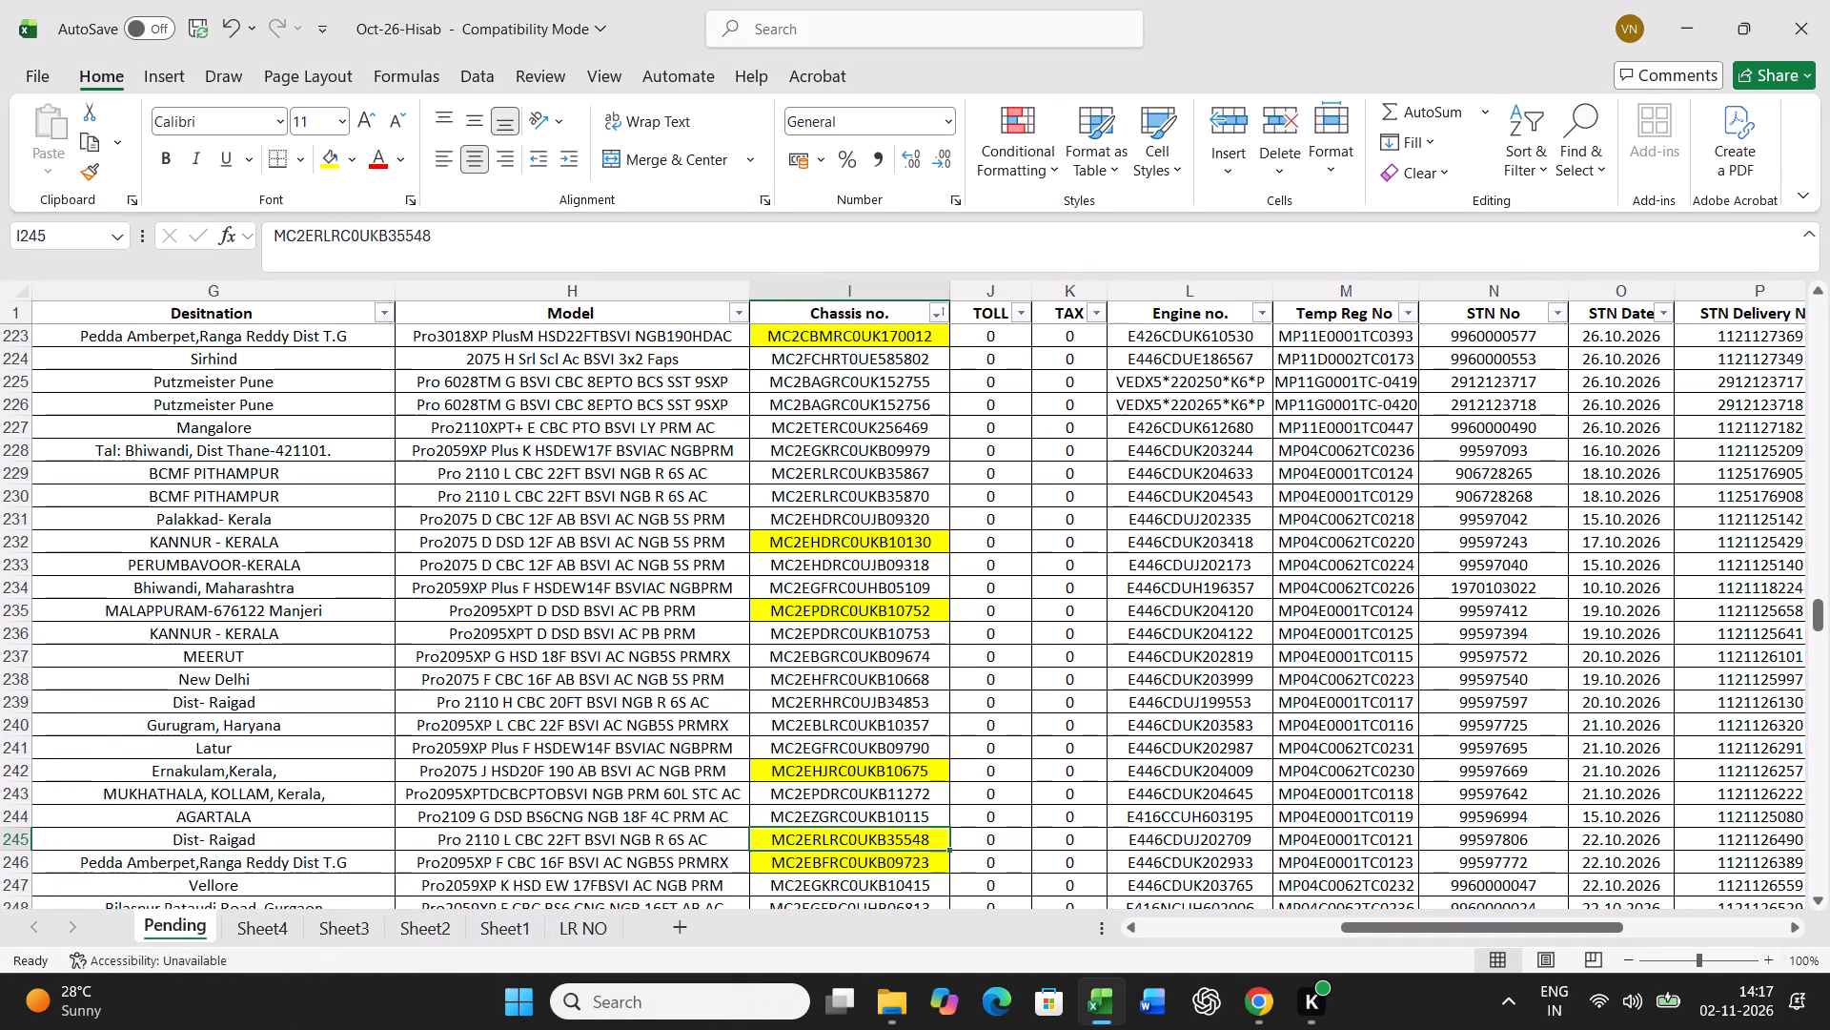
Find the chassis number ending in B11062 and fill its cell yellow.
{"action": "key", "text": "ctrl+f"}
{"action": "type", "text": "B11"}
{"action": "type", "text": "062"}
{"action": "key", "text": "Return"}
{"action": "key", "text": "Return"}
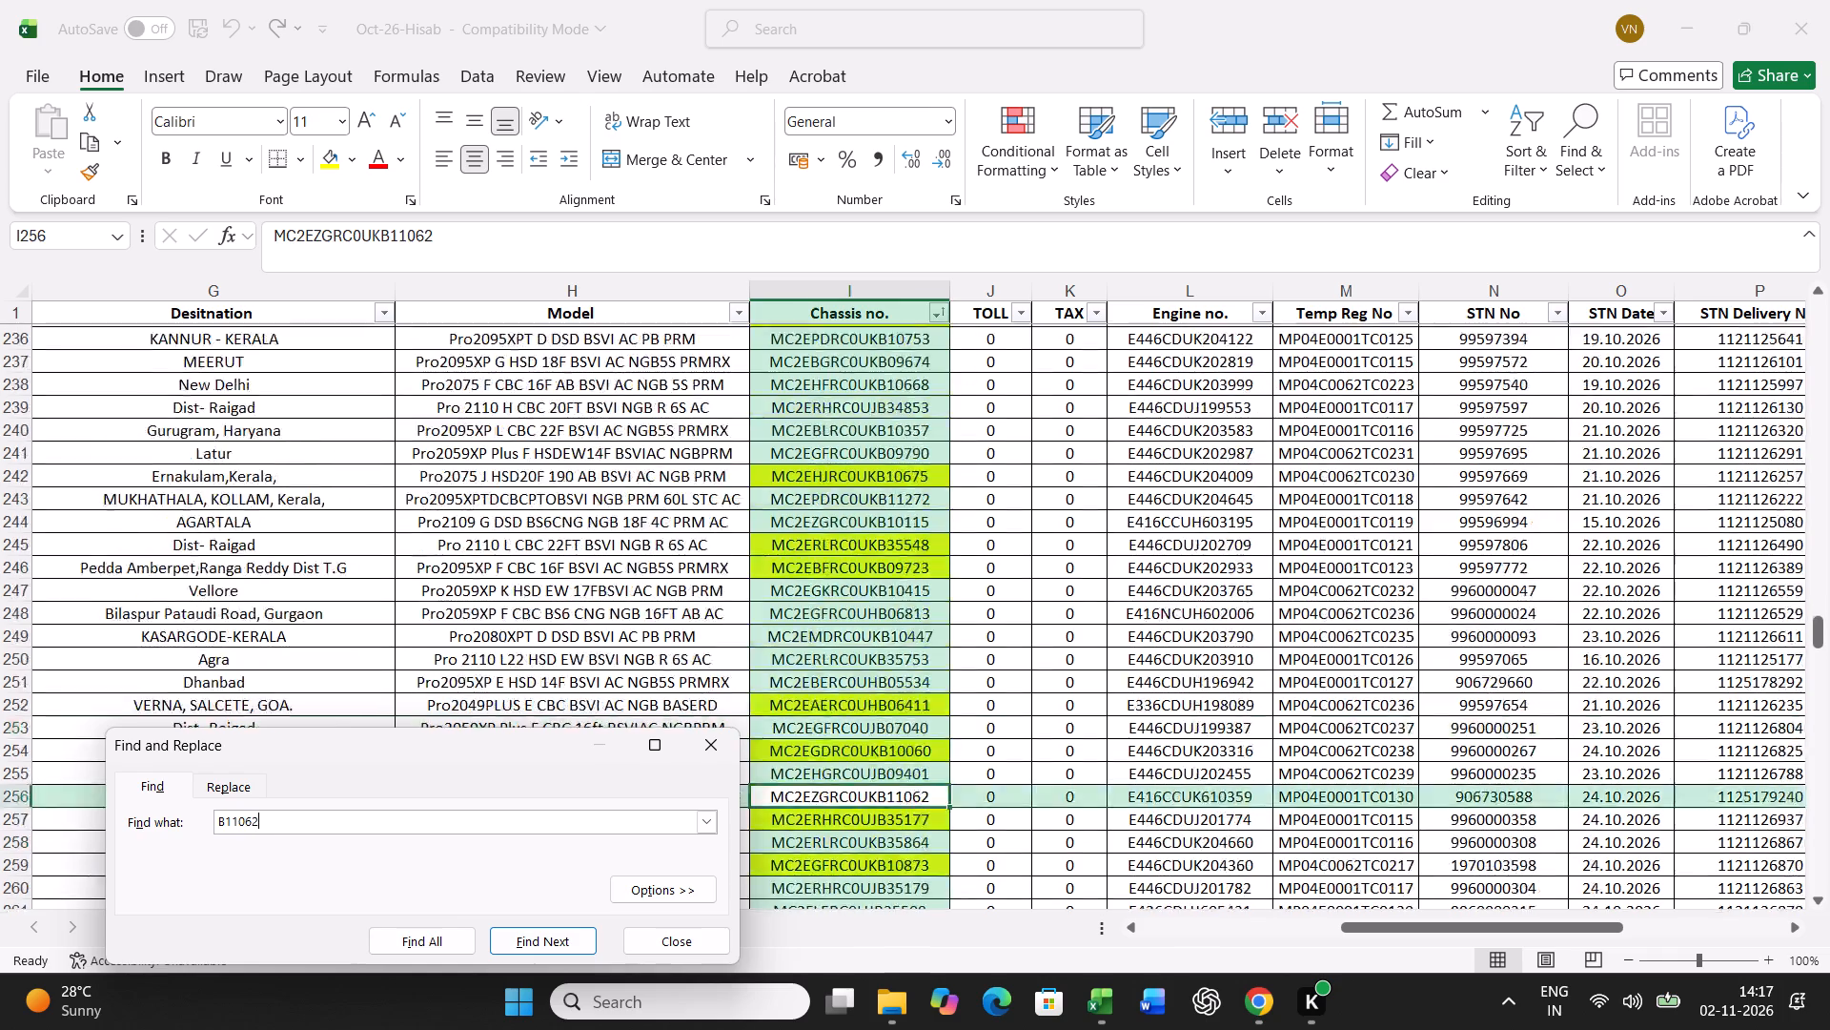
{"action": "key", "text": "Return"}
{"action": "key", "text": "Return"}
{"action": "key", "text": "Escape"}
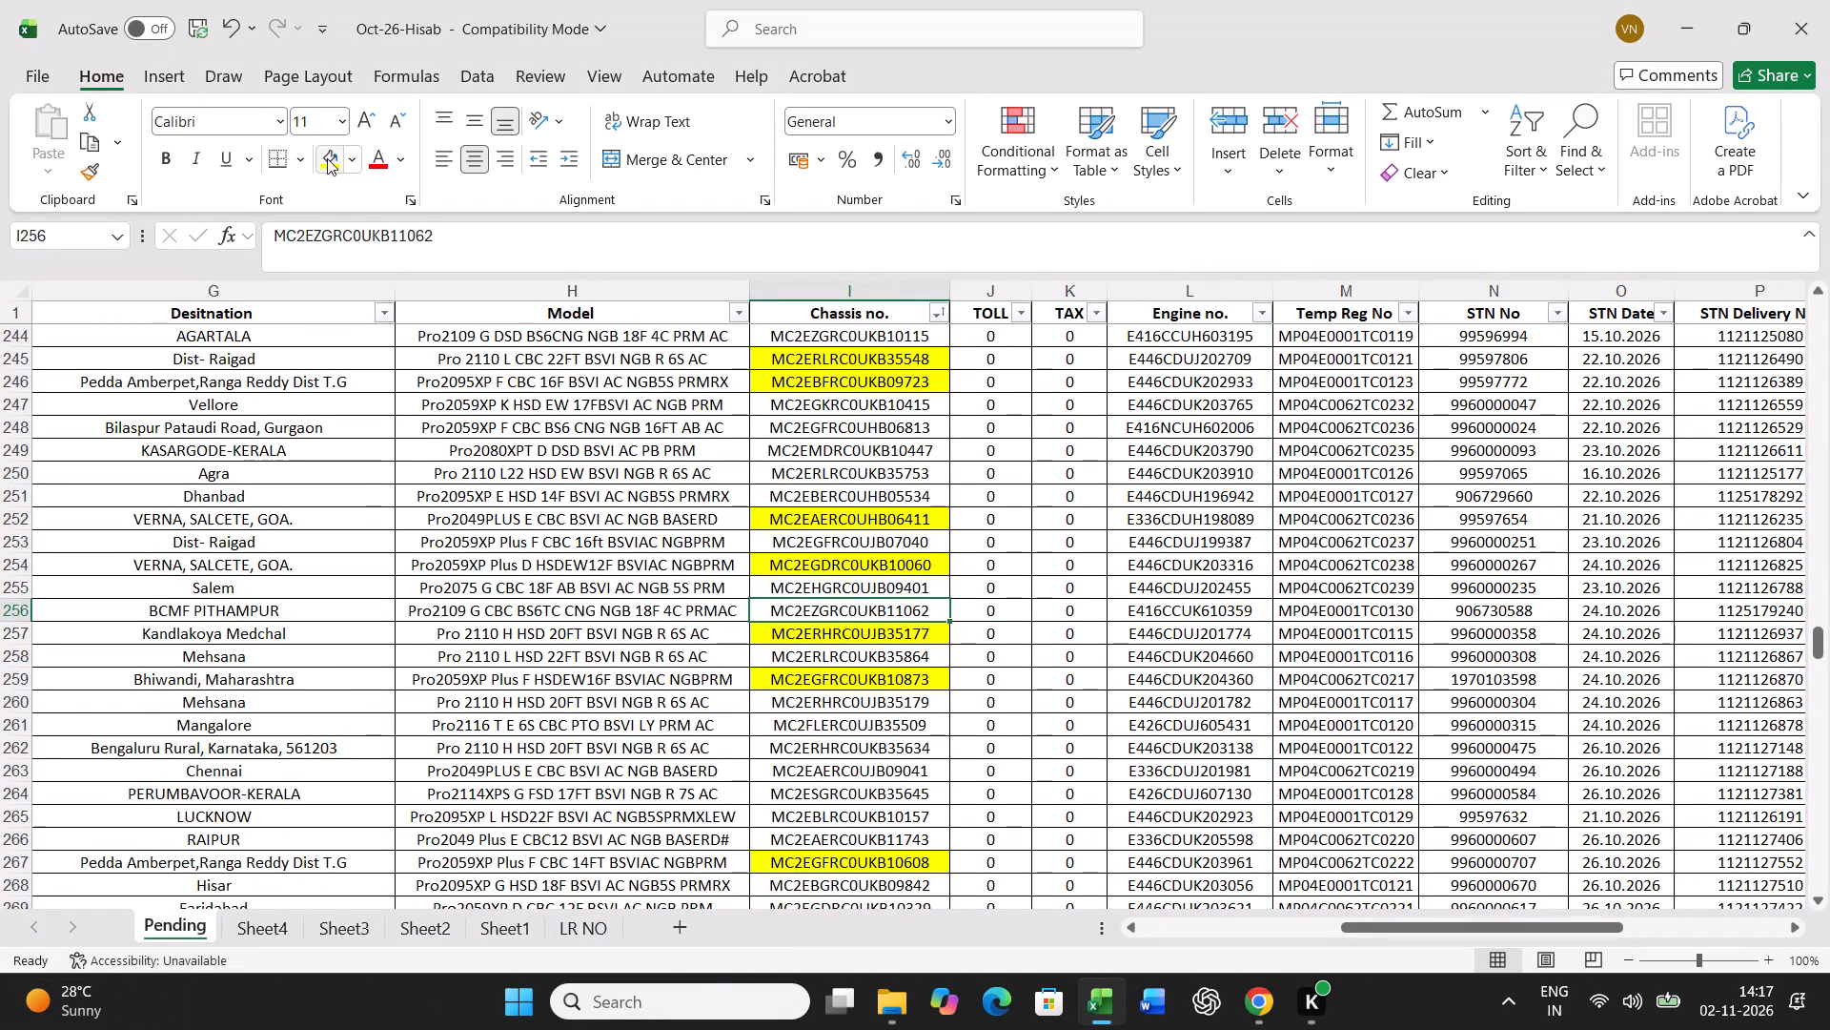
{"action": "left_click", "coordinate": [327, 158]}
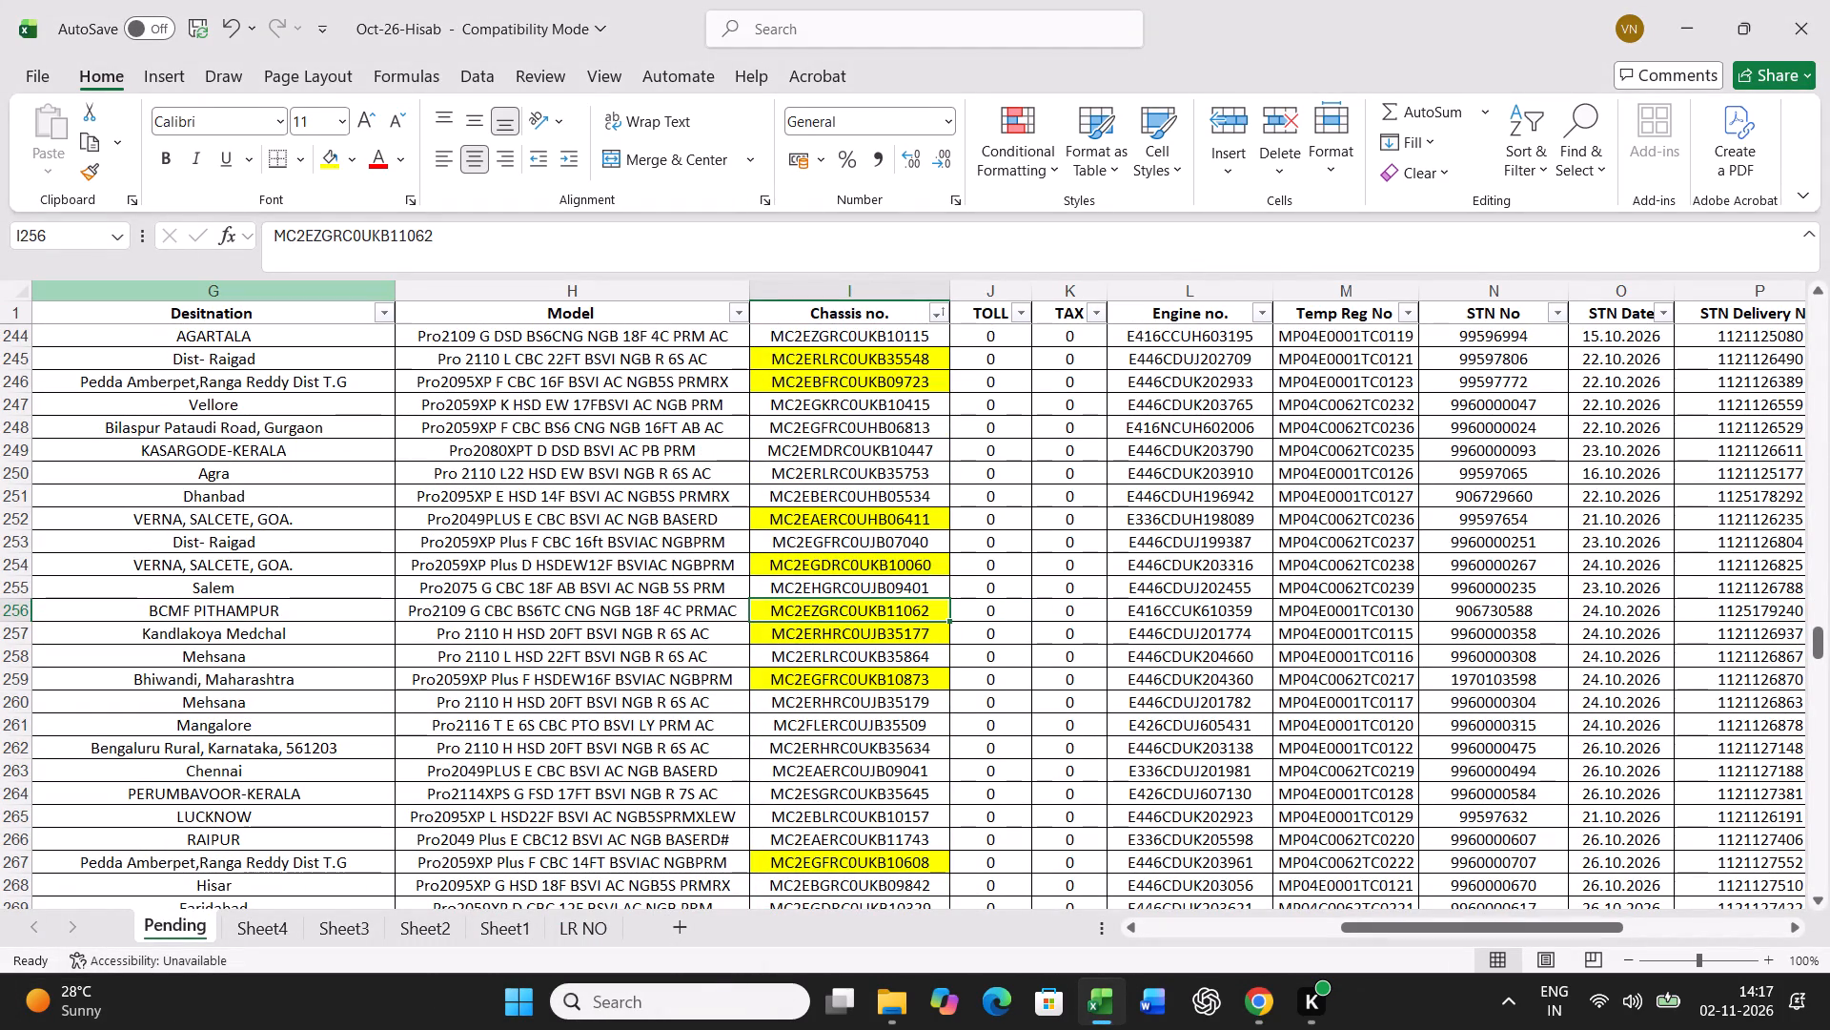
Find the chassis number ending in B08770 and fill its cell yellow.
{"action": "key", "text": "ctrl+f"}
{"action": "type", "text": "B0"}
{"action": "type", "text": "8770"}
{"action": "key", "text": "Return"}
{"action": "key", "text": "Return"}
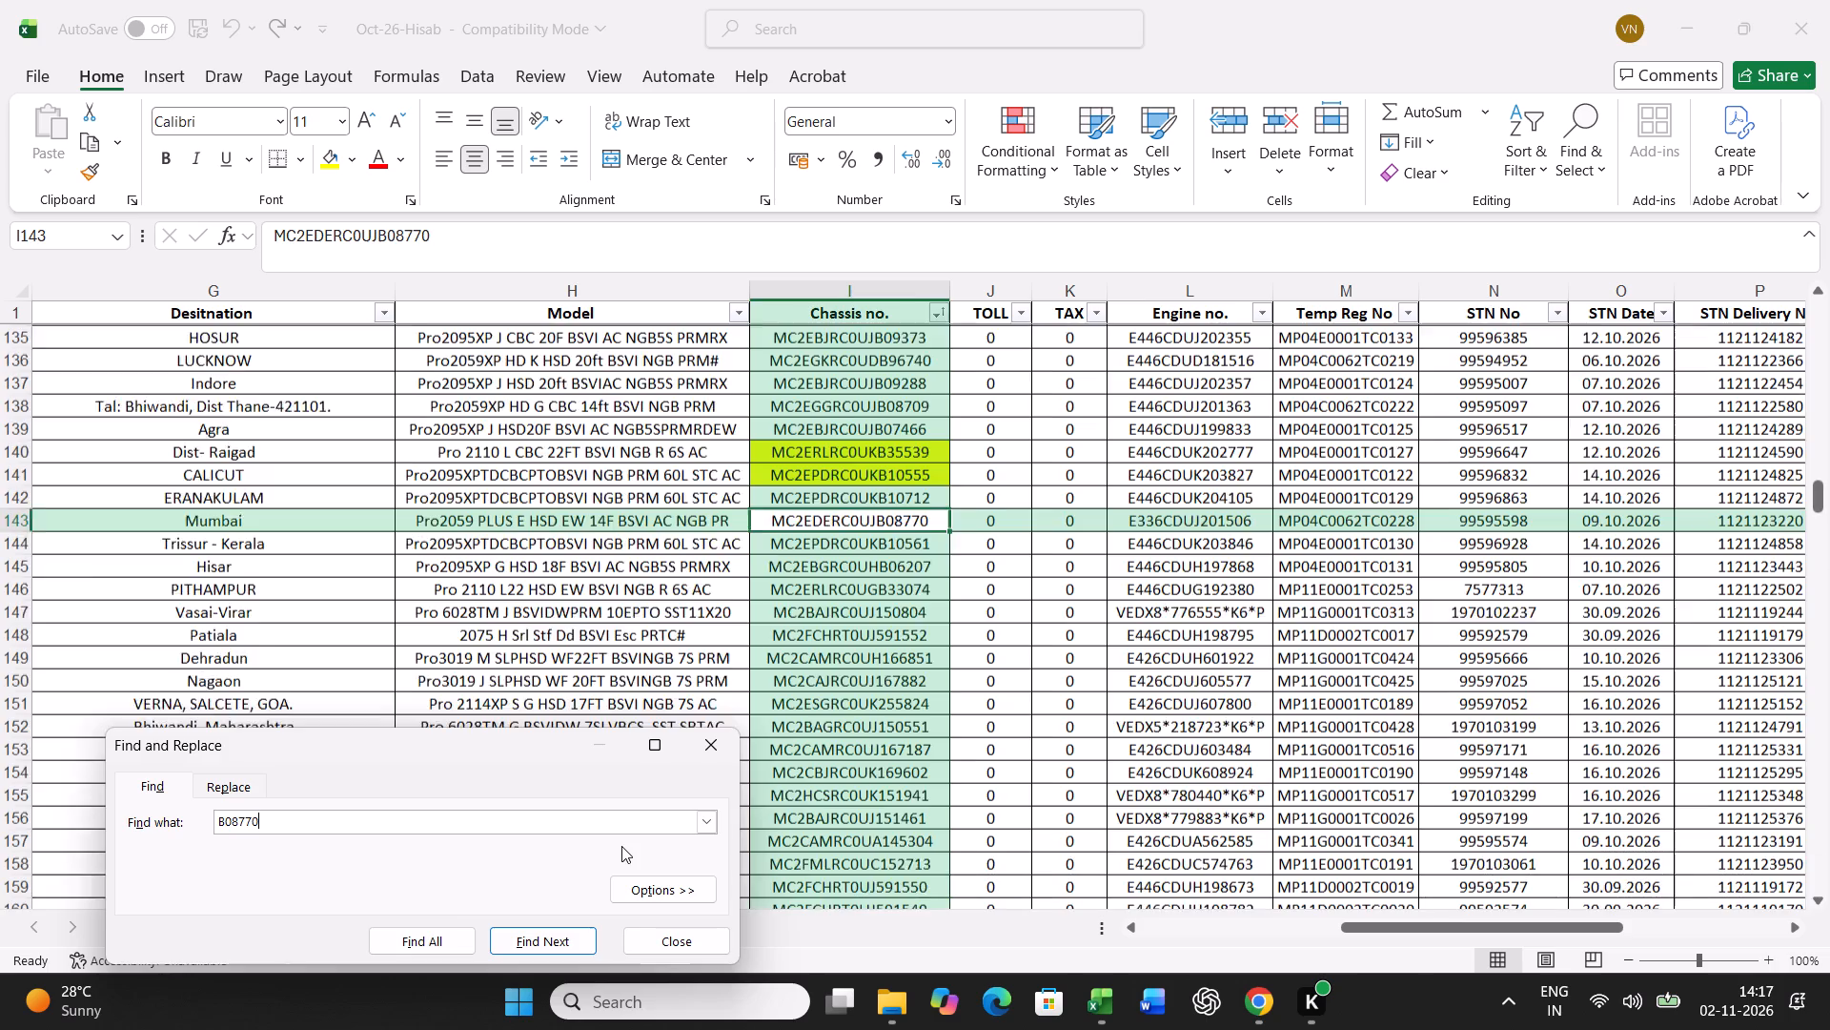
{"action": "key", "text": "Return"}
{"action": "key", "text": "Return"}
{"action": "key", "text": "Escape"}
{"action": "left_click", "coordinate": [333, 154]}
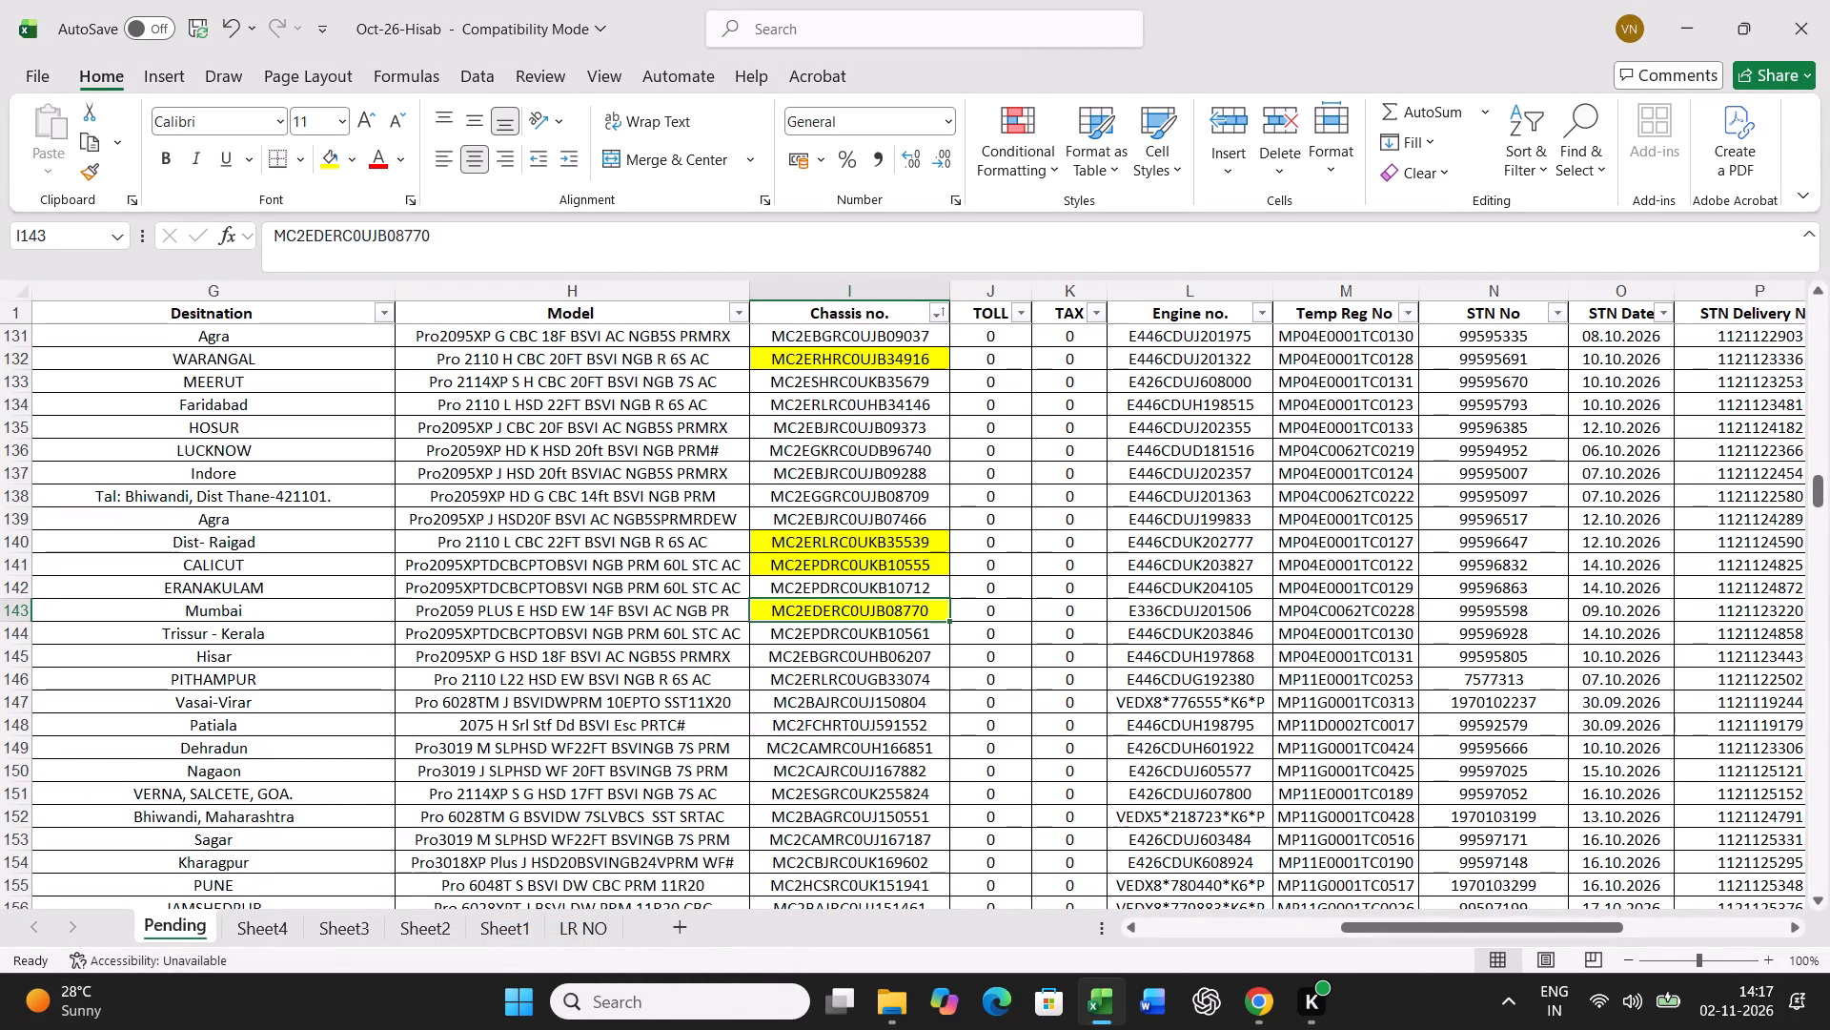
Find the chassis number ending in B09979 and fill its cell yellow.
{"action": "key", "text": "ctrl+f"}
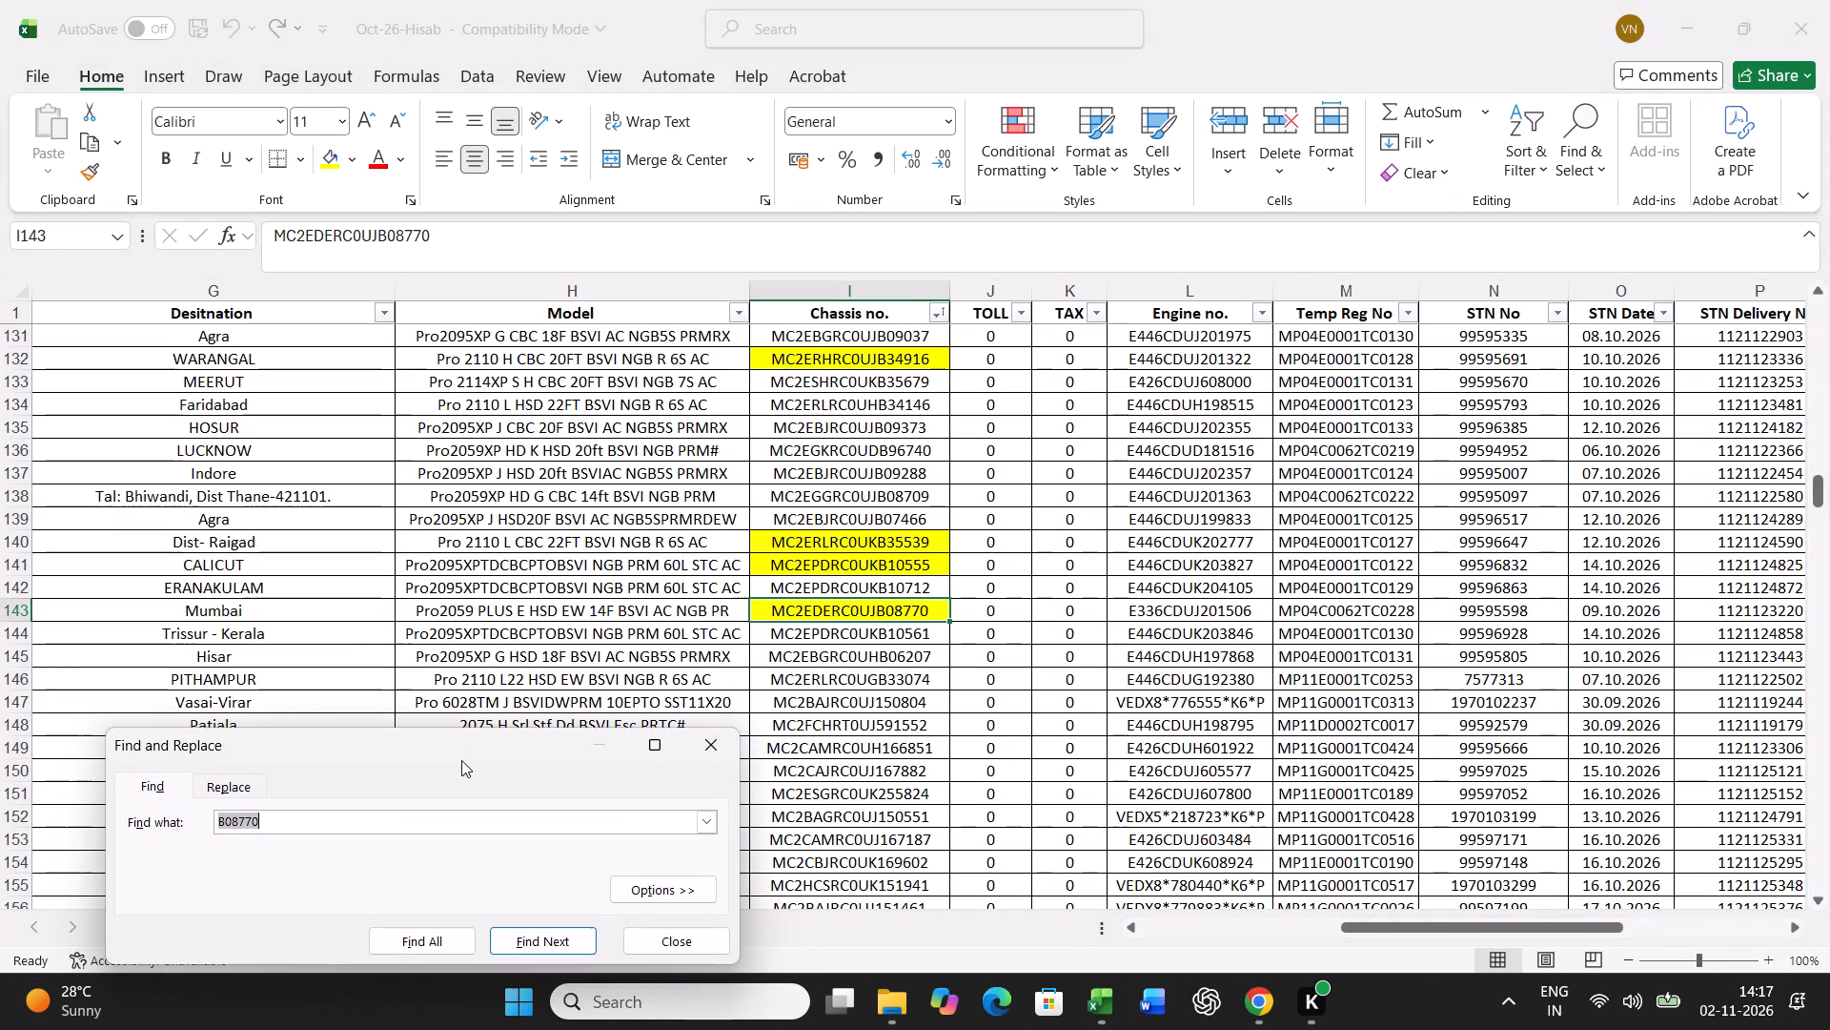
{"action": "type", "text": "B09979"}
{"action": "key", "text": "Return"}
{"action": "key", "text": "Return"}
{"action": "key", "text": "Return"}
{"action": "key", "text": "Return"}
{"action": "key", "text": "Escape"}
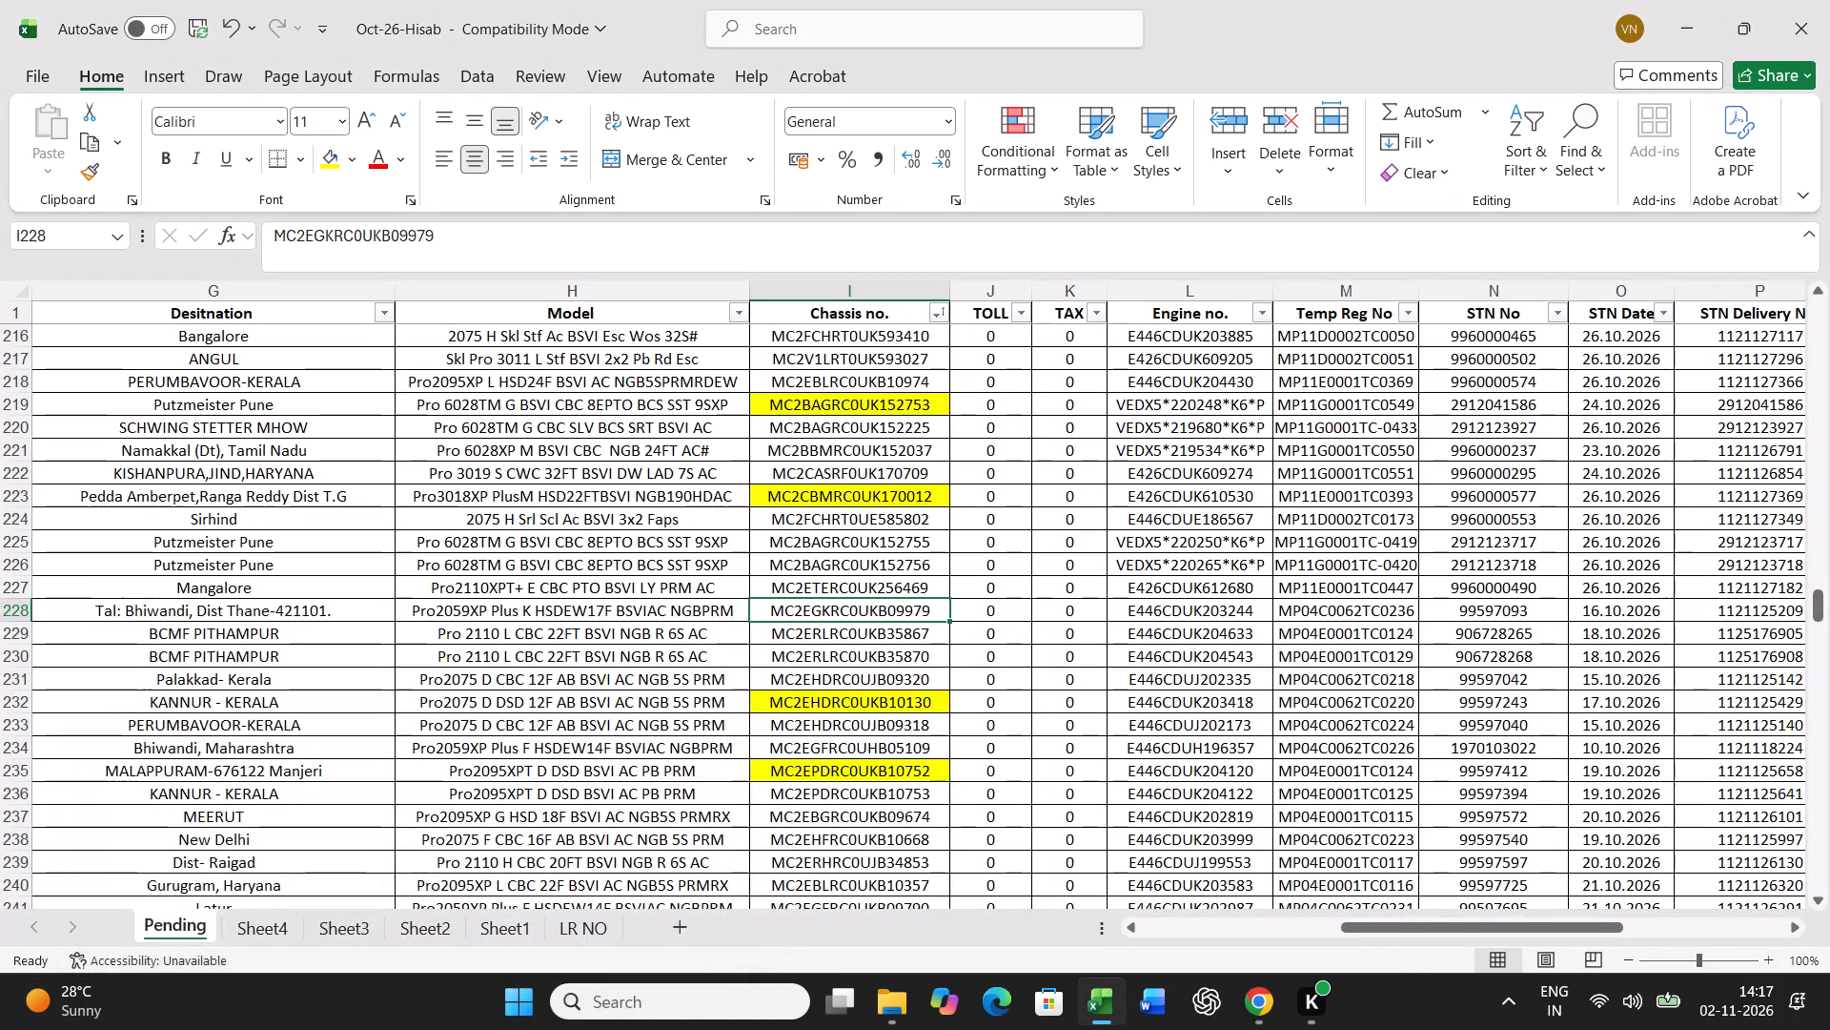
{"action": "left_click", "coordinate": [325, 165]}
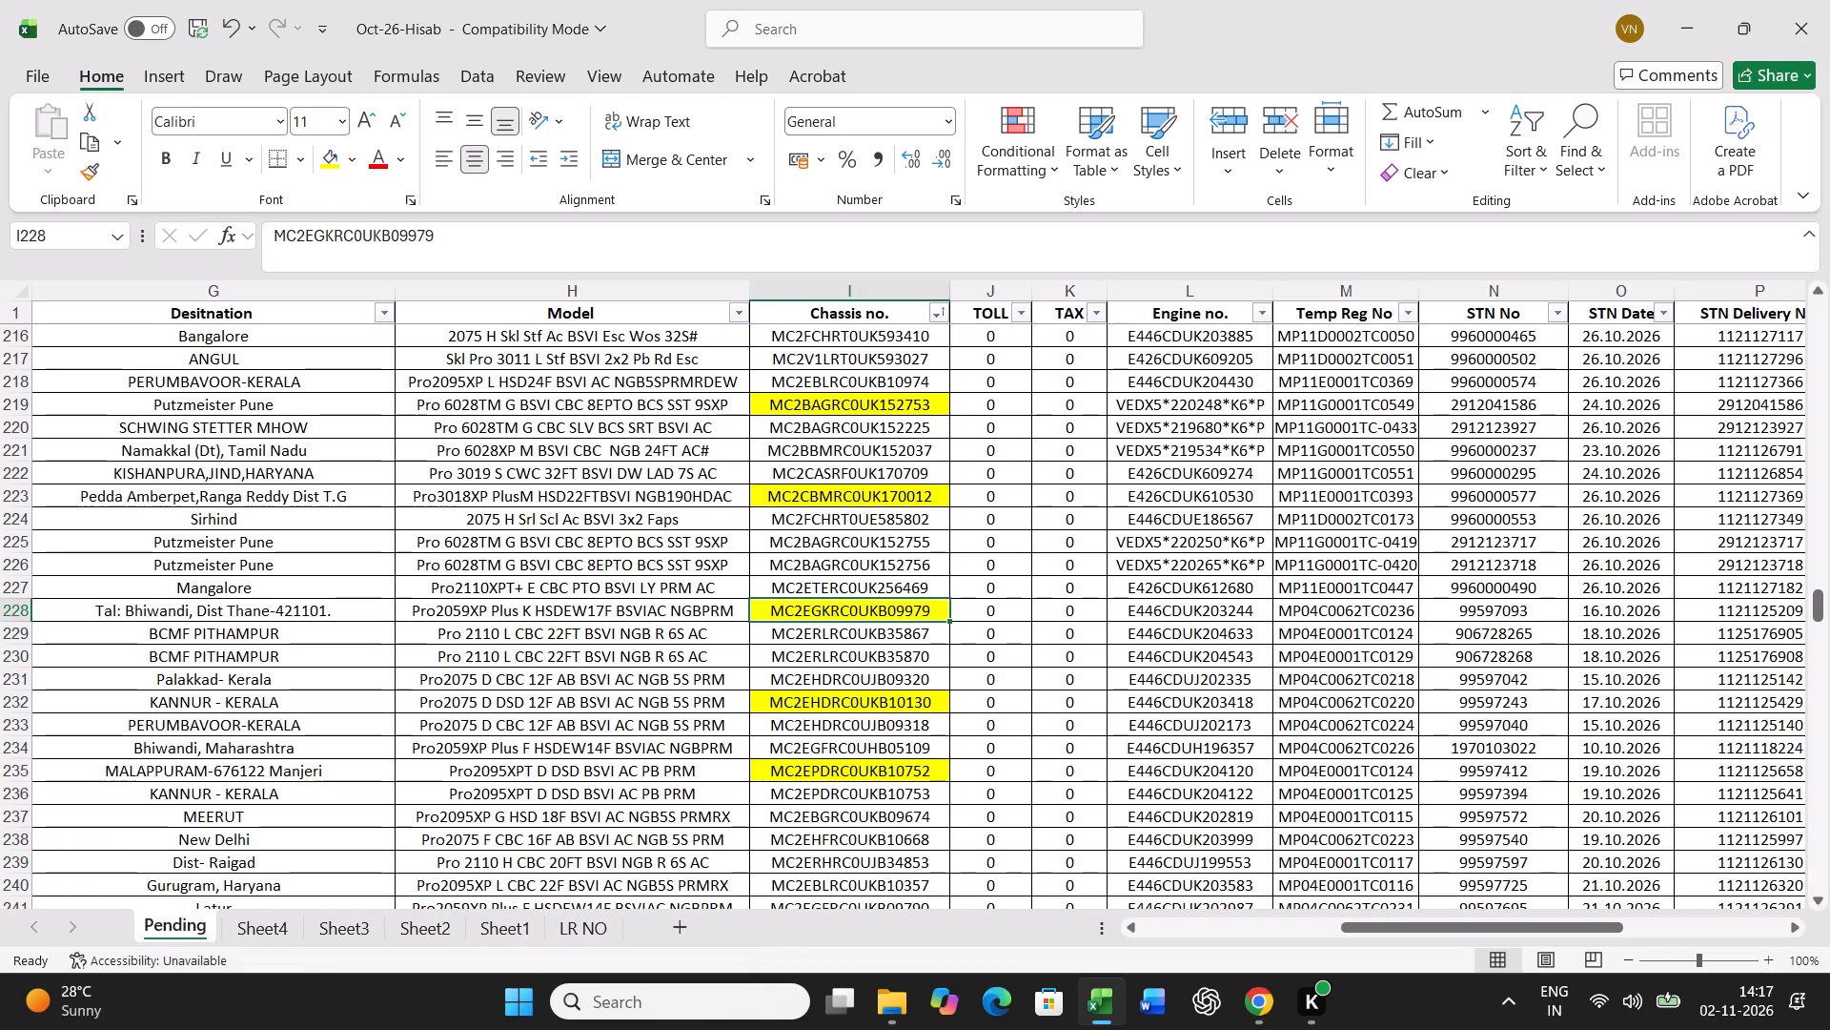
Find the chassis number ending in B07040 and fill its cell yellow.
{"action": "key", "text": "ctrl+f"}
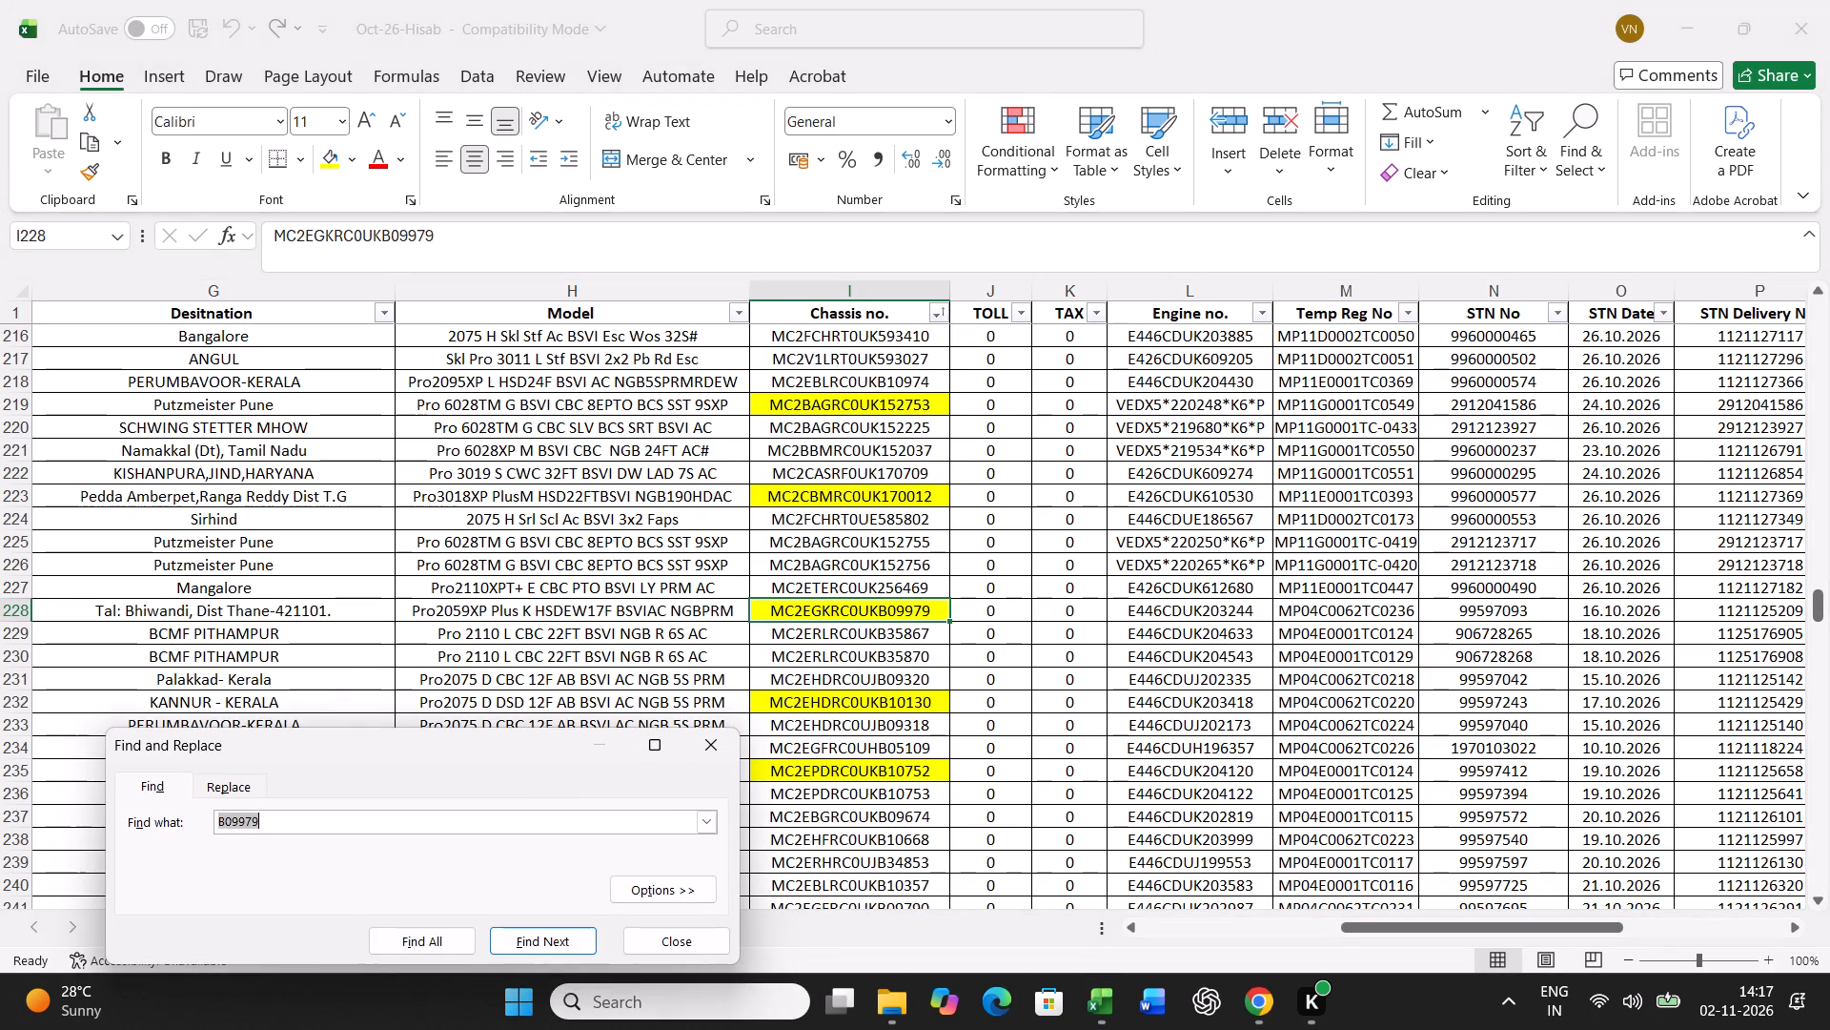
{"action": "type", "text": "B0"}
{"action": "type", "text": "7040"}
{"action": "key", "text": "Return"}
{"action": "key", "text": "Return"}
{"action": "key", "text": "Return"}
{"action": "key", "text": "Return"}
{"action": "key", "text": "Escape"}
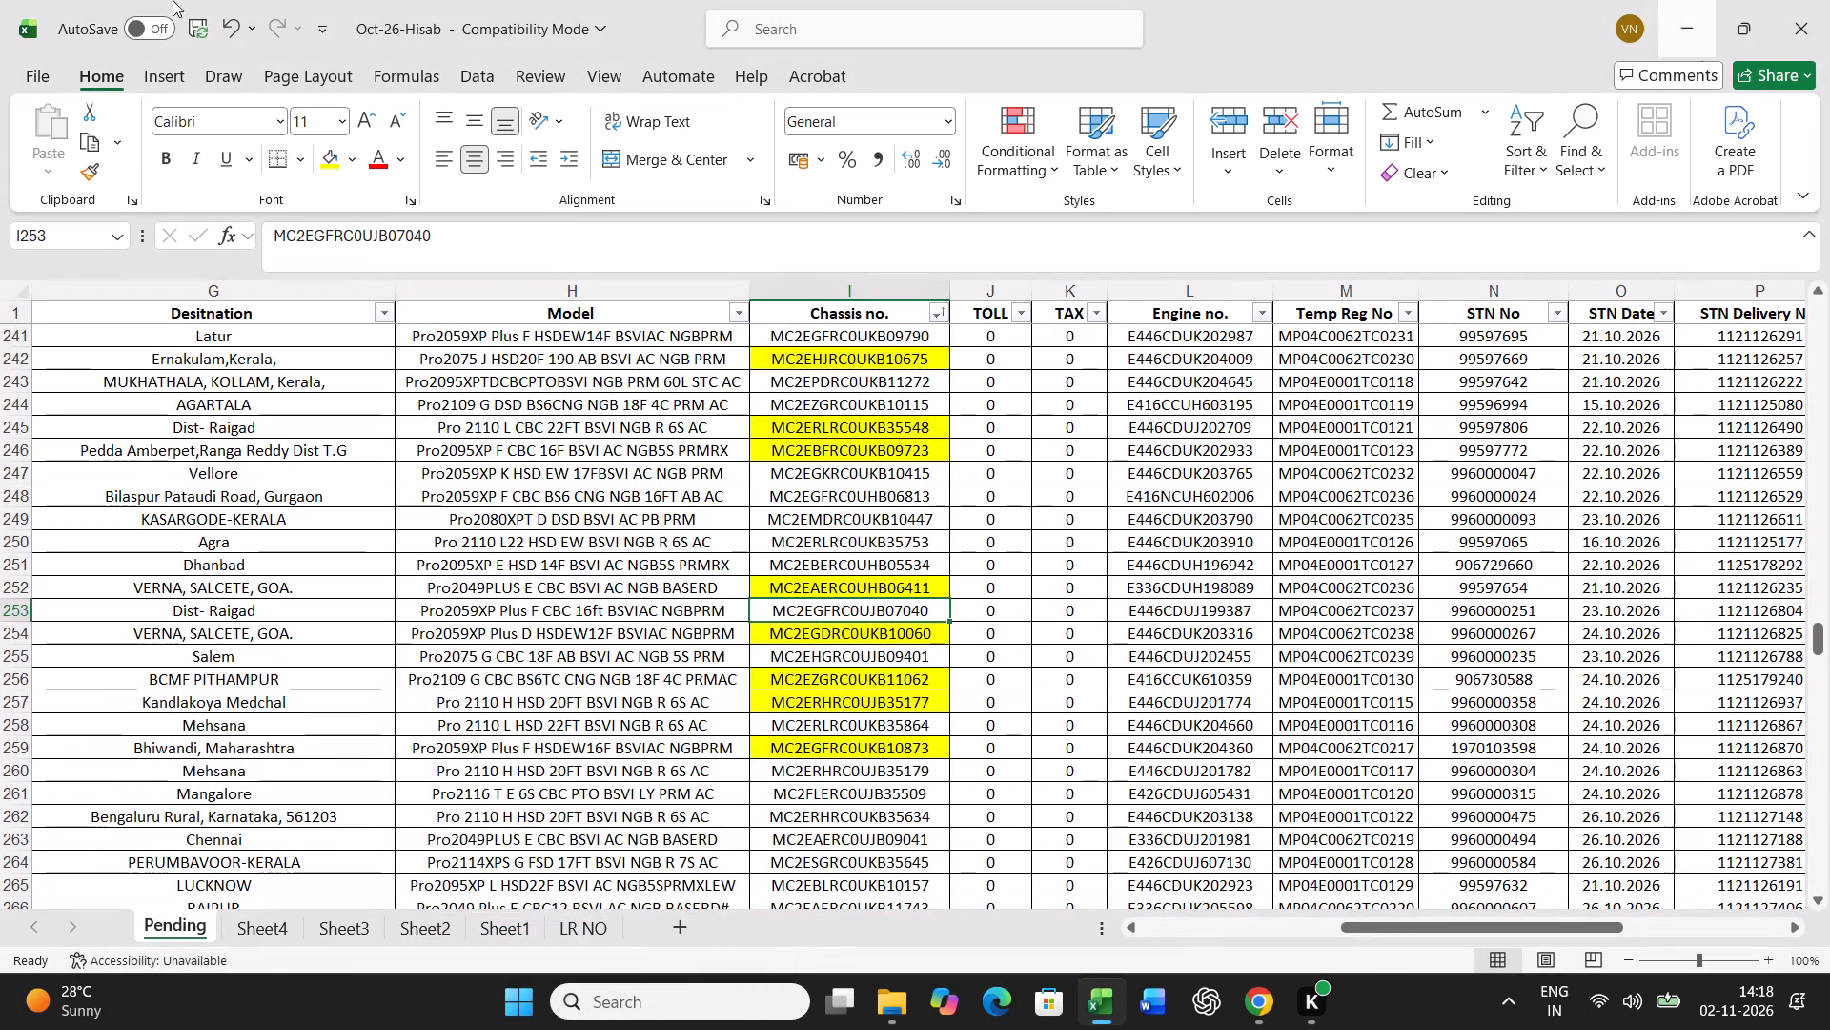
{"action": "left_click", "coordinate": [328, 161]}
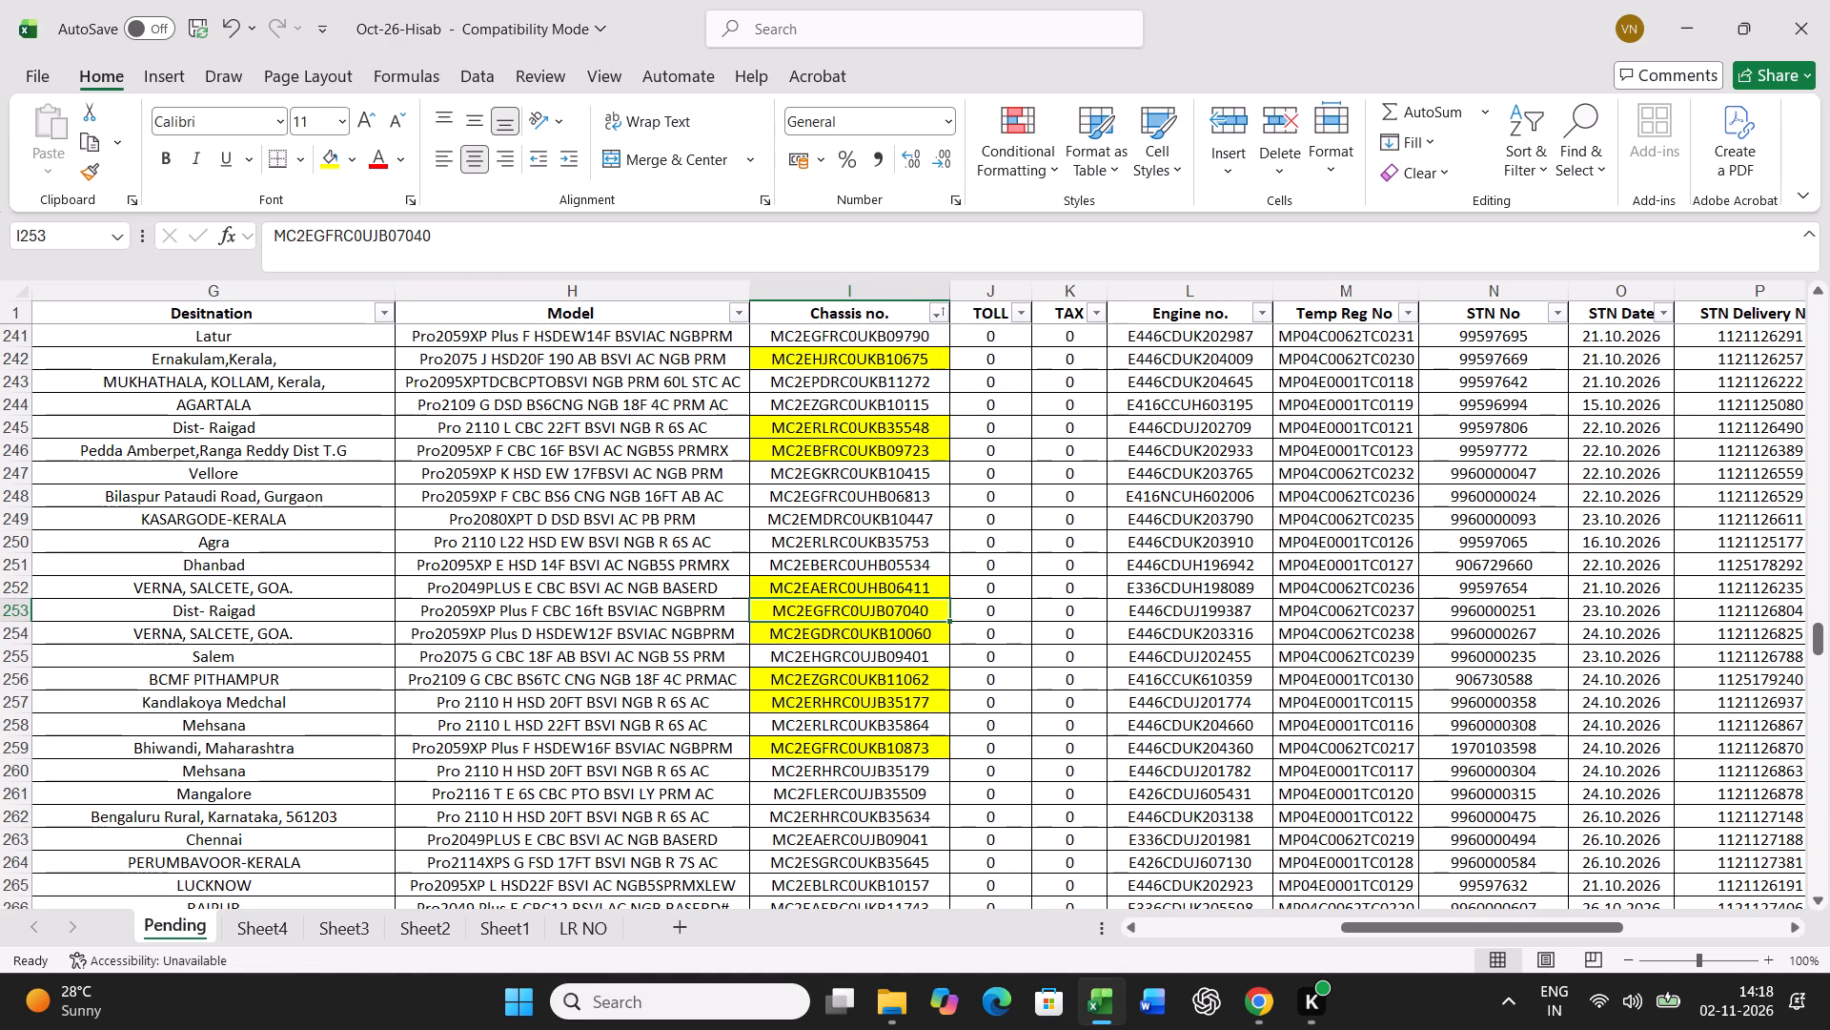
Find the chassis number ending in B02569 and fill its cell yellow.
{"action": "key", "text": "ctrl+f"}
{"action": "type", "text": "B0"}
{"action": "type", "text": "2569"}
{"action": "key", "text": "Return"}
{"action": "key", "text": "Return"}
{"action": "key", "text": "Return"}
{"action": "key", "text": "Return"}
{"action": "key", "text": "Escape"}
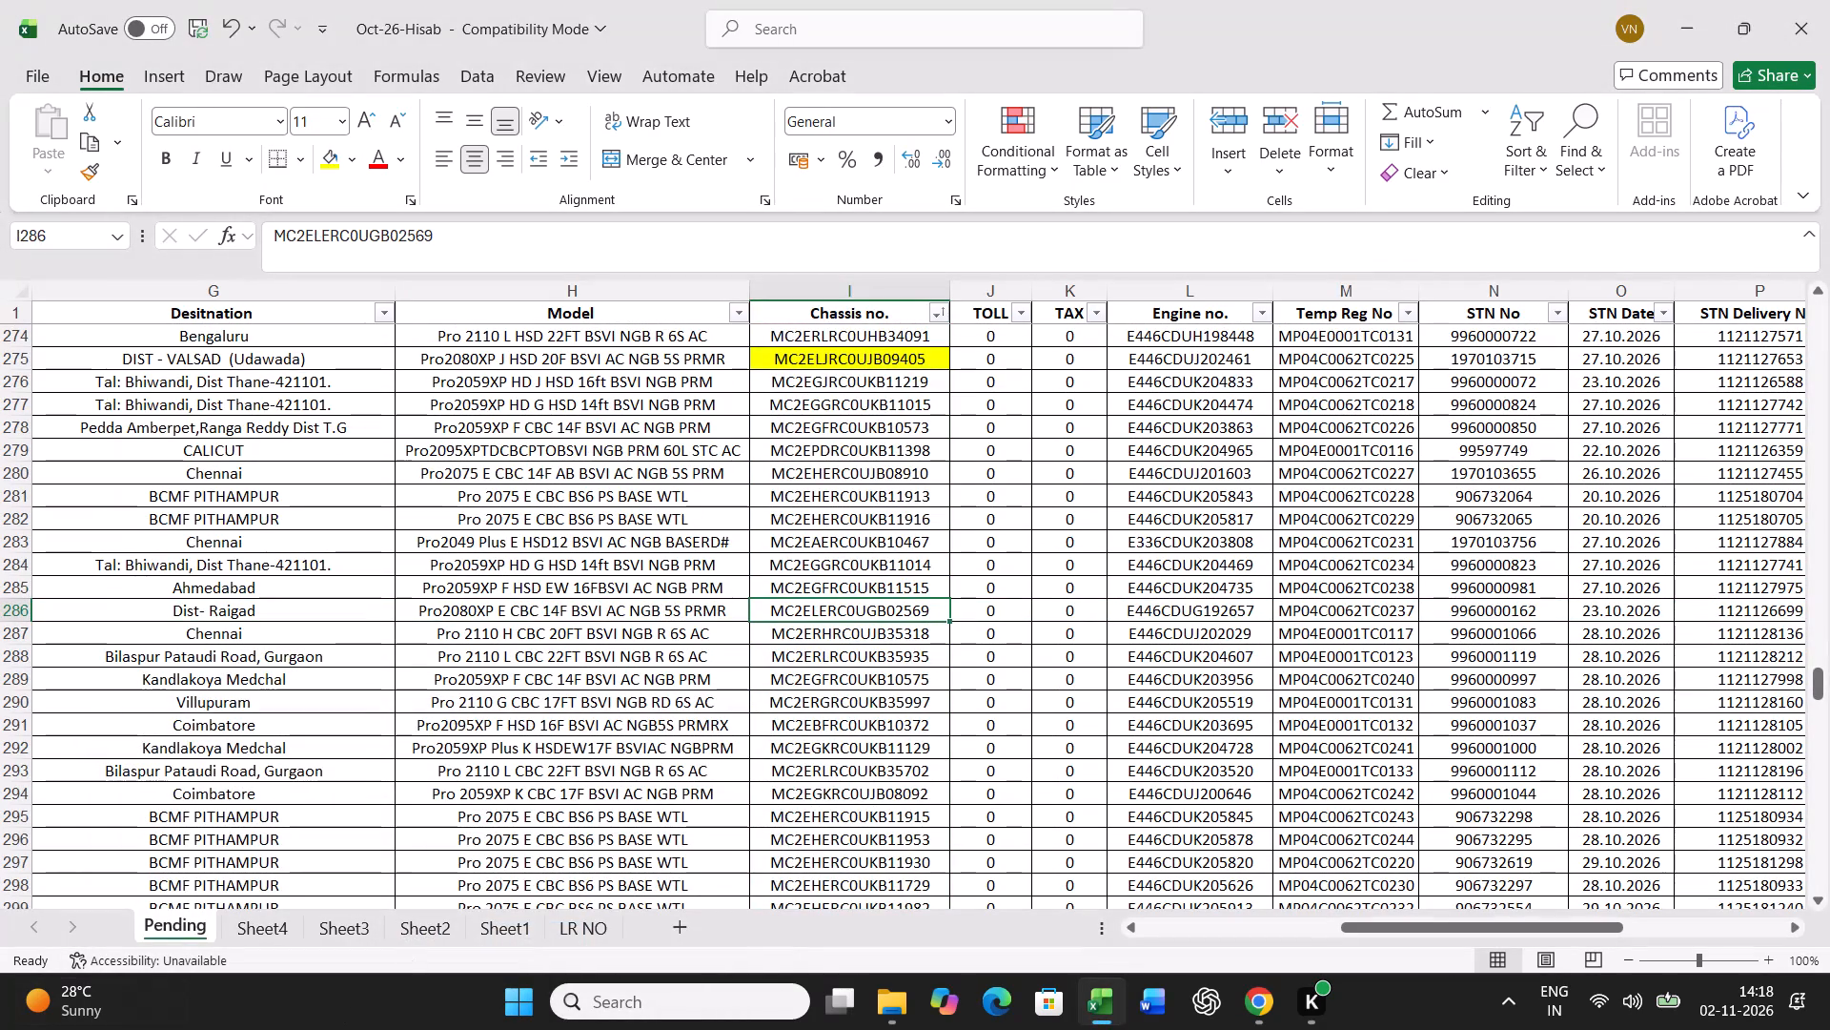
{"action": "left_click", "coordinate": [324, 154]}
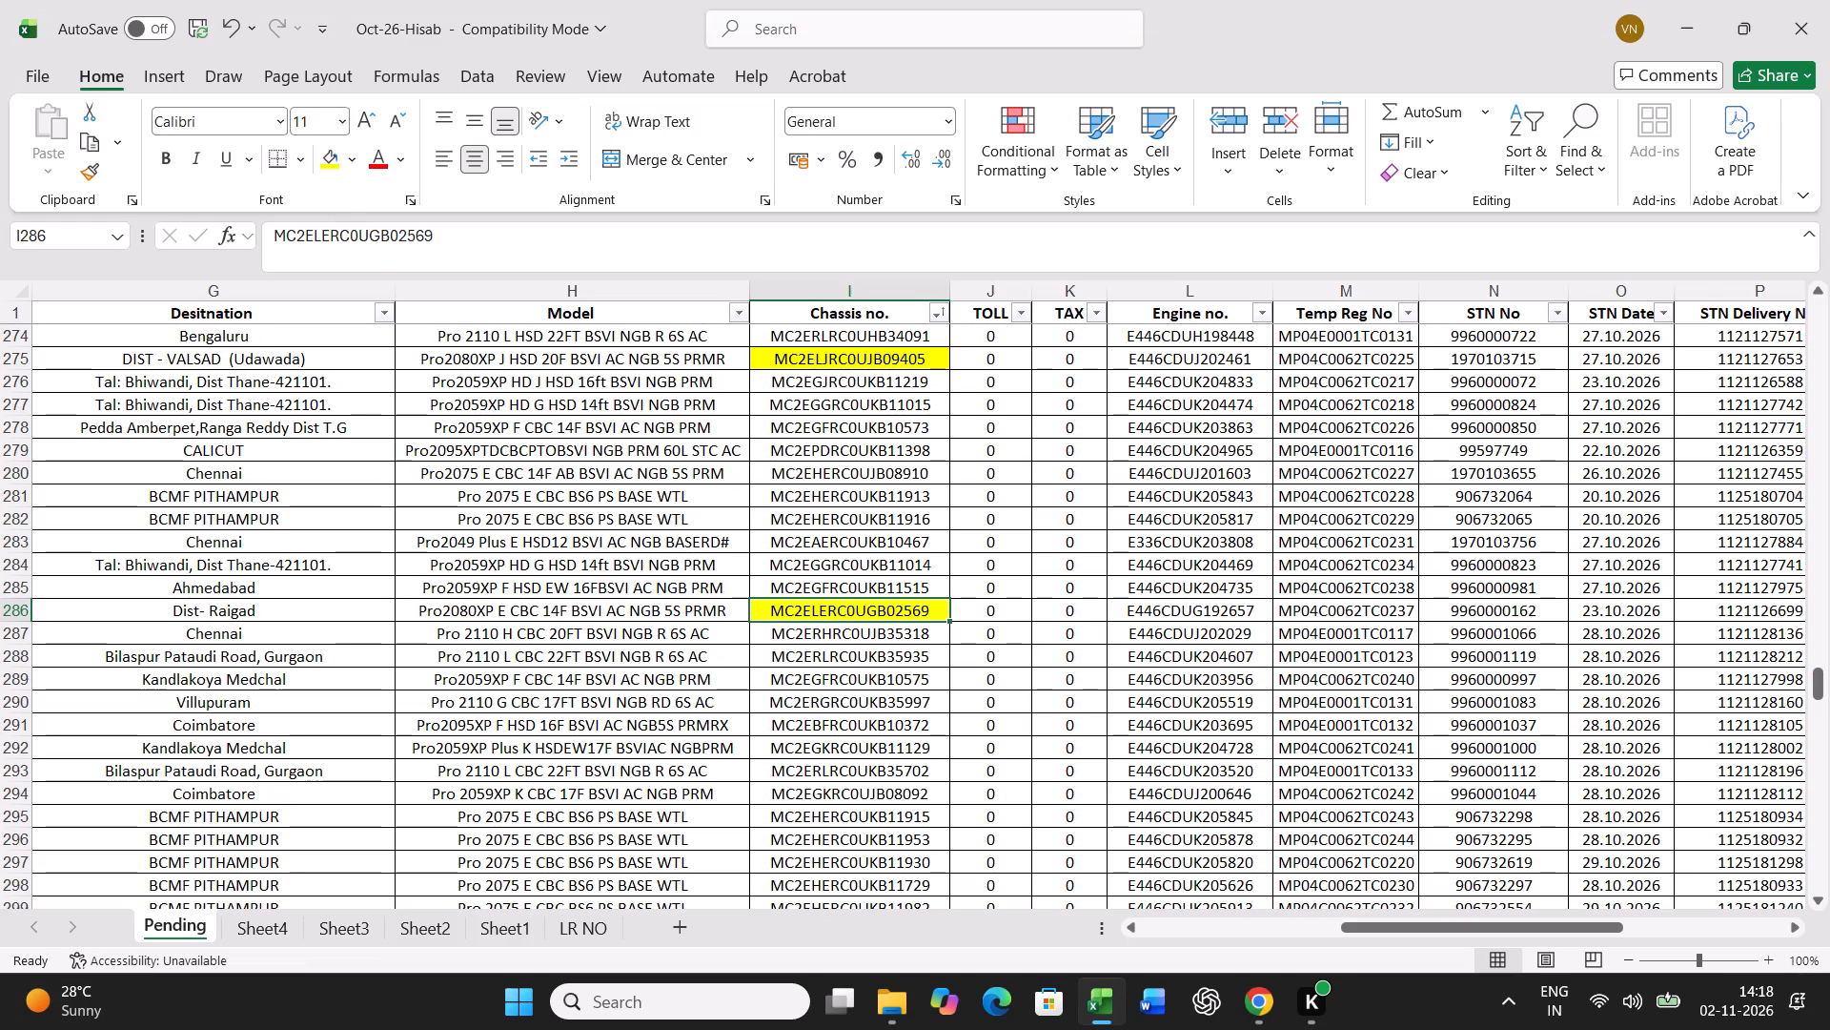
Find the chassis number ending in B11219 and fill its cell yellow.
{"action": "key", "text": "ctrl+f"}
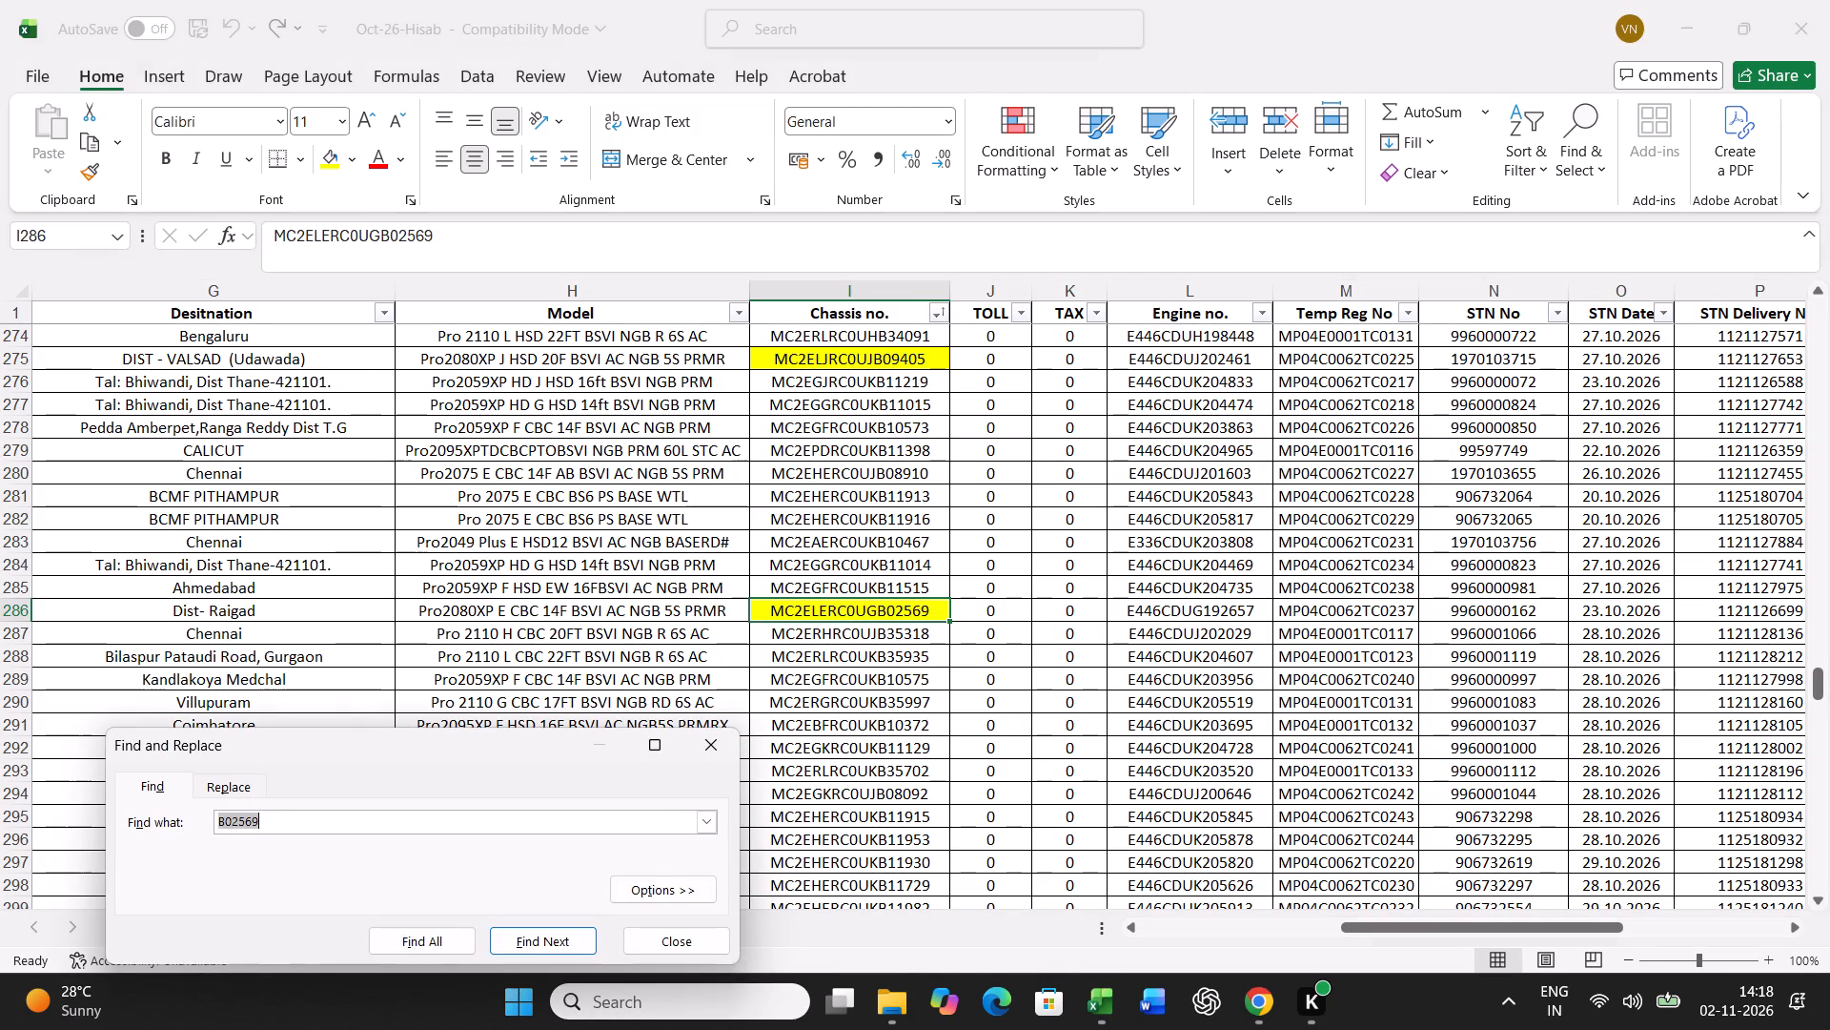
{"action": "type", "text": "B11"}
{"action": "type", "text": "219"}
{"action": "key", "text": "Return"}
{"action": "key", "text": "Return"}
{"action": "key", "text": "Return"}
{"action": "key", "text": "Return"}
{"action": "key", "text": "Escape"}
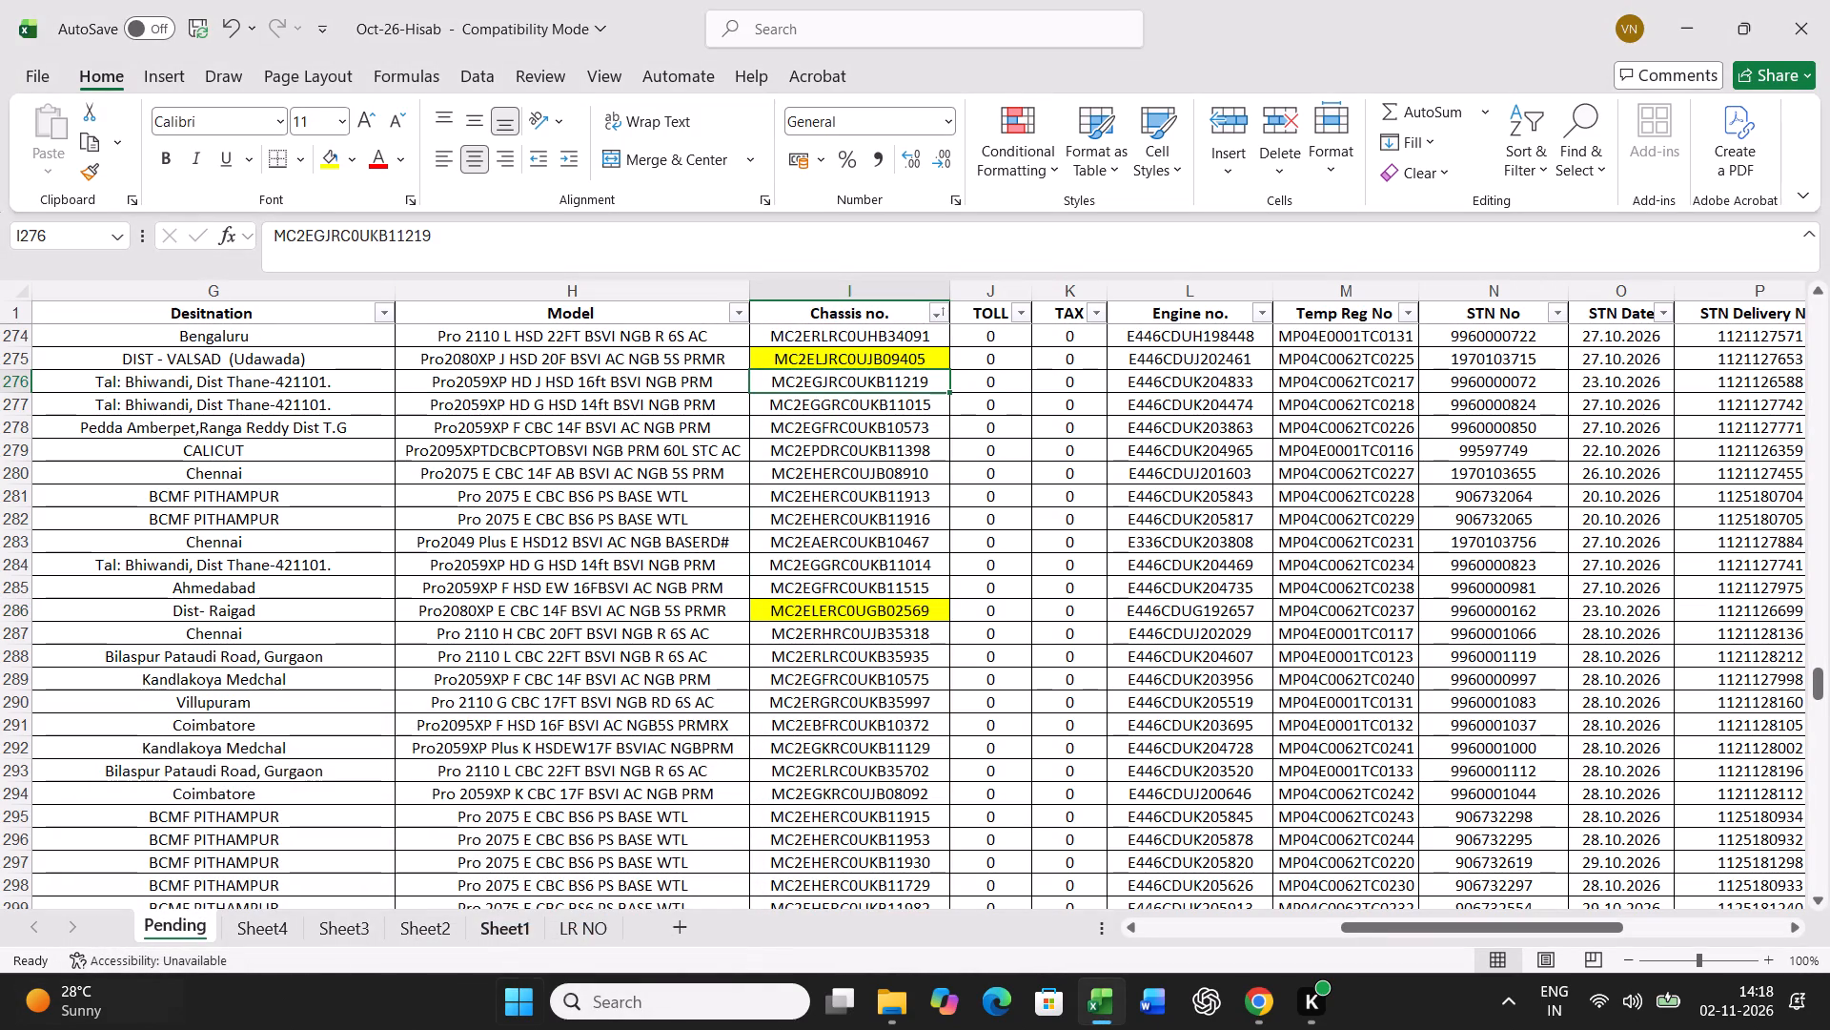
{"action": "left_click", "coordinate": [325, 162]}
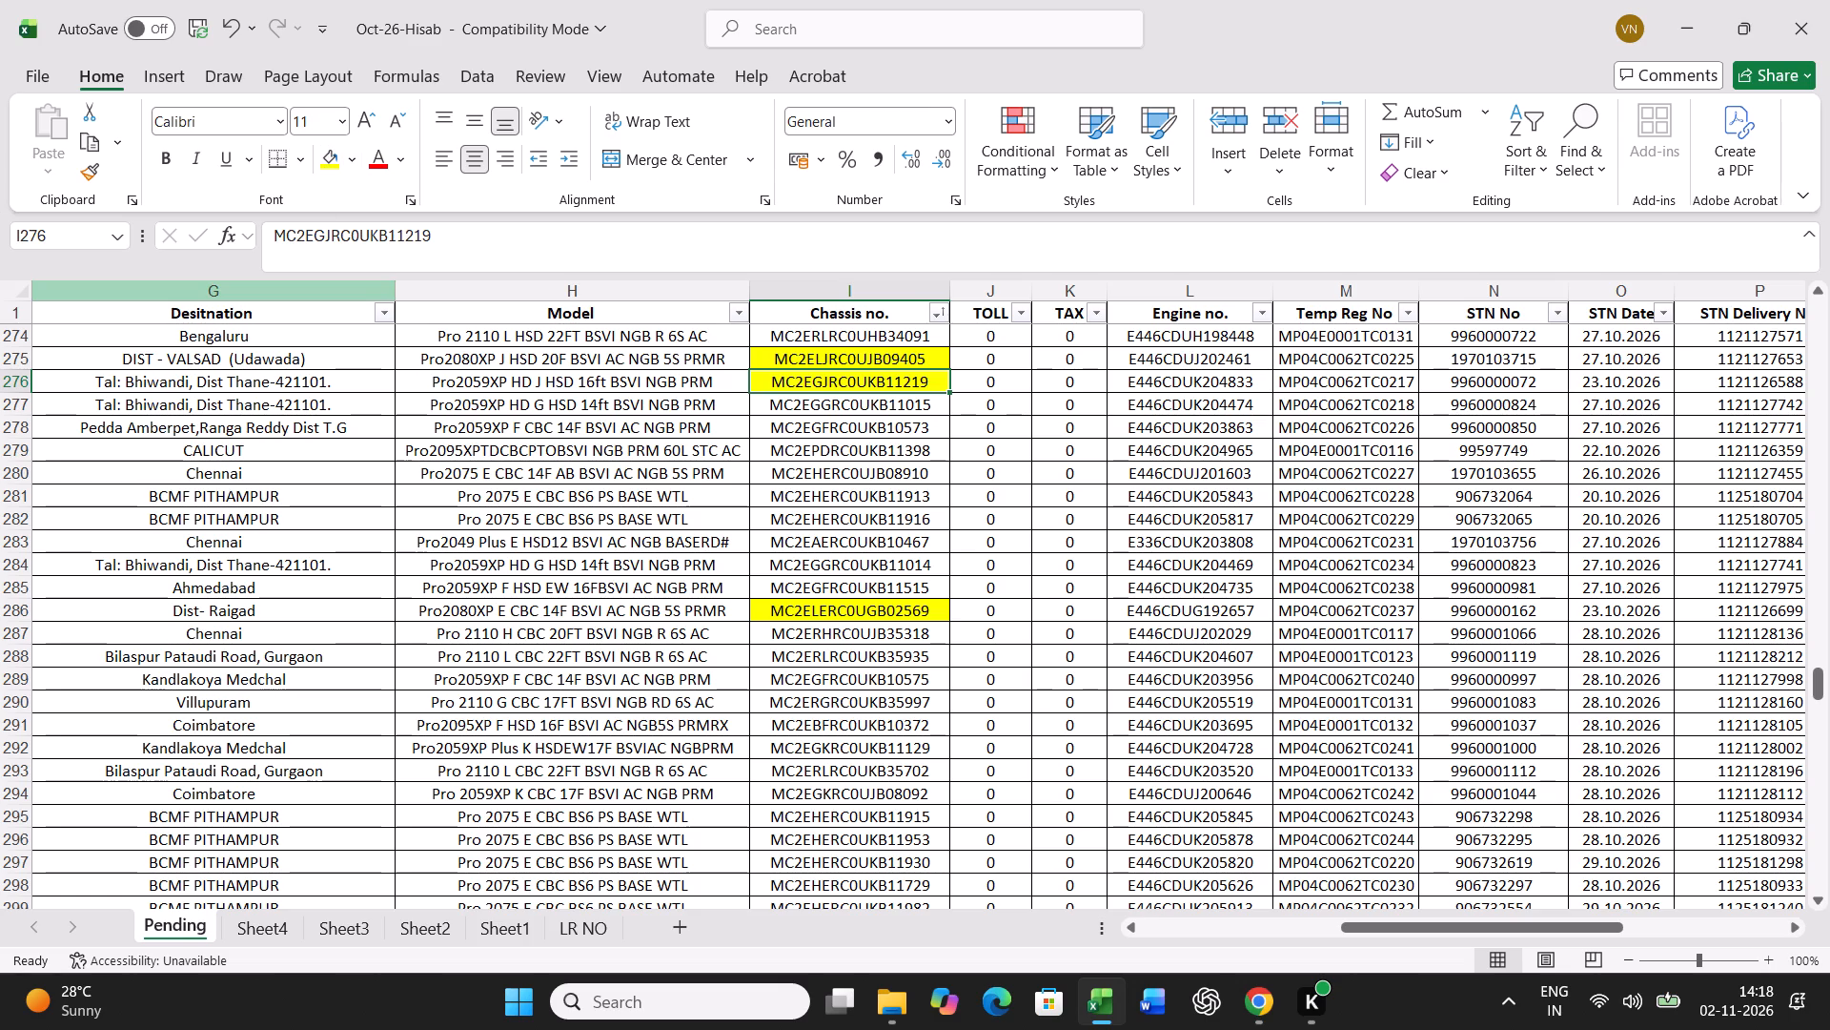
Find the chassis number ending in B11015 and fill its cell yellow.
{"action": "key", "text": "ctrl+f"}
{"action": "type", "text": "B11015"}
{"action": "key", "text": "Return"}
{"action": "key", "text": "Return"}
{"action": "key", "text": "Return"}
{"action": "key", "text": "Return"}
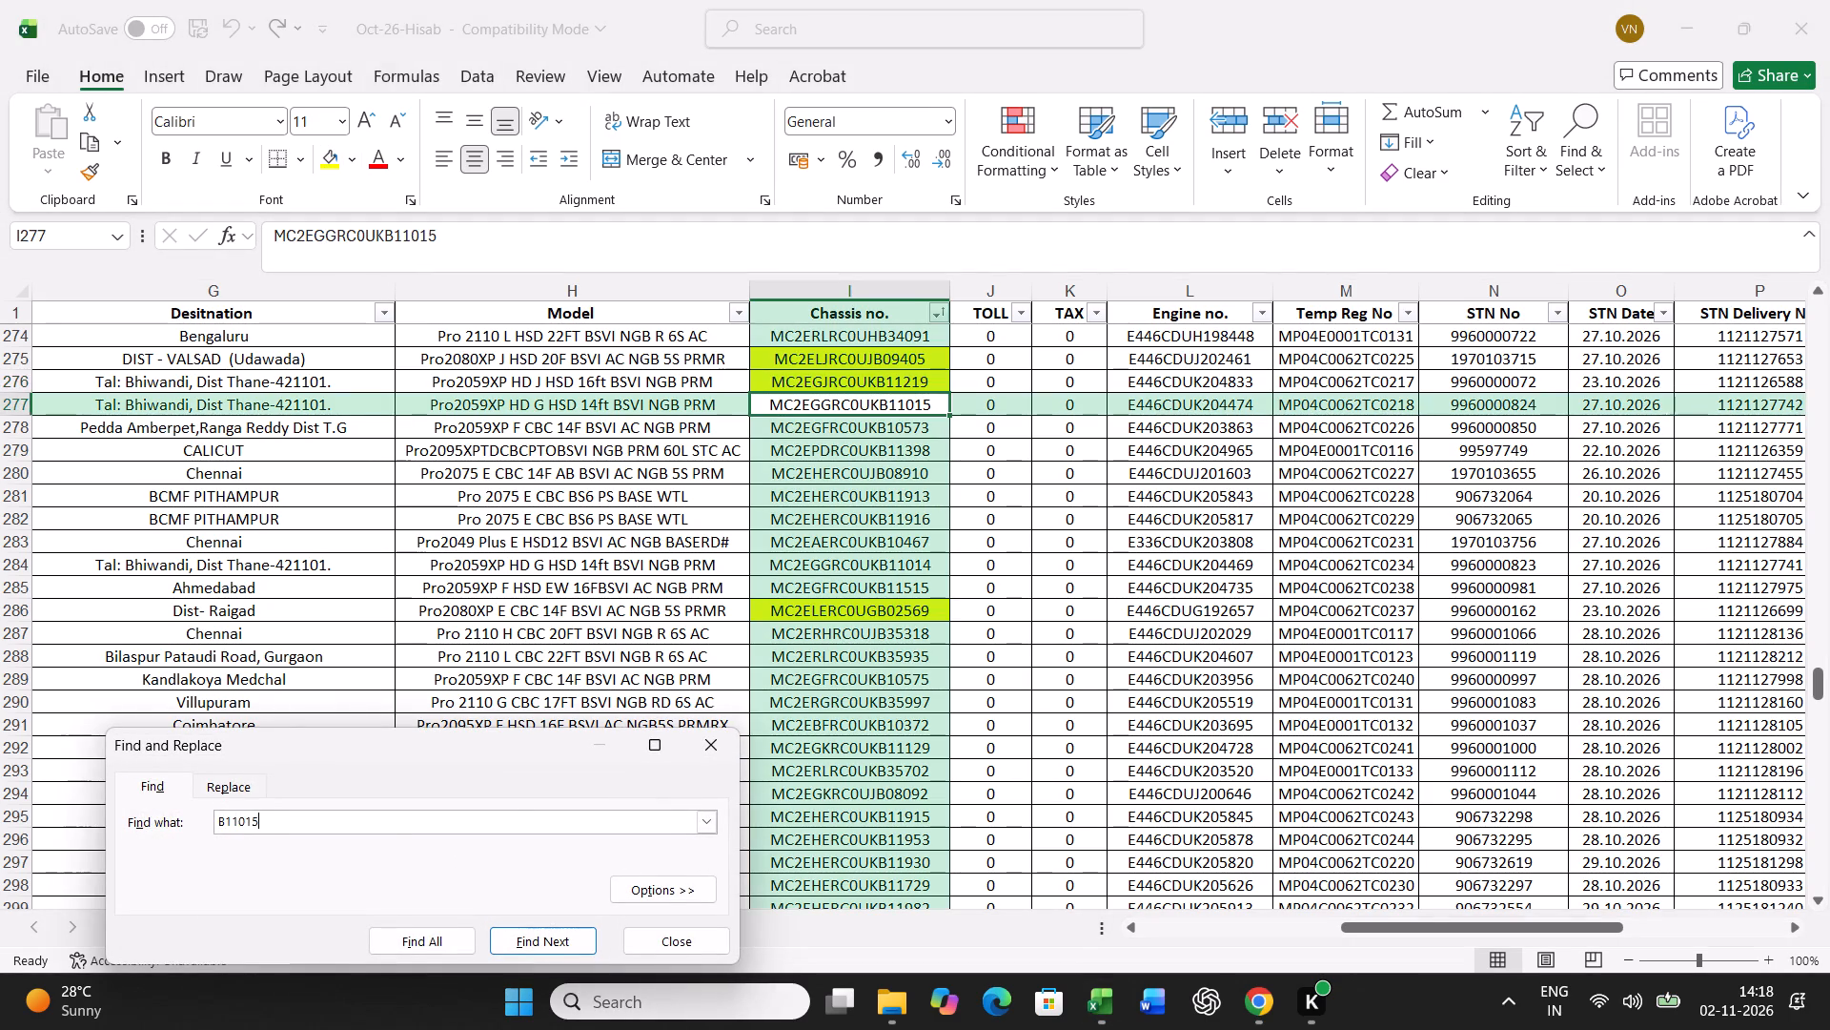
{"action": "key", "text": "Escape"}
{"action": "left_click", "coordinate": [330, 156]}
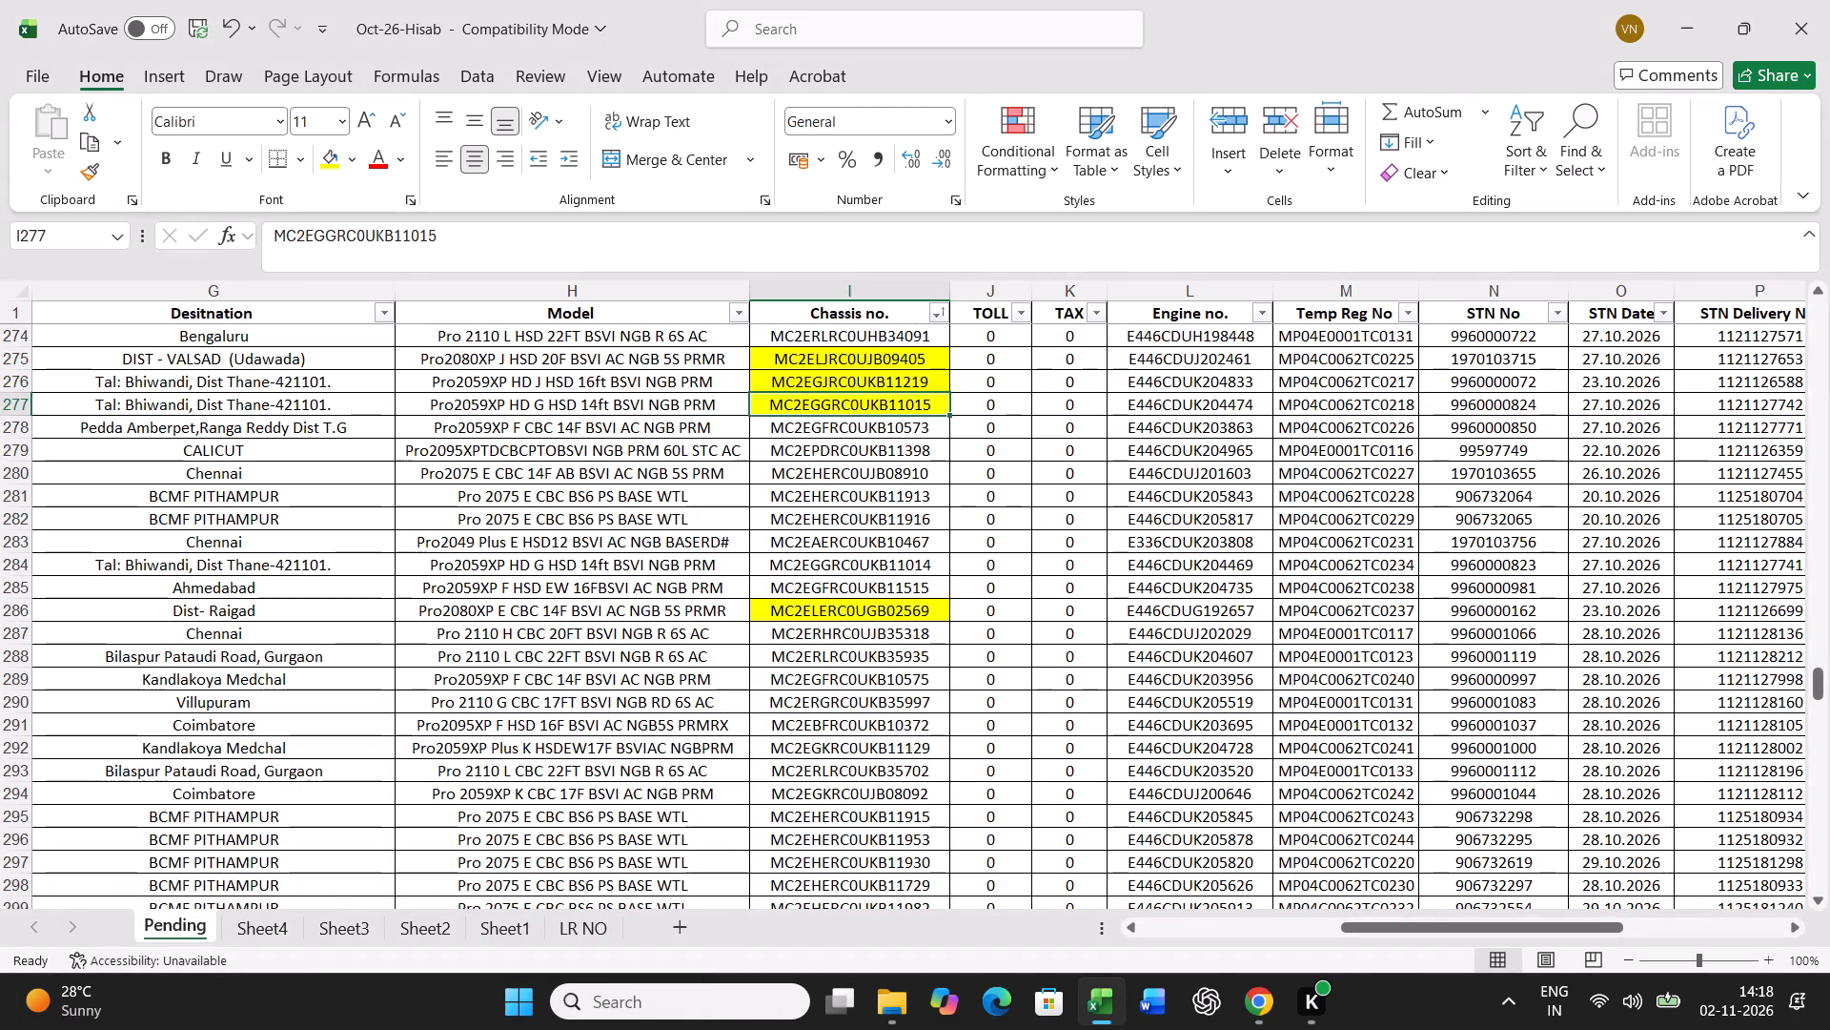
Find the chassis number ending in B11014 and fill its cell yellow, dismissing the antivirus notification.
{"action": "key", "text": "ctrl+f"}
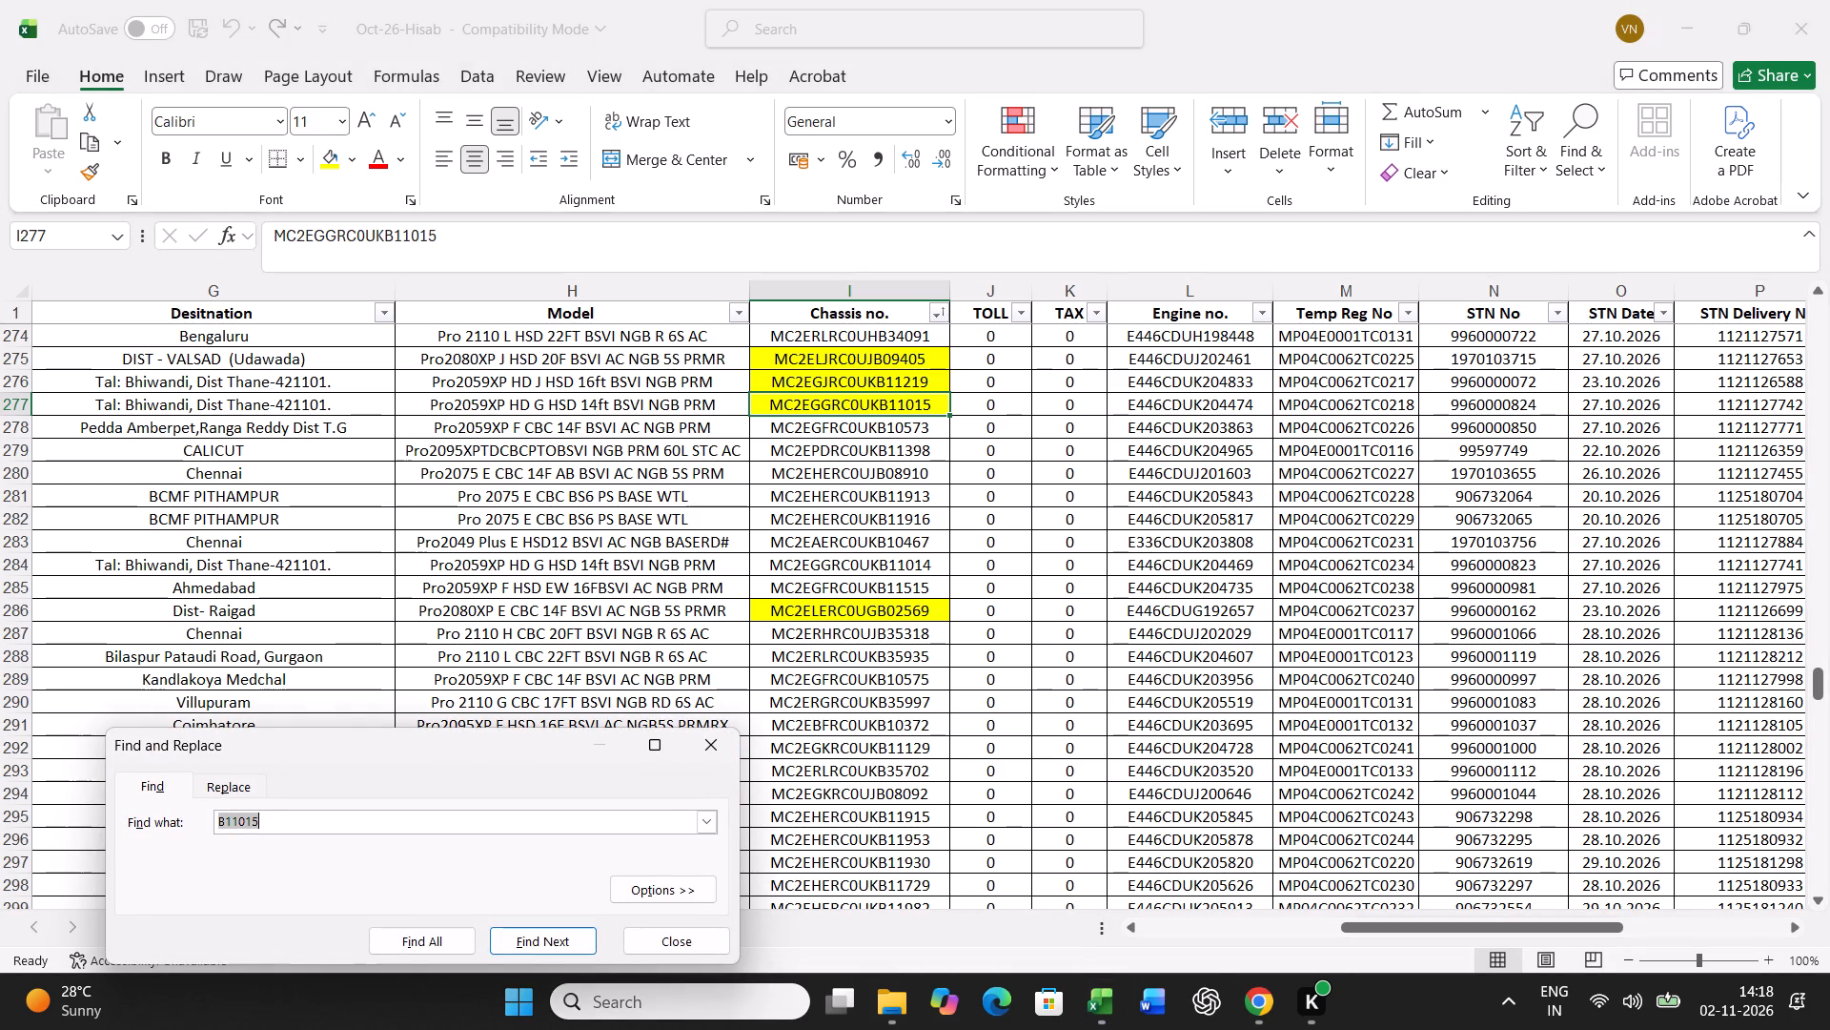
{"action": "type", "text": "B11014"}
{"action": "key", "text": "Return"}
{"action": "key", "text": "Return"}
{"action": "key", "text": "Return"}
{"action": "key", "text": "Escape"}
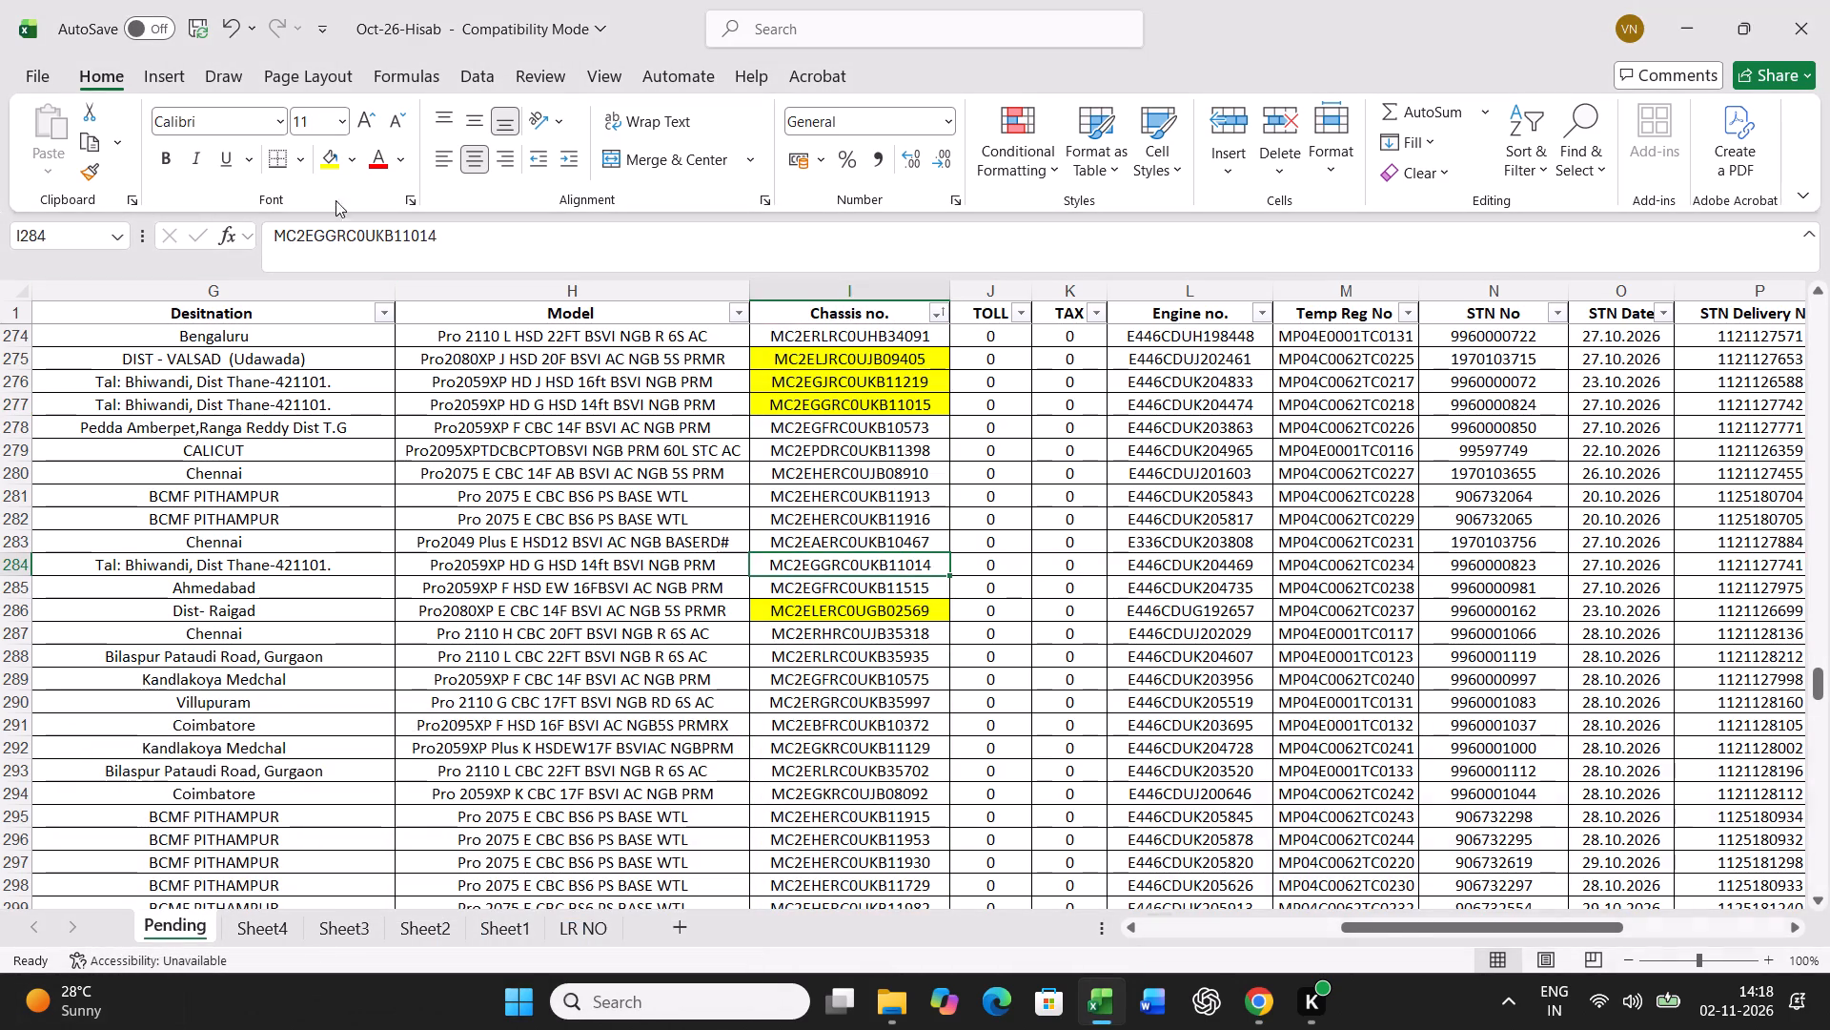
{"action": "left_click", "coordinate": [327, 164]}
{"action": "left_click", "coordinate": [1796, 770]}
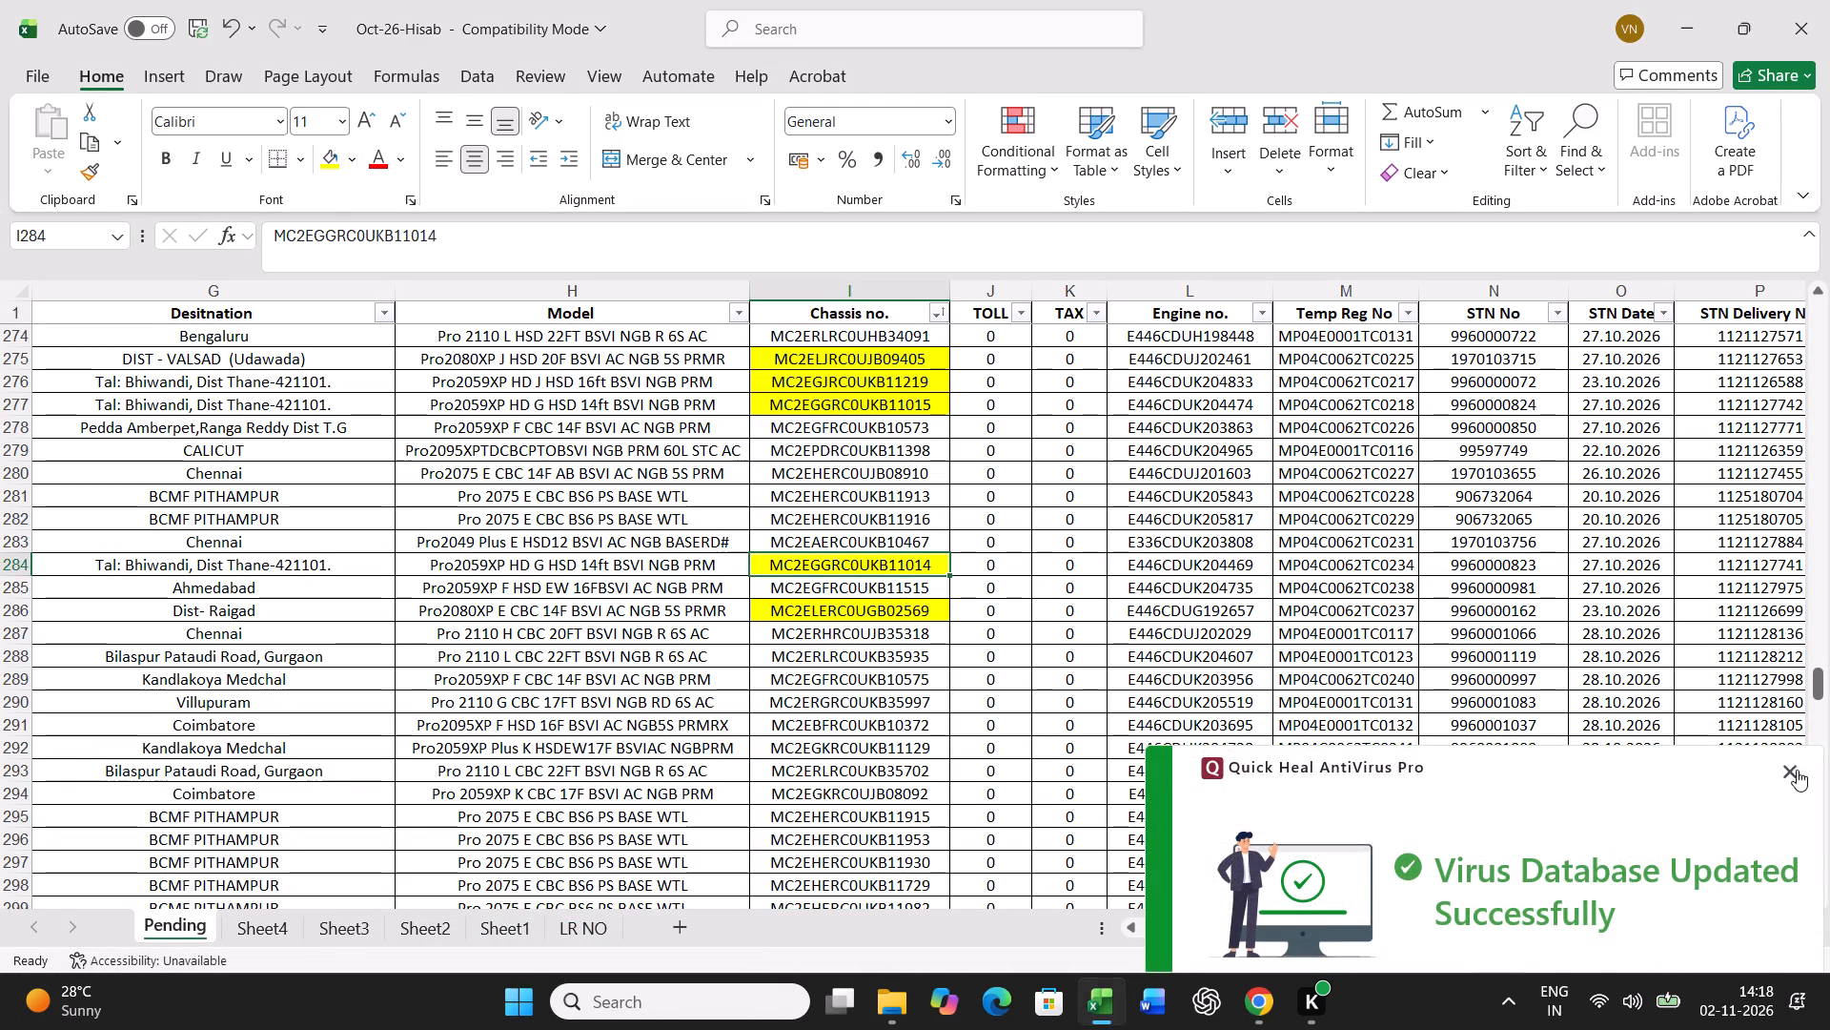
{"action": "left_click", "coordinate": [1065, 587]}
{"action": "key", "text": "ctrl+f"}
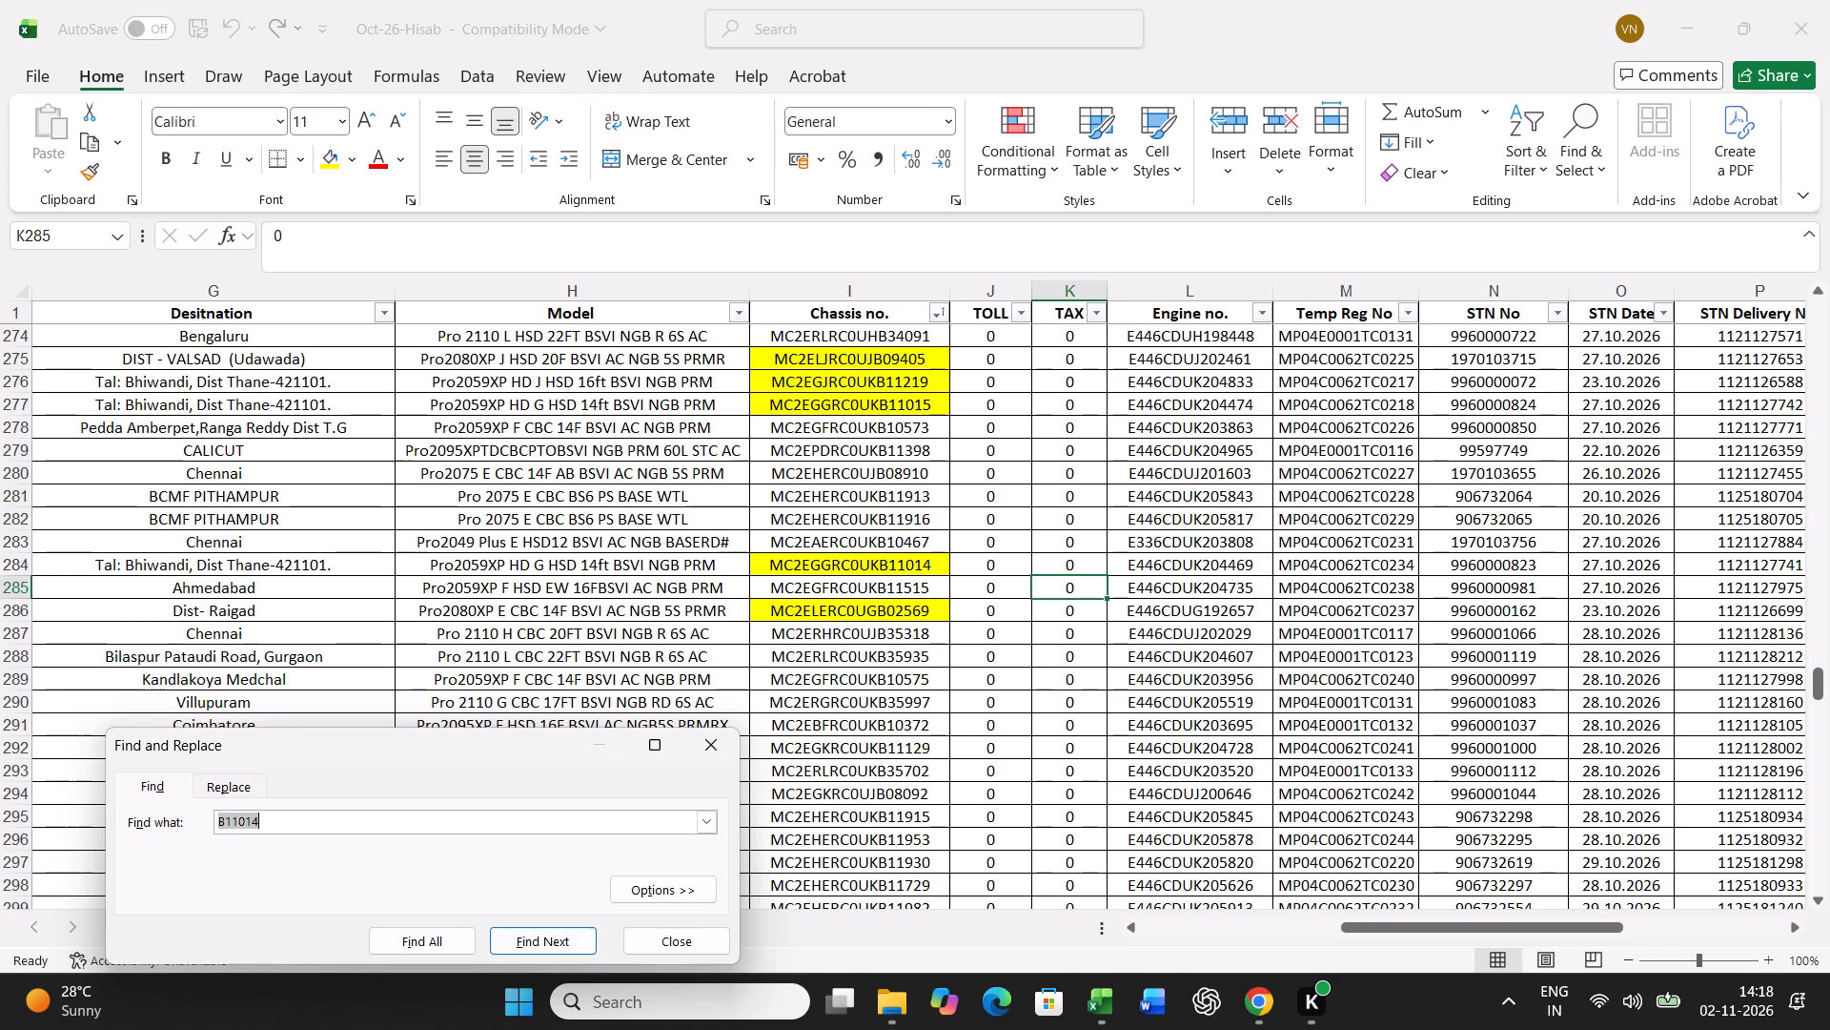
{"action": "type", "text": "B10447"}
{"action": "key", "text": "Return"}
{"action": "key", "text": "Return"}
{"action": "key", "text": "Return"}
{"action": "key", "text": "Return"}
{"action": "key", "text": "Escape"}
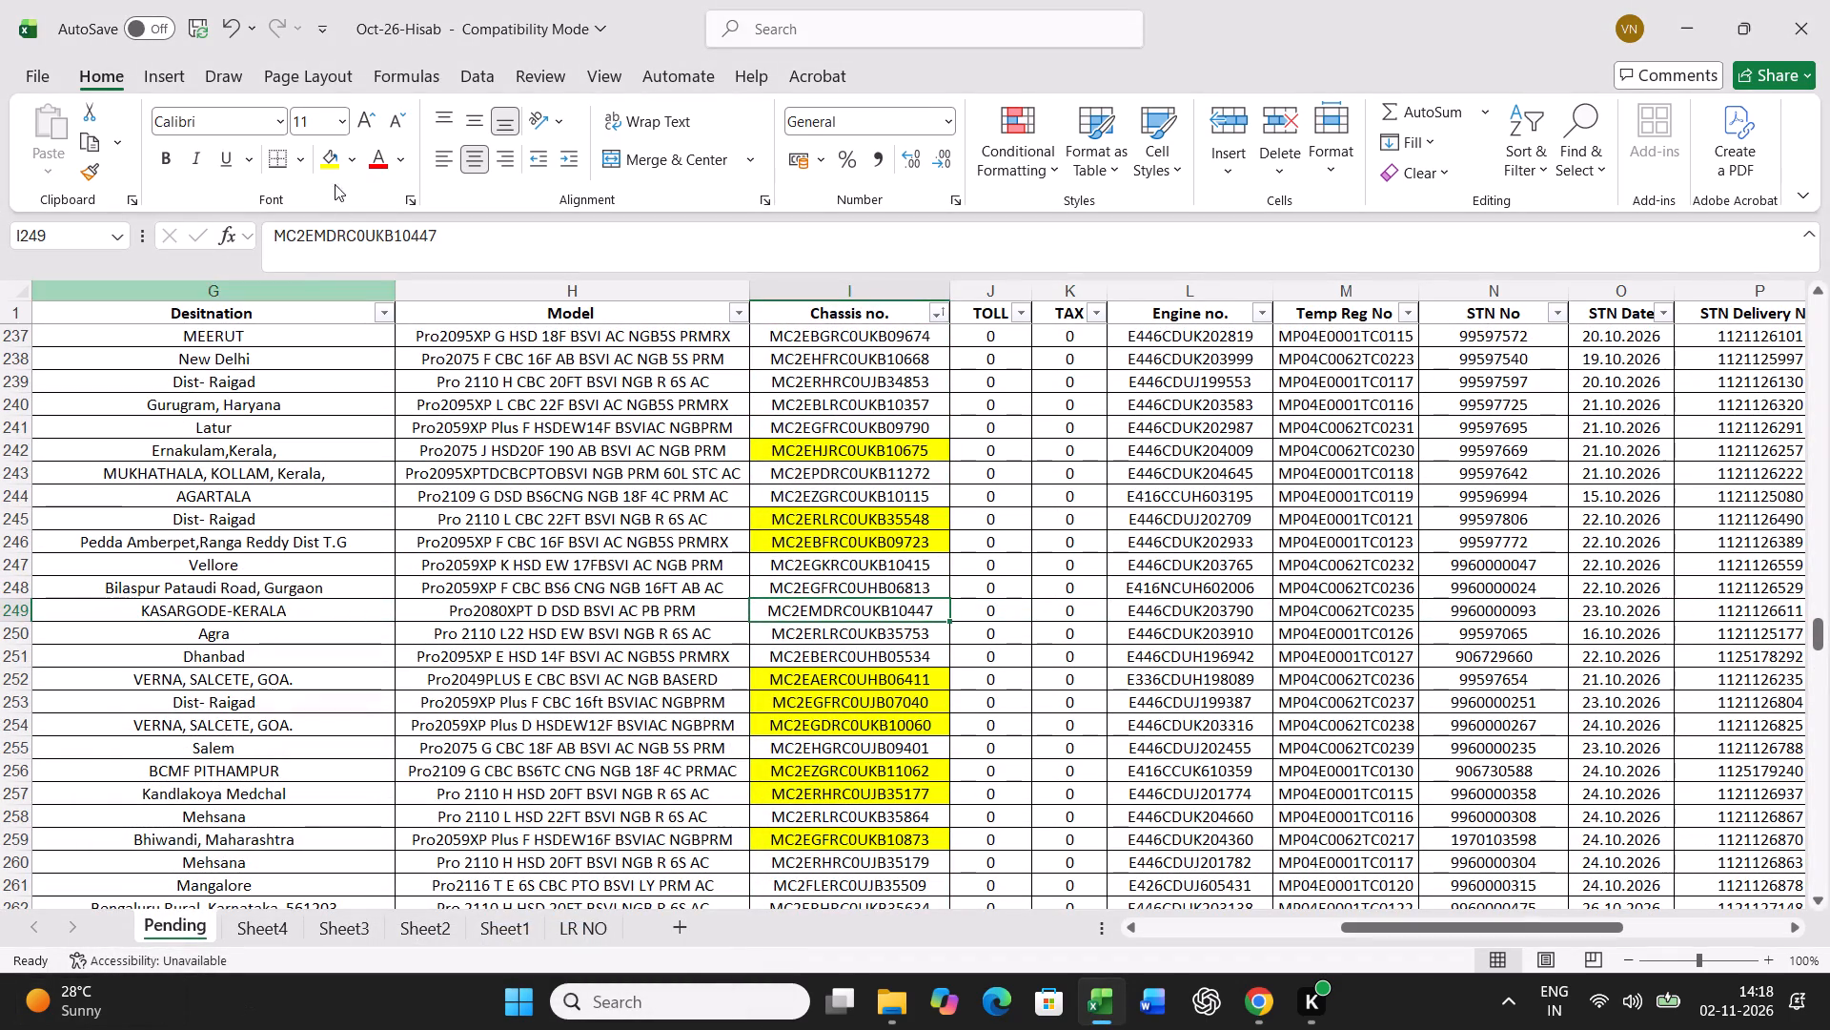
{"action": "left_click", "coordinate": [328, 158]}
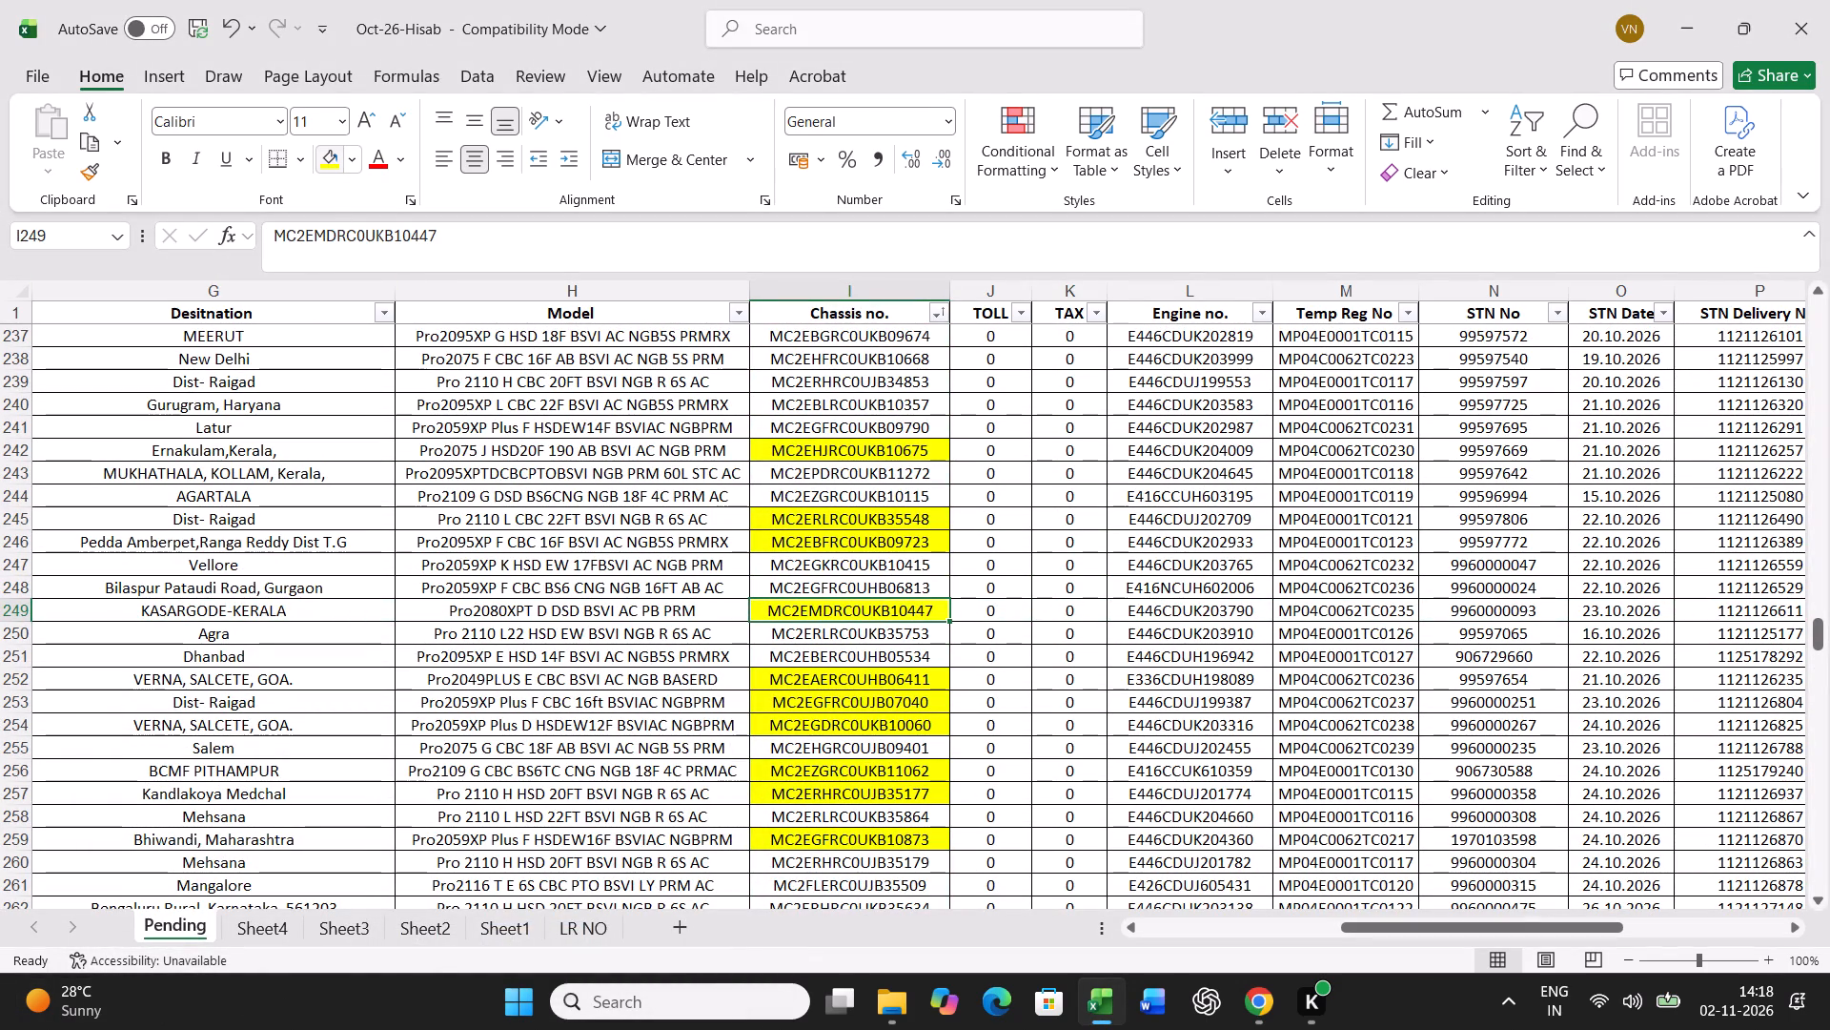
Find the chassis number ending in B09373 and fill its cell yellow.
{"action": "key", "text": "ctrl+f"}
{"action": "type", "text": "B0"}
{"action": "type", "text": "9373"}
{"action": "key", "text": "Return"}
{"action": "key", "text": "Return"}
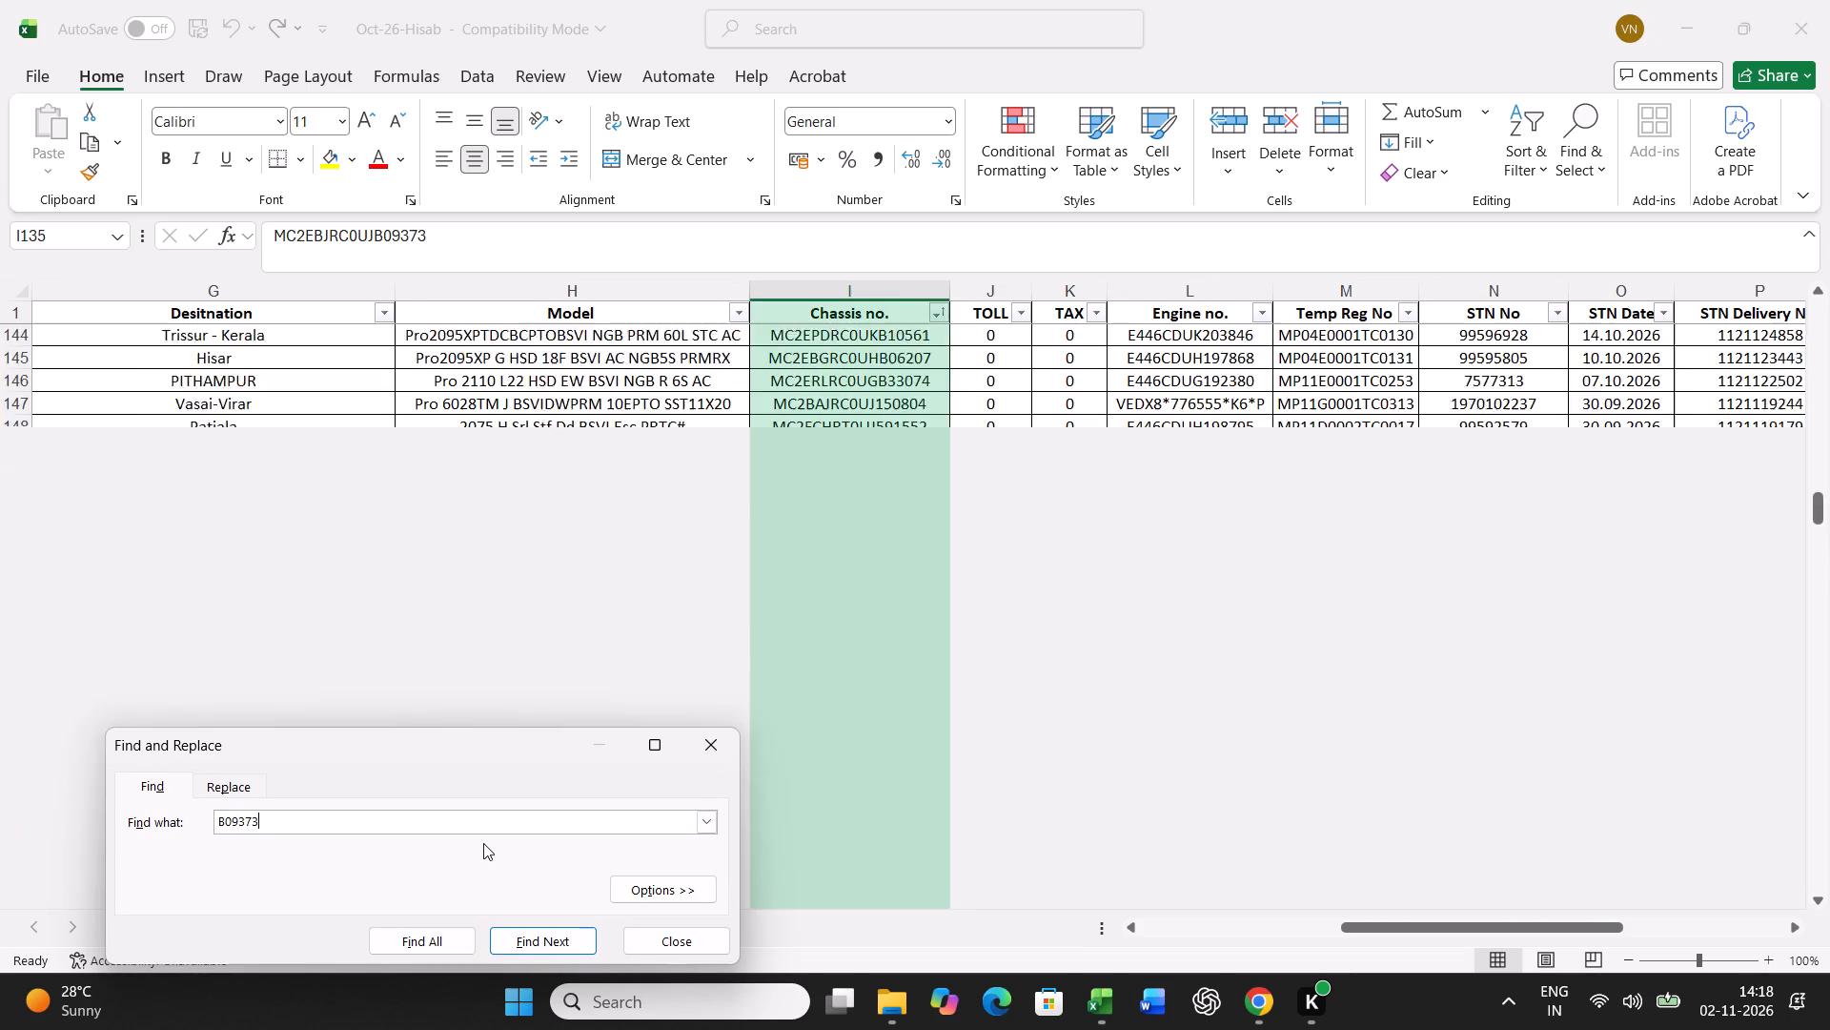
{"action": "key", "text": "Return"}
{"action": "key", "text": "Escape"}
{"action": "left_click", "coordinate": [335, 161]}
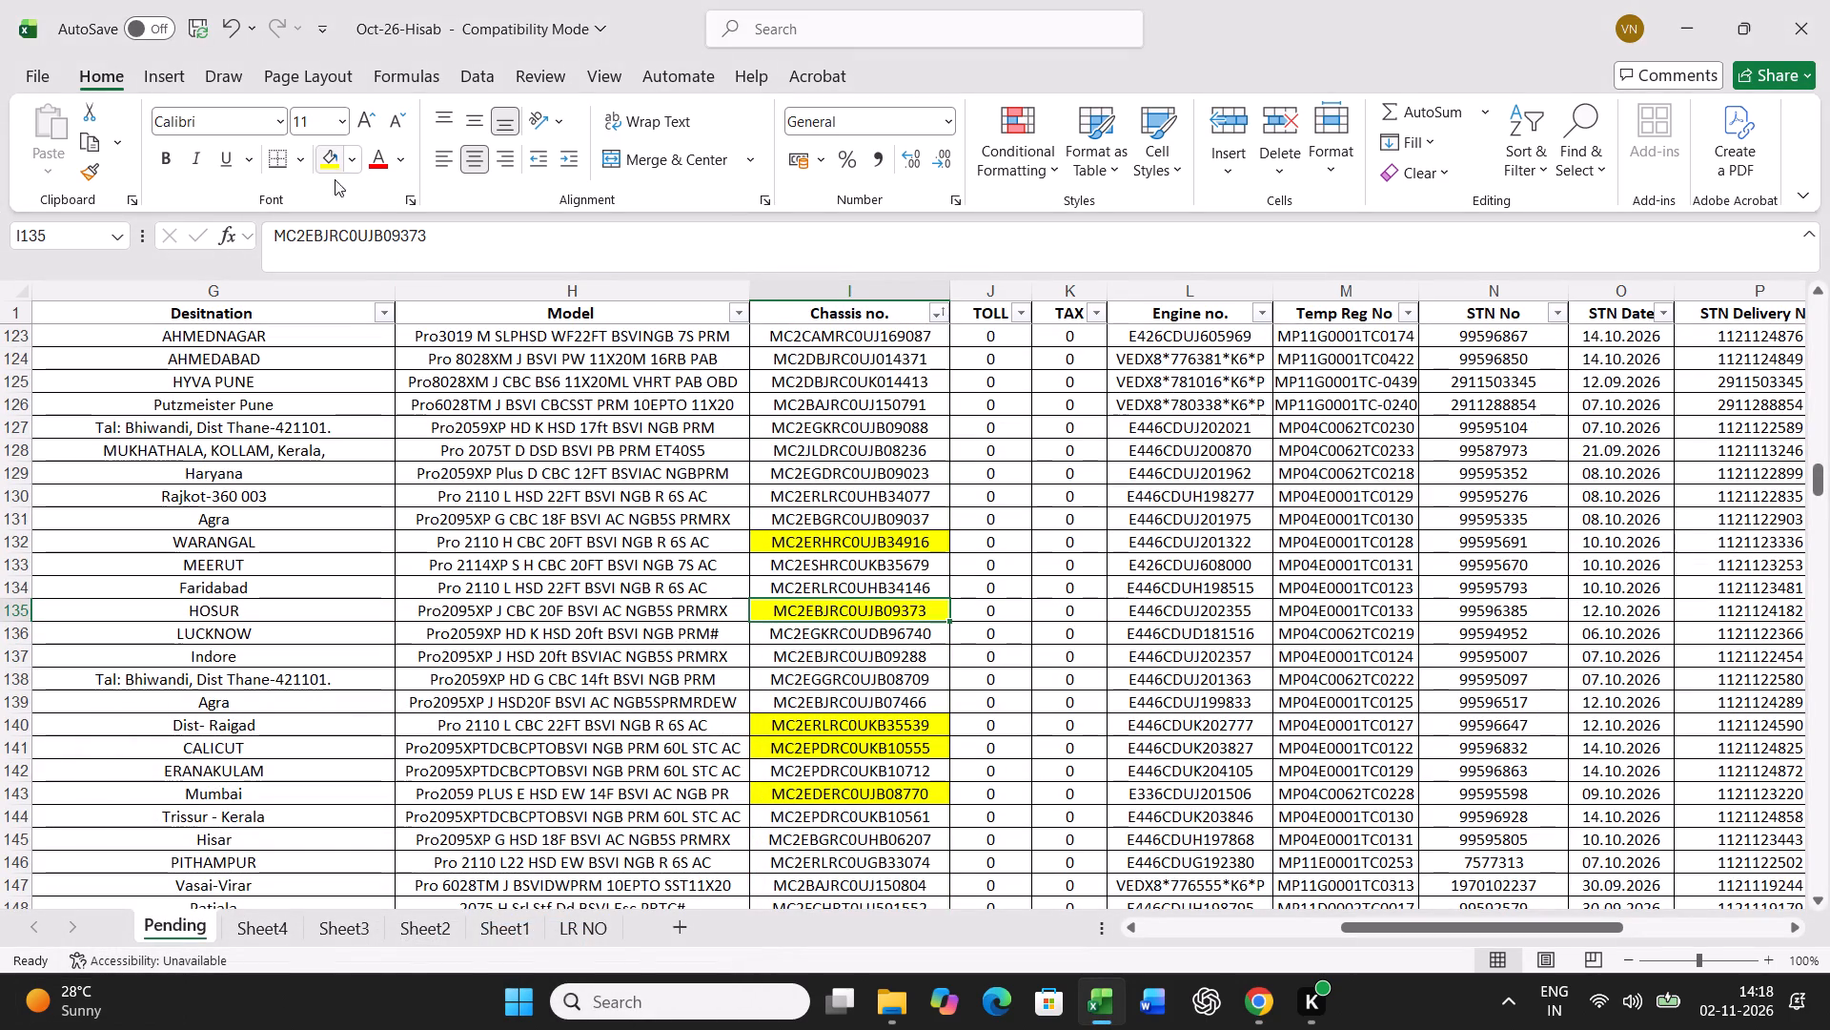
Find the chassis number ending in B10561 and fill its cell yellow.
{"action": "key", "text": "ctrl+f"}
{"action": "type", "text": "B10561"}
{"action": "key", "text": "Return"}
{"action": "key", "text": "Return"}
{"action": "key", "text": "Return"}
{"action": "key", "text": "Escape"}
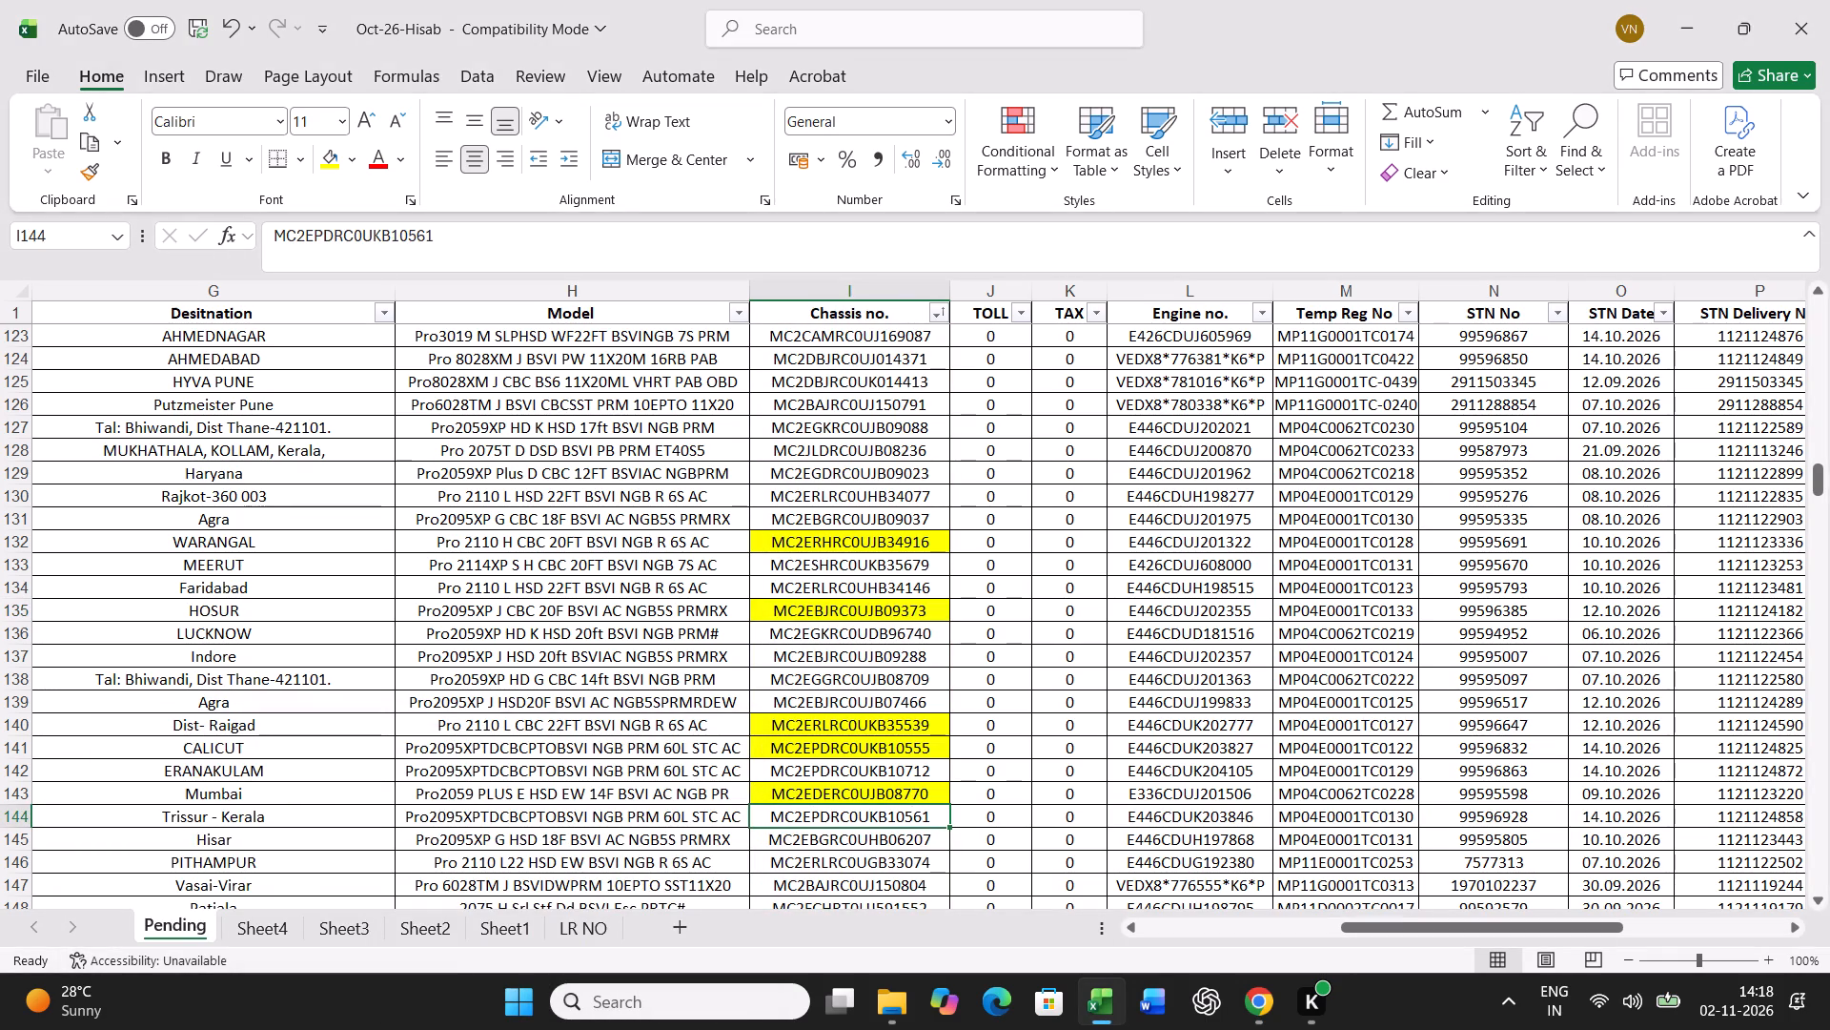
{"action": "left_click", "coordinate": [321, 164]}
{"action": "key", "text": "Right"}
{"action": "key", "text": "Right"}
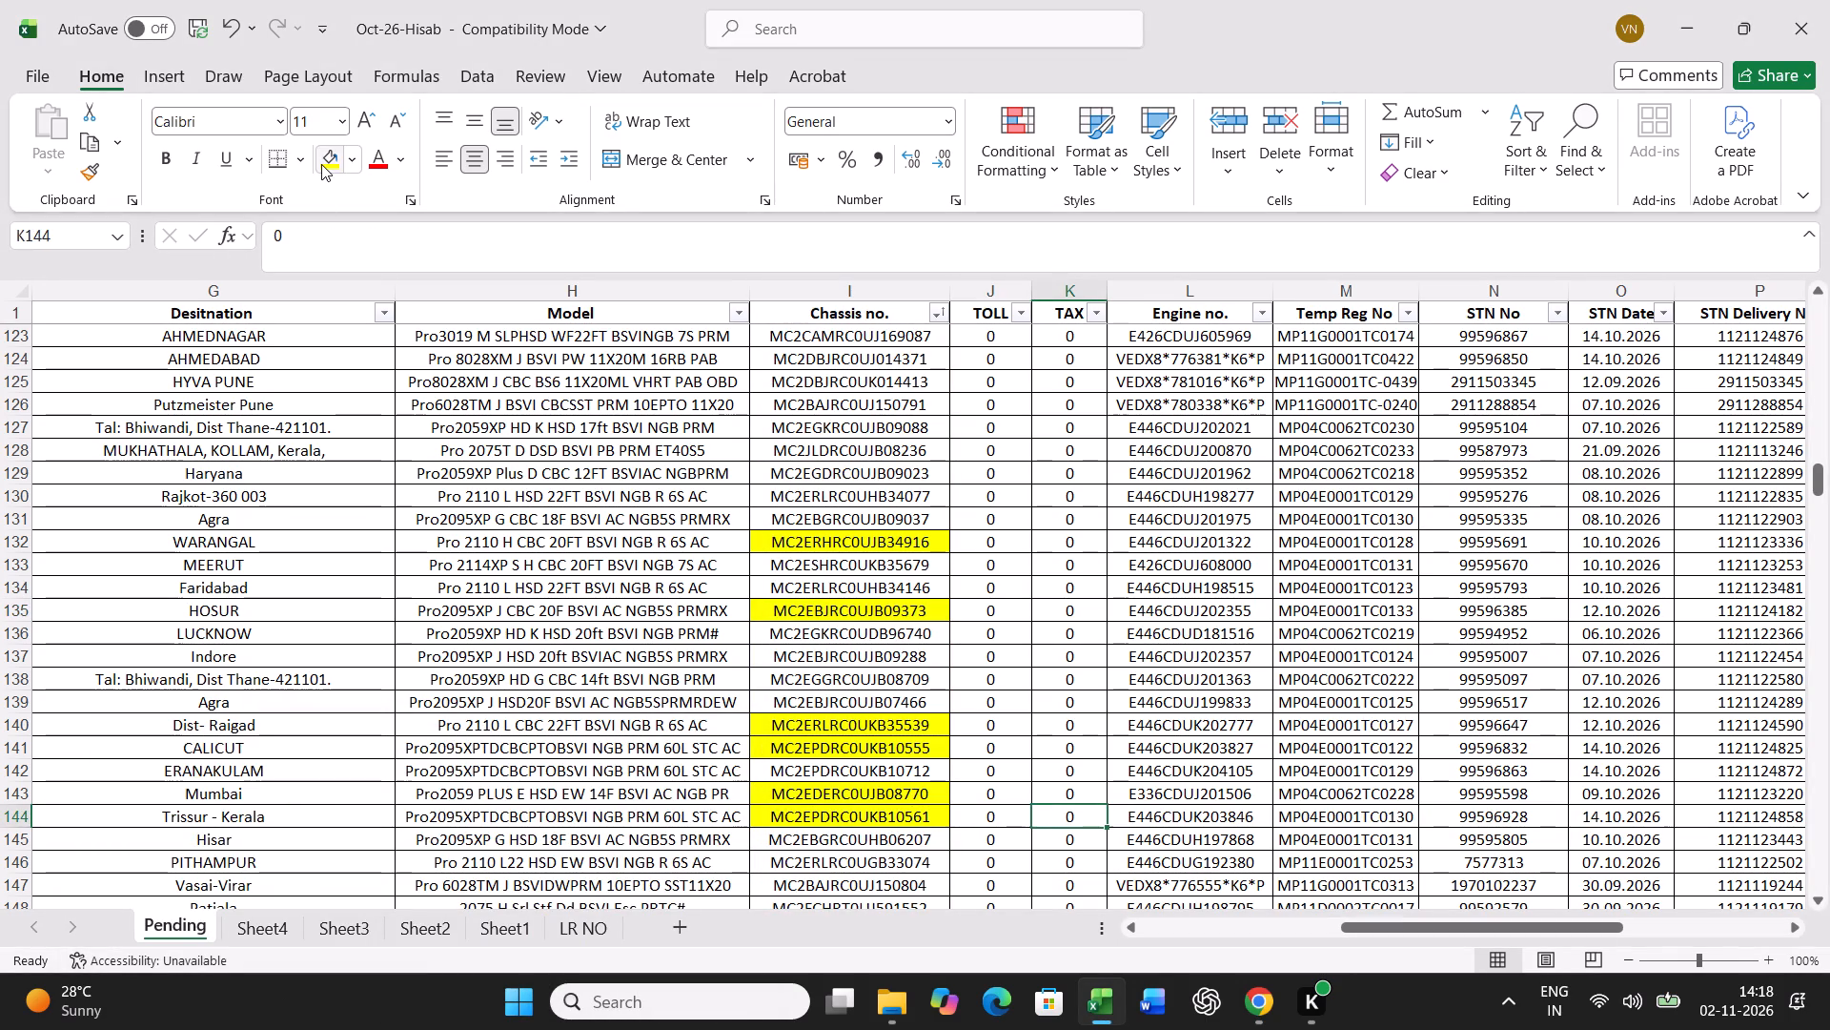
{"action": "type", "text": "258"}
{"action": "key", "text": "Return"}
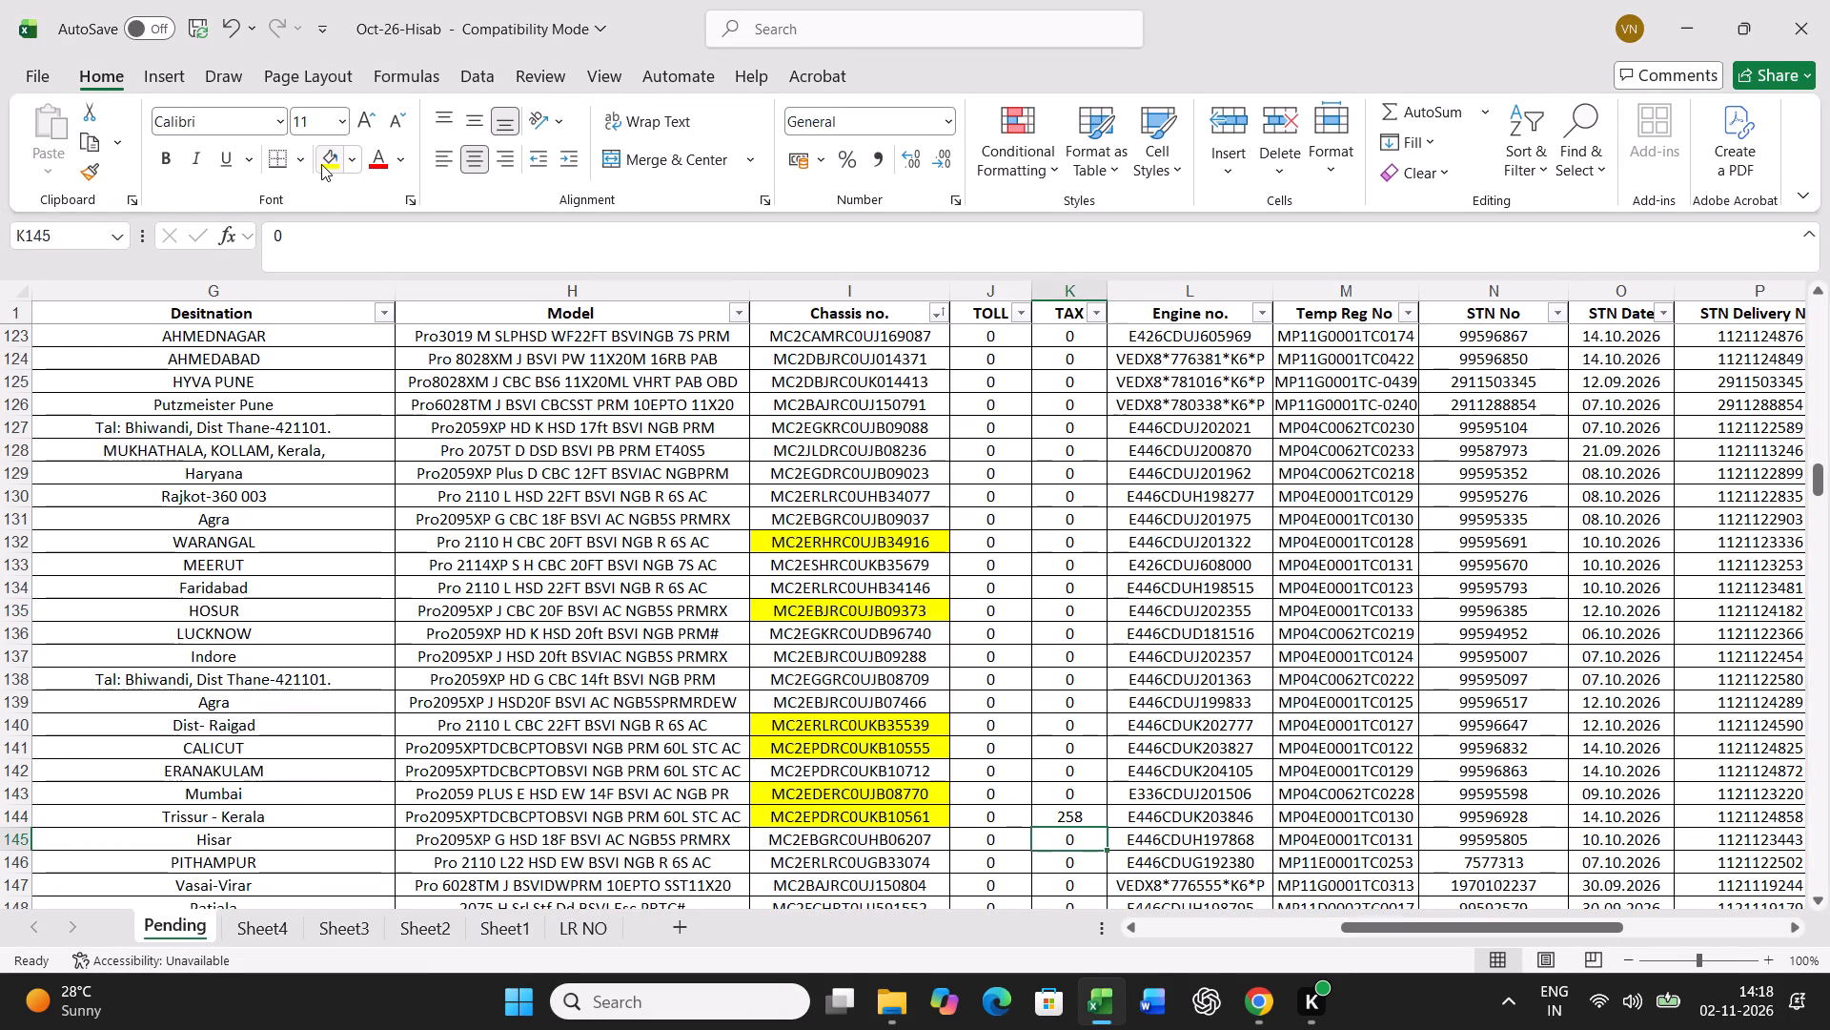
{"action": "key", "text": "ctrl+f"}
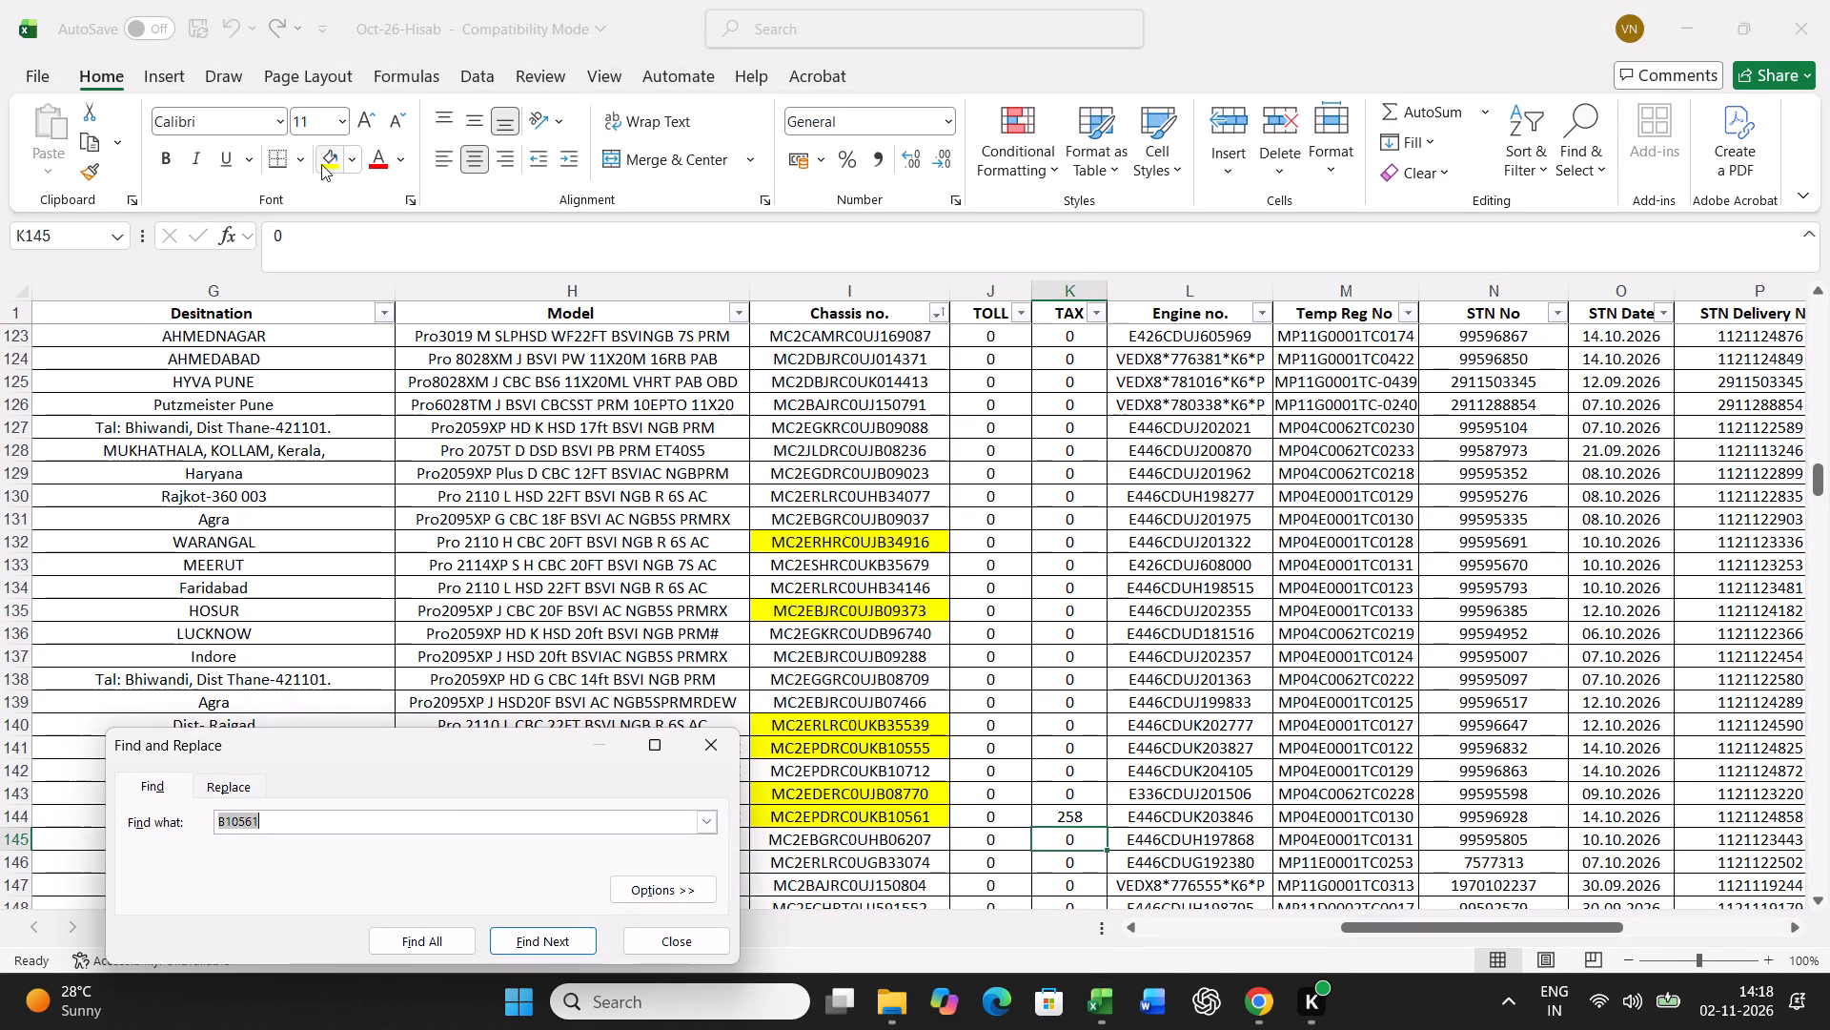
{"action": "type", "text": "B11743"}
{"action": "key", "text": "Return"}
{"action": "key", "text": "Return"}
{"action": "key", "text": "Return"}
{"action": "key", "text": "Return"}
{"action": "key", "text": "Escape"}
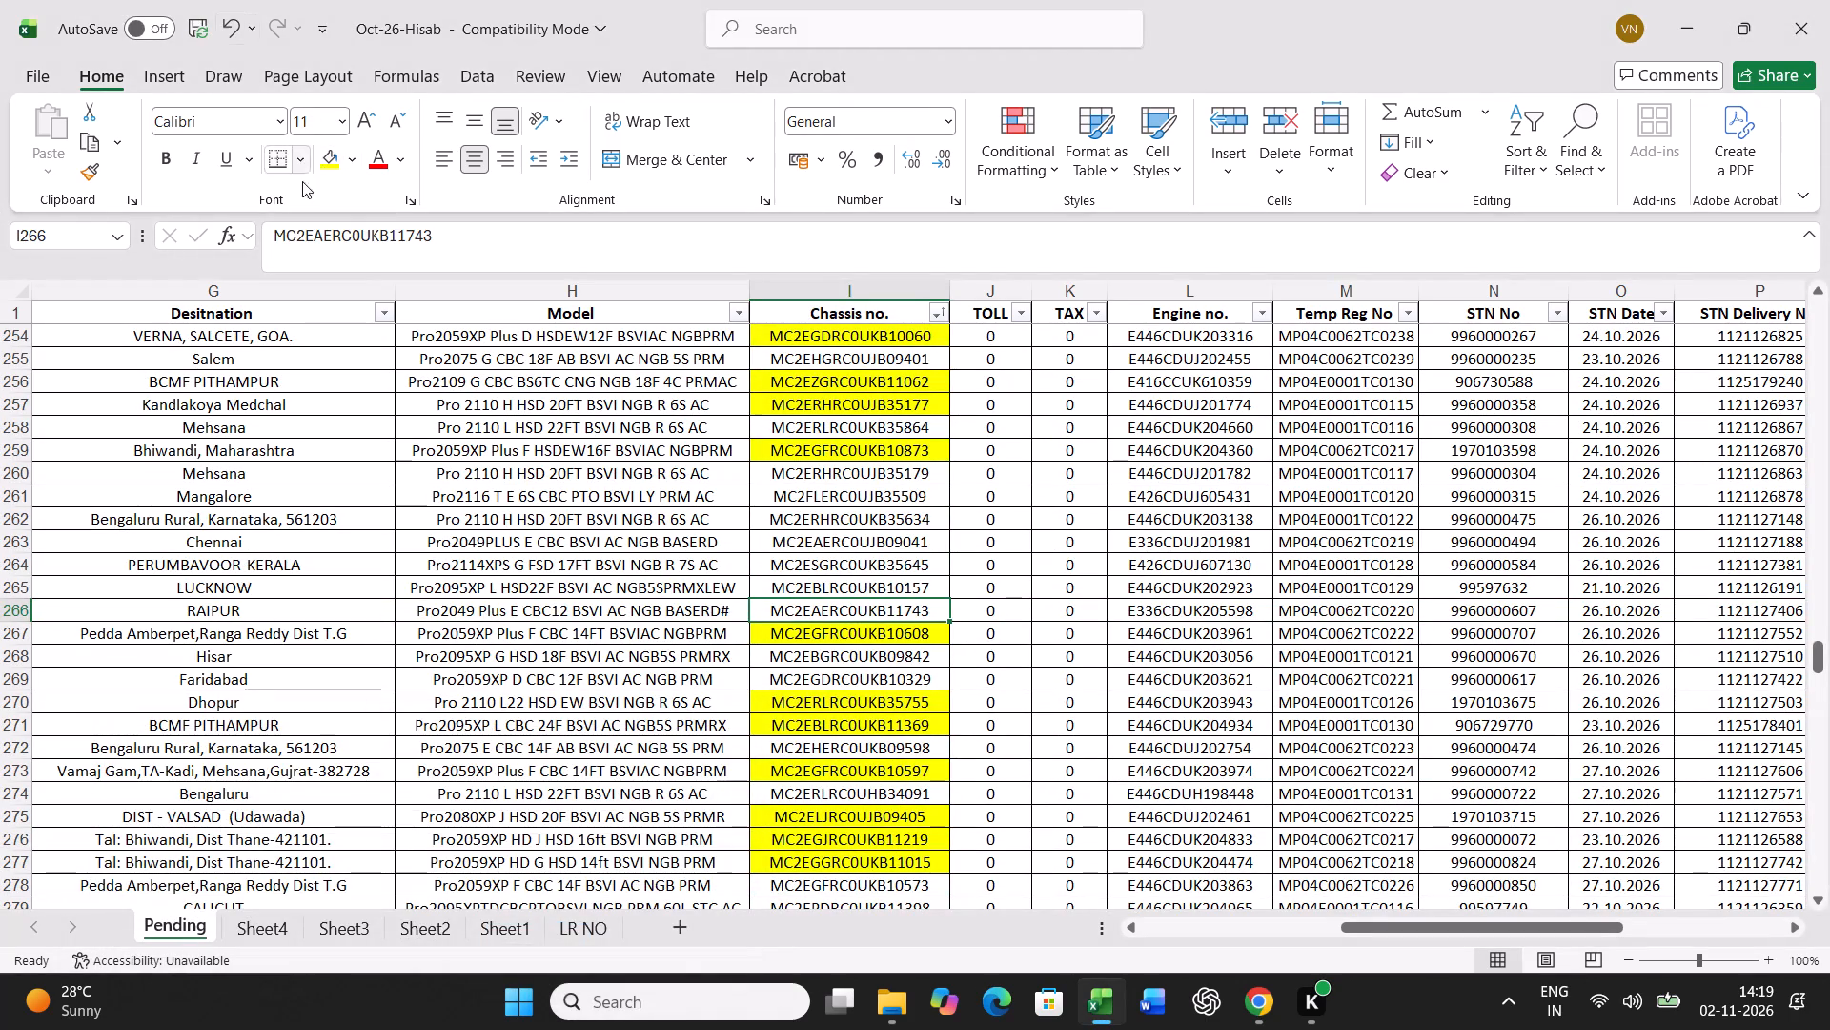
{"action": "left_click", "coordinate": [329, 161]}
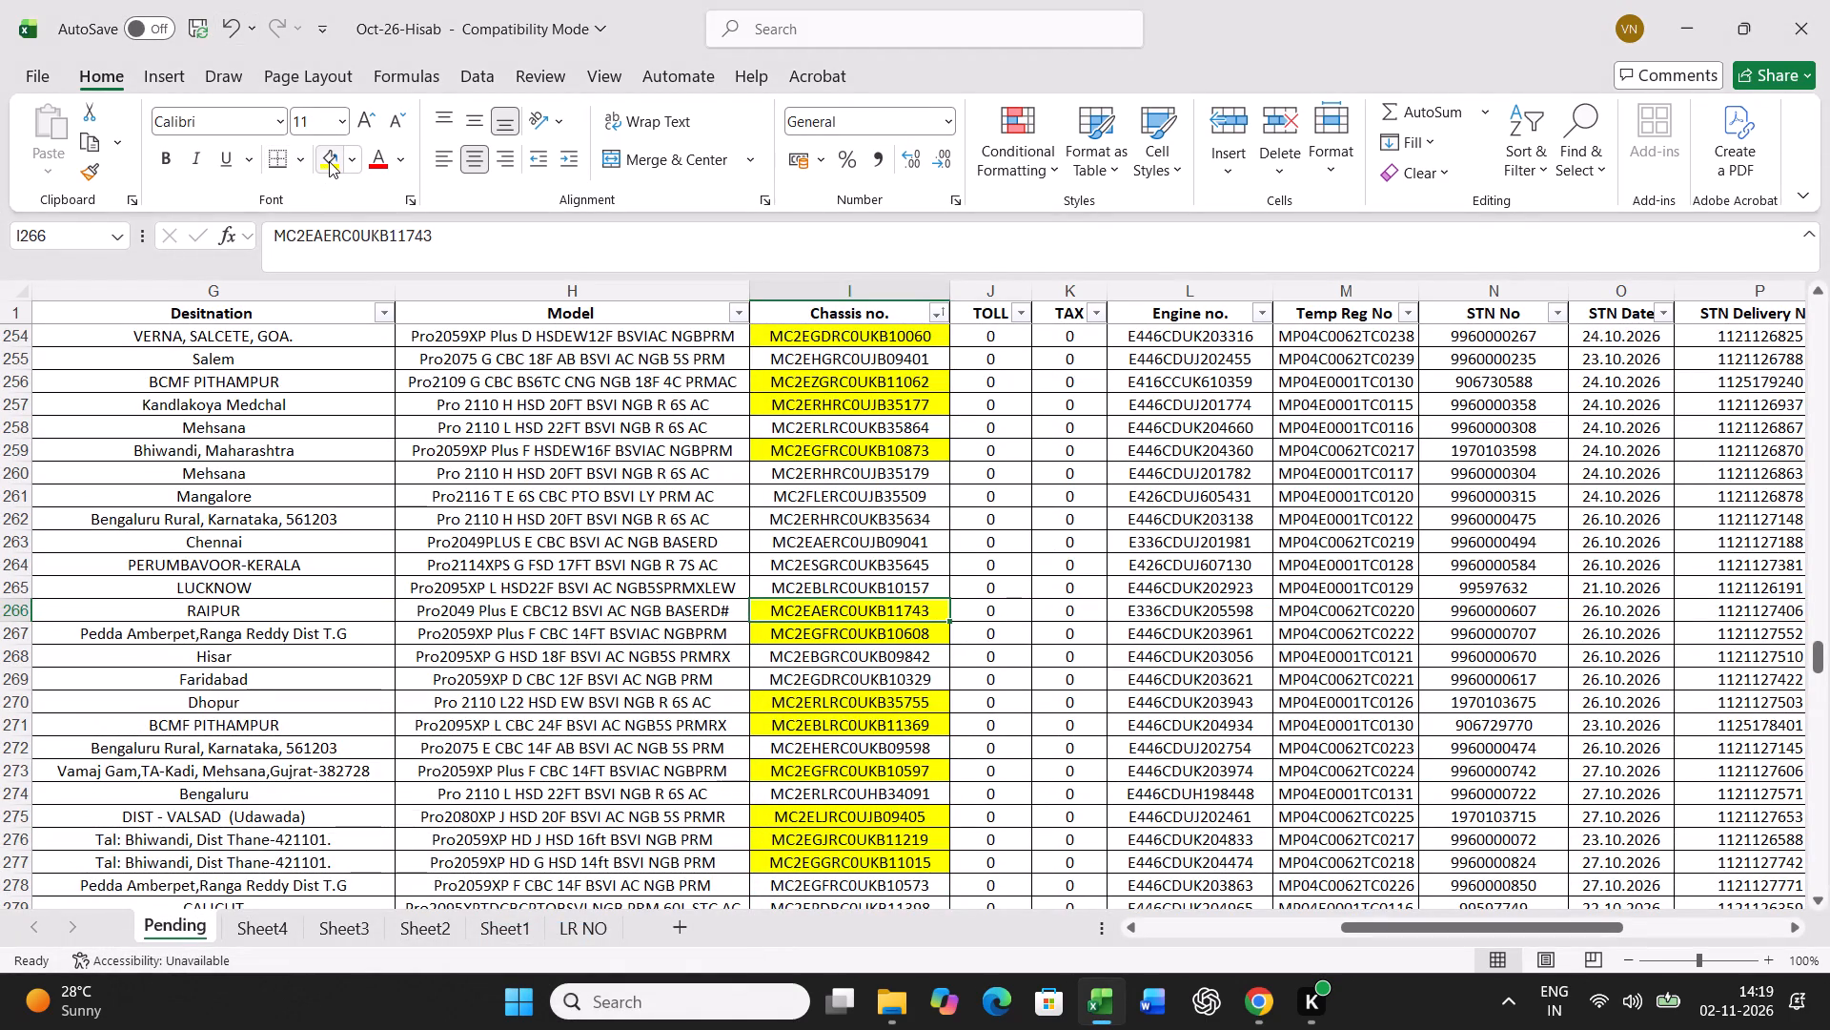
{"action": "key", "text": "Right"}
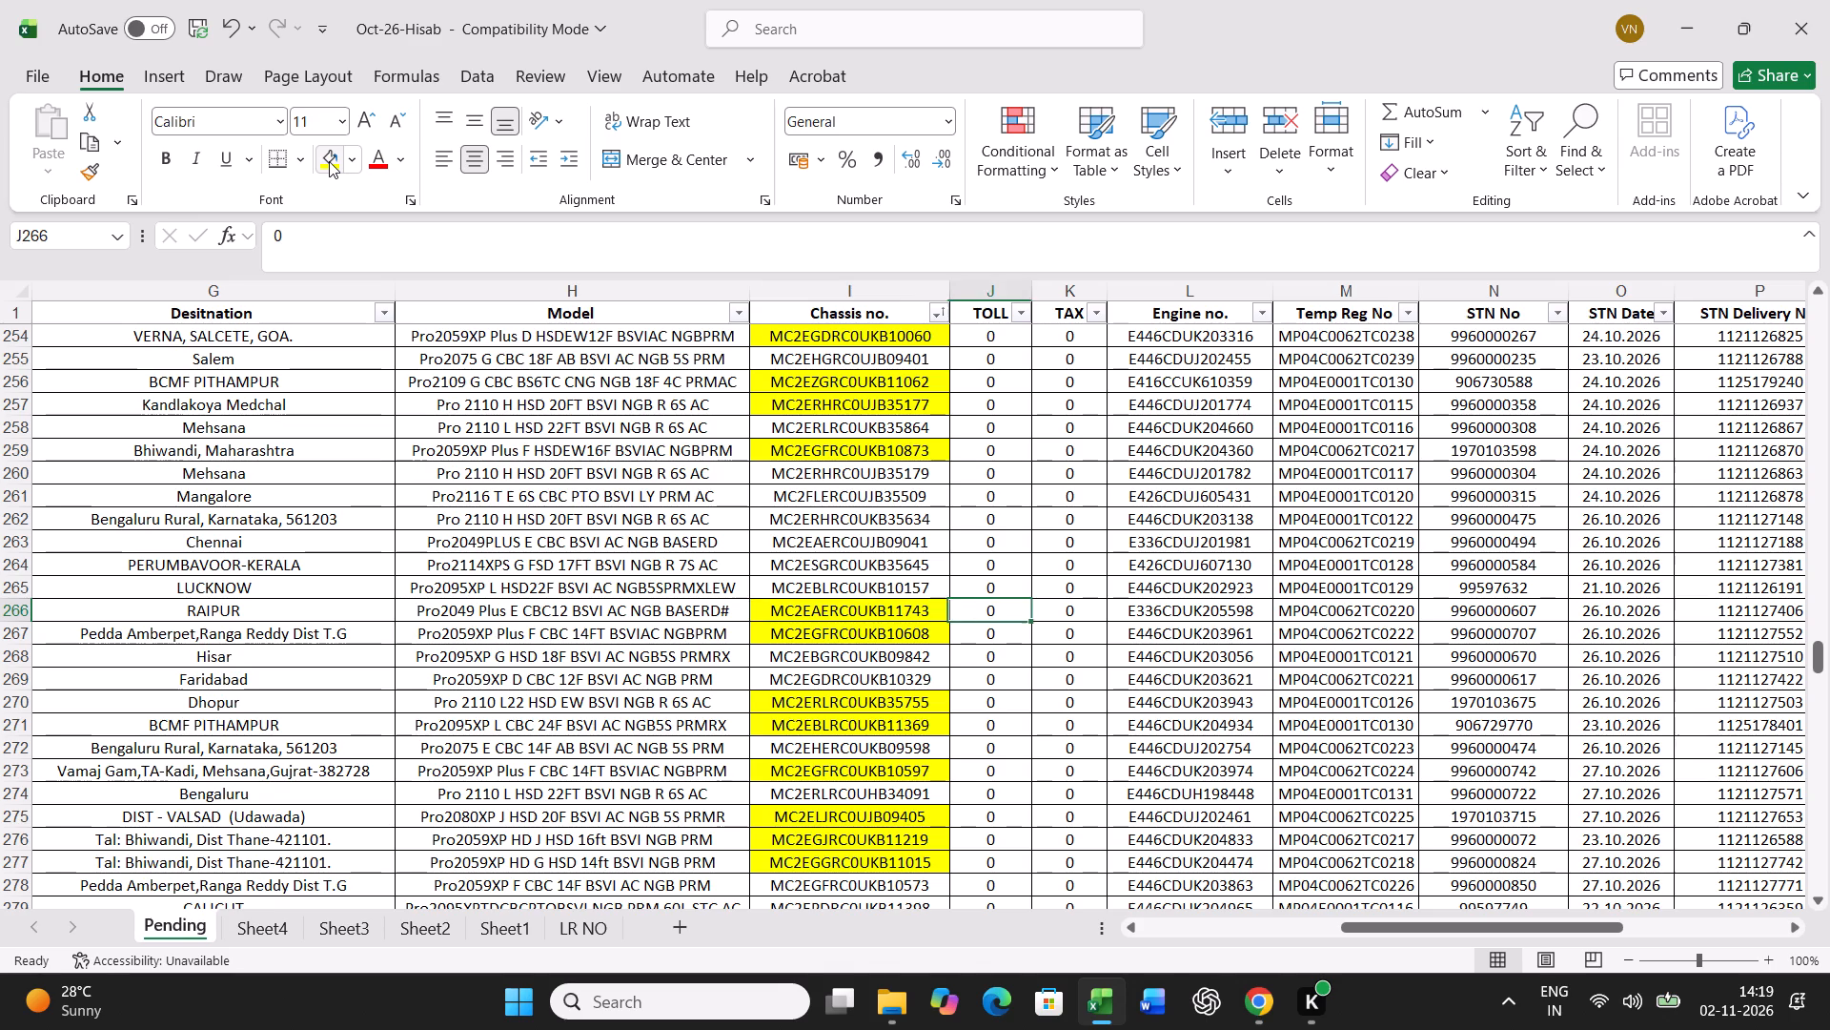
{"action": "key", "text": "Right"}
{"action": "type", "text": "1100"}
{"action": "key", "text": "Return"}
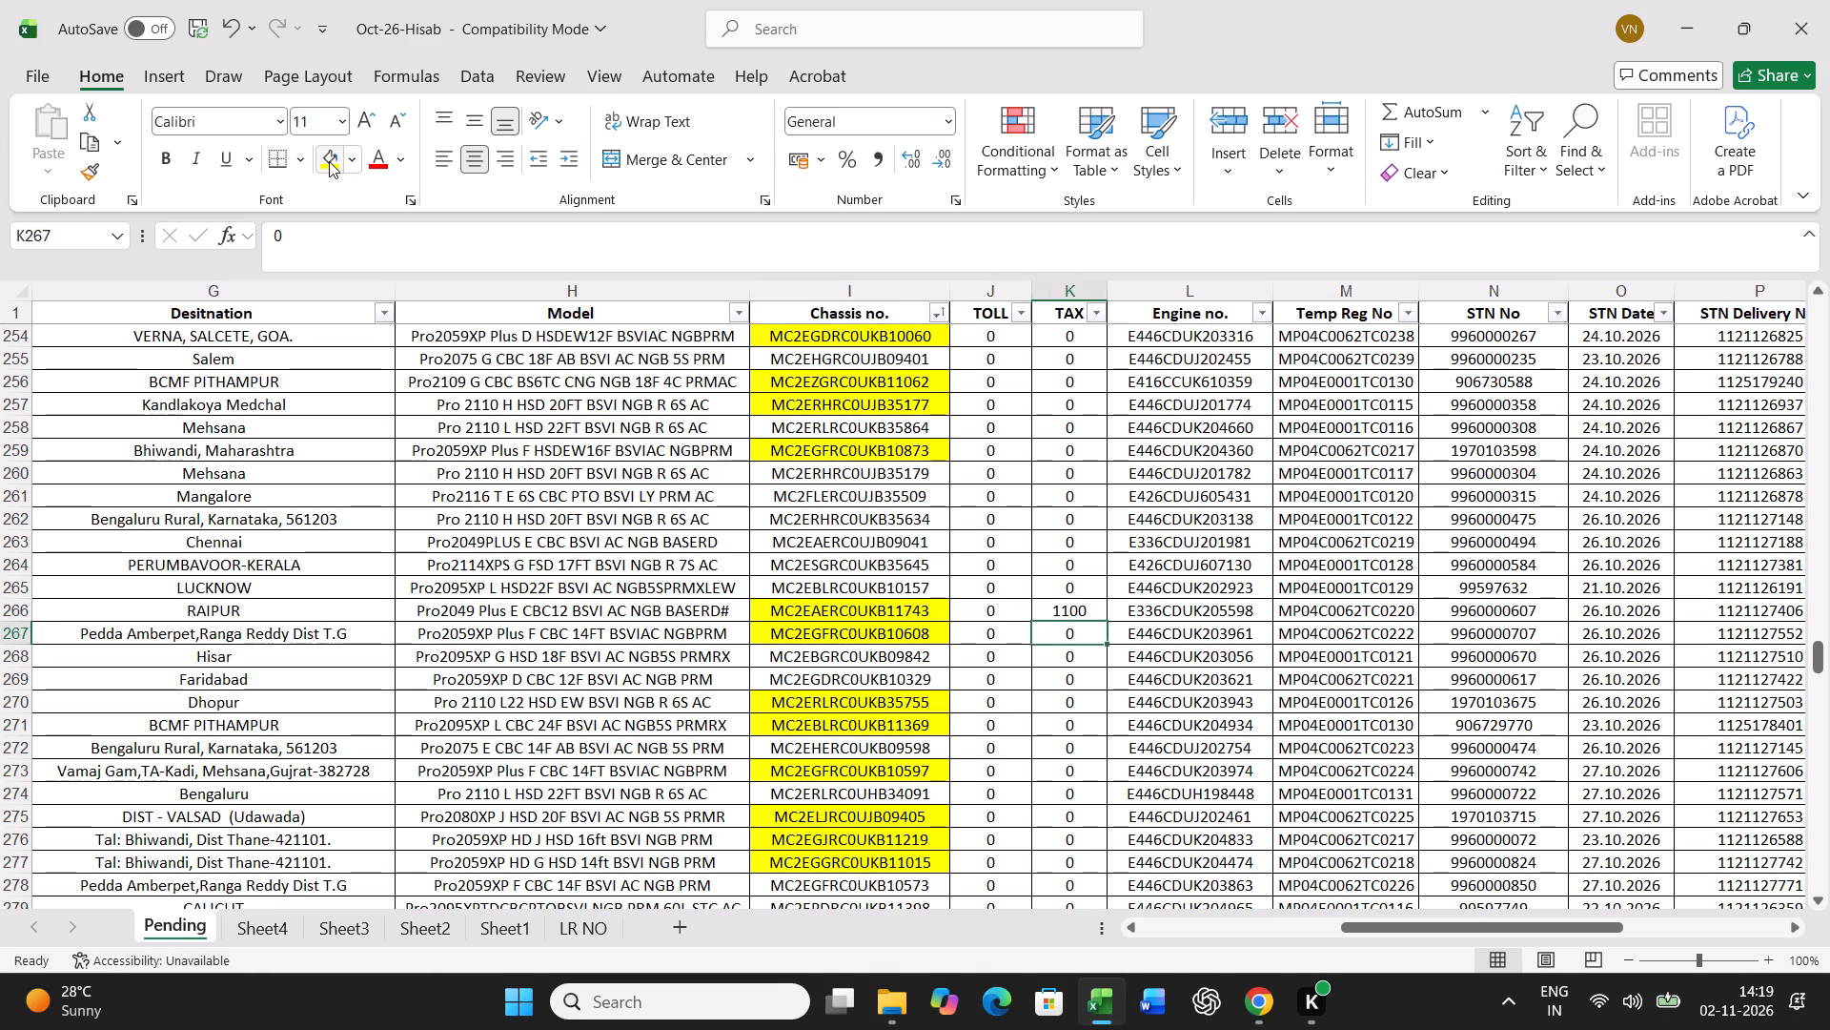
Find the chassis number ending in 151771 and fill its cell yellow.
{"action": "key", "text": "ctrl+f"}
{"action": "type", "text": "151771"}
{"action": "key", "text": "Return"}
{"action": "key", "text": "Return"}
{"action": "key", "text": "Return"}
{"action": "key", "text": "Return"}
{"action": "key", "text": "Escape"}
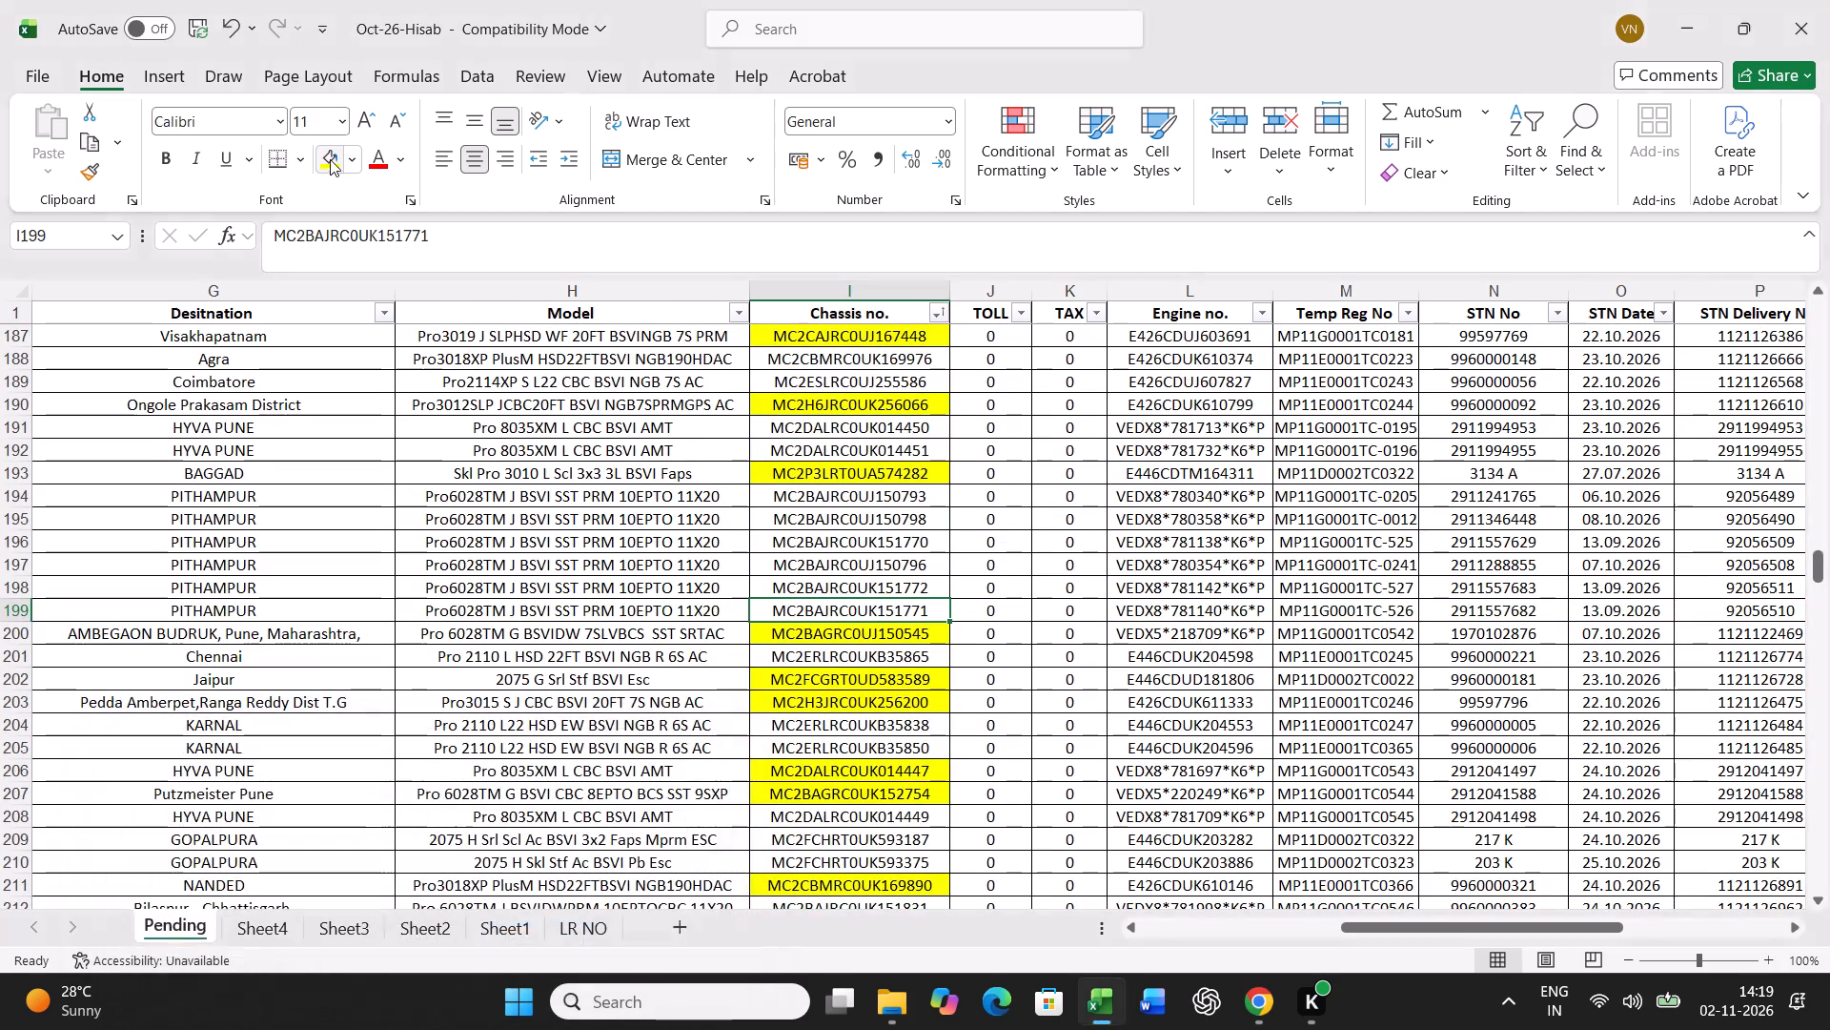
{"action": "left_click", "coordinate": [331, 150]}
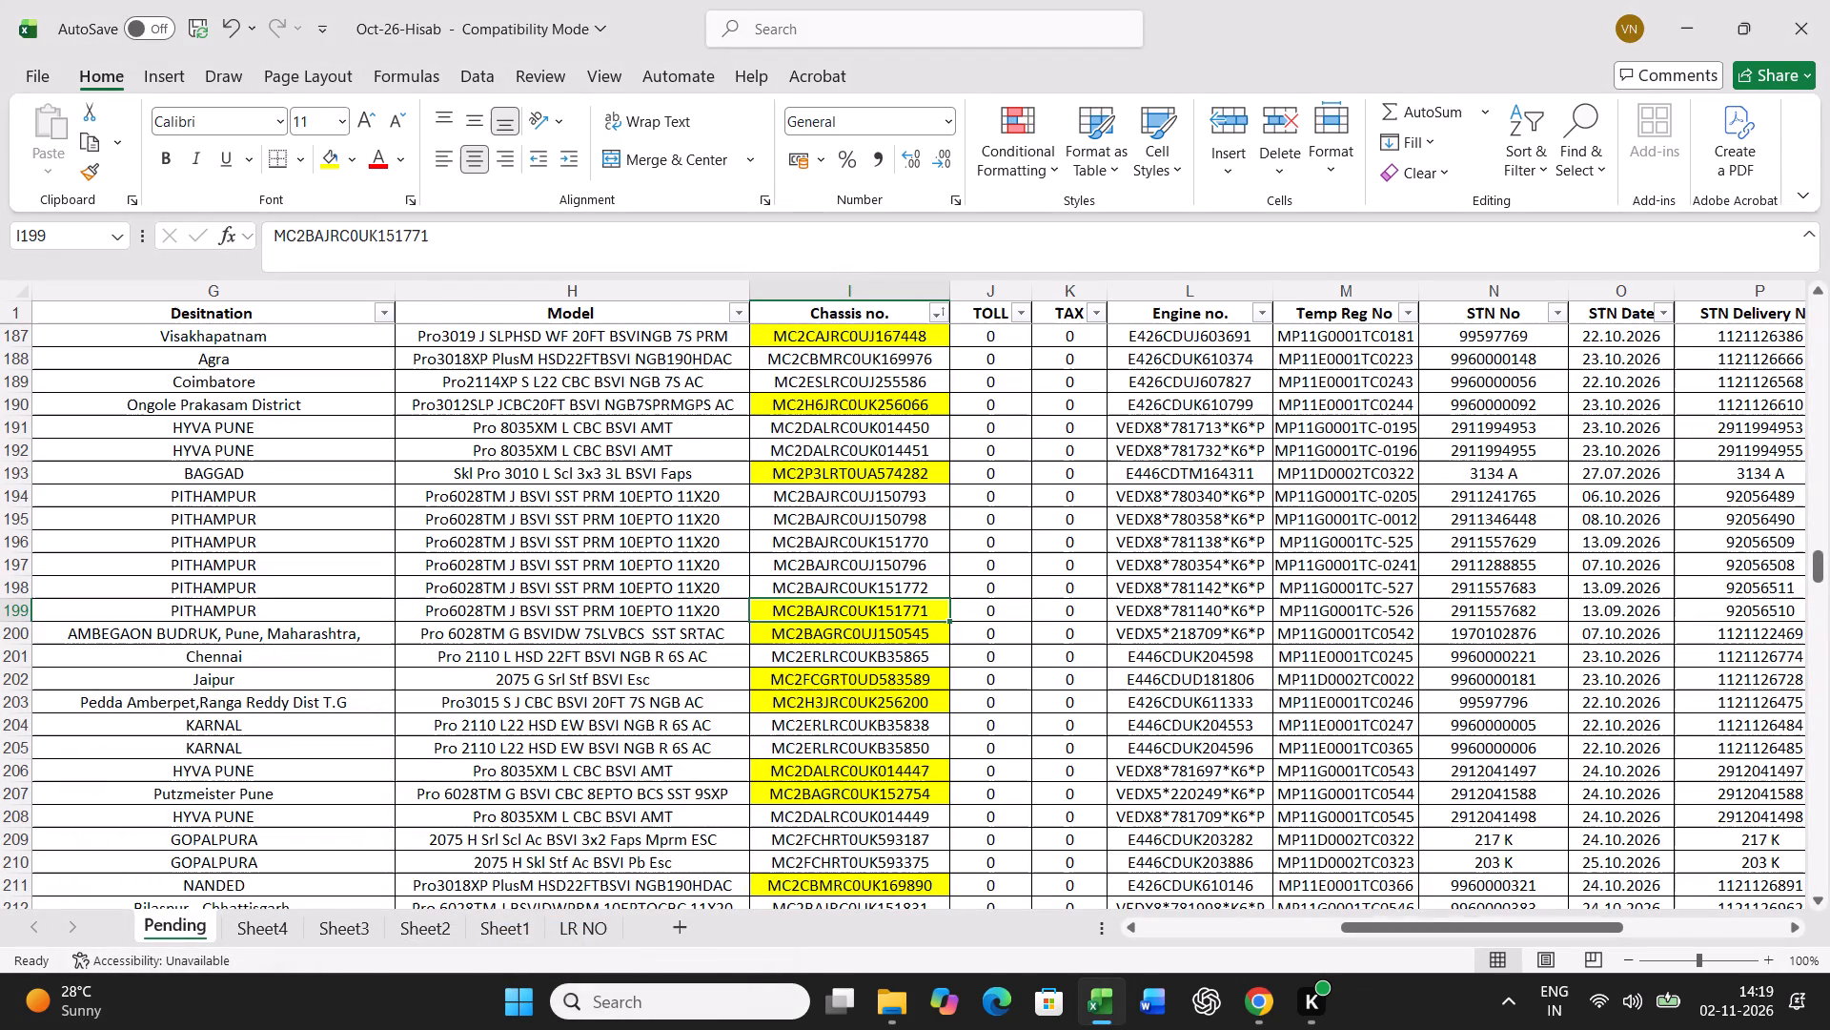
Find the chassis number ending in 151772 and fill its cell yellow.
{"action": "key", "text": "ctrl+f"}
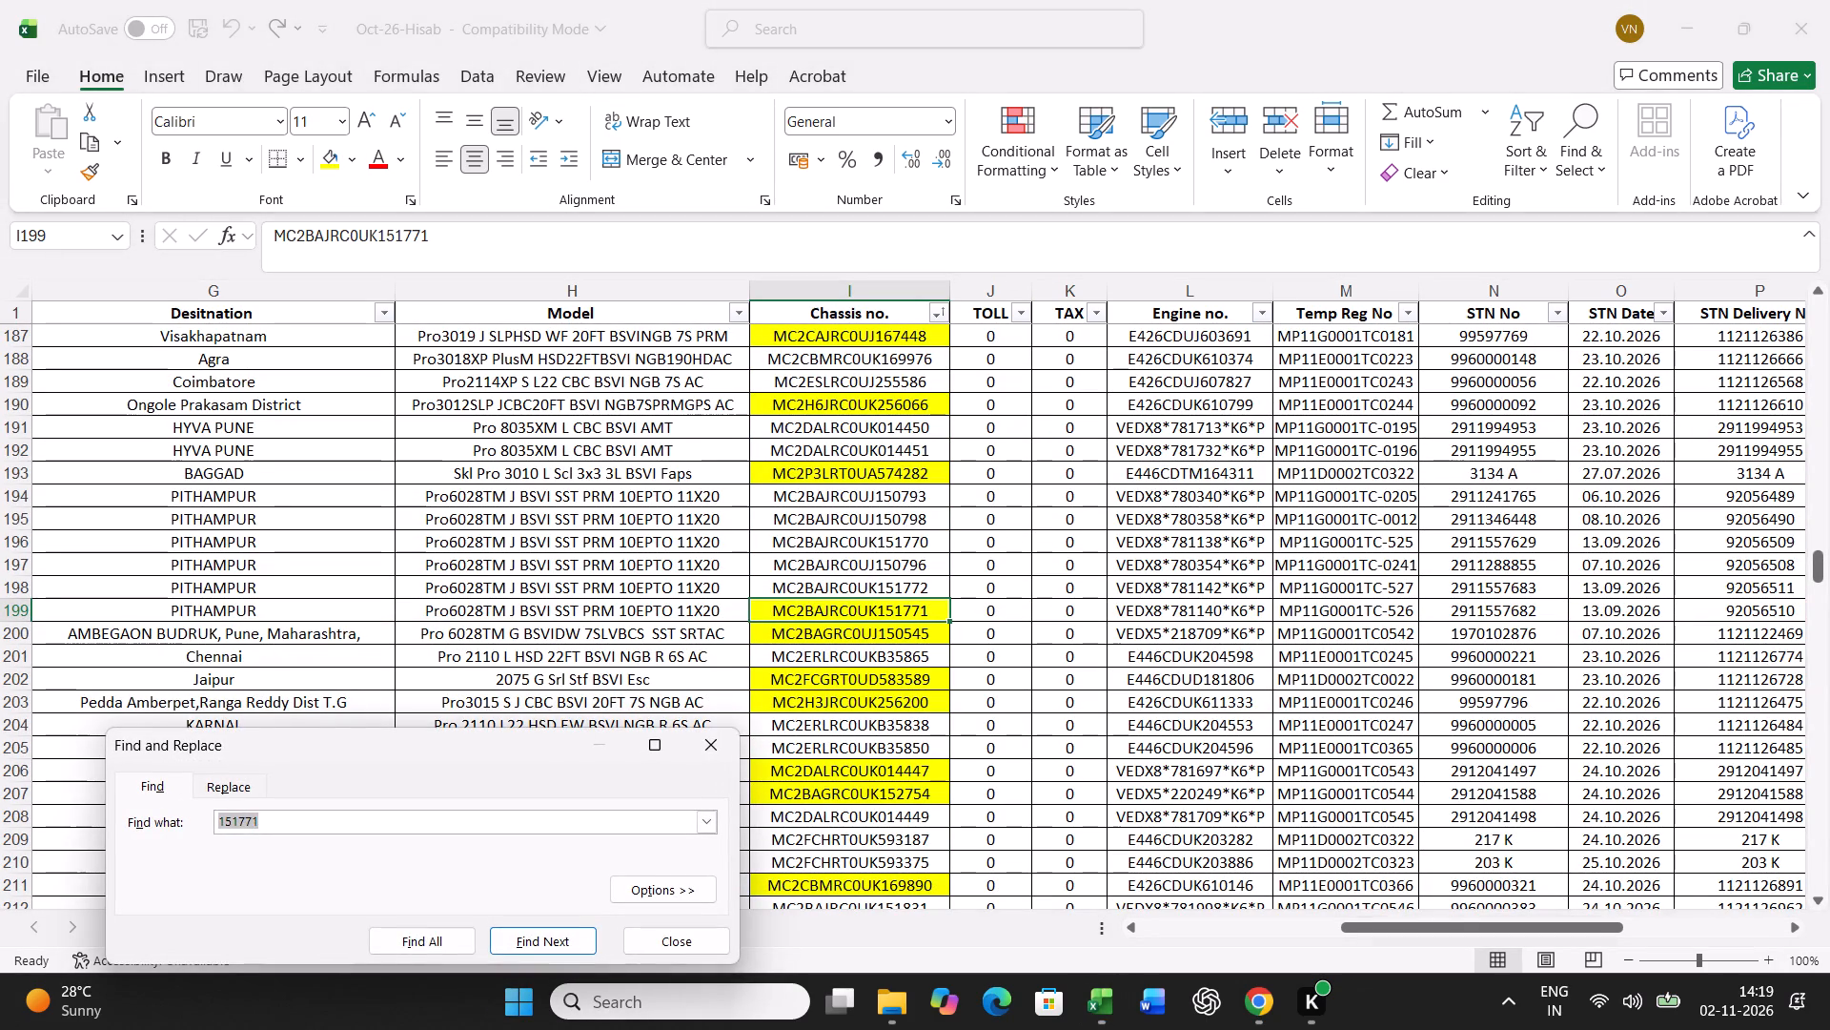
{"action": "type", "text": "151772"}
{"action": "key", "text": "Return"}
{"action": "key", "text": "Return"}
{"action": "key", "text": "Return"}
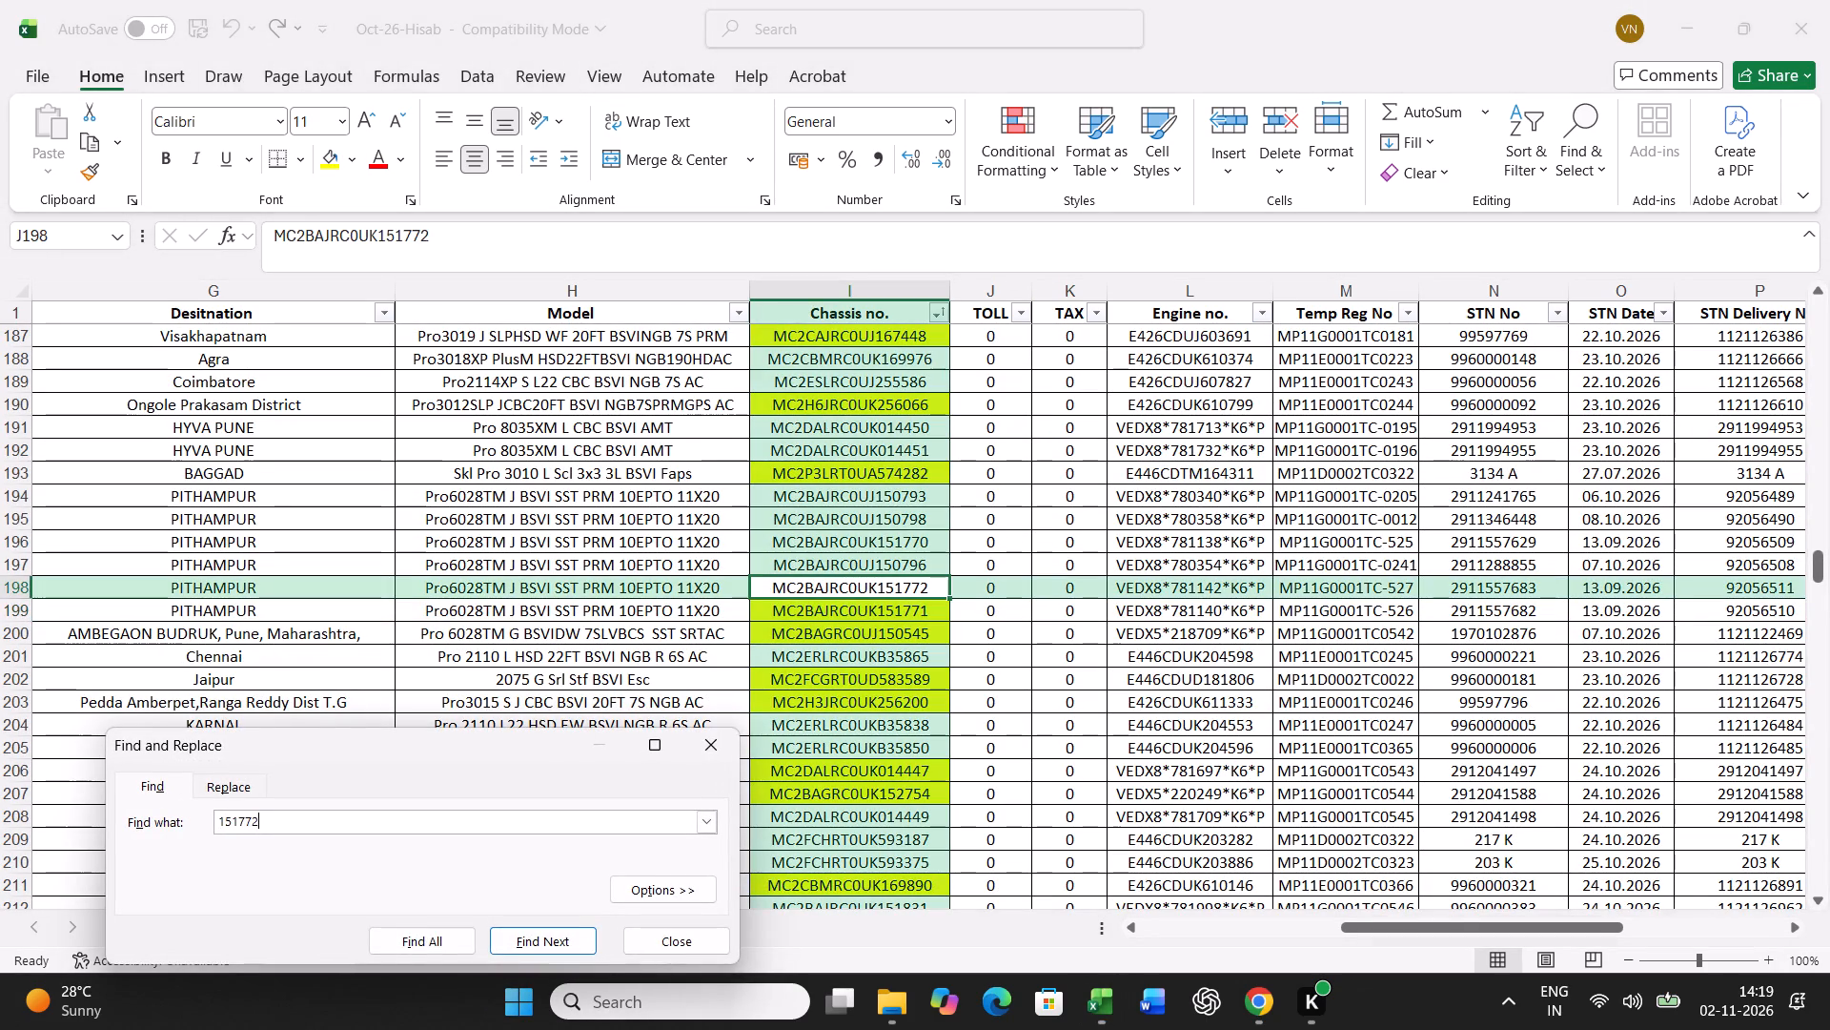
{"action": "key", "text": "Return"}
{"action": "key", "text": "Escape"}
{"action": "left_click", "coordinate": [328, 158]}
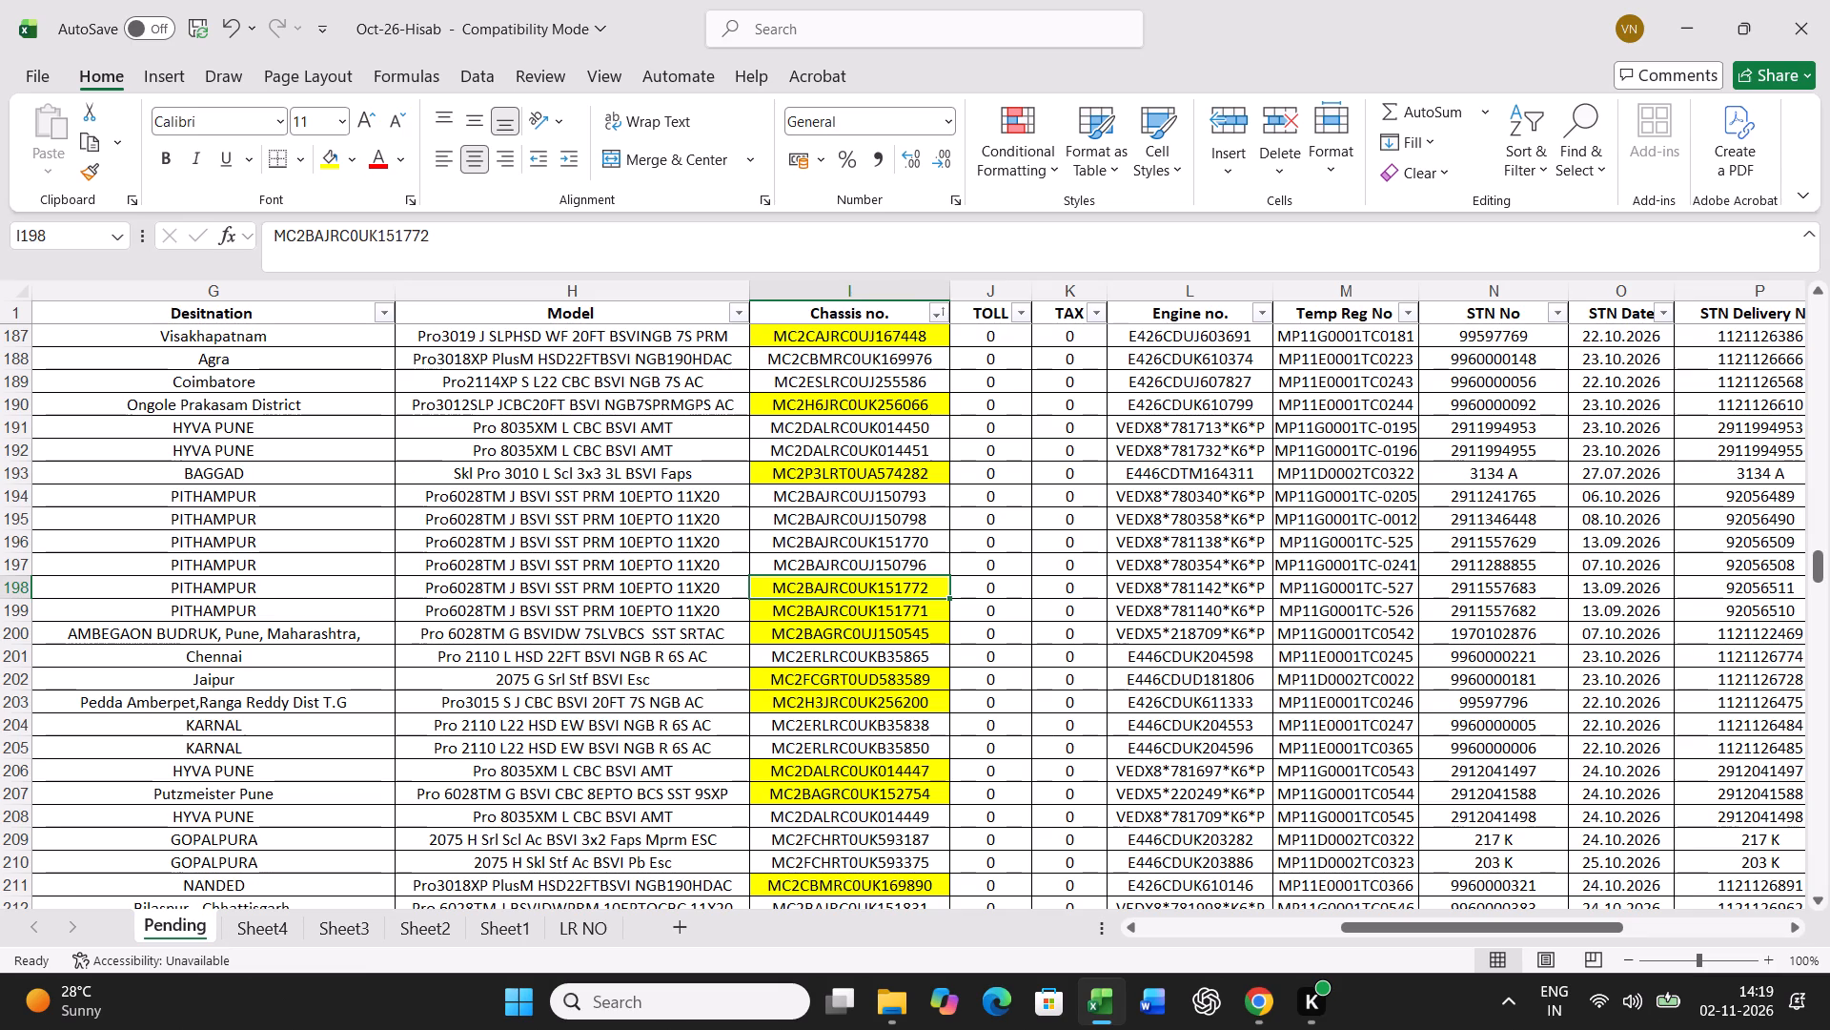
Find the chassis number ending in 150796 and fill its cell yellow.
{"action": "key", "text": "ctrl+f"}
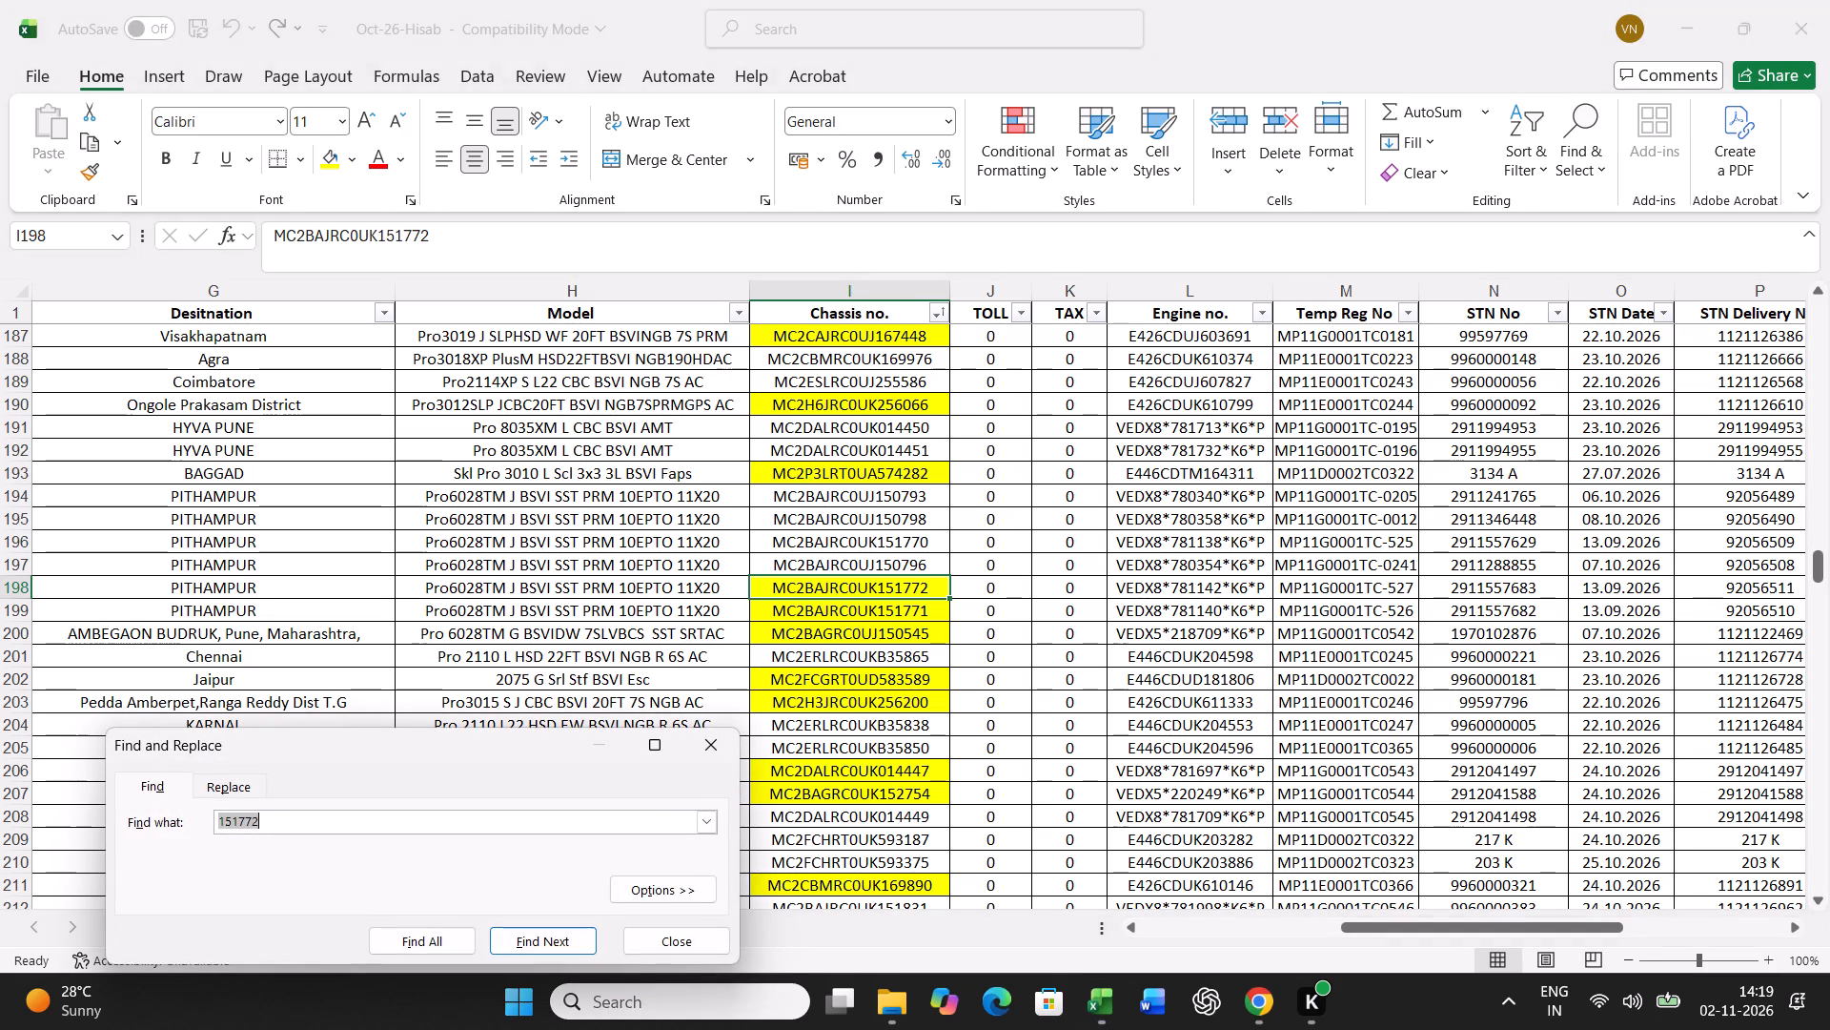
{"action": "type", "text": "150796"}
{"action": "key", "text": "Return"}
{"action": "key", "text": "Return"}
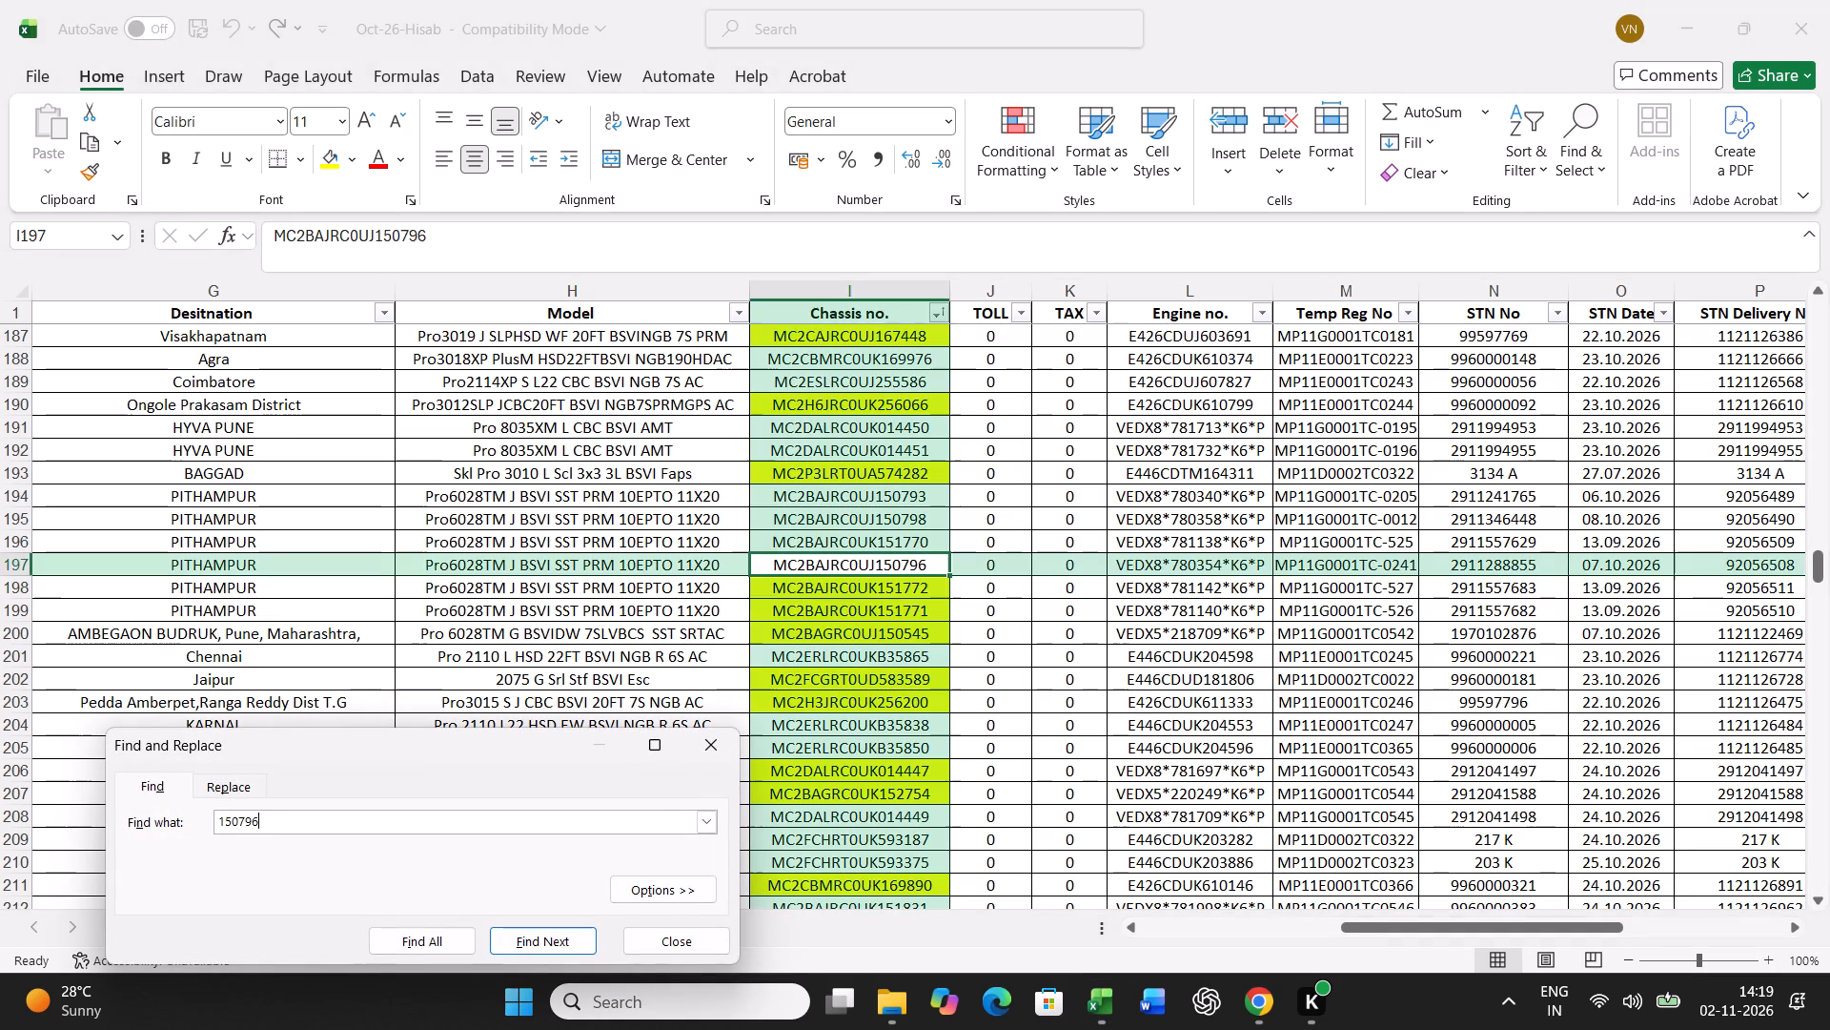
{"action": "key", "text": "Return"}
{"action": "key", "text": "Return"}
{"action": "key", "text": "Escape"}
{"action": "left_click", "coordinate": [324, 155]}
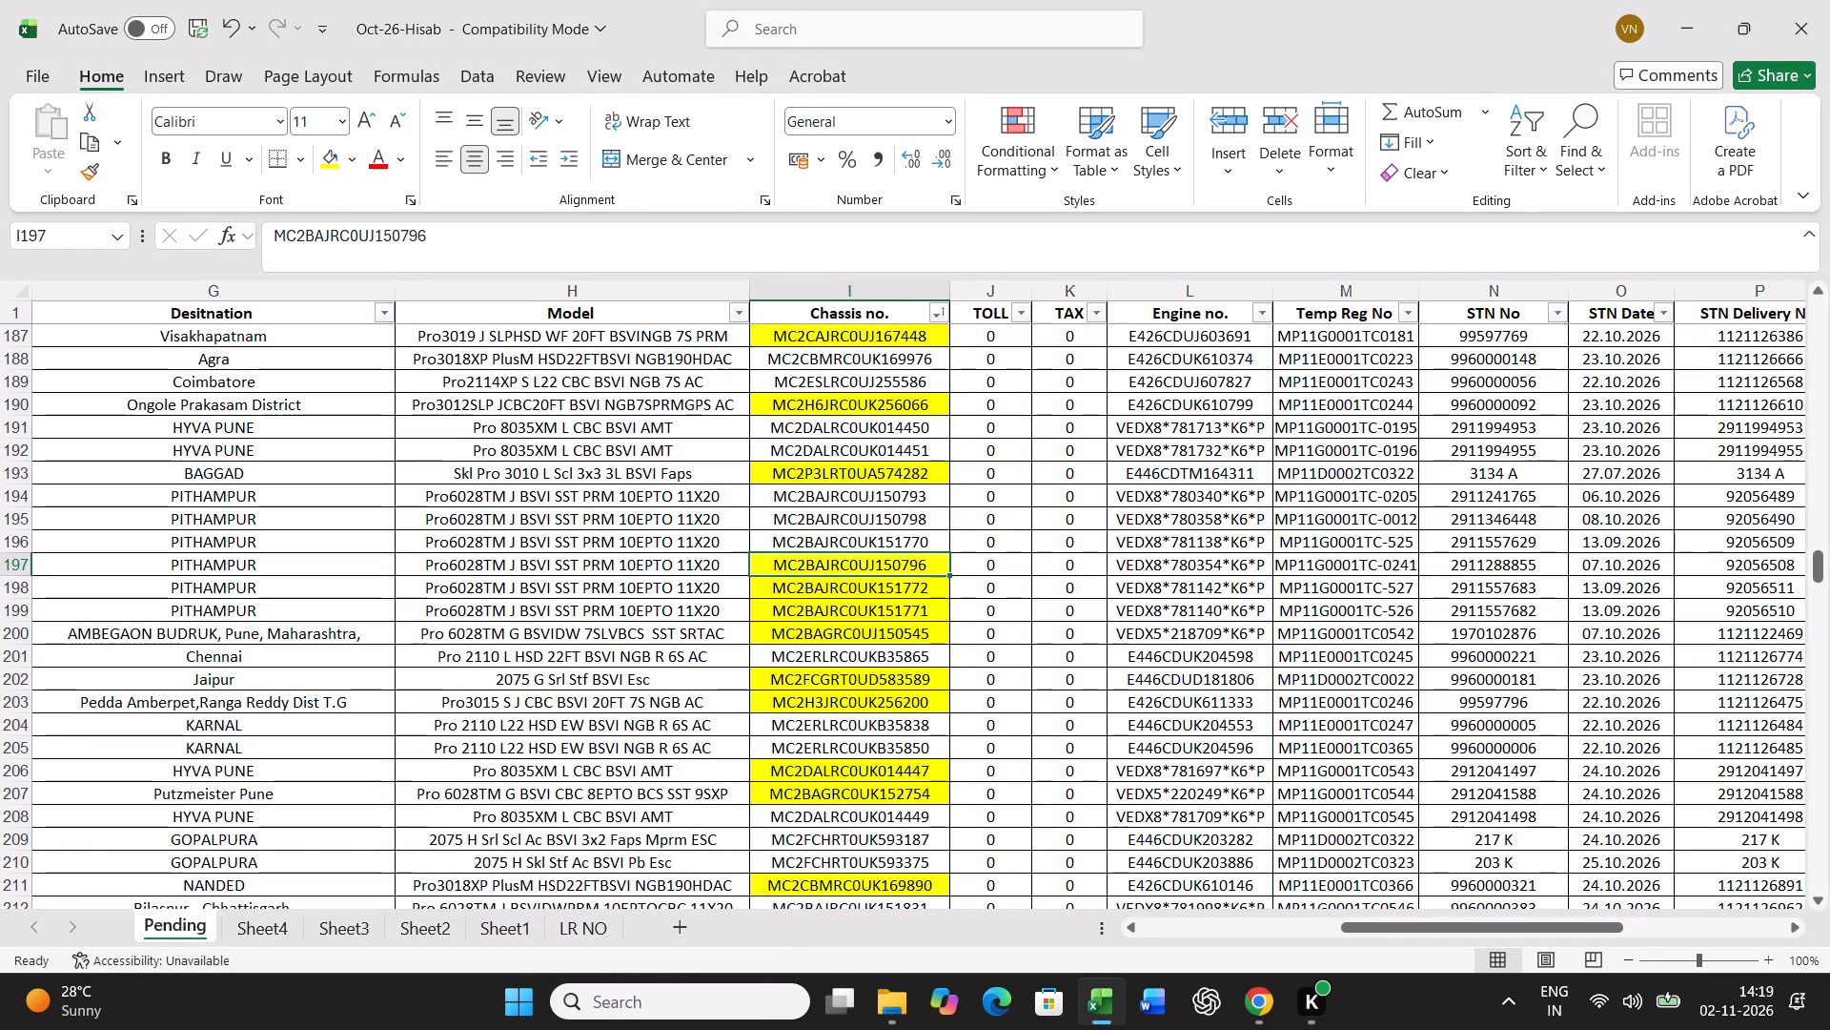
Find the chassis number ending in 150793 and fill its cell yellow.
{"action": "key", "text": "ctrl+f"}
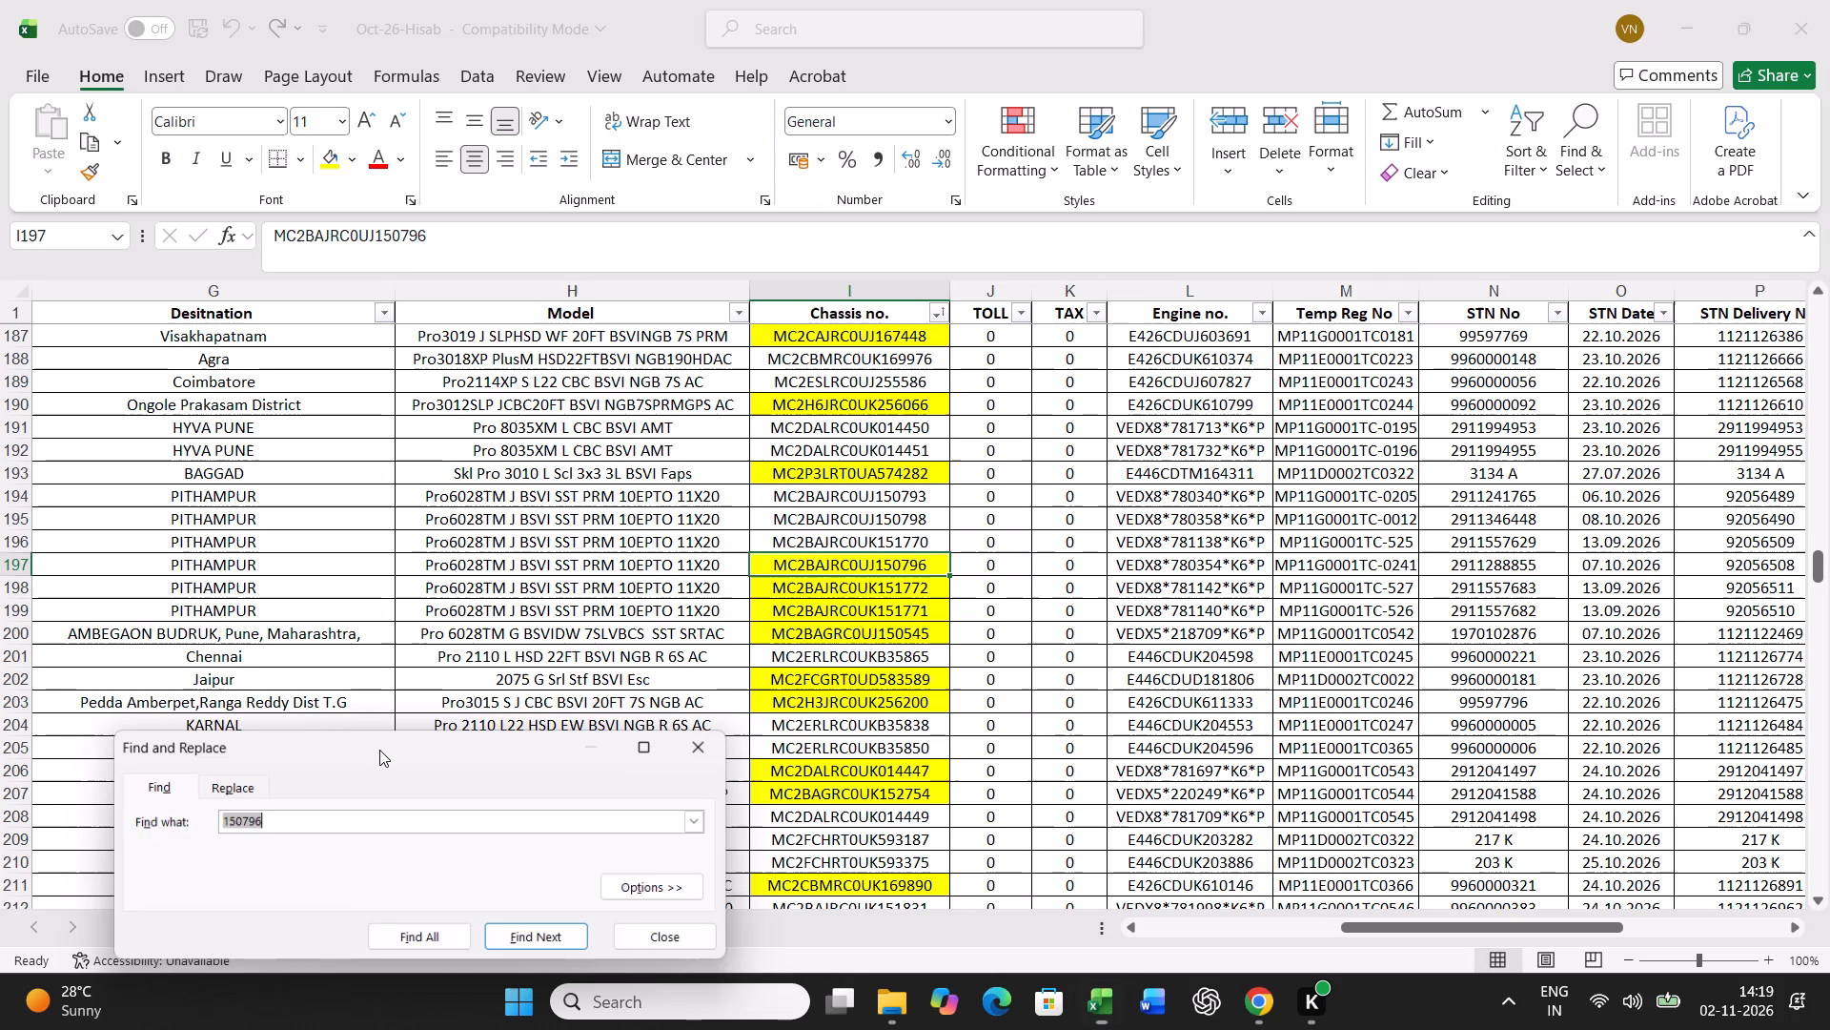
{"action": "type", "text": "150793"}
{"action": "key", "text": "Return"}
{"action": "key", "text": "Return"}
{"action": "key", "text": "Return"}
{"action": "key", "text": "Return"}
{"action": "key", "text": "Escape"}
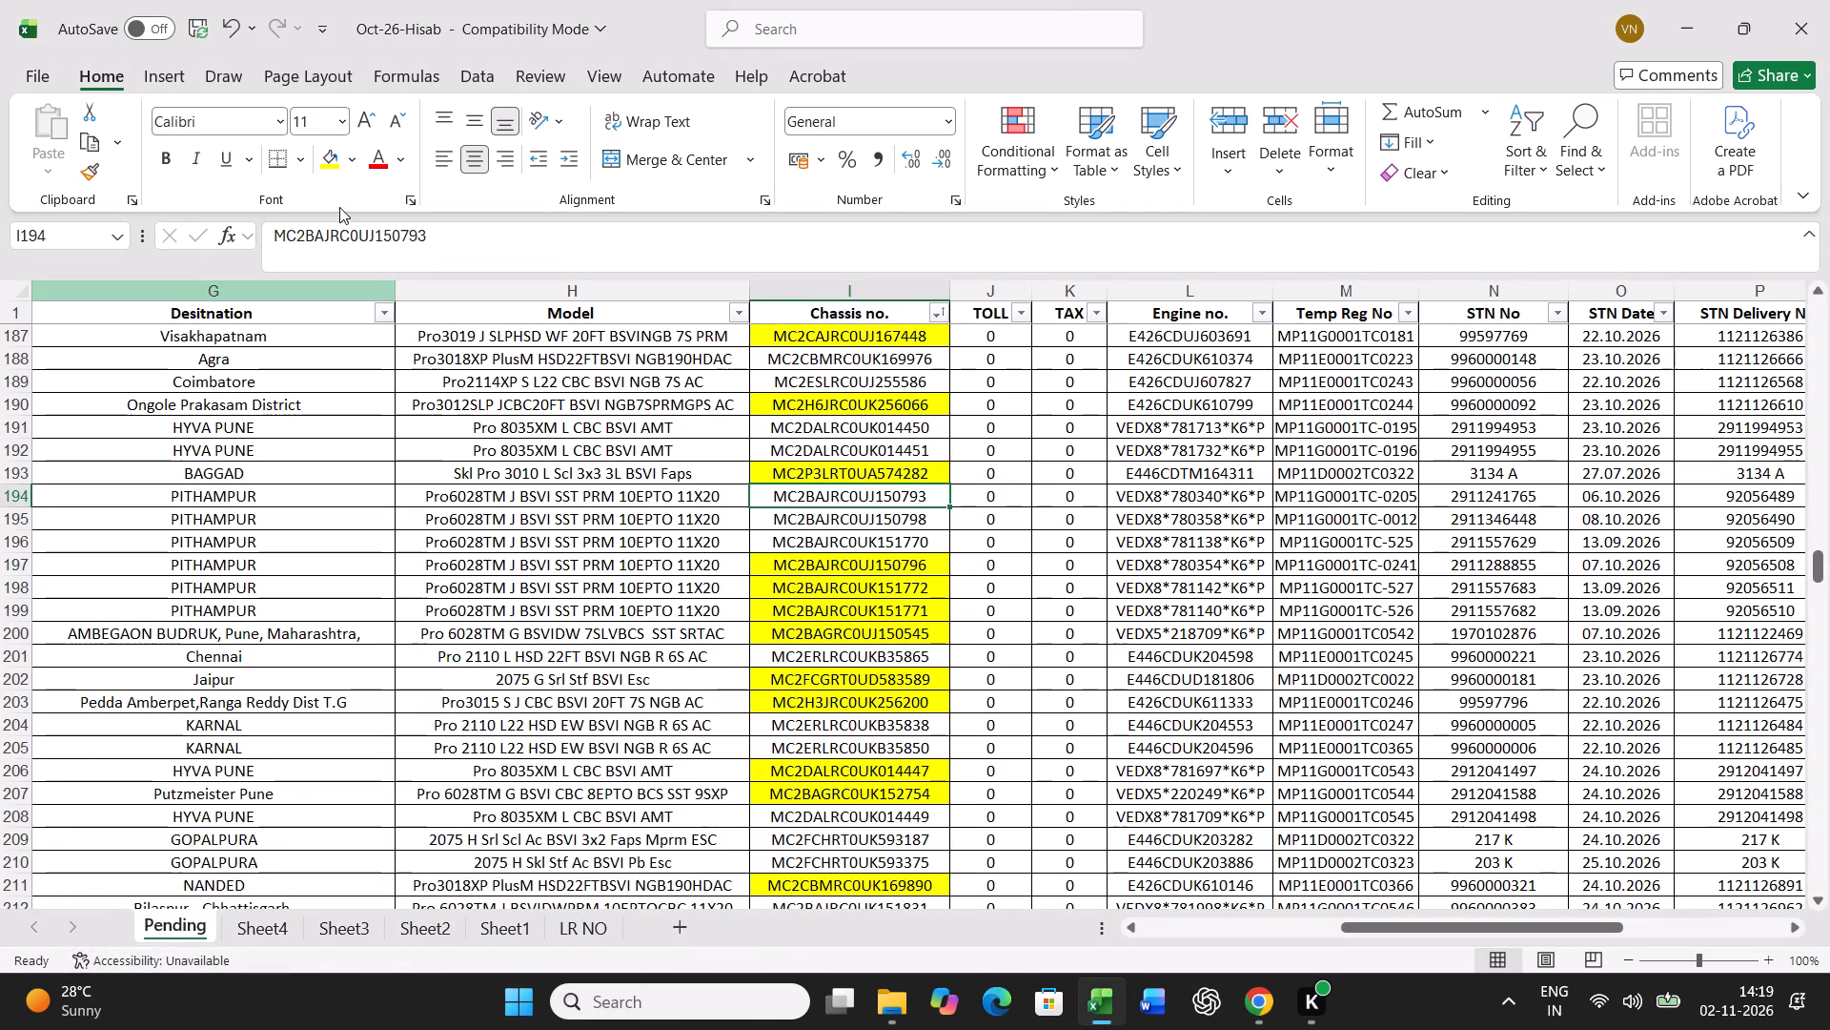
{"action": "left_click", "coordinate": [335, 162]}
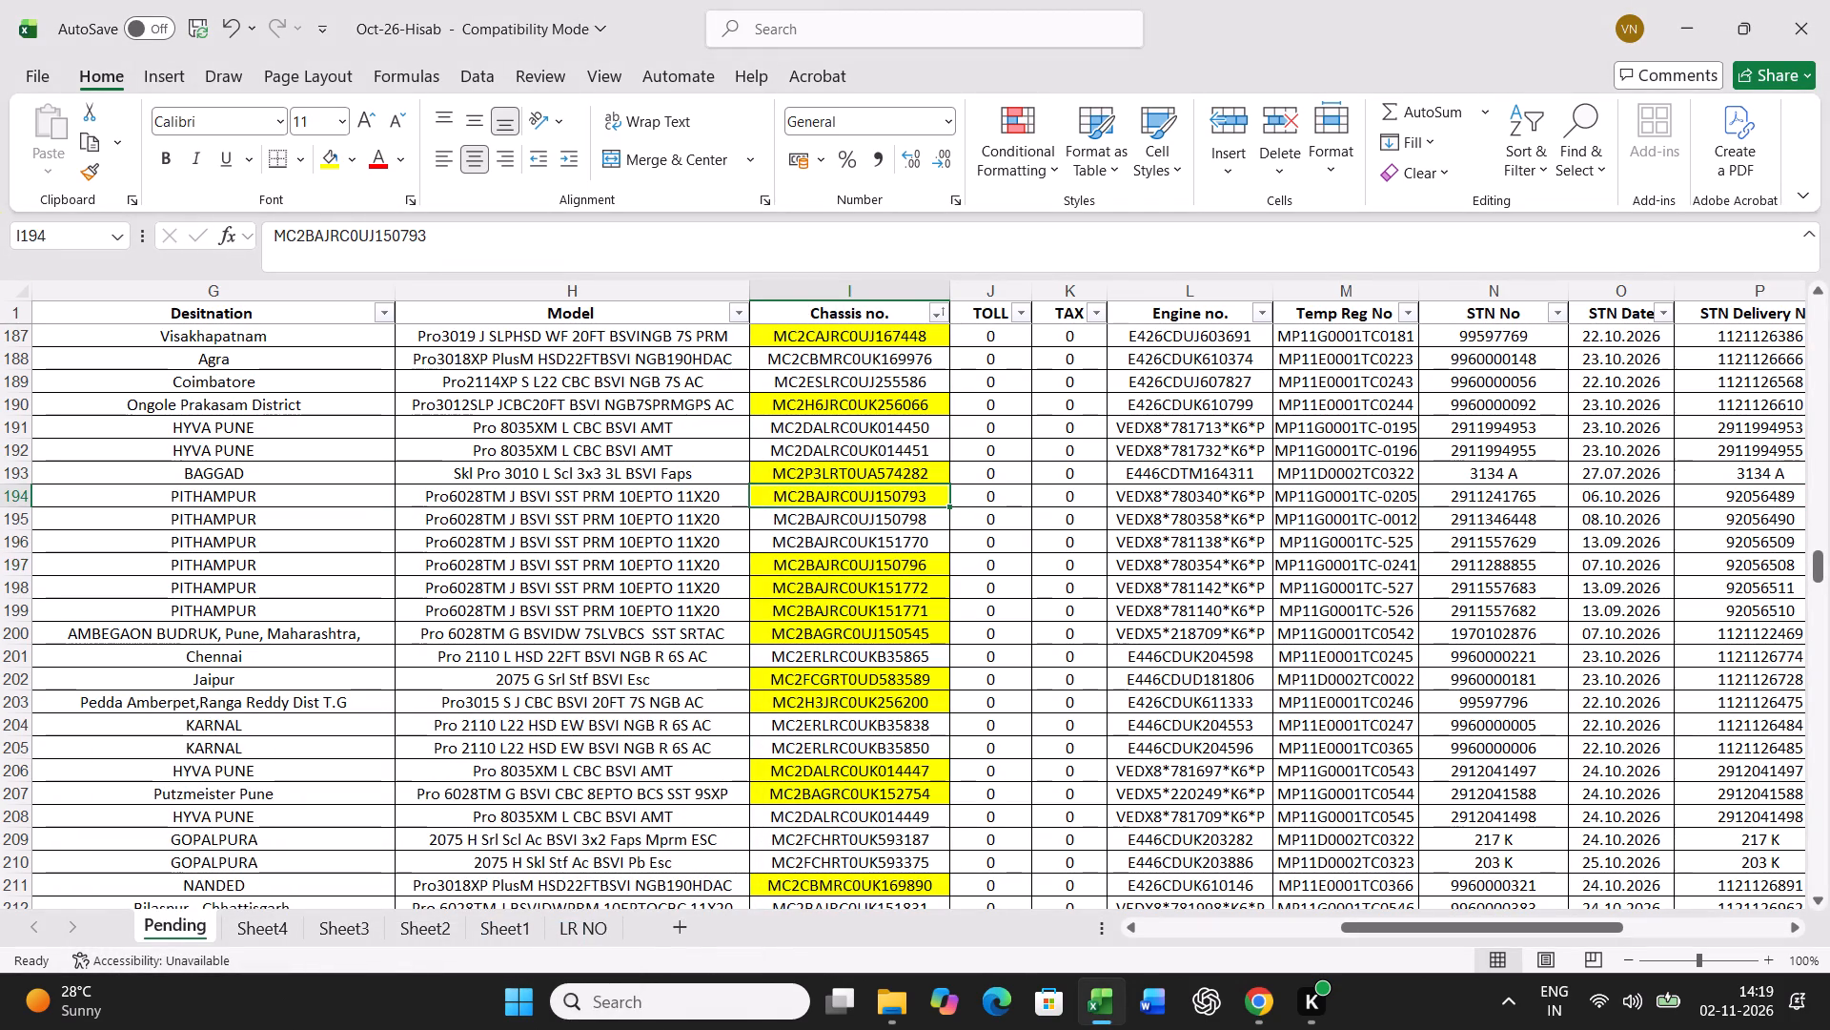
Find the chassis number ending in 593462 and fill its cell yellow.
{"action": "key", "text": "ctrl+f"}
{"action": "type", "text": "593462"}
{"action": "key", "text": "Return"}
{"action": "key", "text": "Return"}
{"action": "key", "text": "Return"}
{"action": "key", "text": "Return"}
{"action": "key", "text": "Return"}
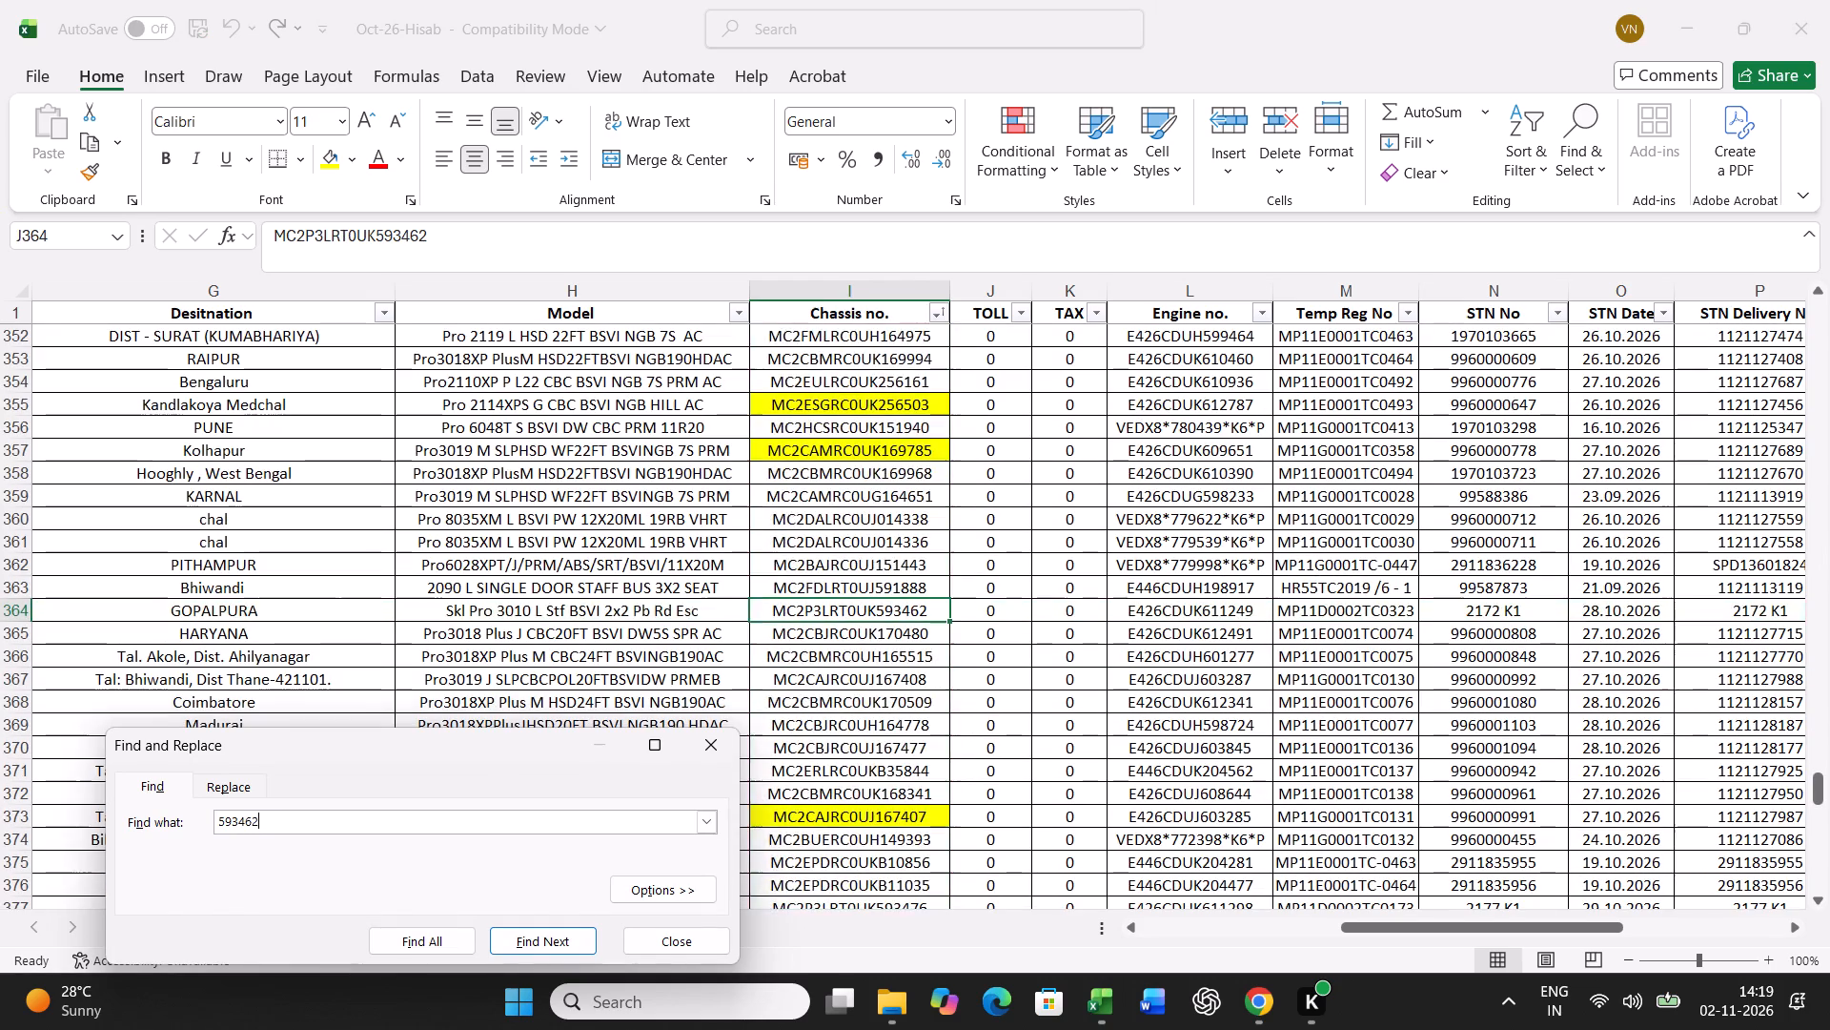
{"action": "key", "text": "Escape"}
{"action": "left_click", "coordinate": [338, 154]}
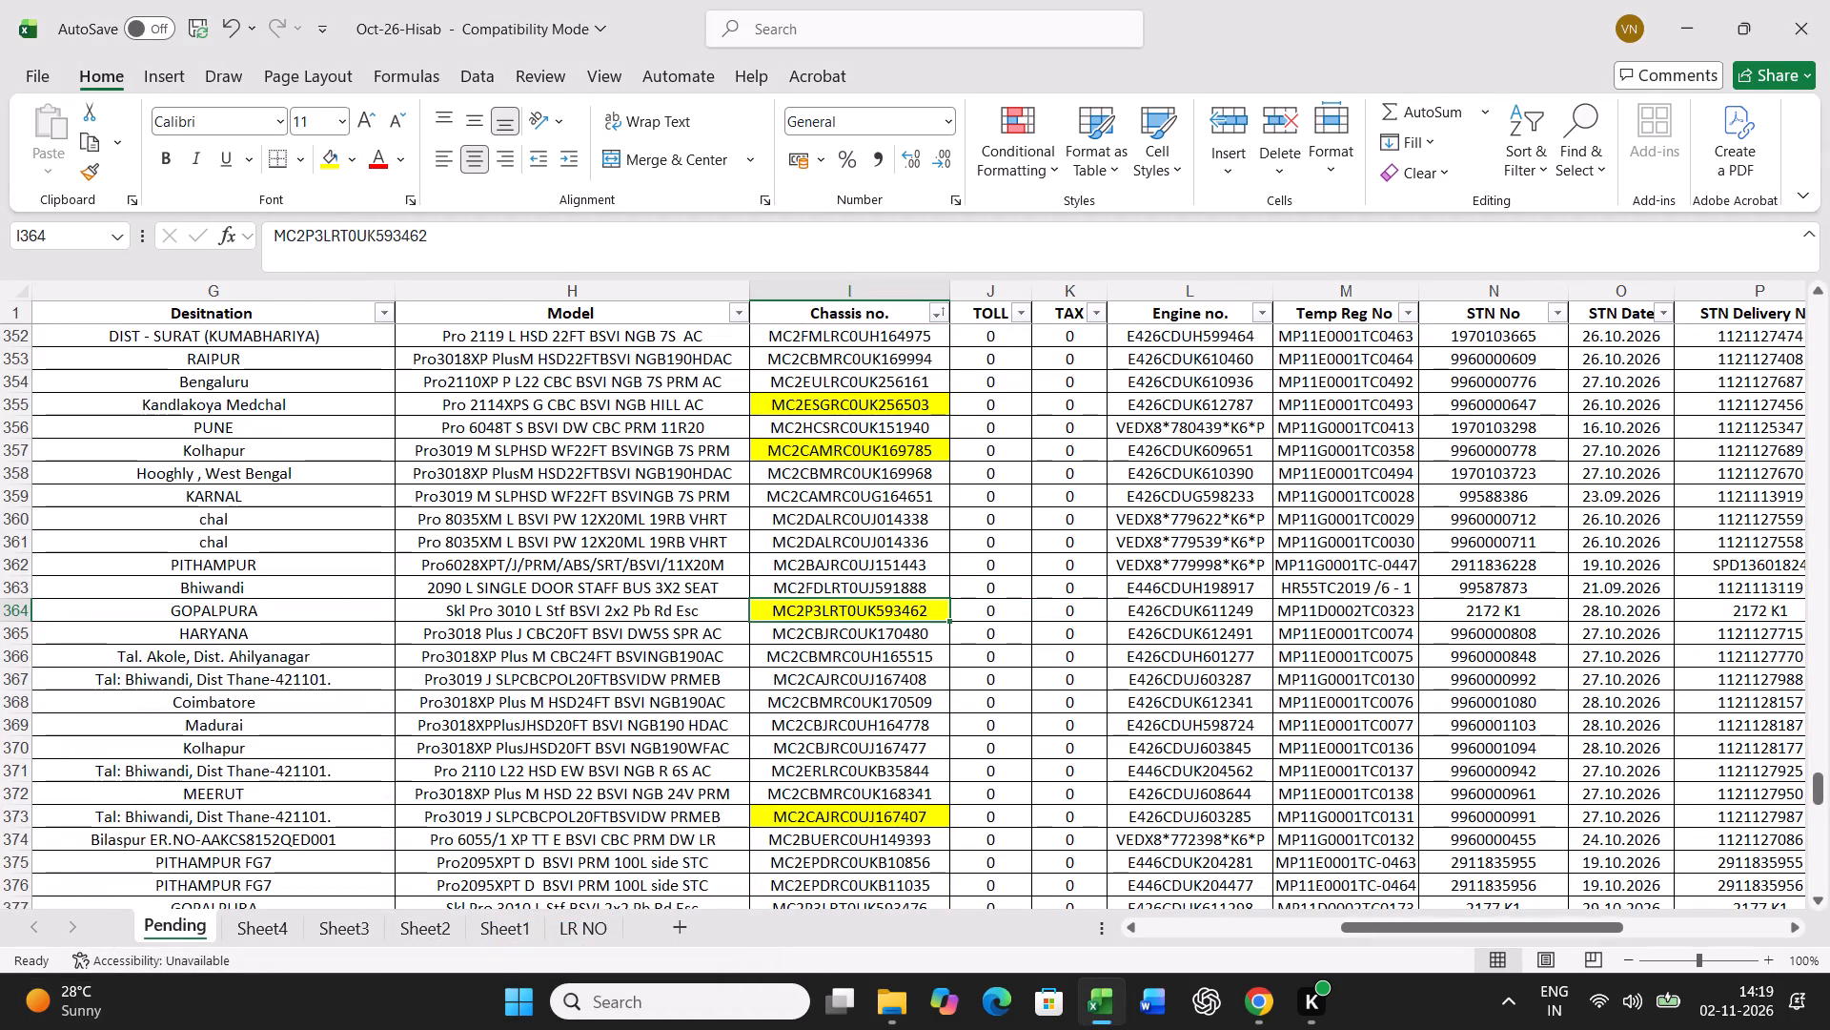
Find the chassis number ending in 593410 in the row with destination Gopalpura and fill its cell yellow.
{"action": "key", "text": "ctrl+f"}
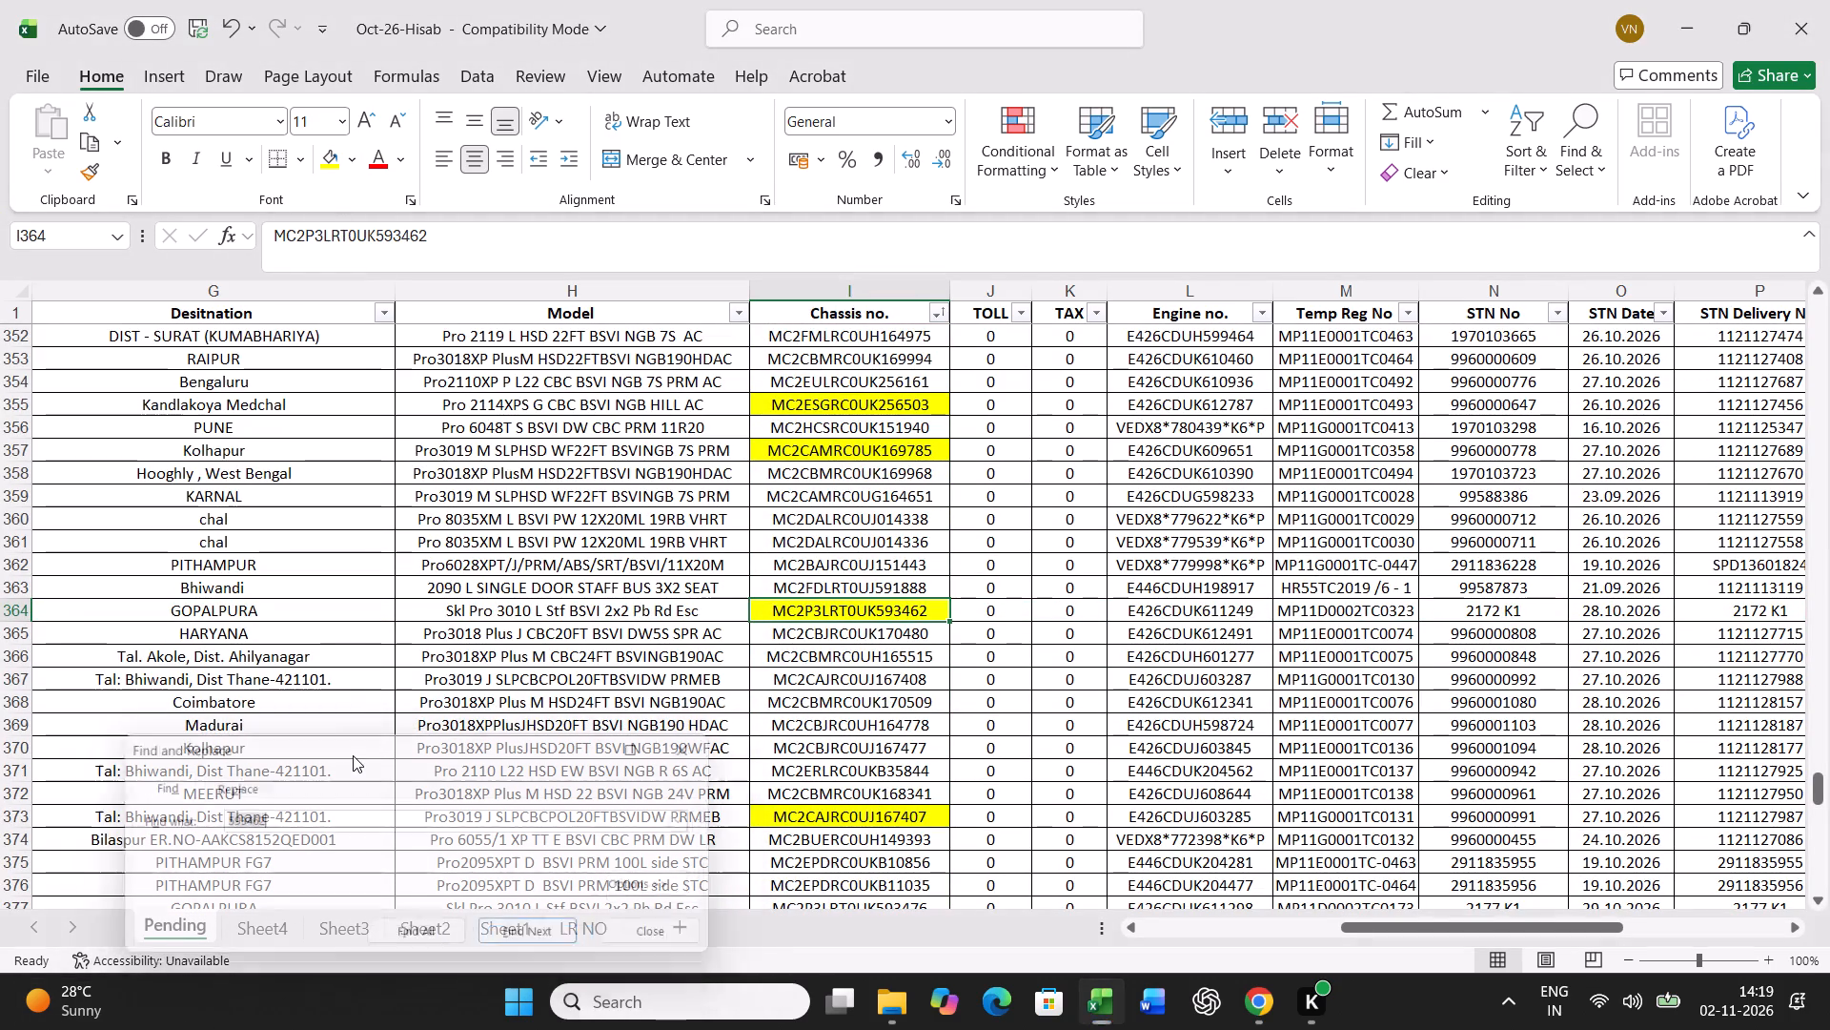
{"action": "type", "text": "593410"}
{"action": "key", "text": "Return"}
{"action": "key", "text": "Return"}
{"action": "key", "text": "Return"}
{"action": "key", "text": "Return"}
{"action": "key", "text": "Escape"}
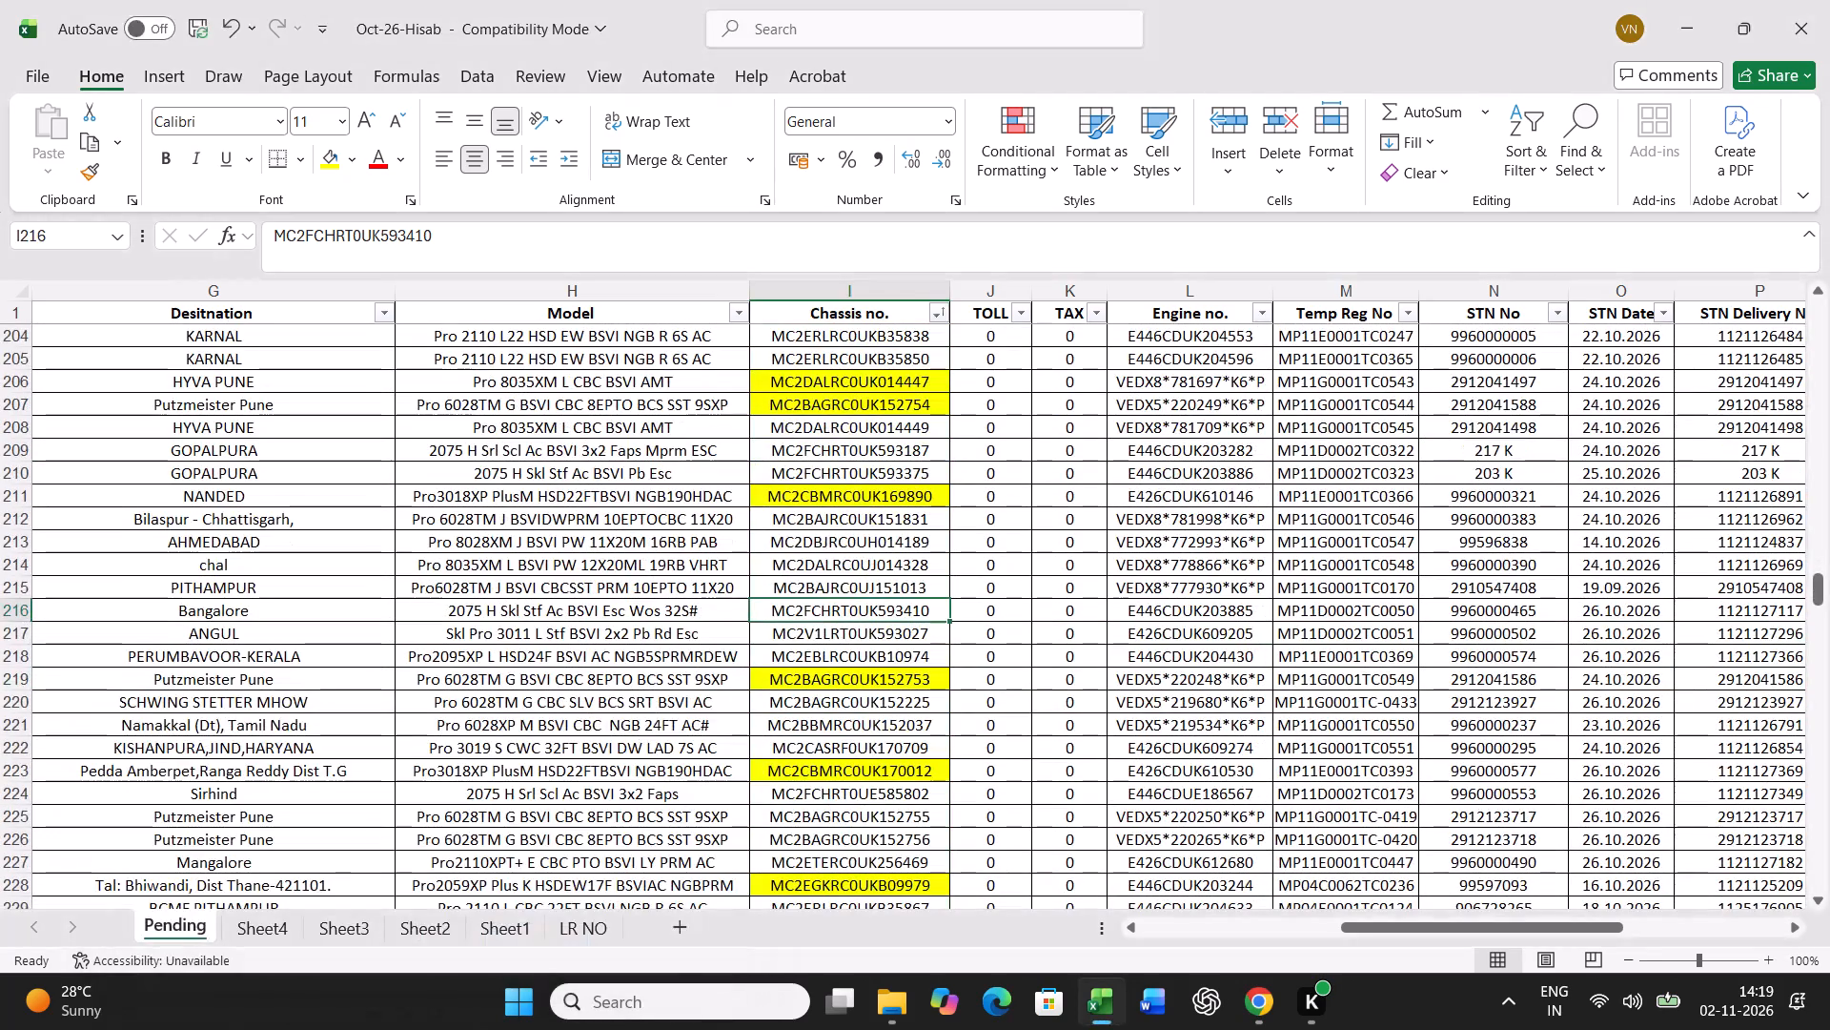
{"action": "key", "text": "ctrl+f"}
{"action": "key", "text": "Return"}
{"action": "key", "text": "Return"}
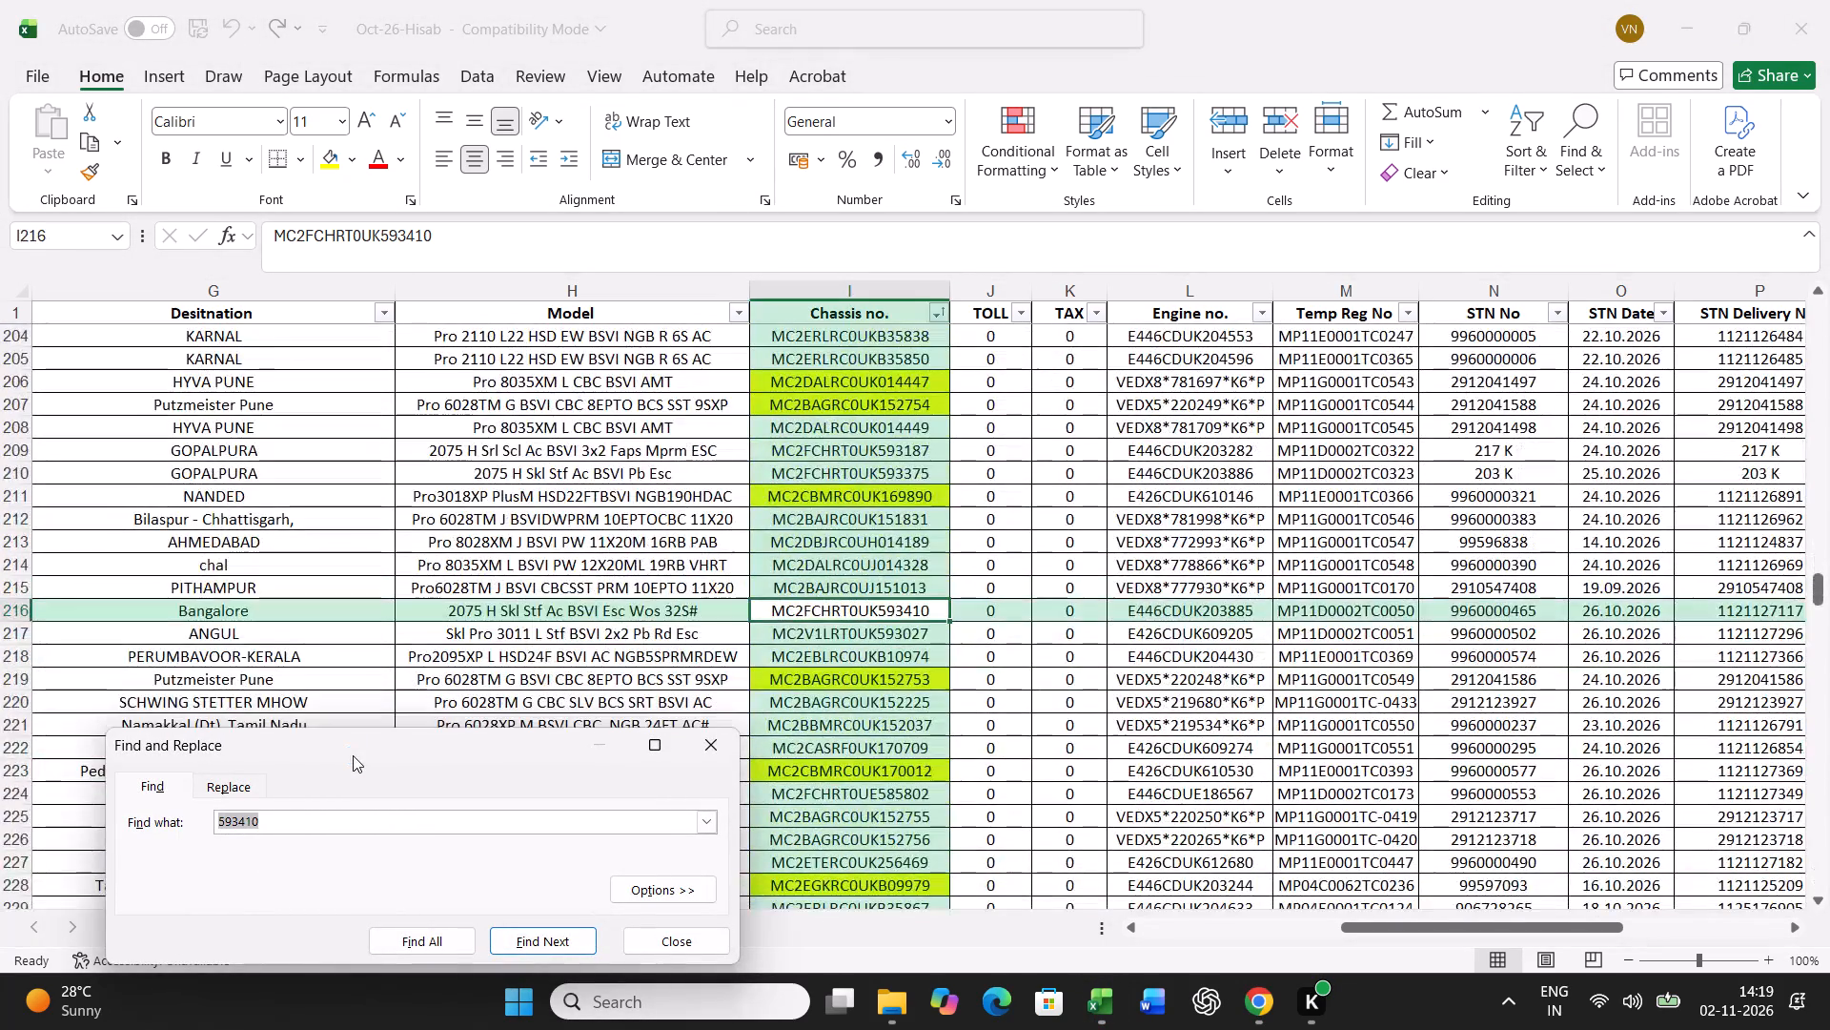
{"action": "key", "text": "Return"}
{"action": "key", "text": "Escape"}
{"action": "left_click", "coordinate": [336, 165]}
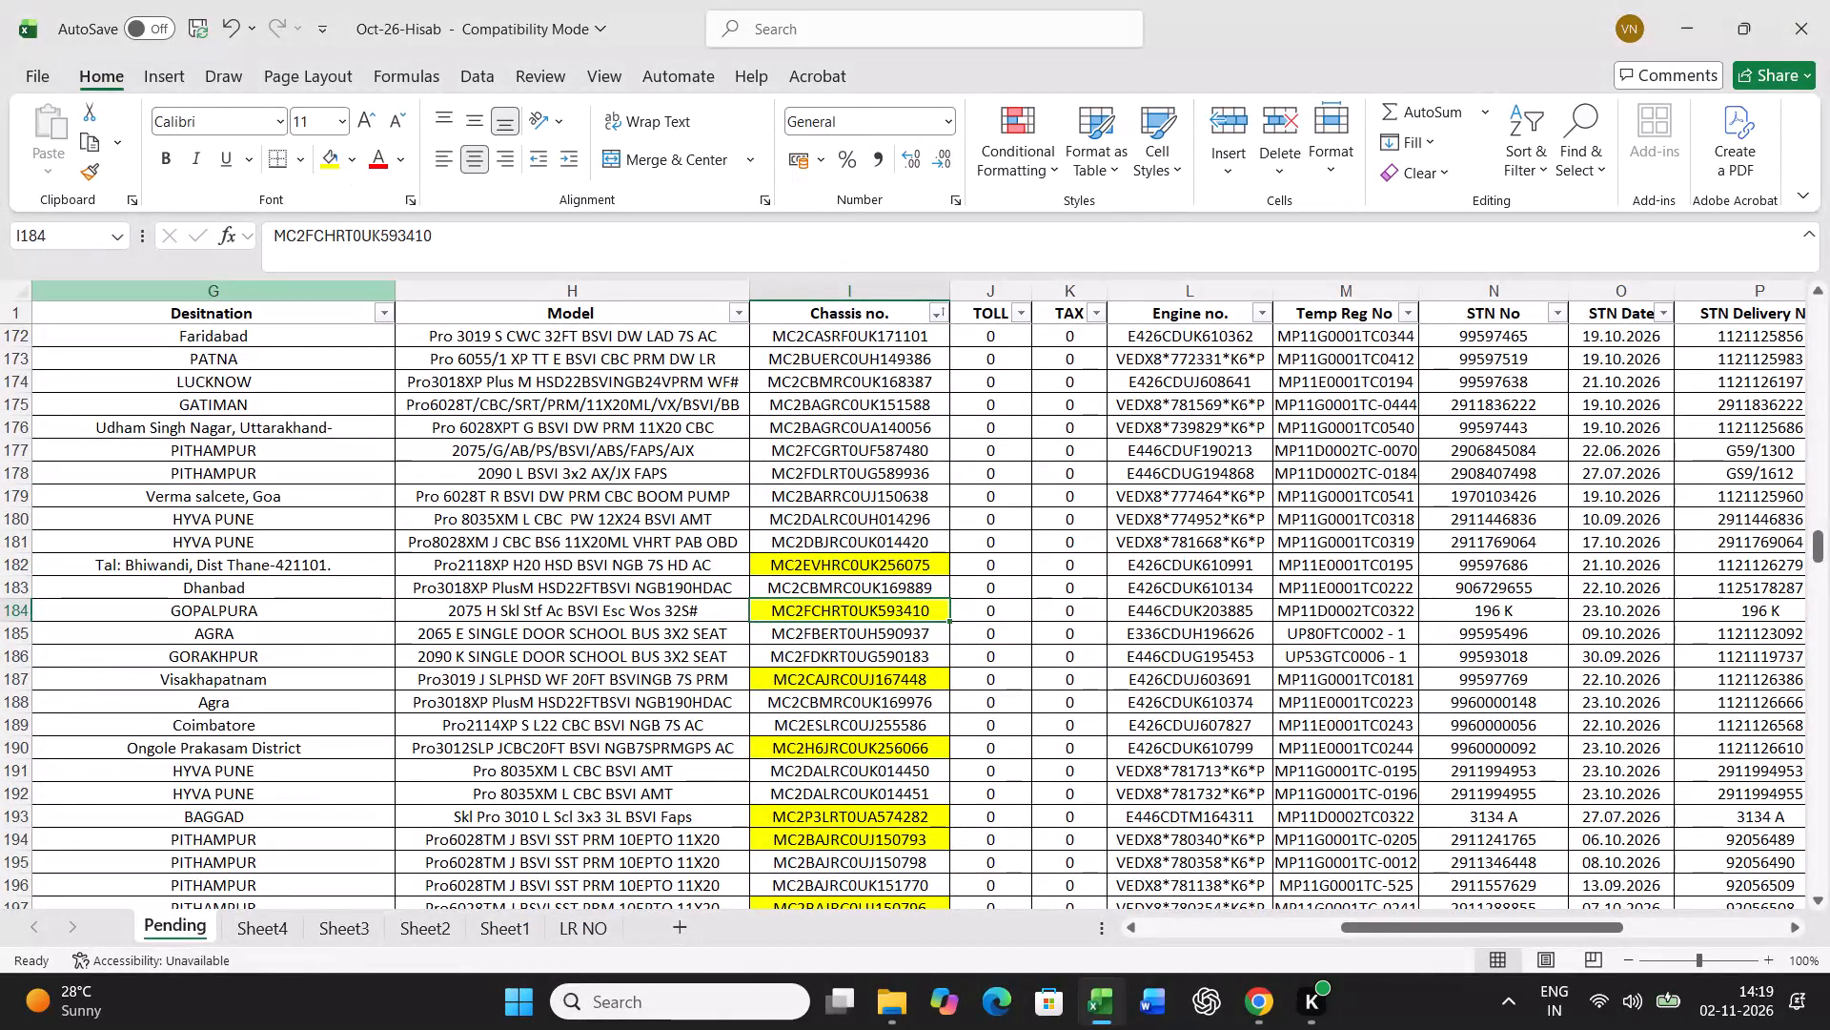
Find the chassis number ending in 152225 and fill its cell yellow.
{"action": "key", "text": "ctrl+f"}
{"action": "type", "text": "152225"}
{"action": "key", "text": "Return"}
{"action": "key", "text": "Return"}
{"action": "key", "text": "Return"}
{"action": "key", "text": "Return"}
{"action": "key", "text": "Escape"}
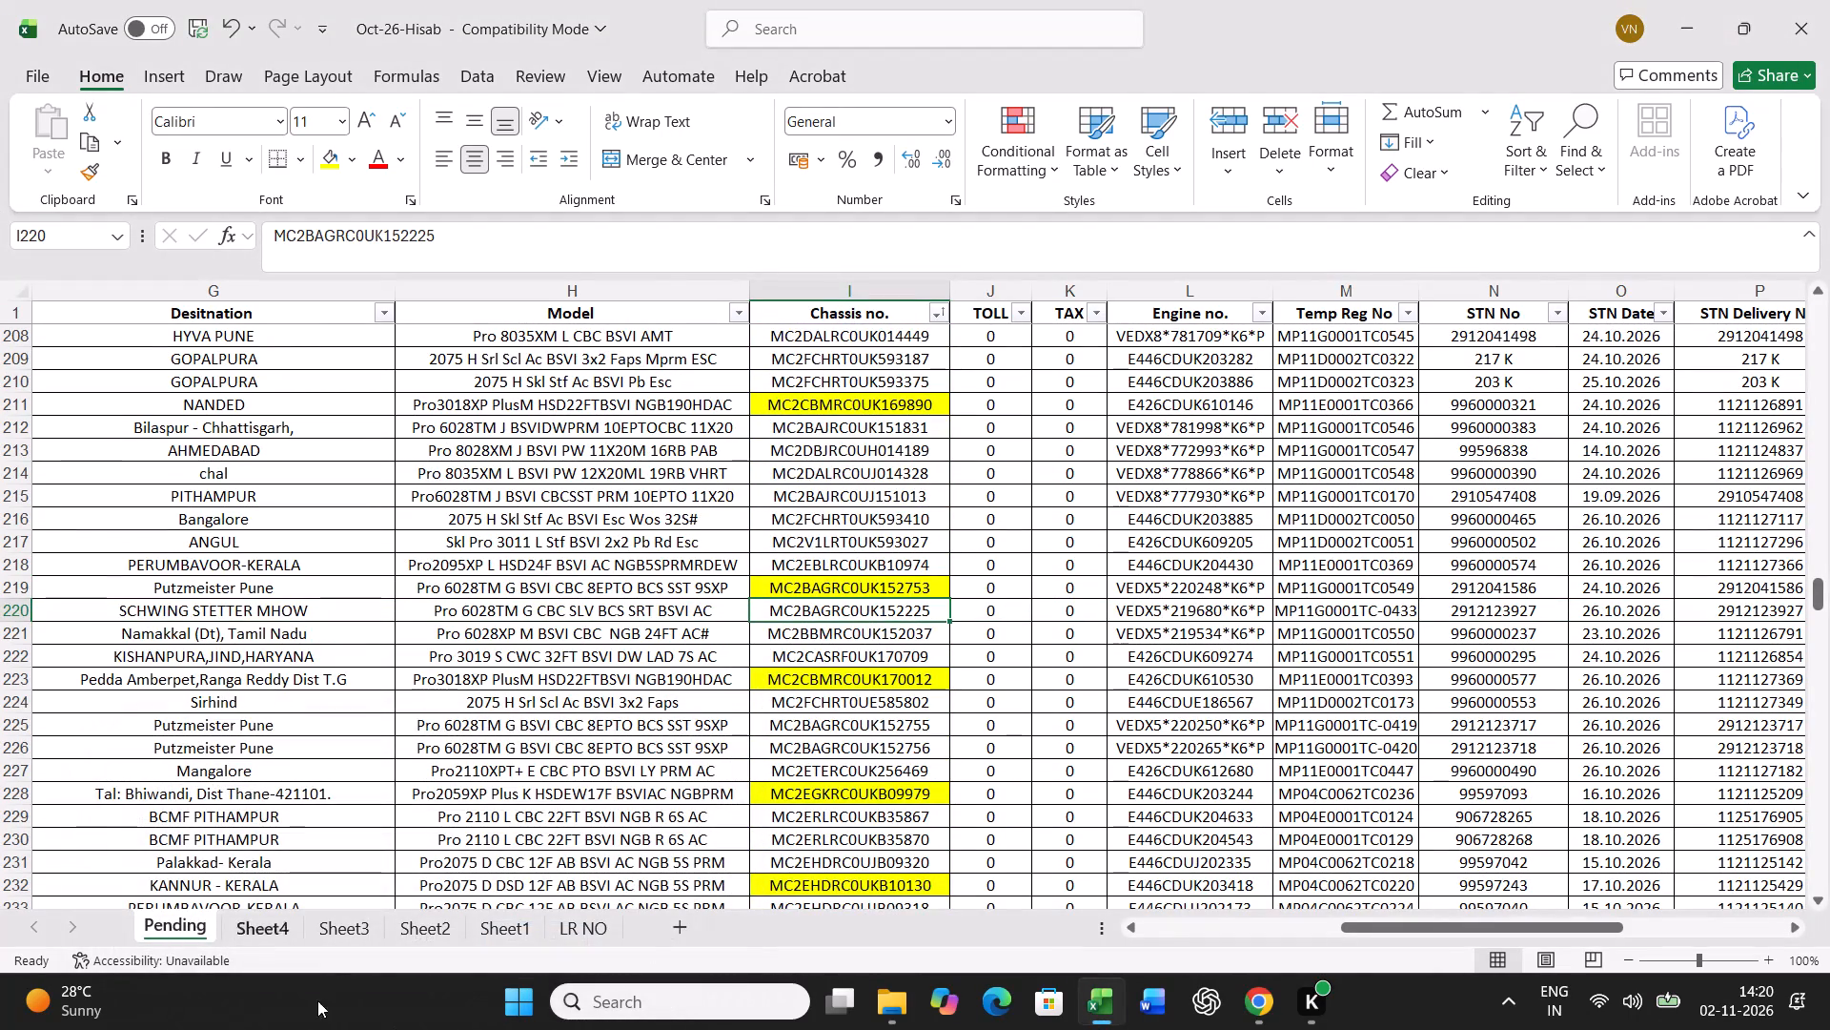
{"action": "left_click", "coordinate": [325, 159]}
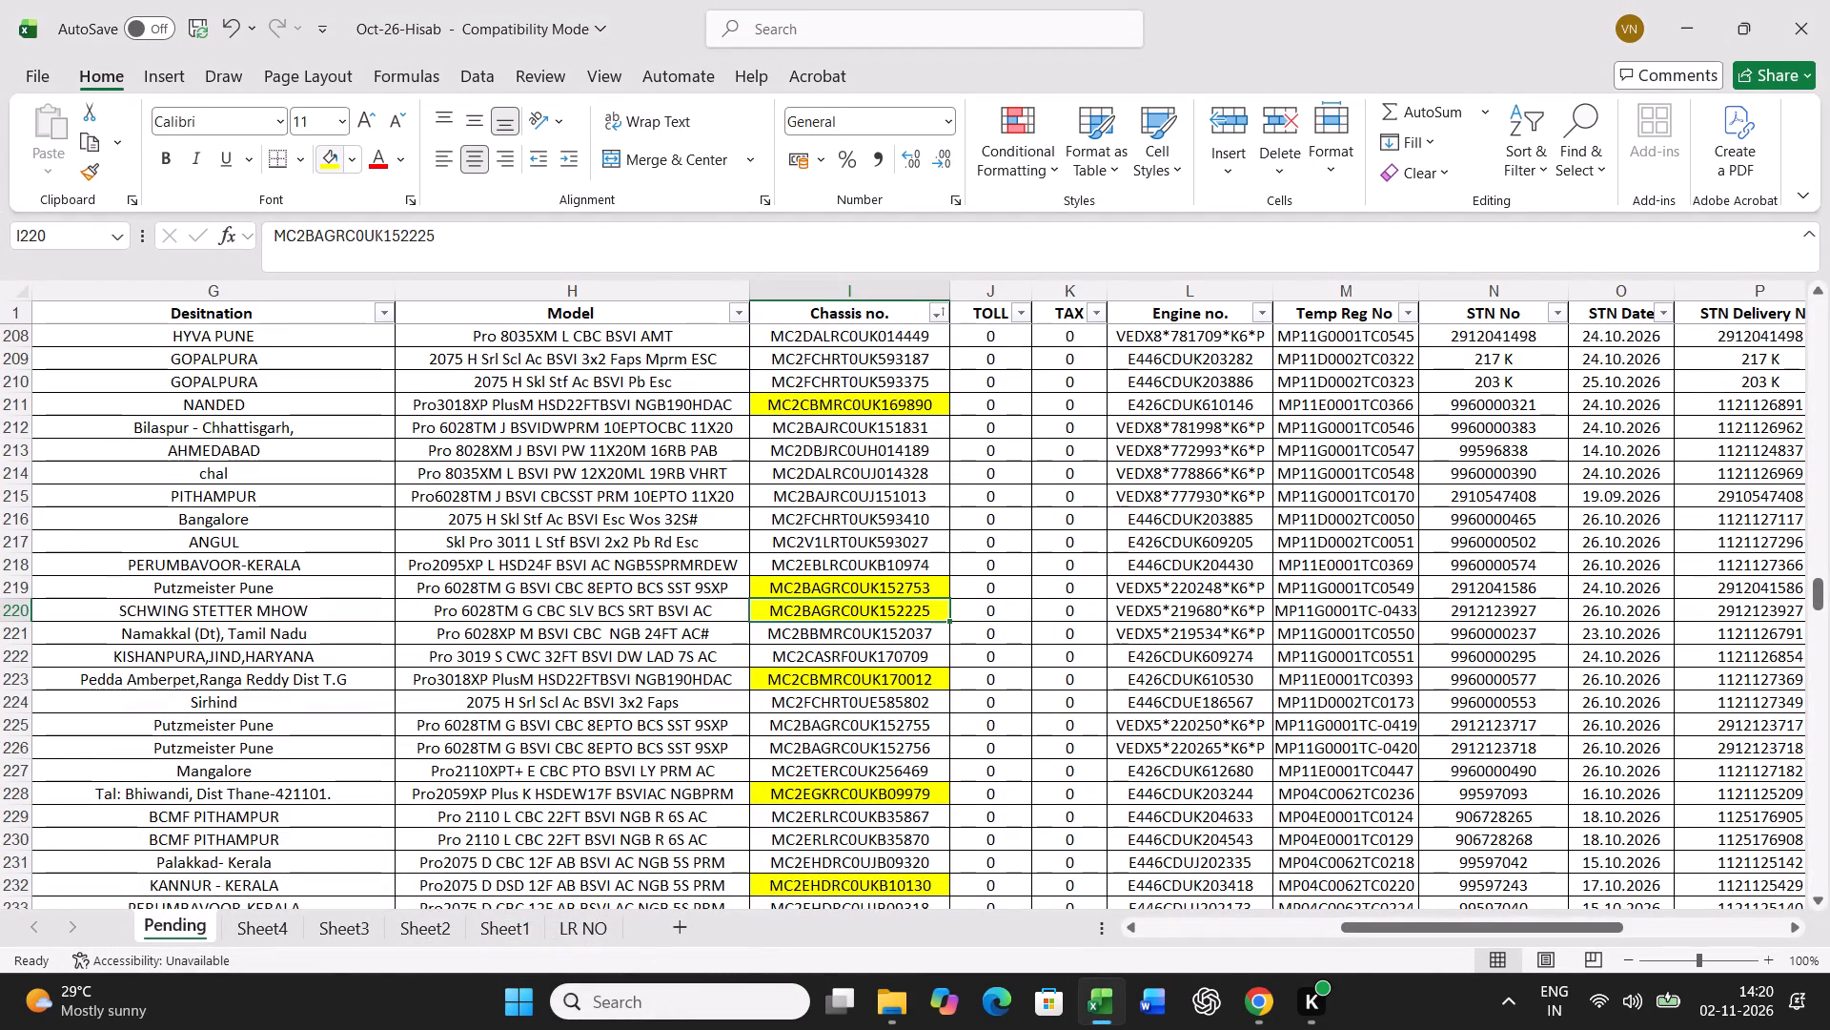
{"action": "key", "text": "ctrl+f"}
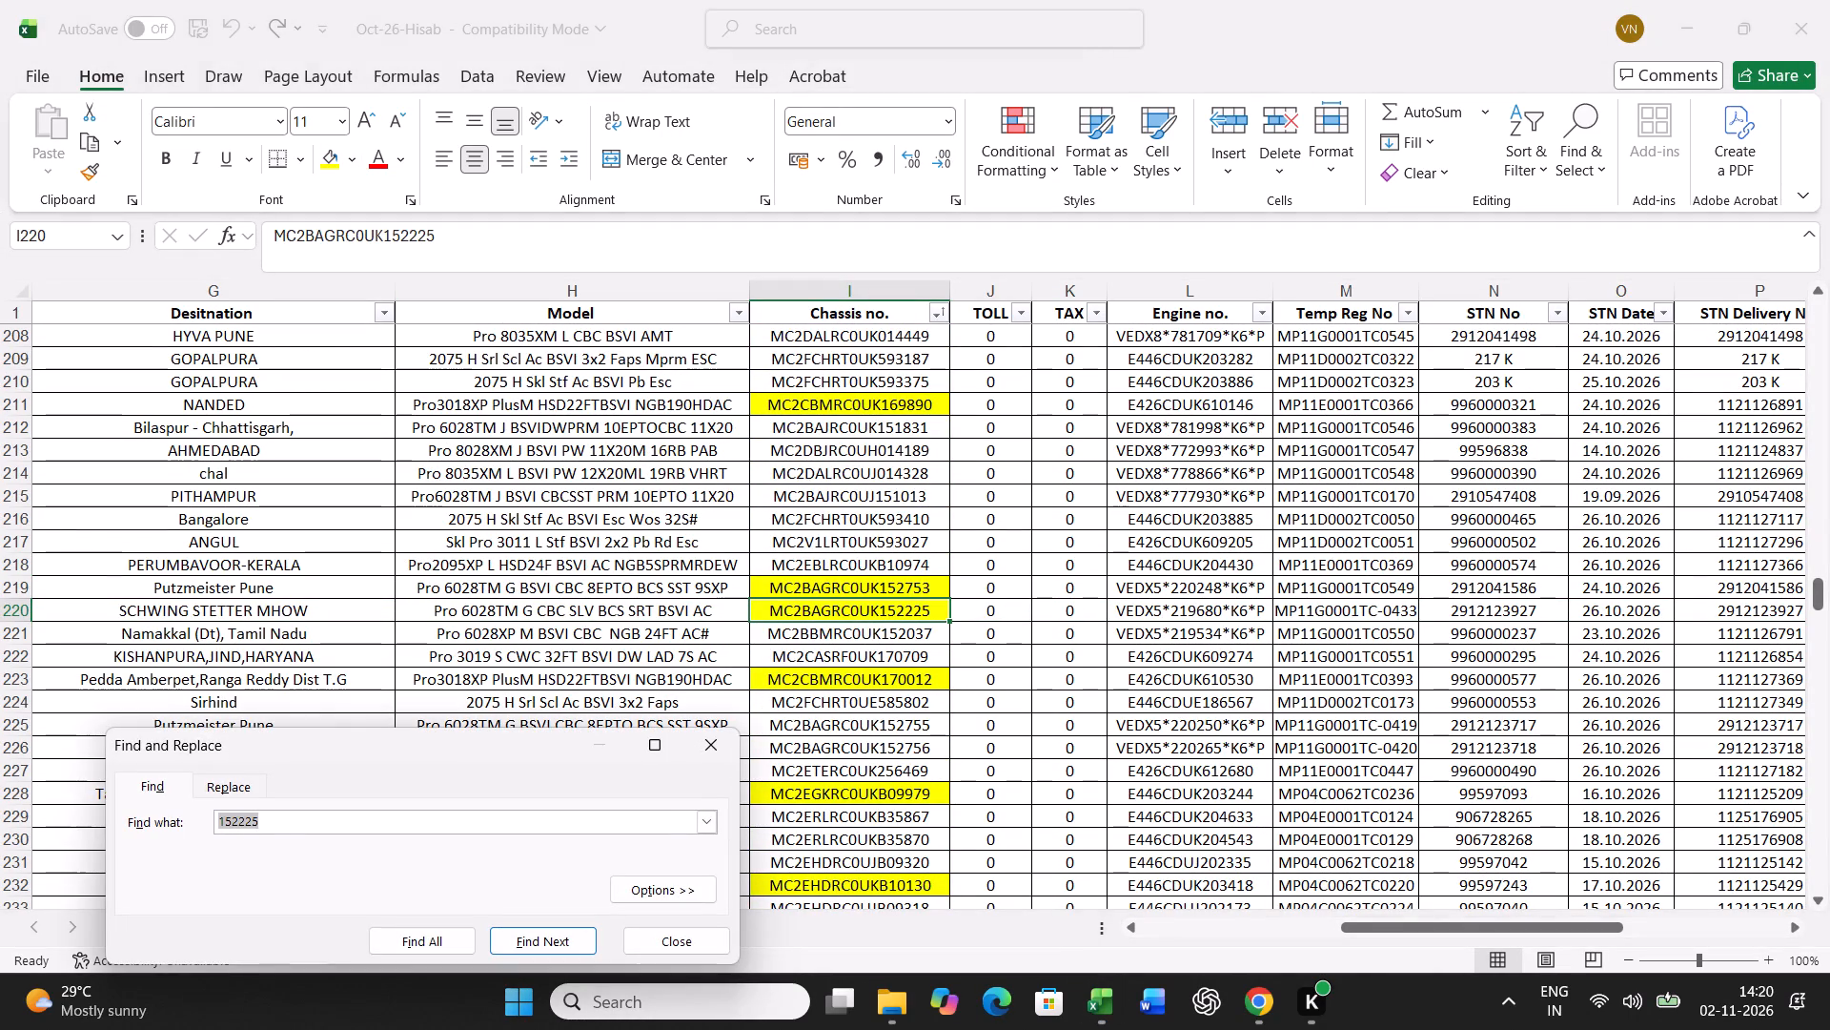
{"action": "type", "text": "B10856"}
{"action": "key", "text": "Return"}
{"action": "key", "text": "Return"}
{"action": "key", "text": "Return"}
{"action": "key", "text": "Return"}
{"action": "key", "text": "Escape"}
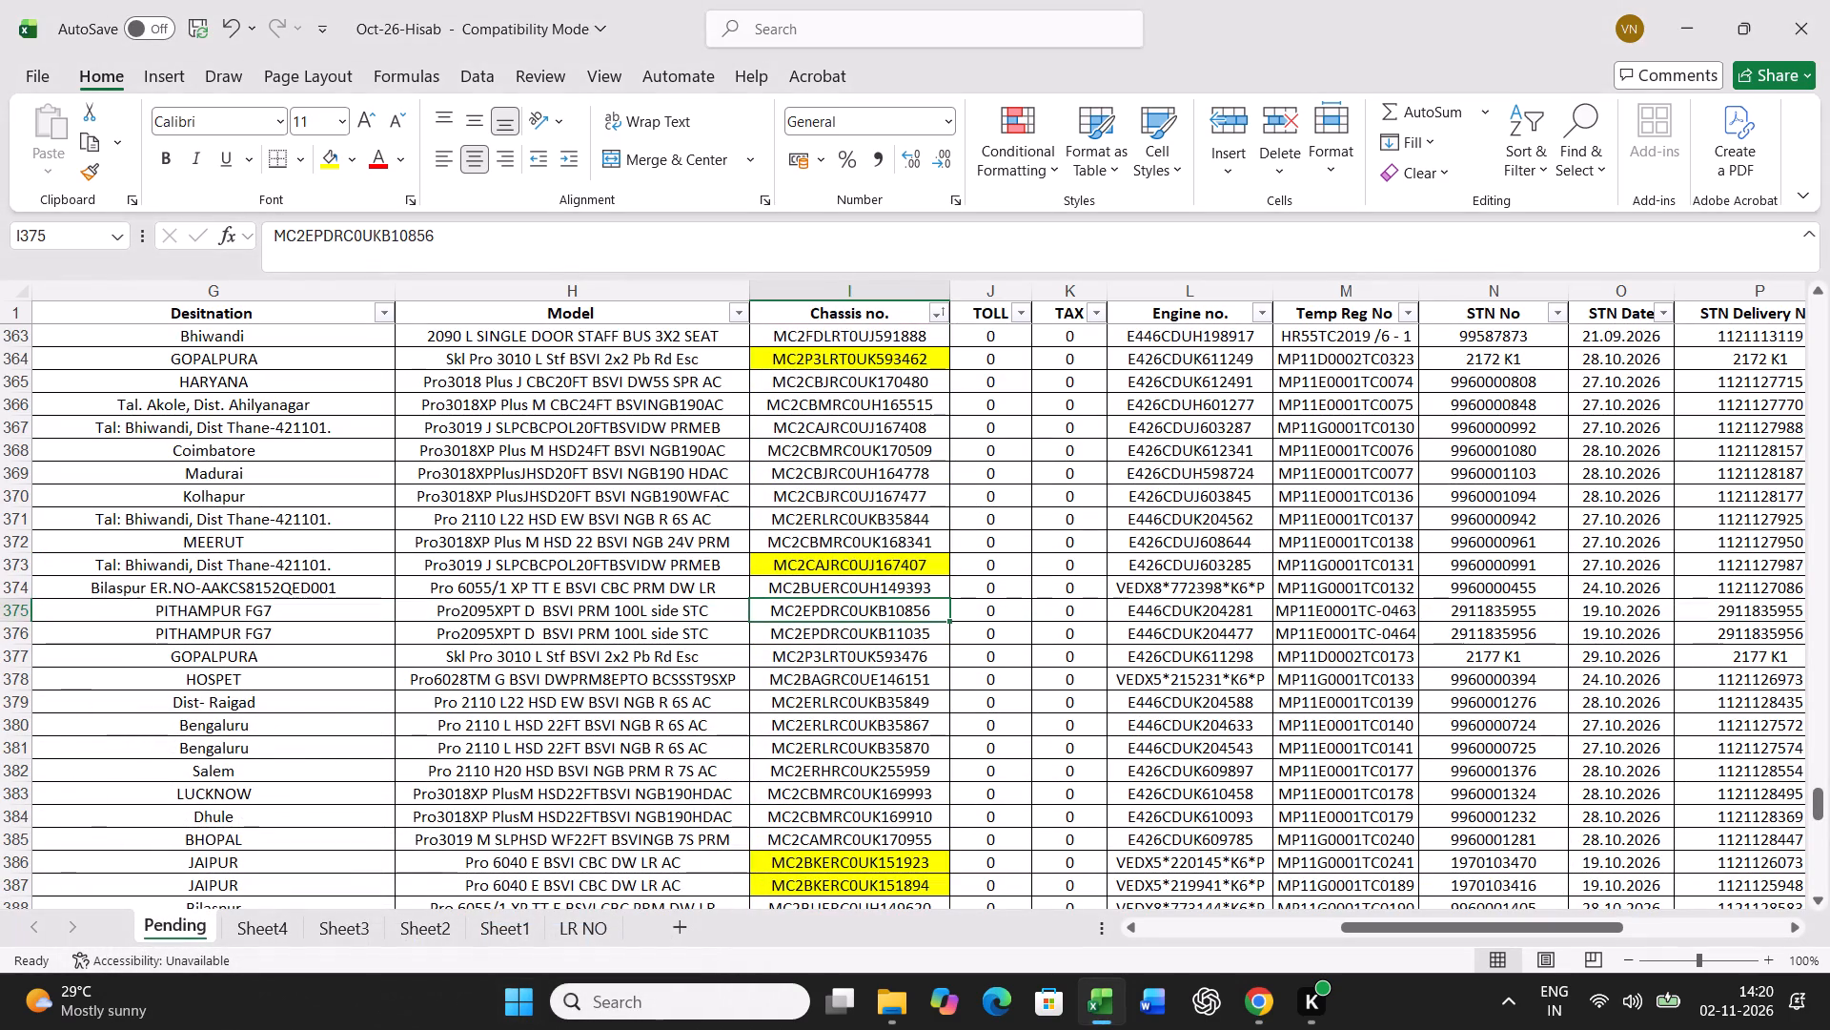
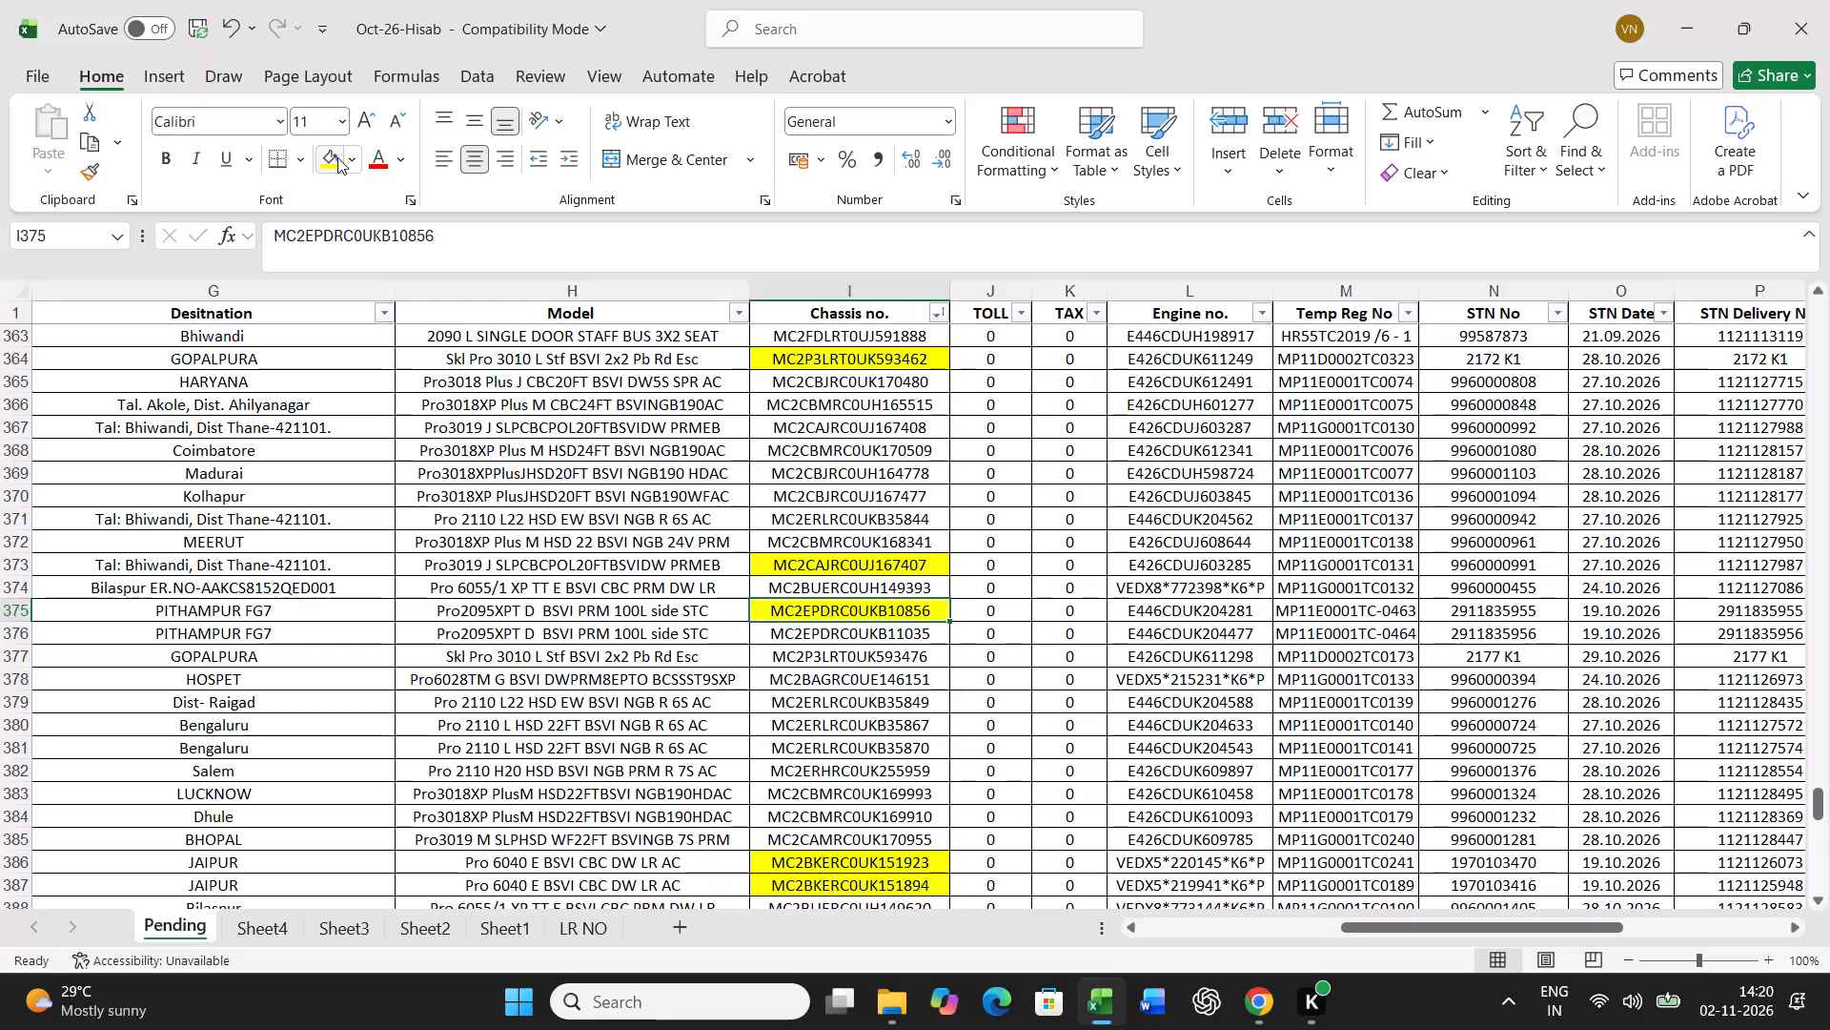
Find the chassis number ending in B11035 in the row with destination Pithampur FG7 and fill its cell yellow.
{"action": "key", "text": "ctrl+f"}
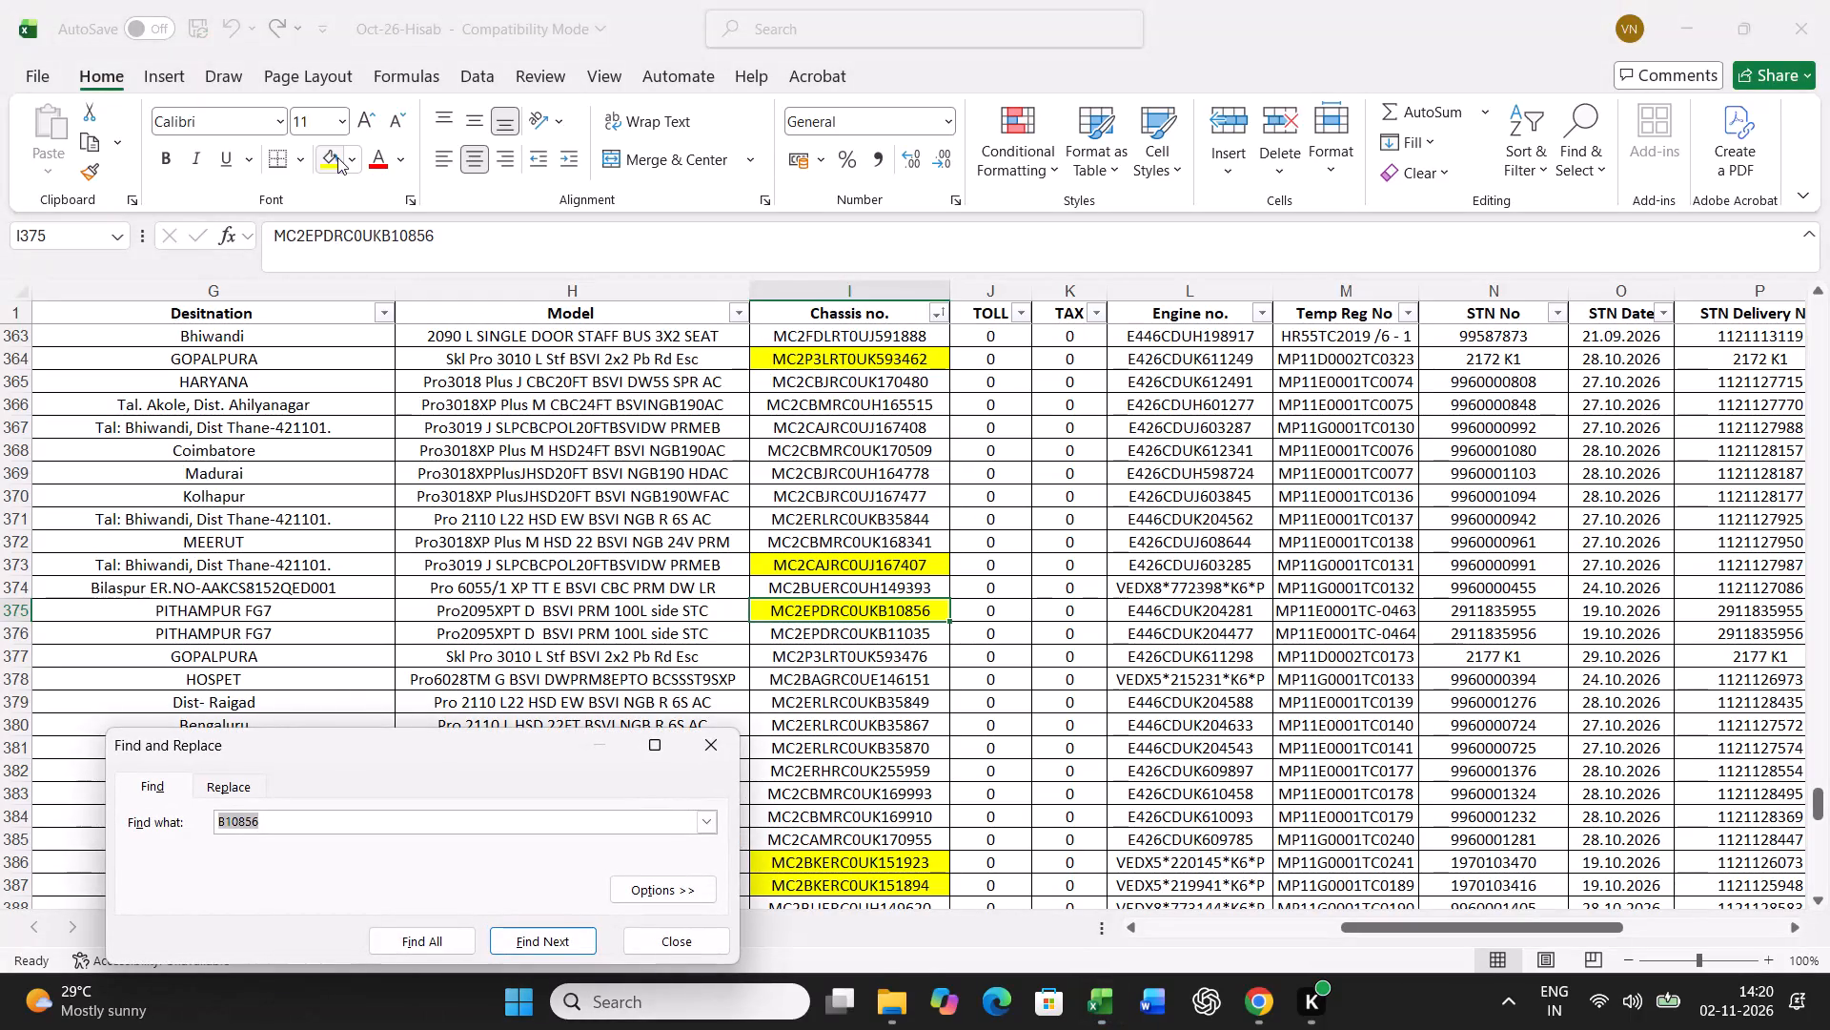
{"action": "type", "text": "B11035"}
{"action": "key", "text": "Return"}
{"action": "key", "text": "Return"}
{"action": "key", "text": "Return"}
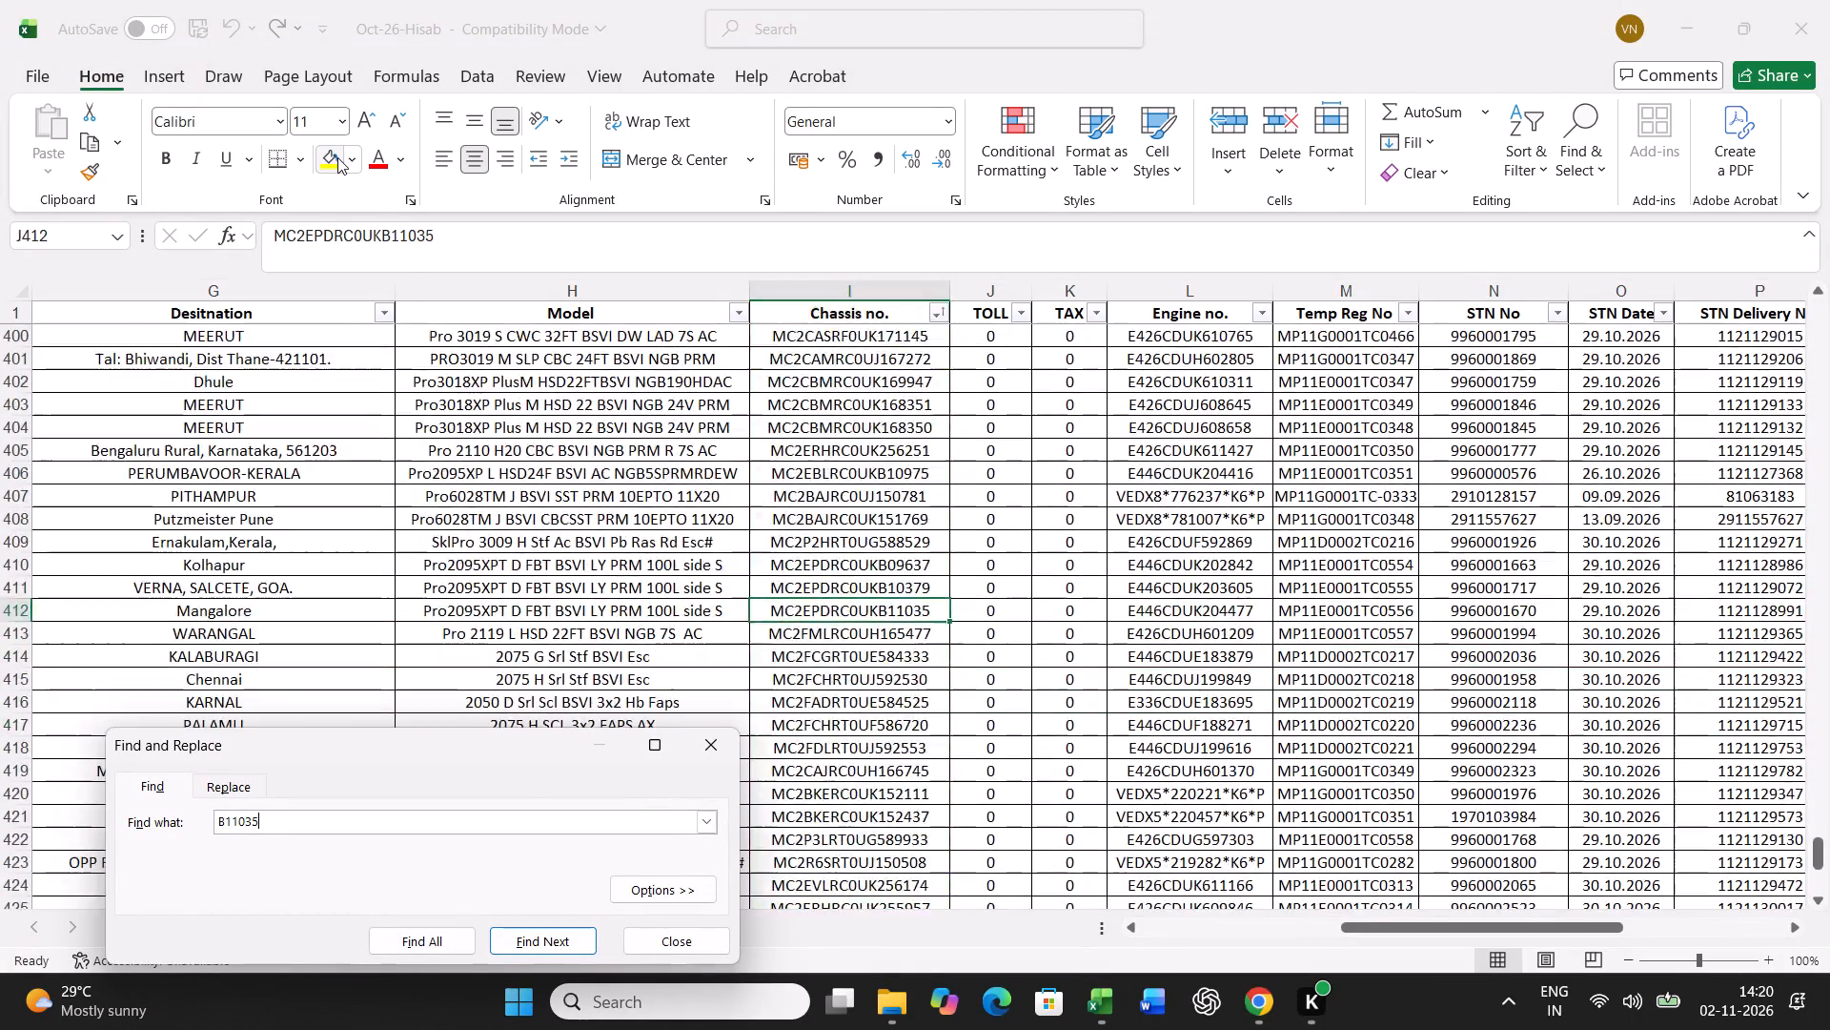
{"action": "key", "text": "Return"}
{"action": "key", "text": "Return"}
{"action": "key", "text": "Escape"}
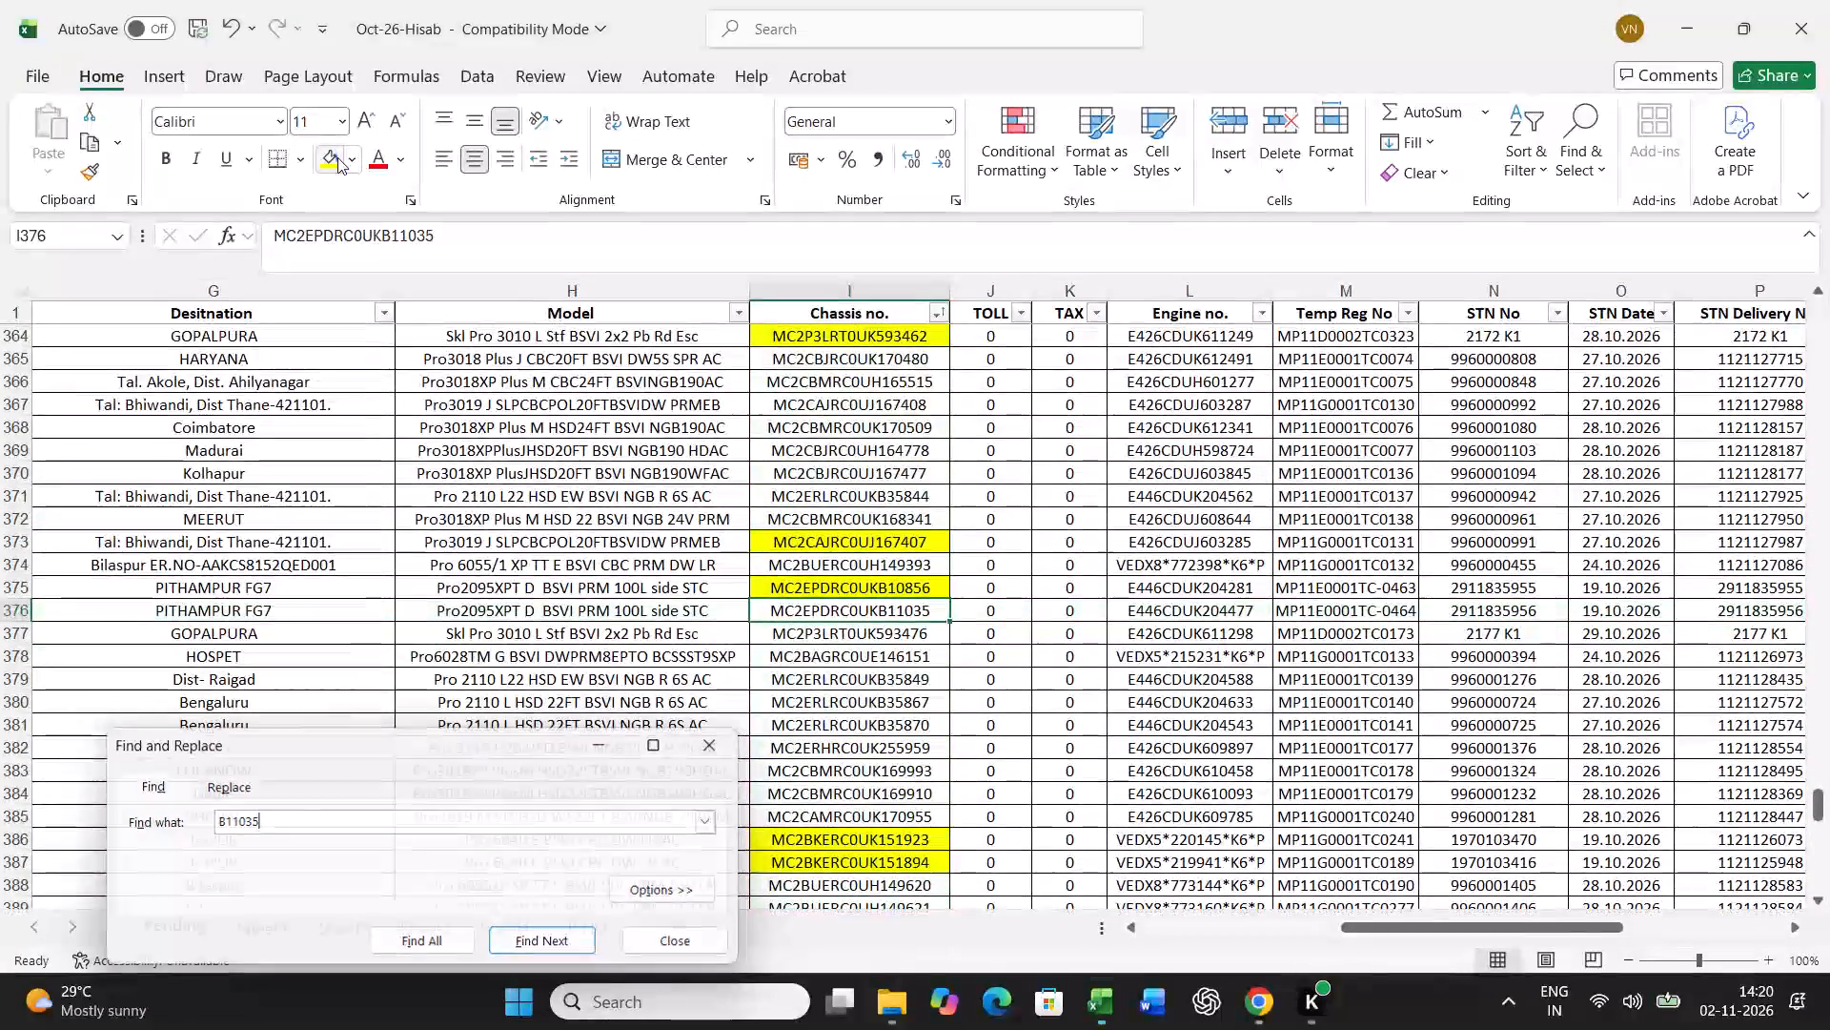
{"action": "left_click", "coordinate": [318, 154]}
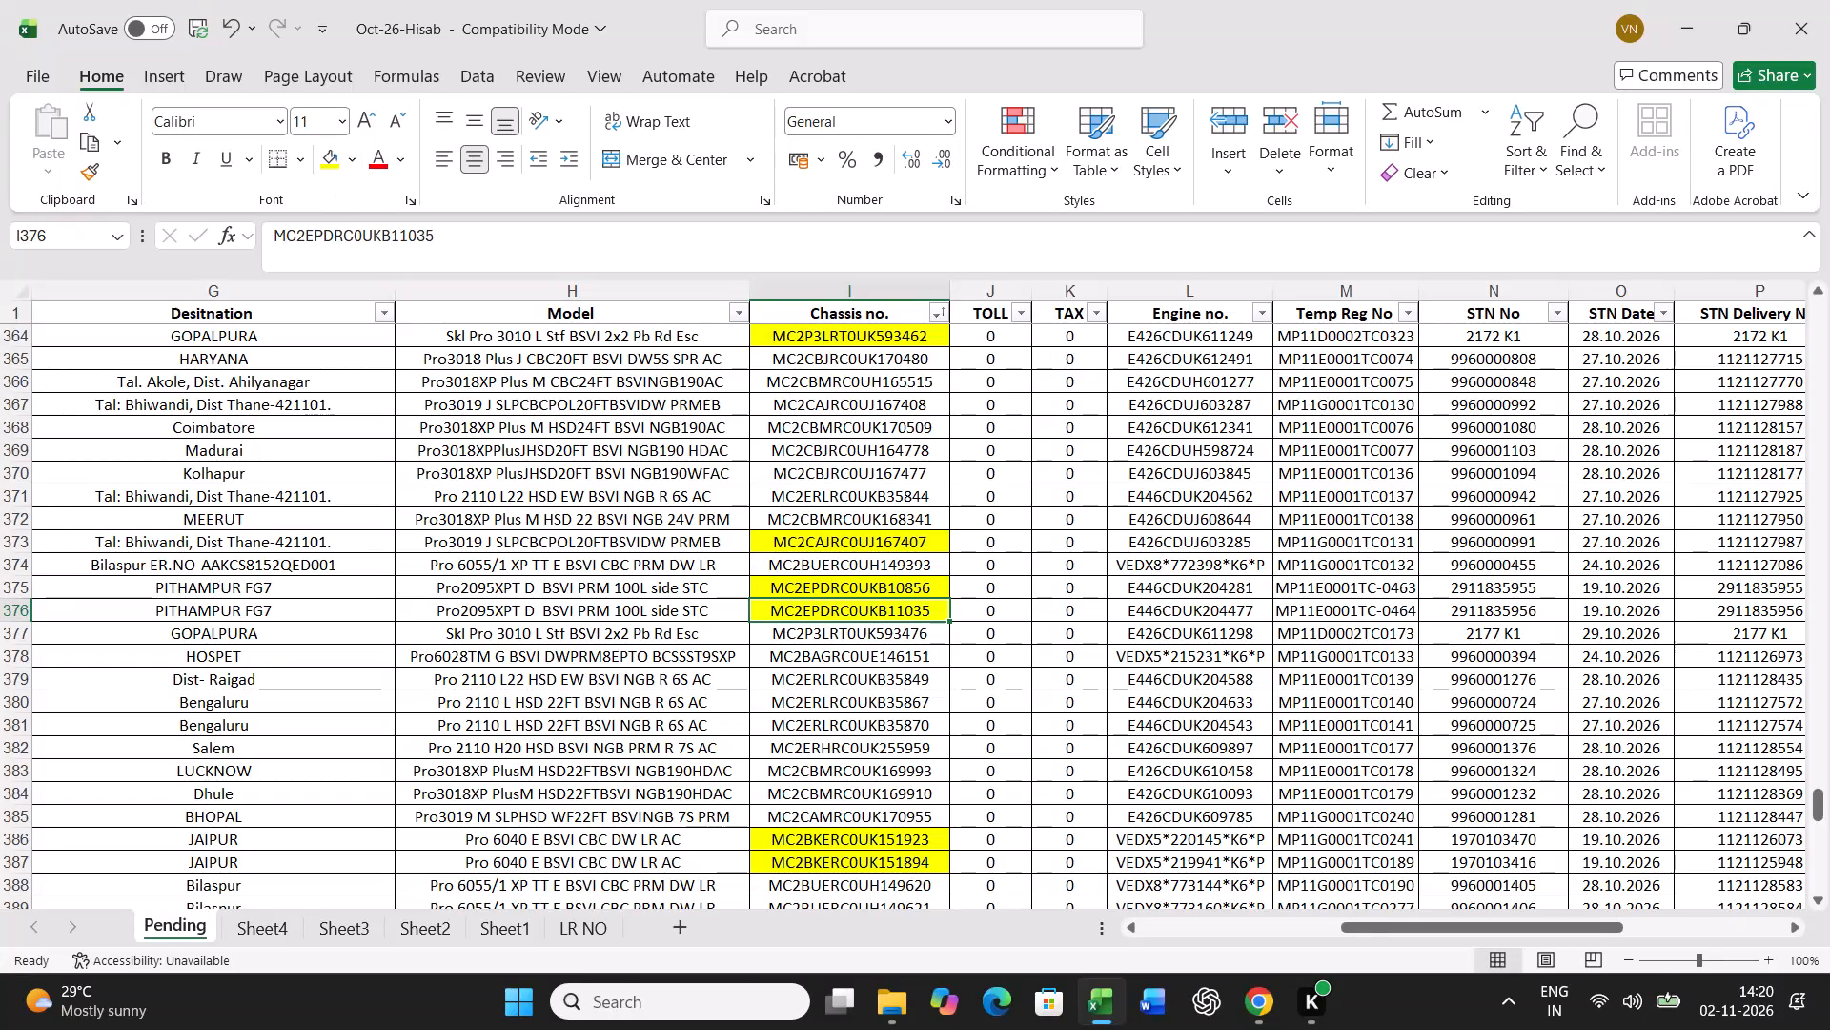
{"action": "key", "text": "ctrl+f"}
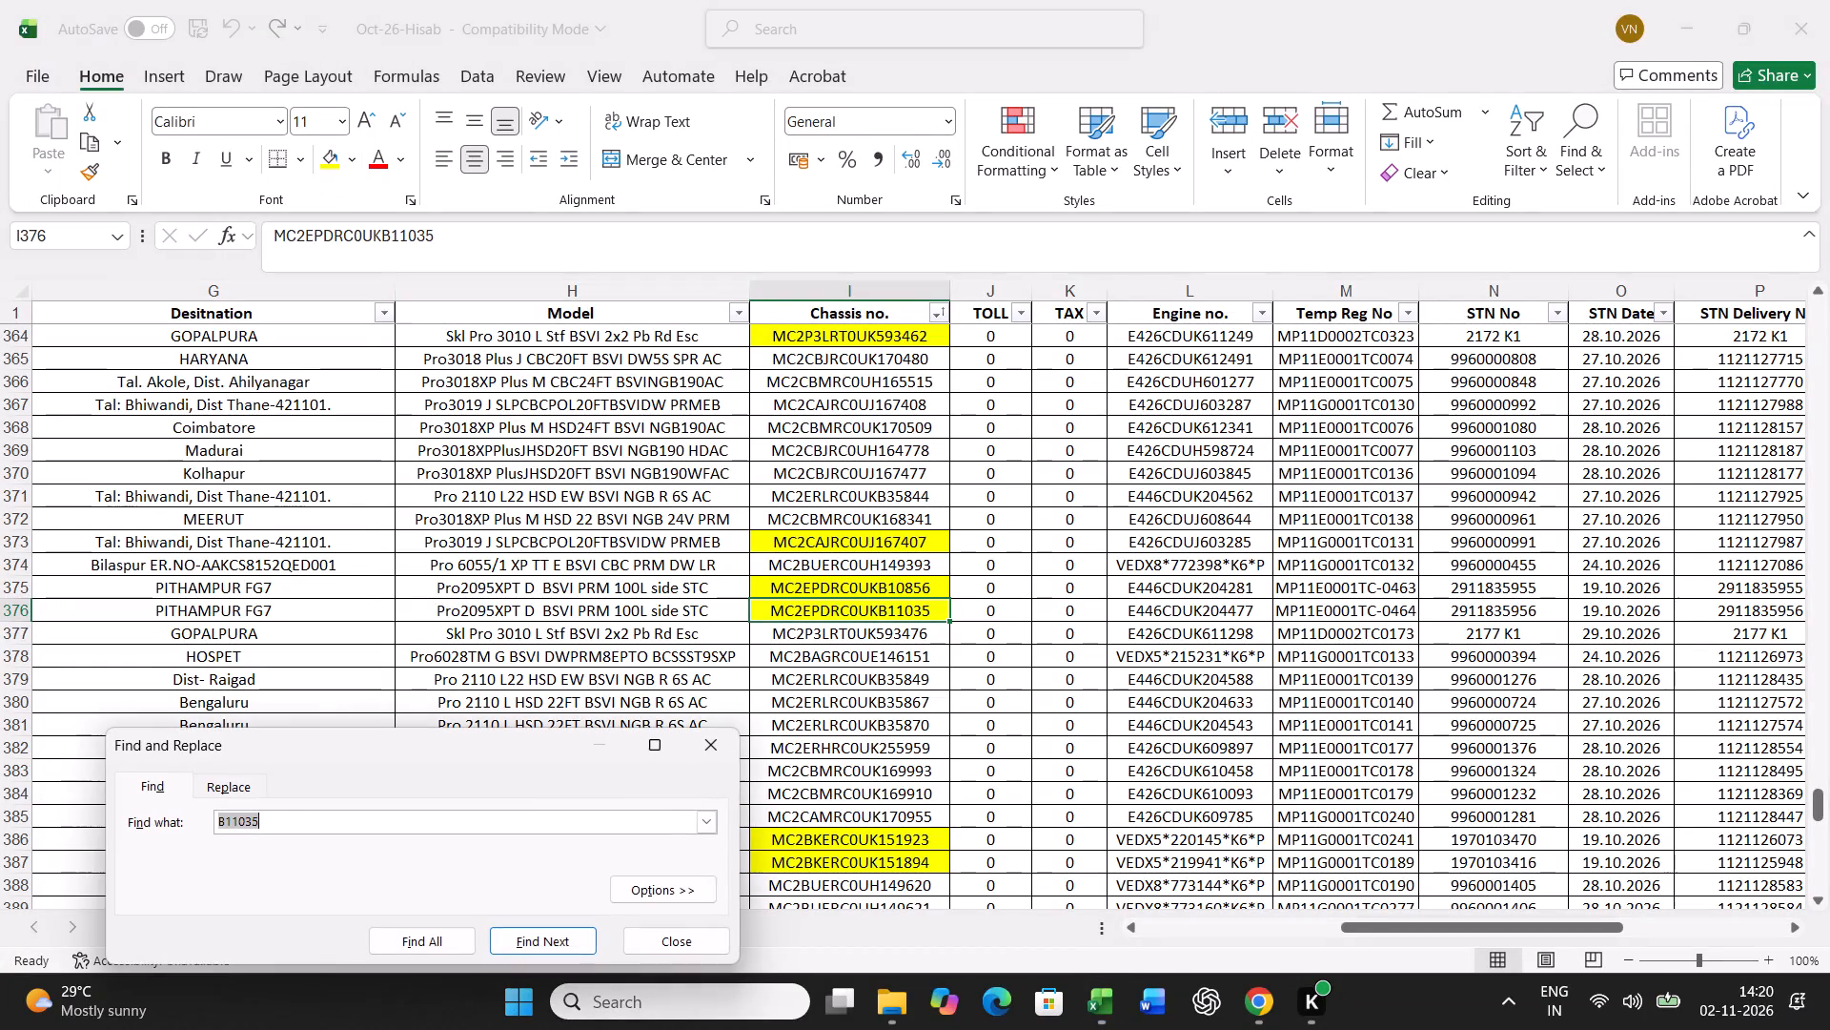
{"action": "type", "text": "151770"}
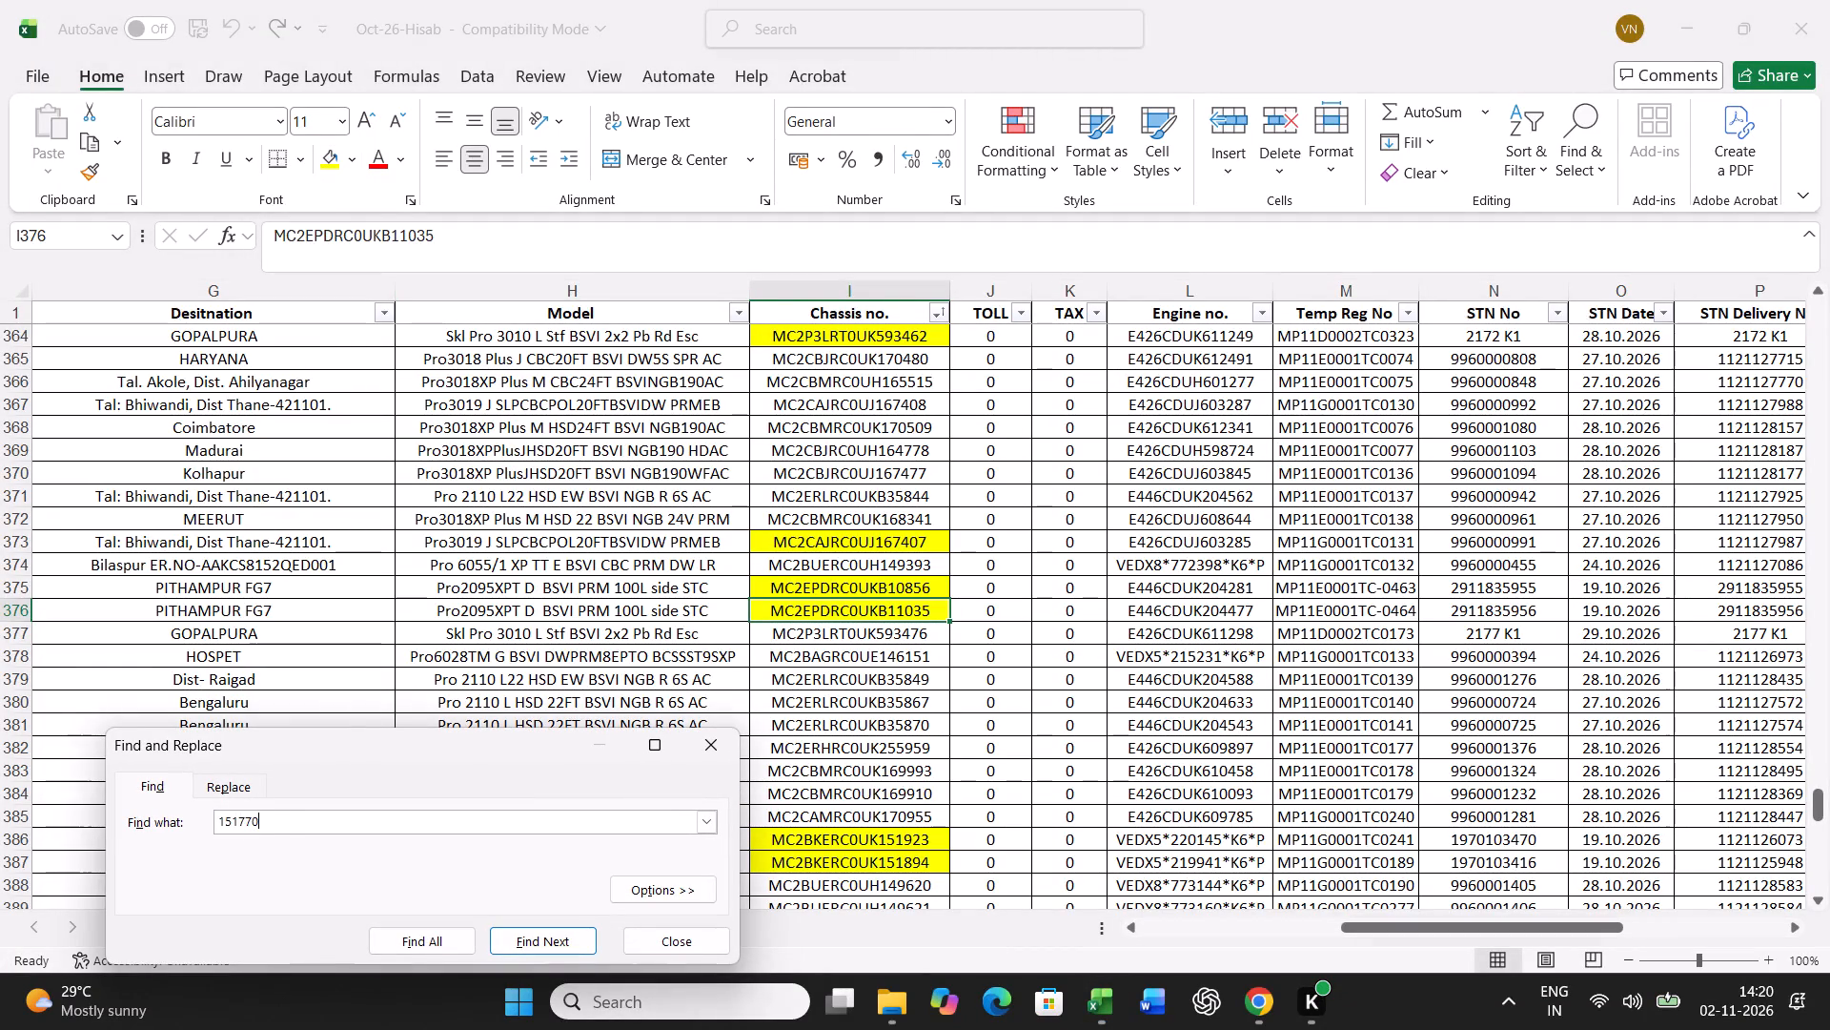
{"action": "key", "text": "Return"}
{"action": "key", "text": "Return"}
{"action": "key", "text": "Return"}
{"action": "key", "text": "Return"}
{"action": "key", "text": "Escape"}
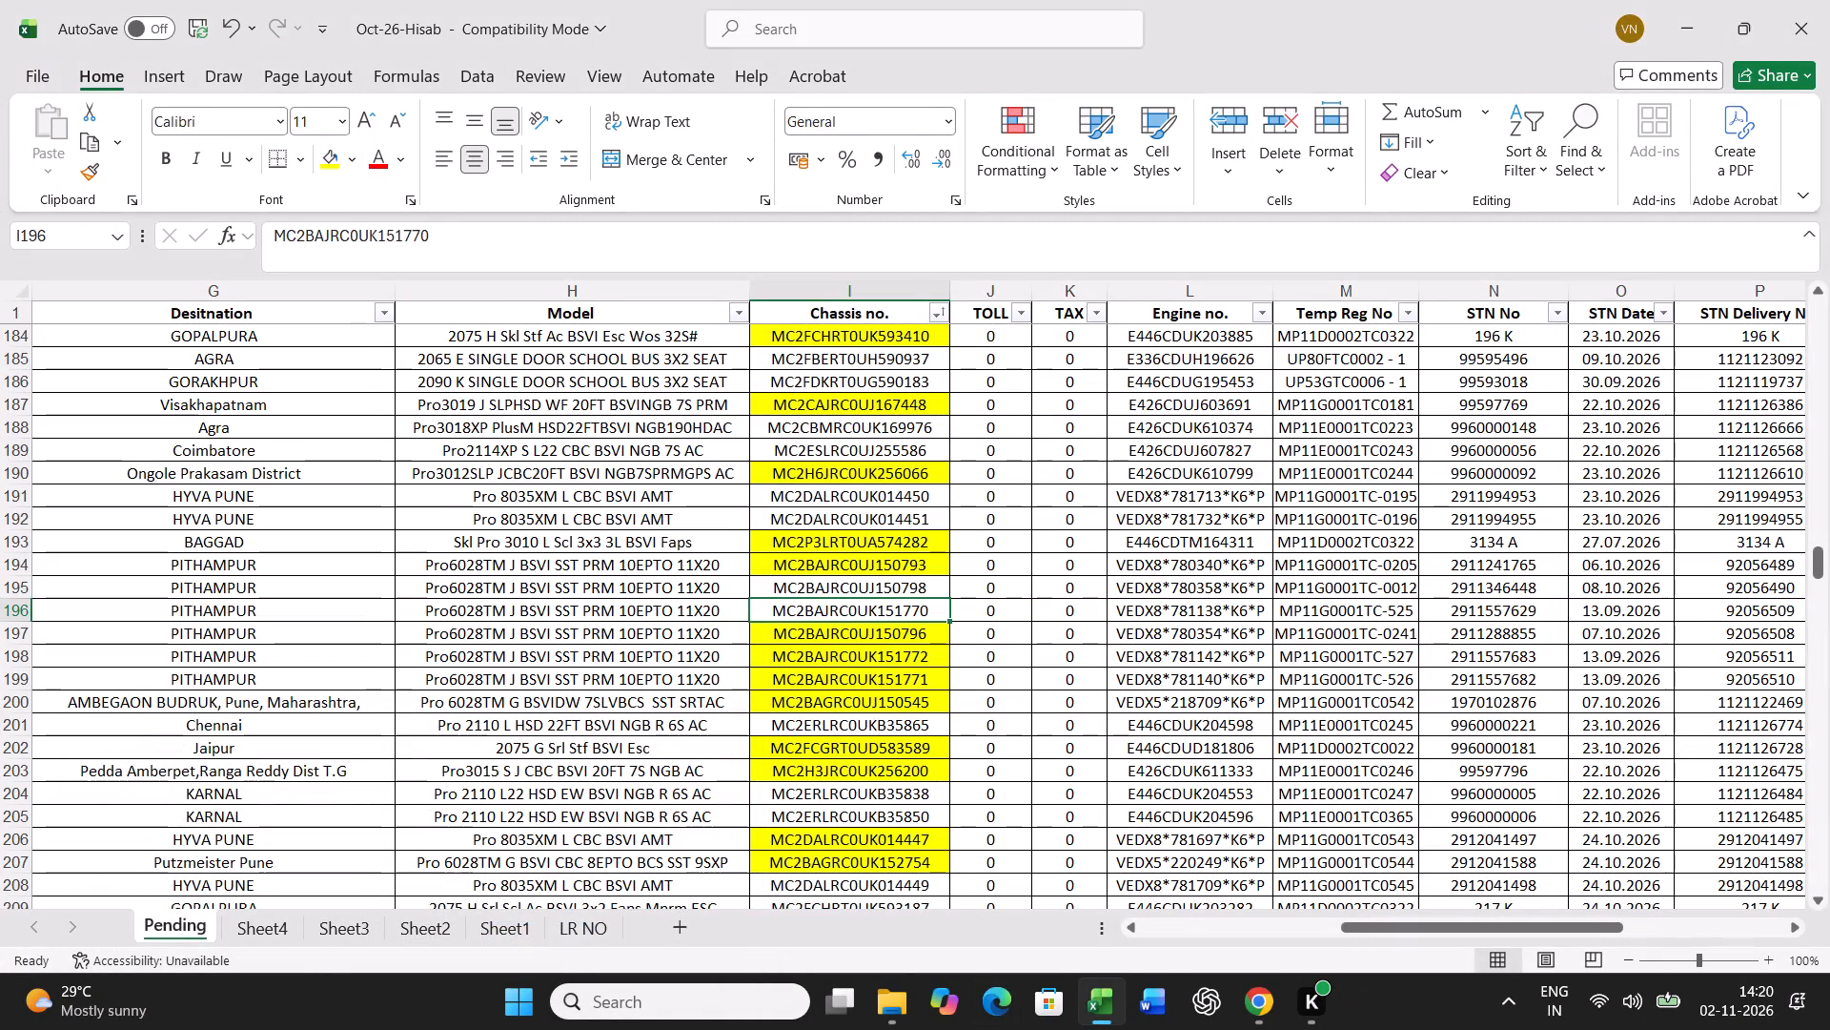
{"action": "left_click", "coordinate": [319, 157]}
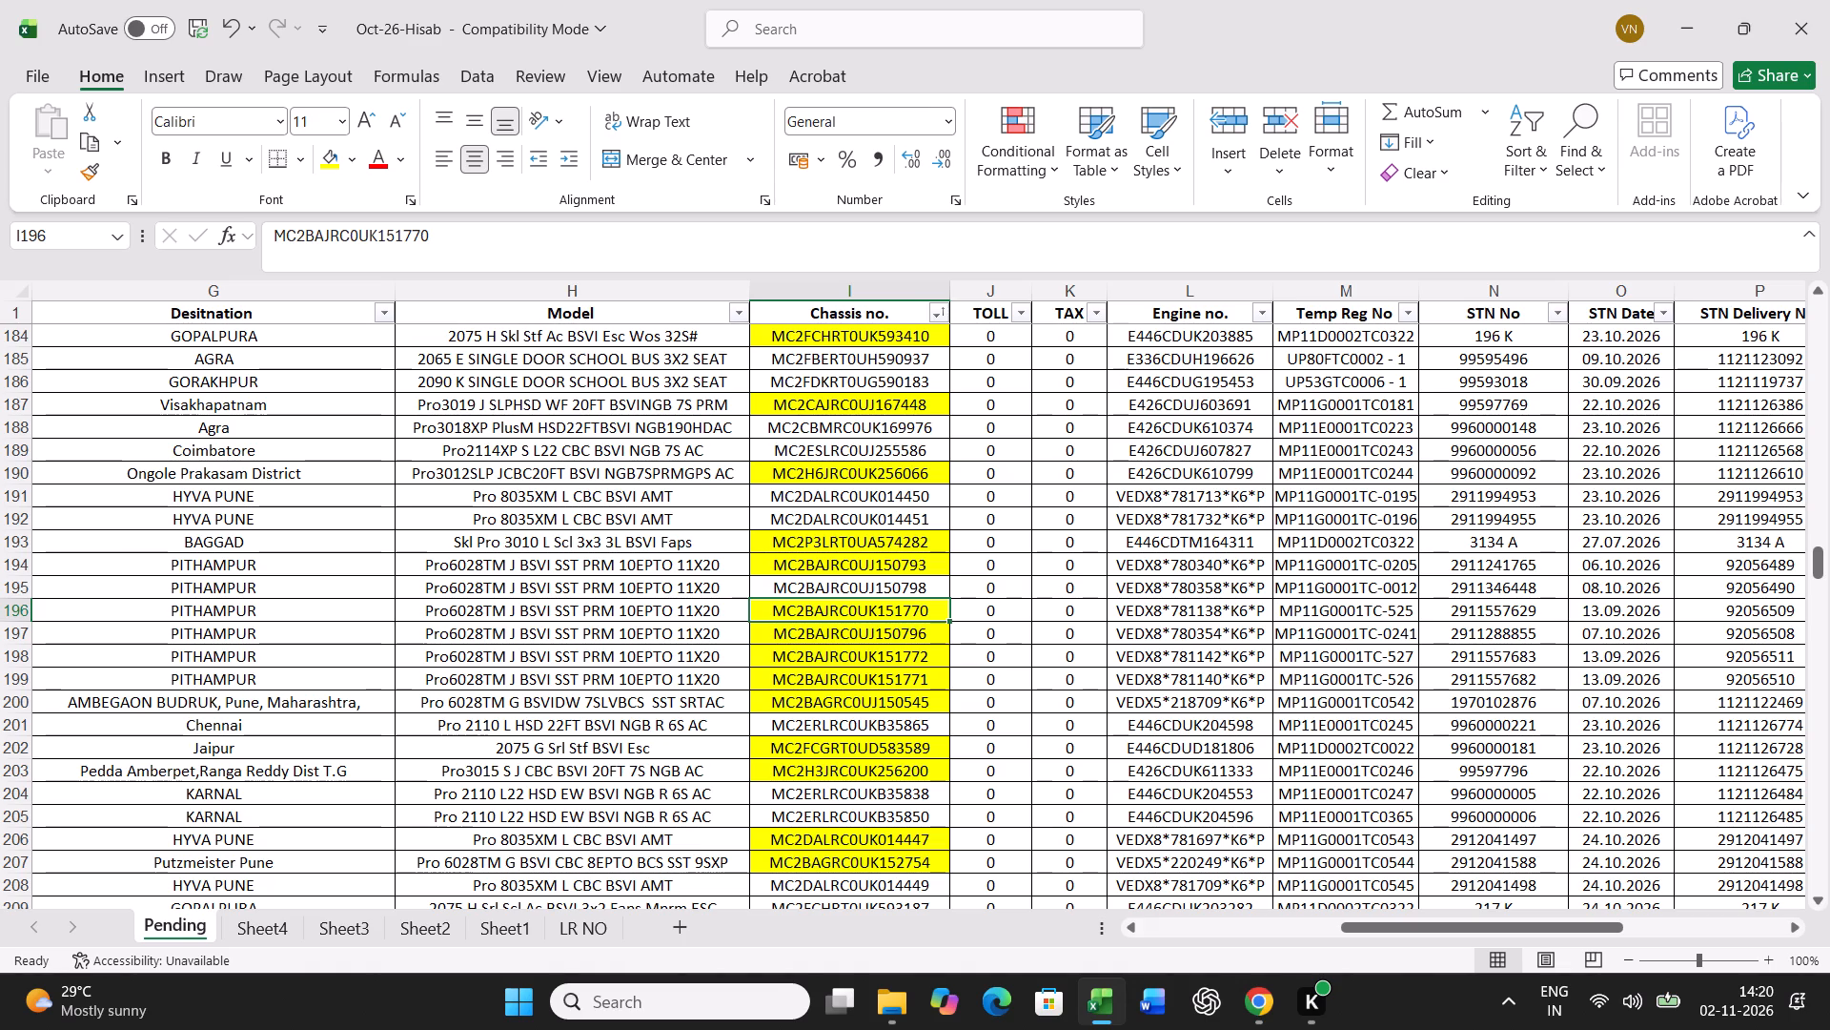
Find the chassis number ending in 152656 and fill its cell yellow.
{"action": "key", "text": "ctrl+f"}
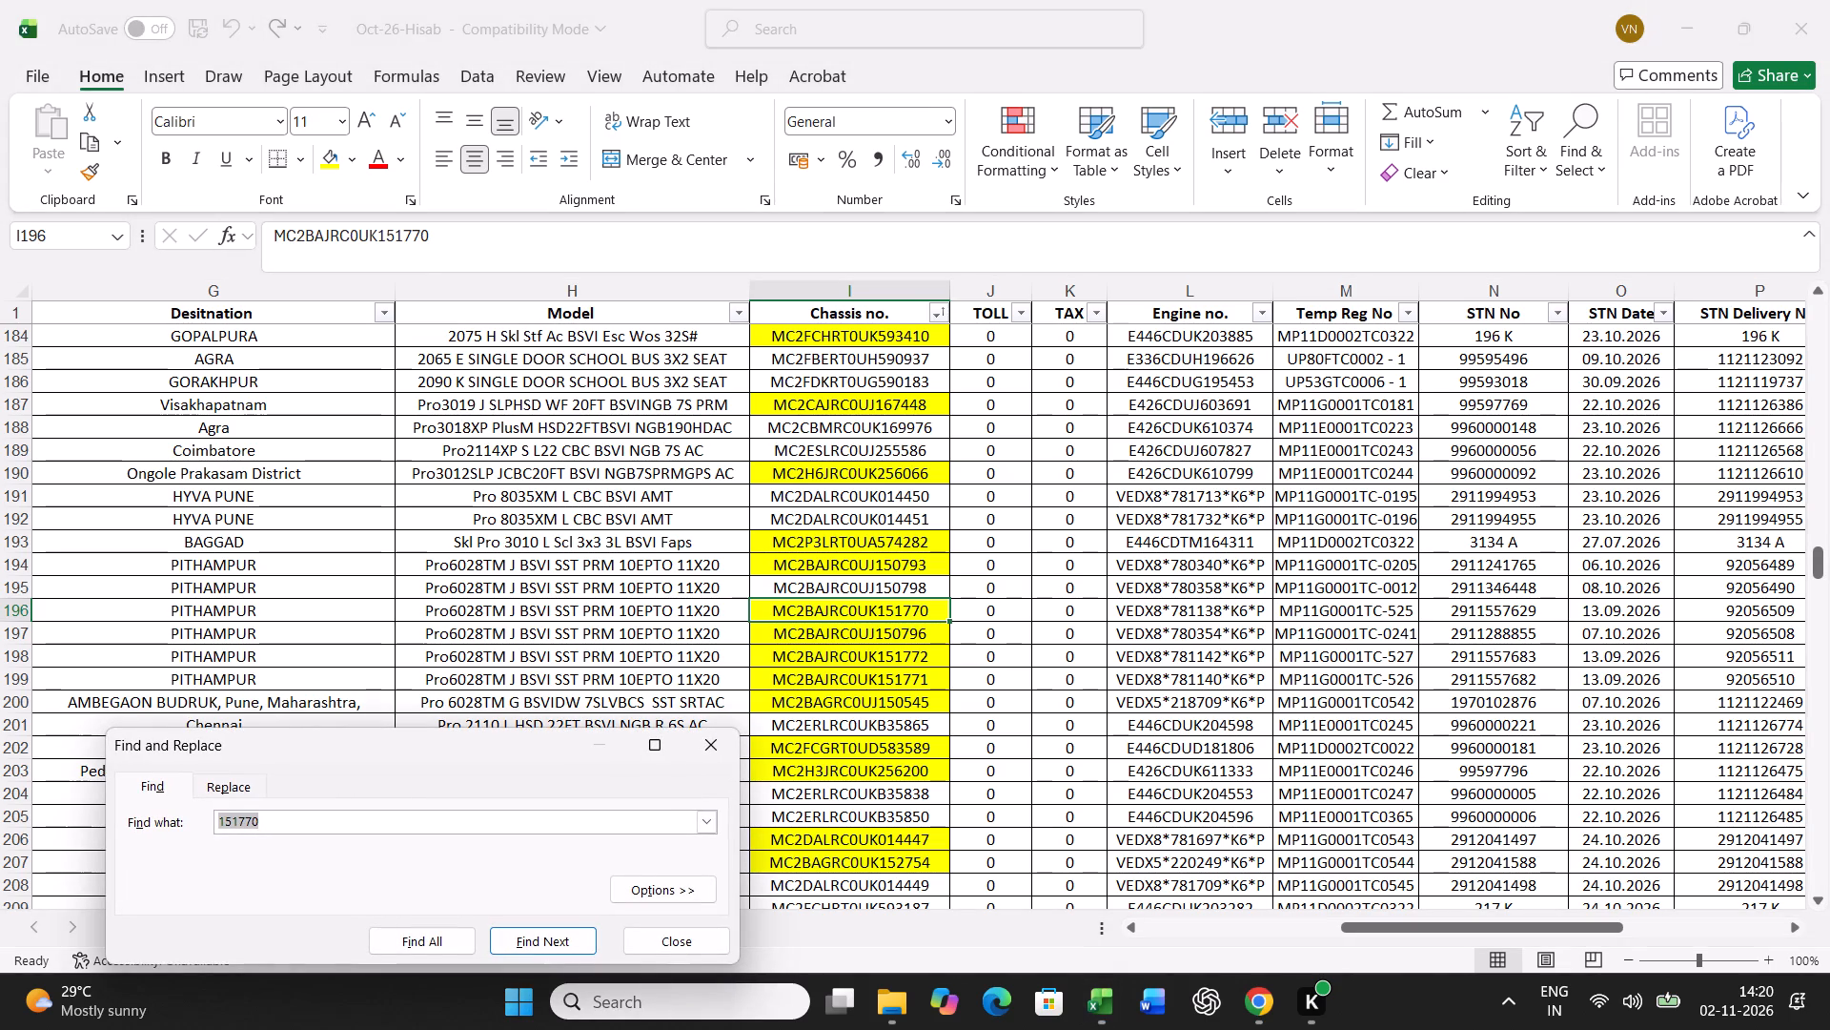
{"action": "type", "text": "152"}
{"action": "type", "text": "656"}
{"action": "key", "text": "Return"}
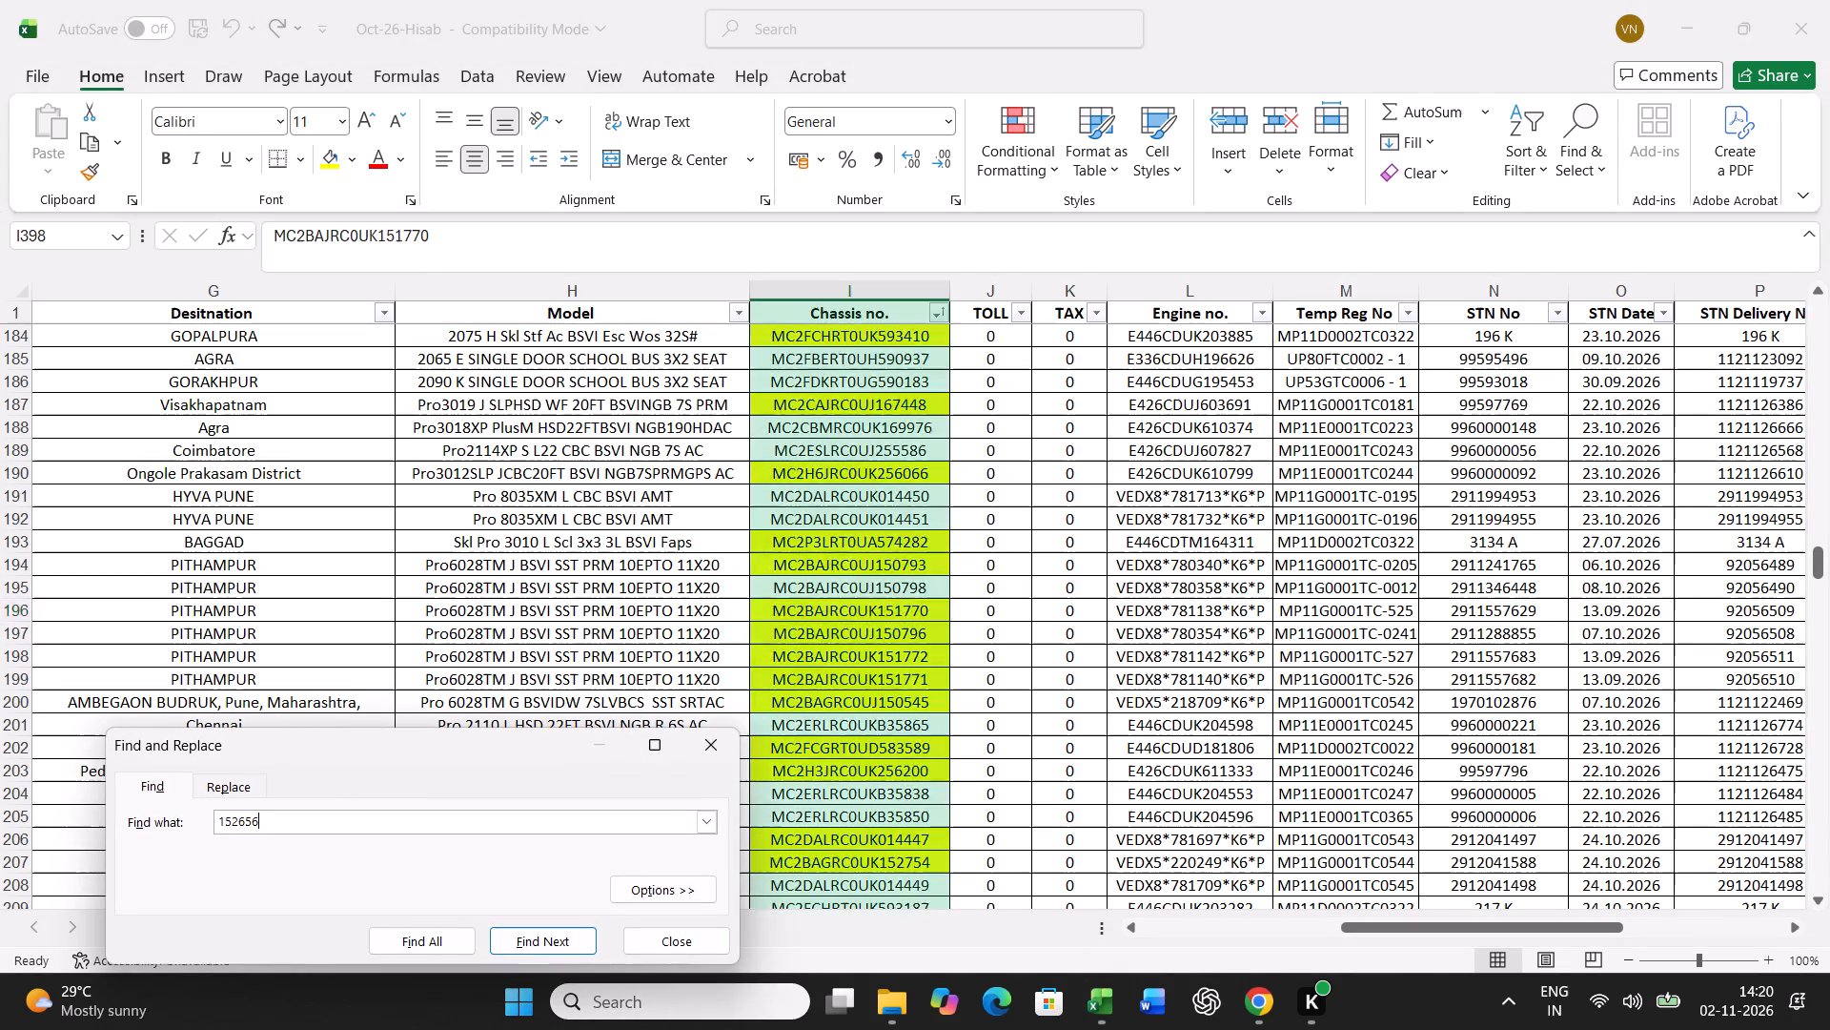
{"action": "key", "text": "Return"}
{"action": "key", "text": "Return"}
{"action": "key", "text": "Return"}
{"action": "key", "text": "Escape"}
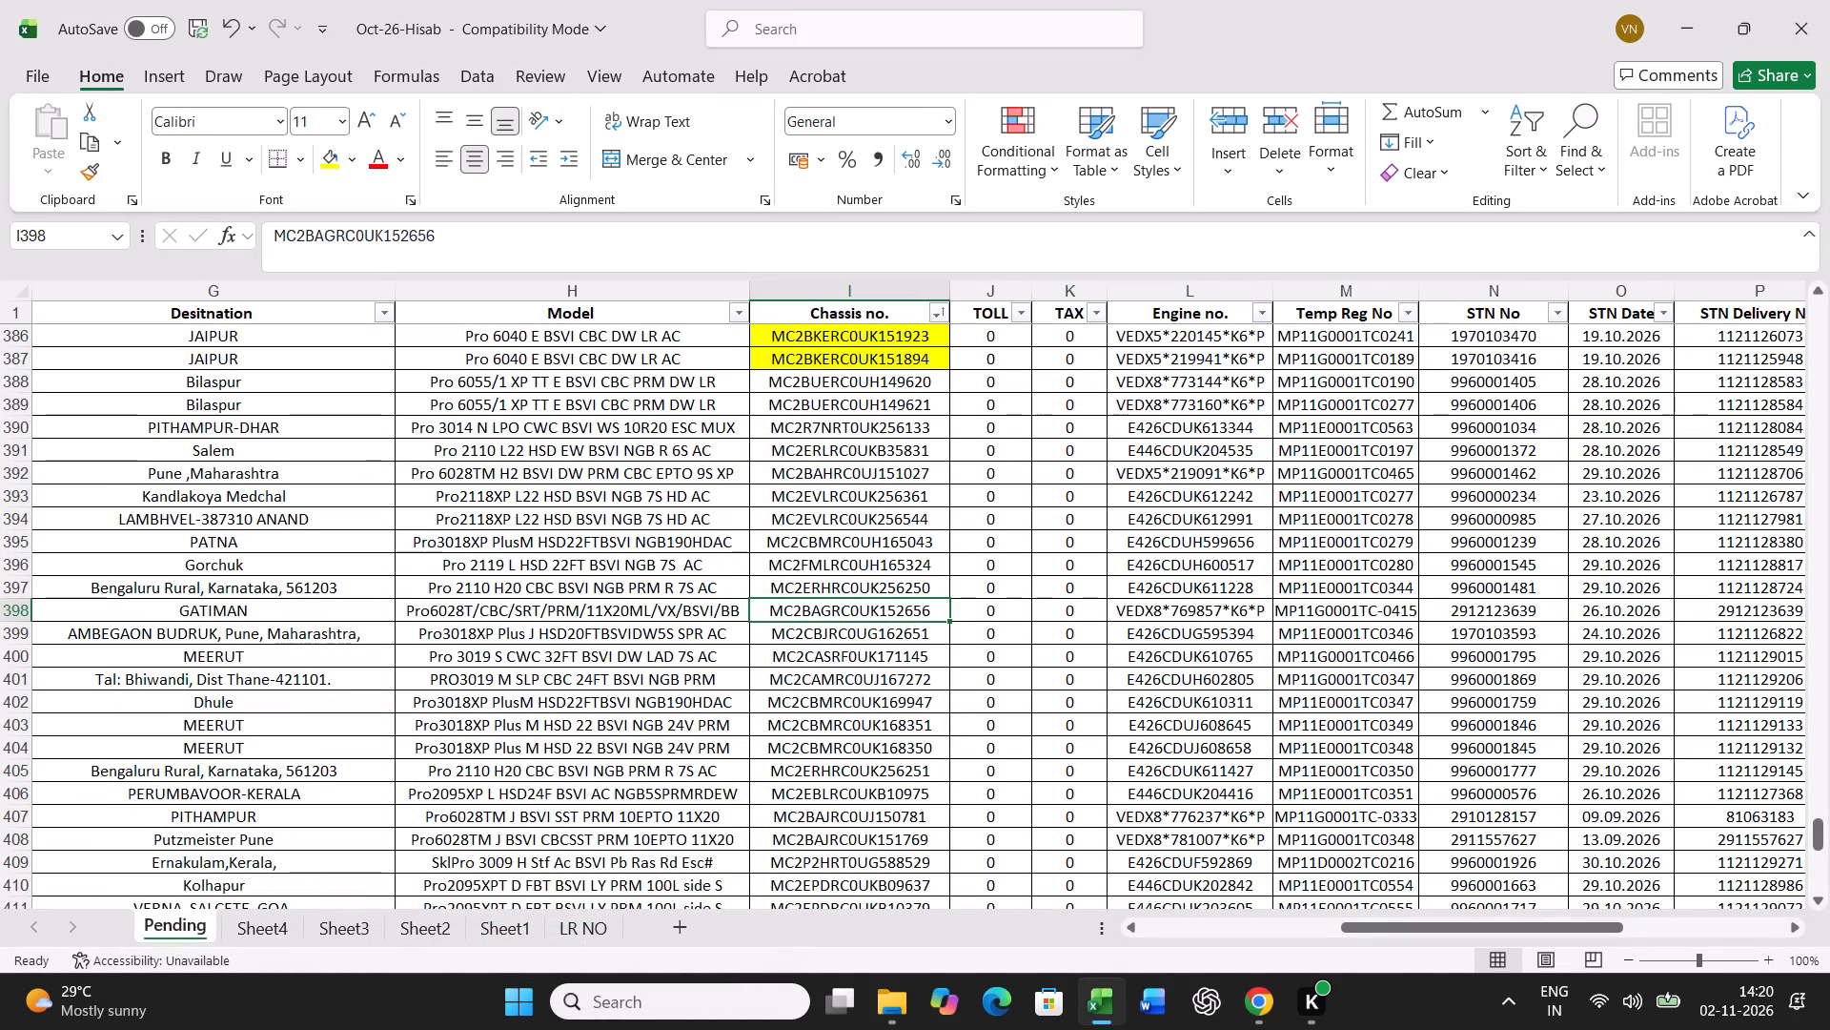
{"action": "left_click", "coordinate": [330, 160]}
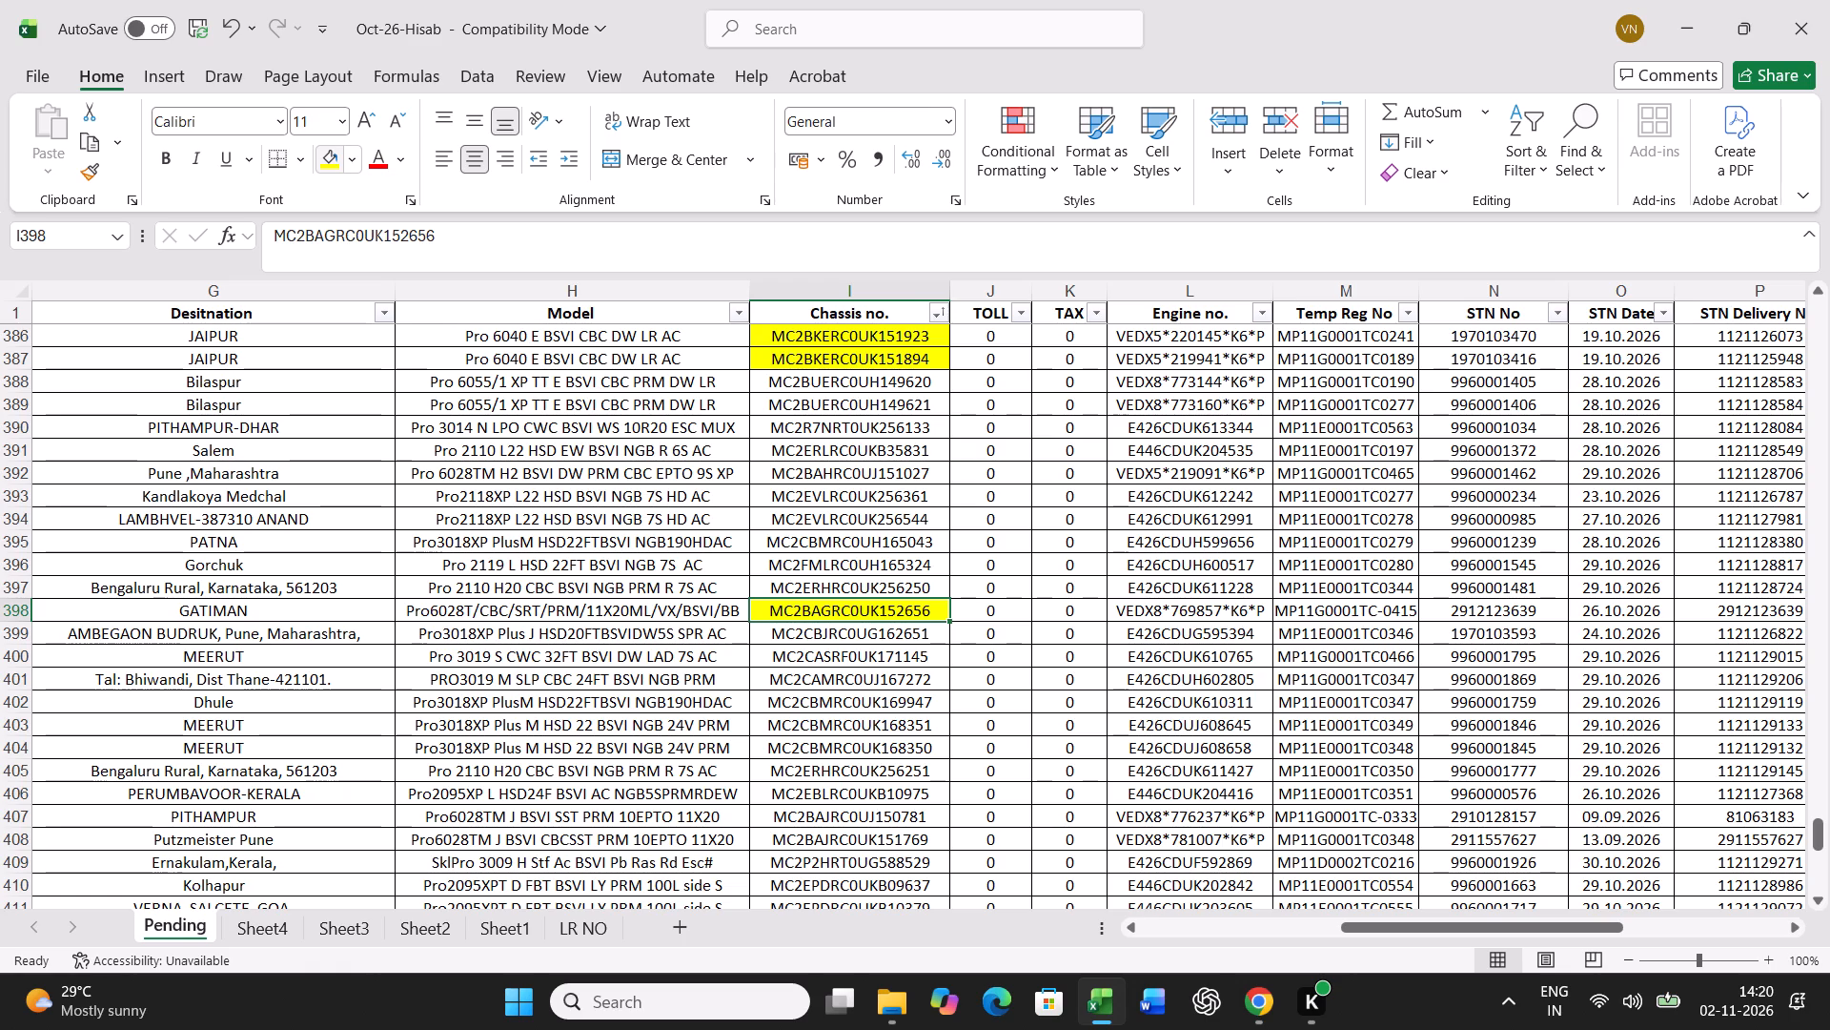
{"action": "key", "text": "ctrl+f"}
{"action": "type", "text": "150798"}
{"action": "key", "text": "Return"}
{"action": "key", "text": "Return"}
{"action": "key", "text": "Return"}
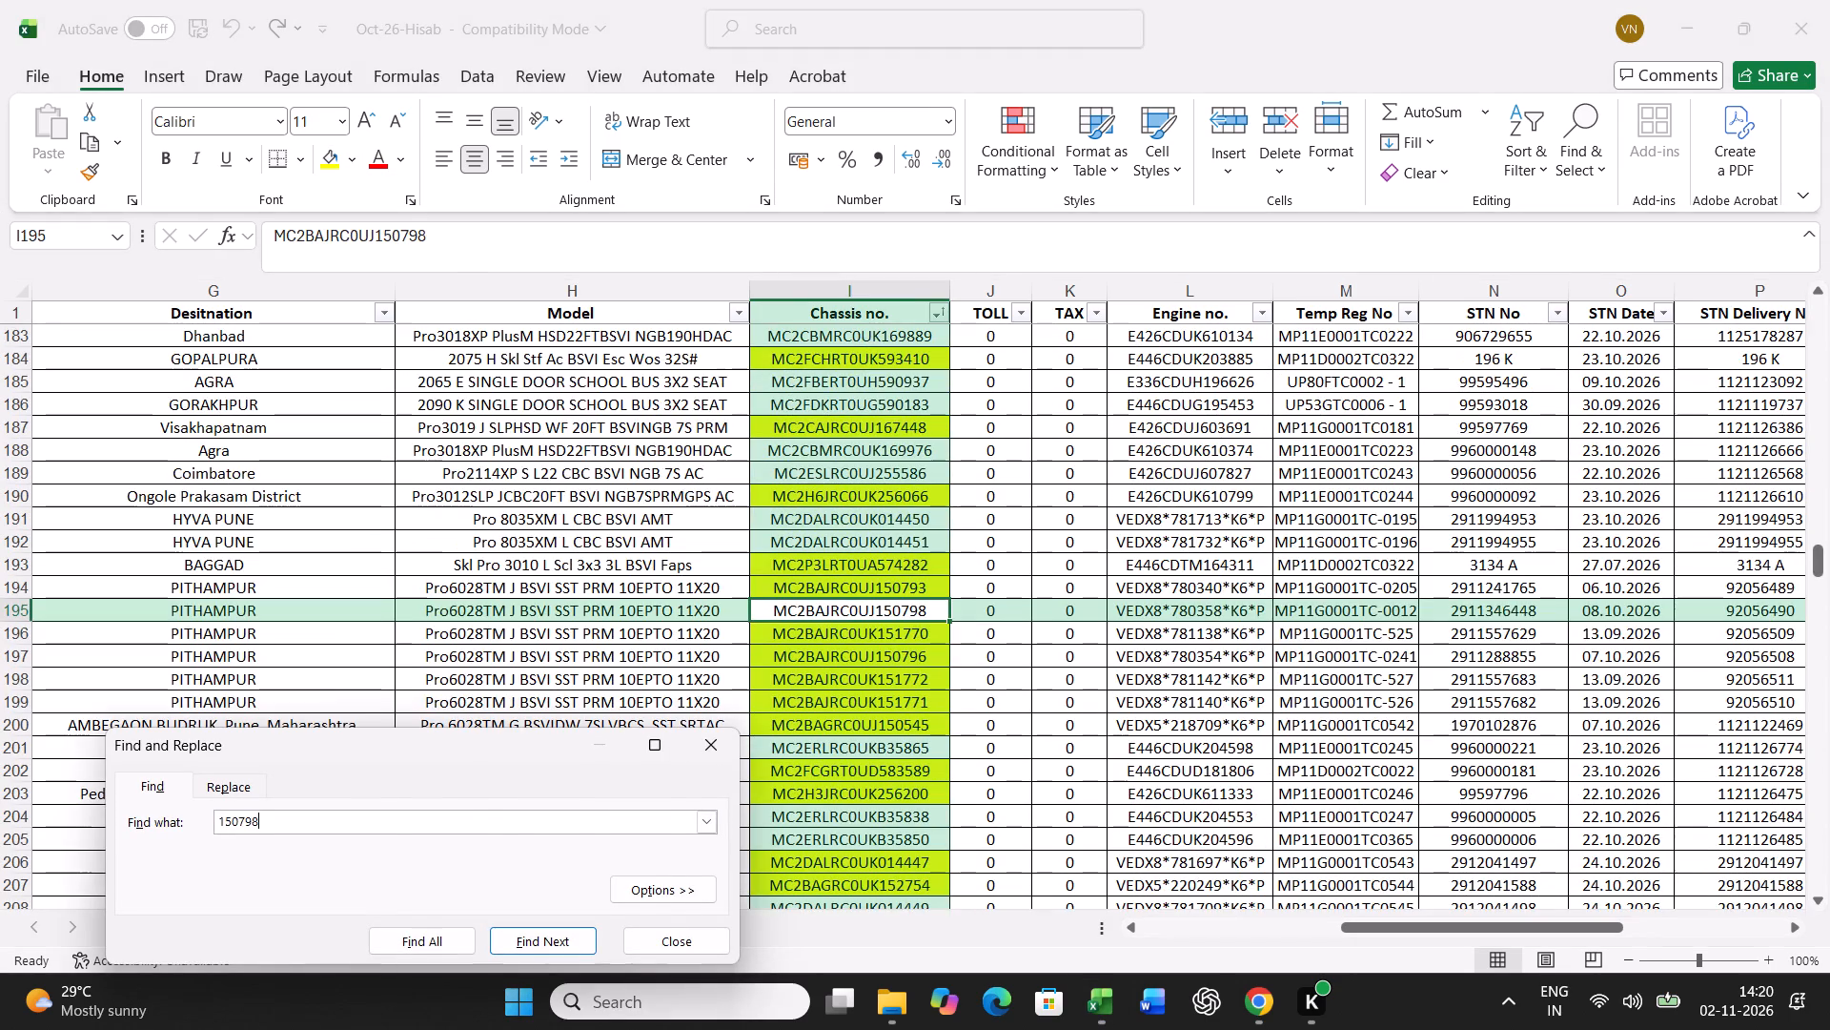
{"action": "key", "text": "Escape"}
{"action": "left_click", "coordinate": [335, 159]}
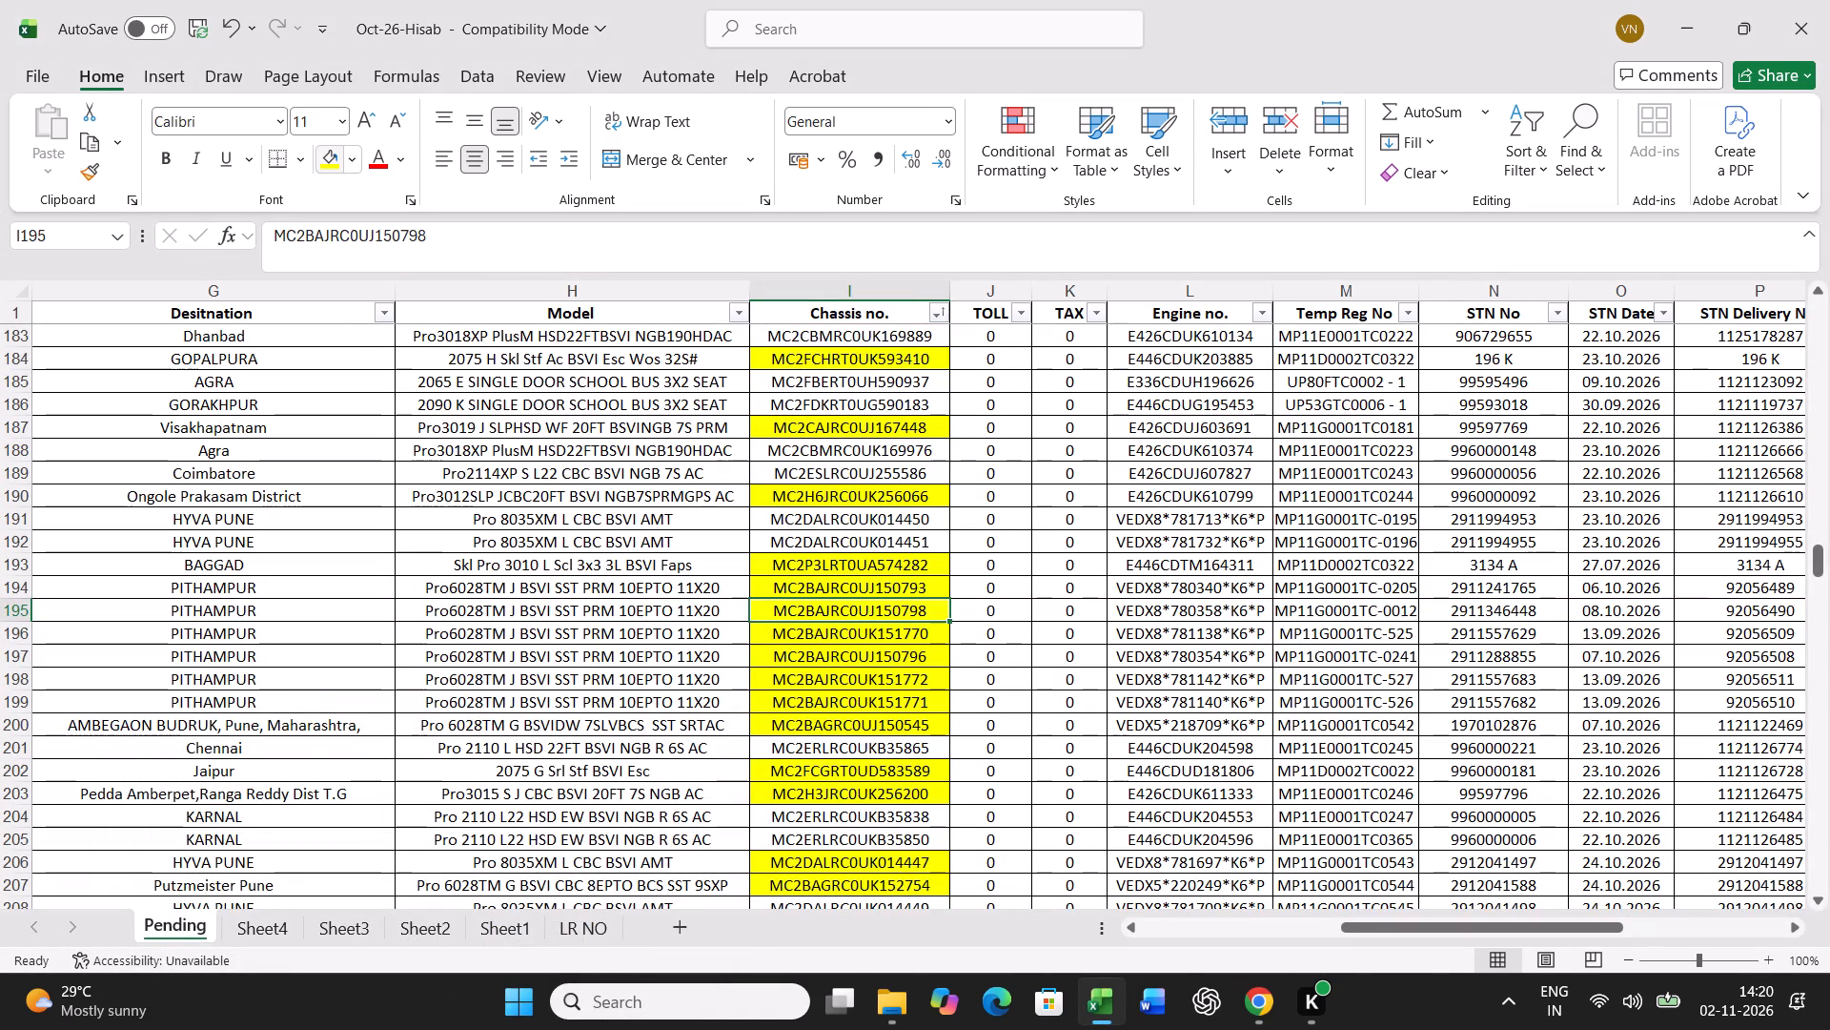
{"action": "key", "text": "ctrl+f"}
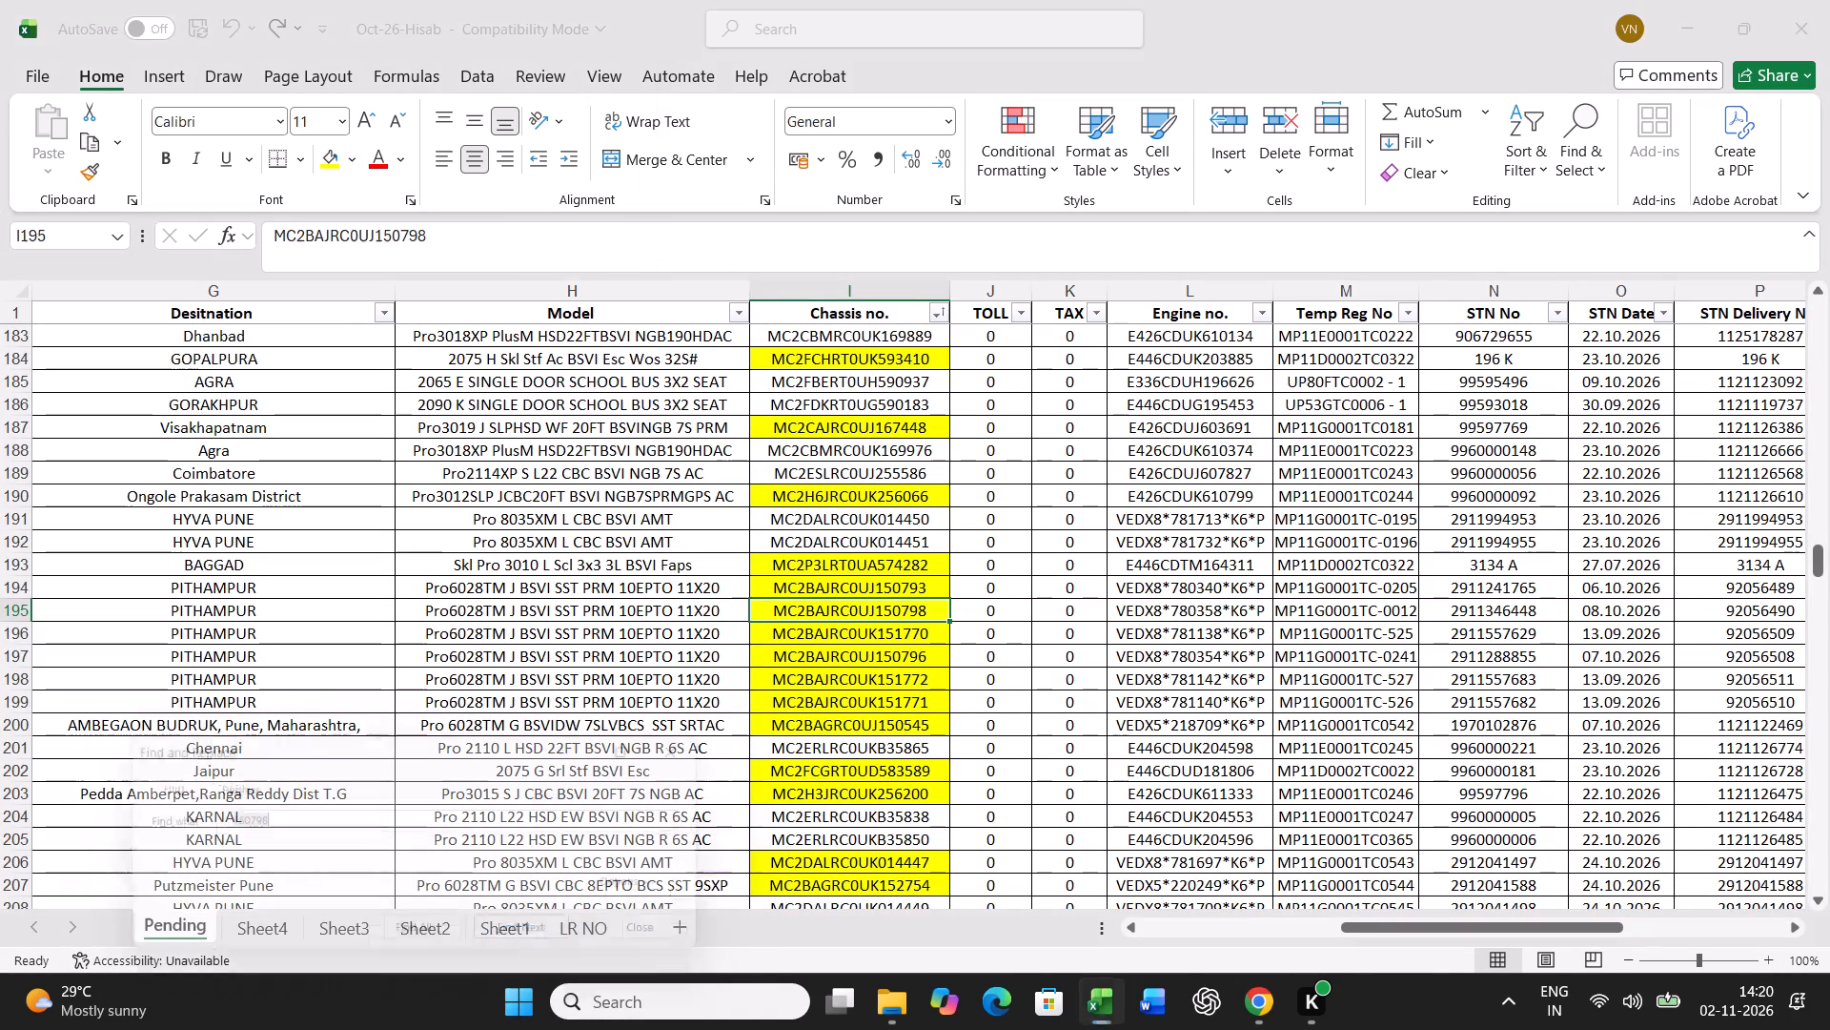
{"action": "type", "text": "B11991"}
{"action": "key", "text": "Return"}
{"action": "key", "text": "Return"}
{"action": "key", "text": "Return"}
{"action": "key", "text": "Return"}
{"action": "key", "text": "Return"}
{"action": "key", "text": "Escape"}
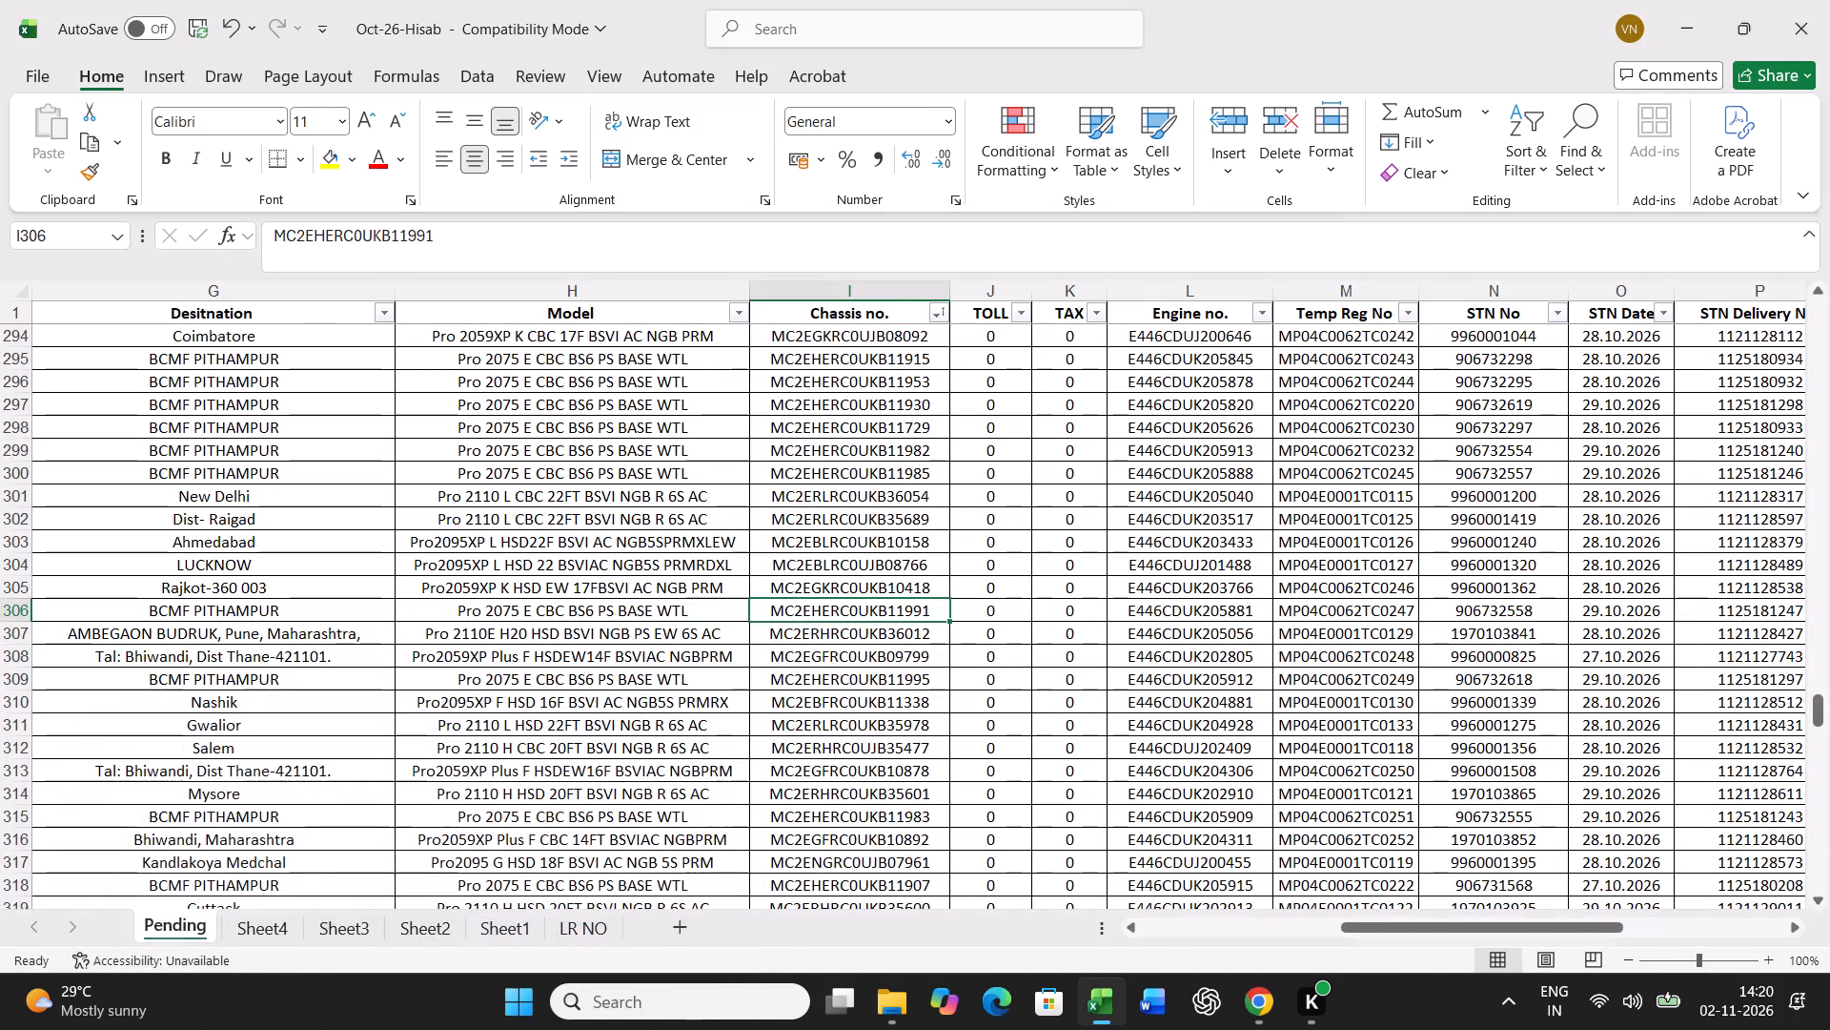
{"action": "left_click", "coordinate": [339, 163]}
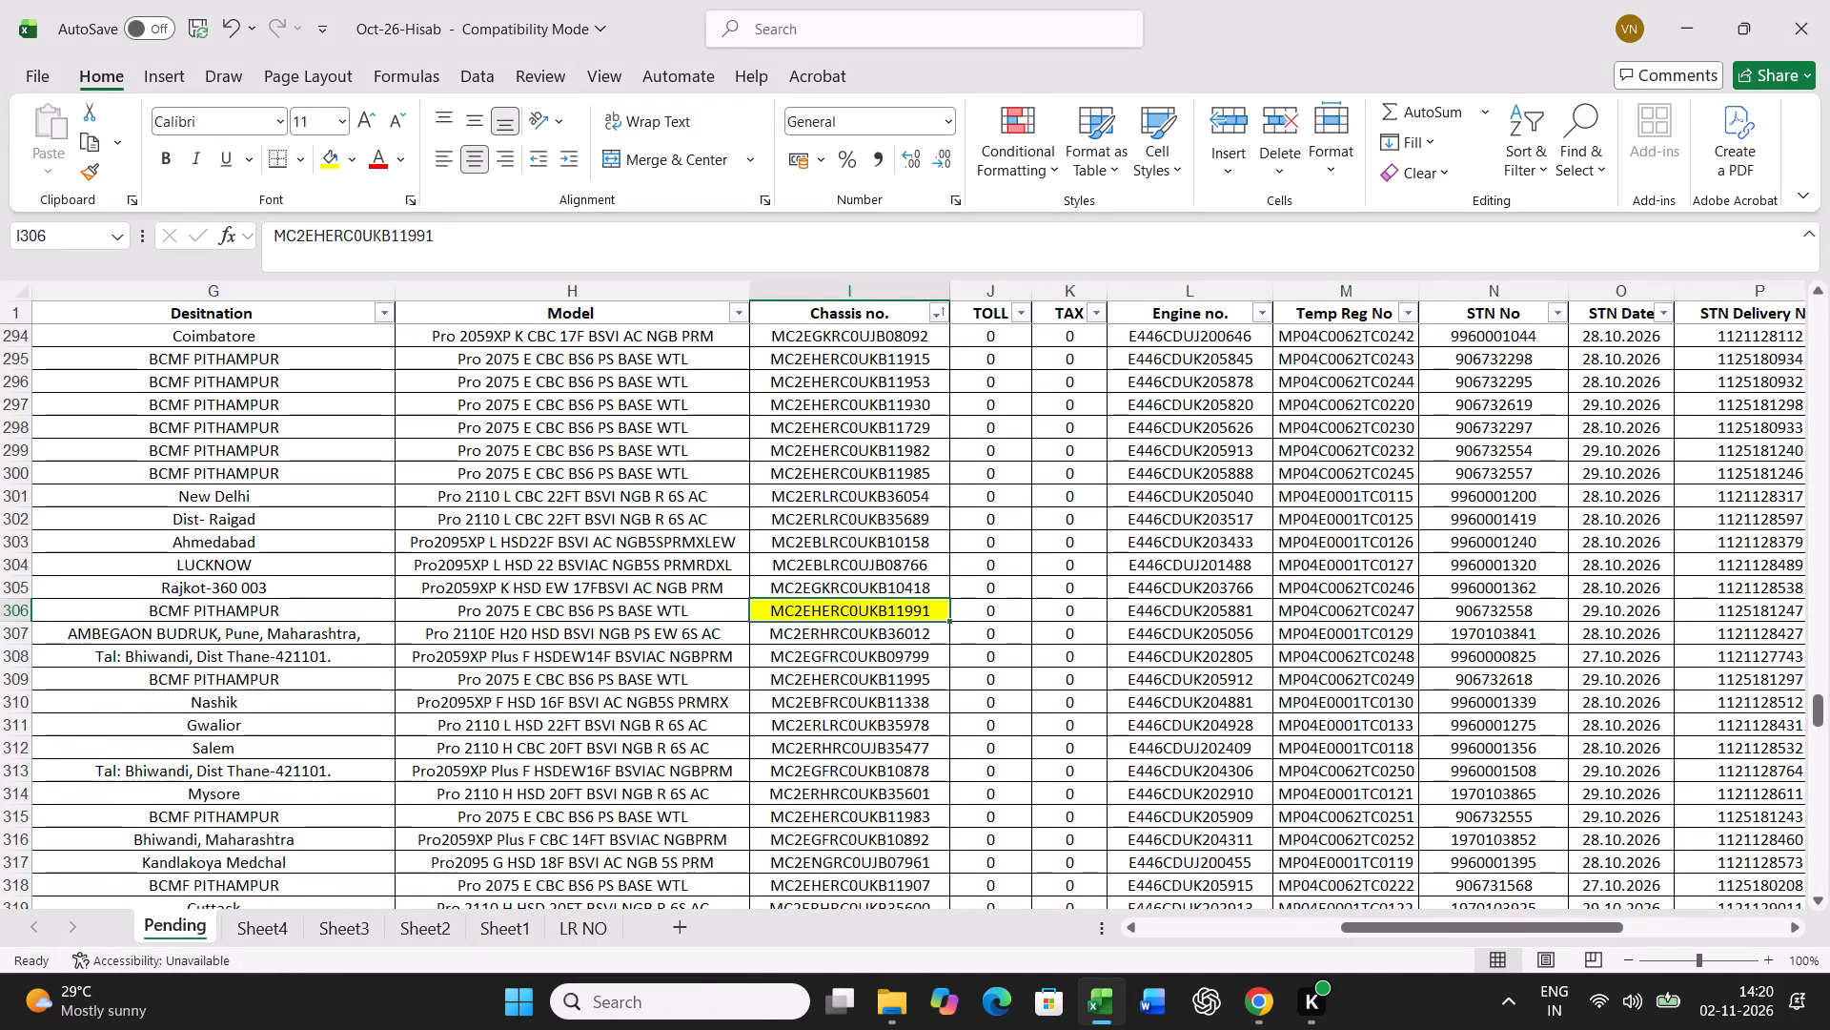
Find the chassis number ending in B11985 and fill its cell yellow.
{"action": "key", "text": "ctrl+f"}
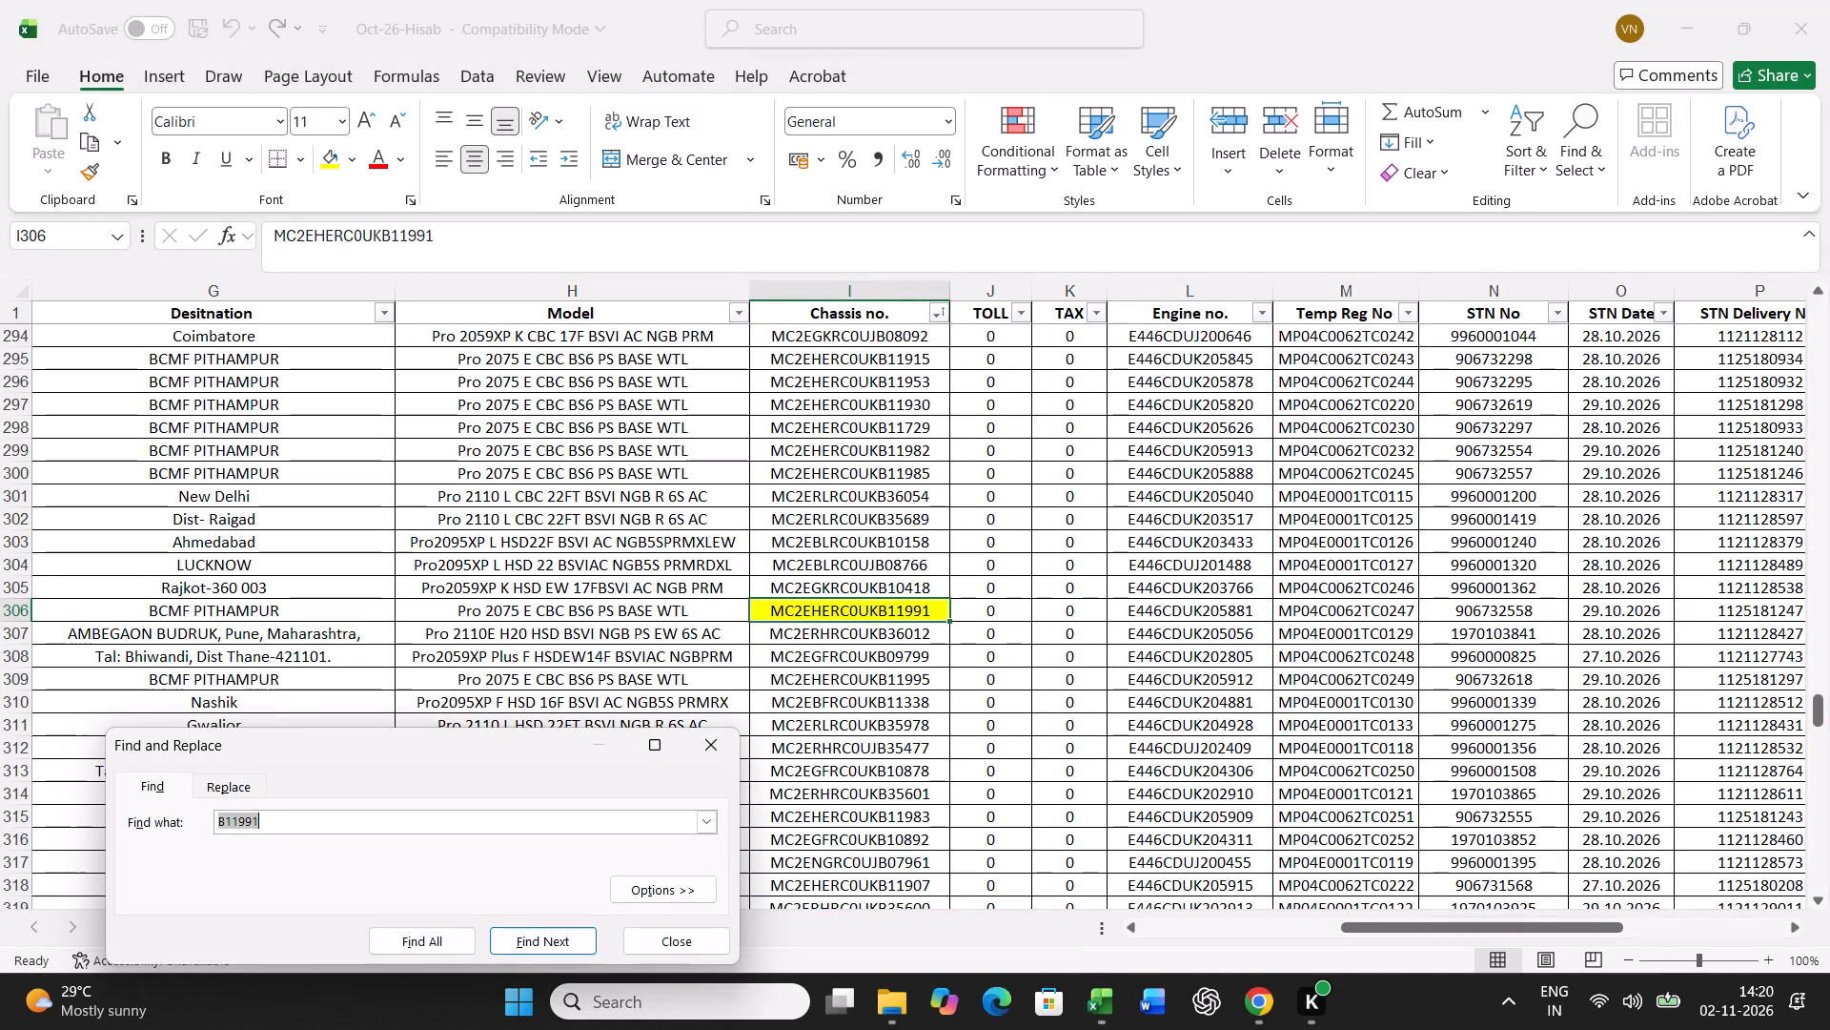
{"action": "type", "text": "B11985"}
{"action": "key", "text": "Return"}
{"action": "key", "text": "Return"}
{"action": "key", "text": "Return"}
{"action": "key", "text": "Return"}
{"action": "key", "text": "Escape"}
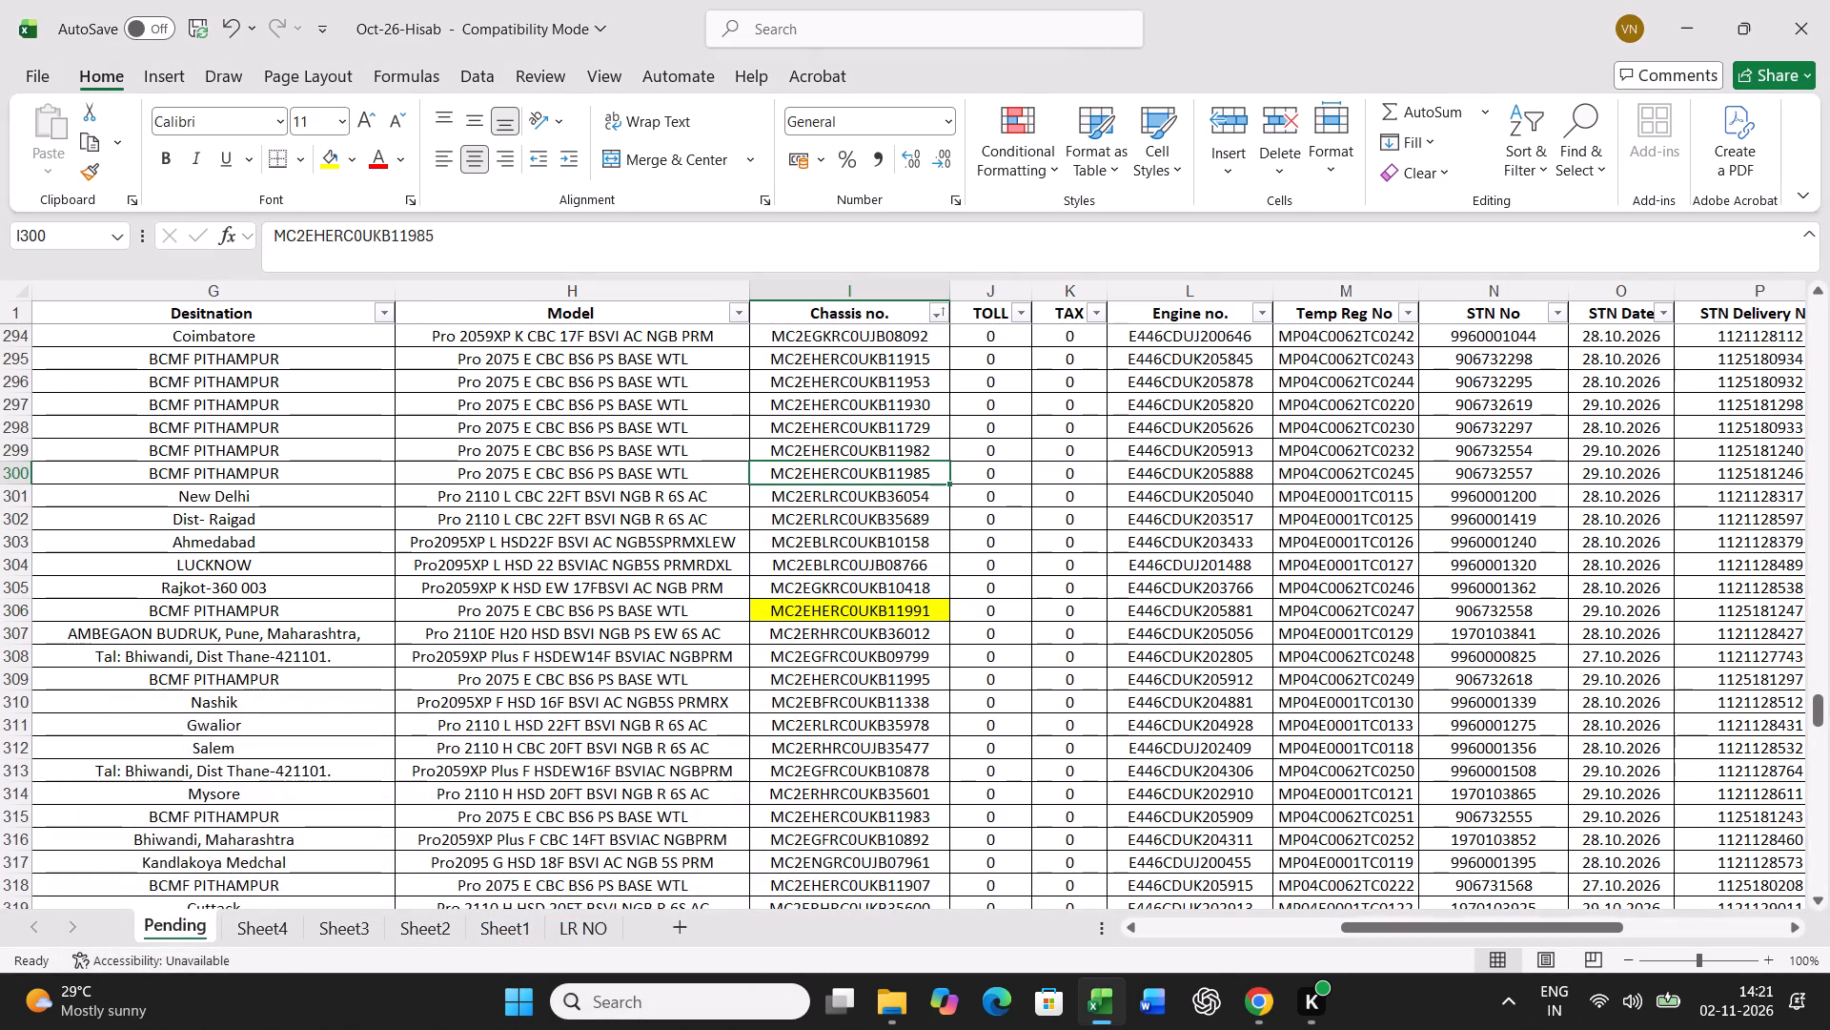
{"action": "left_click", "coordinate": [323, 163]}
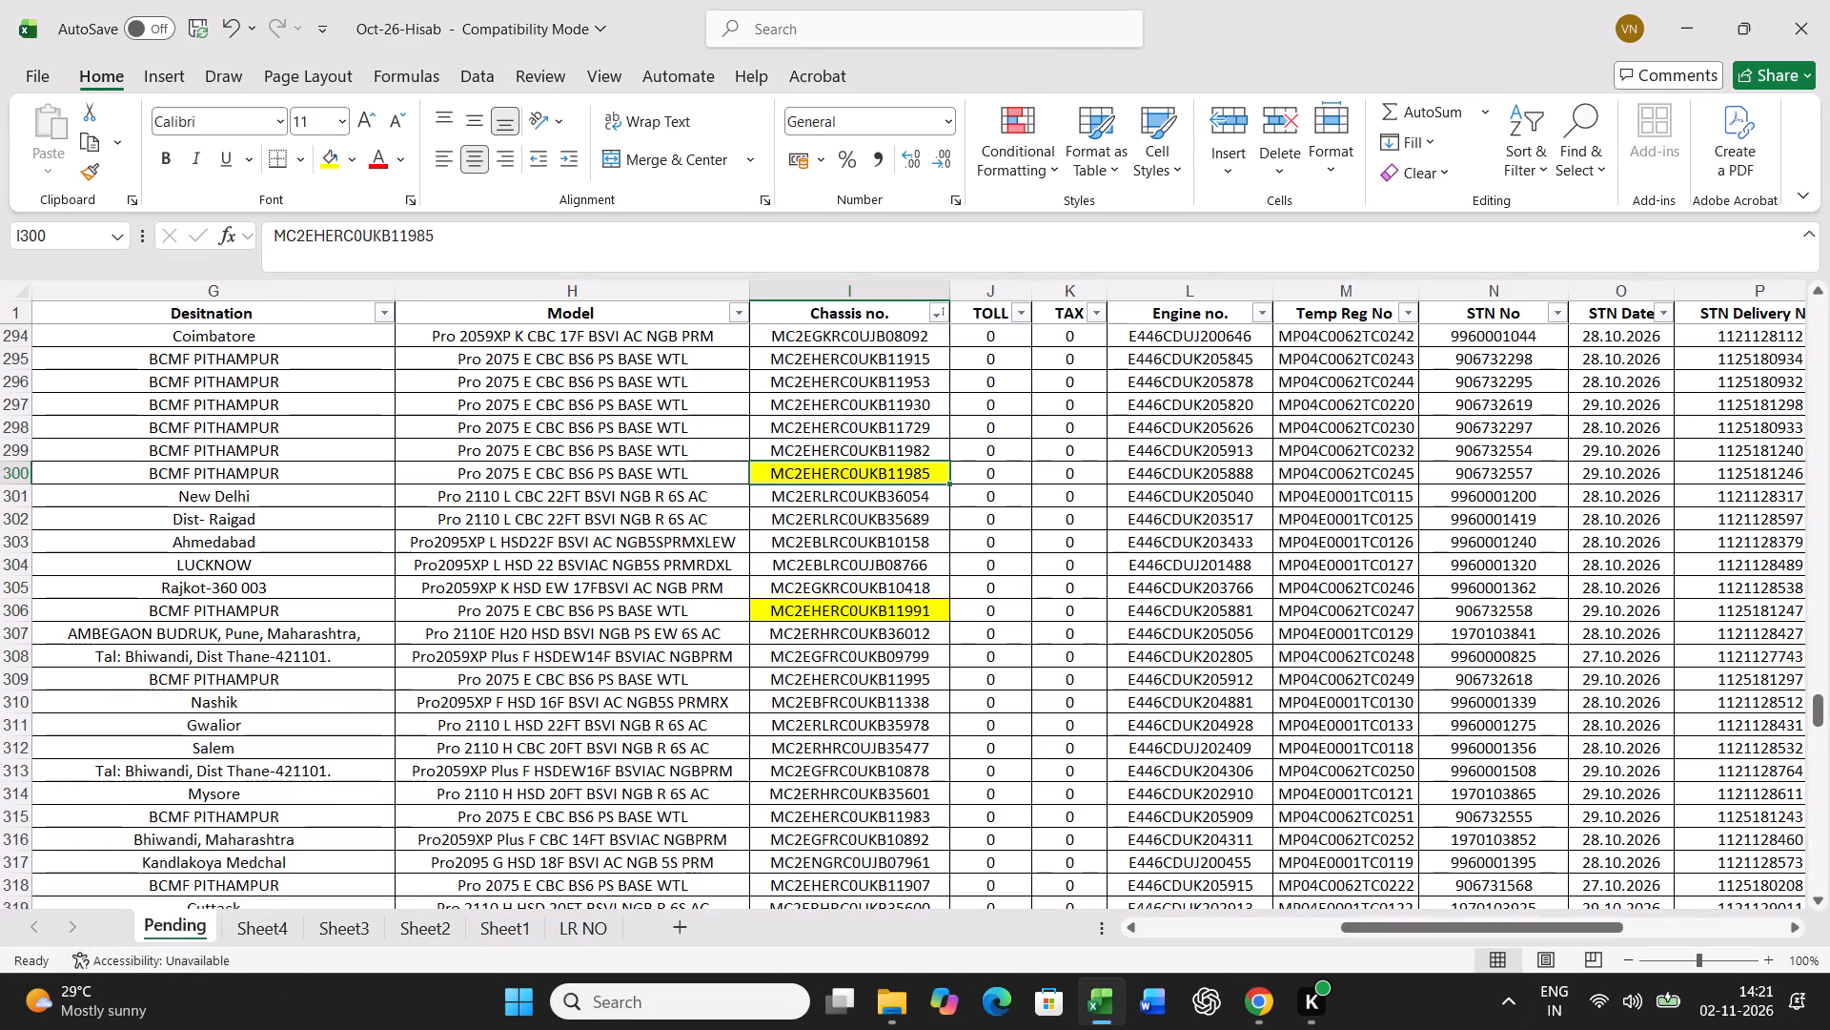
Find the chassis number ending in B11916 and fill its cell yellow.
{"action": "key", "text": "ctrl+f"}
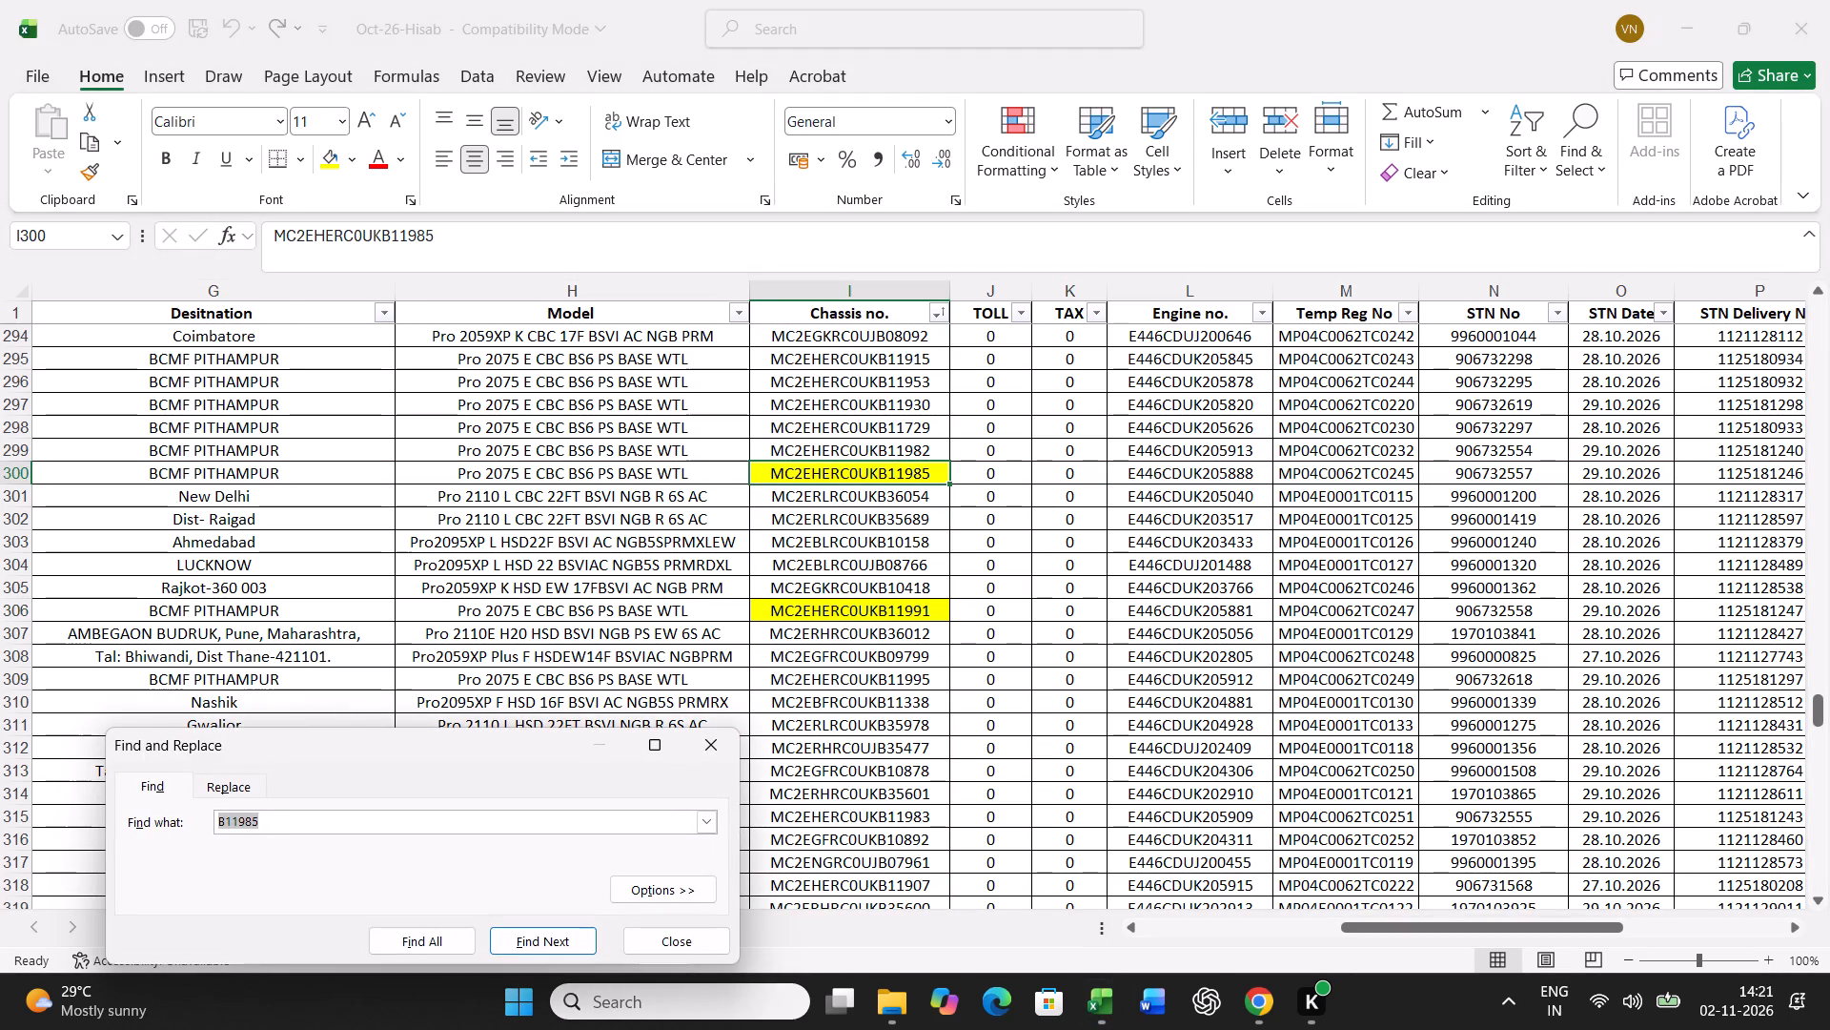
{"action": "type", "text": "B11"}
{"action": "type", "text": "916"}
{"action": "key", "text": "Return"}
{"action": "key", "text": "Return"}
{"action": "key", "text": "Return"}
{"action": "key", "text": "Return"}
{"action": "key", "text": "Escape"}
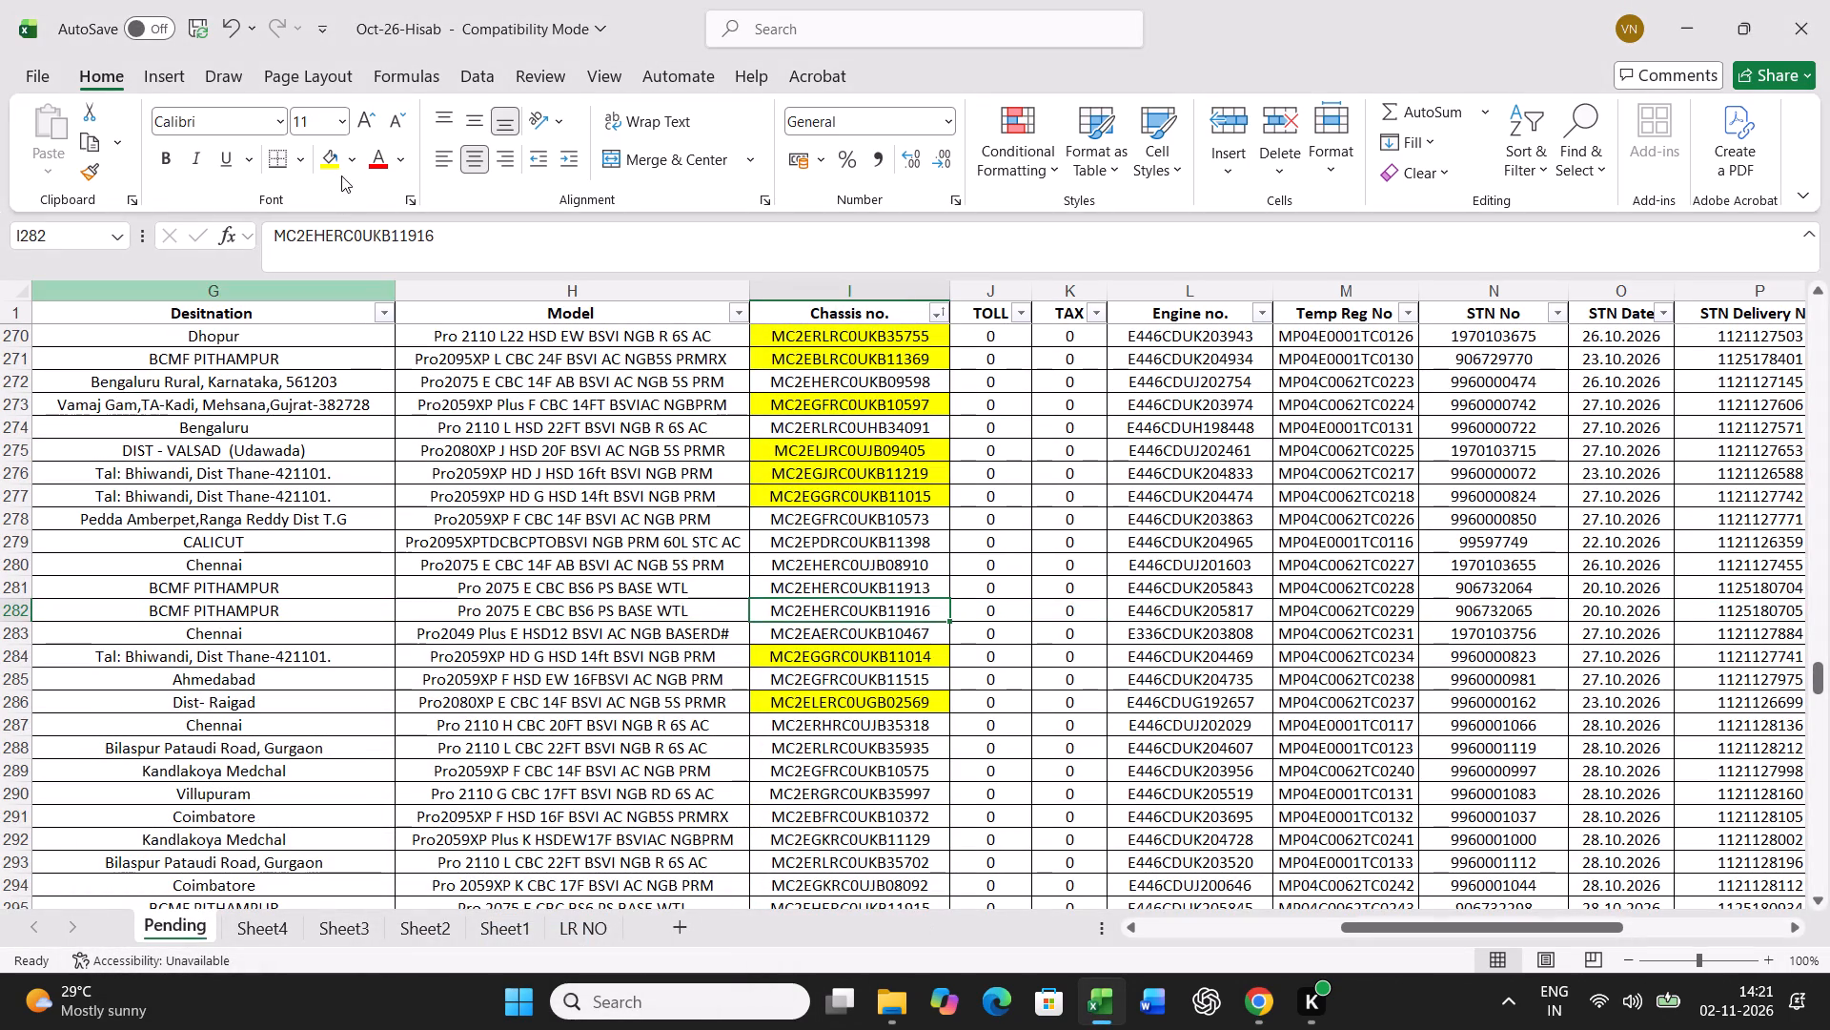
{"action": "left_click", "coordinate": [337, 155]}
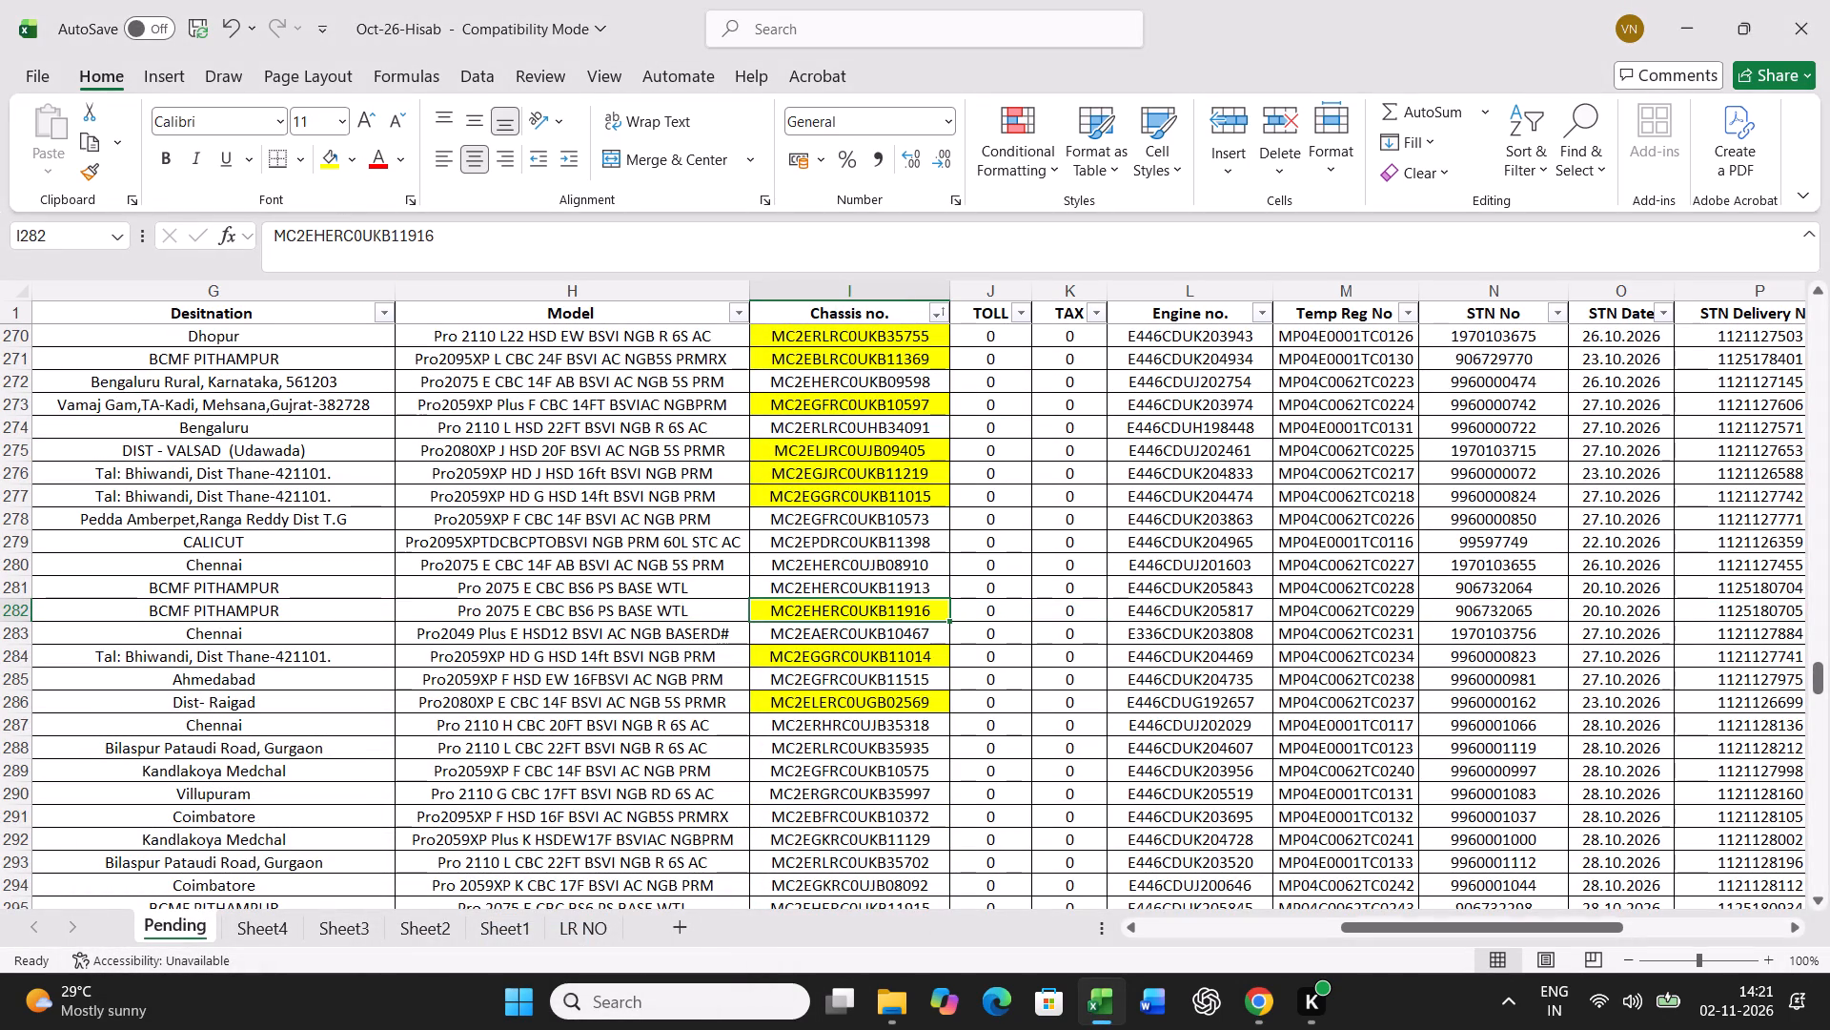
Find the chassis number ending in B11953 and fill its cell yellow.
{"action": "key", "text": "ctrl+f"}
{"action": "key", "text": "b"}
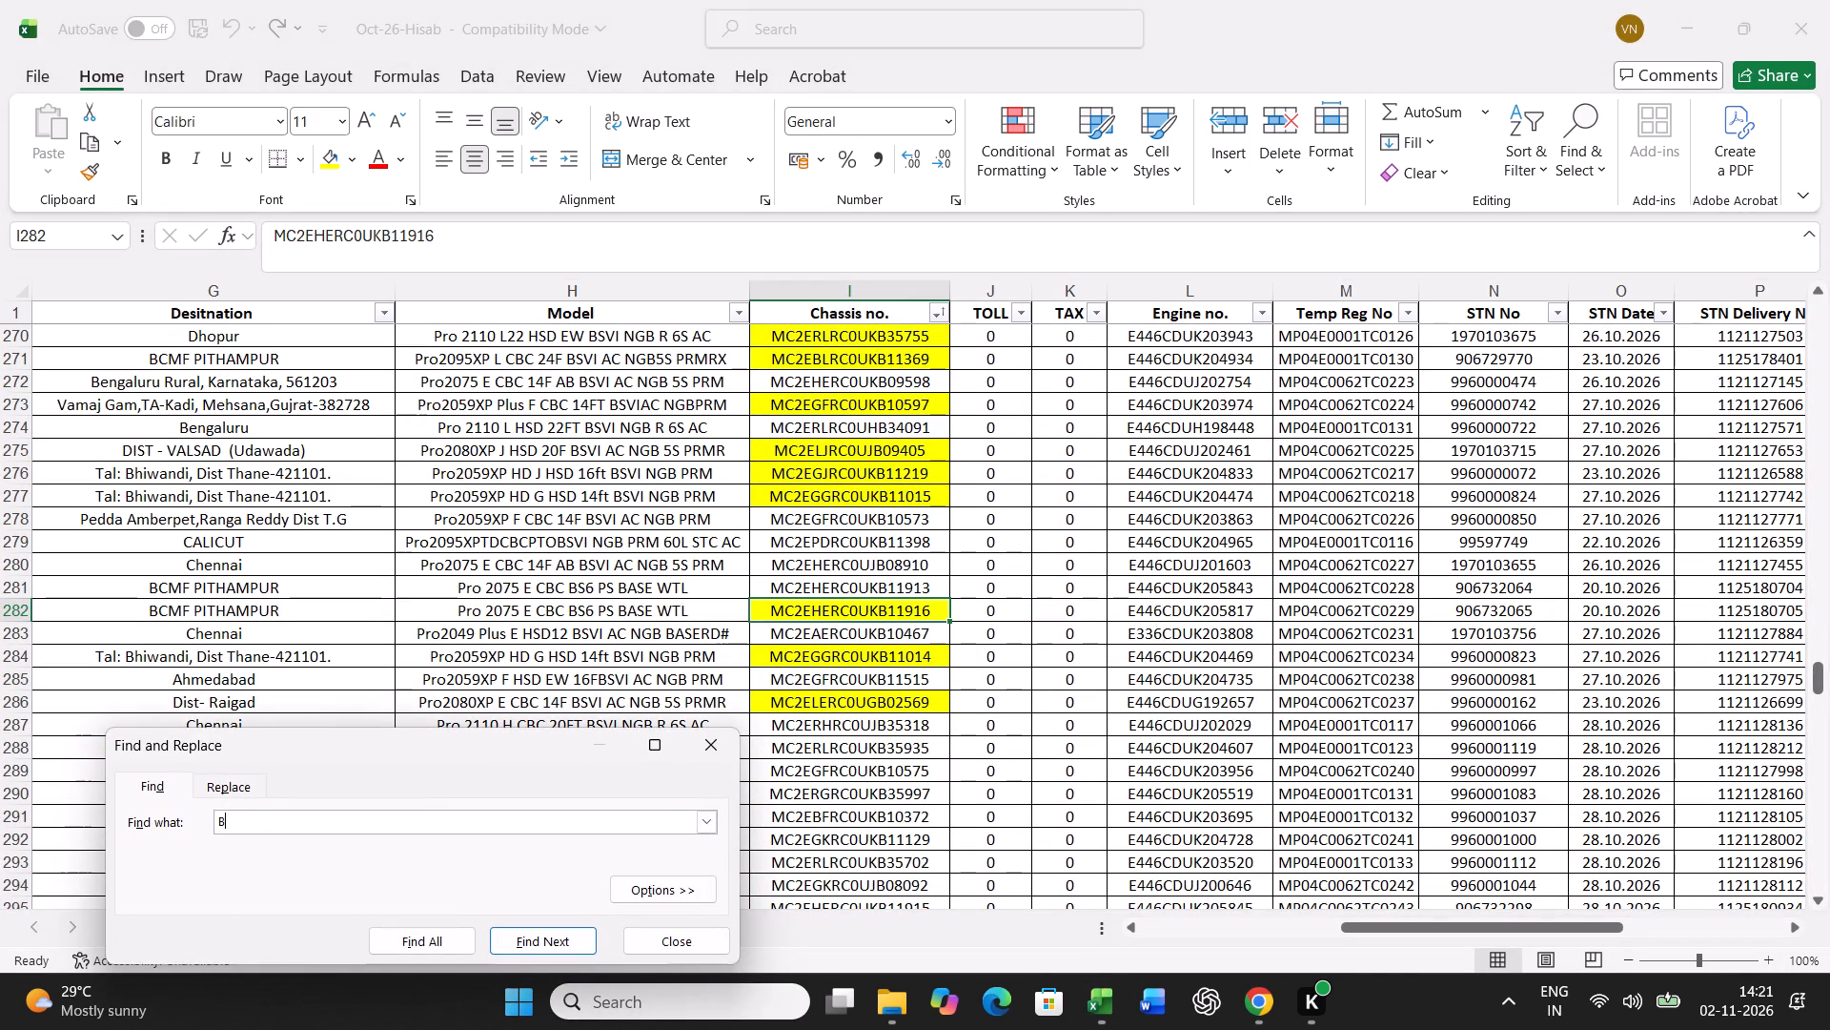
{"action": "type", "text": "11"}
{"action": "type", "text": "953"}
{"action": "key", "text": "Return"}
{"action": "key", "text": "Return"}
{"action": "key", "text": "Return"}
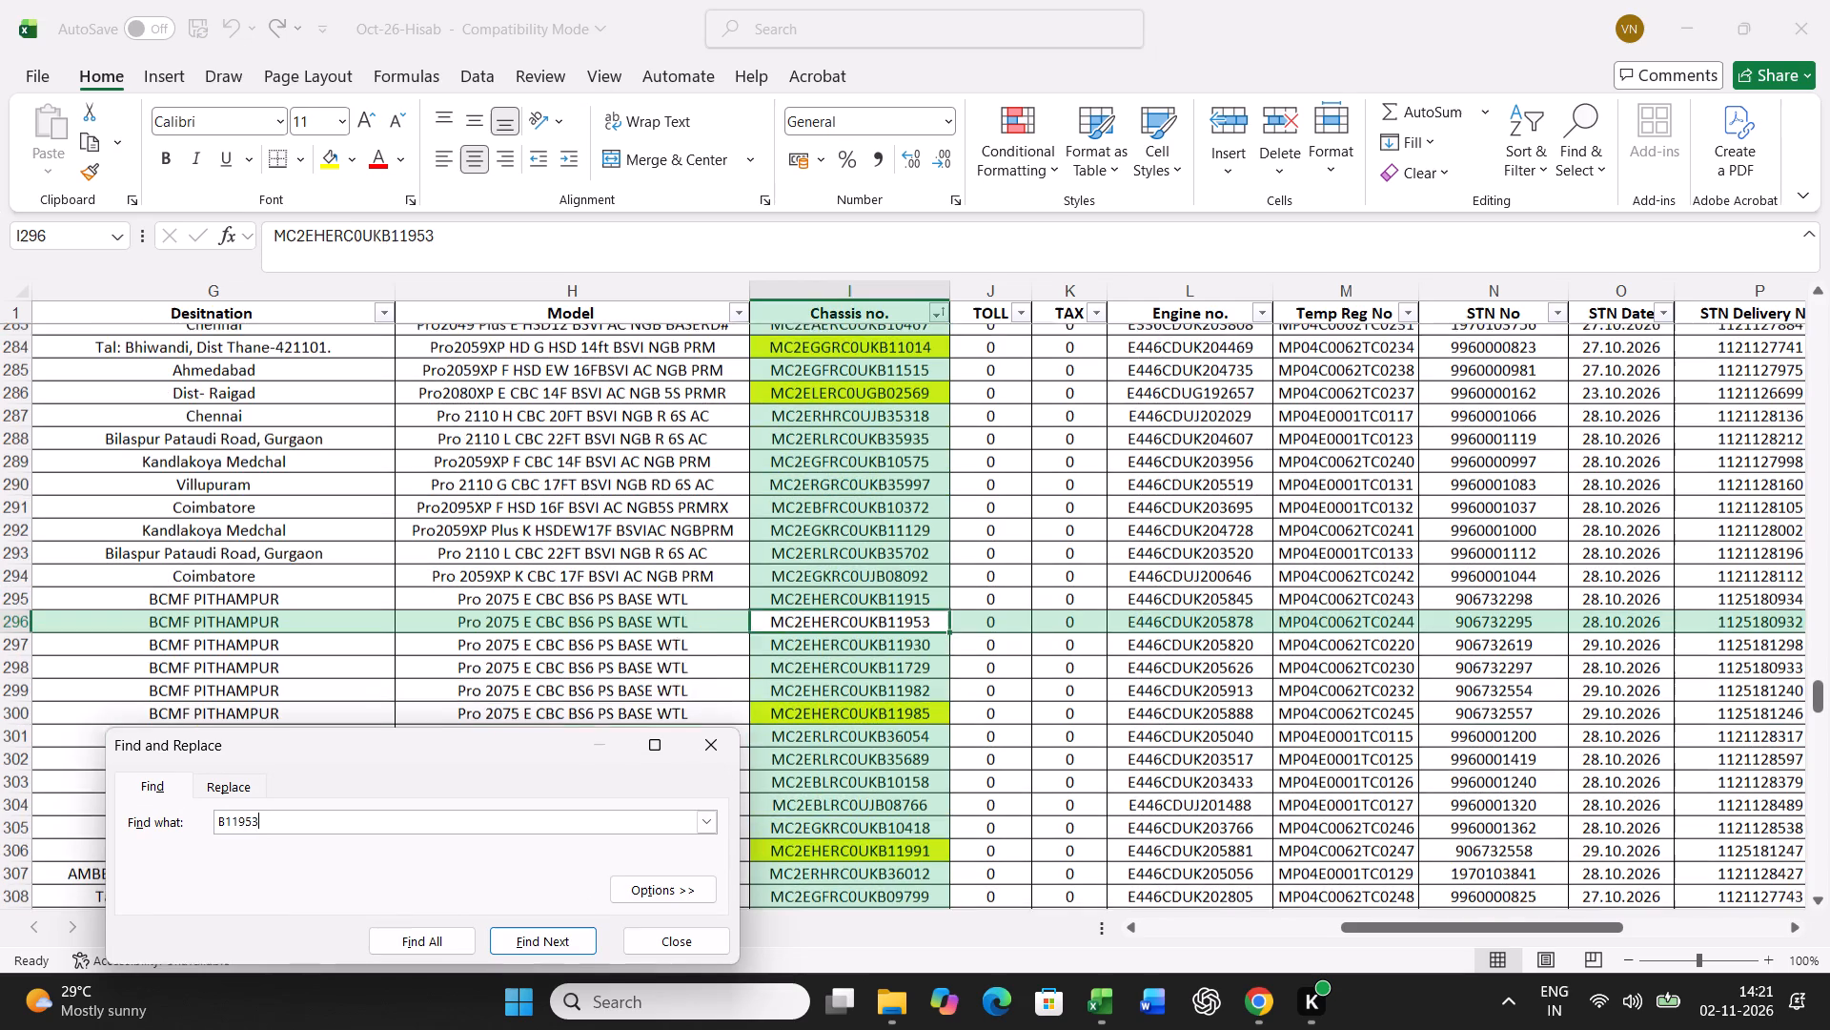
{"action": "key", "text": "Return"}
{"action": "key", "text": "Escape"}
{"action": "left_click", "coordinate": [326, 163]}
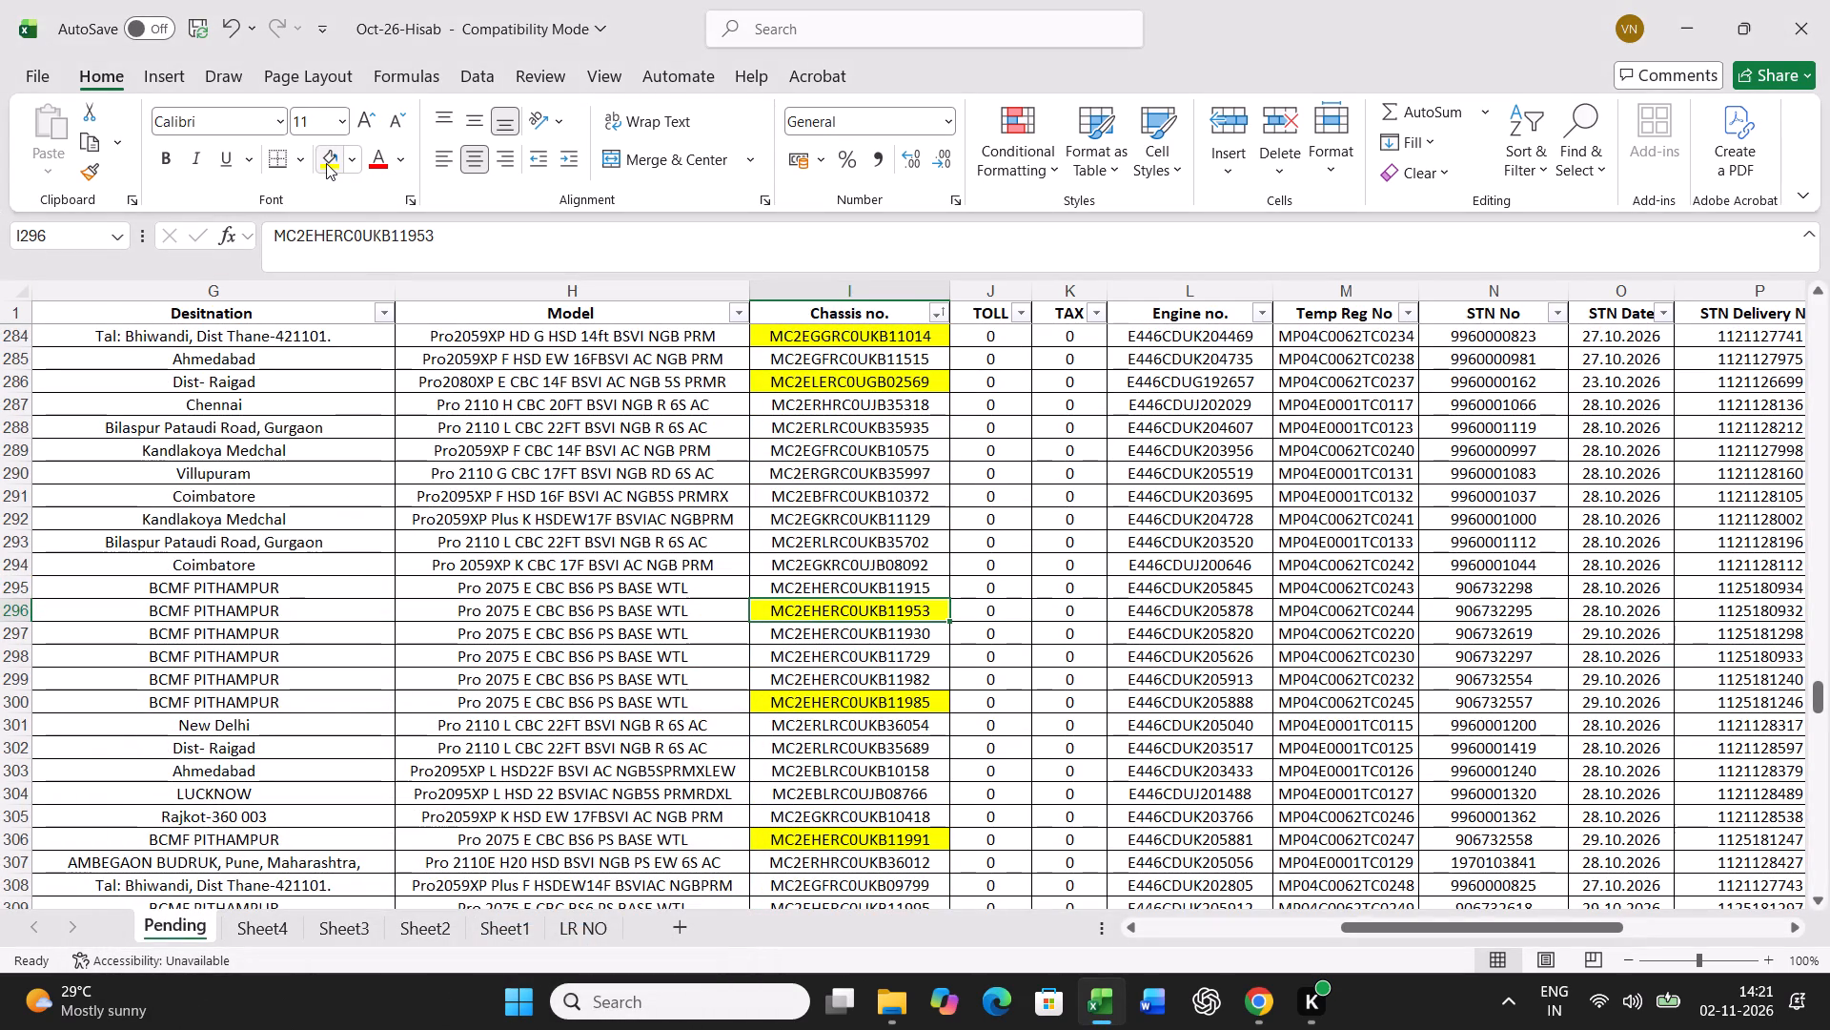
{"action": "key", "text": "ctrl+f"}
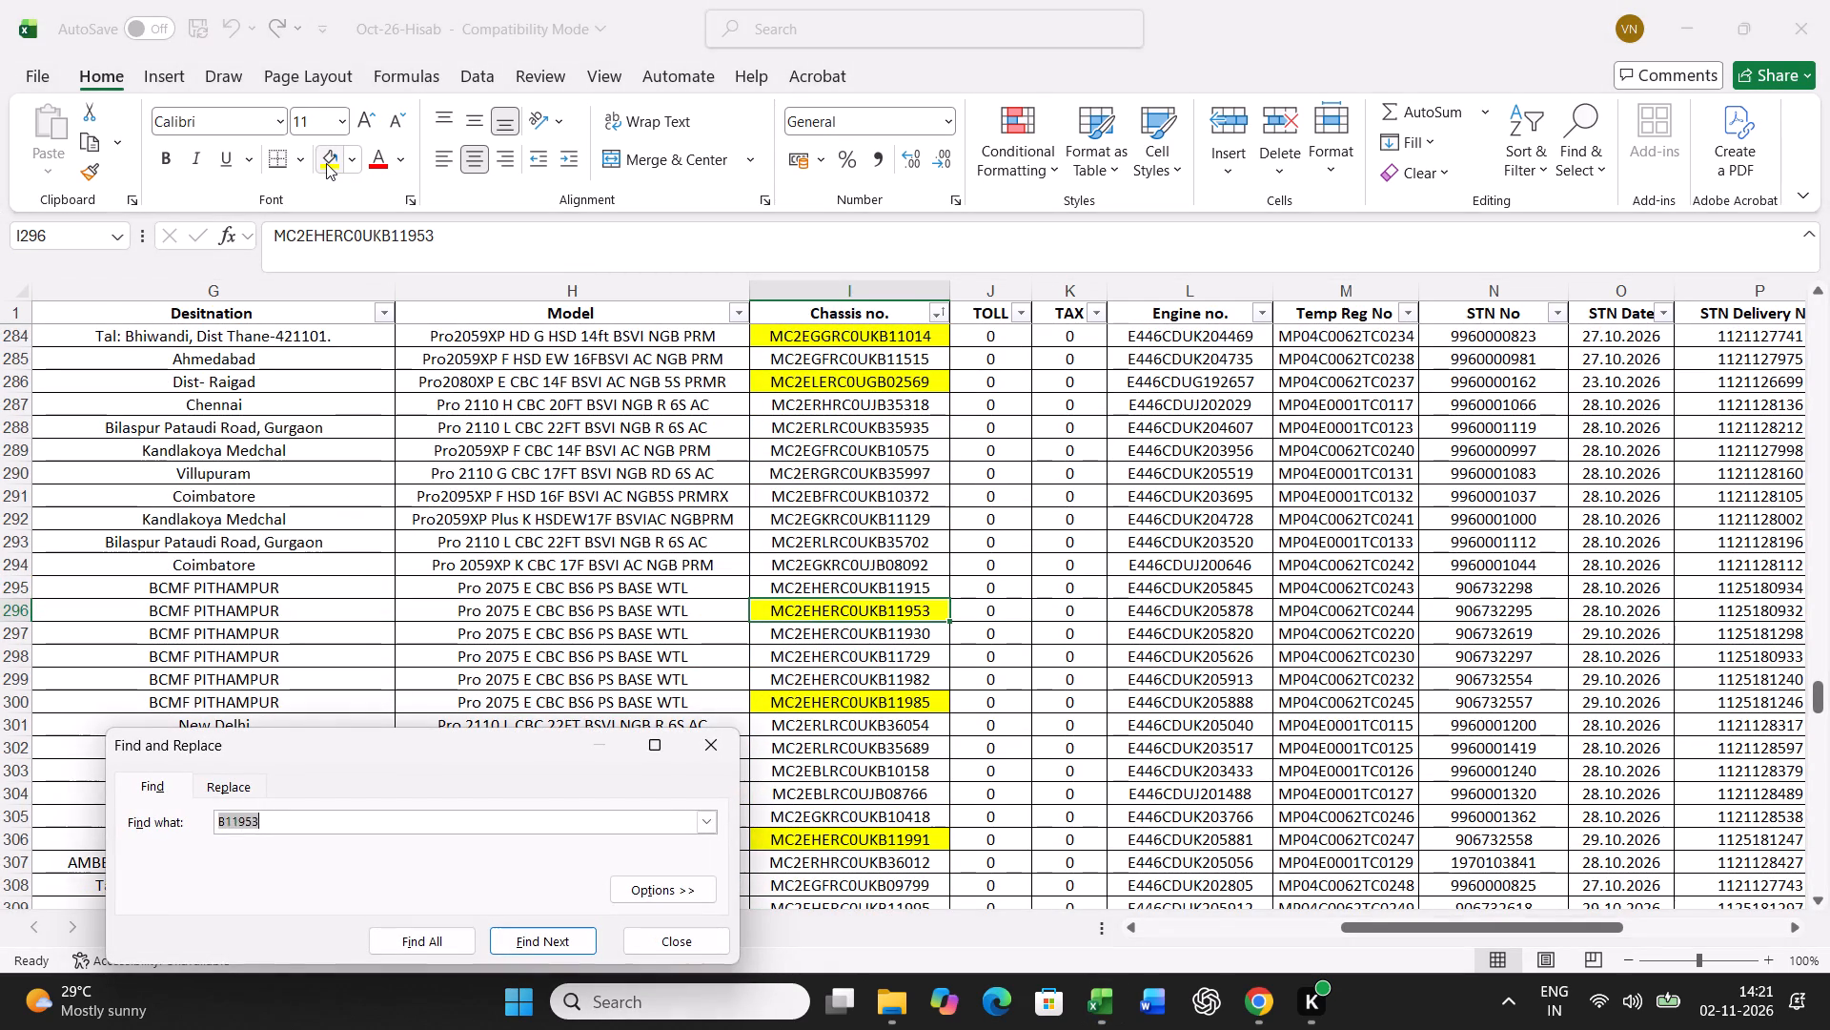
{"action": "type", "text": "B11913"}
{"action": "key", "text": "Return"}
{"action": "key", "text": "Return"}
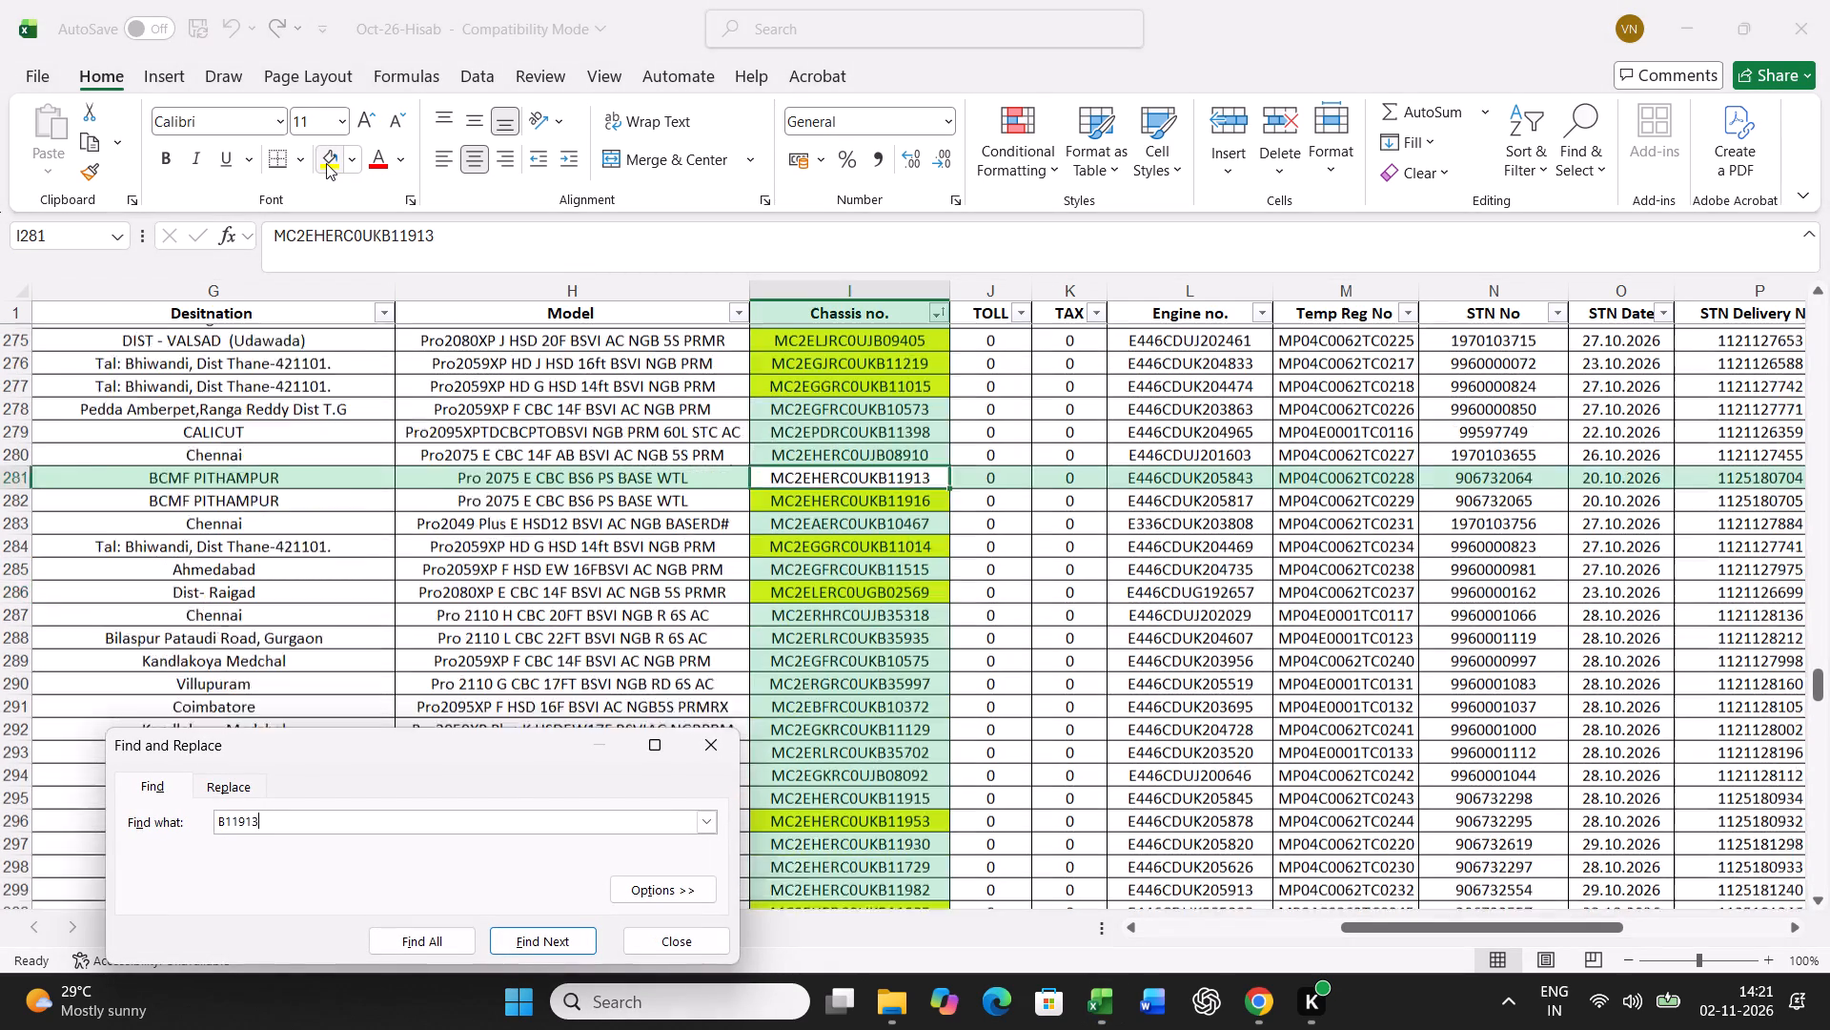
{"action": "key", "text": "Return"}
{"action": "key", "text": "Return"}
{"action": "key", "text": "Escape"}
{"action": "left_click", "coordinate": [326, 160]}
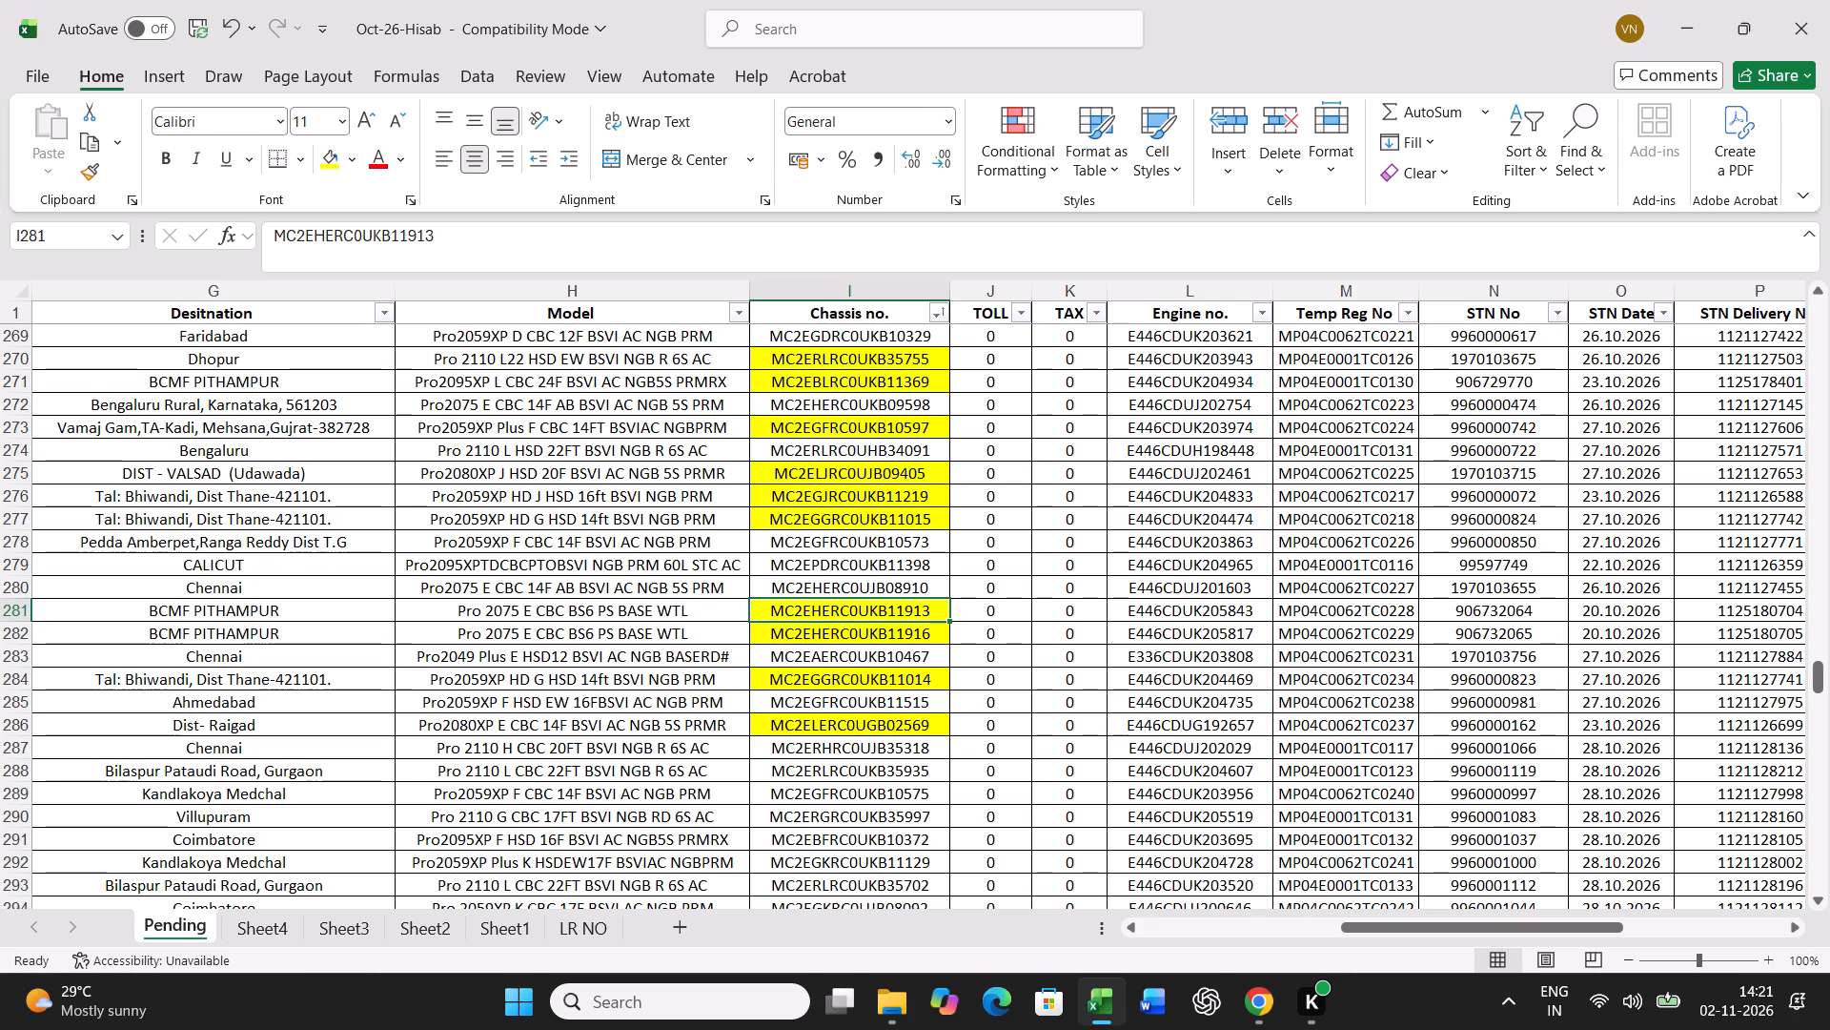
Find the chassis number ending in B11915 and fill its cell yellow.
{"action": "key", "text": "ctrl+f"}
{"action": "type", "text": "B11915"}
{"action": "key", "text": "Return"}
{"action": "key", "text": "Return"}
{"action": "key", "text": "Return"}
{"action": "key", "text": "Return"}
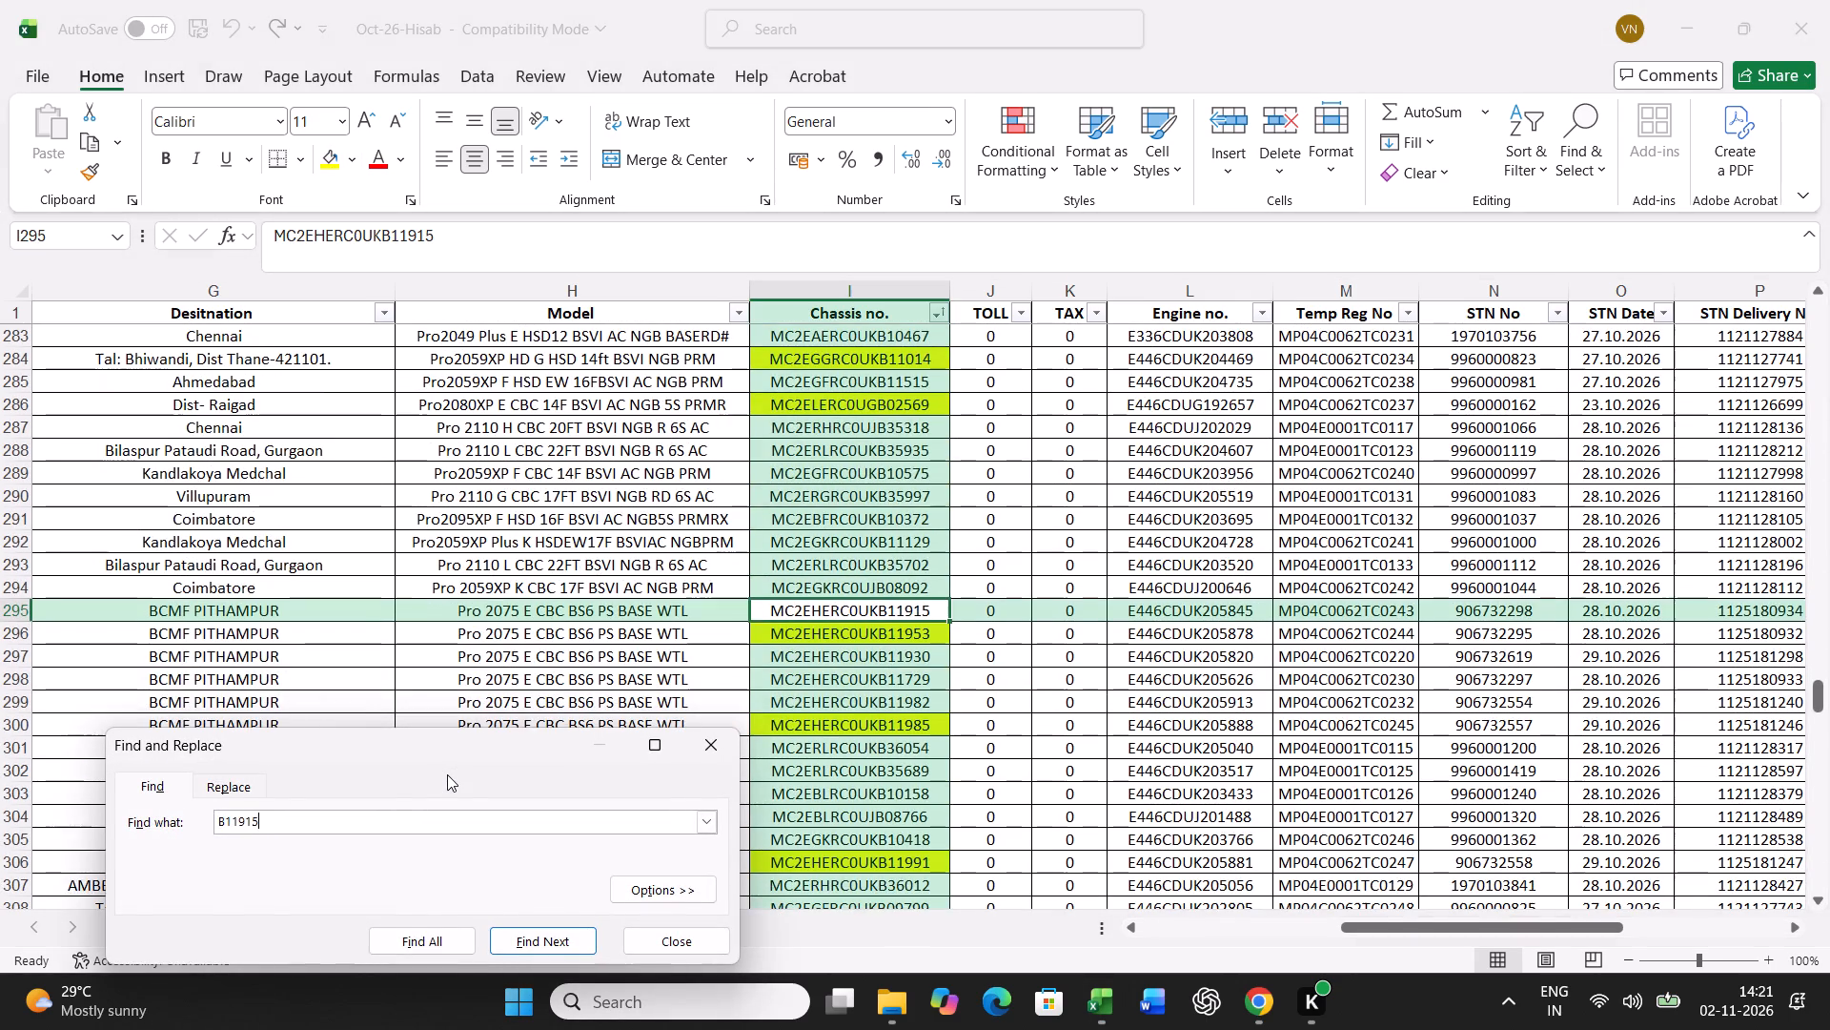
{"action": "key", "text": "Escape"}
{"action": "left_click", "coordinate": [335, 166]}
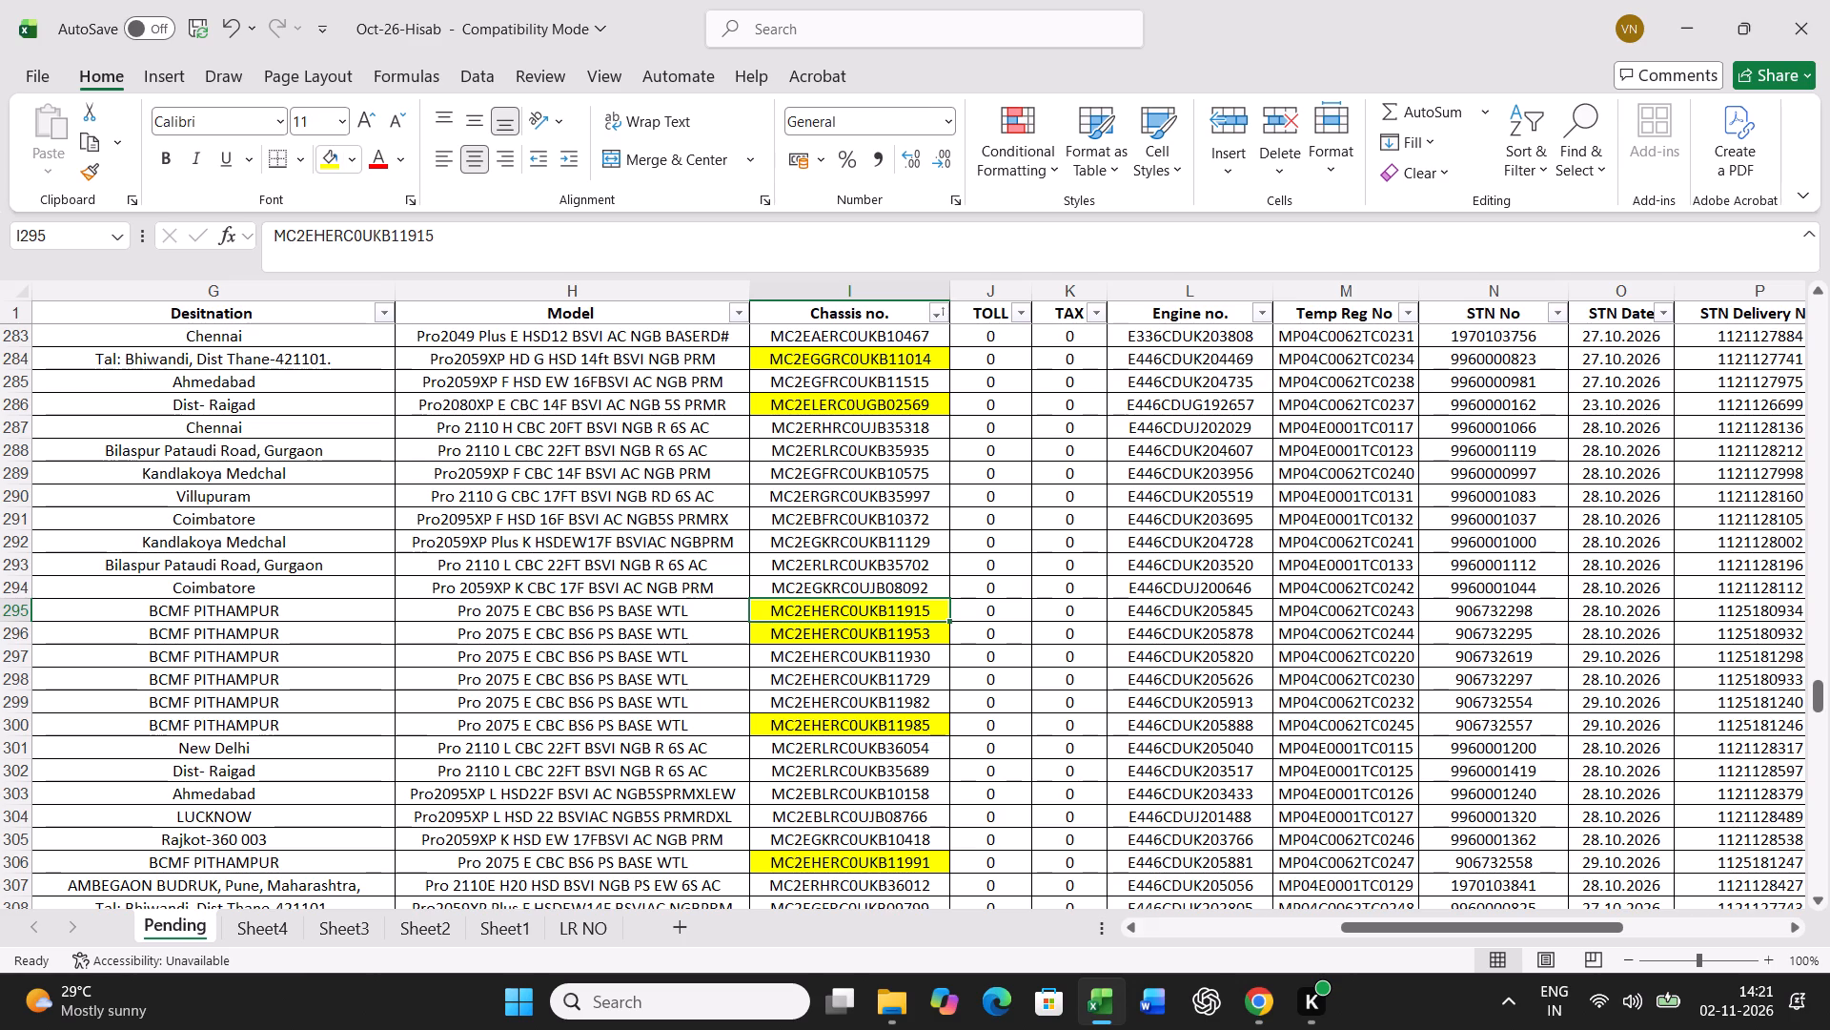
Find the chassis number ending in 591552 and fill its cell yellow.
{"action": "key", "text": "ctrl+f"}
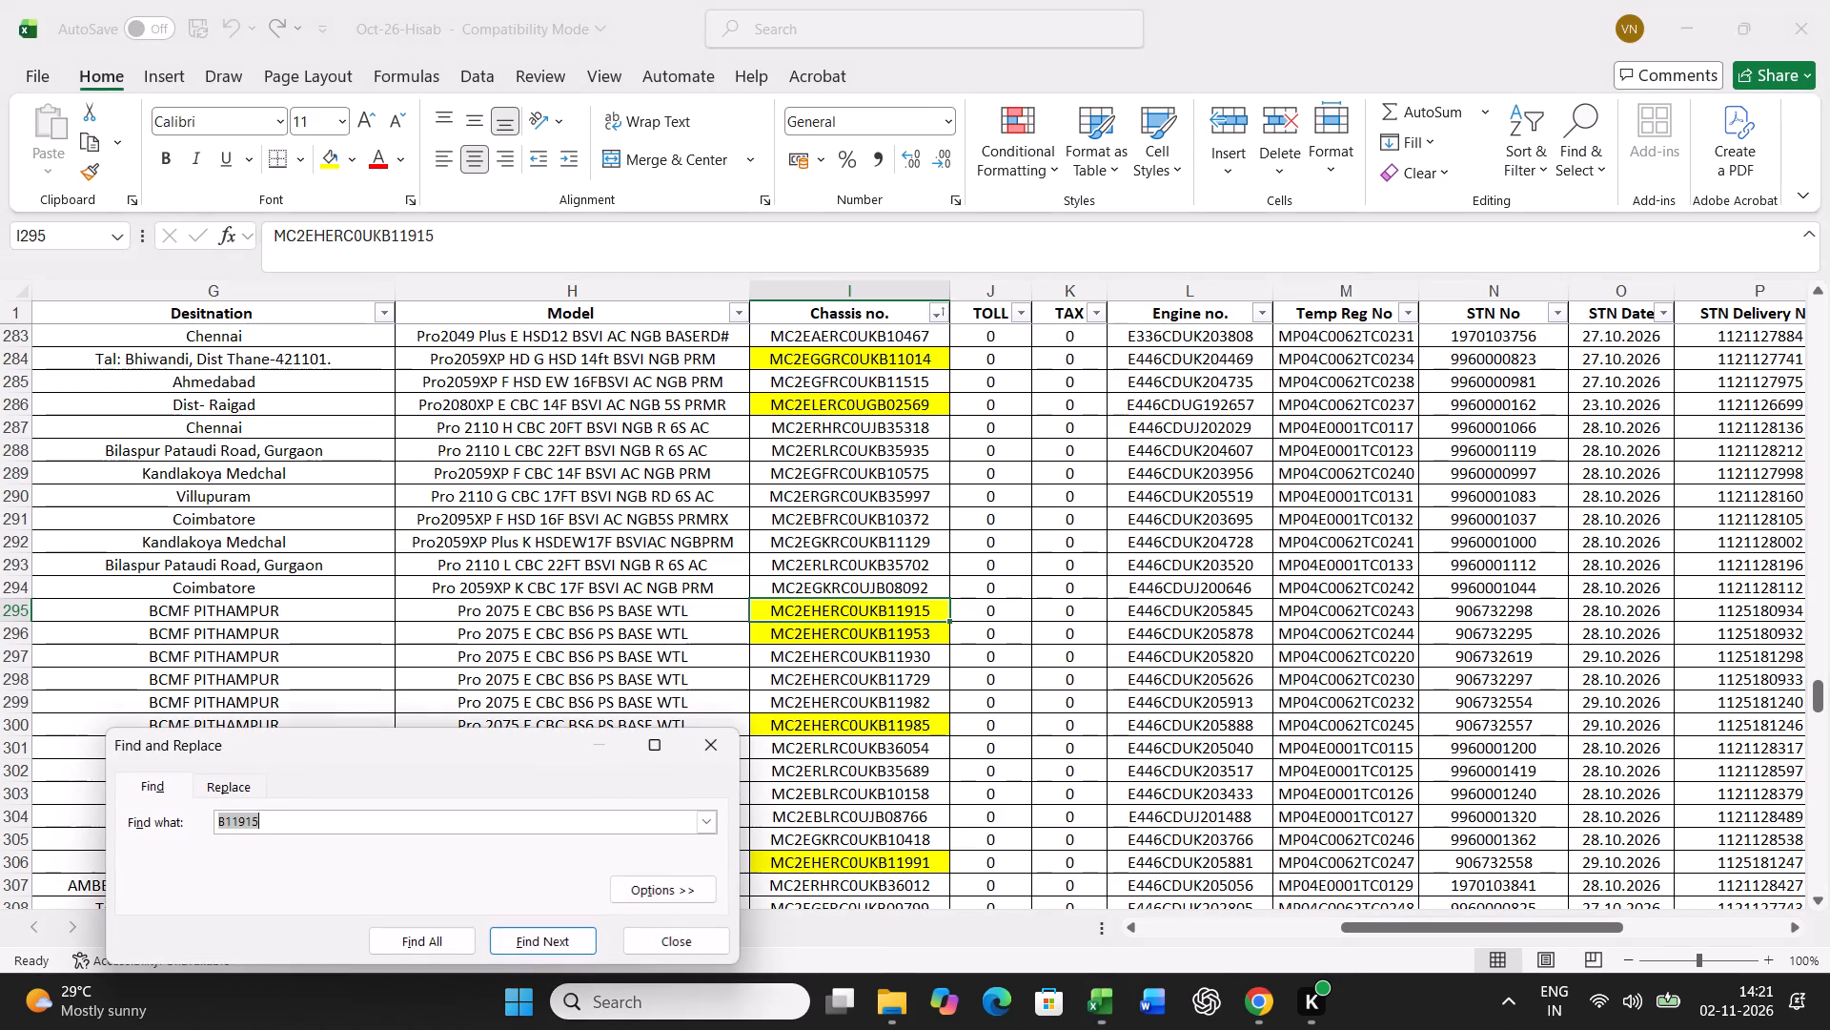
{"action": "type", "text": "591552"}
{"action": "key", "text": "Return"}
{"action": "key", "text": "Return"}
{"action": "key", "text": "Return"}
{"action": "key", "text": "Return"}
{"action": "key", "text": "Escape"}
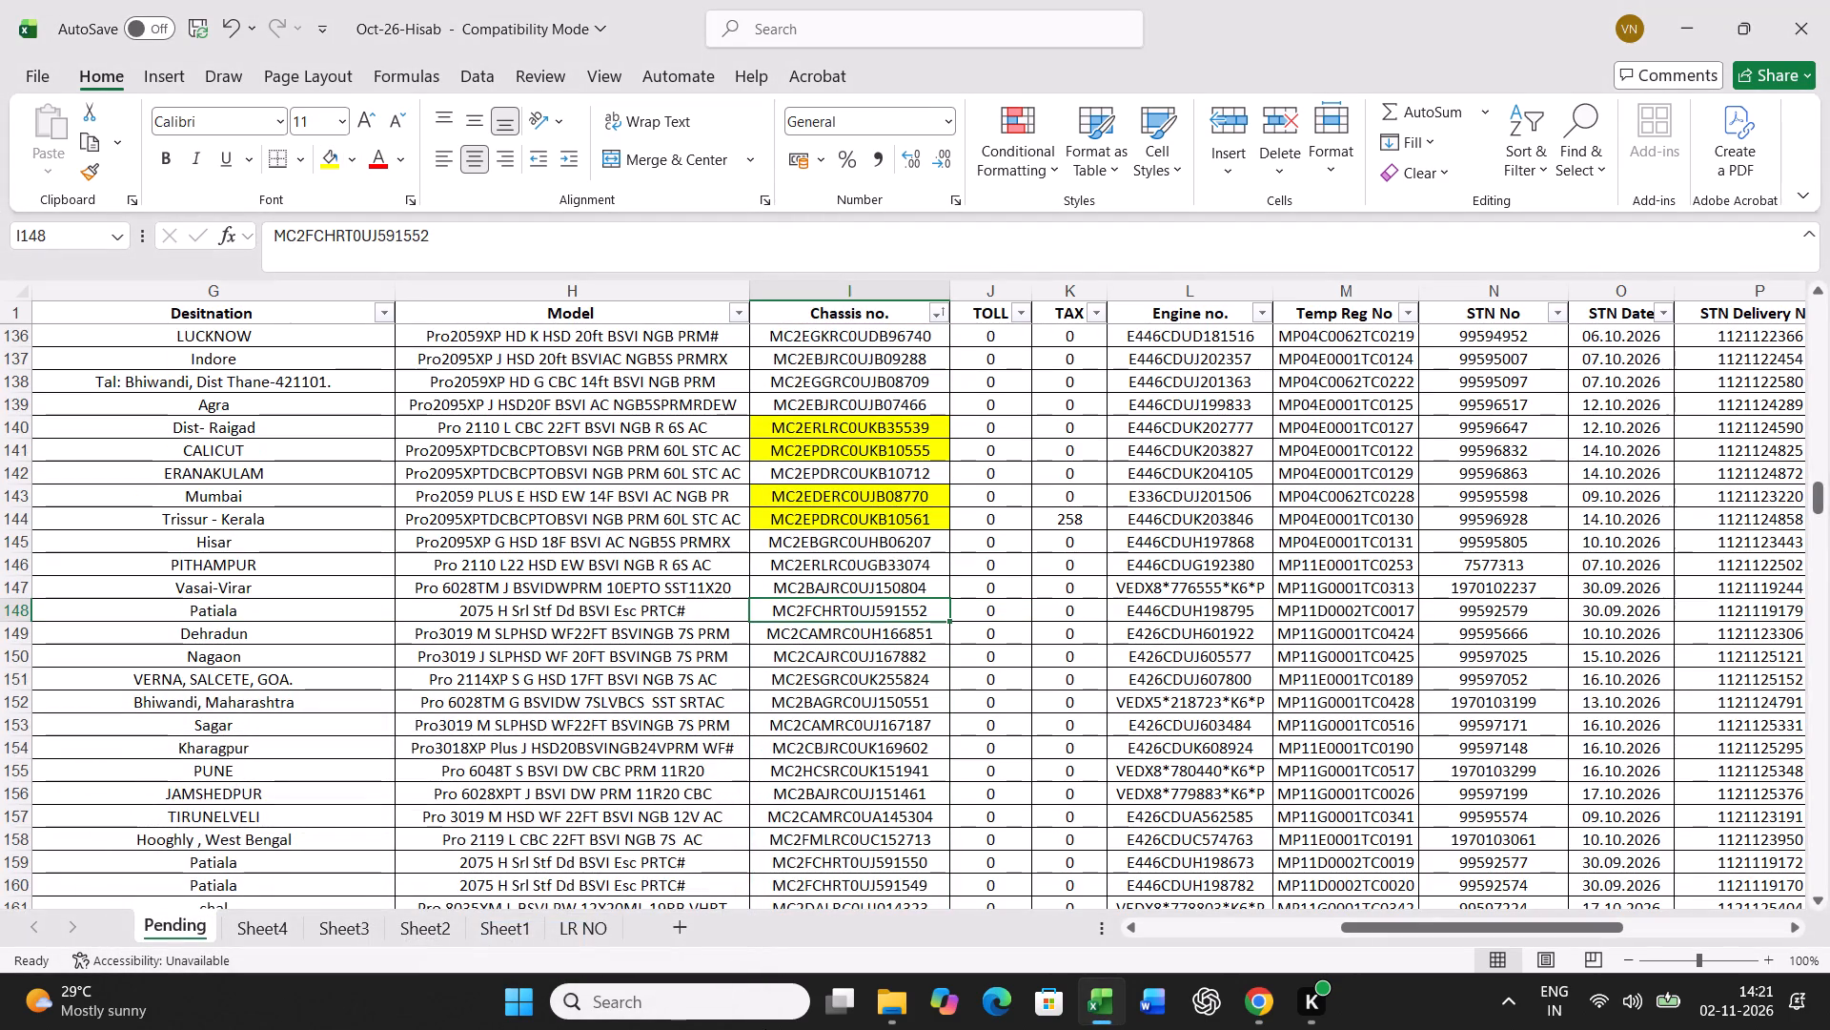
{"action": "left_click", "coordinate": [320, 155]}
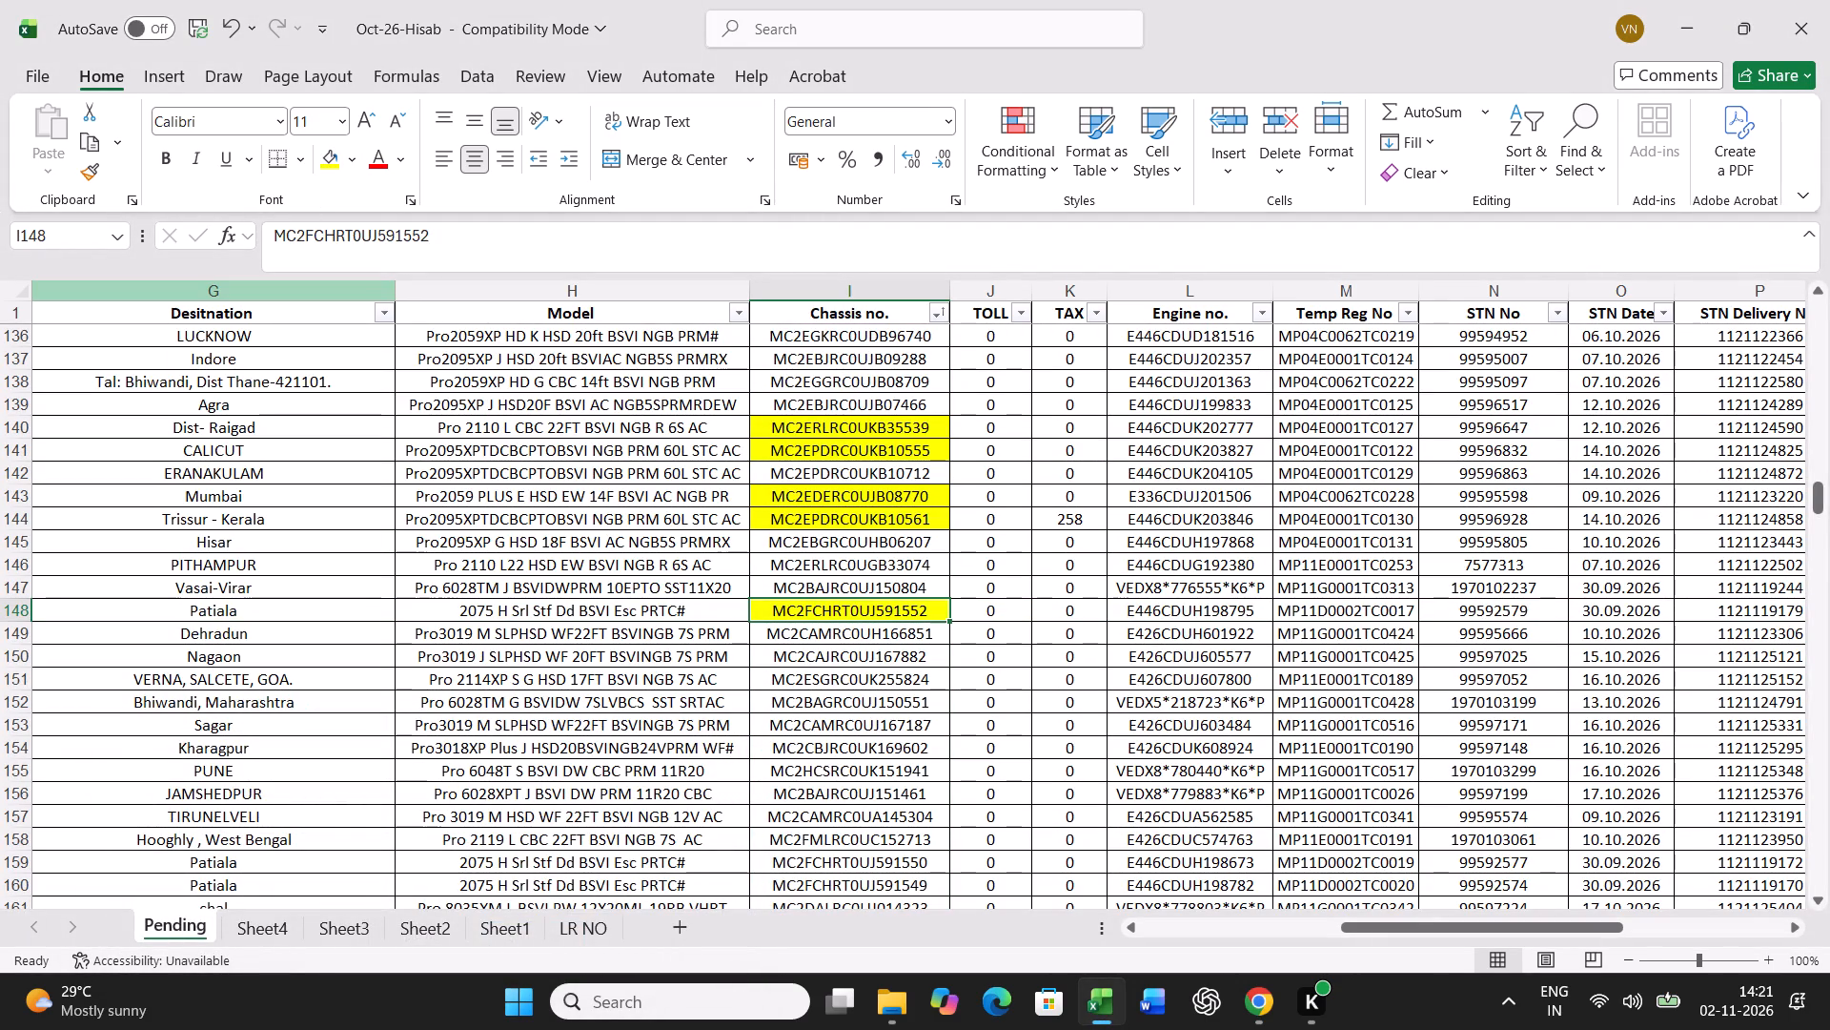
{"action": "key", "text": "ctrl+f"}
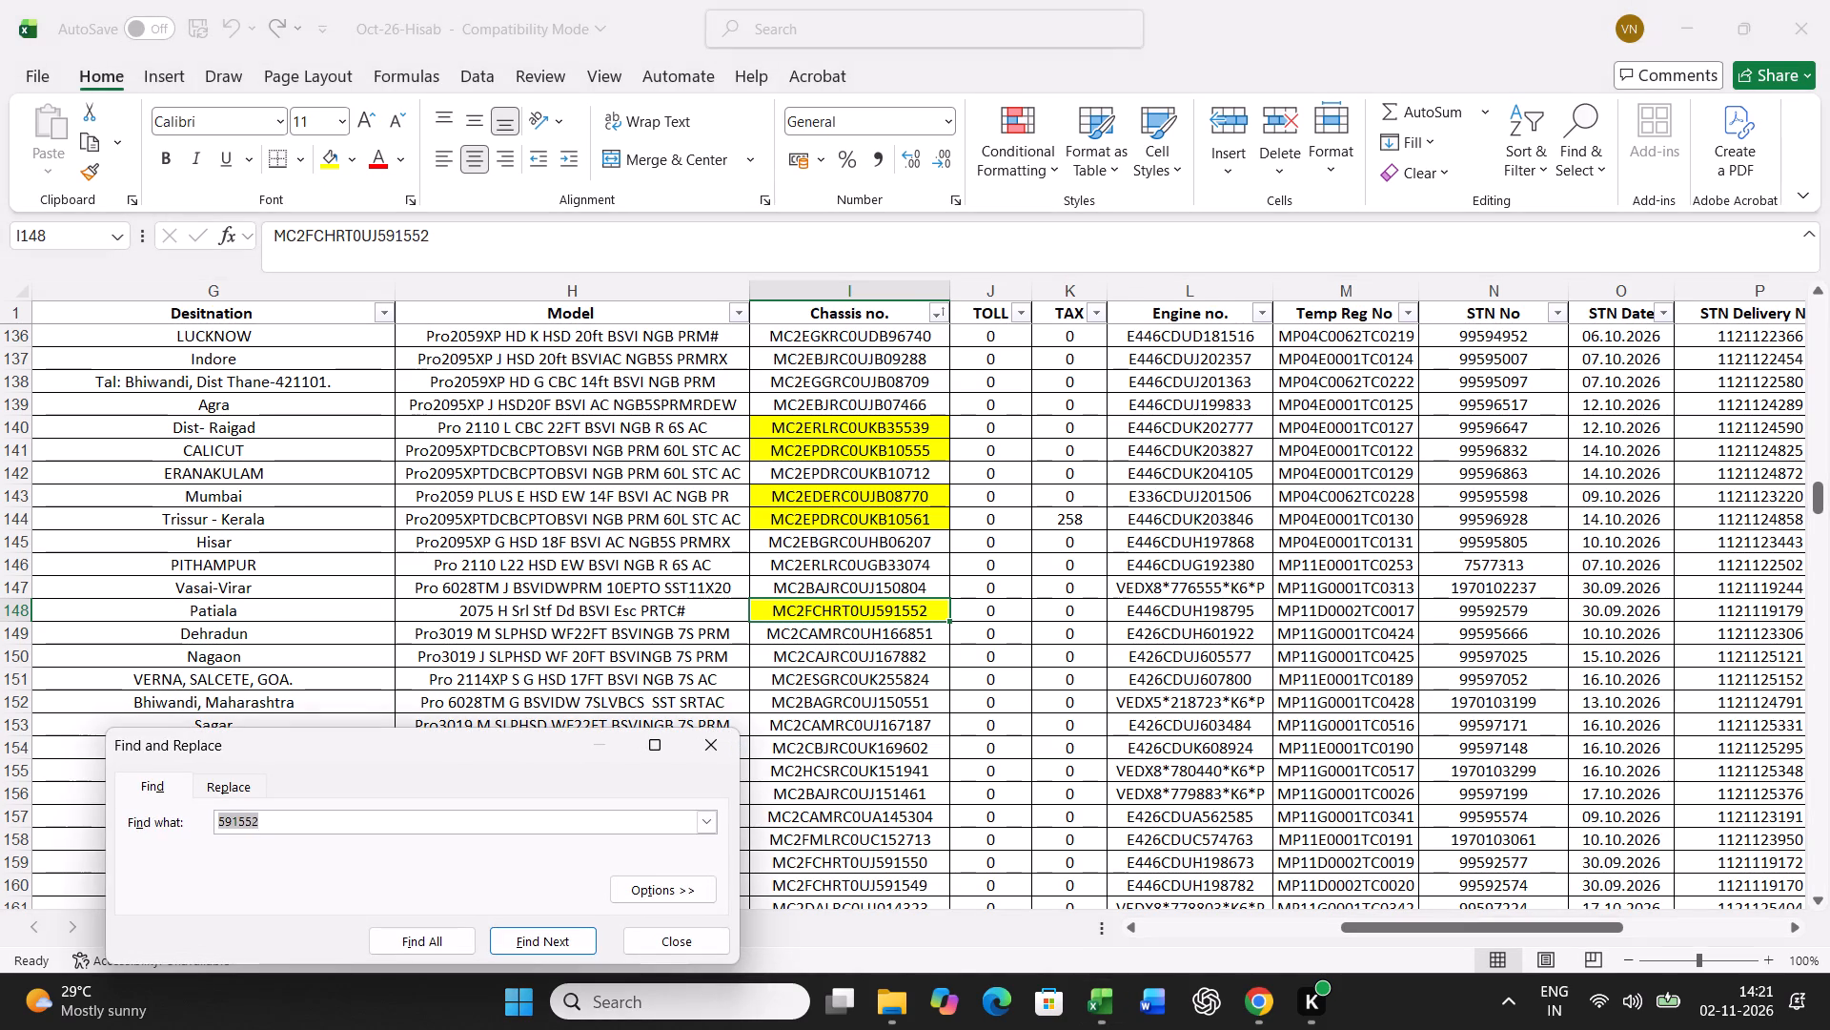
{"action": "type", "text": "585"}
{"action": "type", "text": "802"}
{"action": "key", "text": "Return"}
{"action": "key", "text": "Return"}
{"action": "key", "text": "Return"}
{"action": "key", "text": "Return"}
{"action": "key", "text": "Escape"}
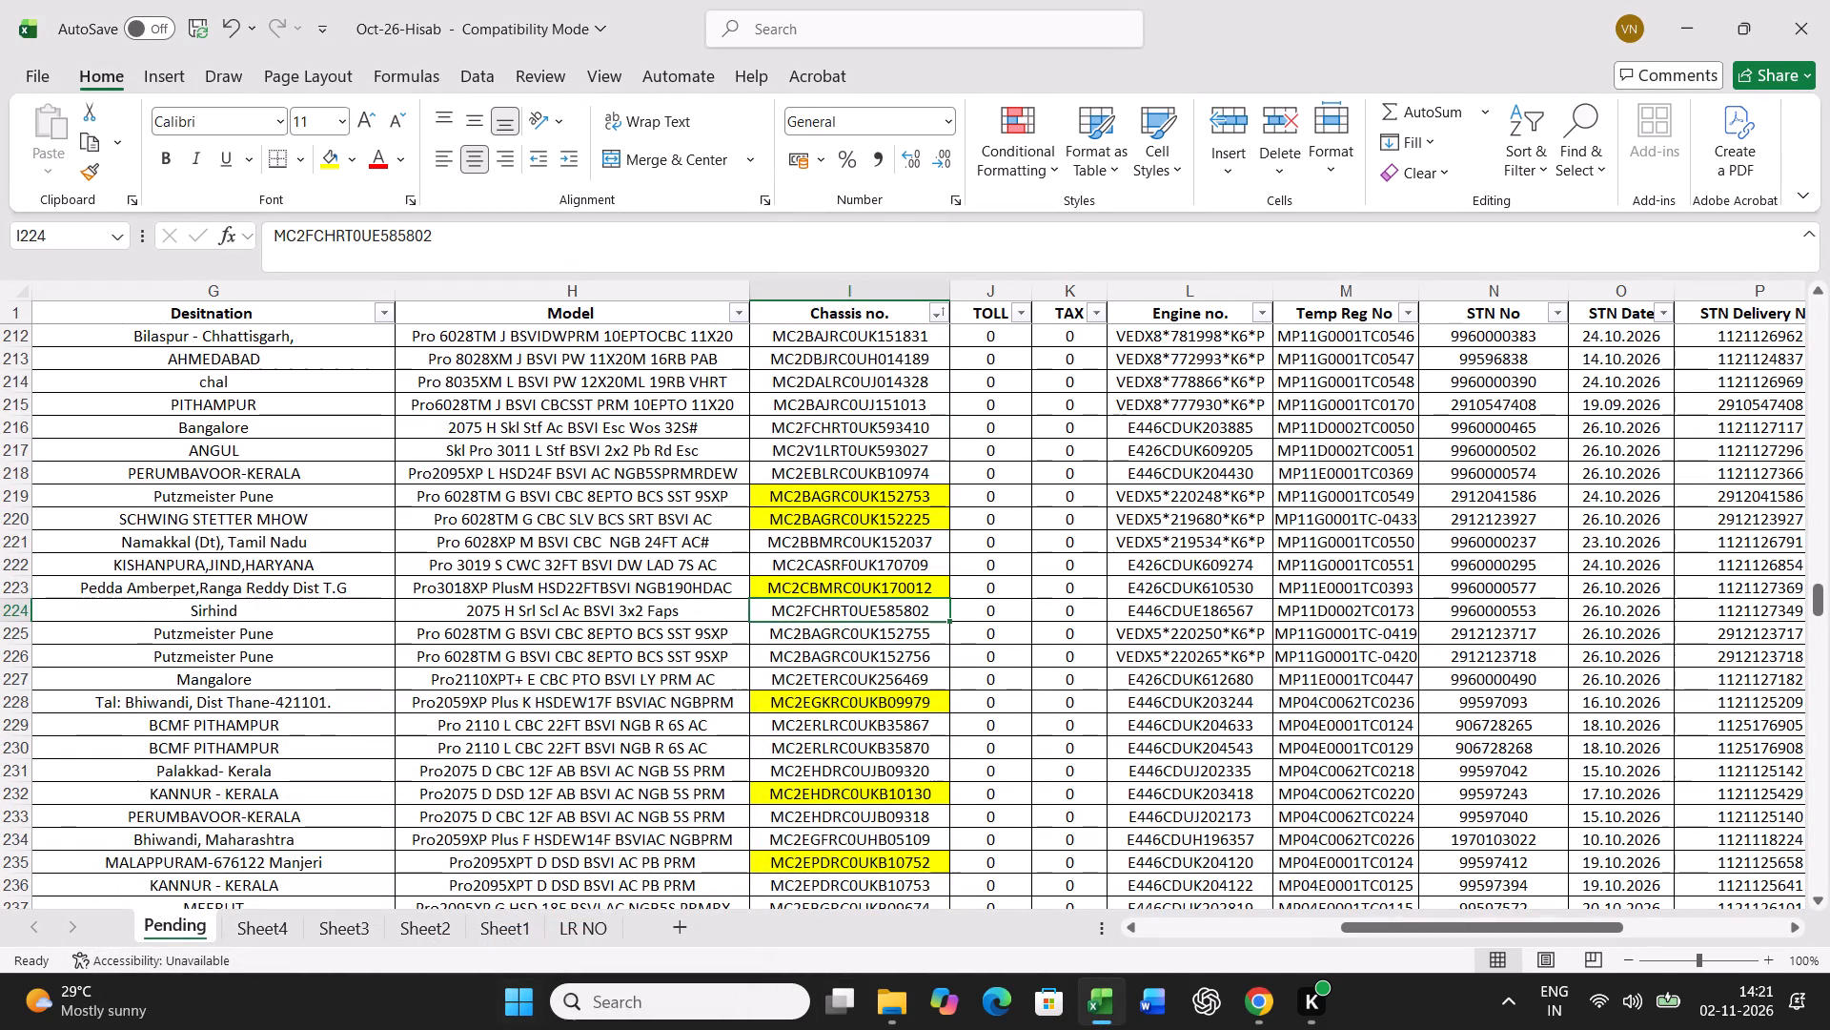
{"action": "left_click", "coordinate": [328, 165]}
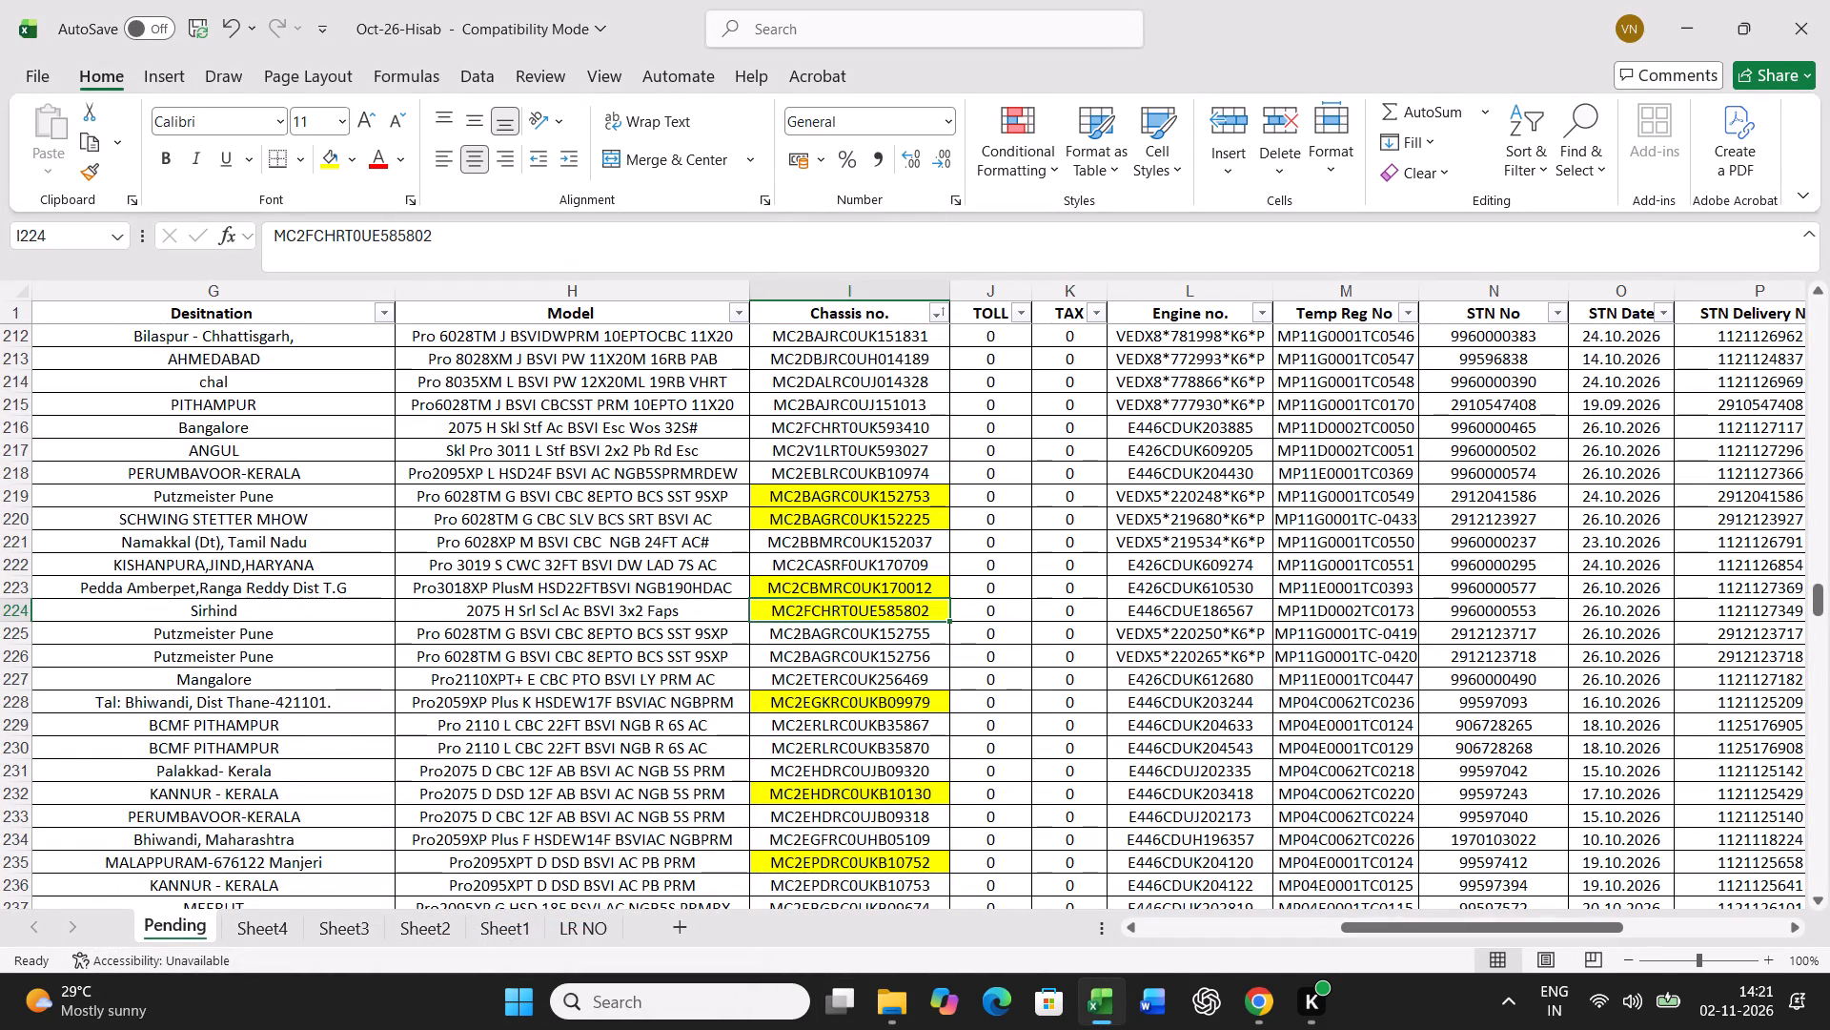
Find the chassis number ending in 140056 and fill its cell yellow.
{"action": "key", "text": "ctrl+f"}
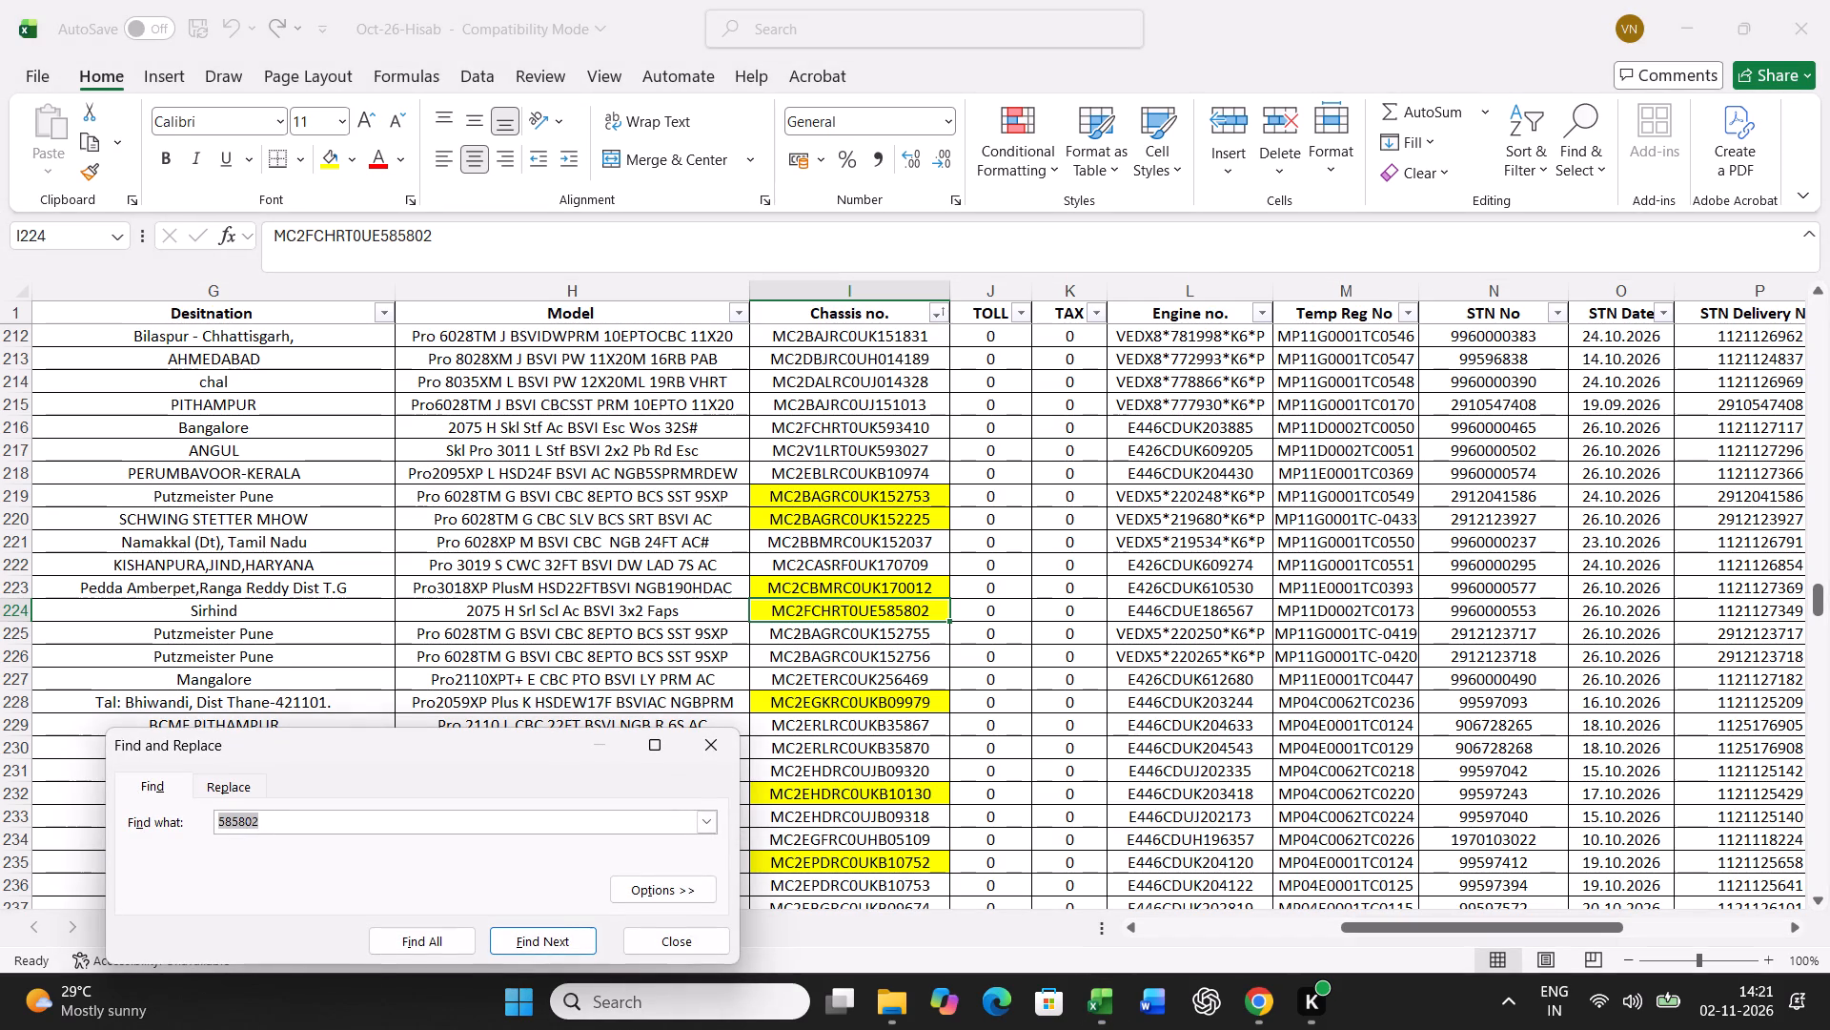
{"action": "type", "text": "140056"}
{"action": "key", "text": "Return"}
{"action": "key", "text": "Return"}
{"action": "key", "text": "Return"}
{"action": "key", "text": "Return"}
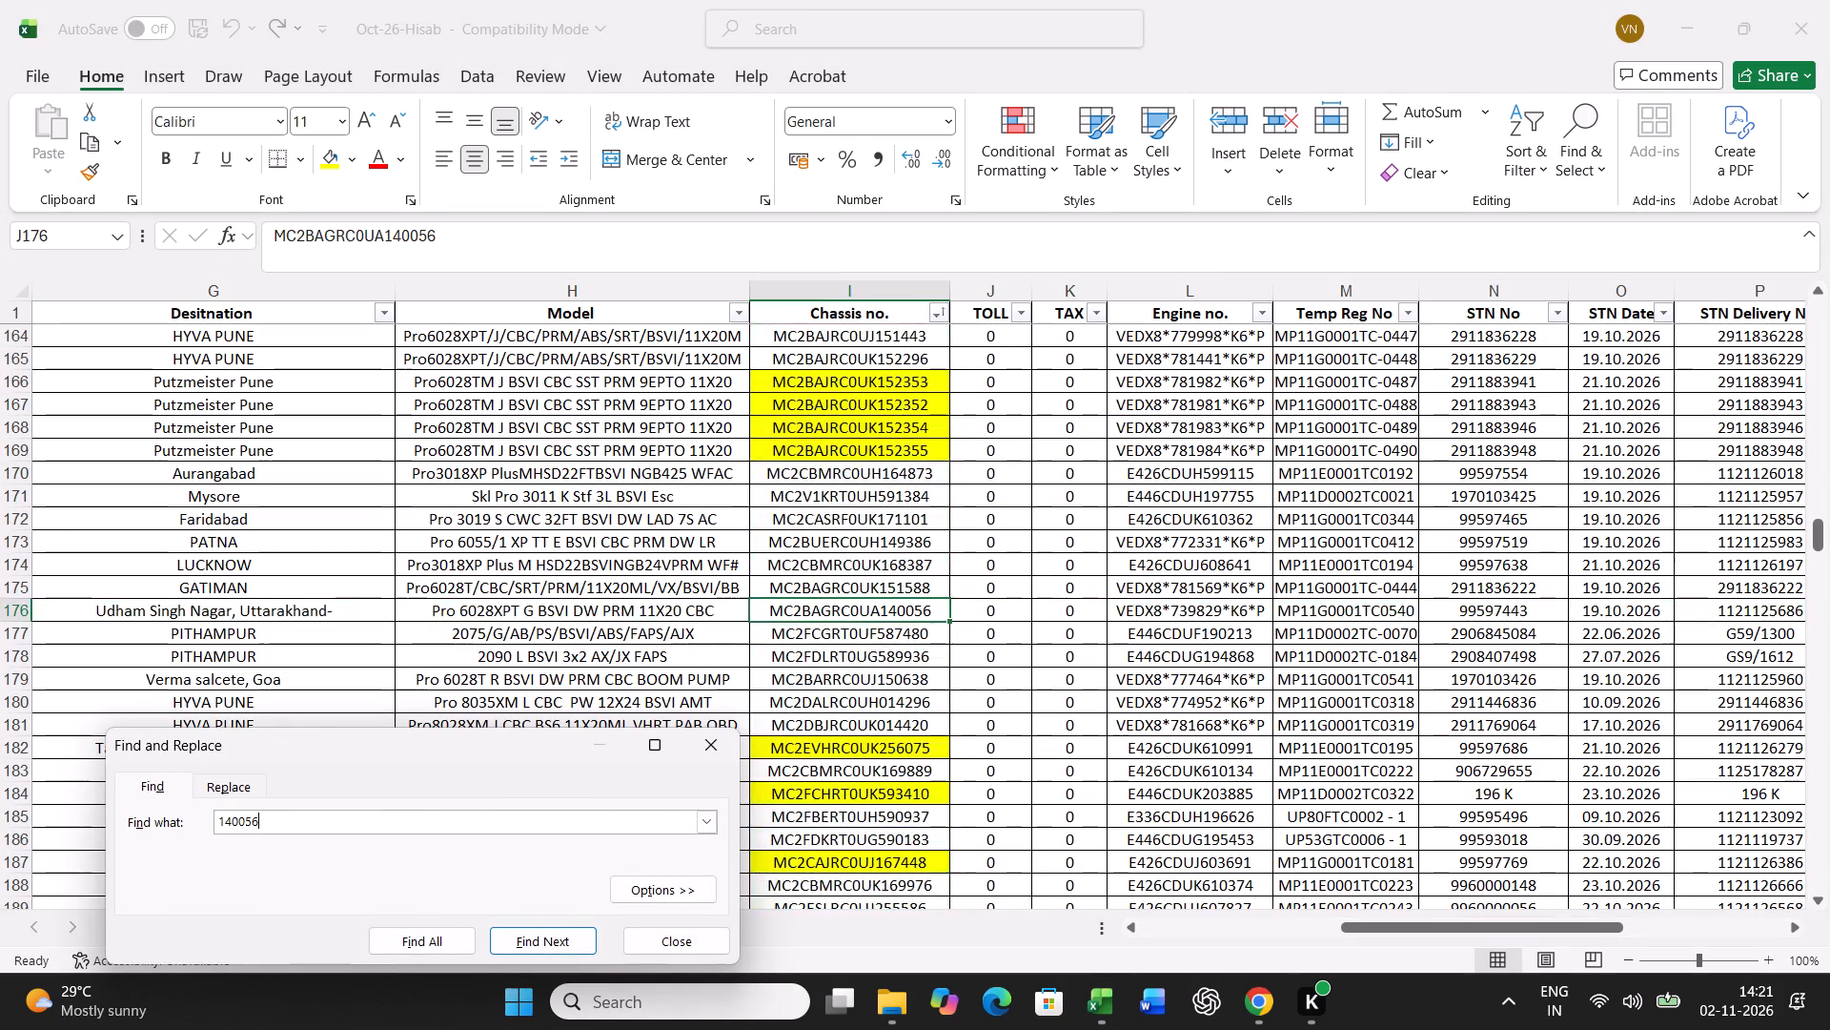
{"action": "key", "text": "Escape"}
{"action": "left_click", "coordinate": [332, 171]}
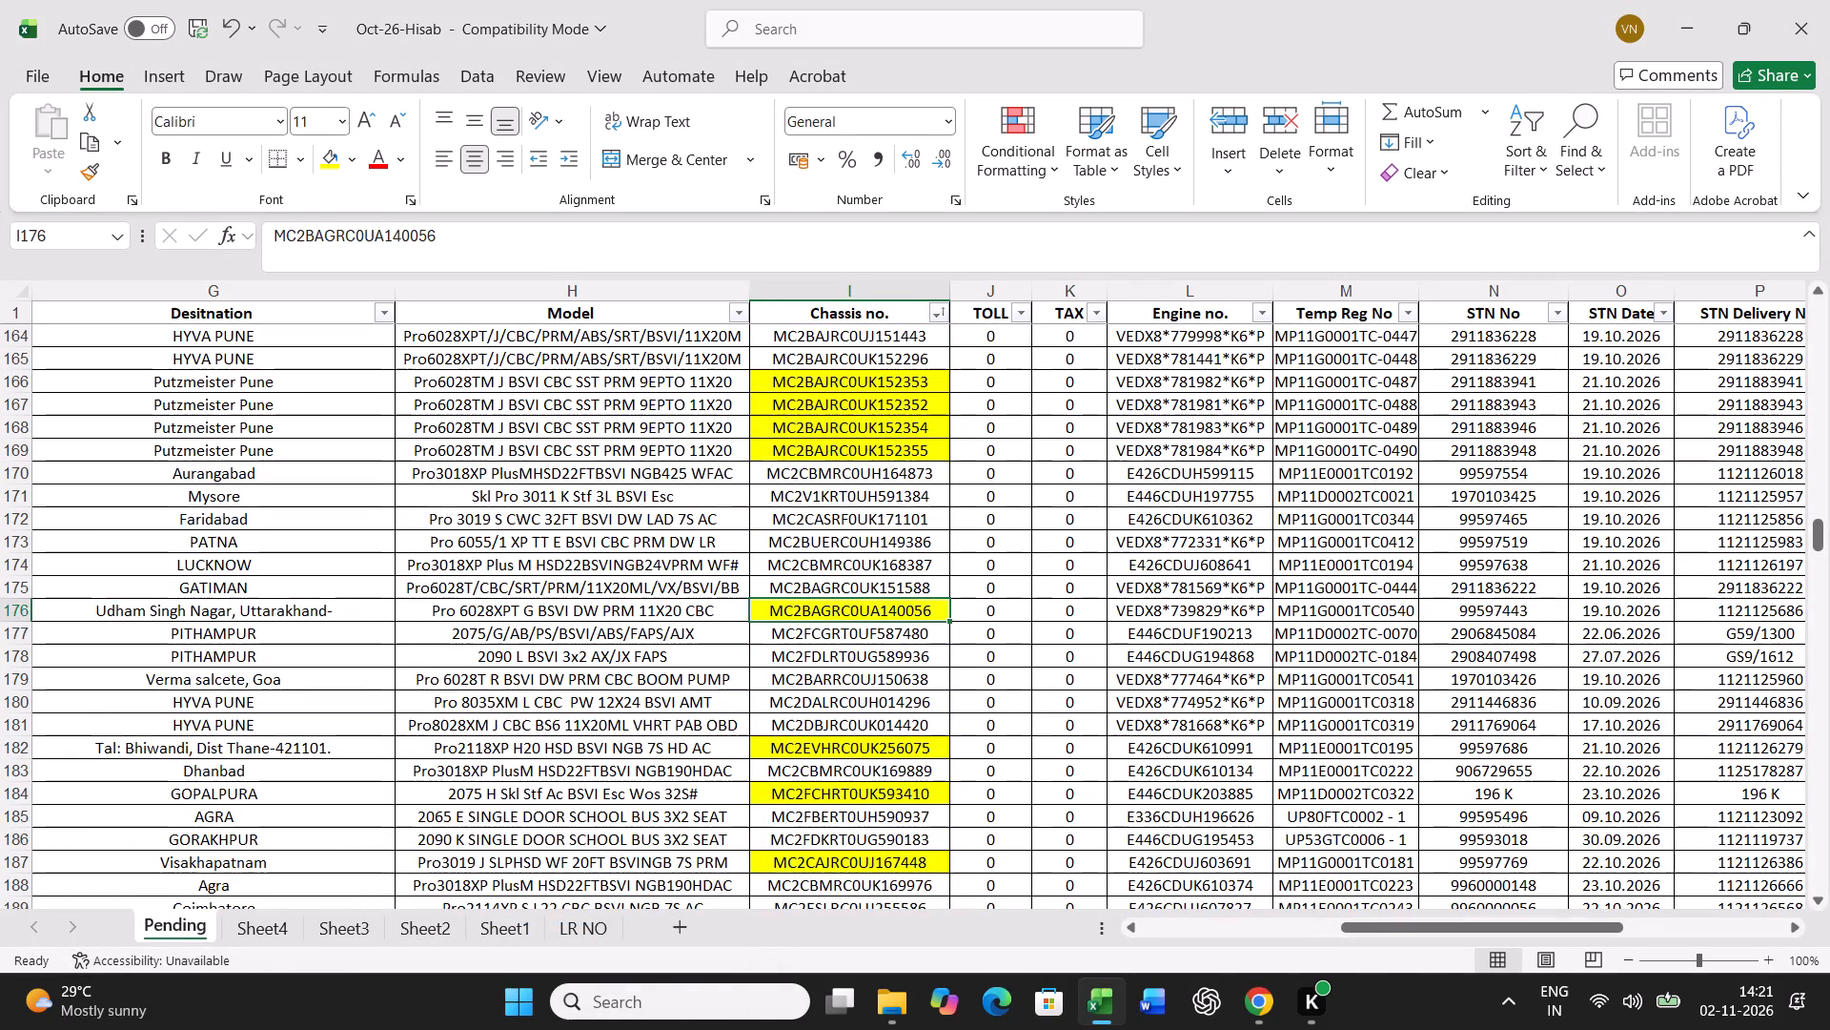
Find the chassis number ending in 166851 and fill its cell yellow.
{"action": "key", "text": "ctrl+f"}
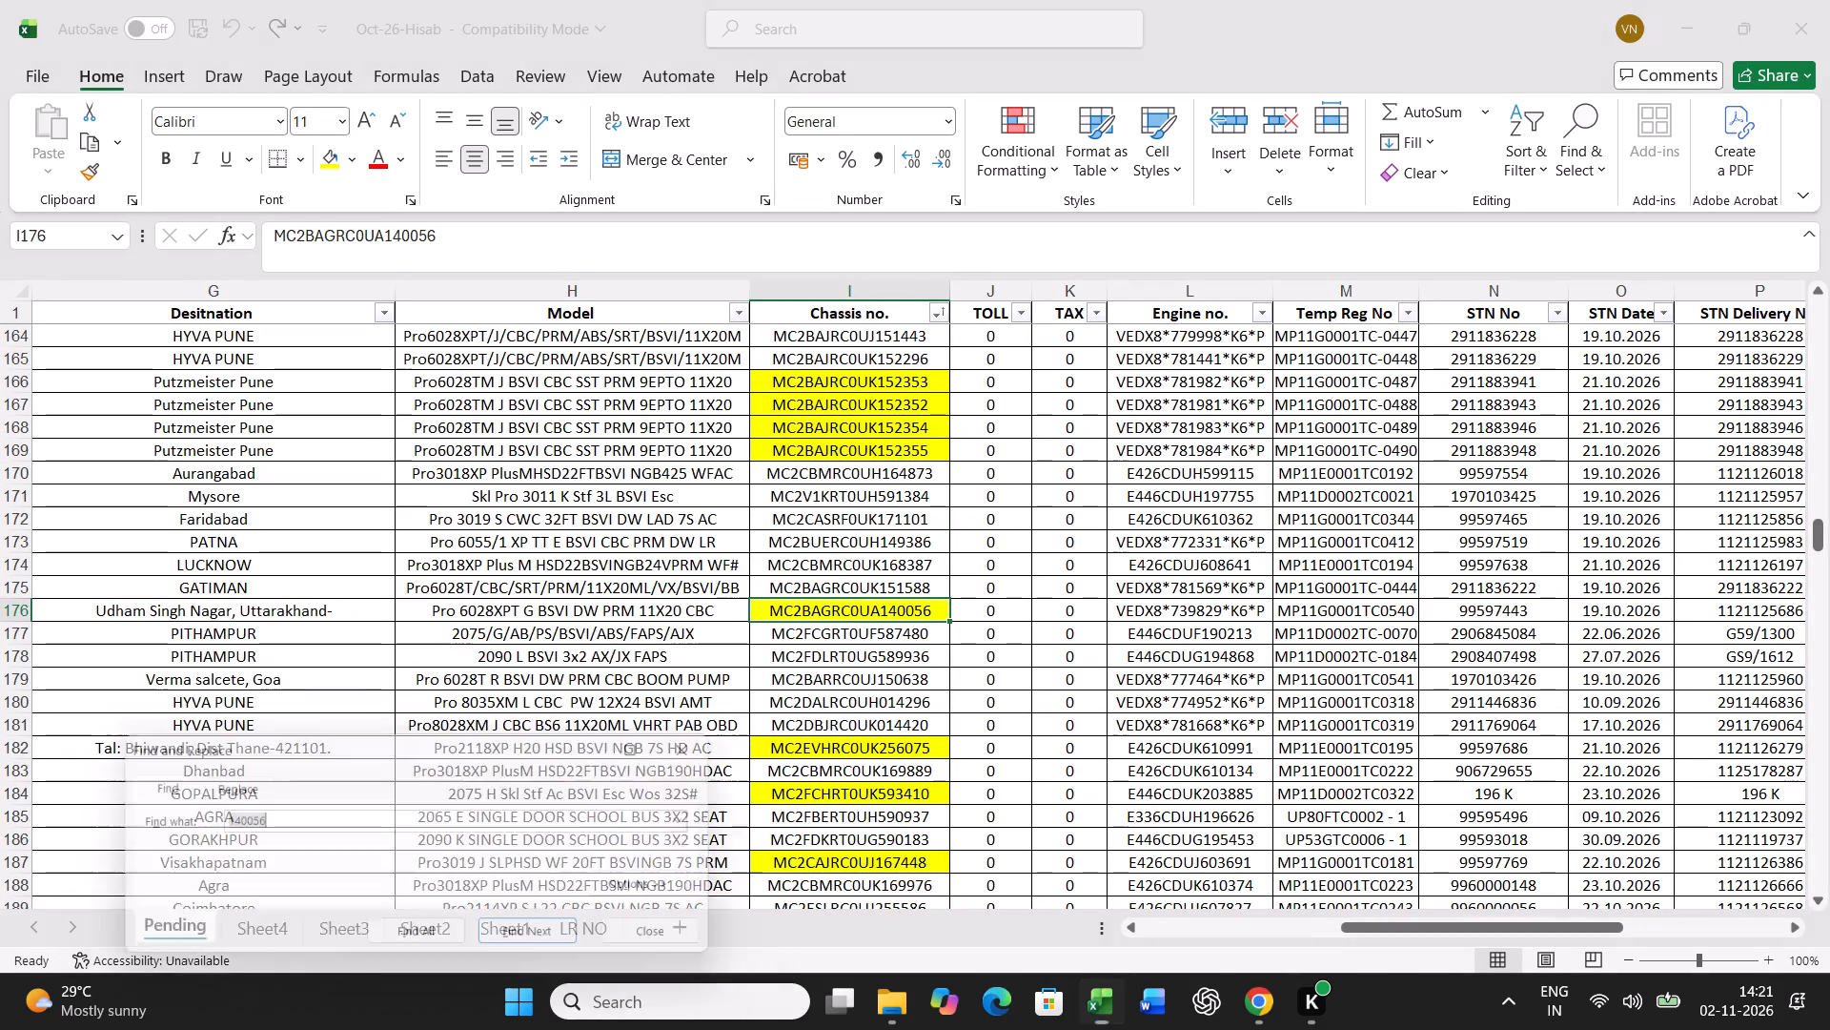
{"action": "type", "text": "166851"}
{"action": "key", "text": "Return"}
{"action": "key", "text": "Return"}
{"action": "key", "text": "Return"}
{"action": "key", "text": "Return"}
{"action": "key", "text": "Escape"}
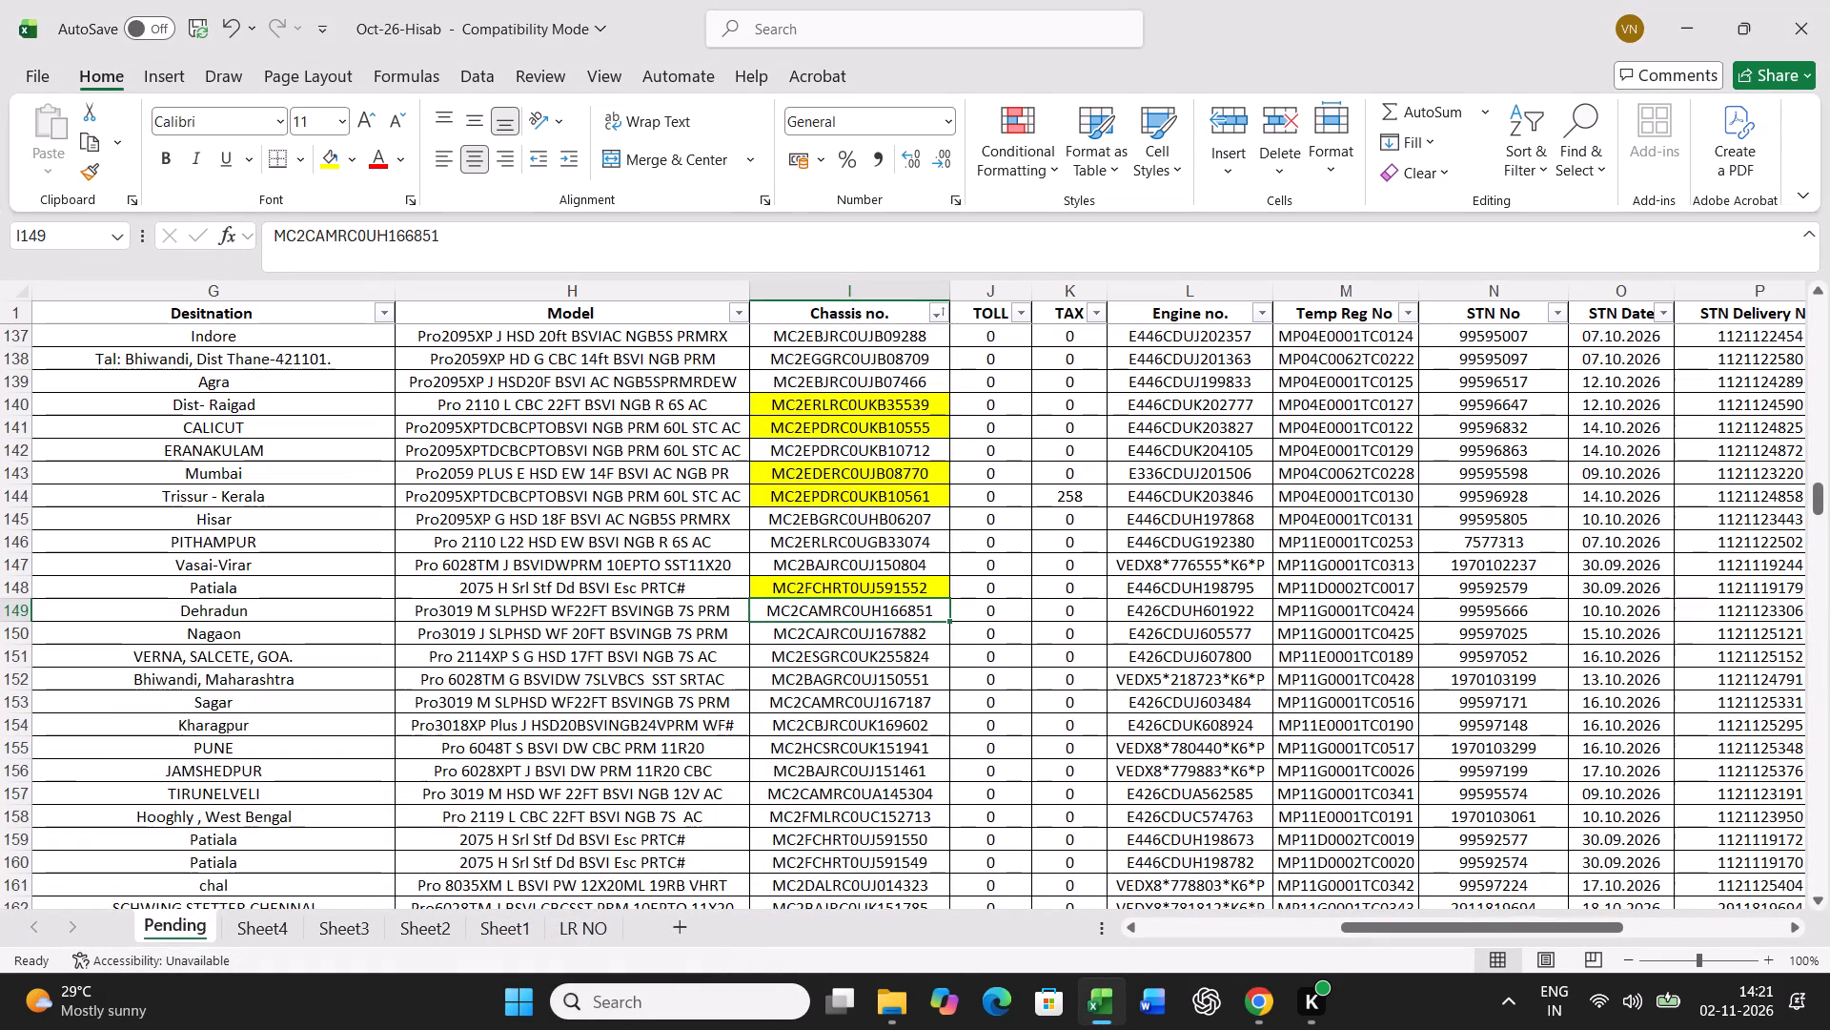
{"action": "left_click", "coordinate": [320, 162]}
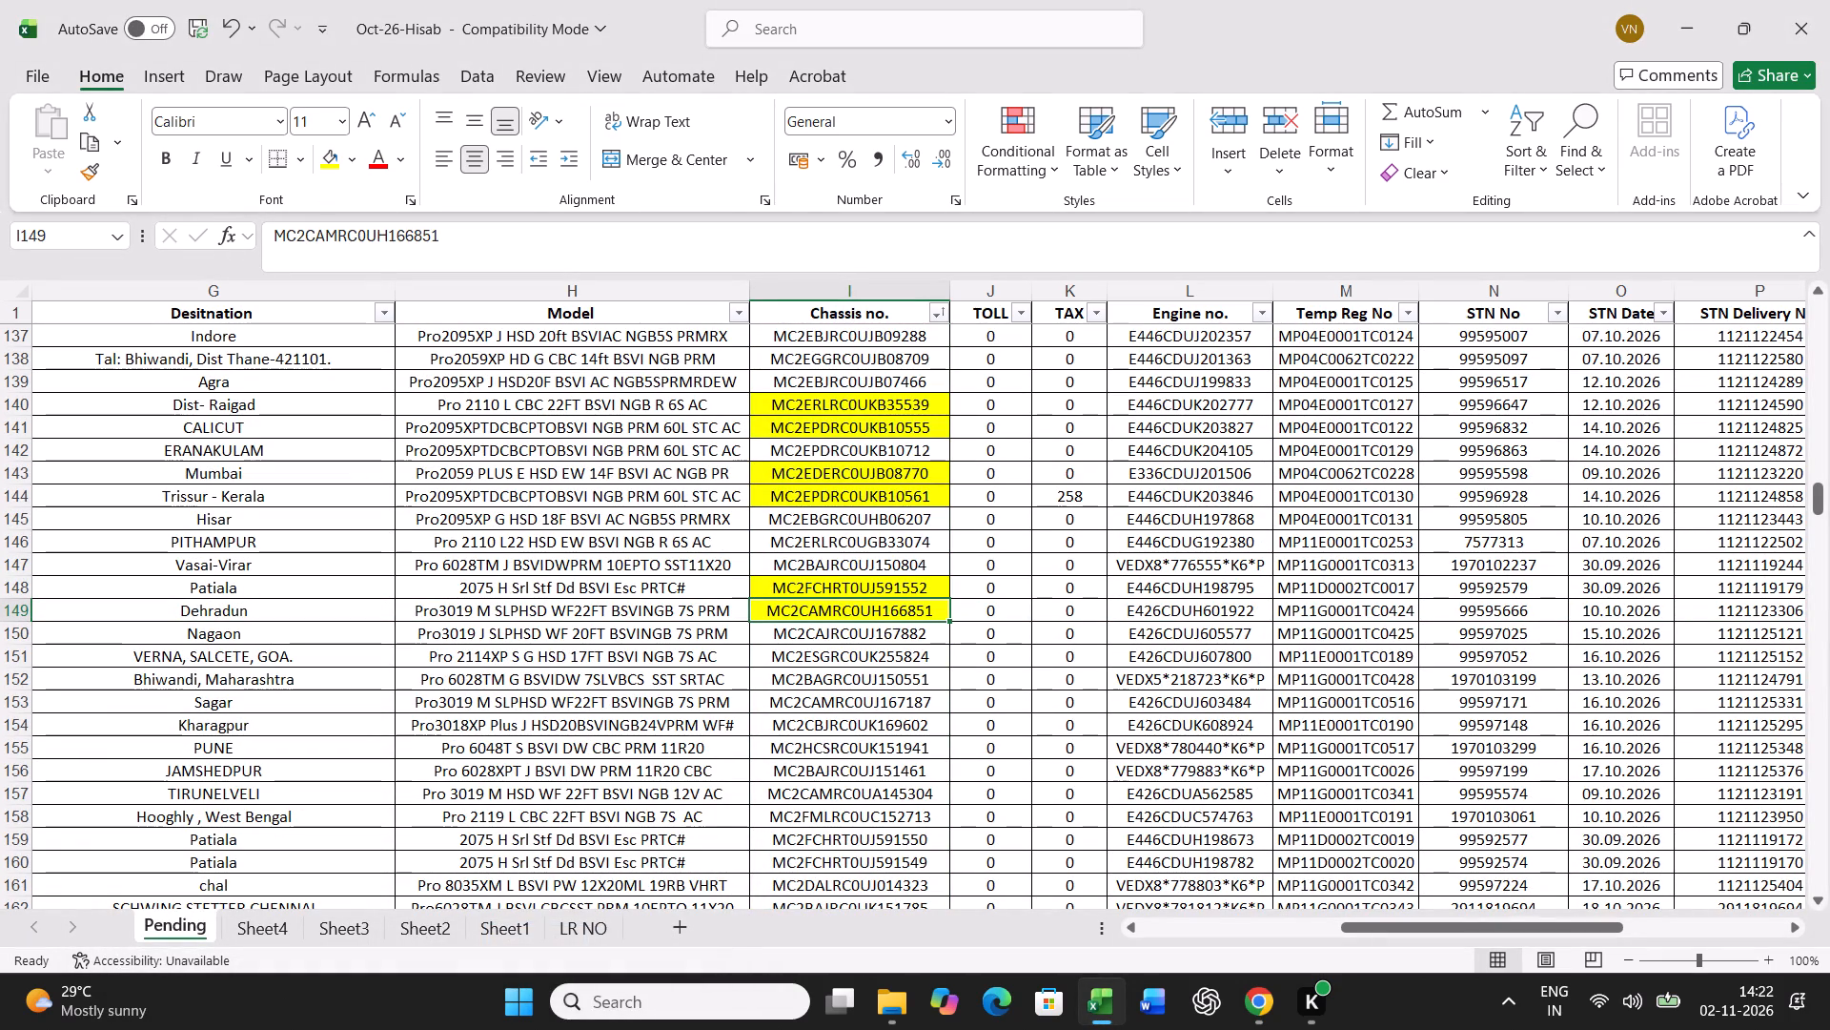
{"action": "key", "text": "ctrl+f"}
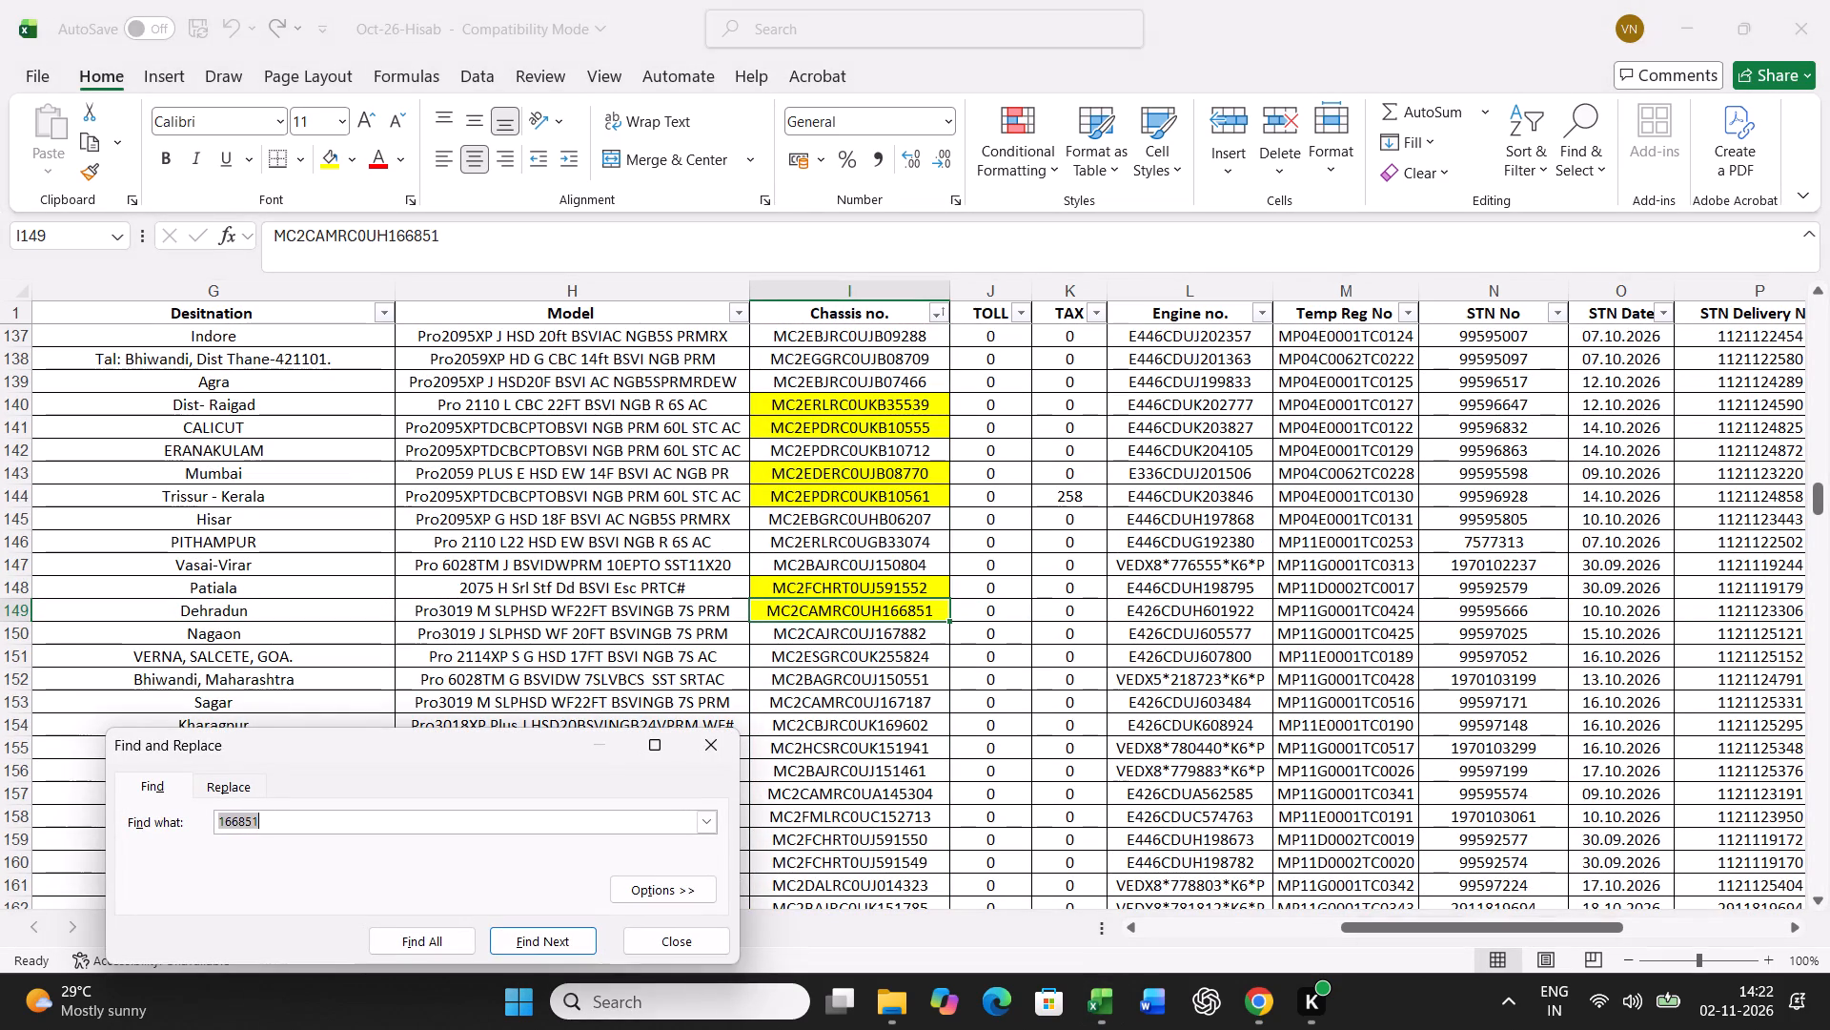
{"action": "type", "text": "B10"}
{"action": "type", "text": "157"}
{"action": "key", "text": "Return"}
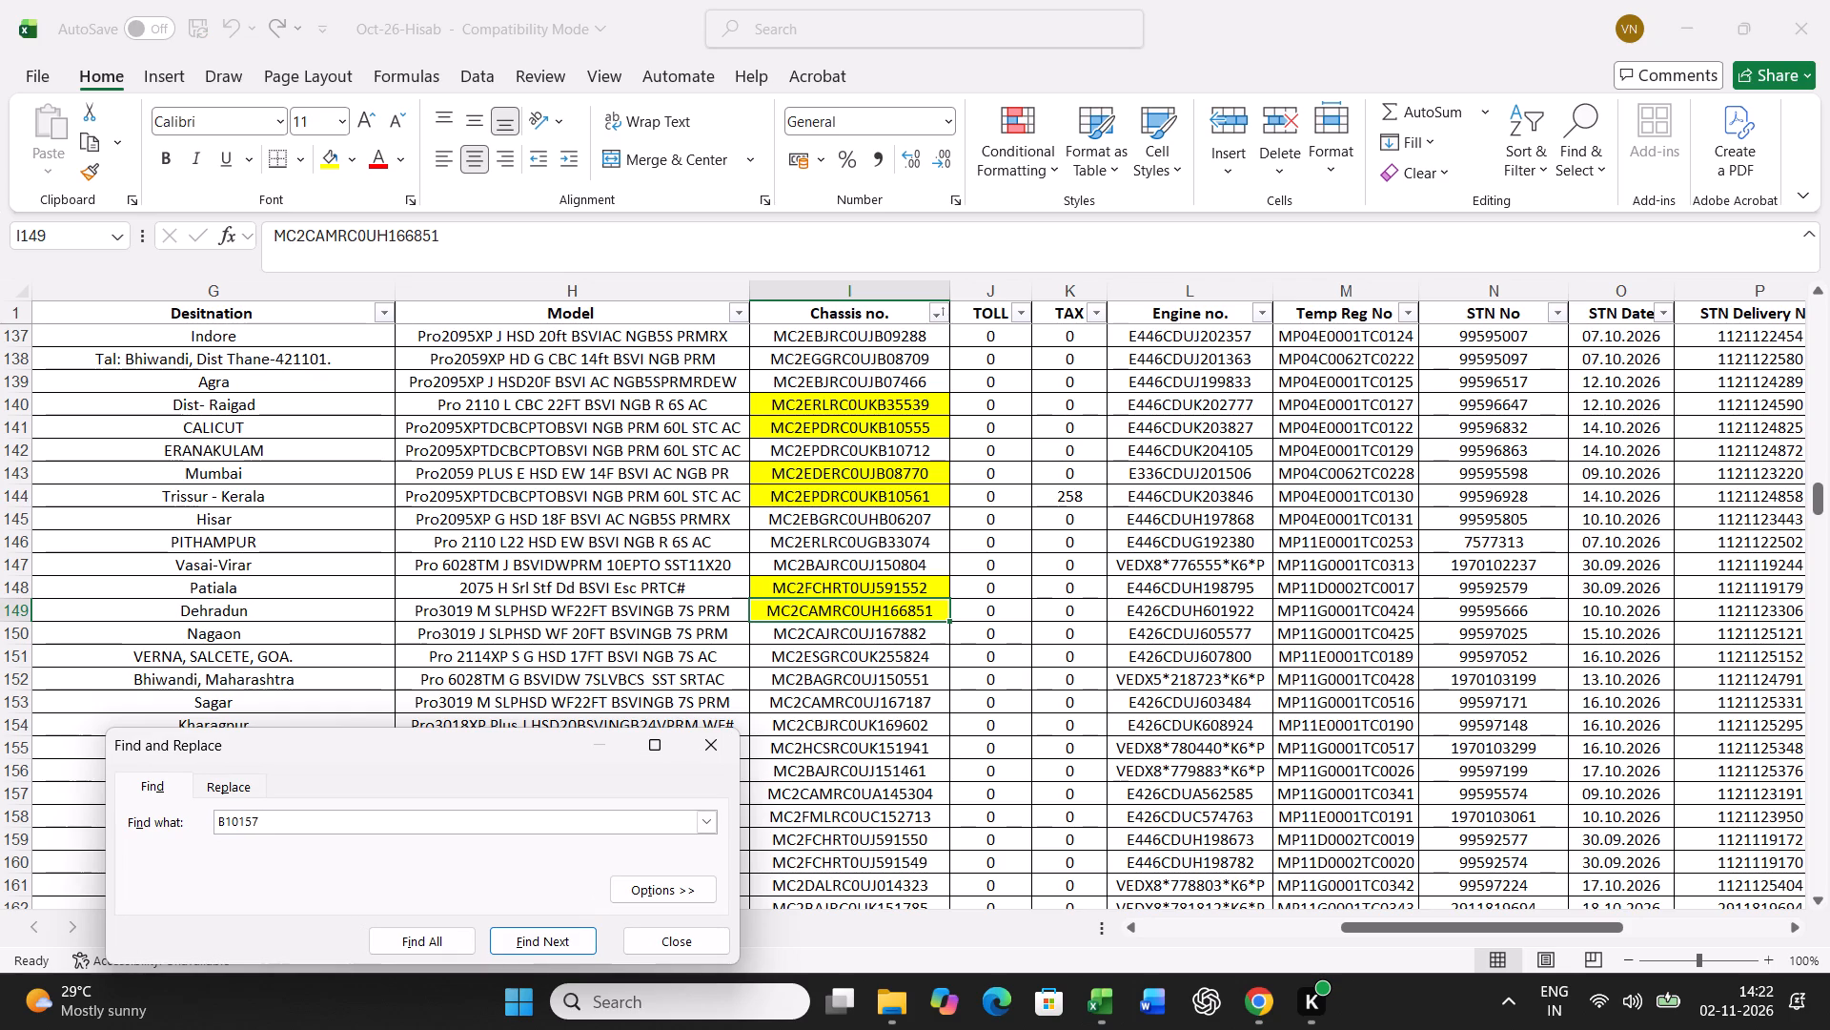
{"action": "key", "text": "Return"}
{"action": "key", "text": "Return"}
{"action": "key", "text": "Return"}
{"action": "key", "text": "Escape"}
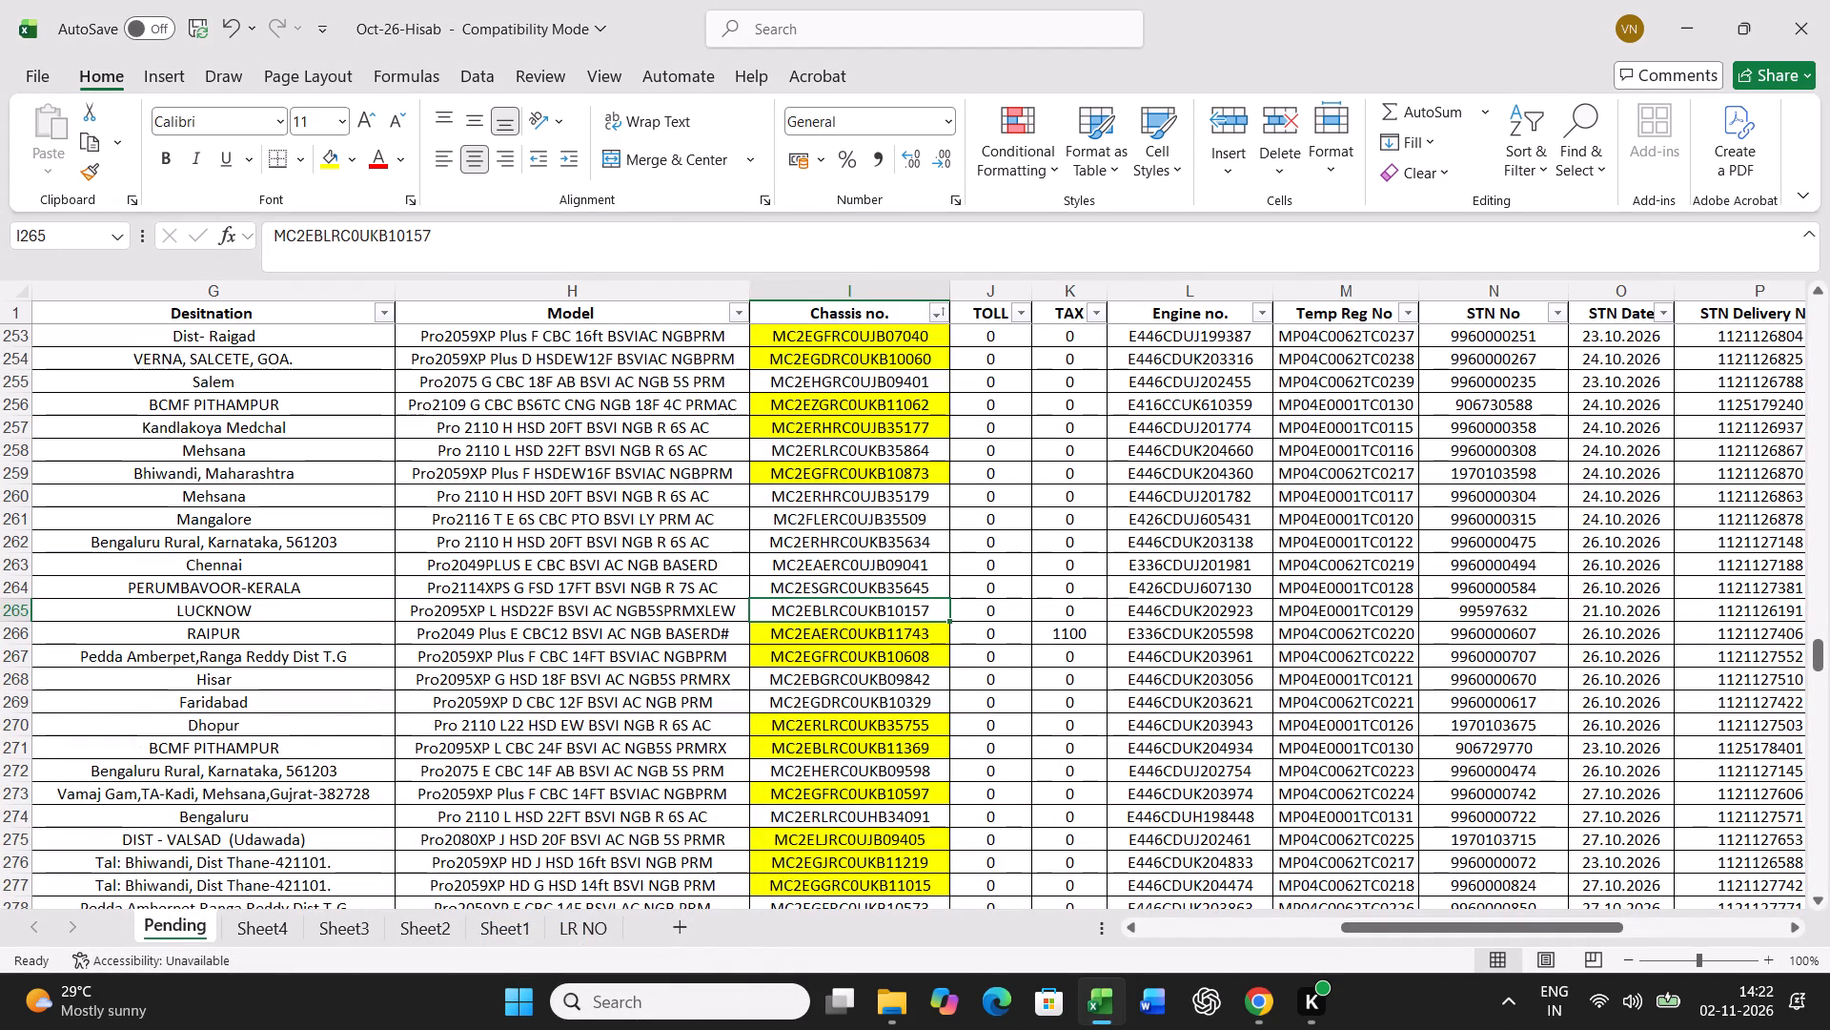
{"action": "left_click", "coordinate": [326, 152]}
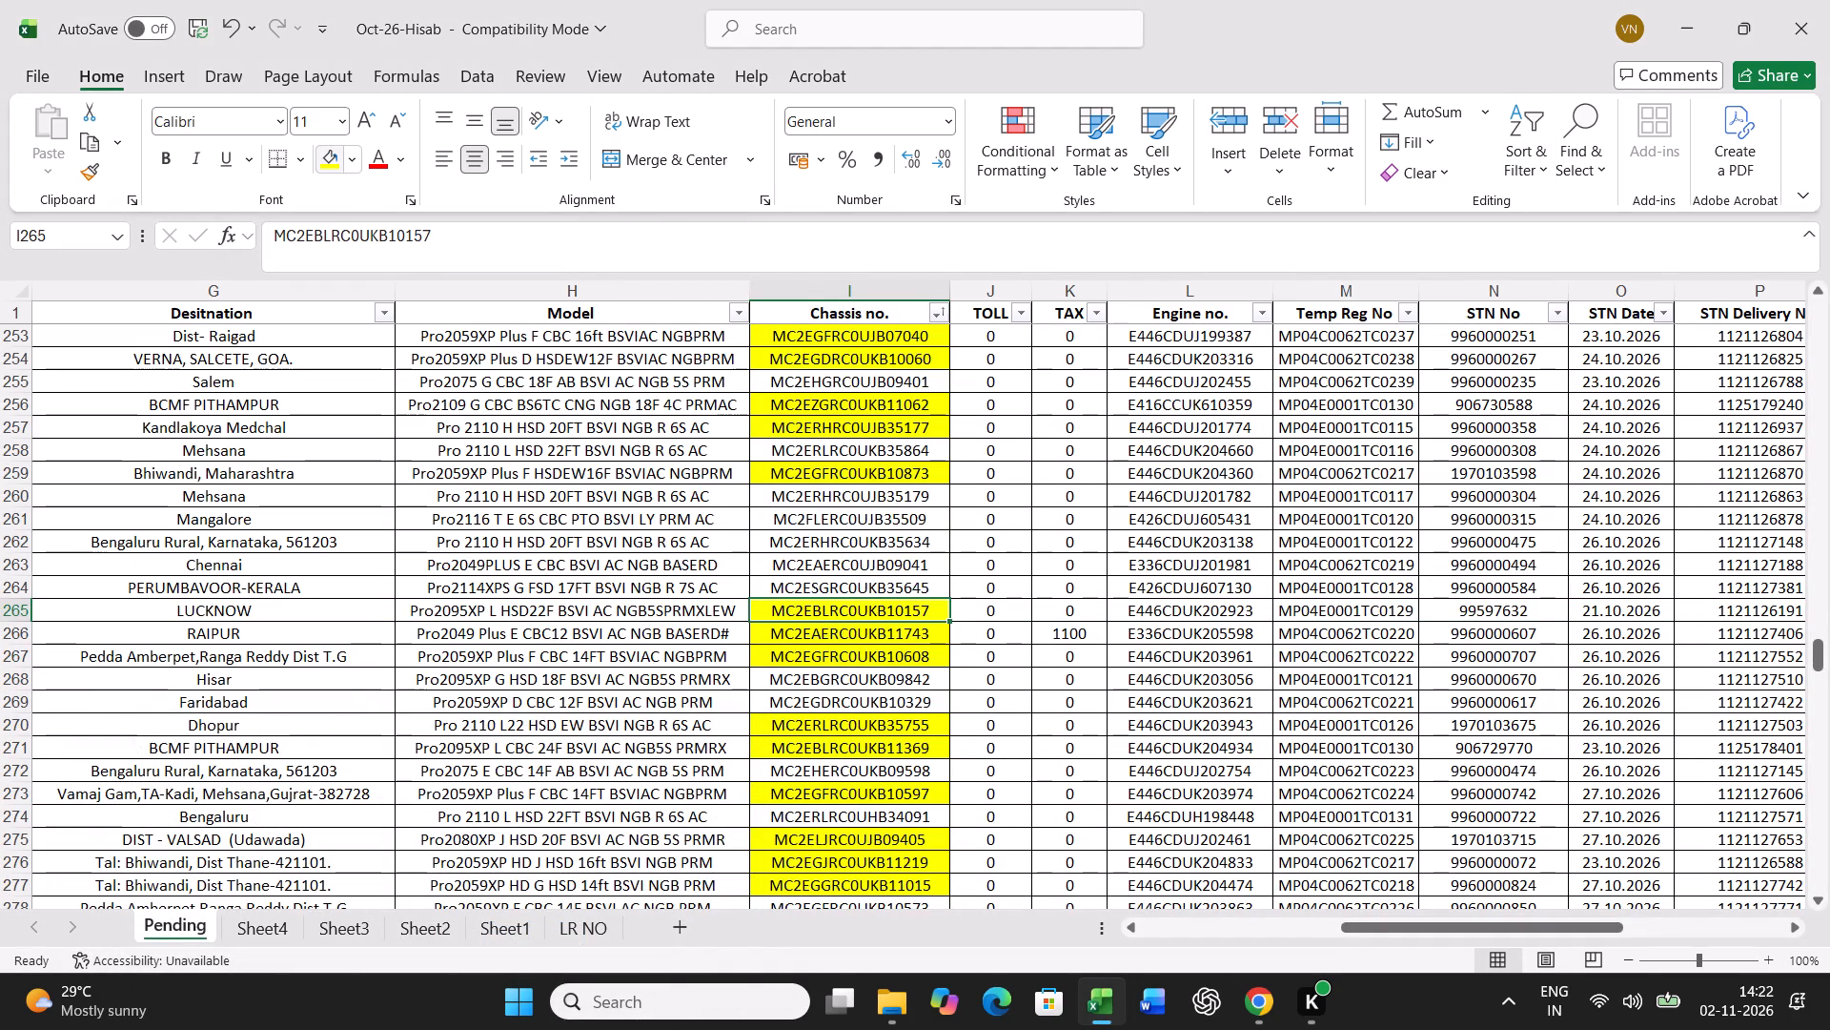
Find the chassis number ending in 168387 and fill its cell yellow.
{"action": "key", "text": "ctrl+f"}
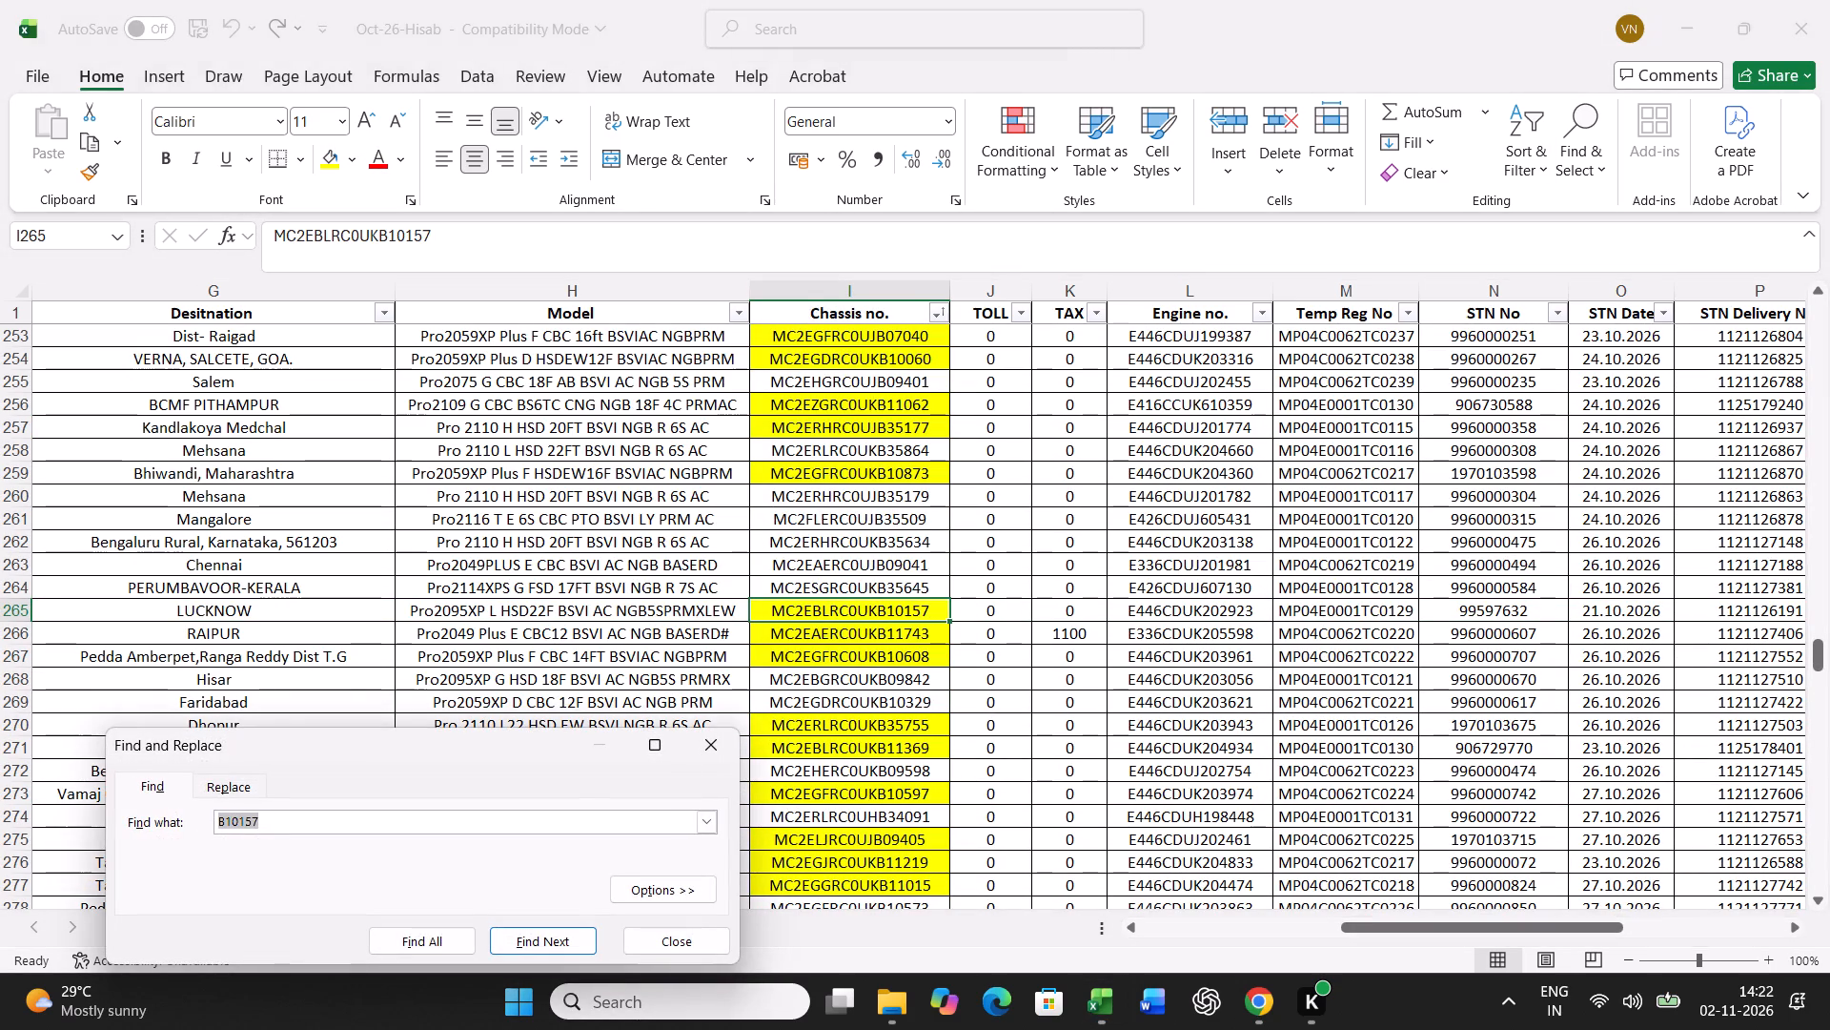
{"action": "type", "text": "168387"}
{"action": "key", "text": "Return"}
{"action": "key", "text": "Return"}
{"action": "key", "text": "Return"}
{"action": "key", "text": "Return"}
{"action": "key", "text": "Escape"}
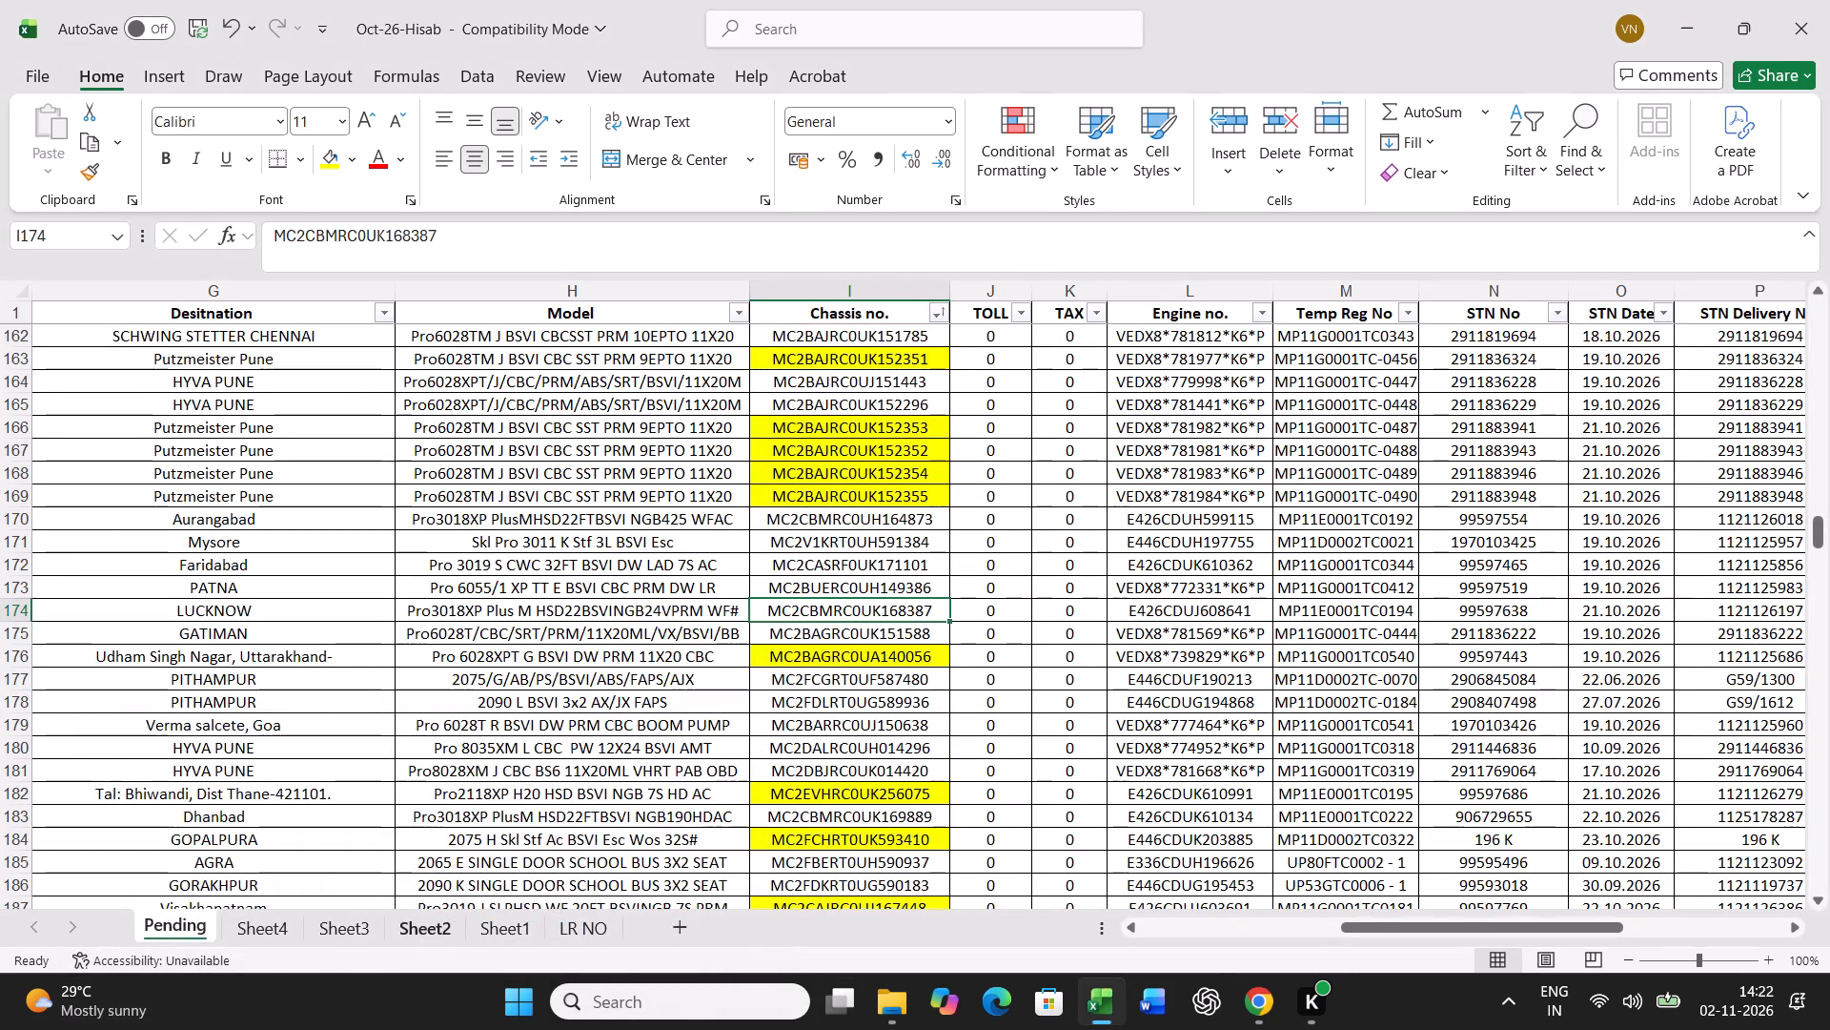
{"action": "left_click", "coordinate": [333, 154]}
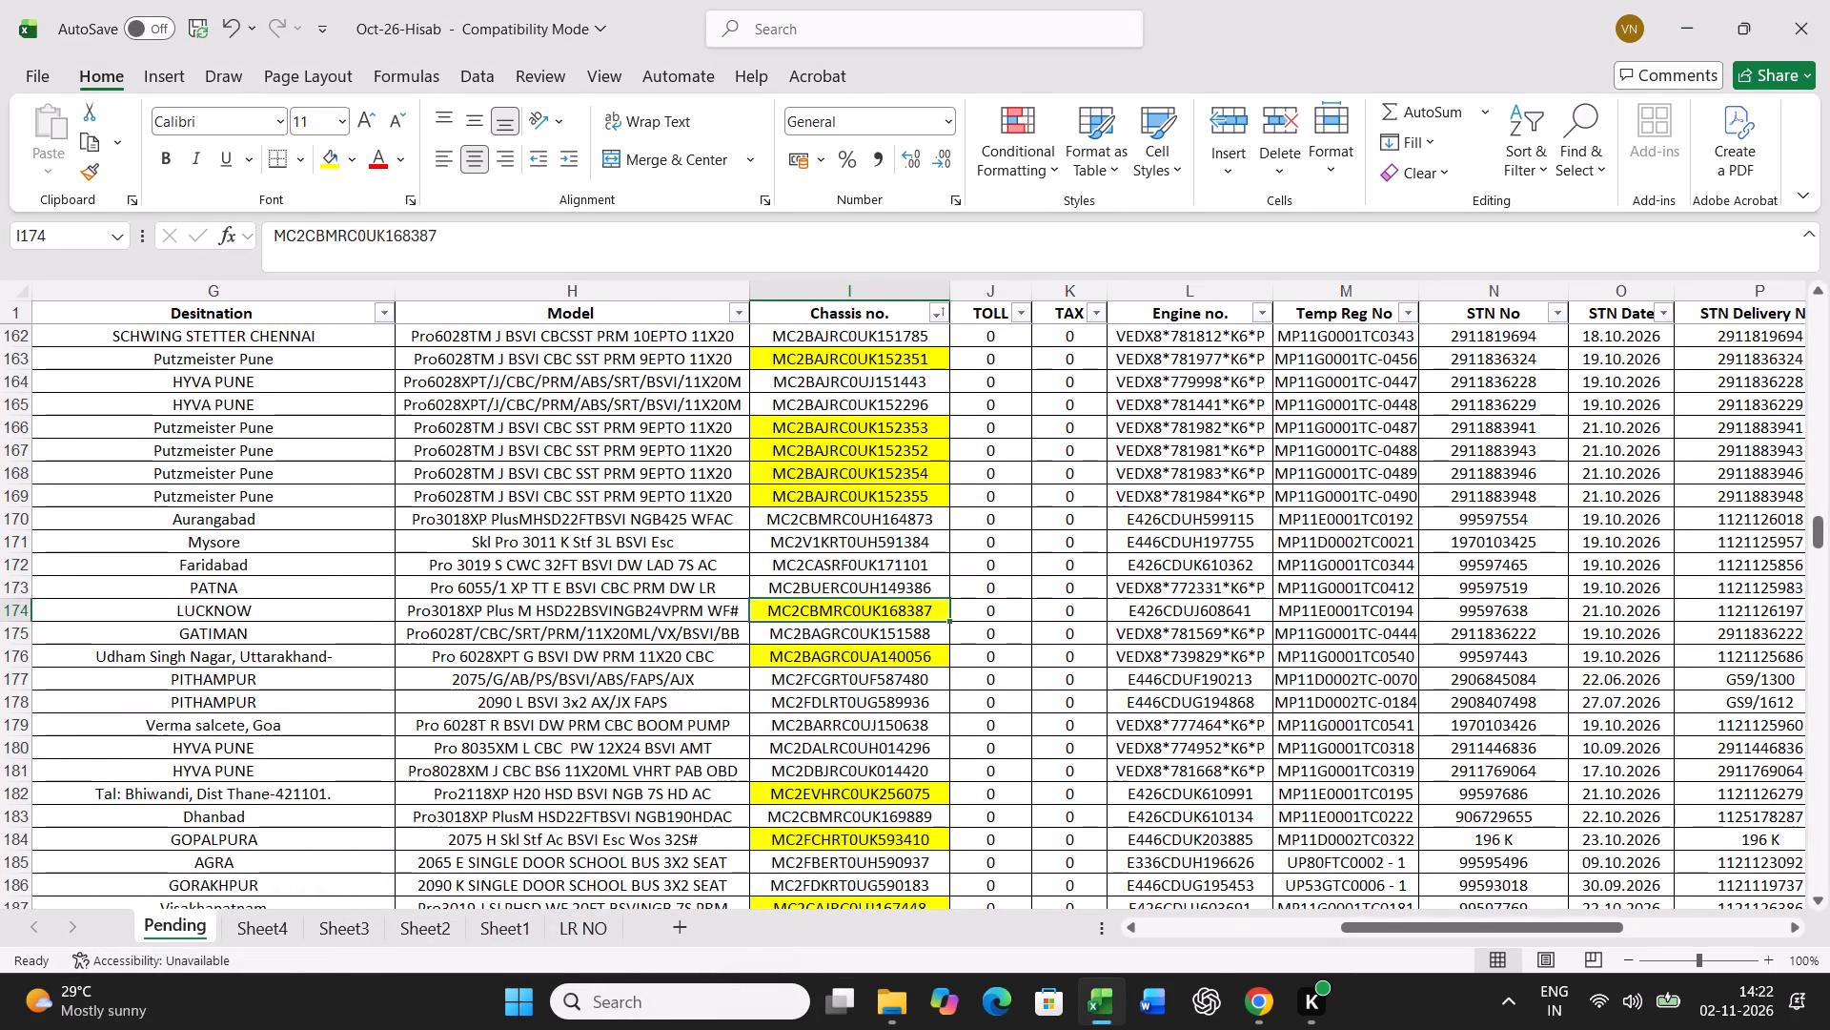
Find the chassis number ending in 592515 and fill its cell yellow.
{"action": "key", "text": "ctrl+f"}
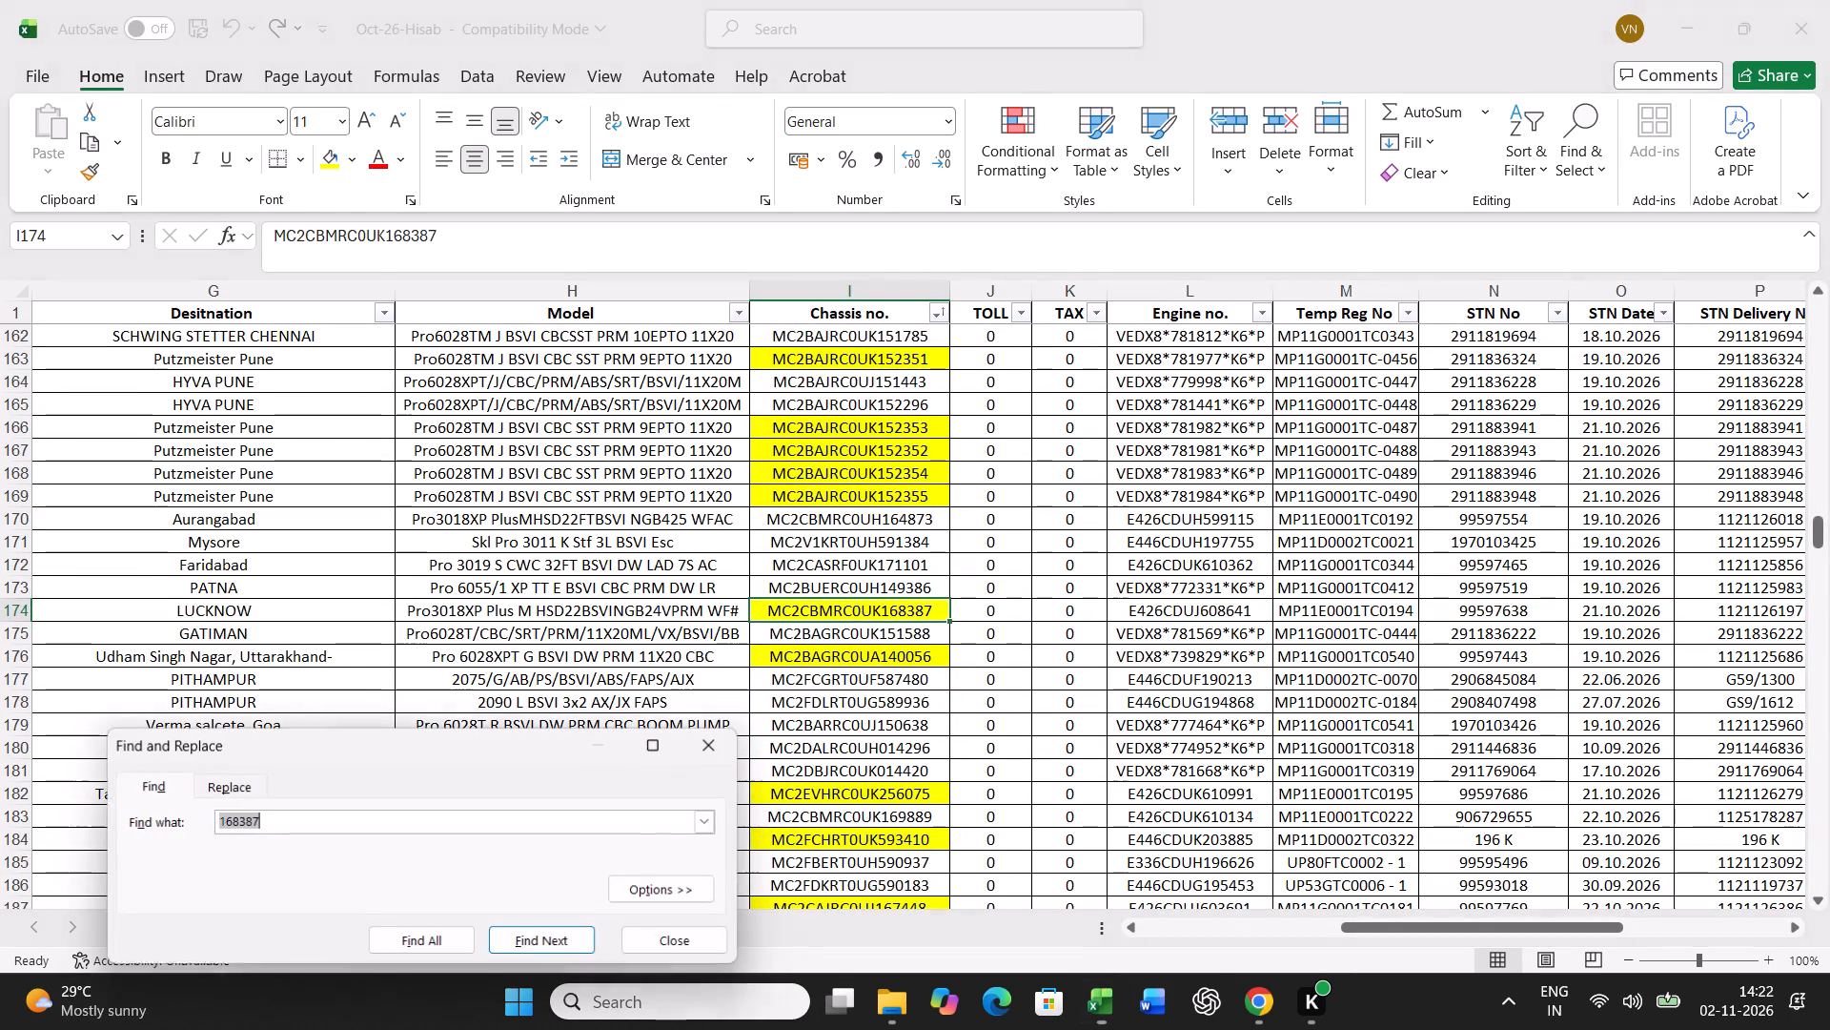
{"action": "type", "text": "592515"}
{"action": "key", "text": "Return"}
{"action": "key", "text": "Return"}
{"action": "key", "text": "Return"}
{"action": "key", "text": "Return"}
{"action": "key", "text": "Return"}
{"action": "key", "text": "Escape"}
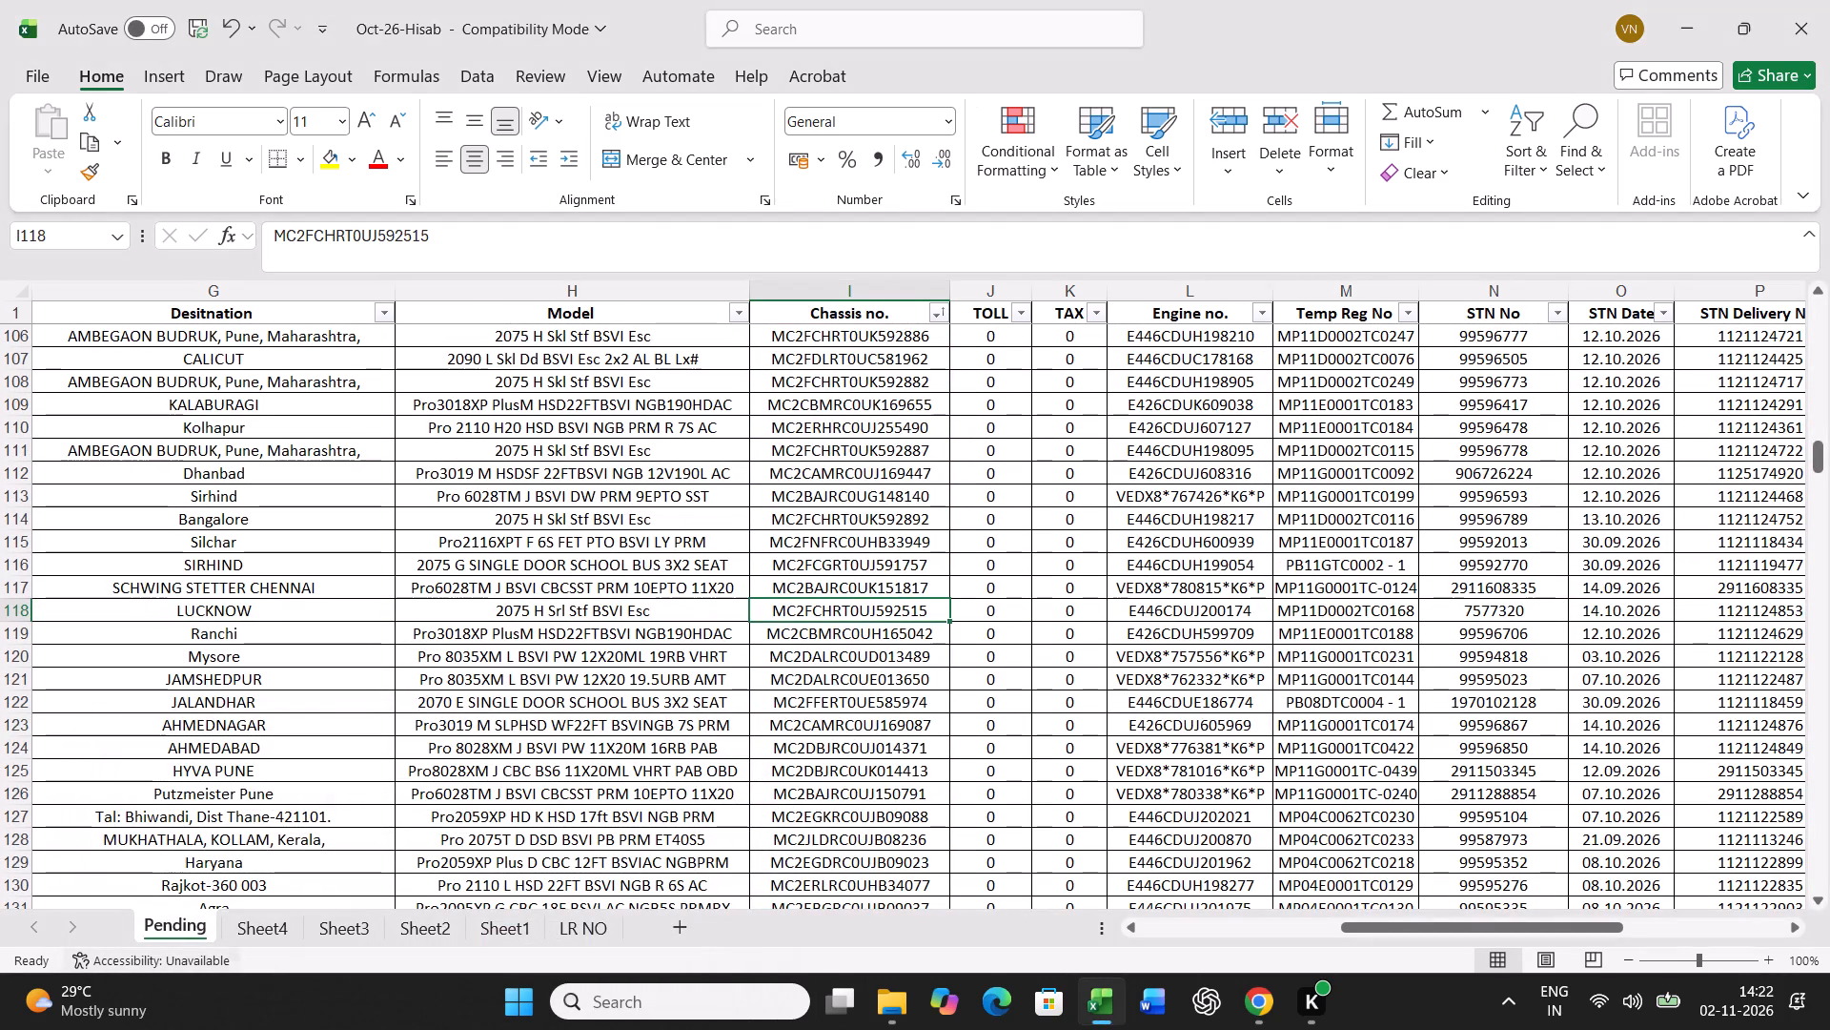
{"action": "left_click", "coordinate": [327, 154]}
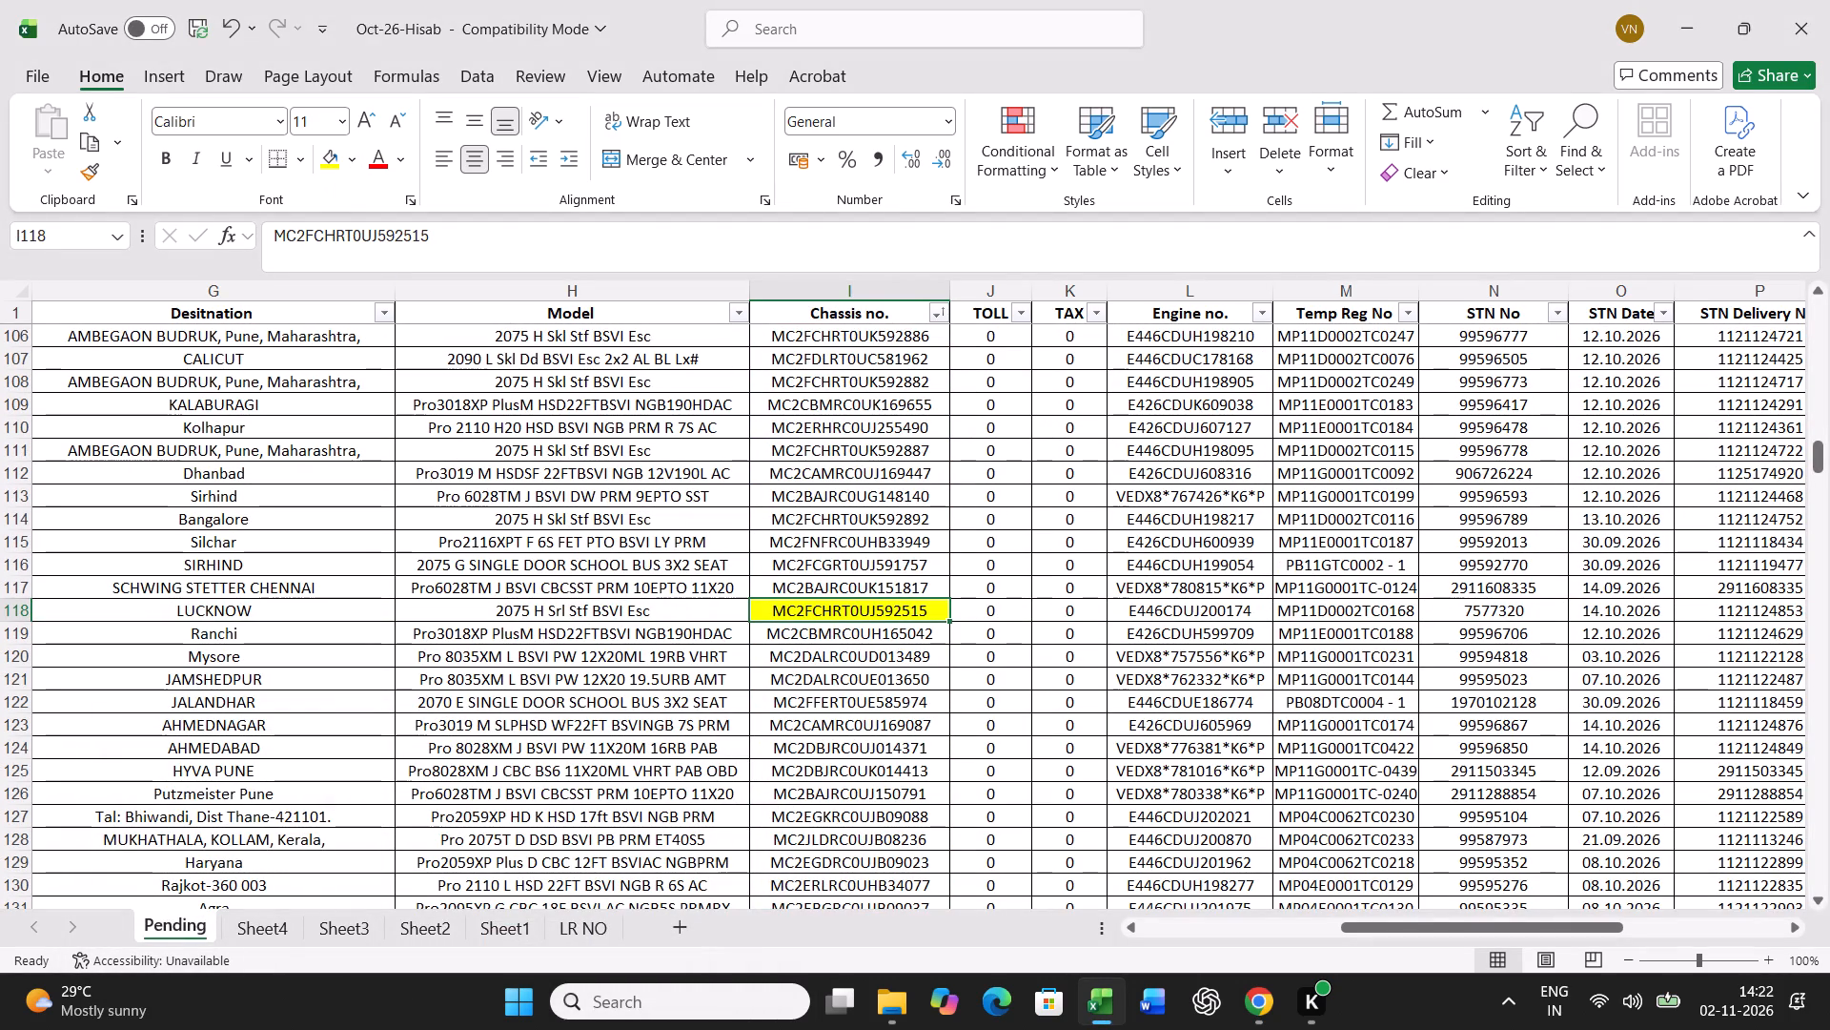
Find the chassis number ending in B10668 and fill its cell yellow.
{"action": "key", "text": "ctrl+f"}
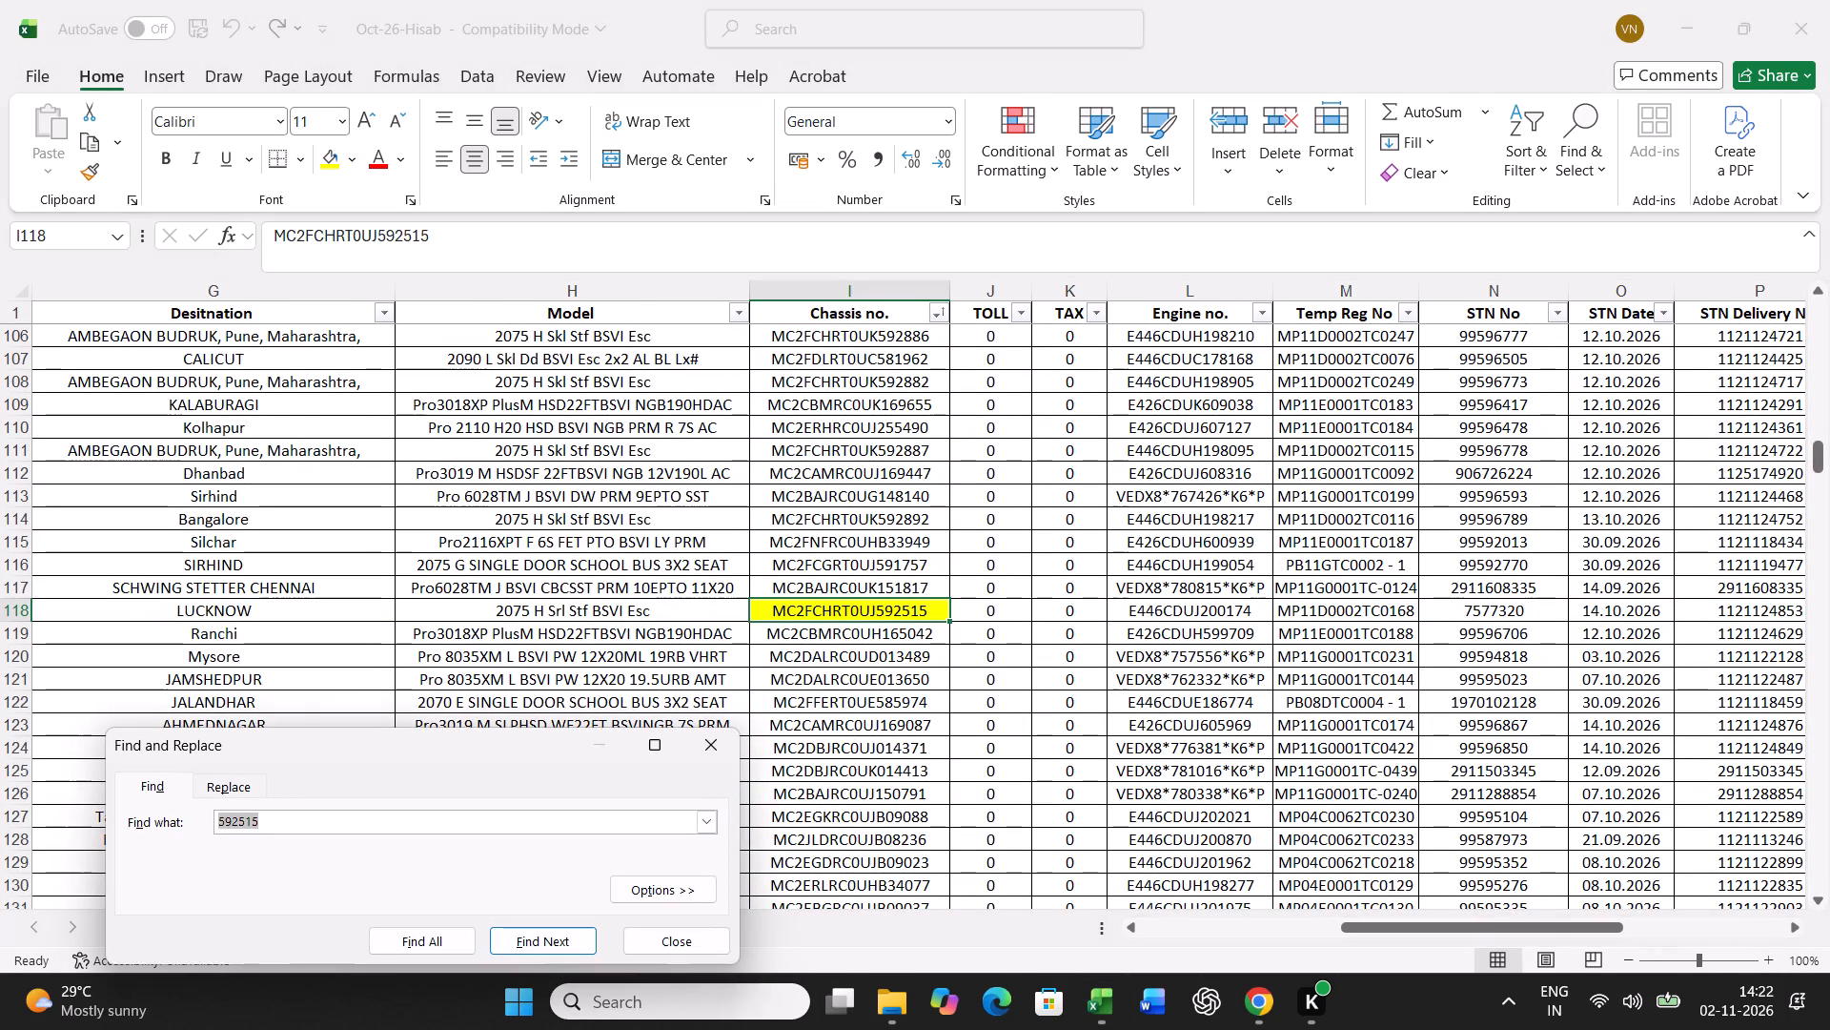
{"action": "key", "text": "b"}
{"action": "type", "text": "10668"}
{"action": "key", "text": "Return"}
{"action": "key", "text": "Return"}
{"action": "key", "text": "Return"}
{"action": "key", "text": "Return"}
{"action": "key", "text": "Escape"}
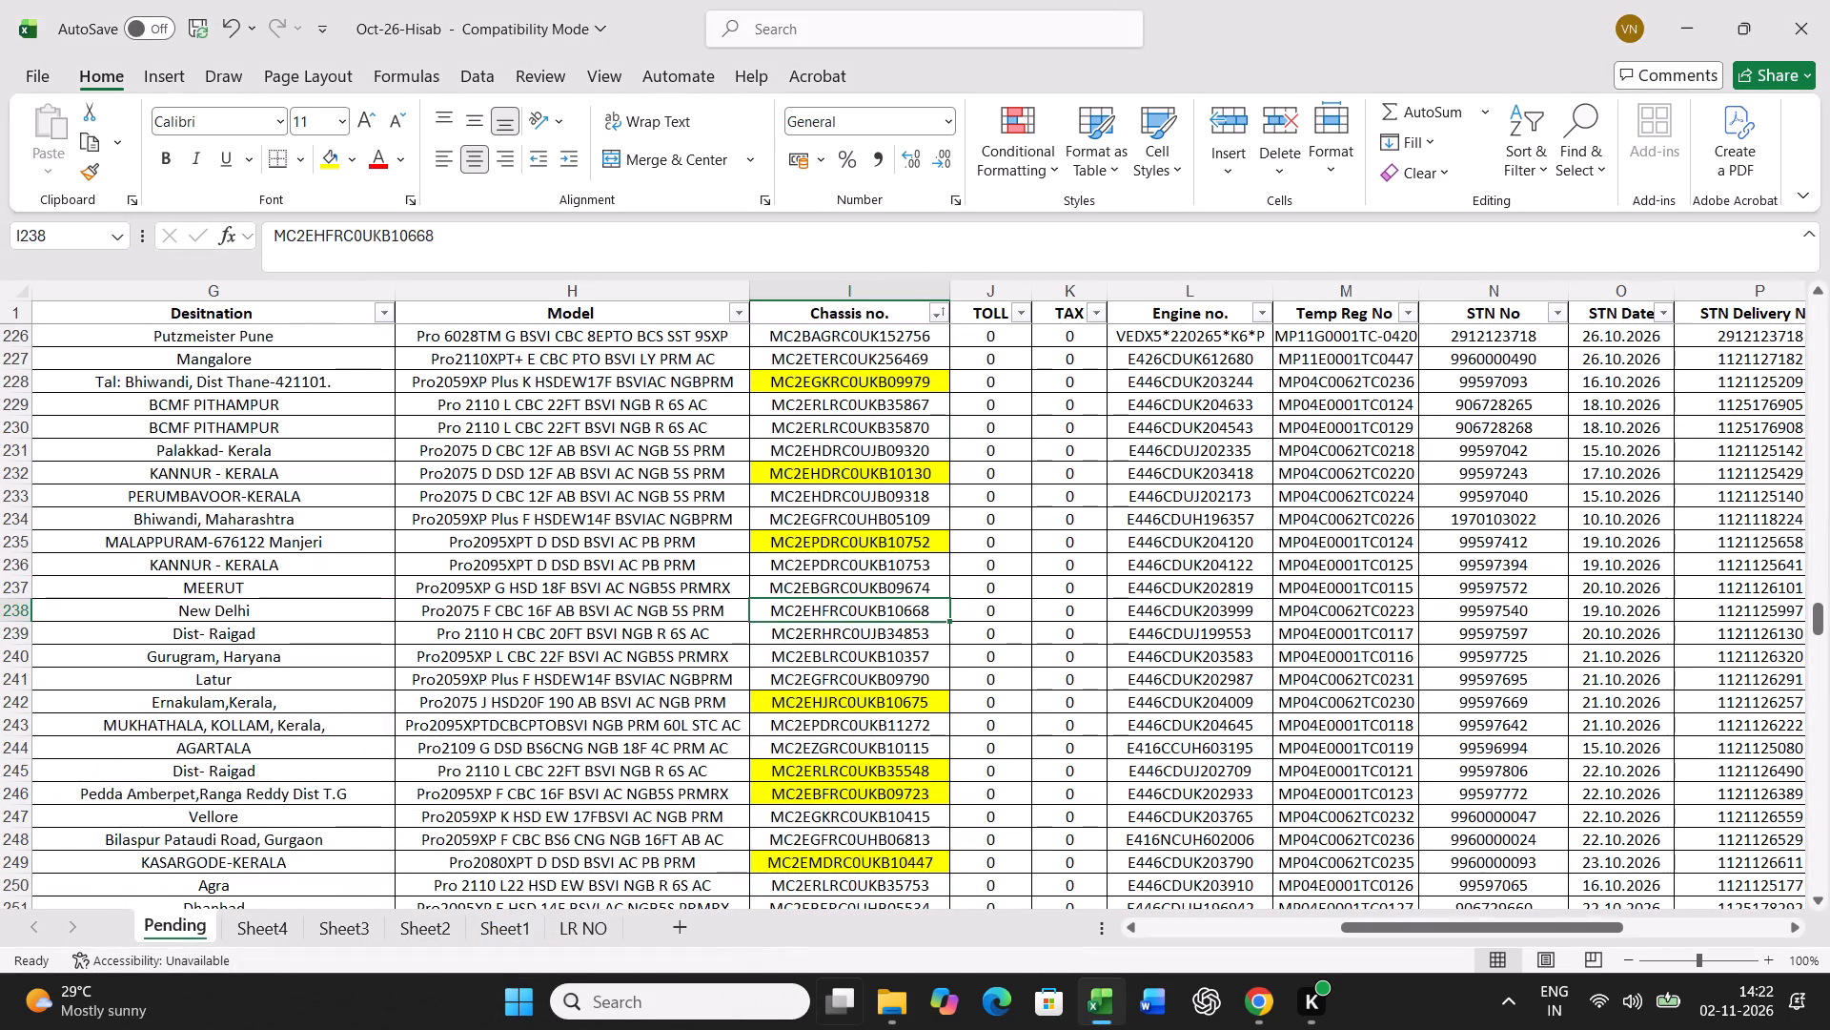
{"action": "left_click", "coordinate": [330, 168]}
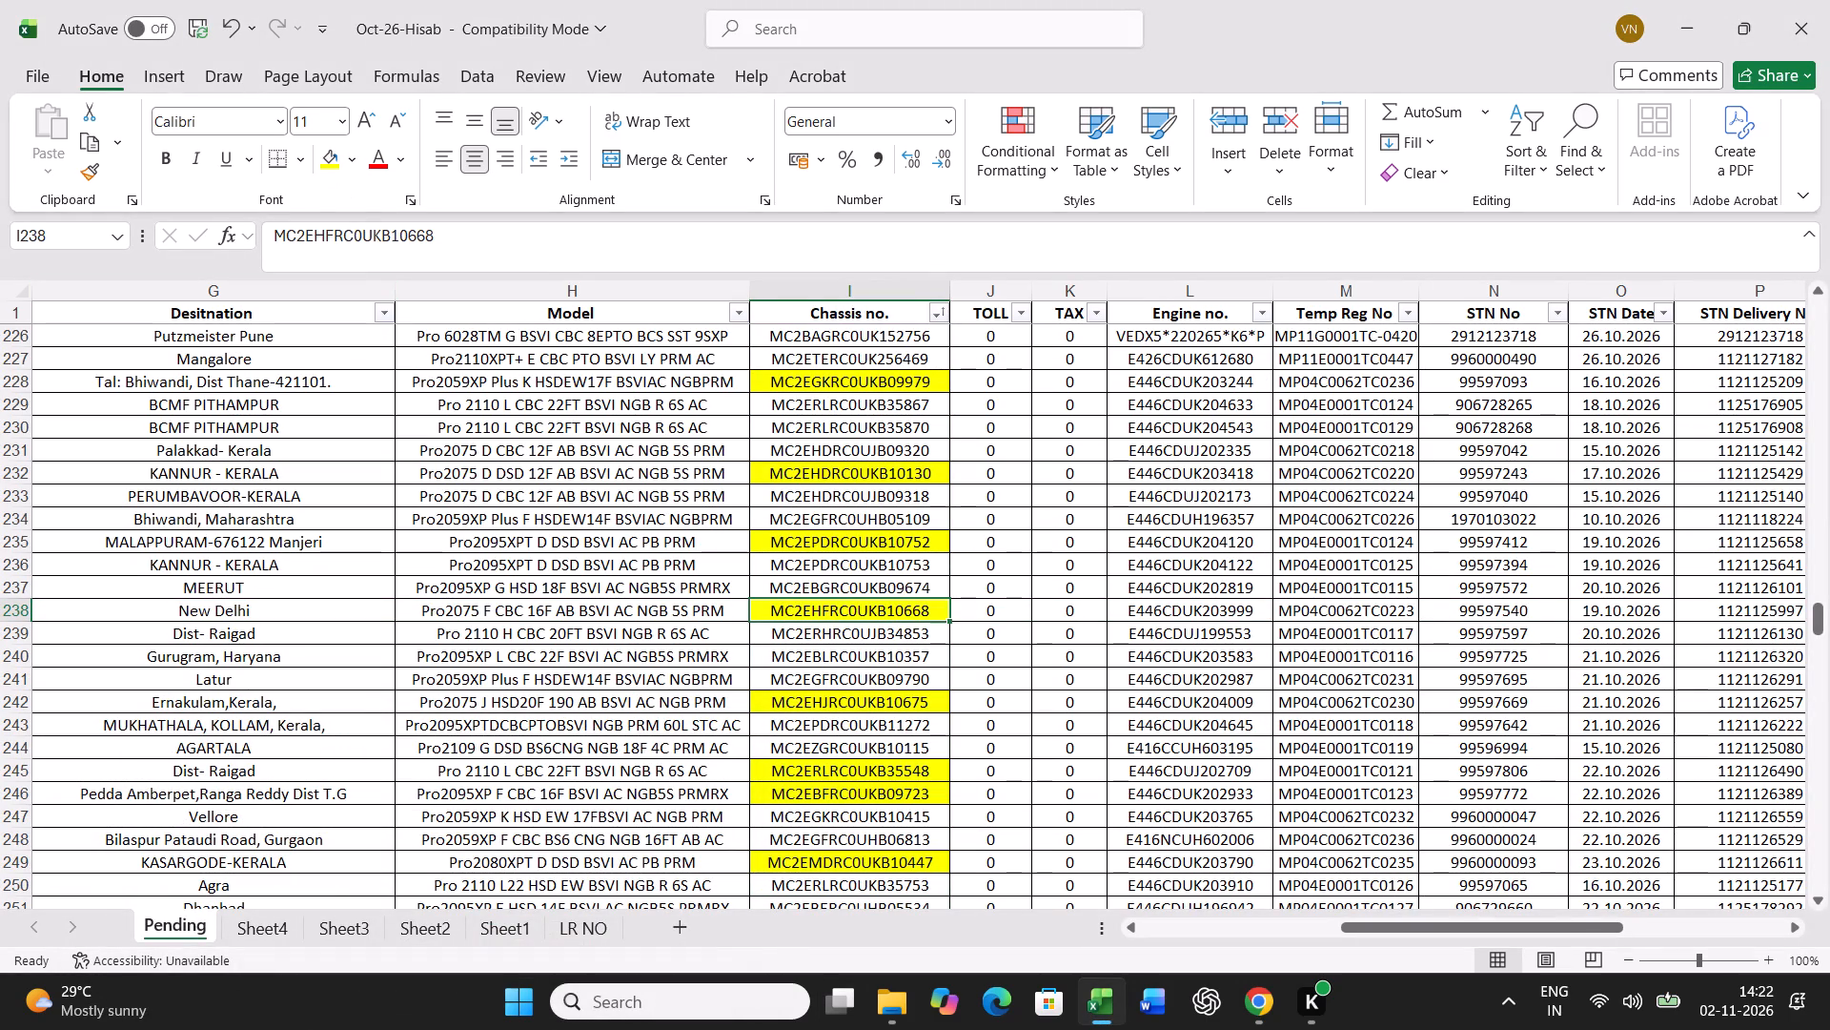
{"action": "key", "text": "ctrl+f"}
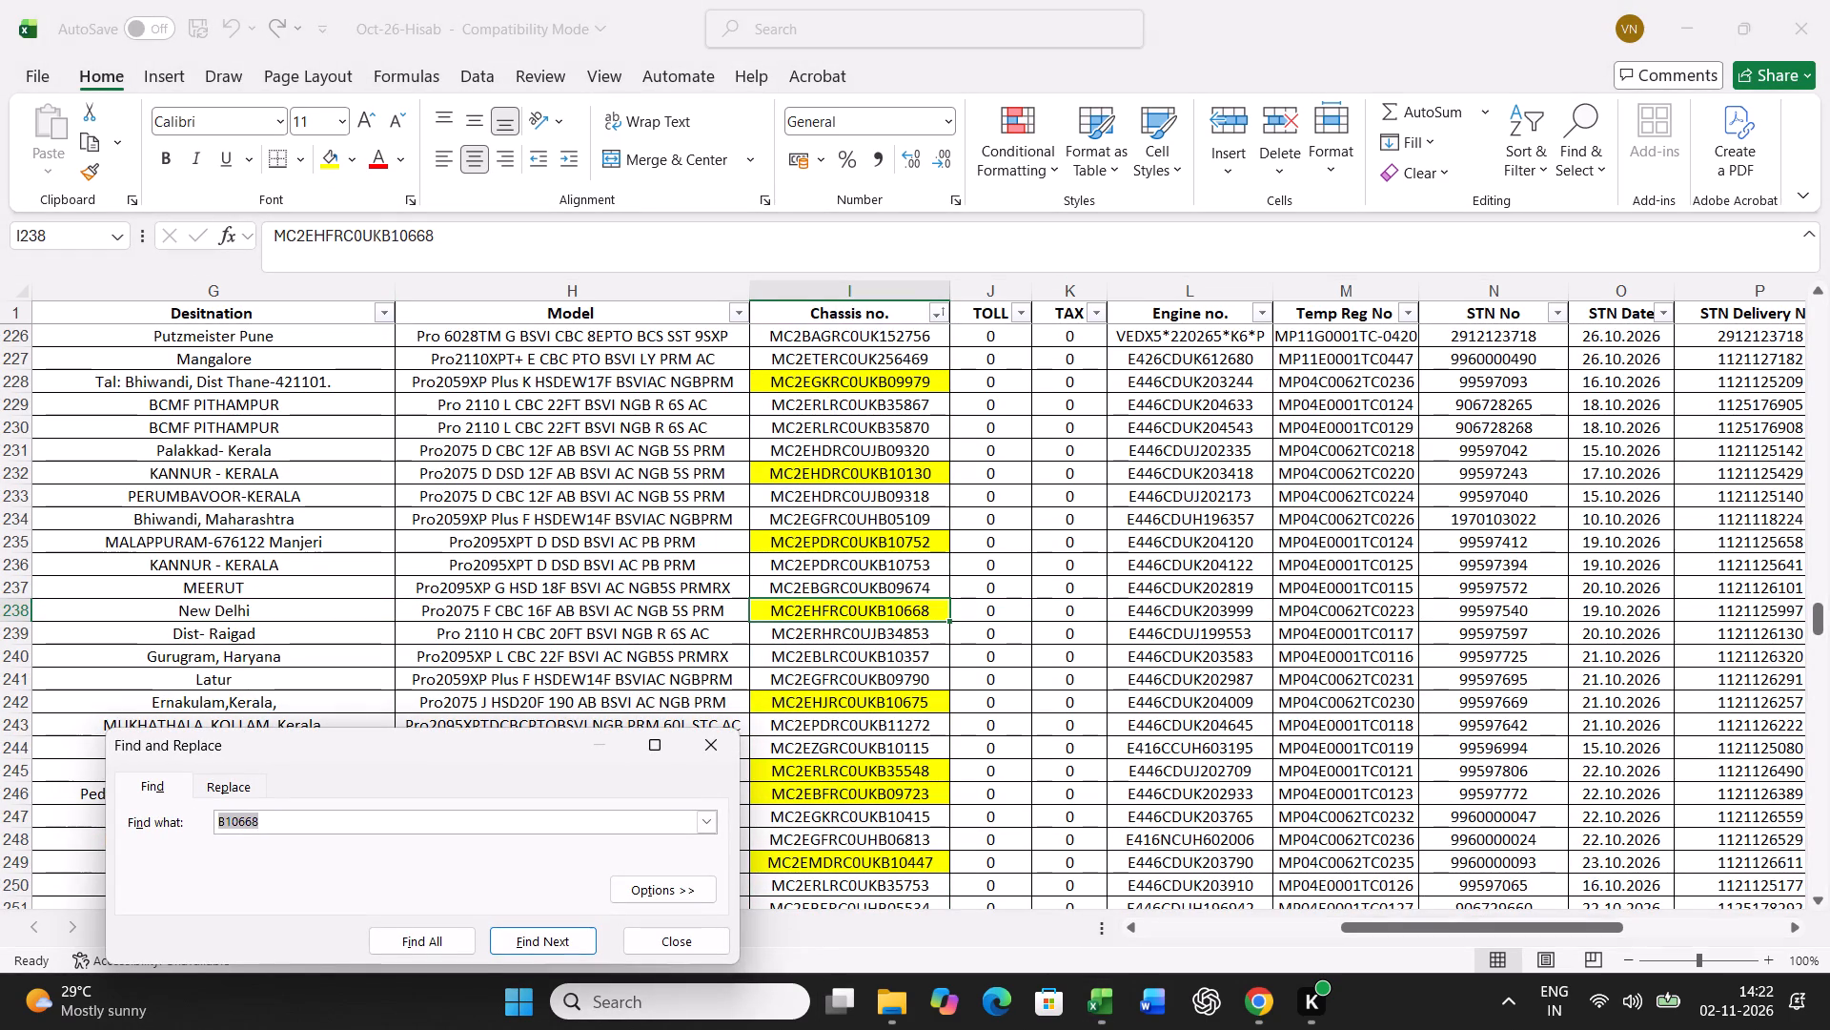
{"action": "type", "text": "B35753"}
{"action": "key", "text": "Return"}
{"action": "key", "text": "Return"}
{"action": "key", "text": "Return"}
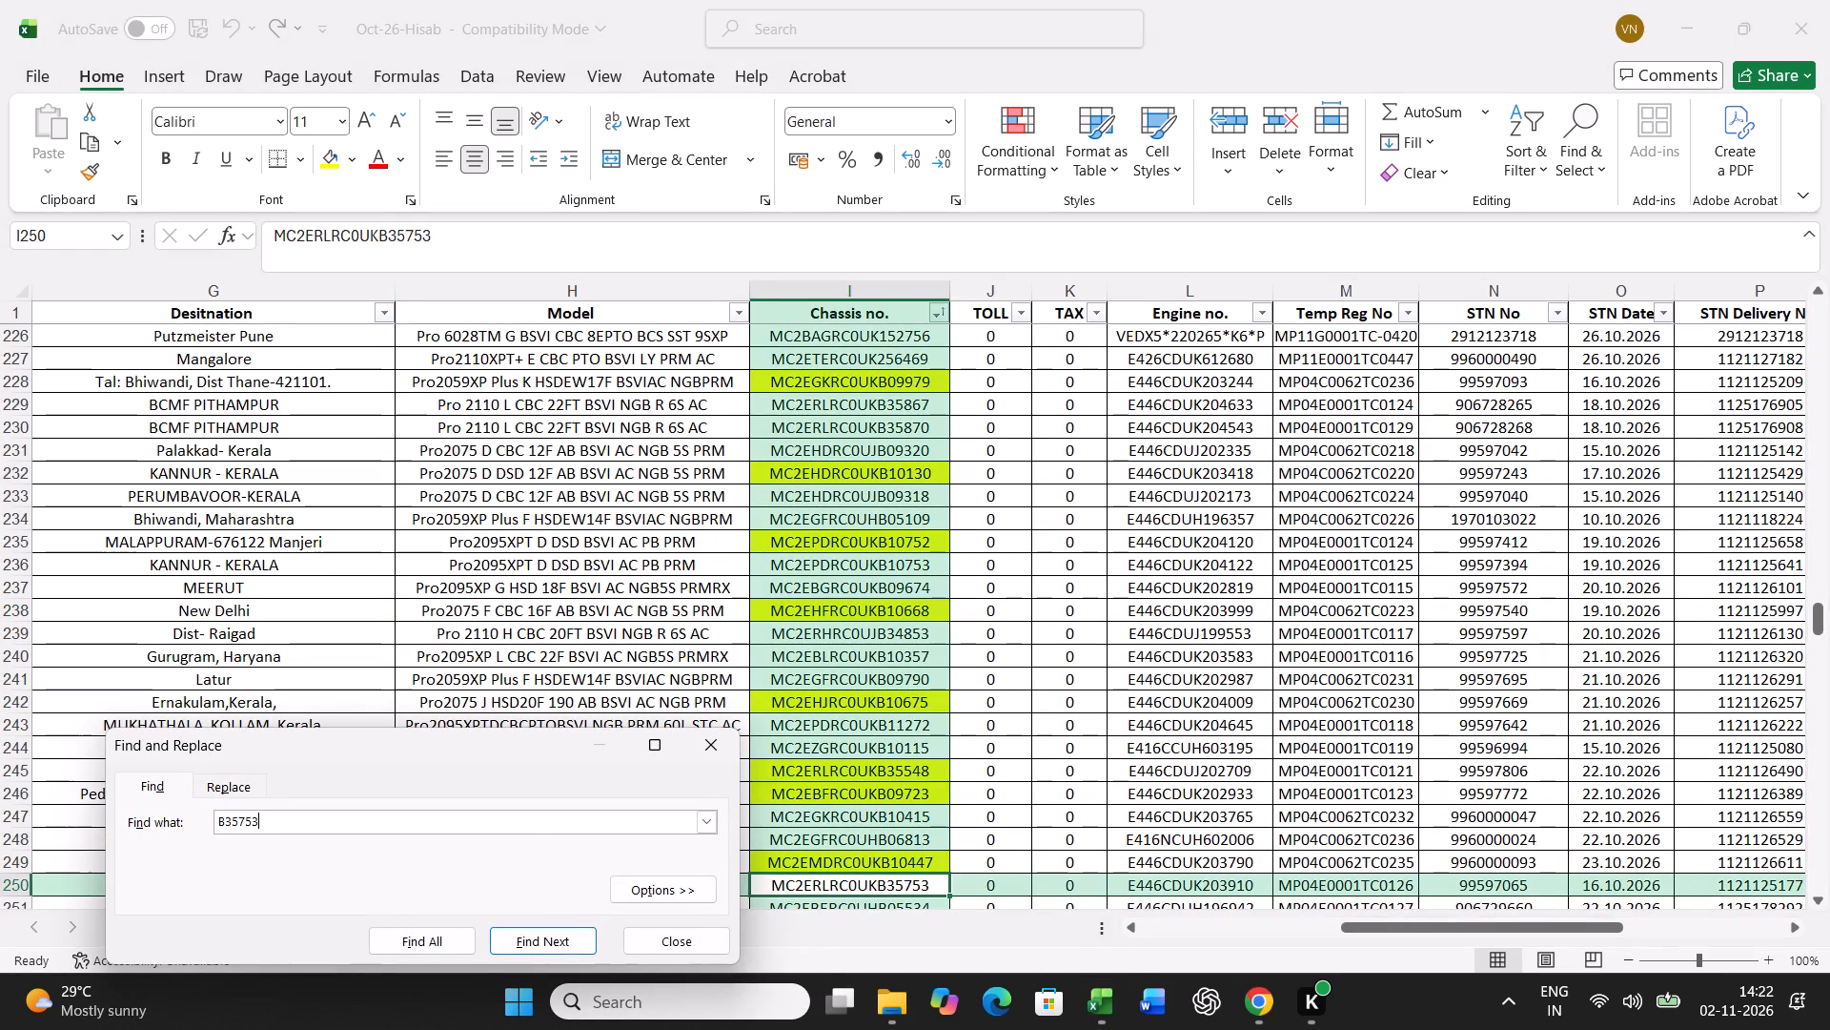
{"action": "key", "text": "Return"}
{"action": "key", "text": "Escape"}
{"action": "left_click", "coordinate": [332, 153]}
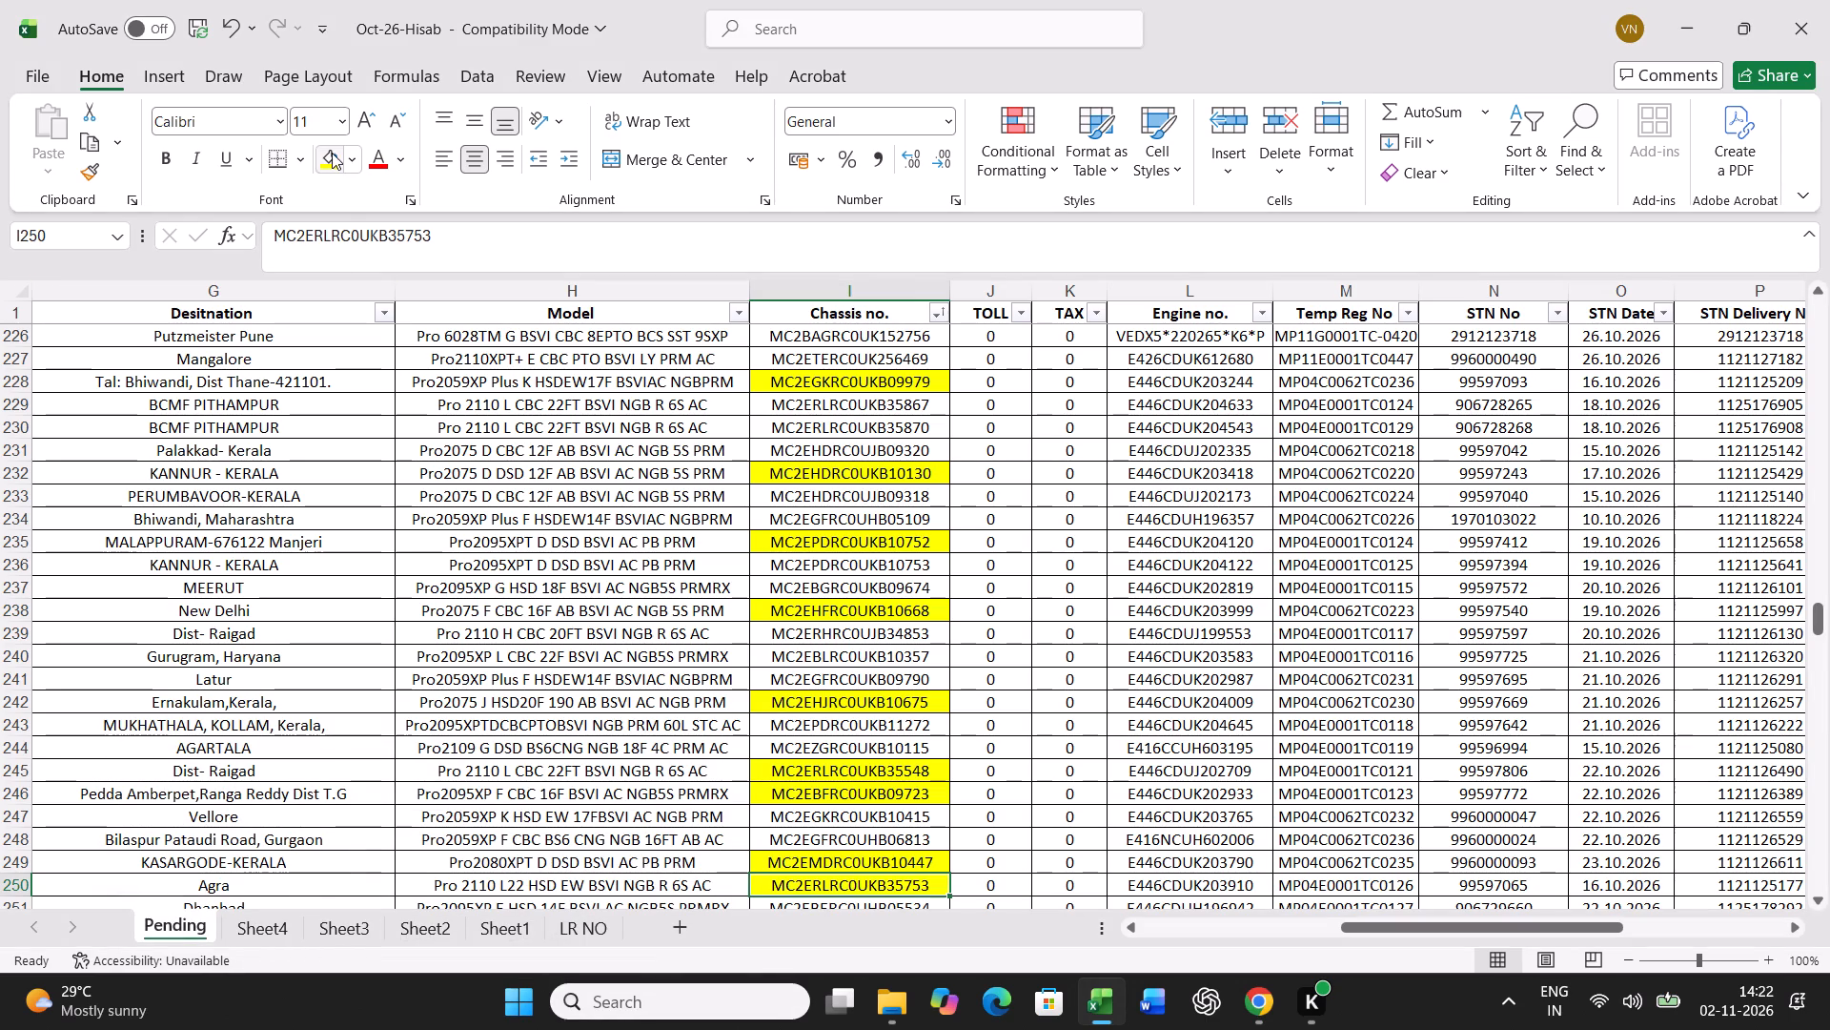
Find the chassis number ending in B09674 and fill its cell yellow.
{"action": "key", "text": "ctrl+f"}
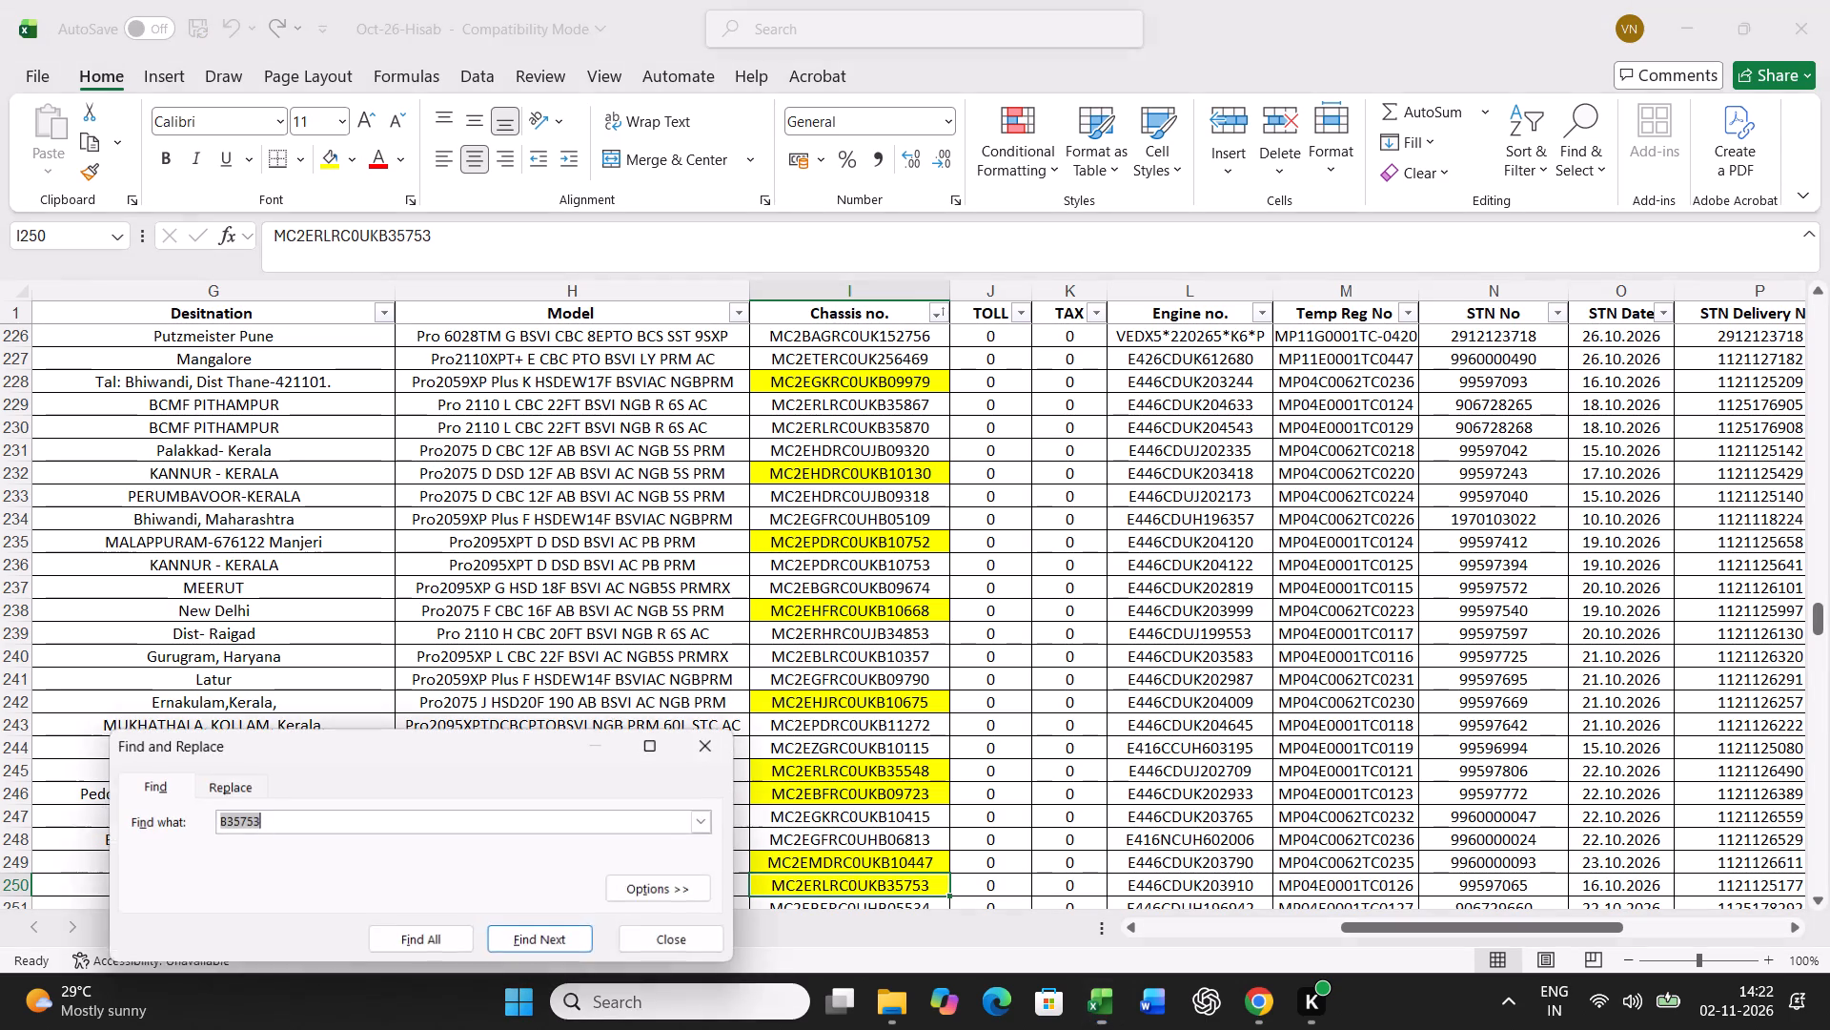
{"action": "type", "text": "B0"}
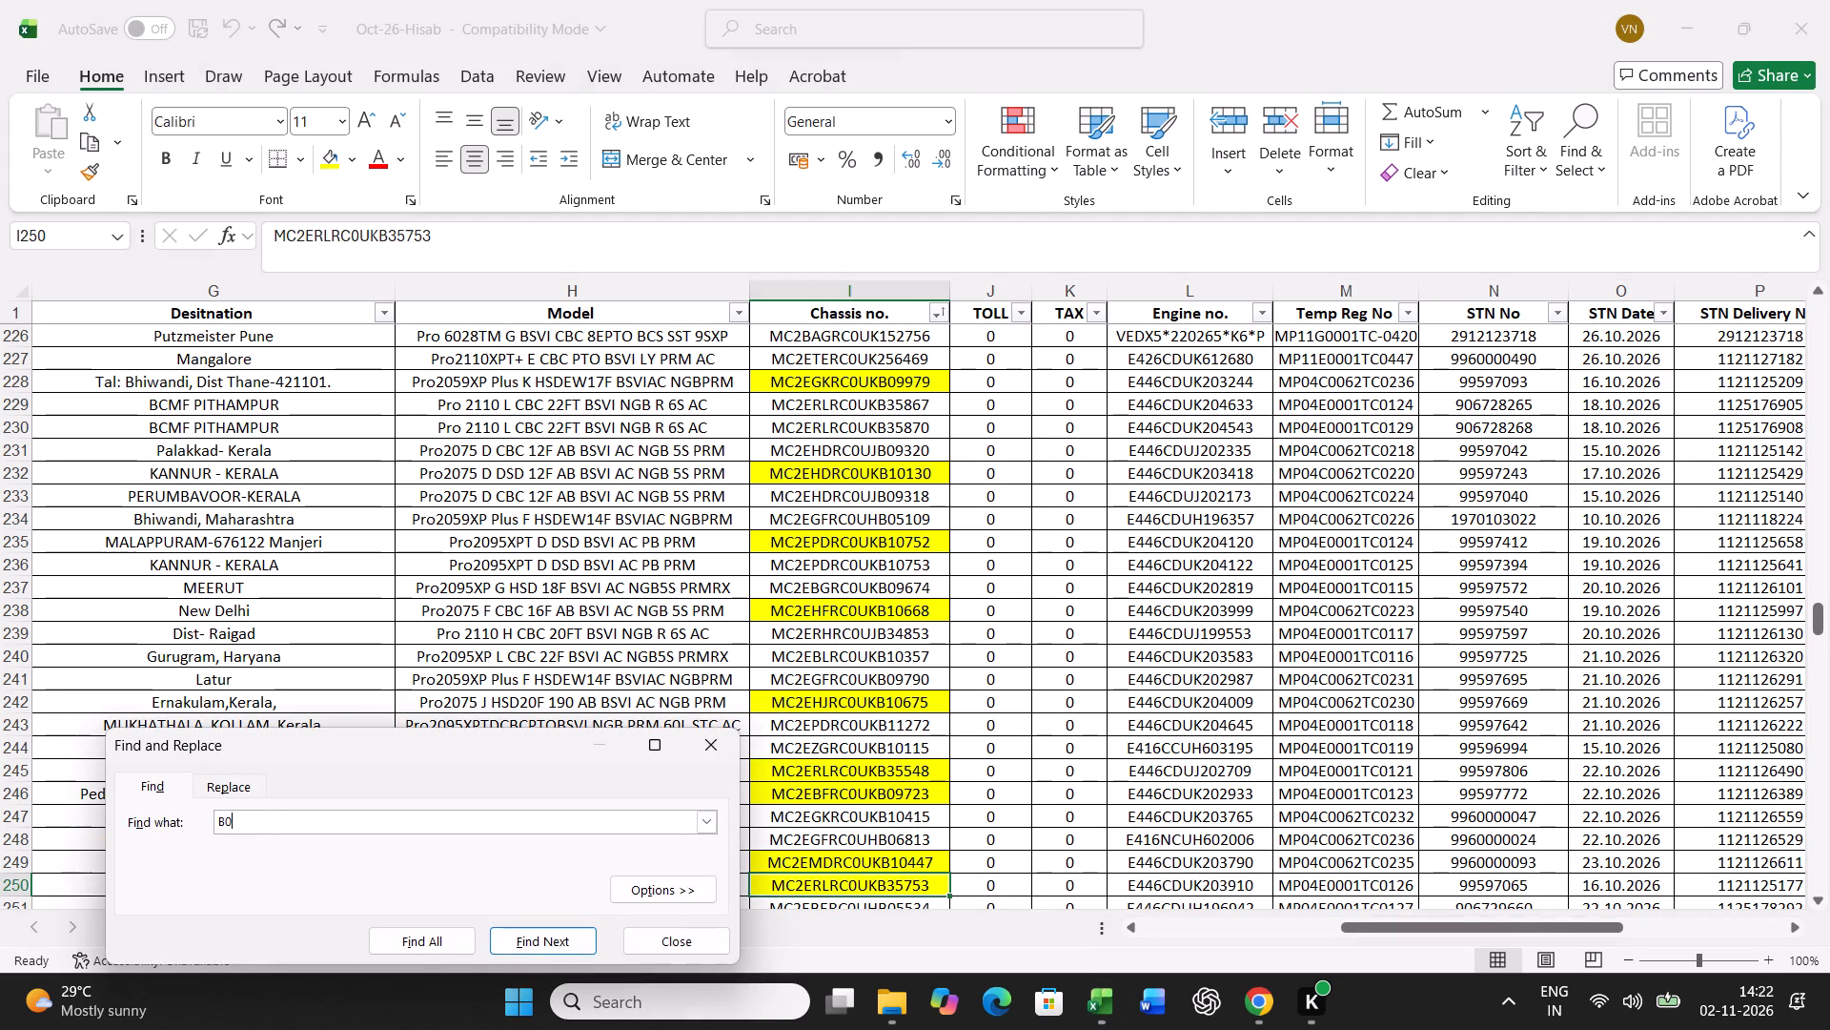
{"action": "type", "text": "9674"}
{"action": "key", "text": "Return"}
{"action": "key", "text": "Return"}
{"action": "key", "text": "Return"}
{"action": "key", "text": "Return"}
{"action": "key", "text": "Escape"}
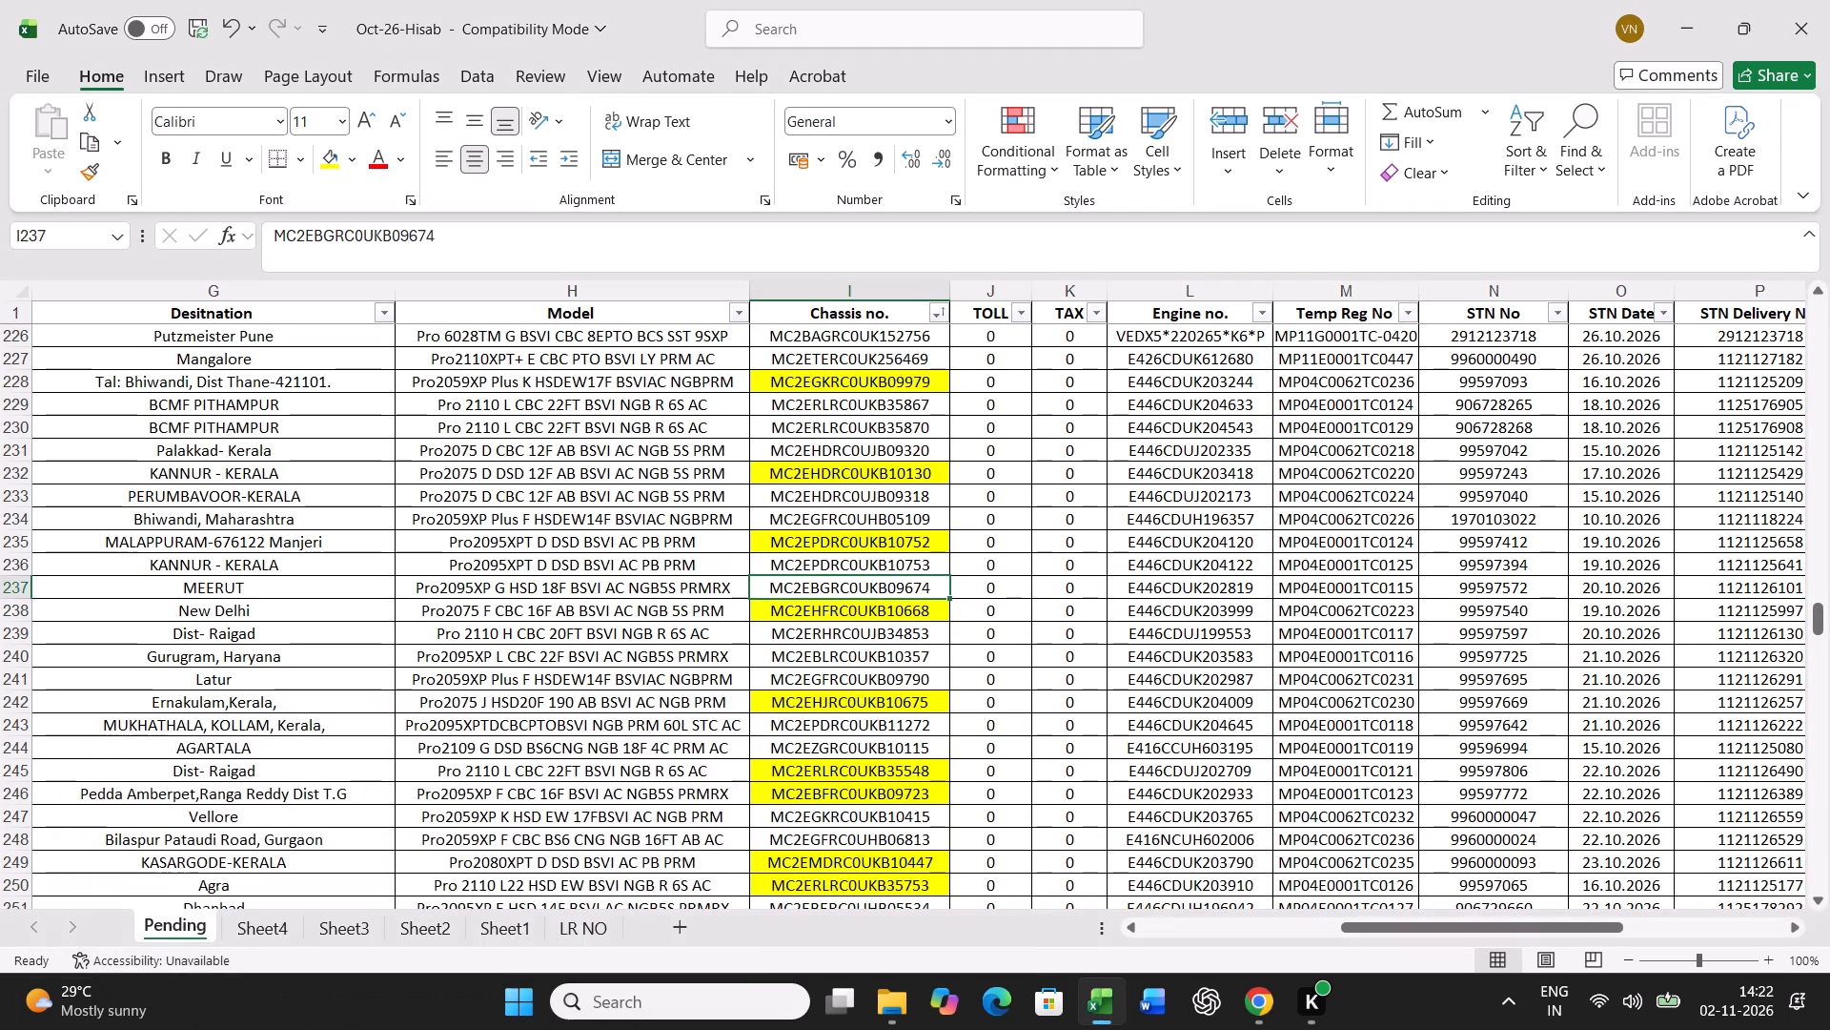
{"action": "left_click", "coordinate": [325, 160]}
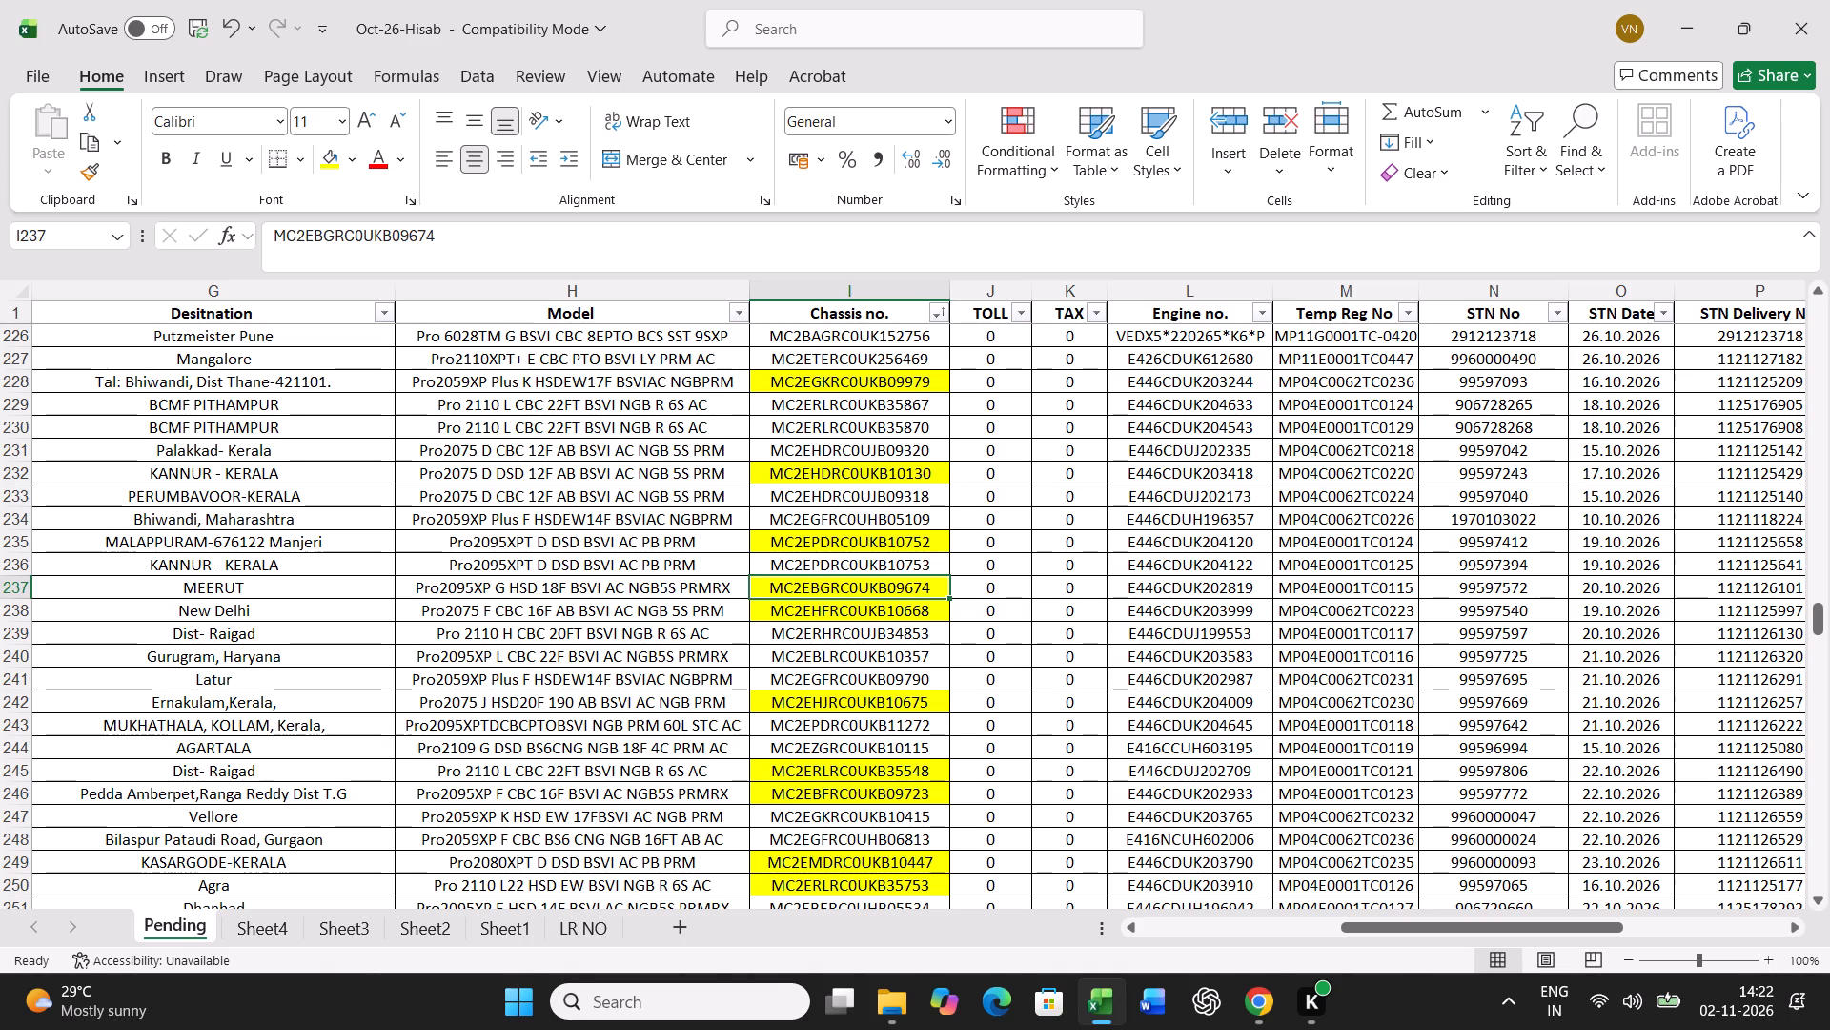
Find the chassis number ending in B06548 and fill its cell yellow.
{"action": "key", "text": "ctrl+f"}
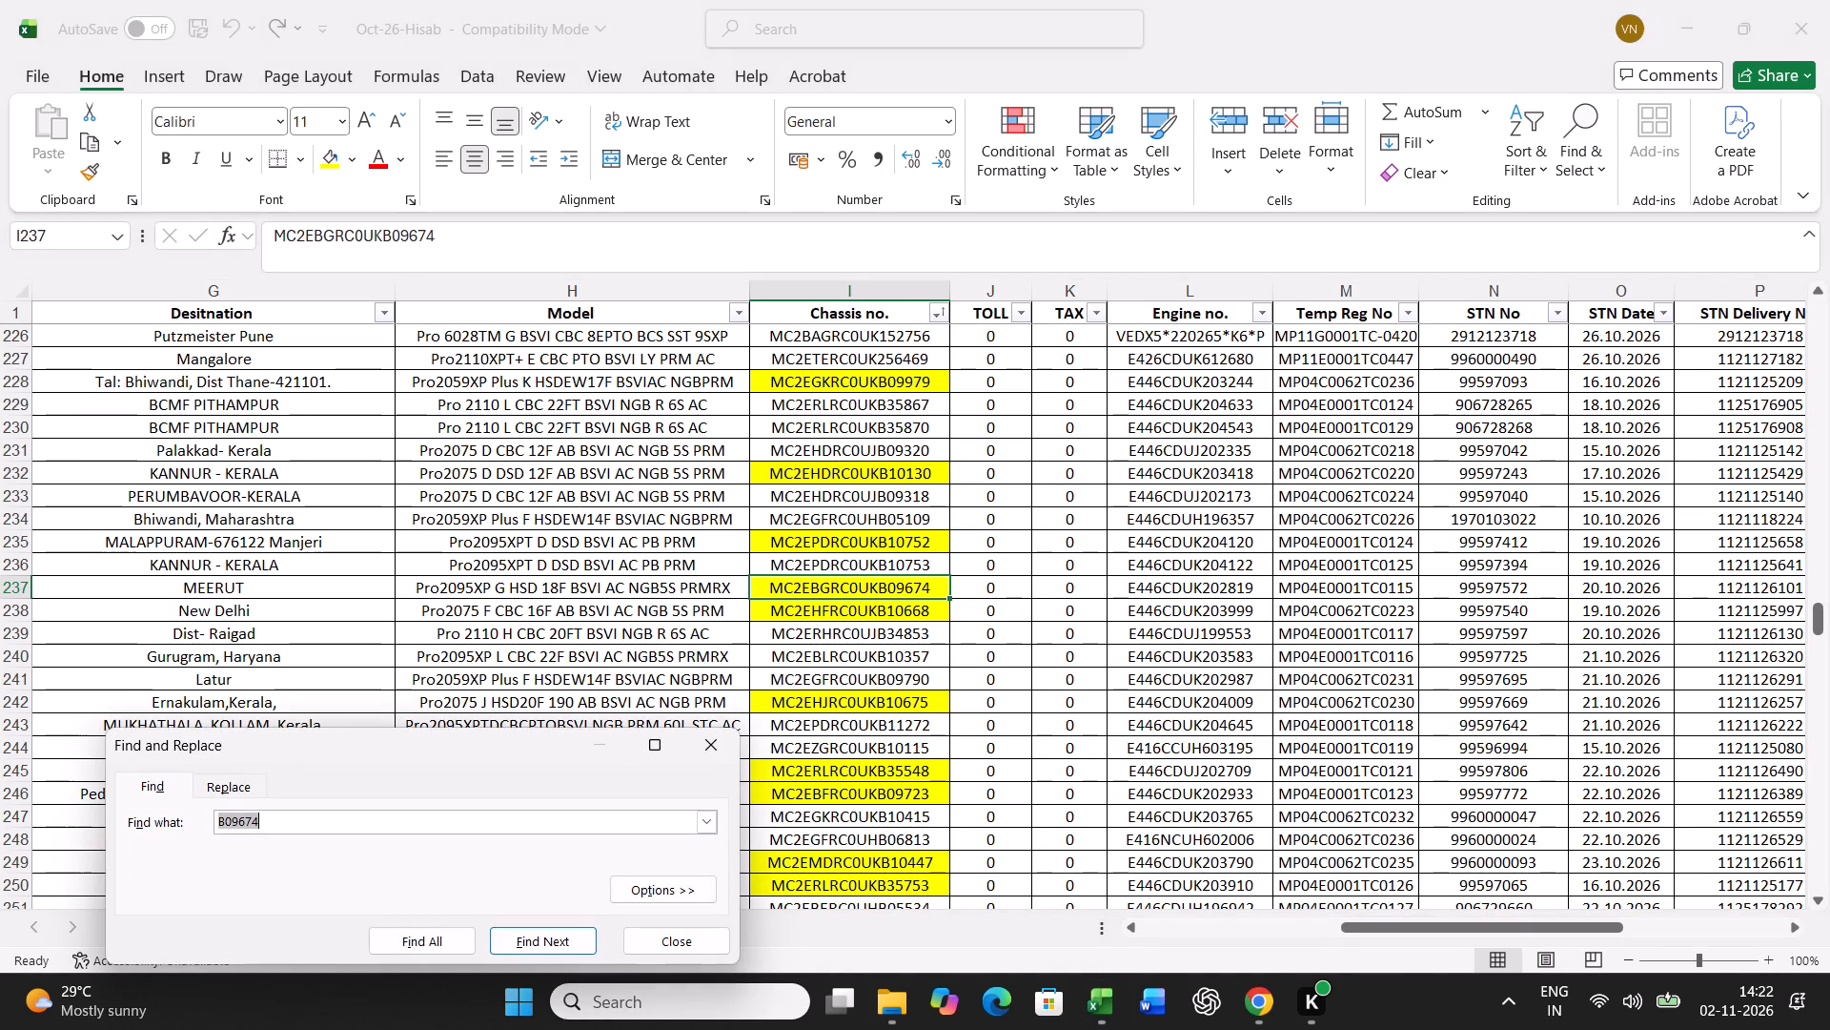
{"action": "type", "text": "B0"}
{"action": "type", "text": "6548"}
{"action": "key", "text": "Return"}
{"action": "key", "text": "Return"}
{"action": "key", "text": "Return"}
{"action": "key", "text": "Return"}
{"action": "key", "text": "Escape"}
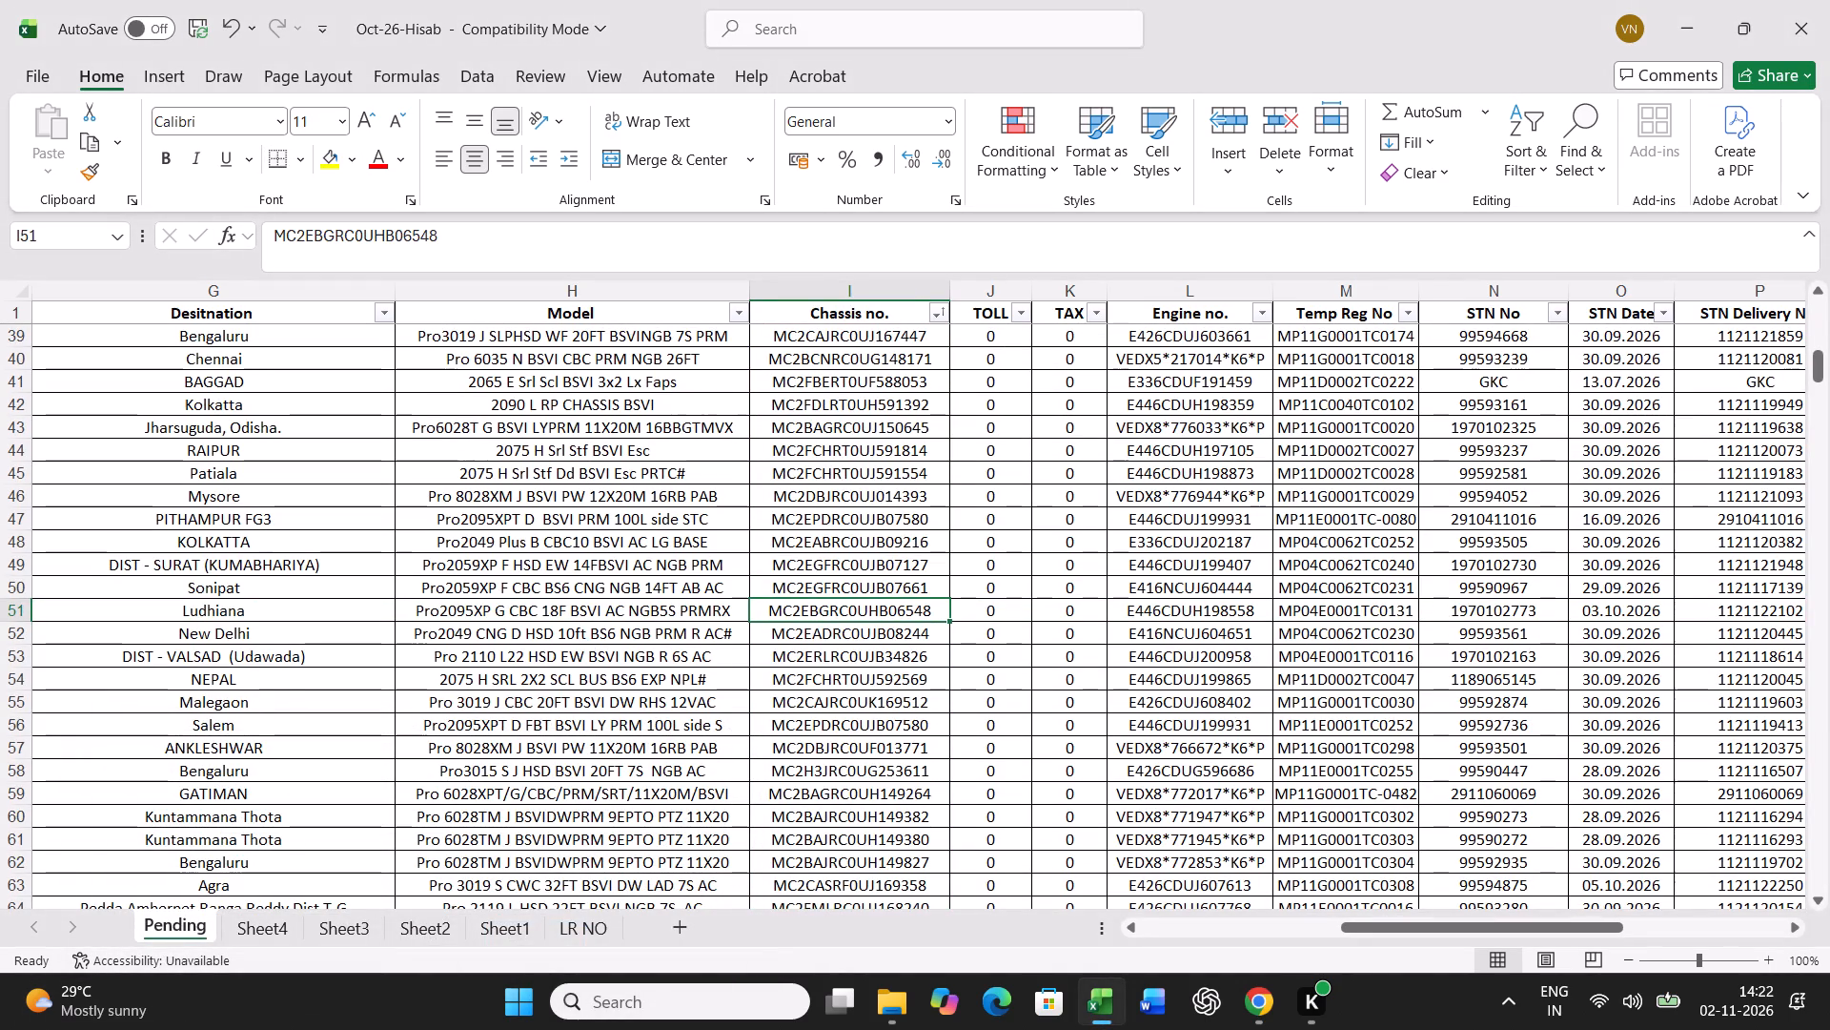
{"action": "left_click", "coordinate": [331, 165]}
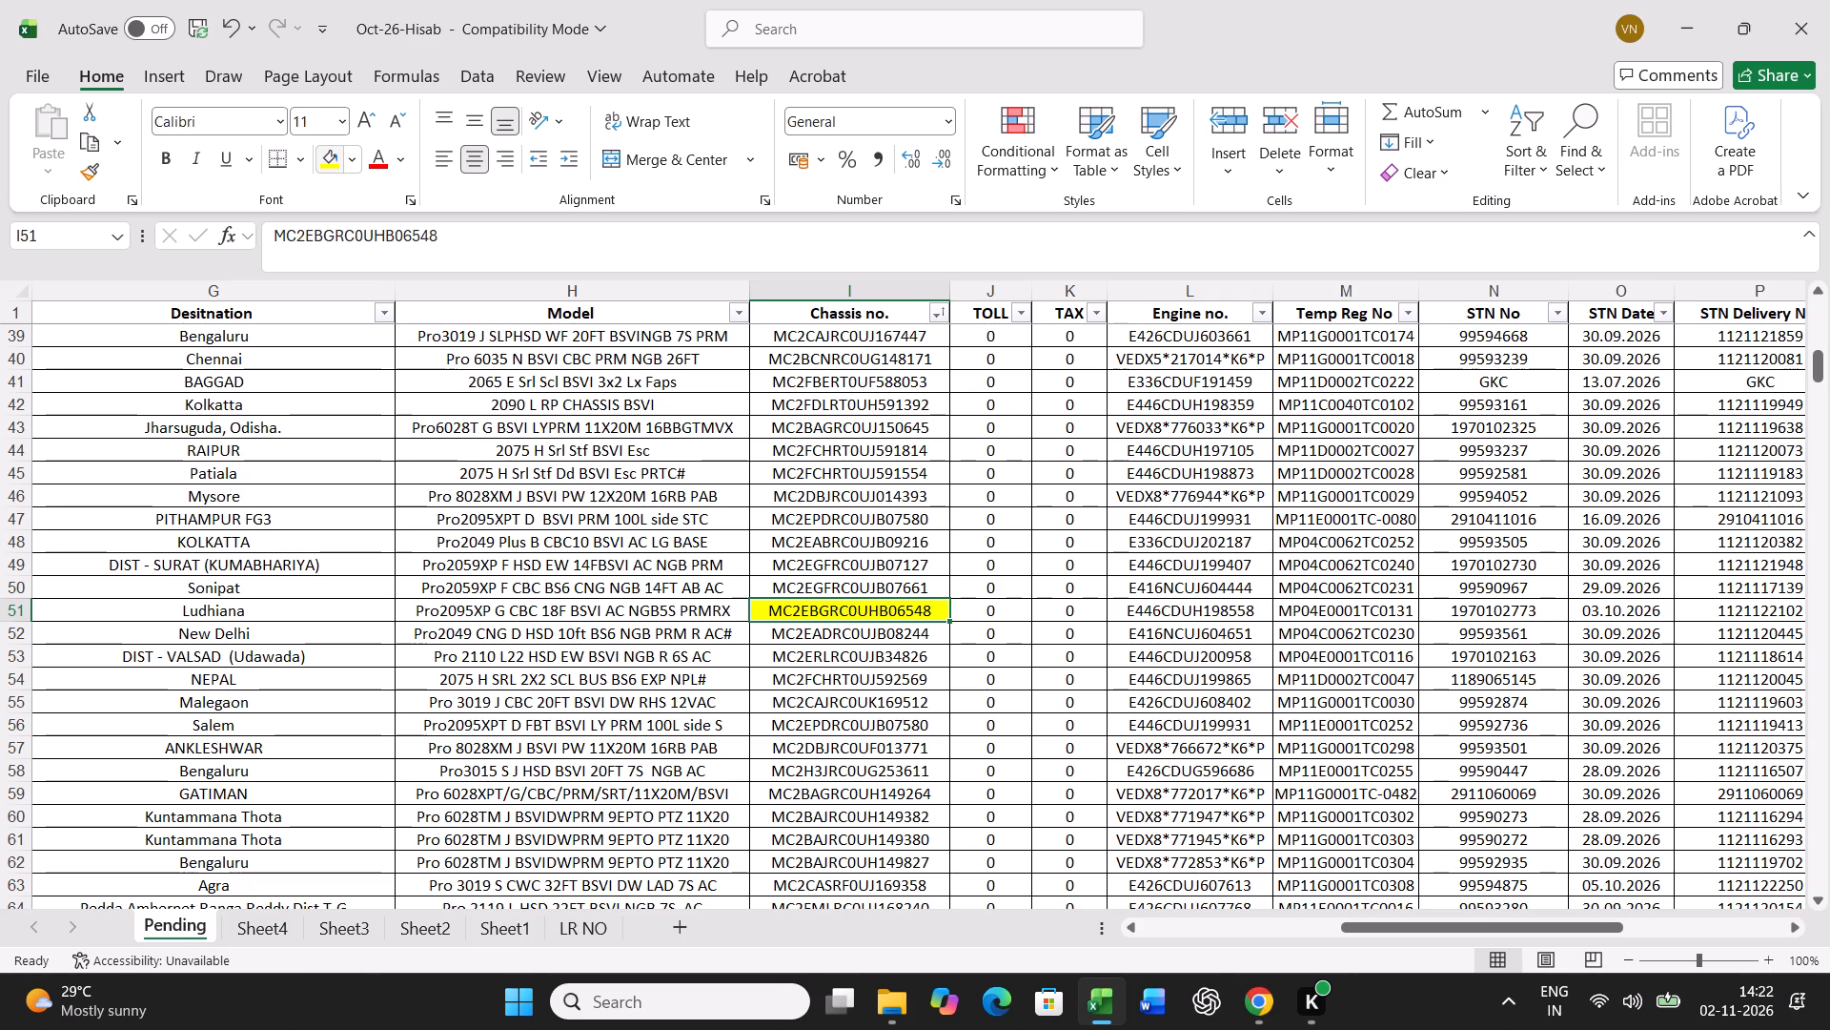
{"action": "key", "text": "ctrl+f"}
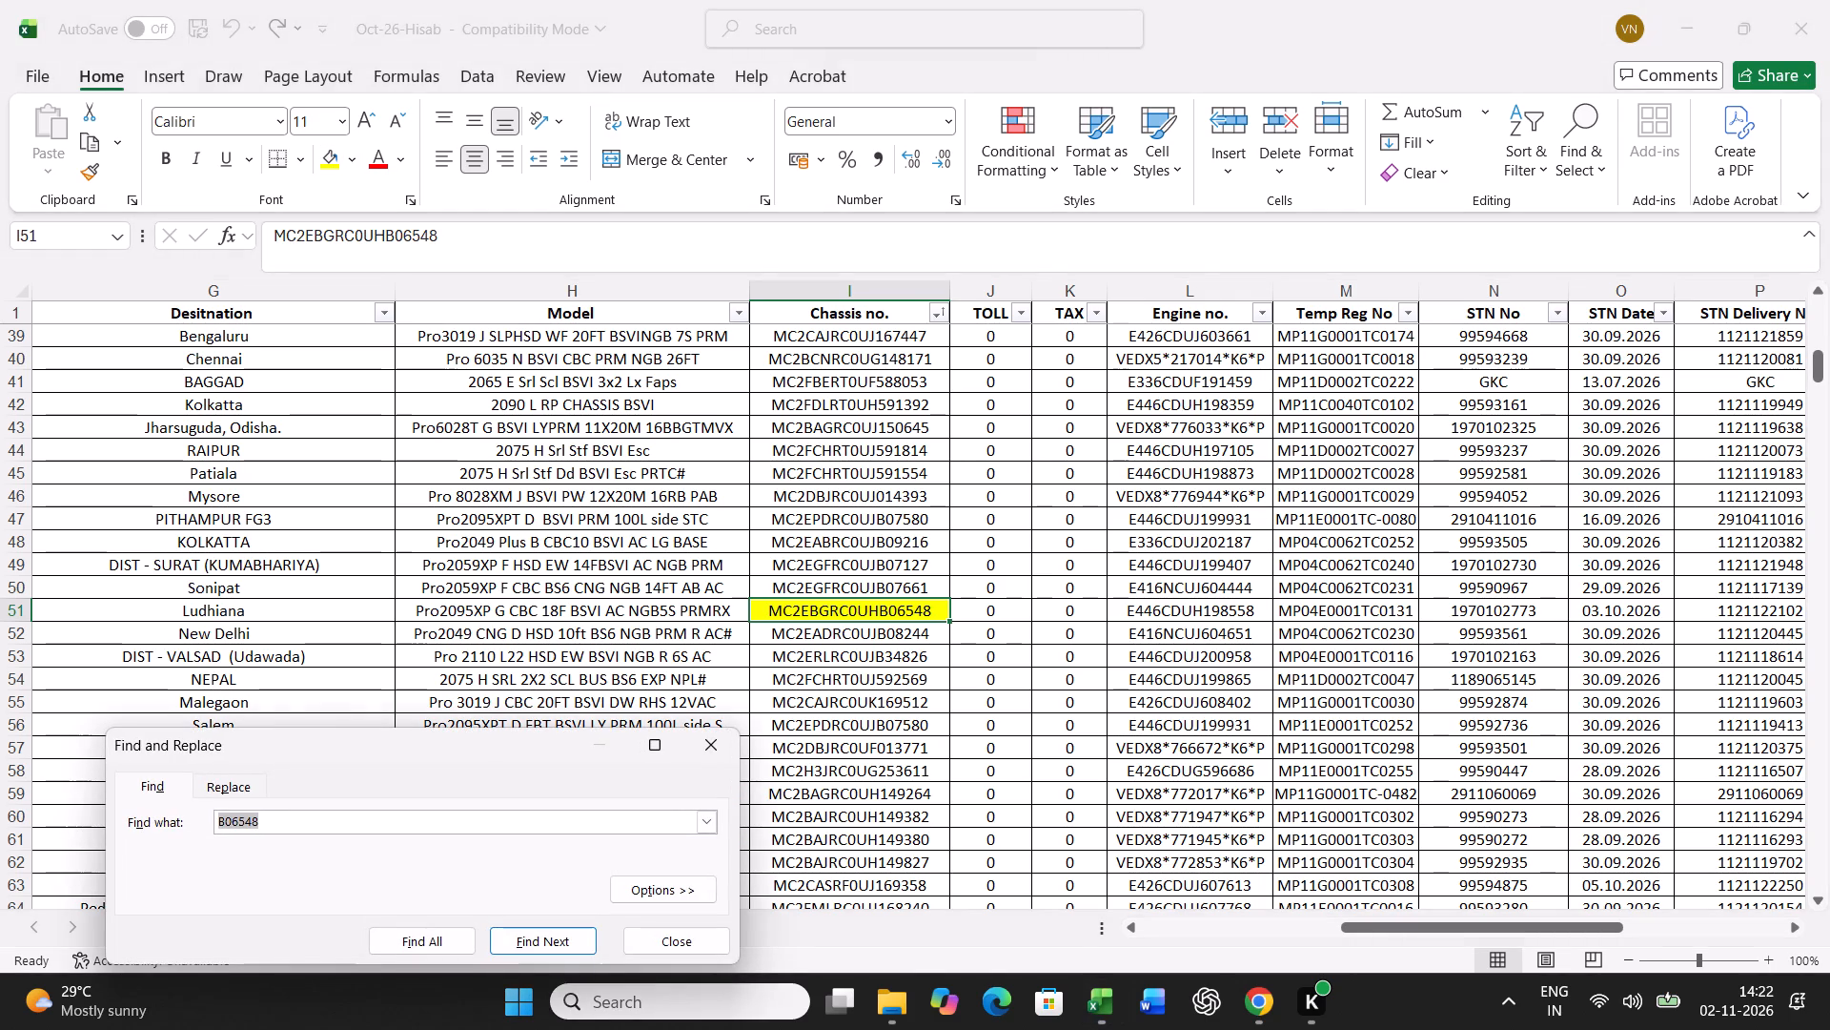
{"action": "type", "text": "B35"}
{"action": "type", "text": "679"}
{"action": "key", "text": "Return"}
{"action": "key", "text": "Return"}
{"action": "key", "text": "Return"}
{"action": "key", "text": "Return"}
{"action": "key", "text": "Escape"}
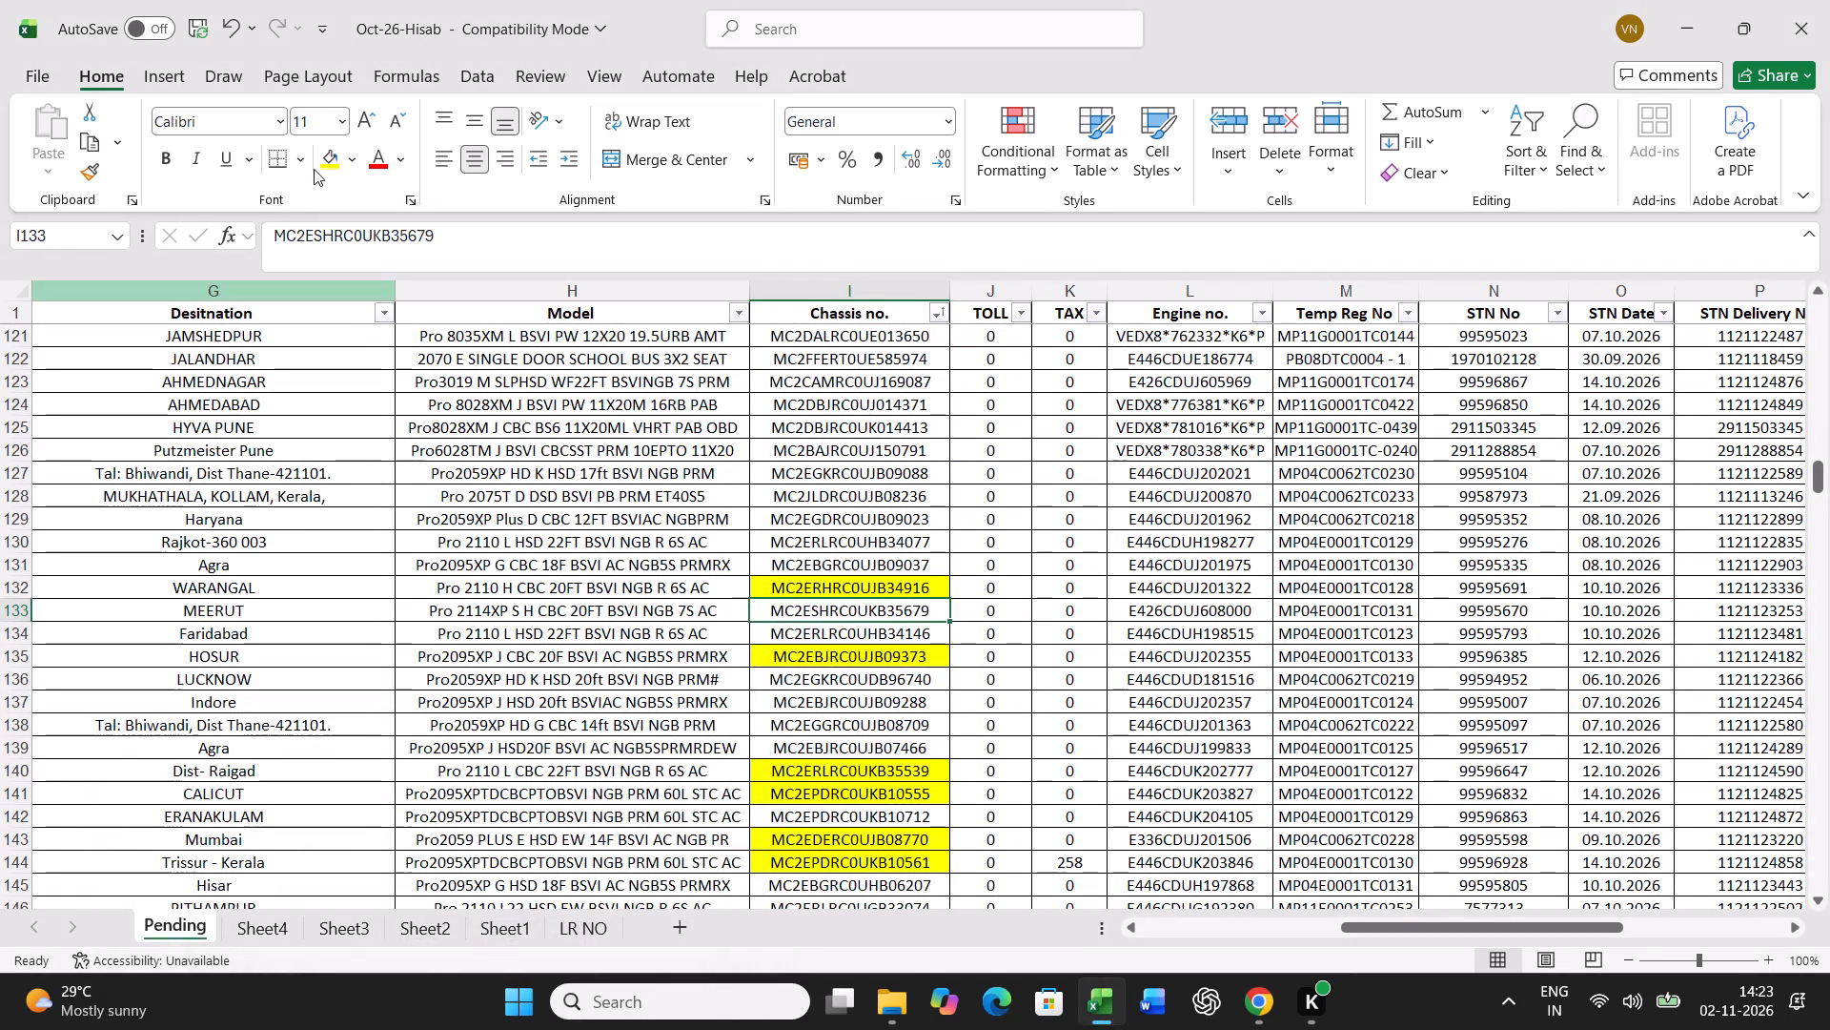
{"action": "left_click", "coordinate": [323, 159]}
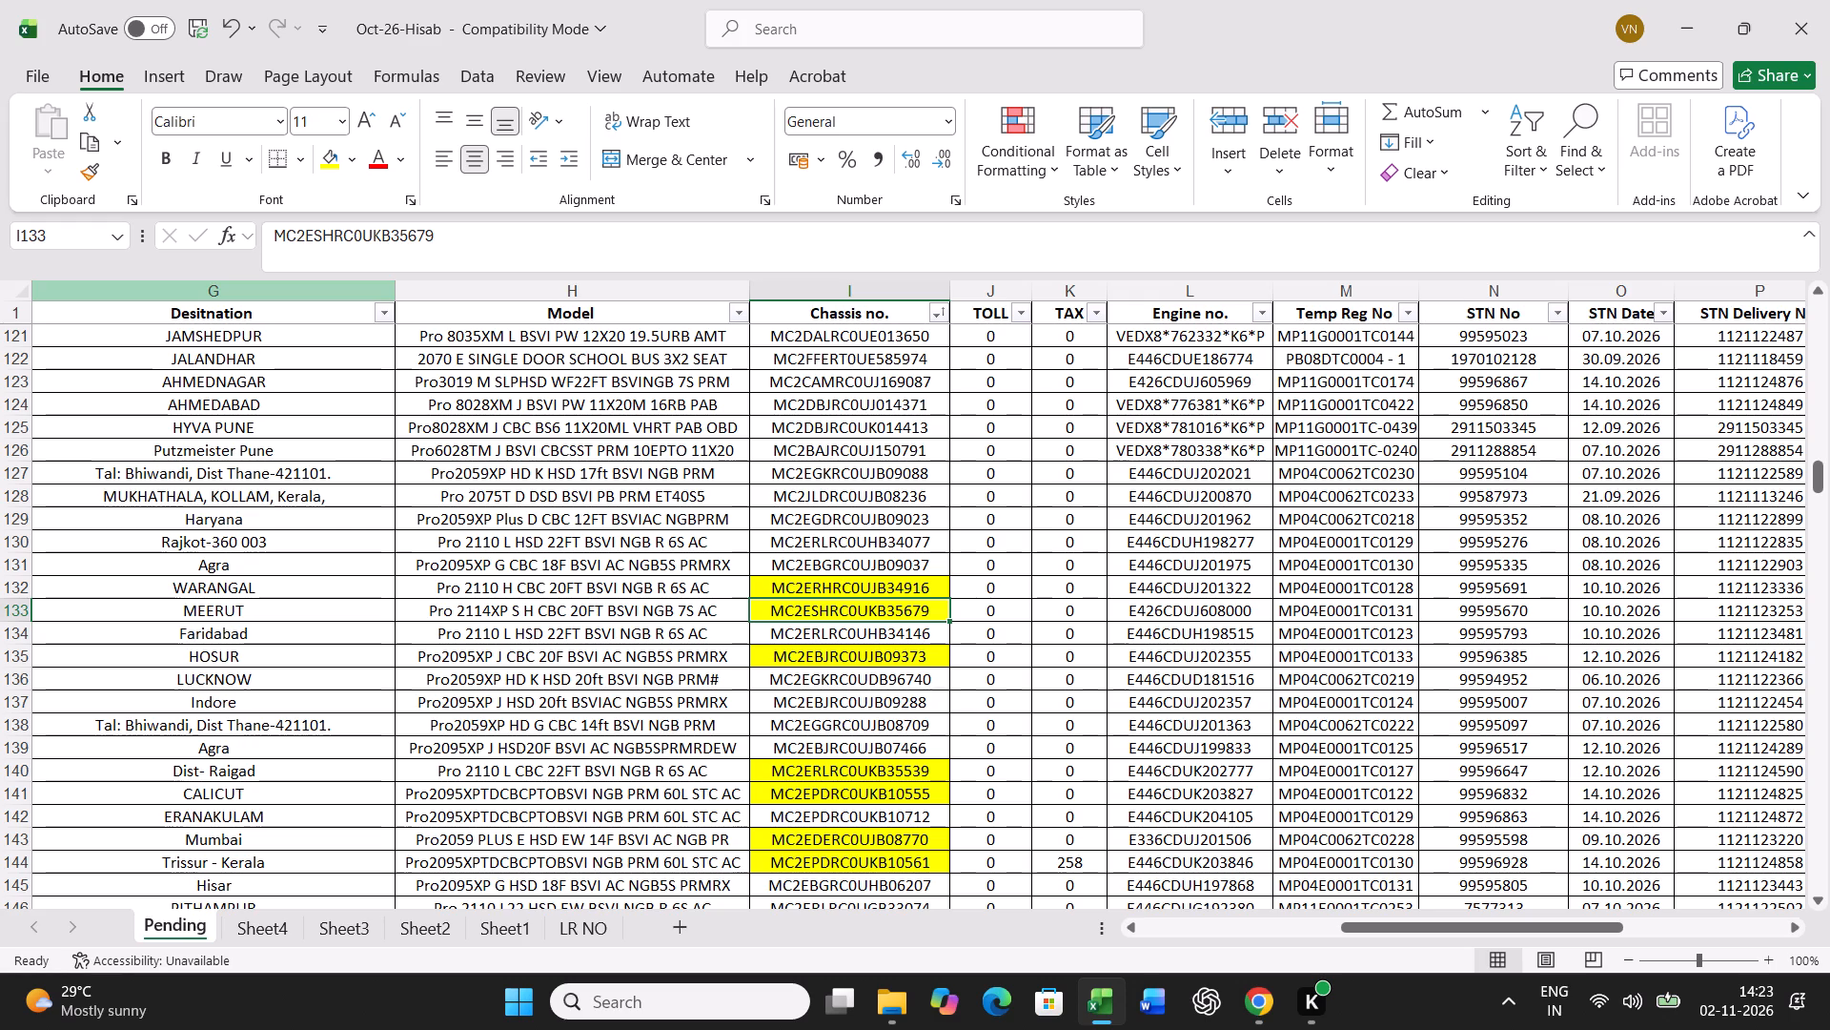
{"action": "key", "text": "ctrl+f"}
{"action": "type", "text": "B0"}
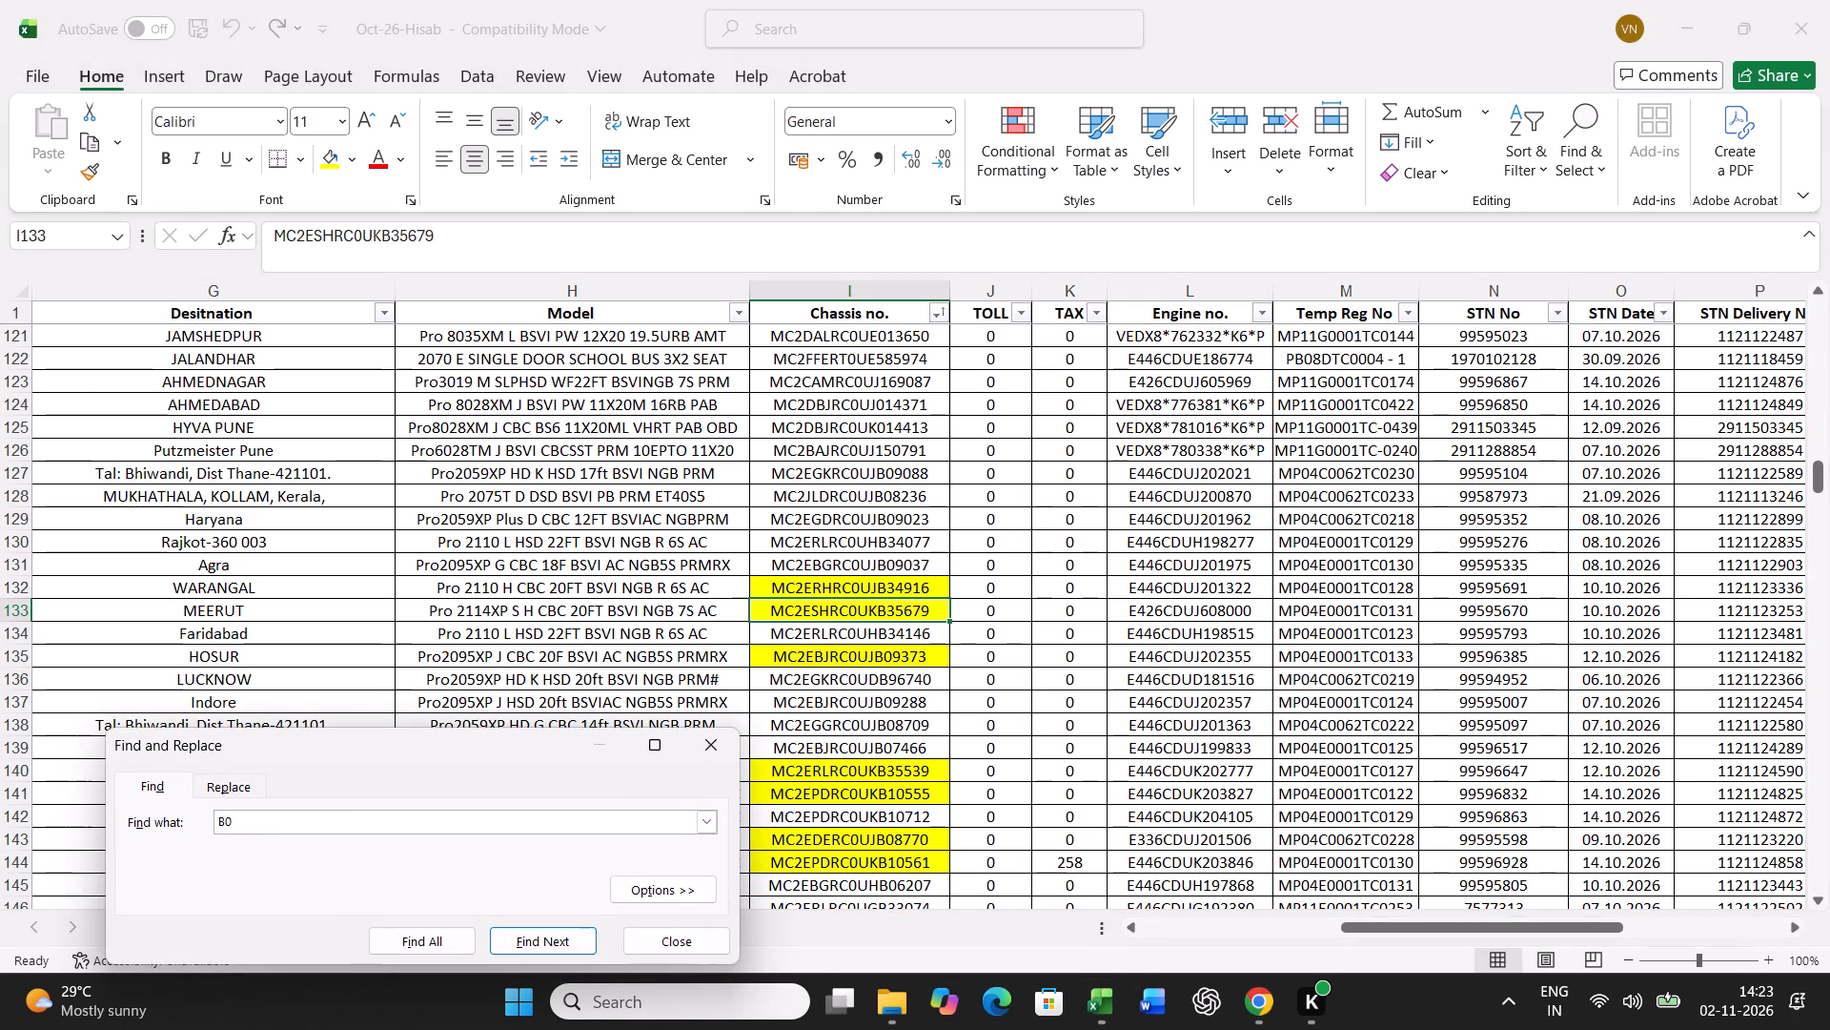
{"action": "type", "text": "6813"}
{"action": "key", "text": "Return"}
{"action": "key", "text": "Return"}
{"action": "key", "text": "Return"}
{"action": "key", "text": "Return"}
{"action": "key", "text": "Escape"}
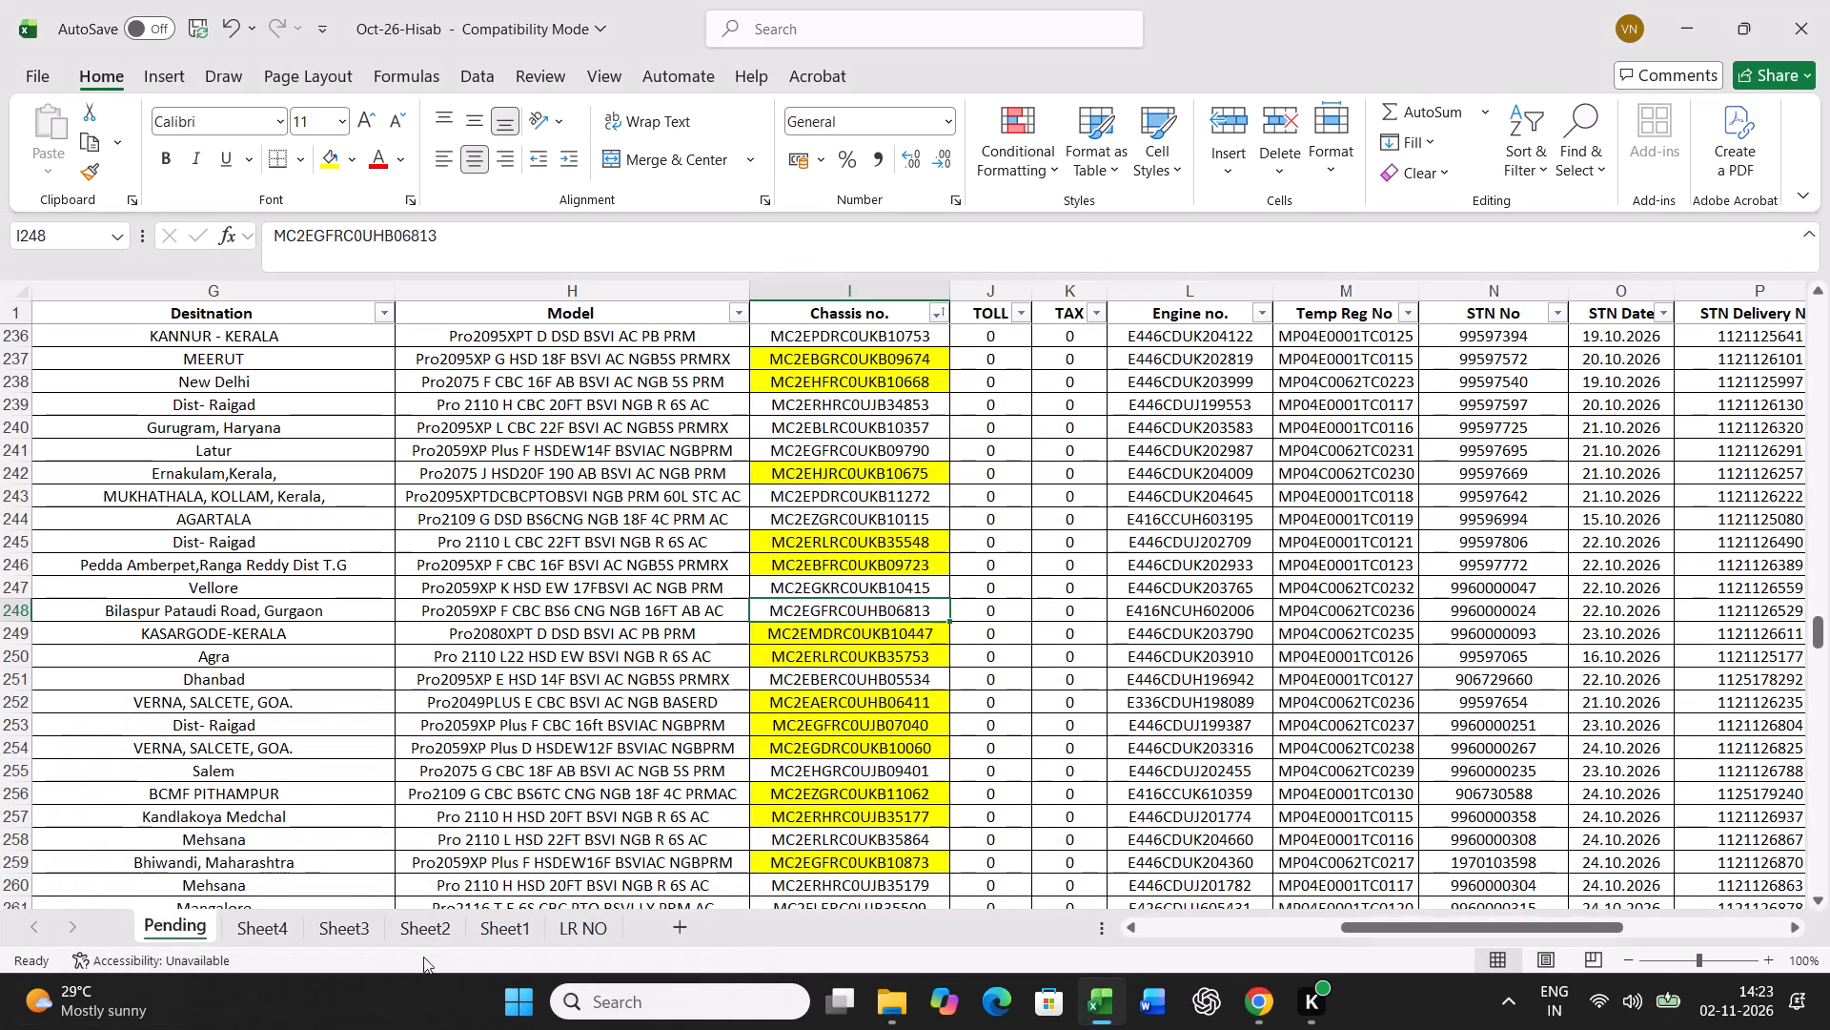
{"action": "left_click", "coordinate": [333, 162]}
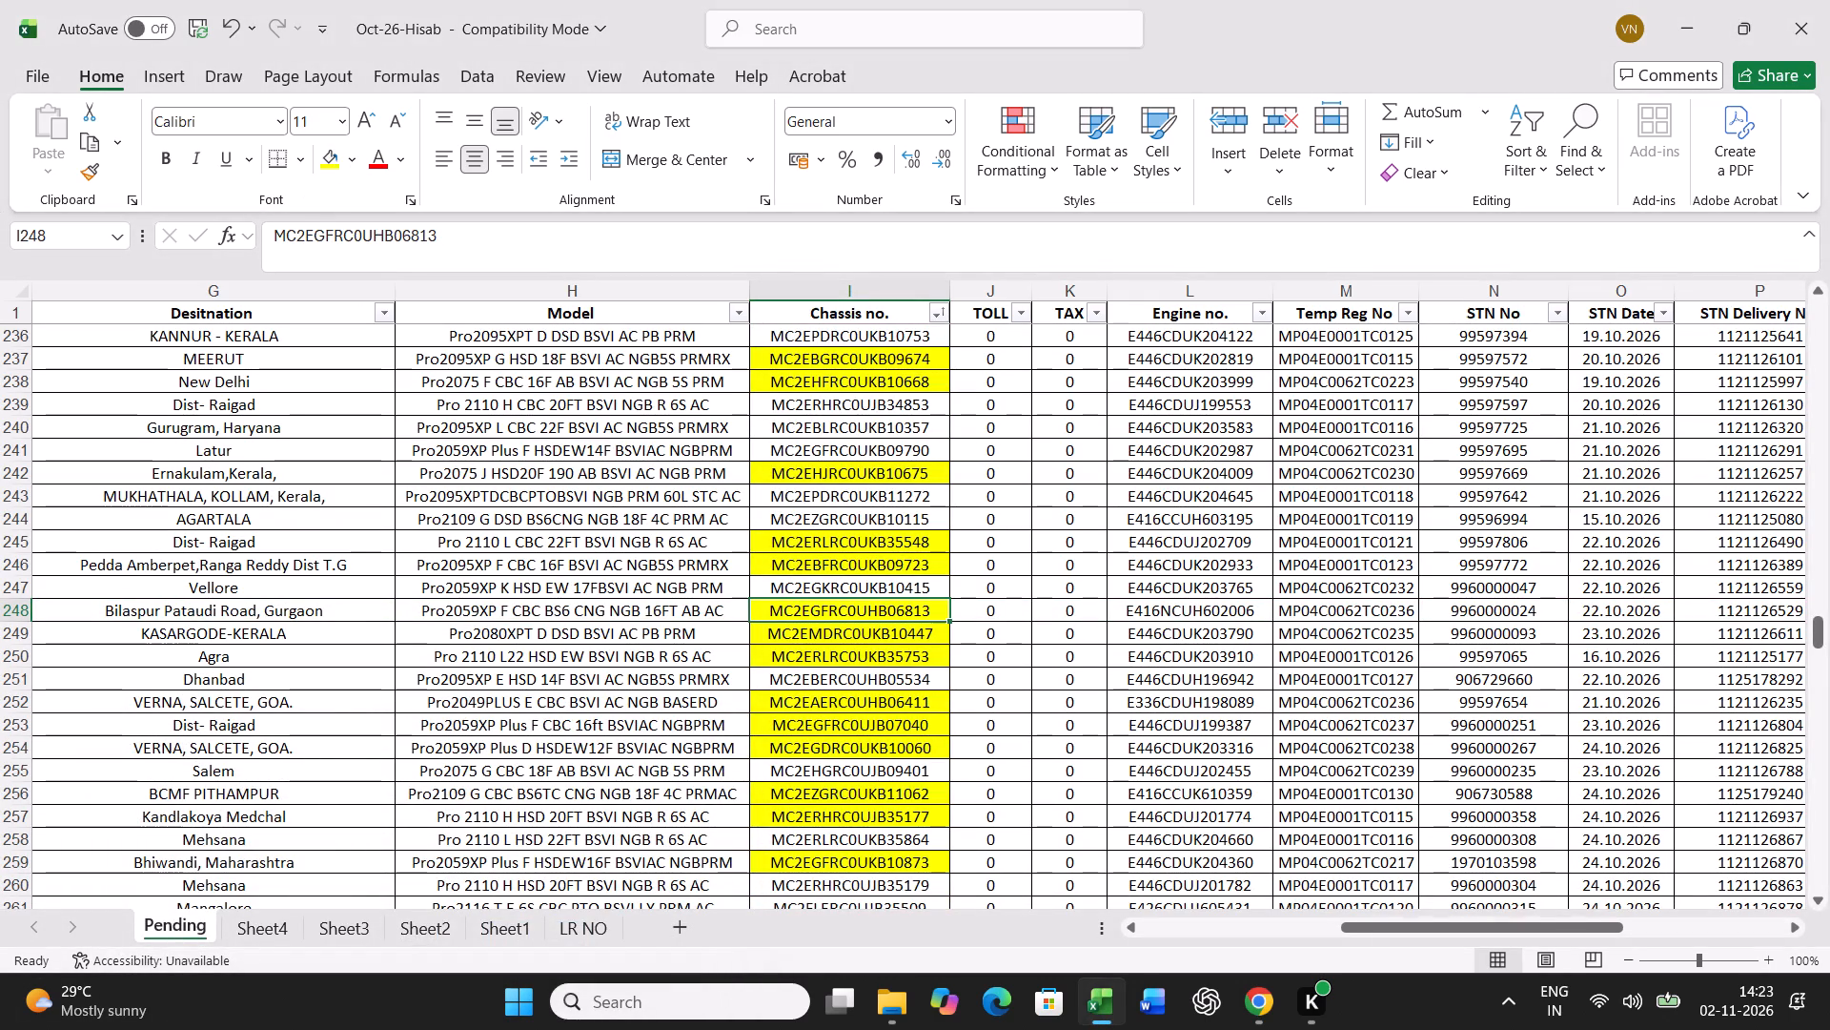
{"action": "key", "text": "ctrl+f"}
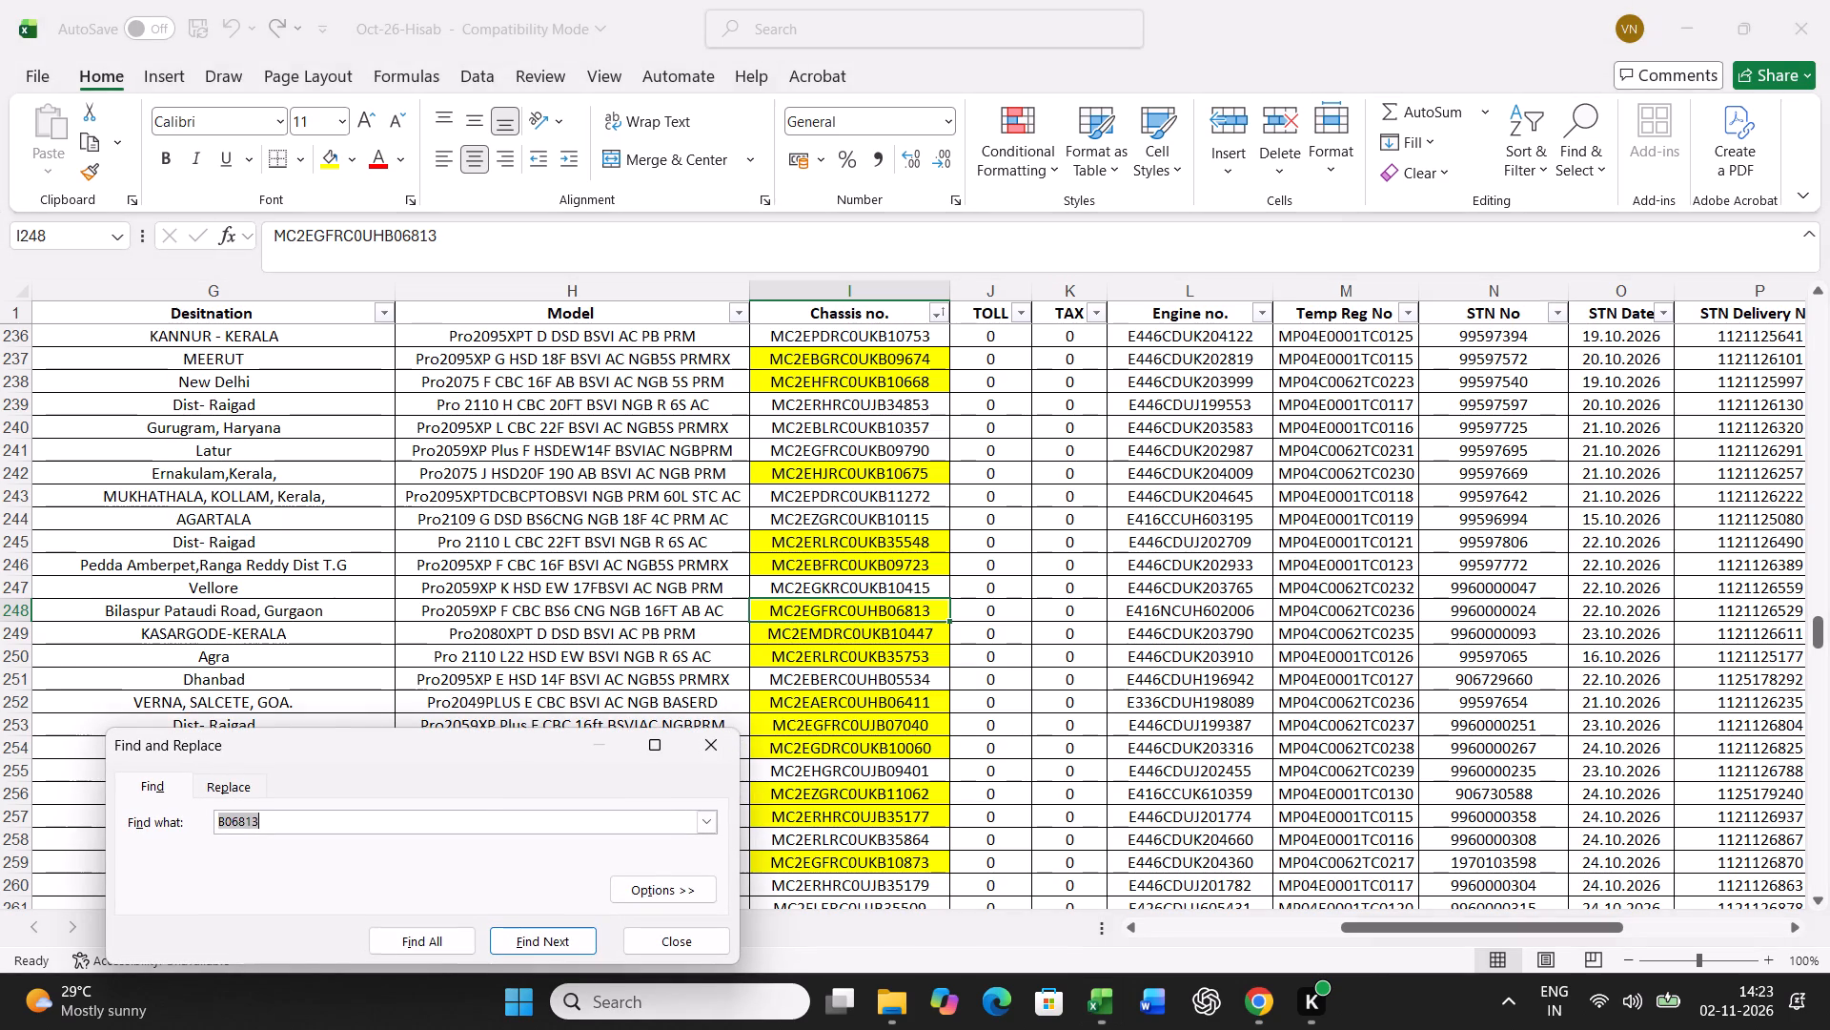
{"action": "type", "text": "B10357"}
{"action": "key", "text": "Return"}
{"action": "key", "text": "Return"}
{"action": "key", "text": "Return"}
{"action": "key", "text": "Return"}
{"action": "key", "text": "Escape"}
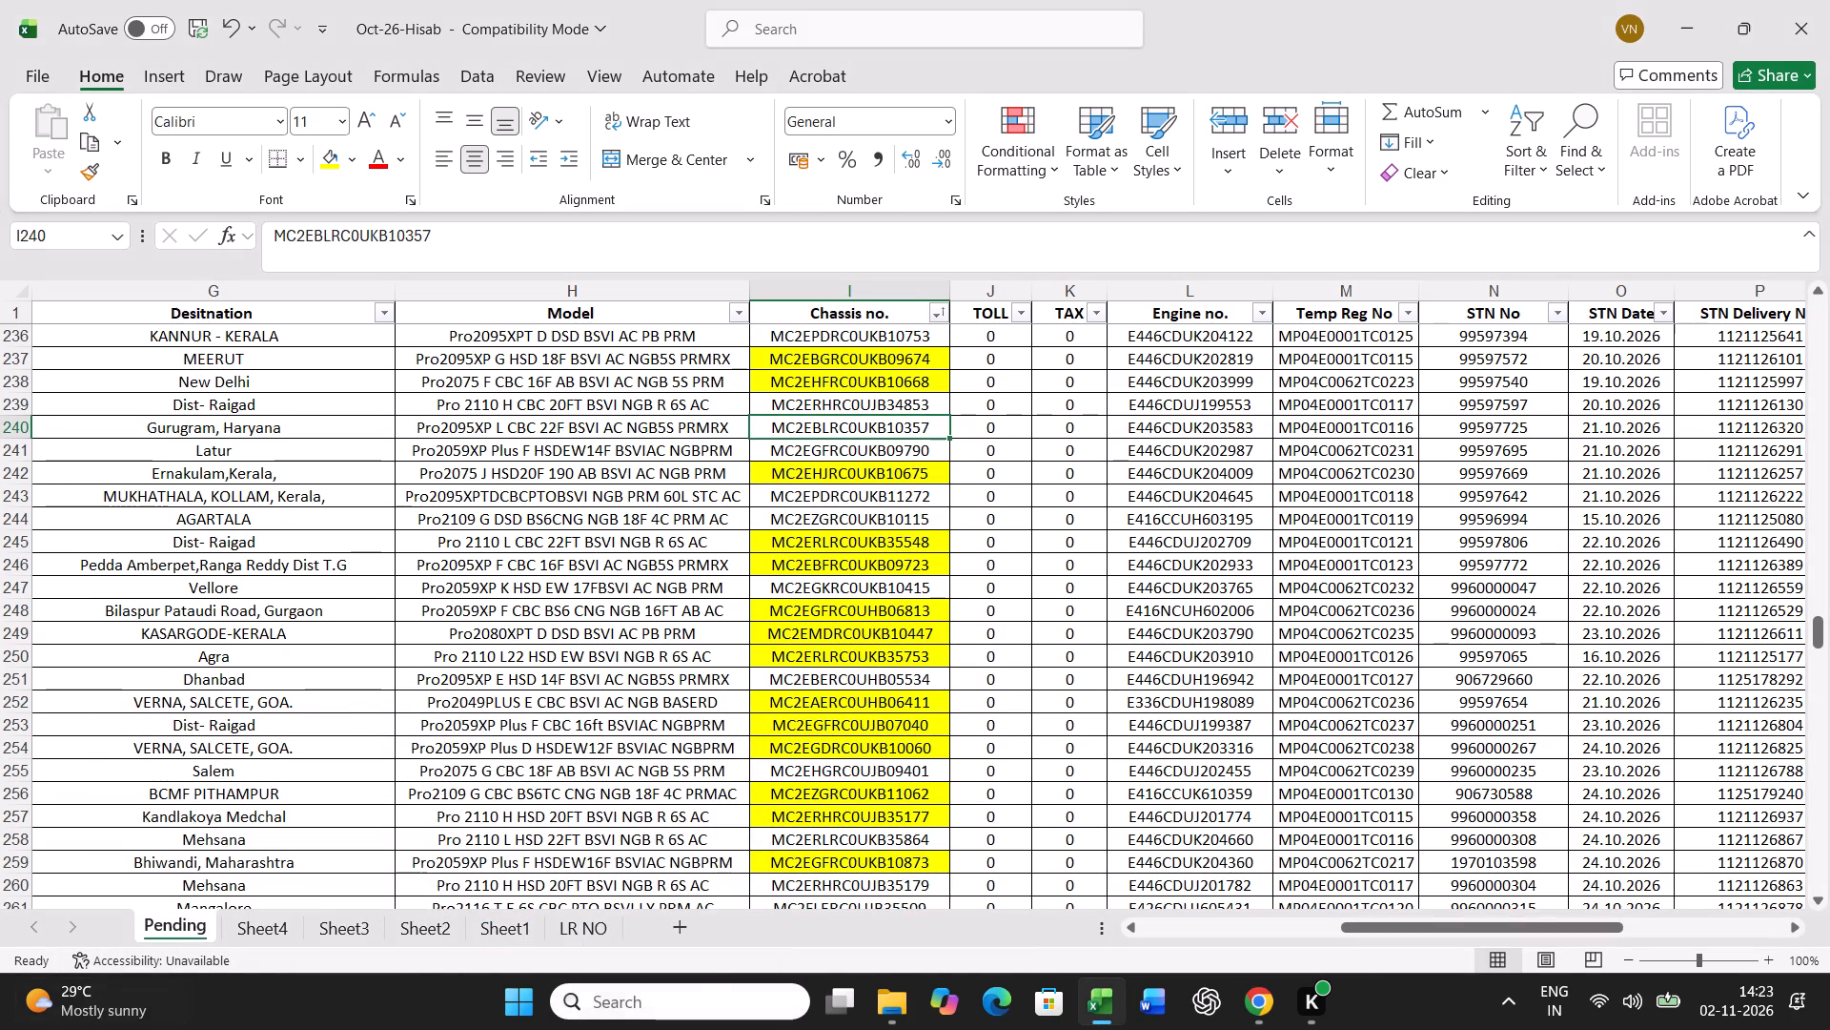
{"action": "left_click", "coordinate": [333, 162]}
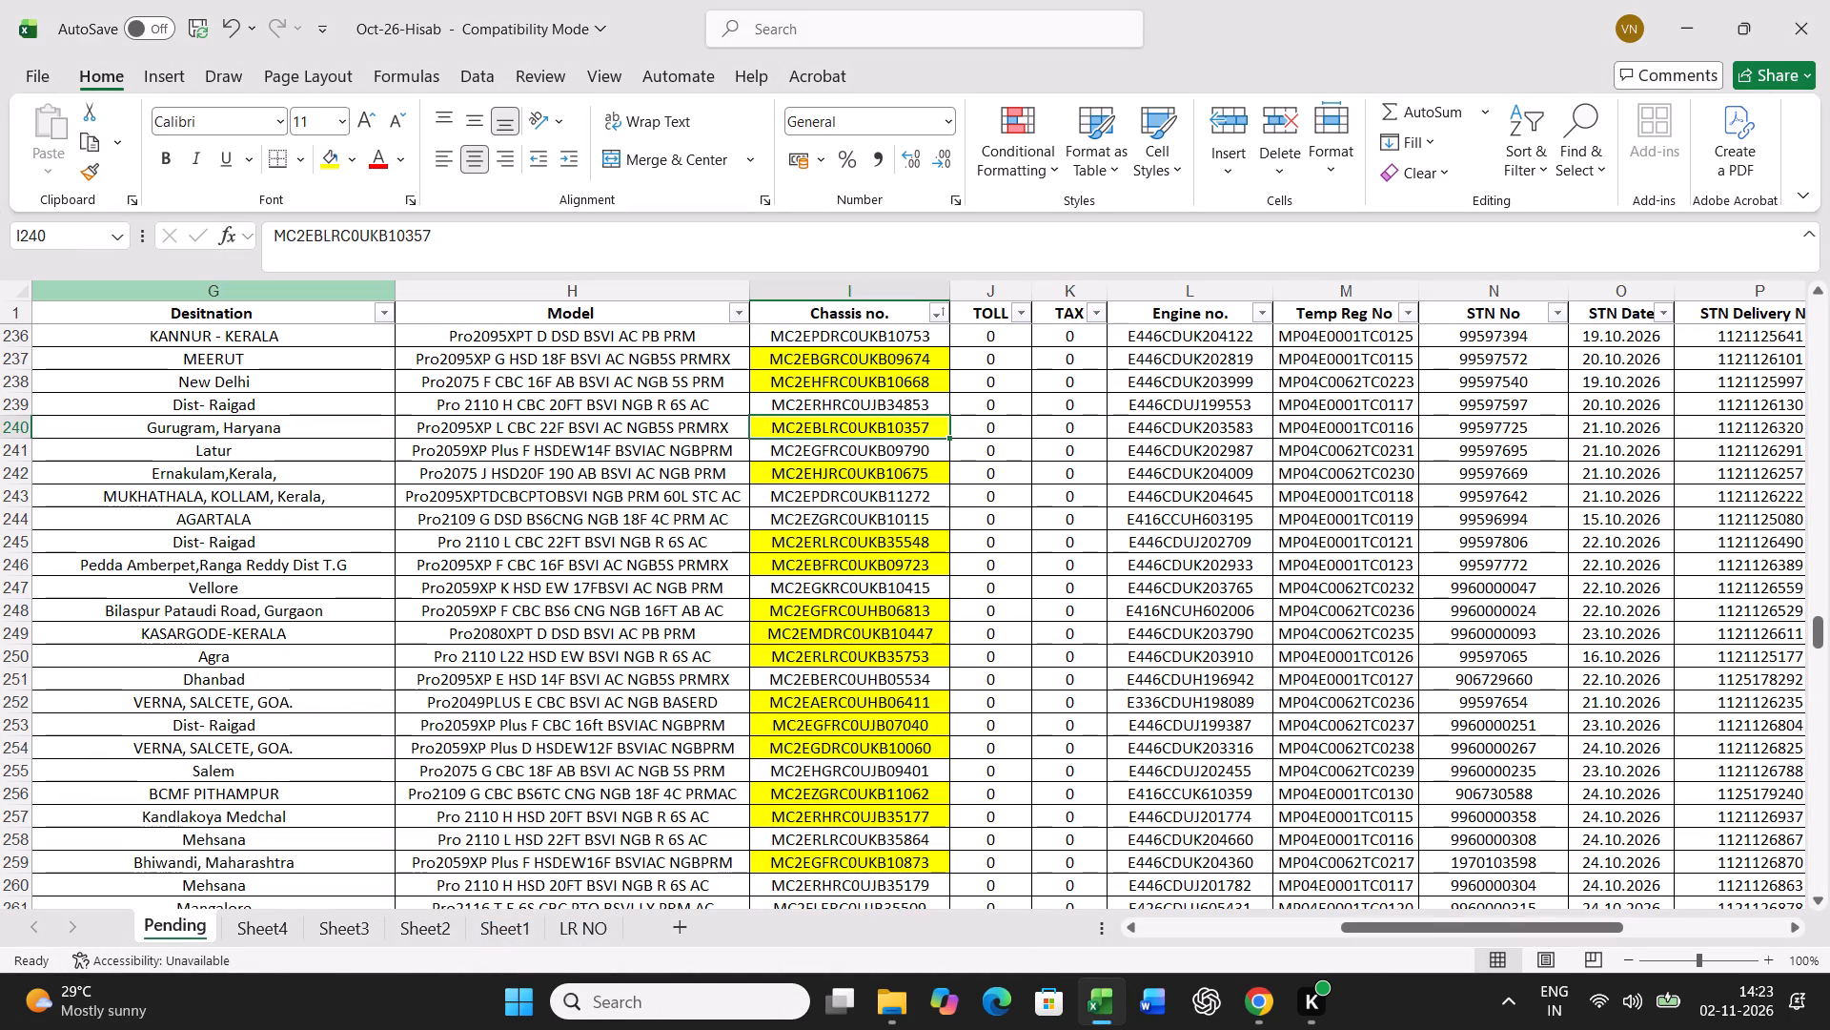
{"action": "key", "text": "ctrl+f"}
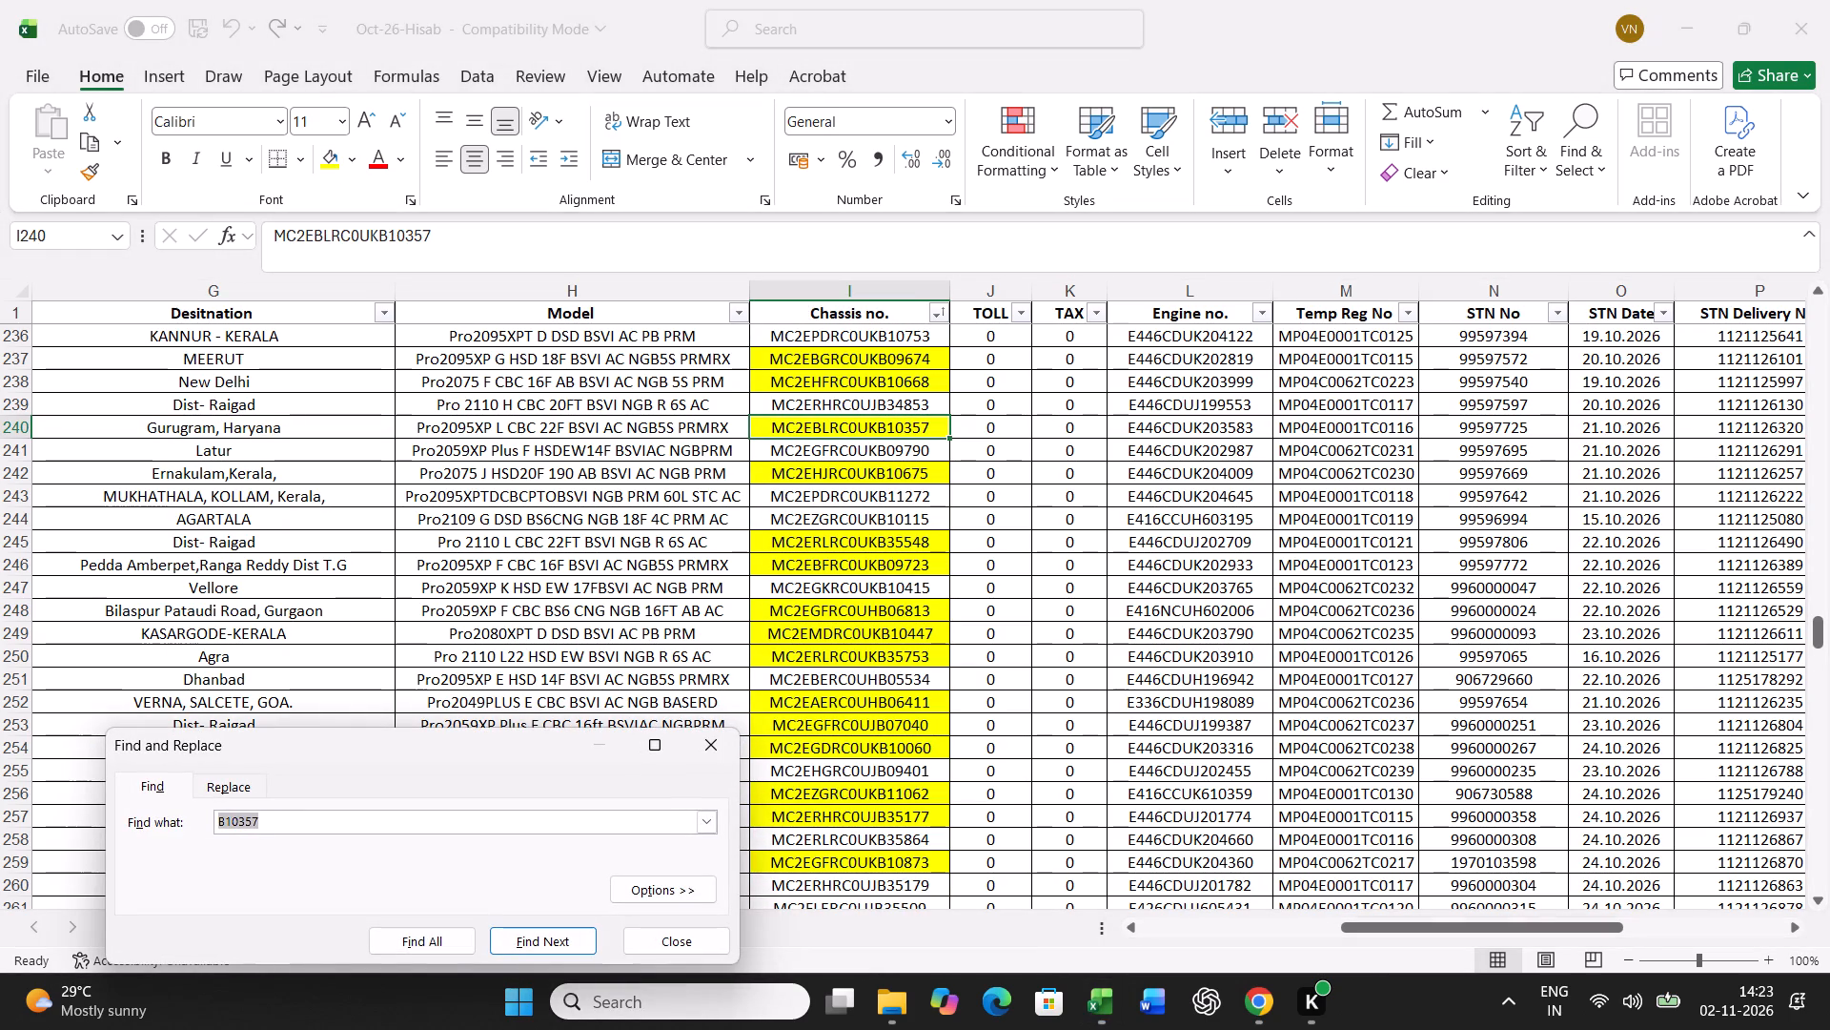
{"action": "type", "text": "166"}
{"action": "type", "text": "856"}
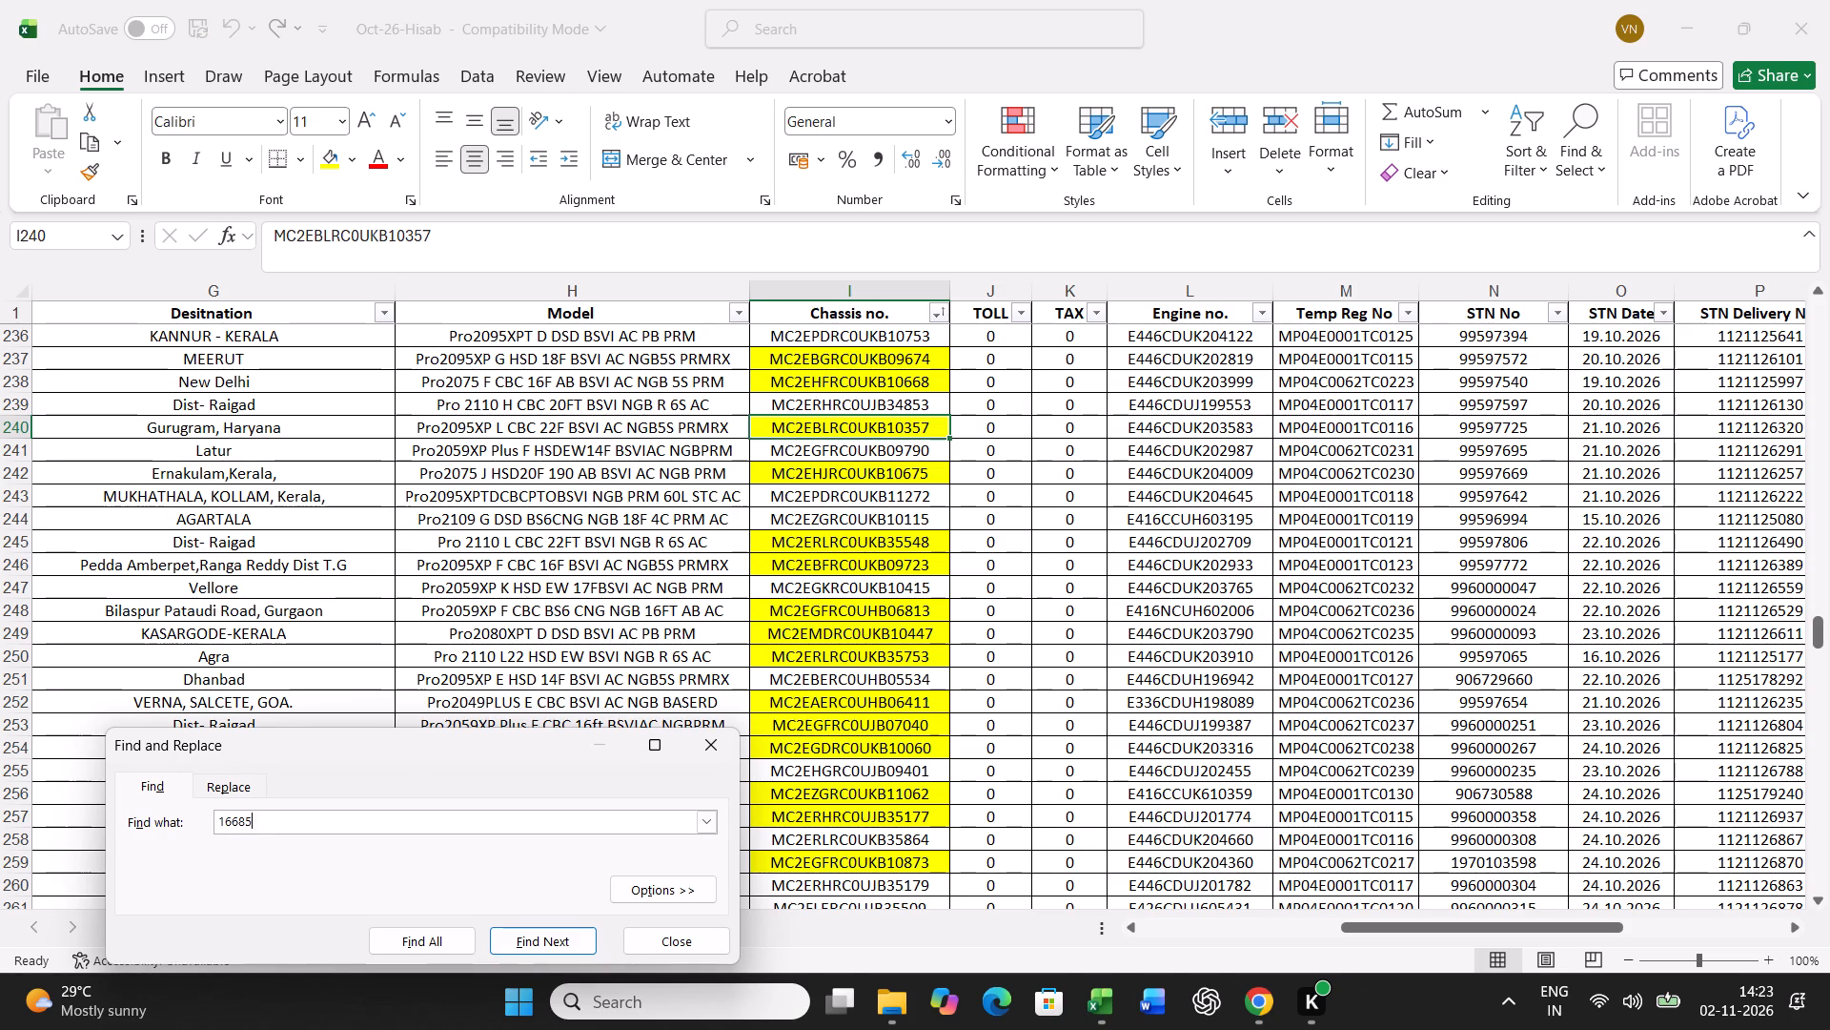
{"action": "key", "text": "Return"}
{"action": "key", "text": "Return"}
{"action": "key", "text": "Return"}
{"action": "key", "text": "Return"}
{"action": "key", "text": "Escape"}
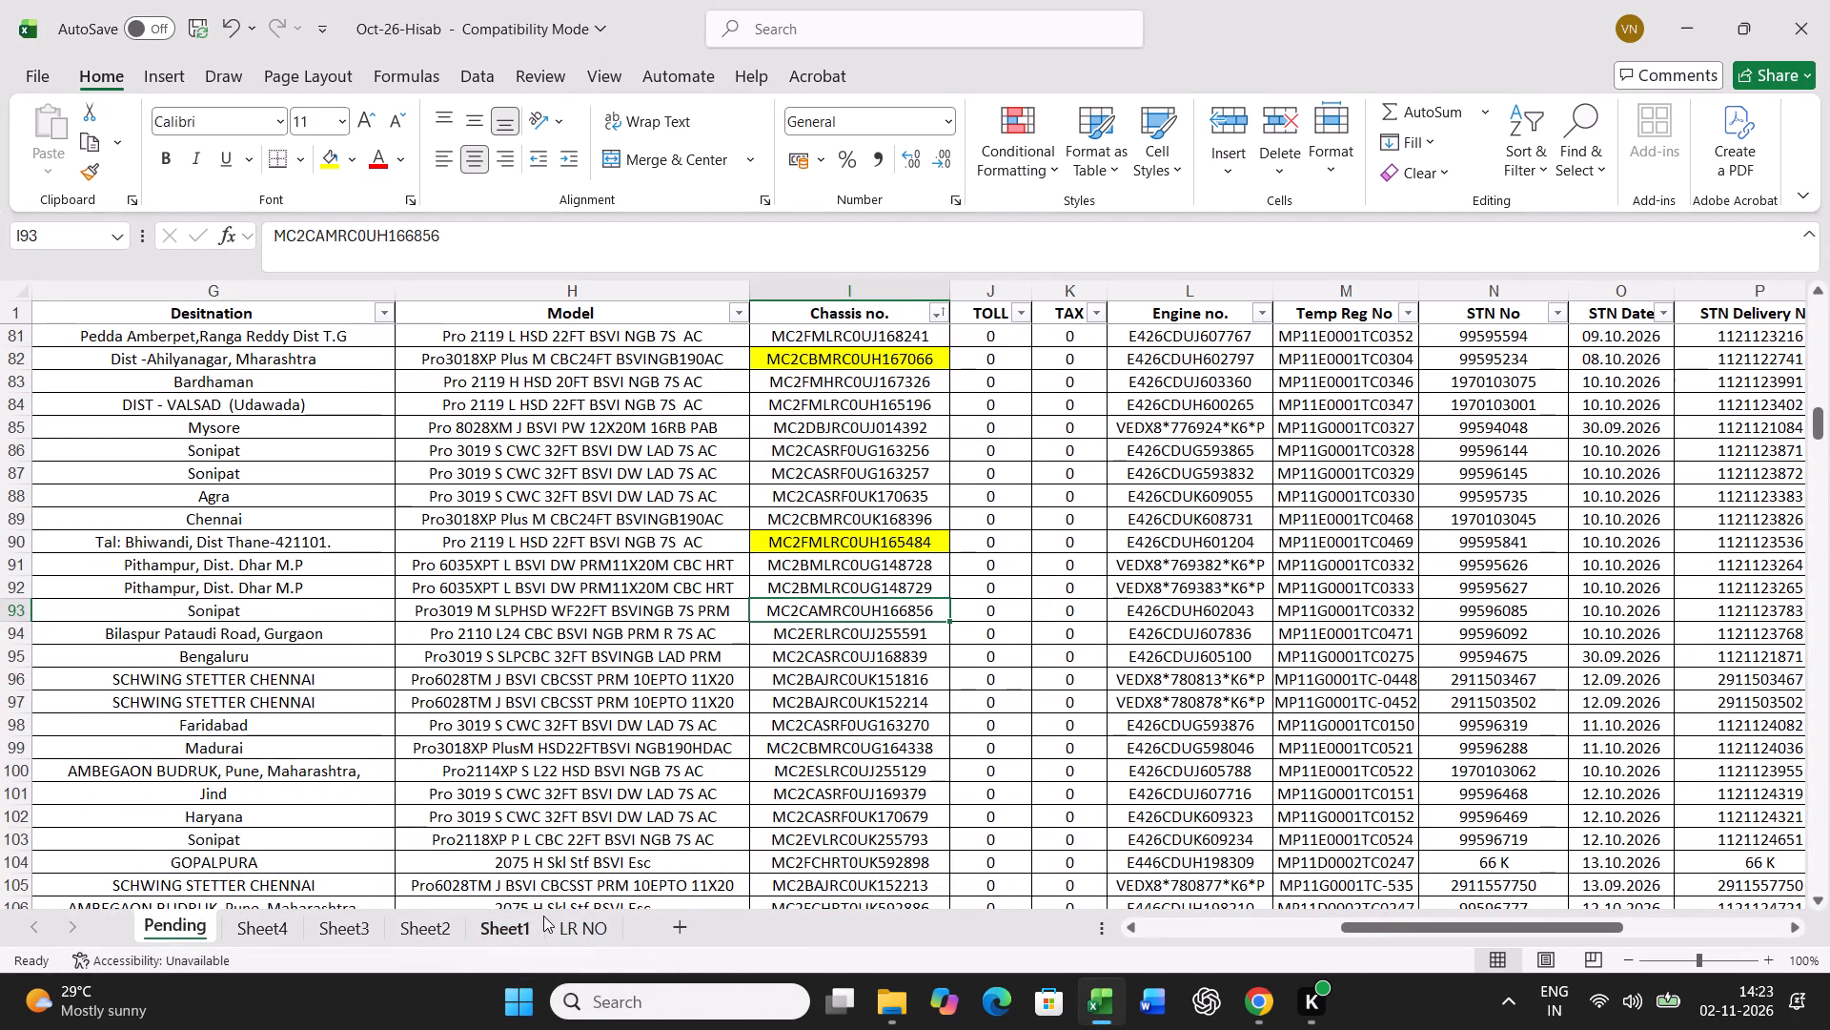
{"action": "left_click", "coordinate": [333, 153]}
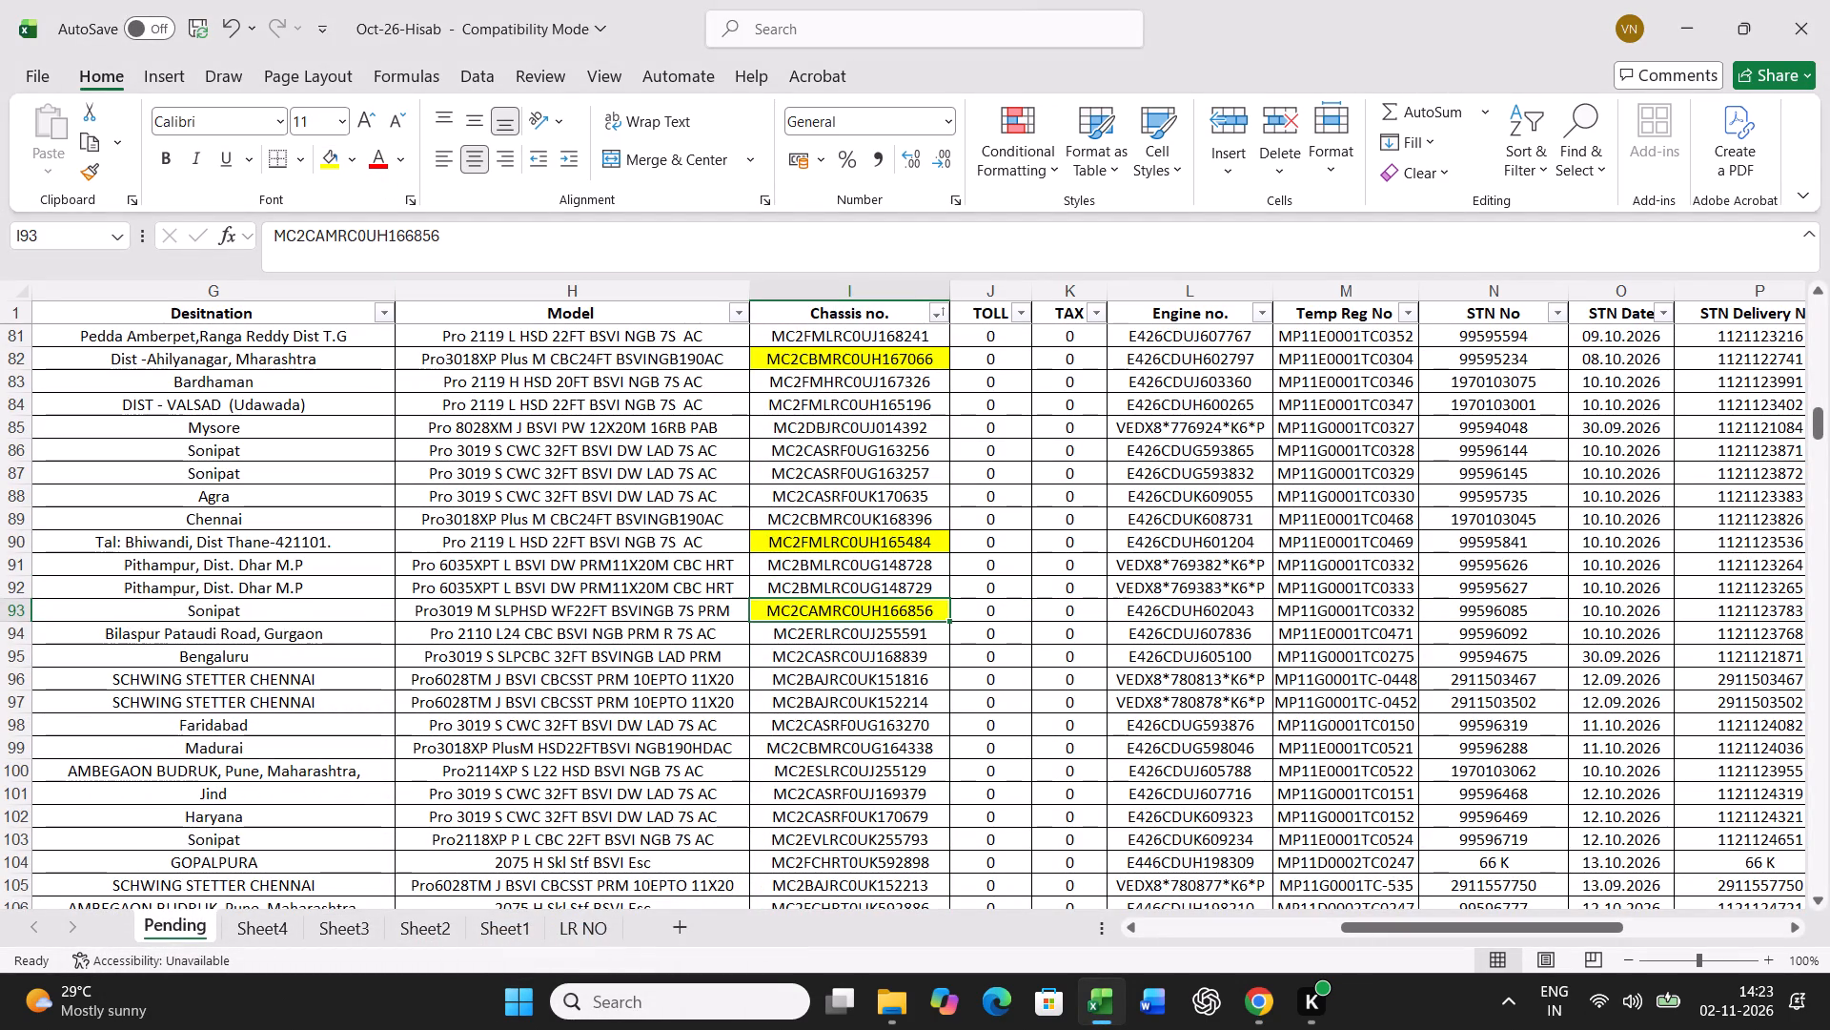
{"action": "key", "text": "ctrl+f"}
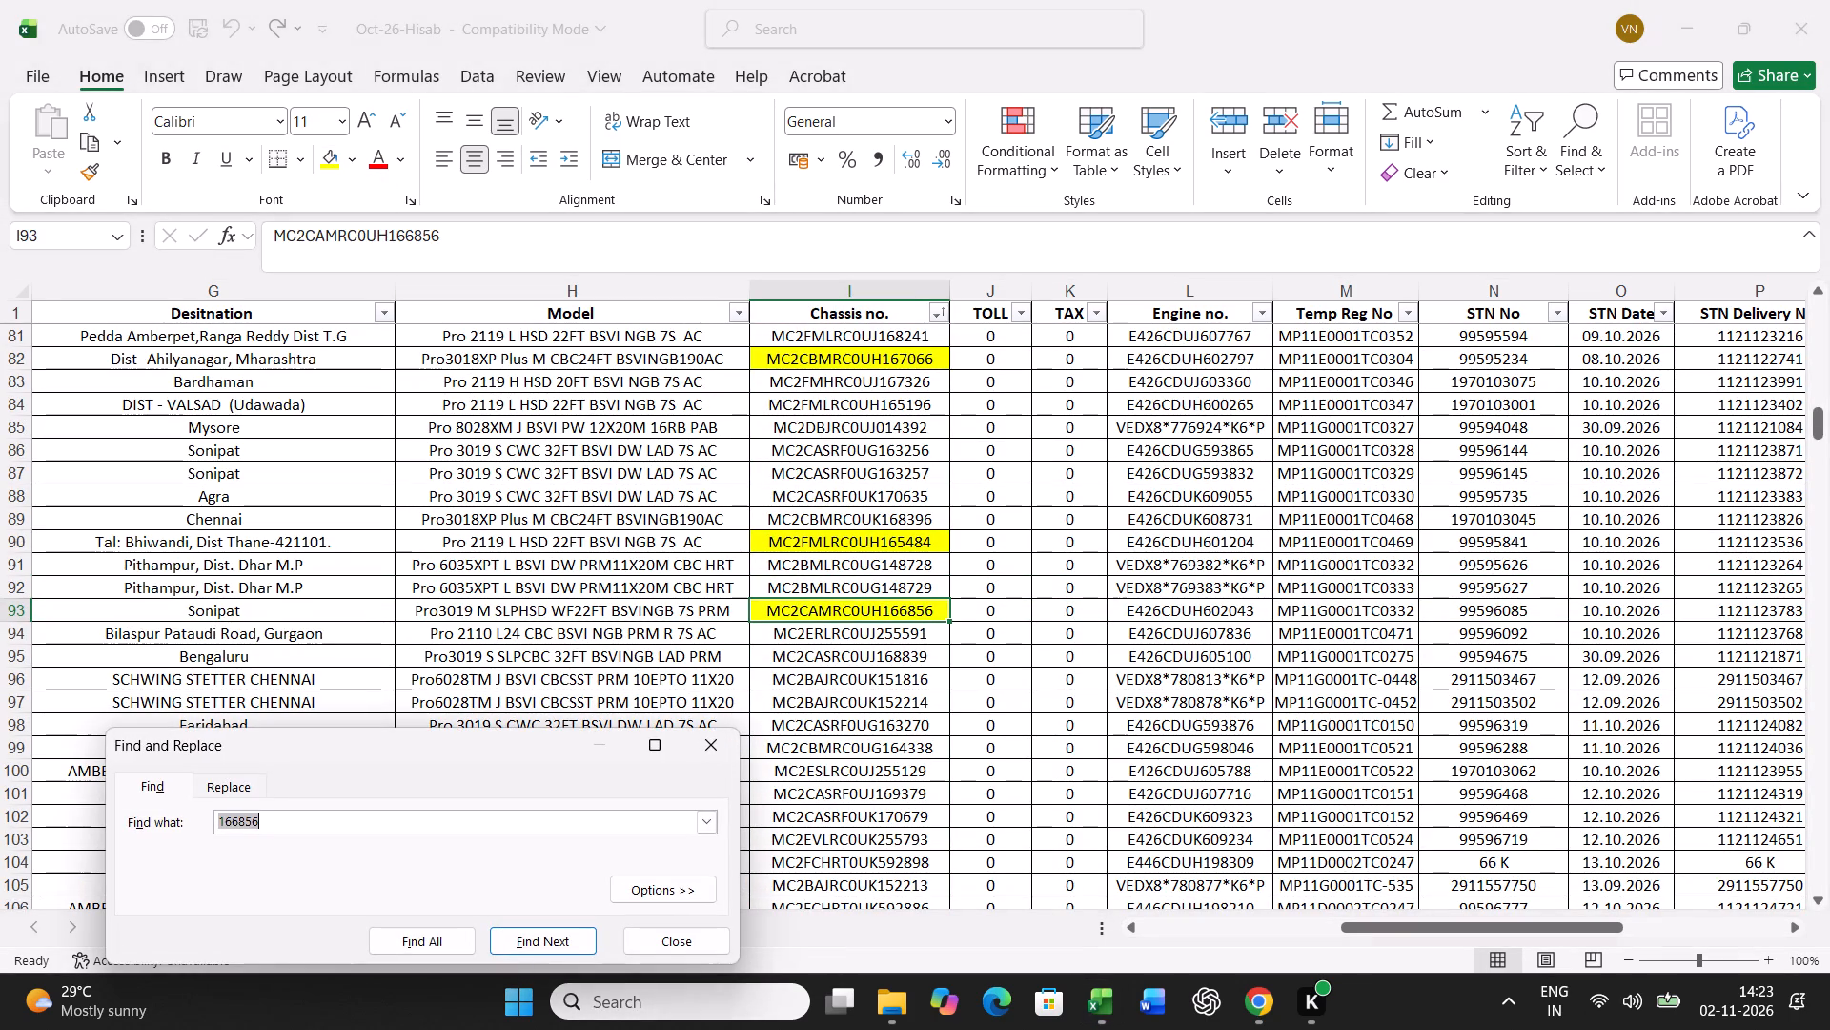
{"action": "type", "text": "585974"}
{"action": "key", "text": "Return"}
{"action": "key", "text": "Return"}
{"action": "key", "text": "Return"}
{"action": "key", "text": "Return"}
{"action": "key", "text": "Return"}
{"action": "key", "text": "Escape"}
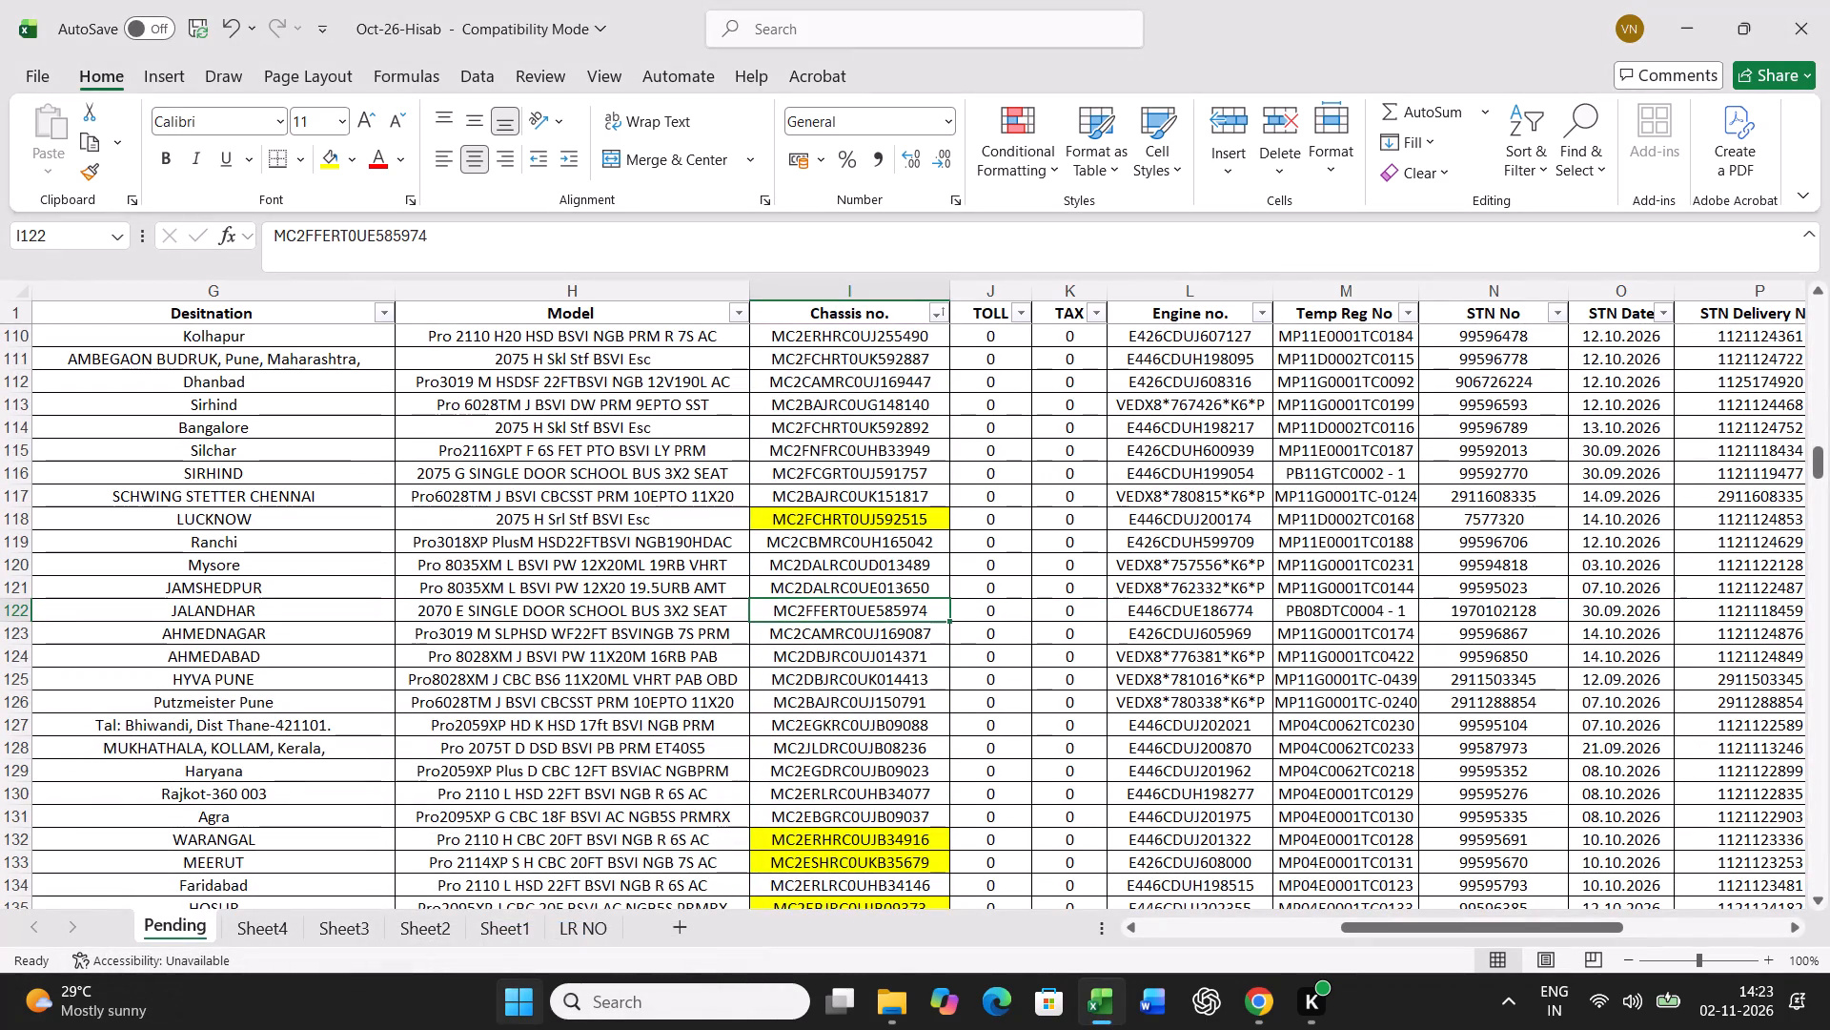
{"action": "left_click", "coordinate": [319, 162]}
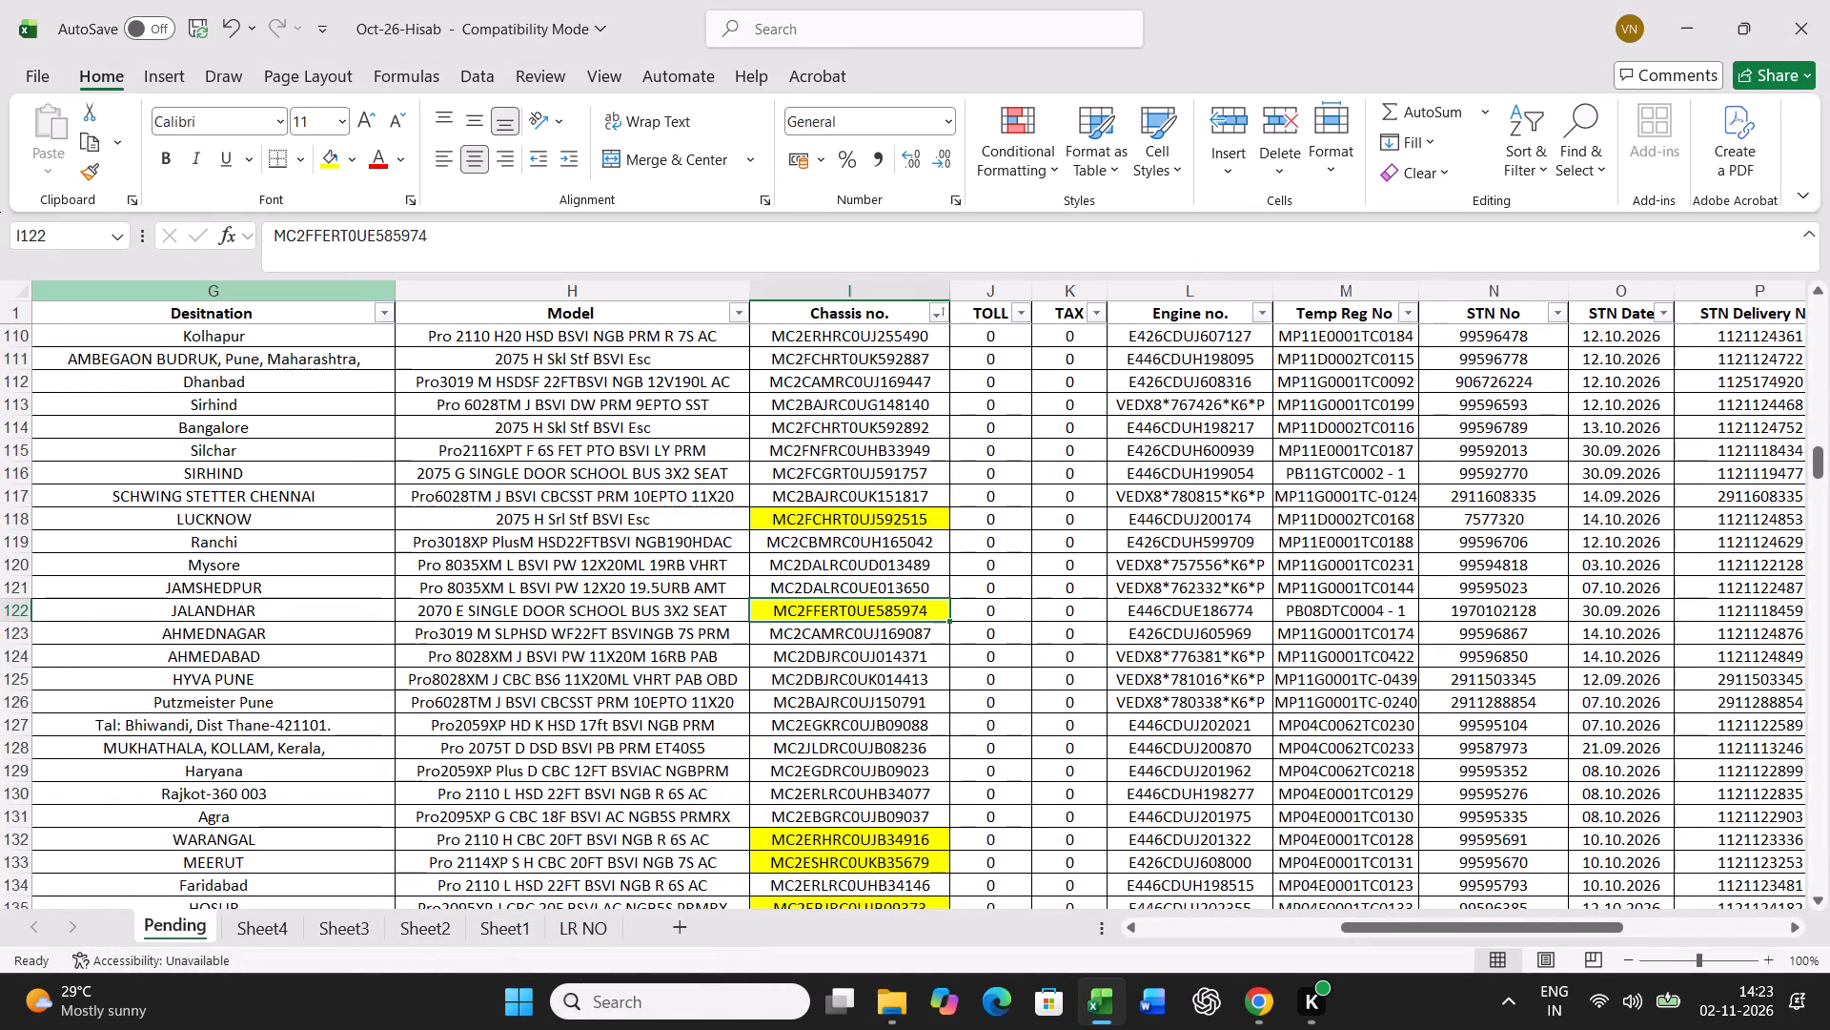
Find the chassis number ending in 591550 and fill its cell yellow.
{"action": "key", "text": "ctrl+f"}
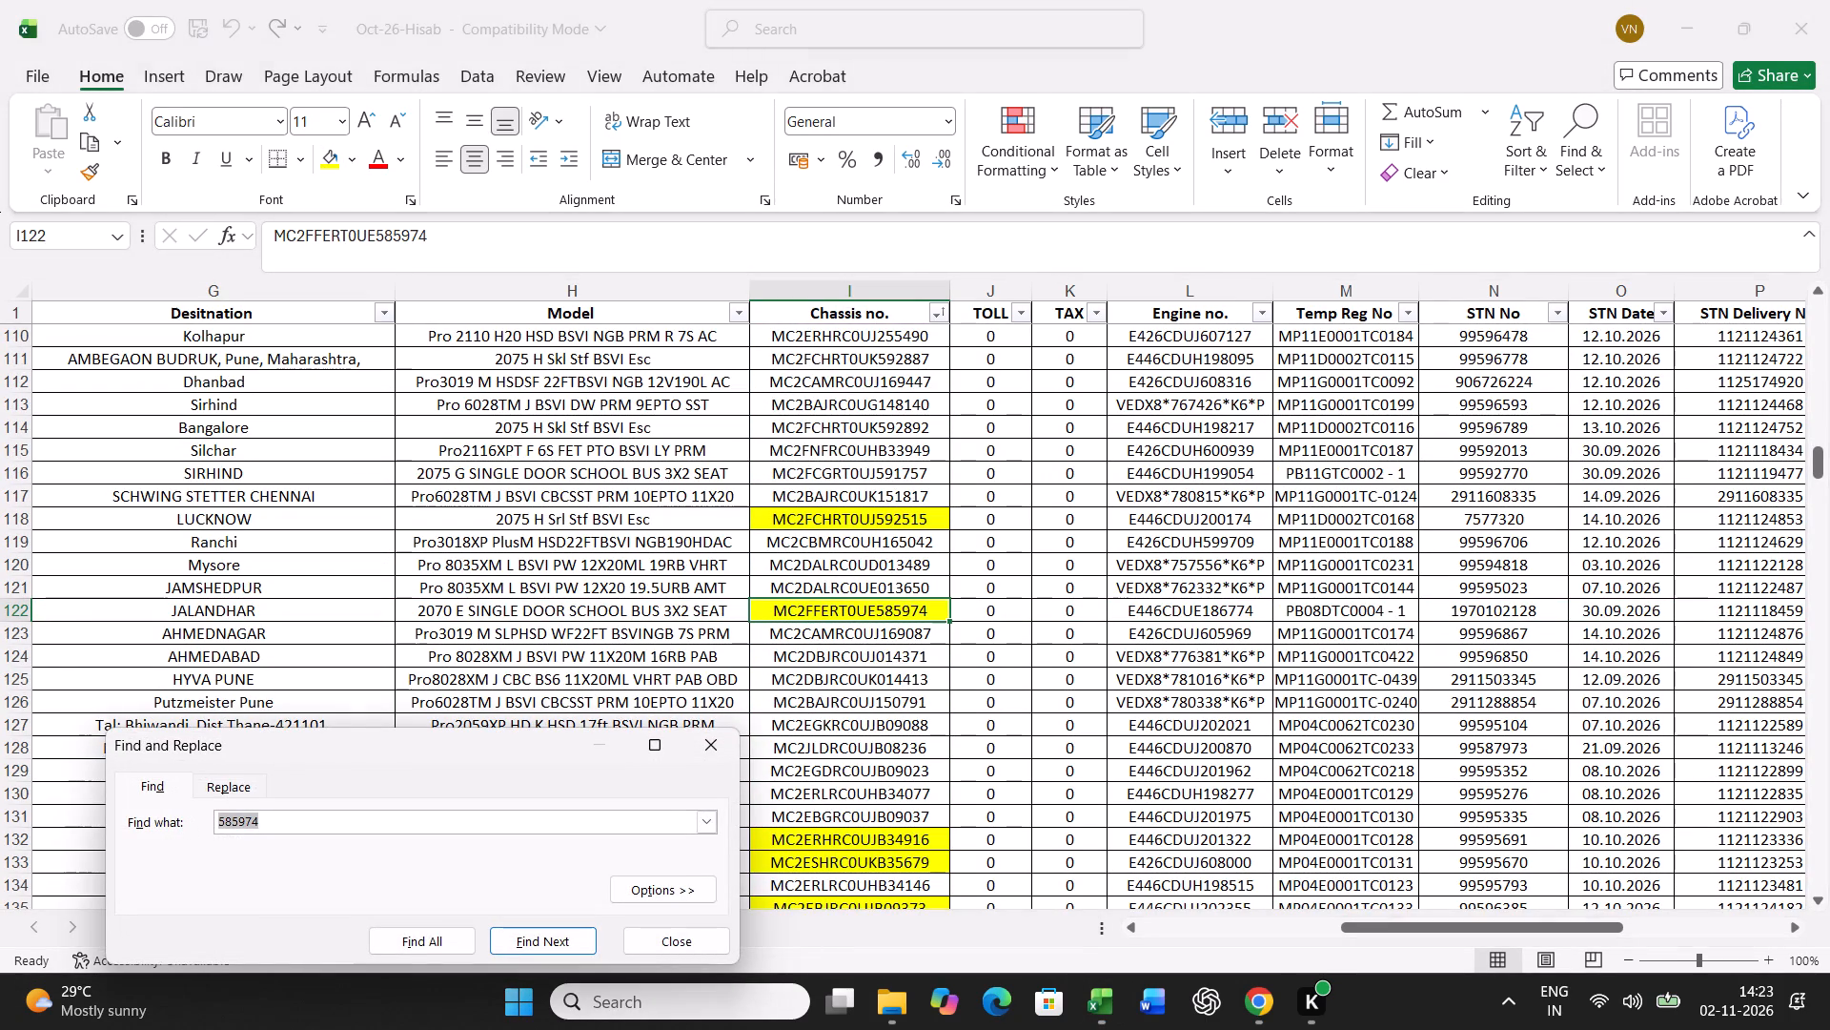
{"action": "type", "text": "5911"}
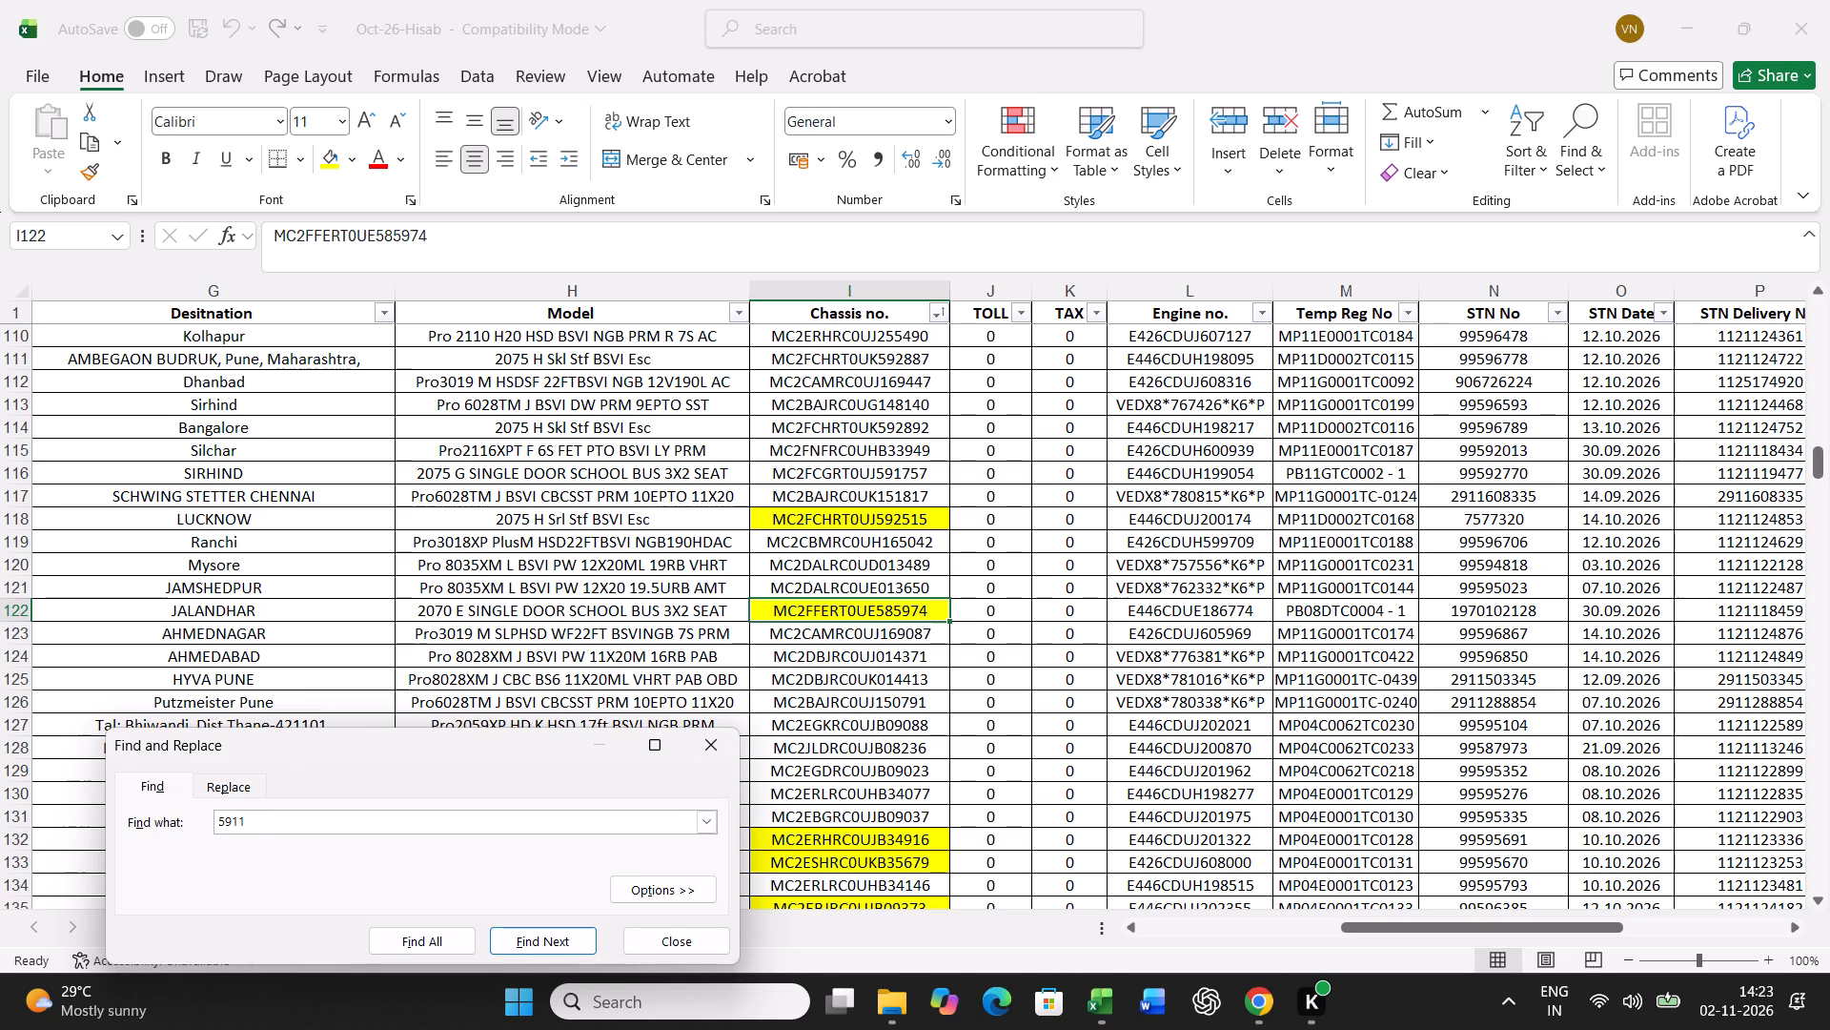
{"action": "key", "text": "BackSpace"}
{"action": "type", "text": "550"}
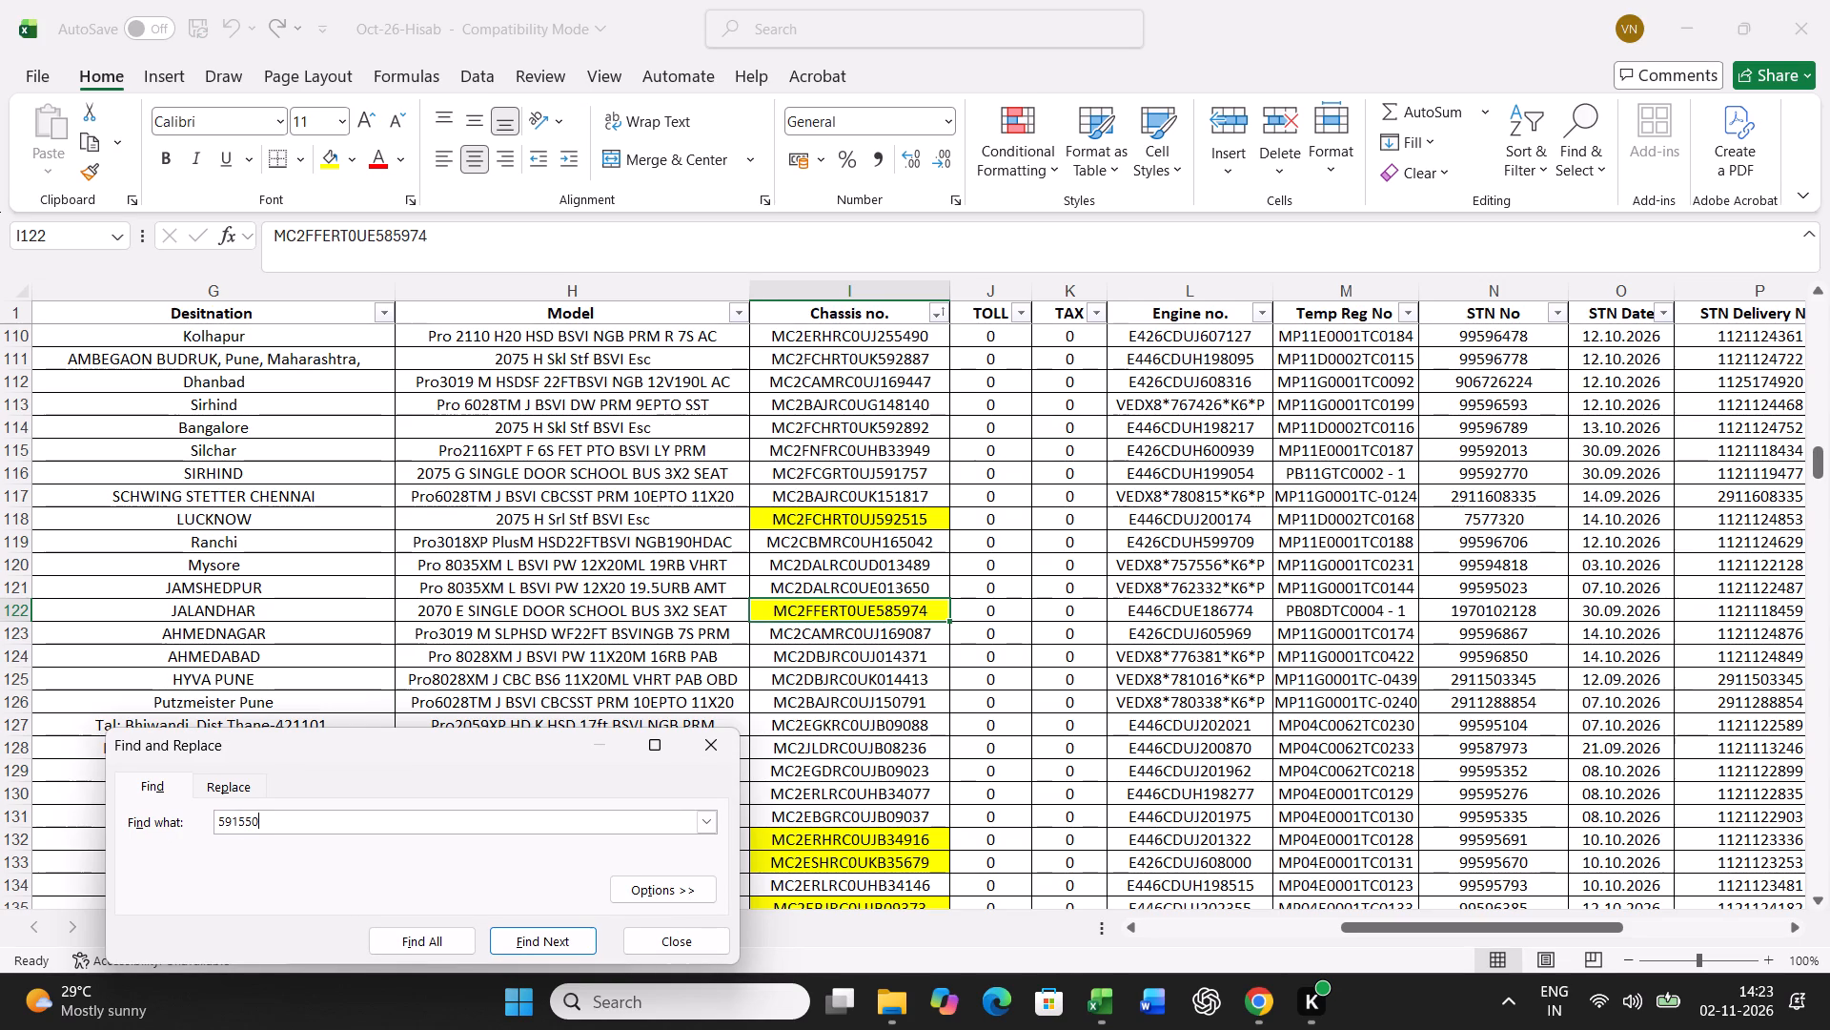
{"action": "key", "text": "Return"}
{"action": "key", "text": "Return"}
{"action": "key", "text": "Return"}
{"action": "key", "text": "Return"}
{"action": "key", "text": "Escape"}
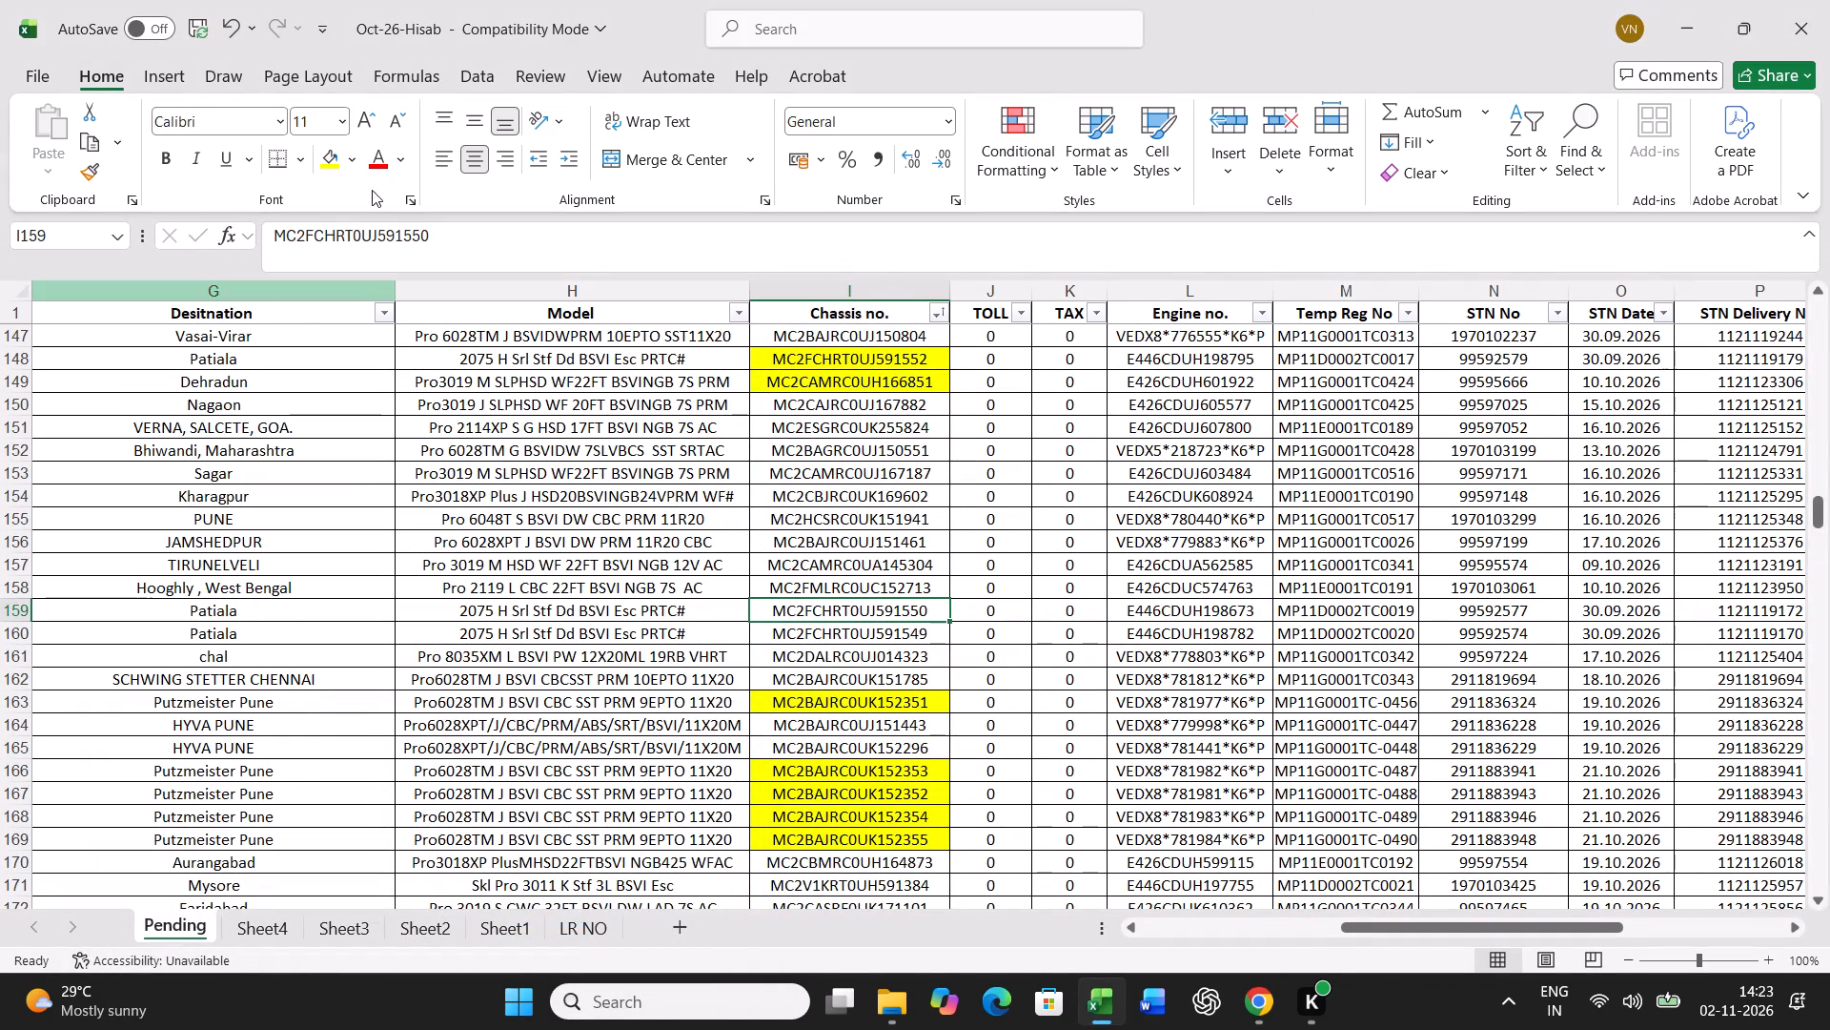
{"action": "left_click", "coordinate": [330, 162]}
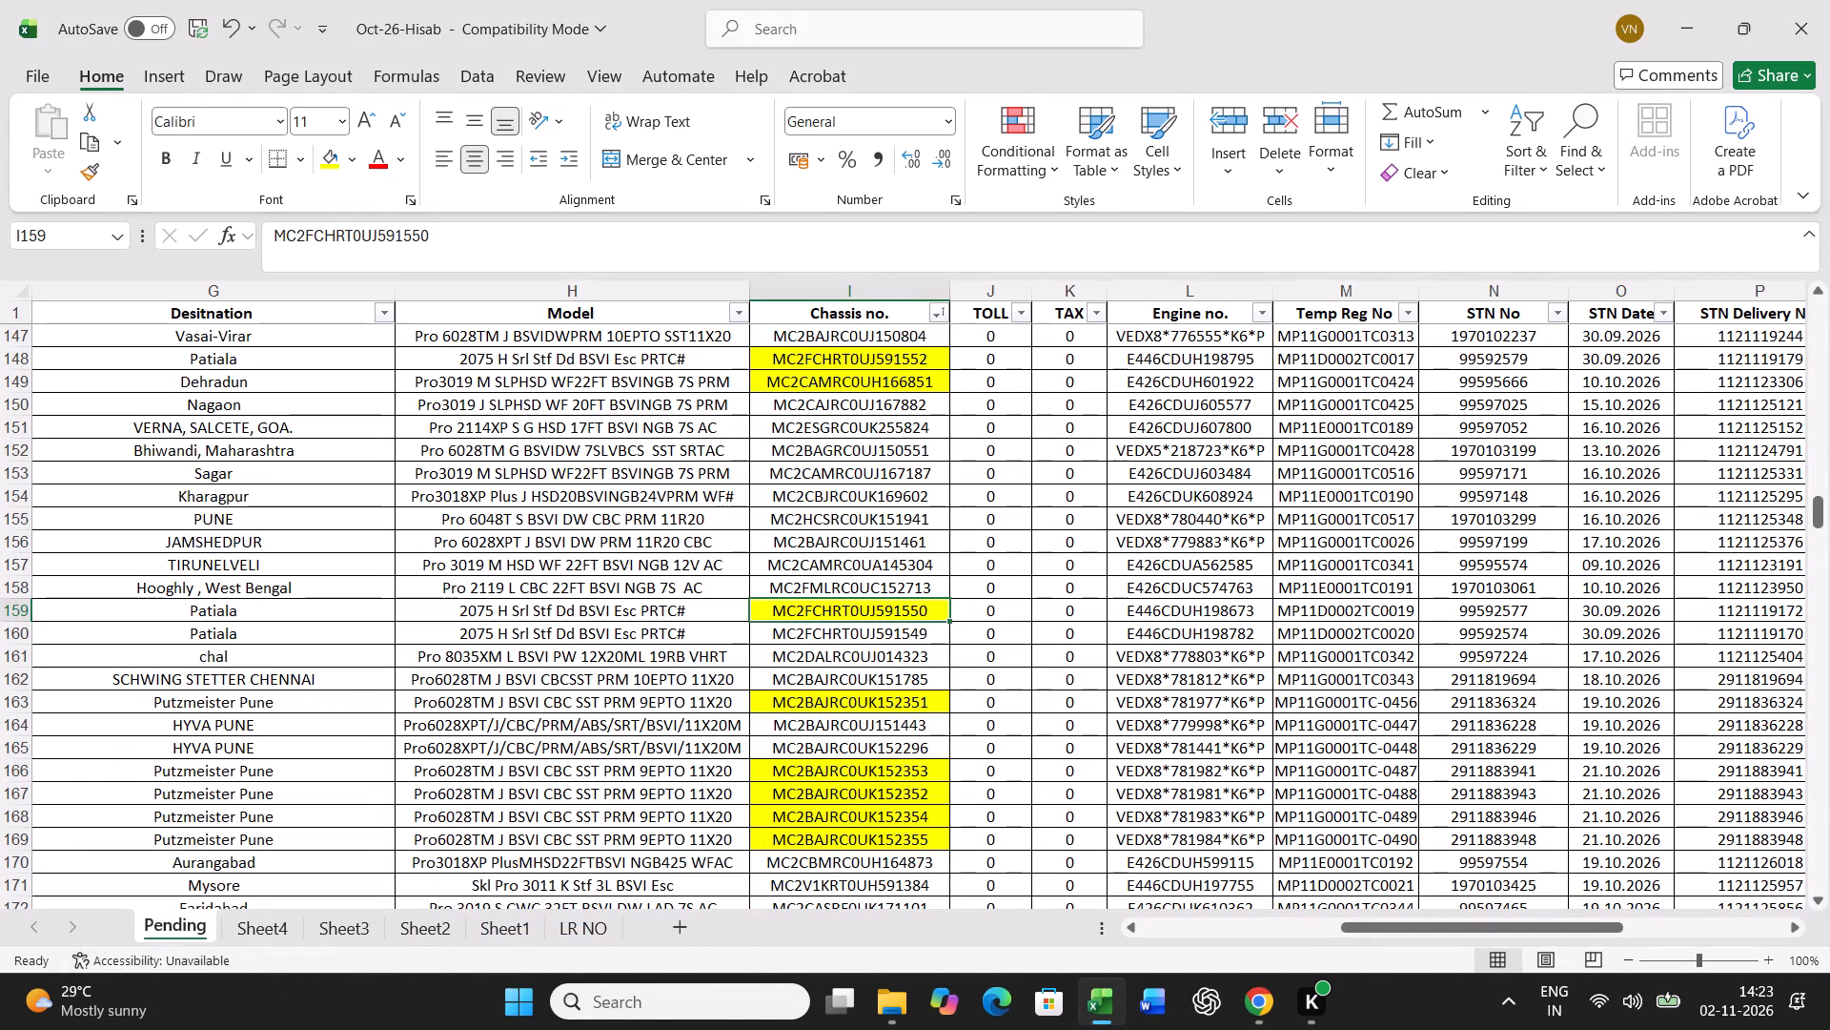
Find the chassis number ending in 591549 and fill its cell yellow.
{"action": "key", "text": "ctrl+f"}
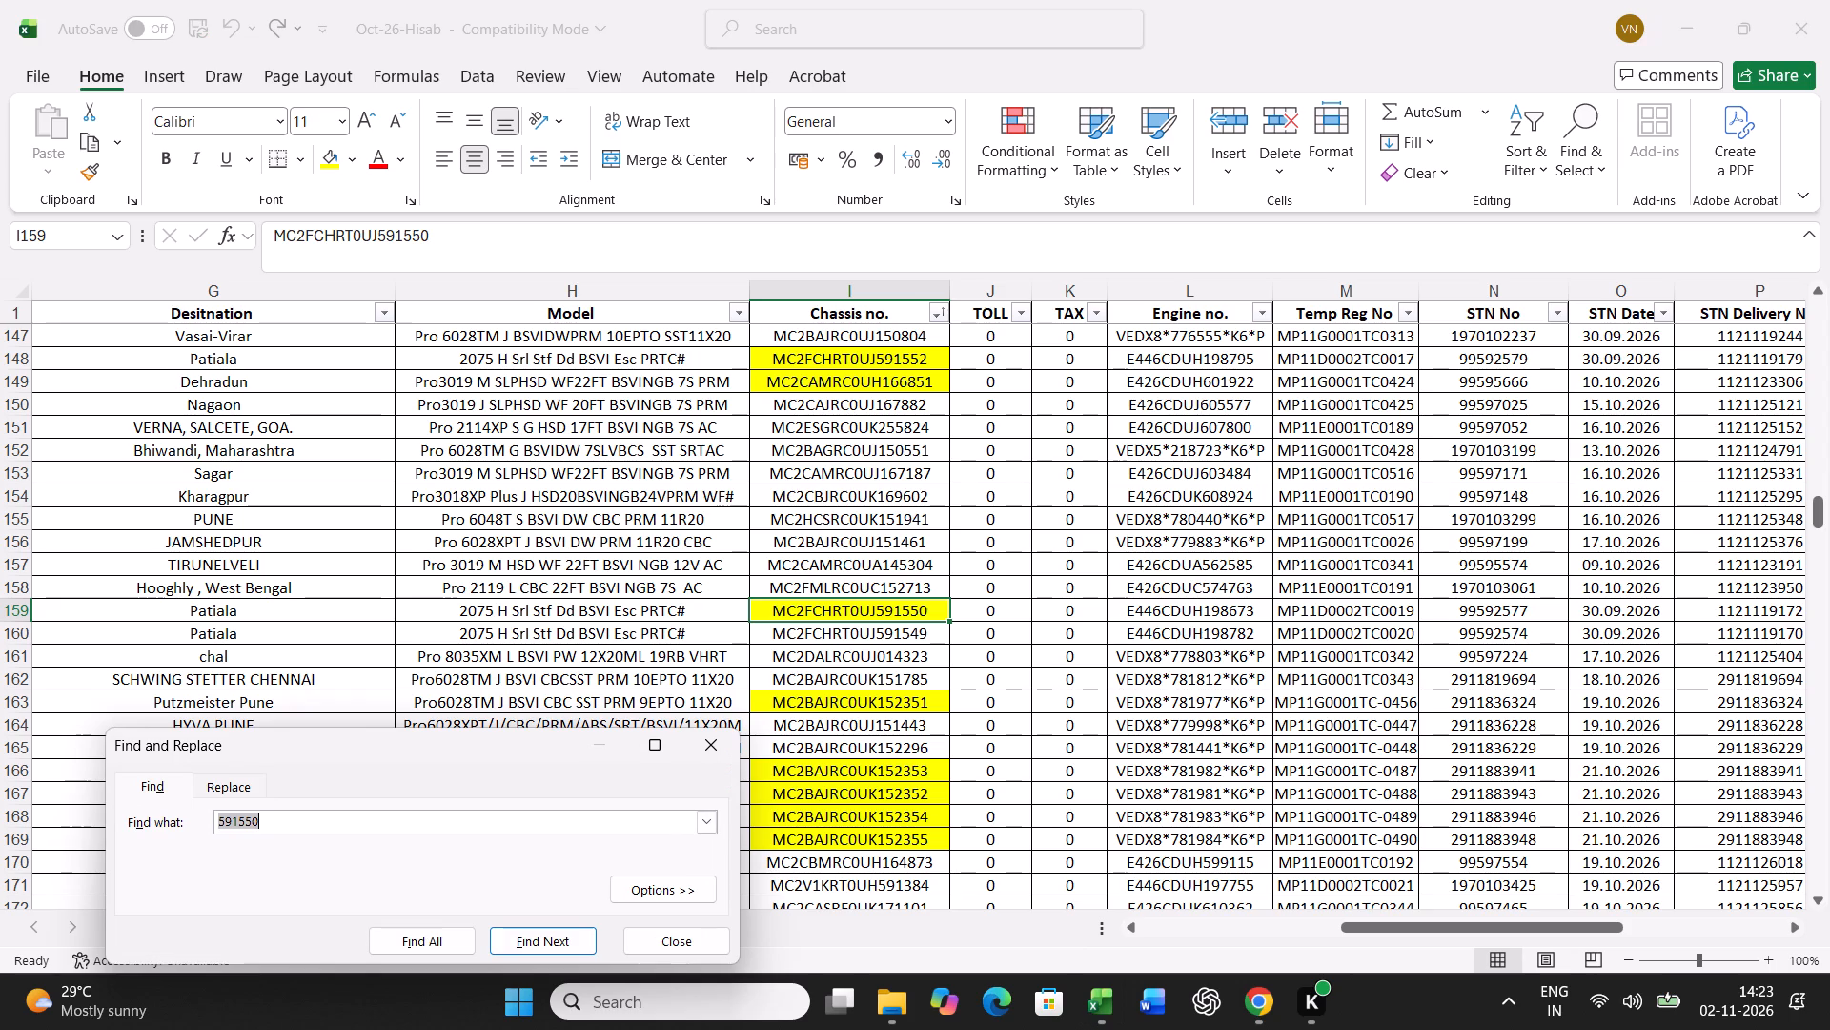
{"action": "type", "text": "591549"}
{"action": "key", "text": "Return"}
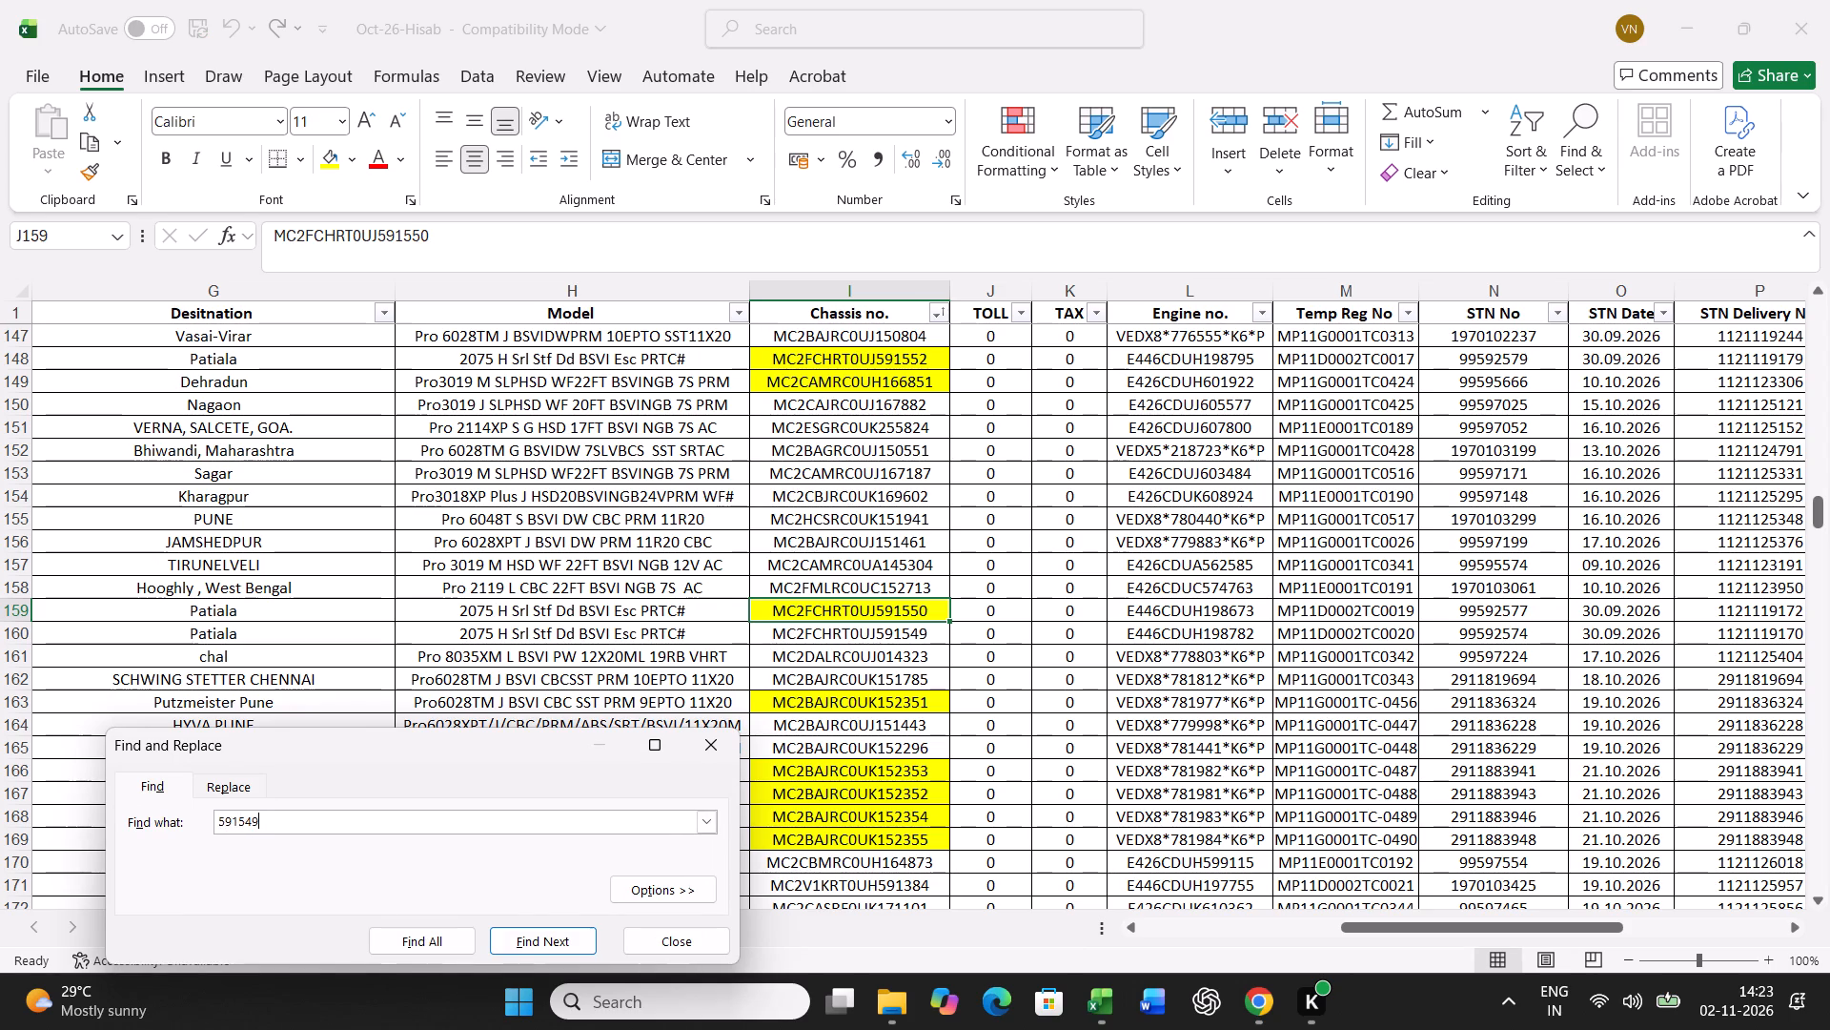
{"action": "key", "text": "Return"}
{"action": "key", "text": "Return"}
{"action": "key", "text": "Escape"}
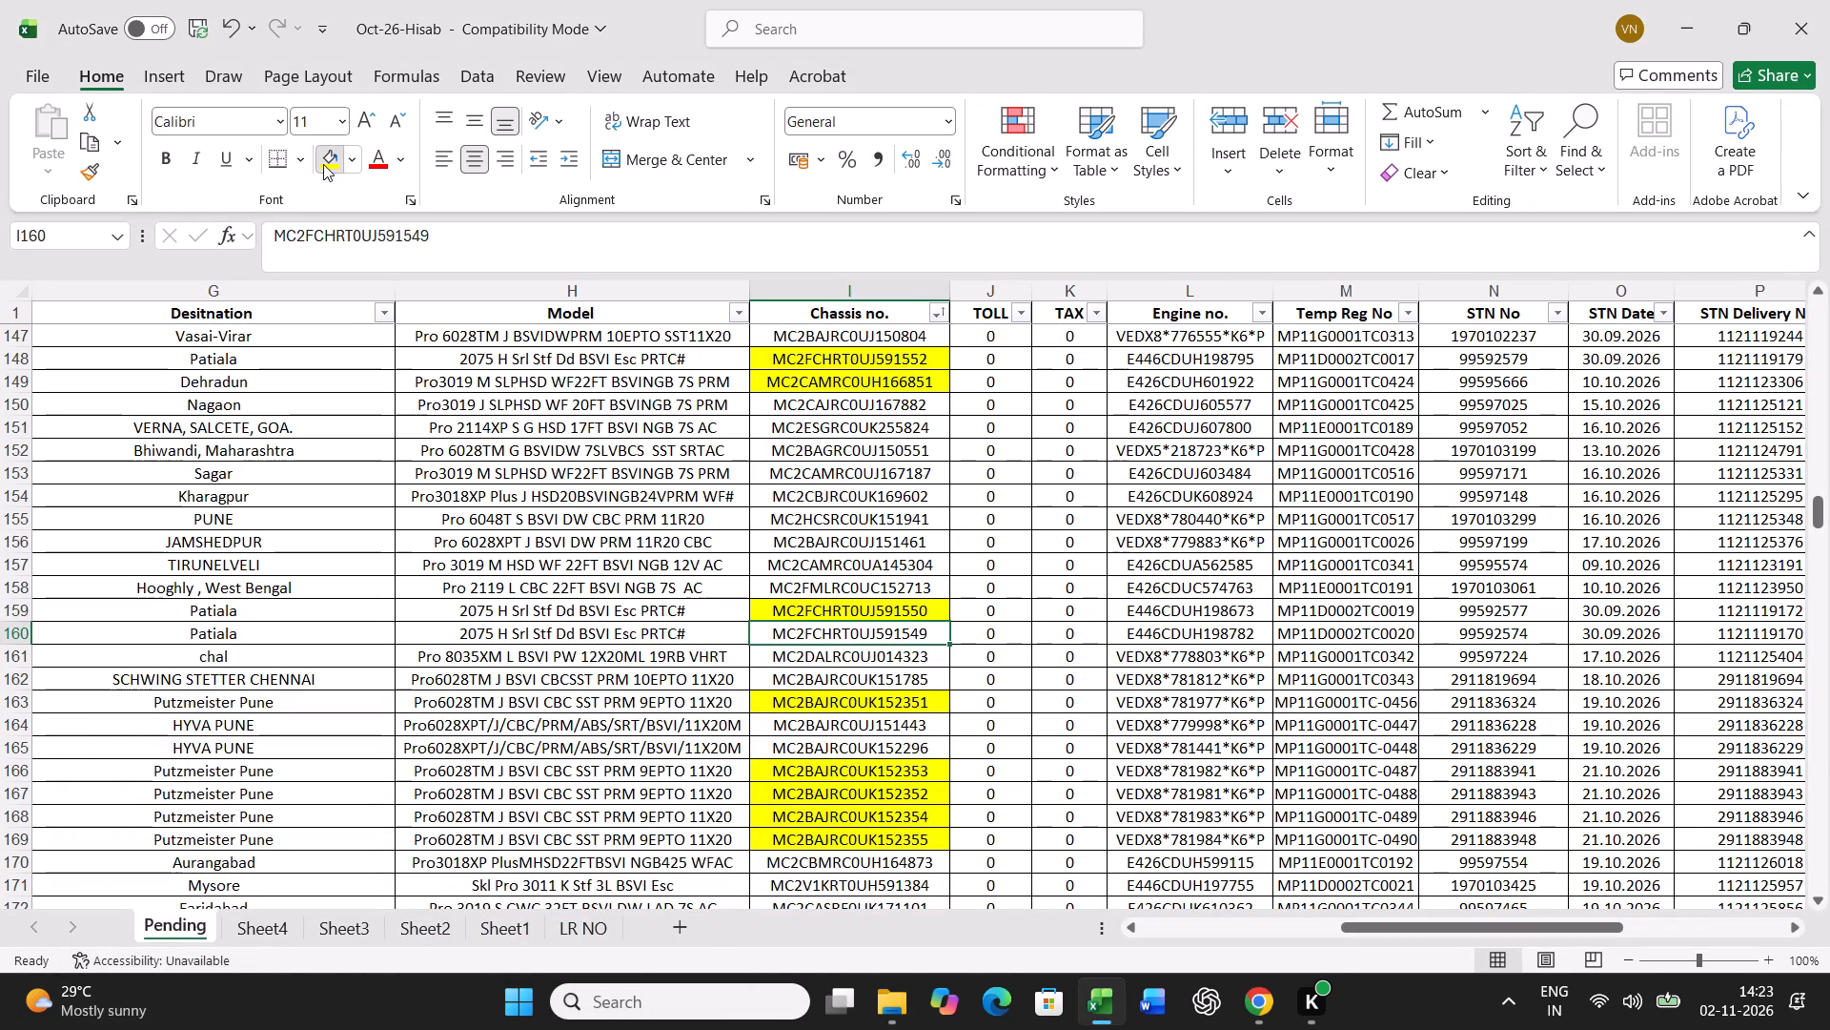
{"action": "left_click", "coordinate": [323, 164]}
Find the chassis number ending in 166690 and fill its cell yellow.
{"action": "key", "text": "ctrl+f"}
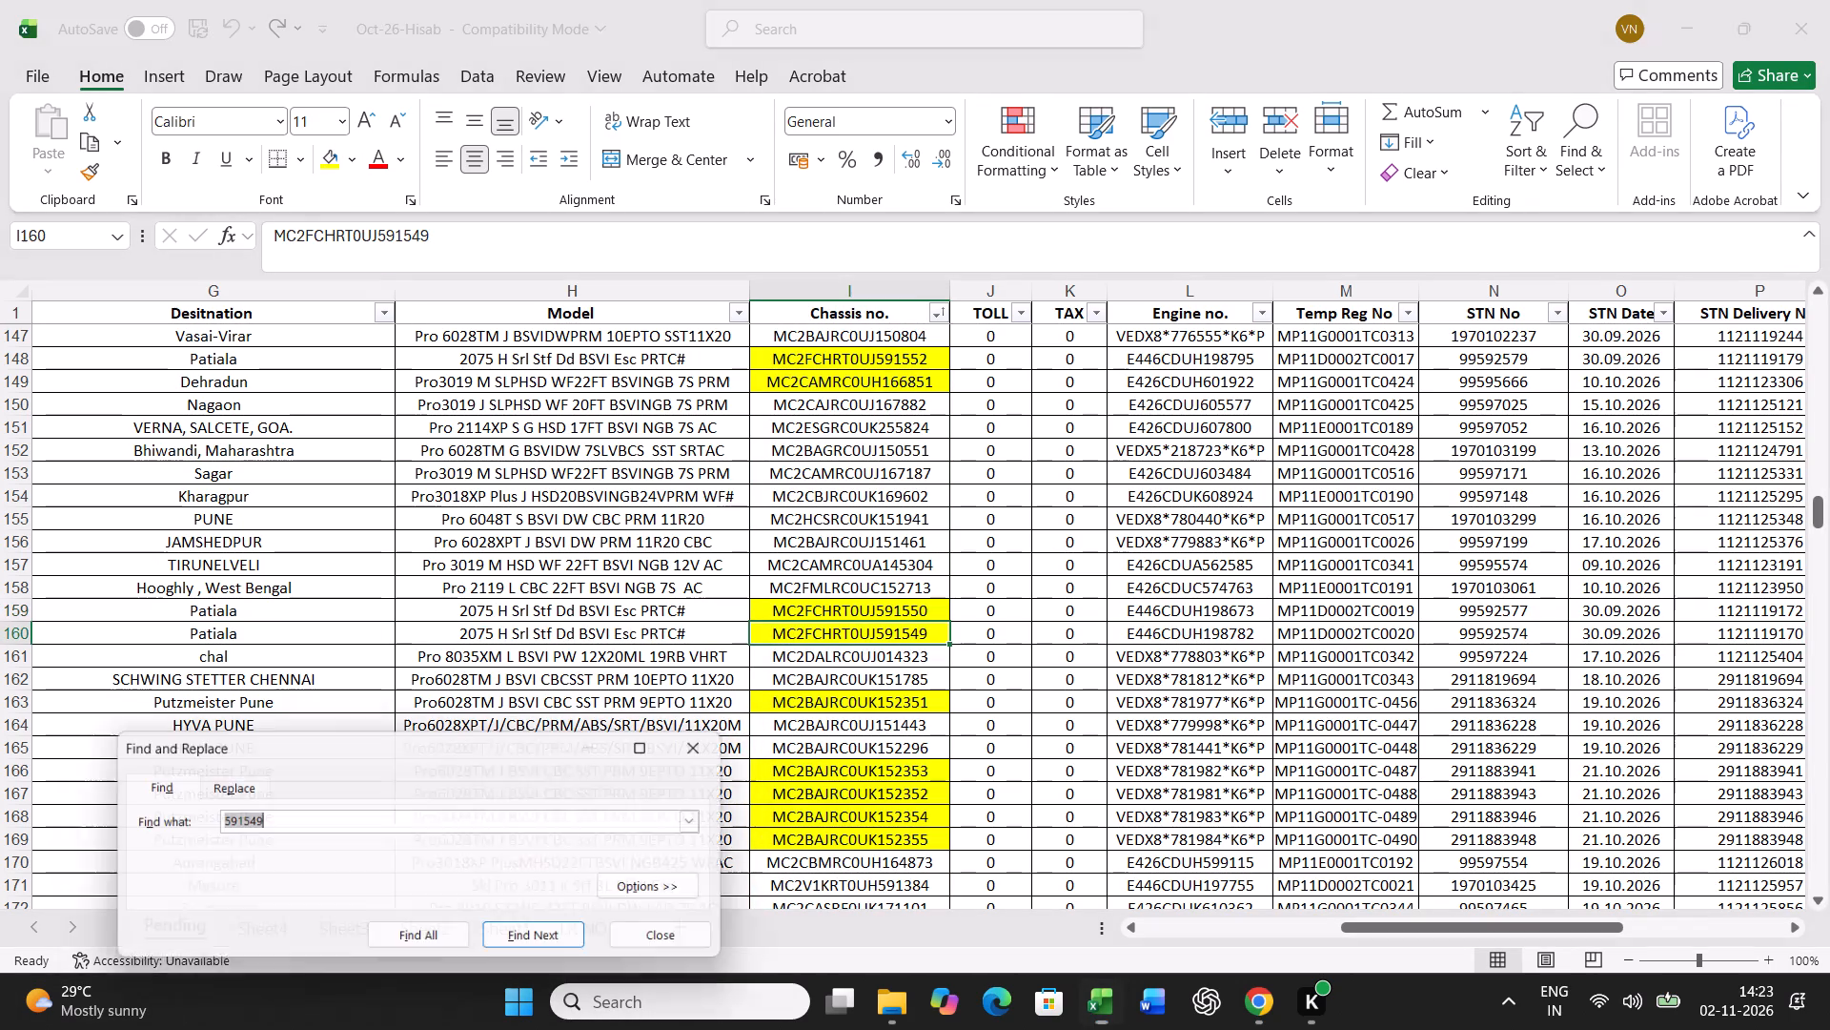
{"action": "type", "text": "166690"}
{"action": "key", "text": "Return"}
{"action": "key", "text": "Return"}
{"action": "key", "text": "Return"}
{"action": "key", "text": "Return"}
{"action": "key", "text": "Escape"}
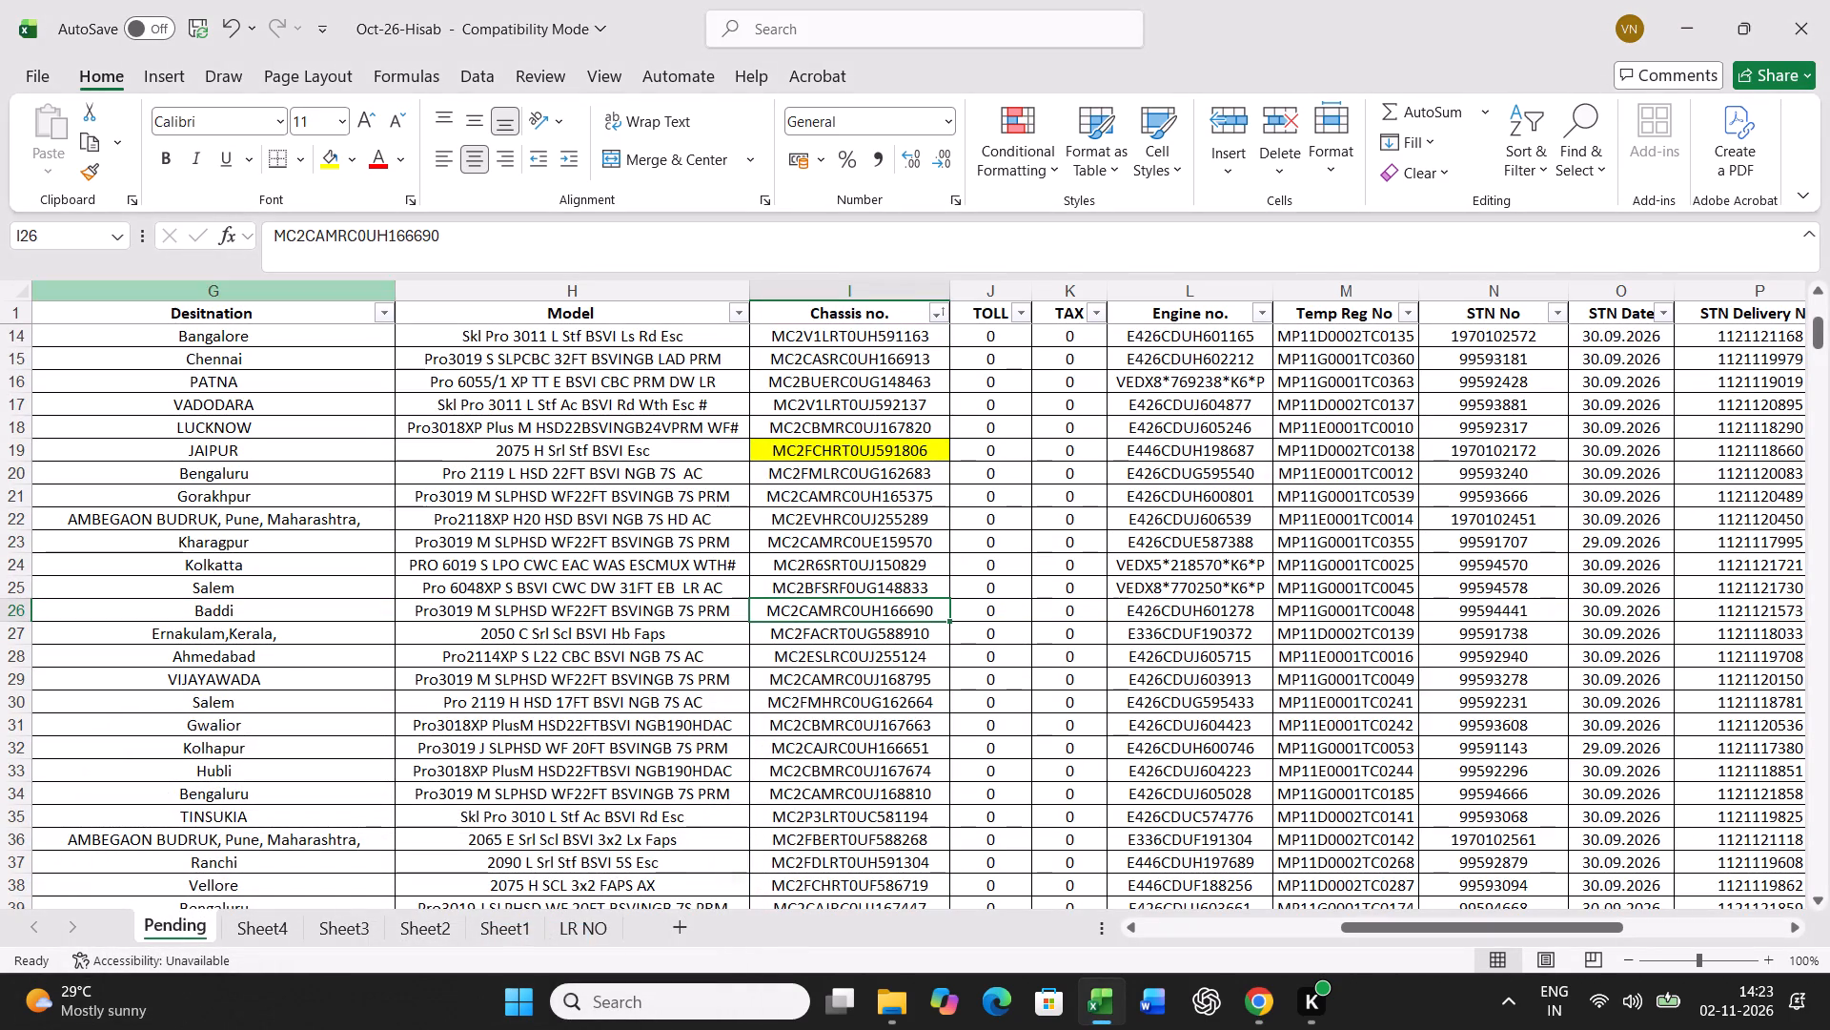
{"action": "left_click", "coordinate": [331, 164]}
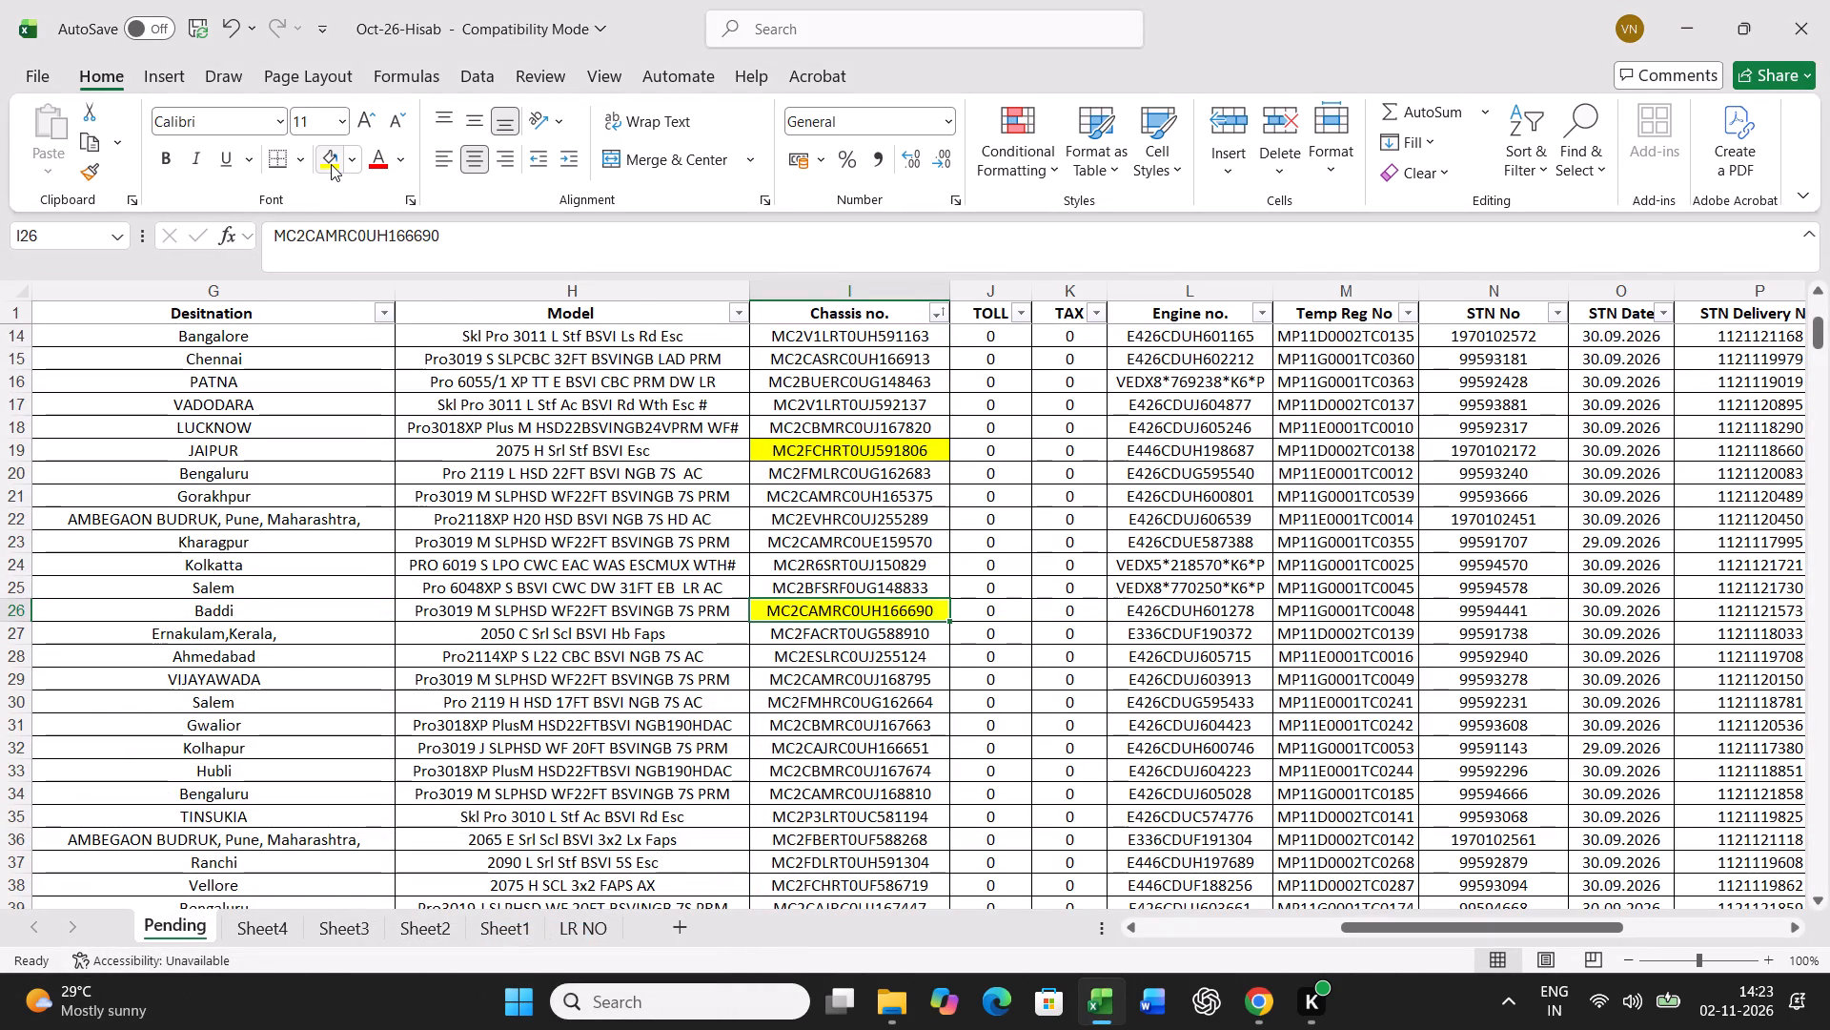
{"action": "key", "text": "ctrl+f"}
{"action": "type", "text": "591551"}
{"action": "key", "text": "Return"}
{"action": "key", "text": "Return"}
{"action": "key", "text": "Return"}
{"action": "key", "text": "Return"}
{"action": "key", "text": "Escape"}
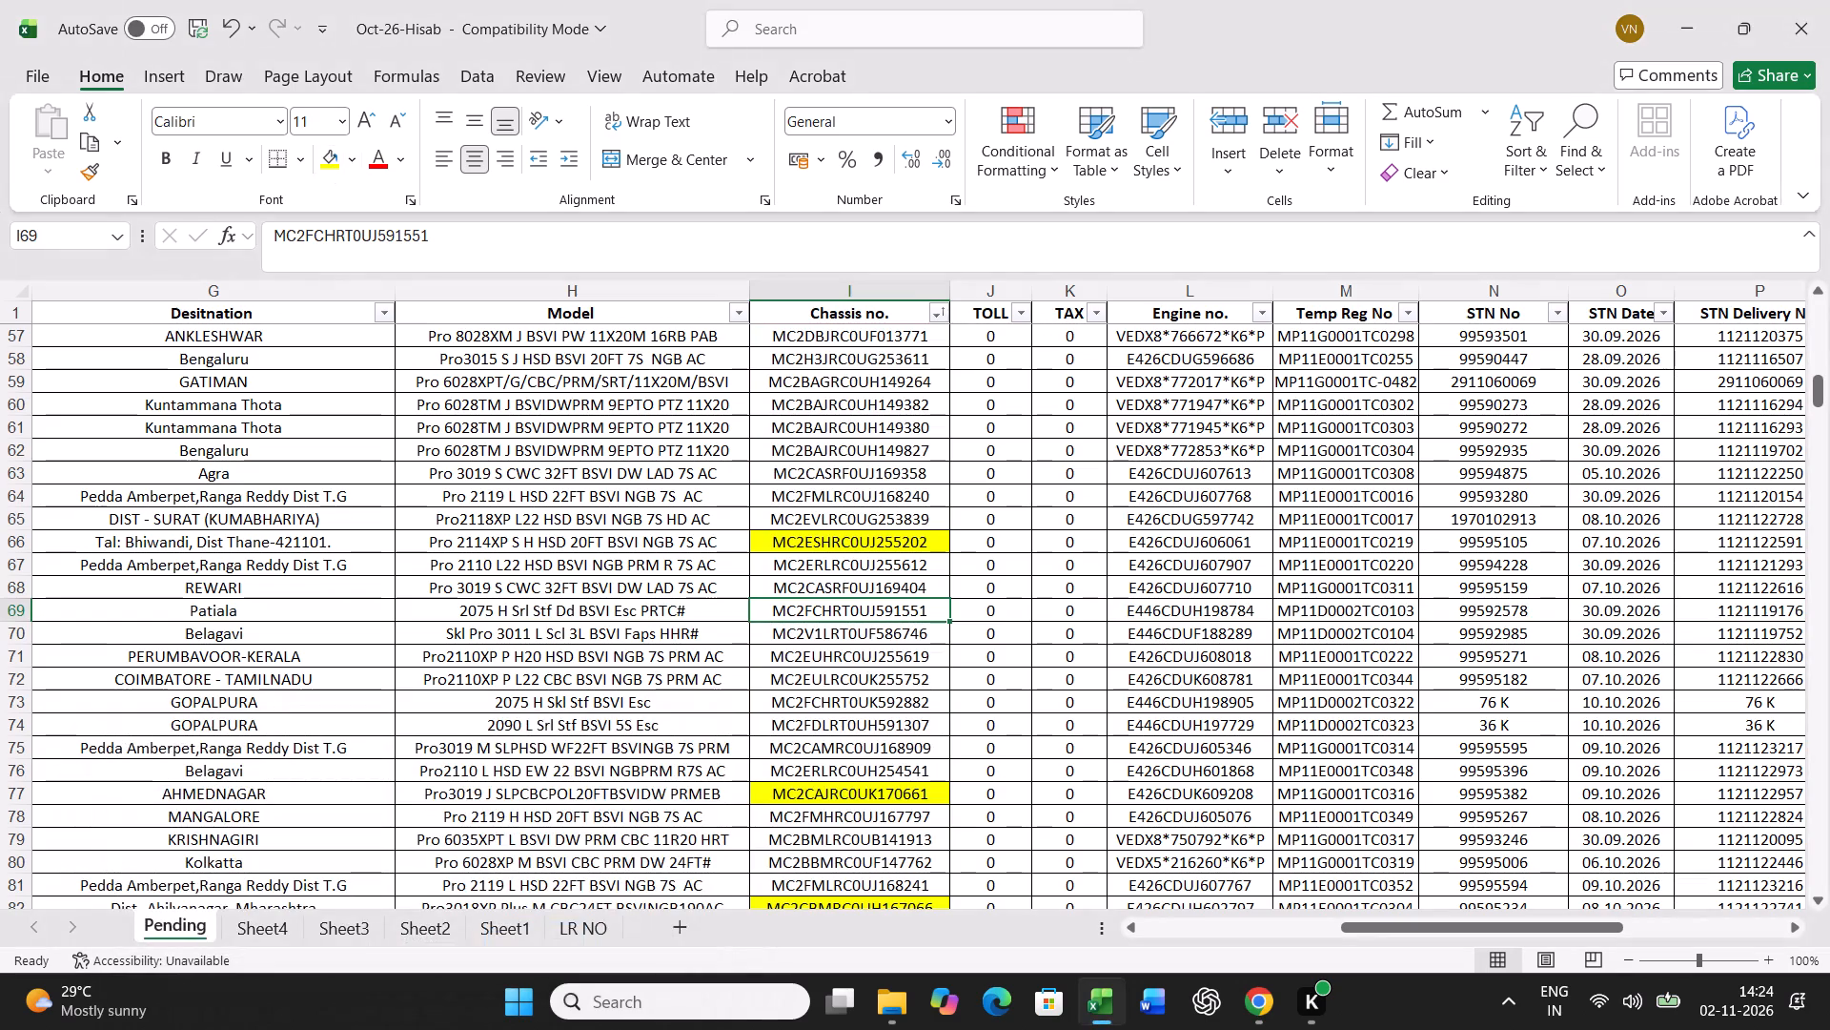
{"action": "left_click", "coordinate": [324, 160]}
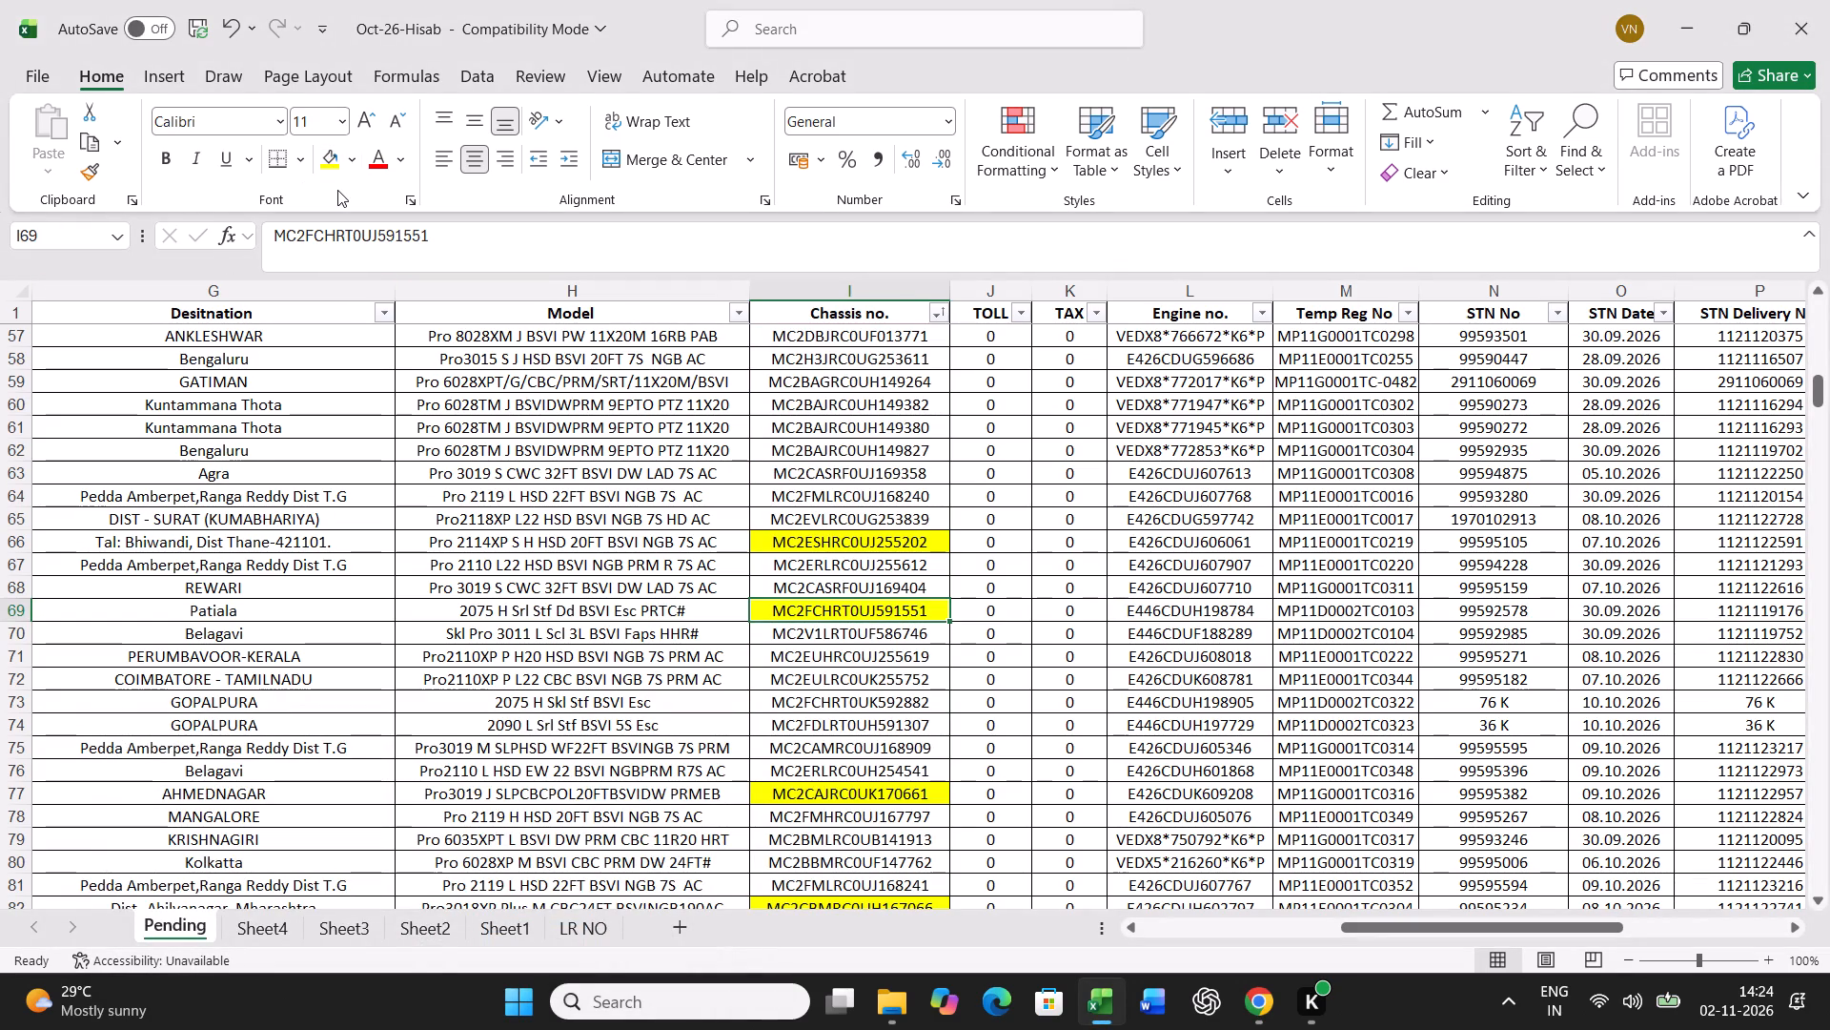
Find the chassis number ending in 587480 and fill its cell yellow.
{"action": "left_click", "coordinate": [929, 687]}
{"action": "key", "text": "ctrl+f"}
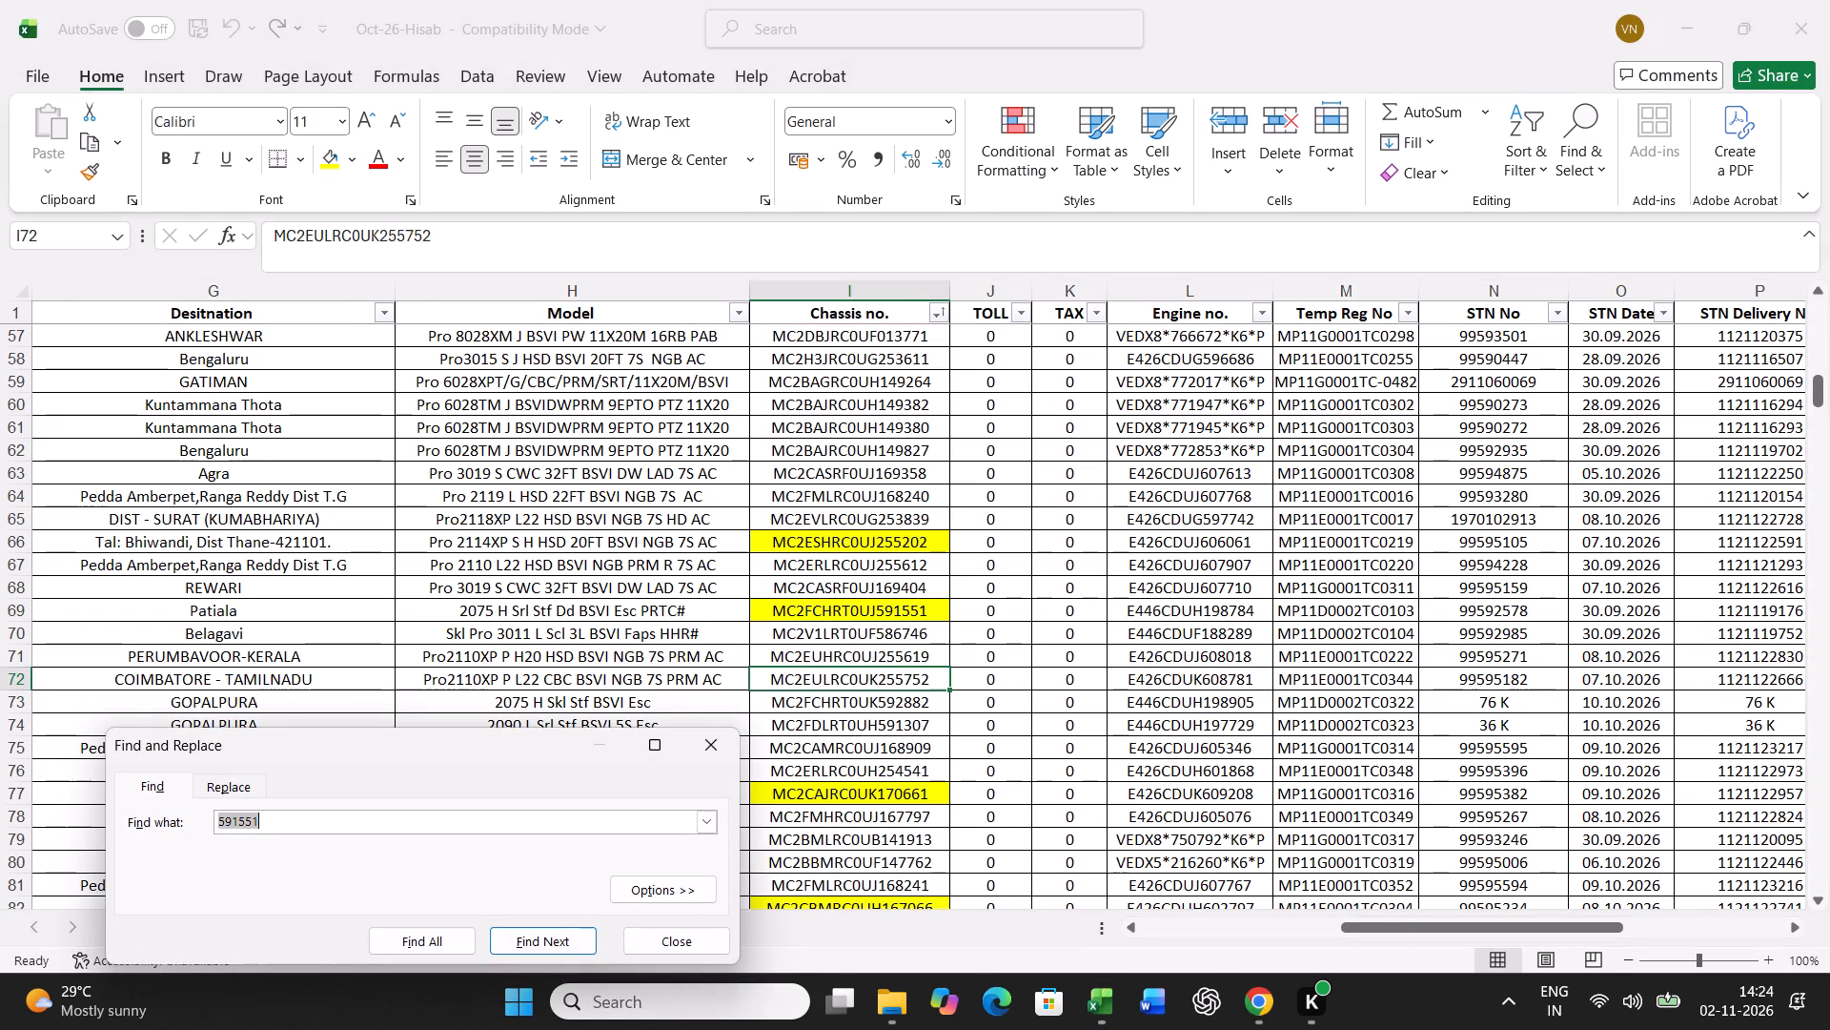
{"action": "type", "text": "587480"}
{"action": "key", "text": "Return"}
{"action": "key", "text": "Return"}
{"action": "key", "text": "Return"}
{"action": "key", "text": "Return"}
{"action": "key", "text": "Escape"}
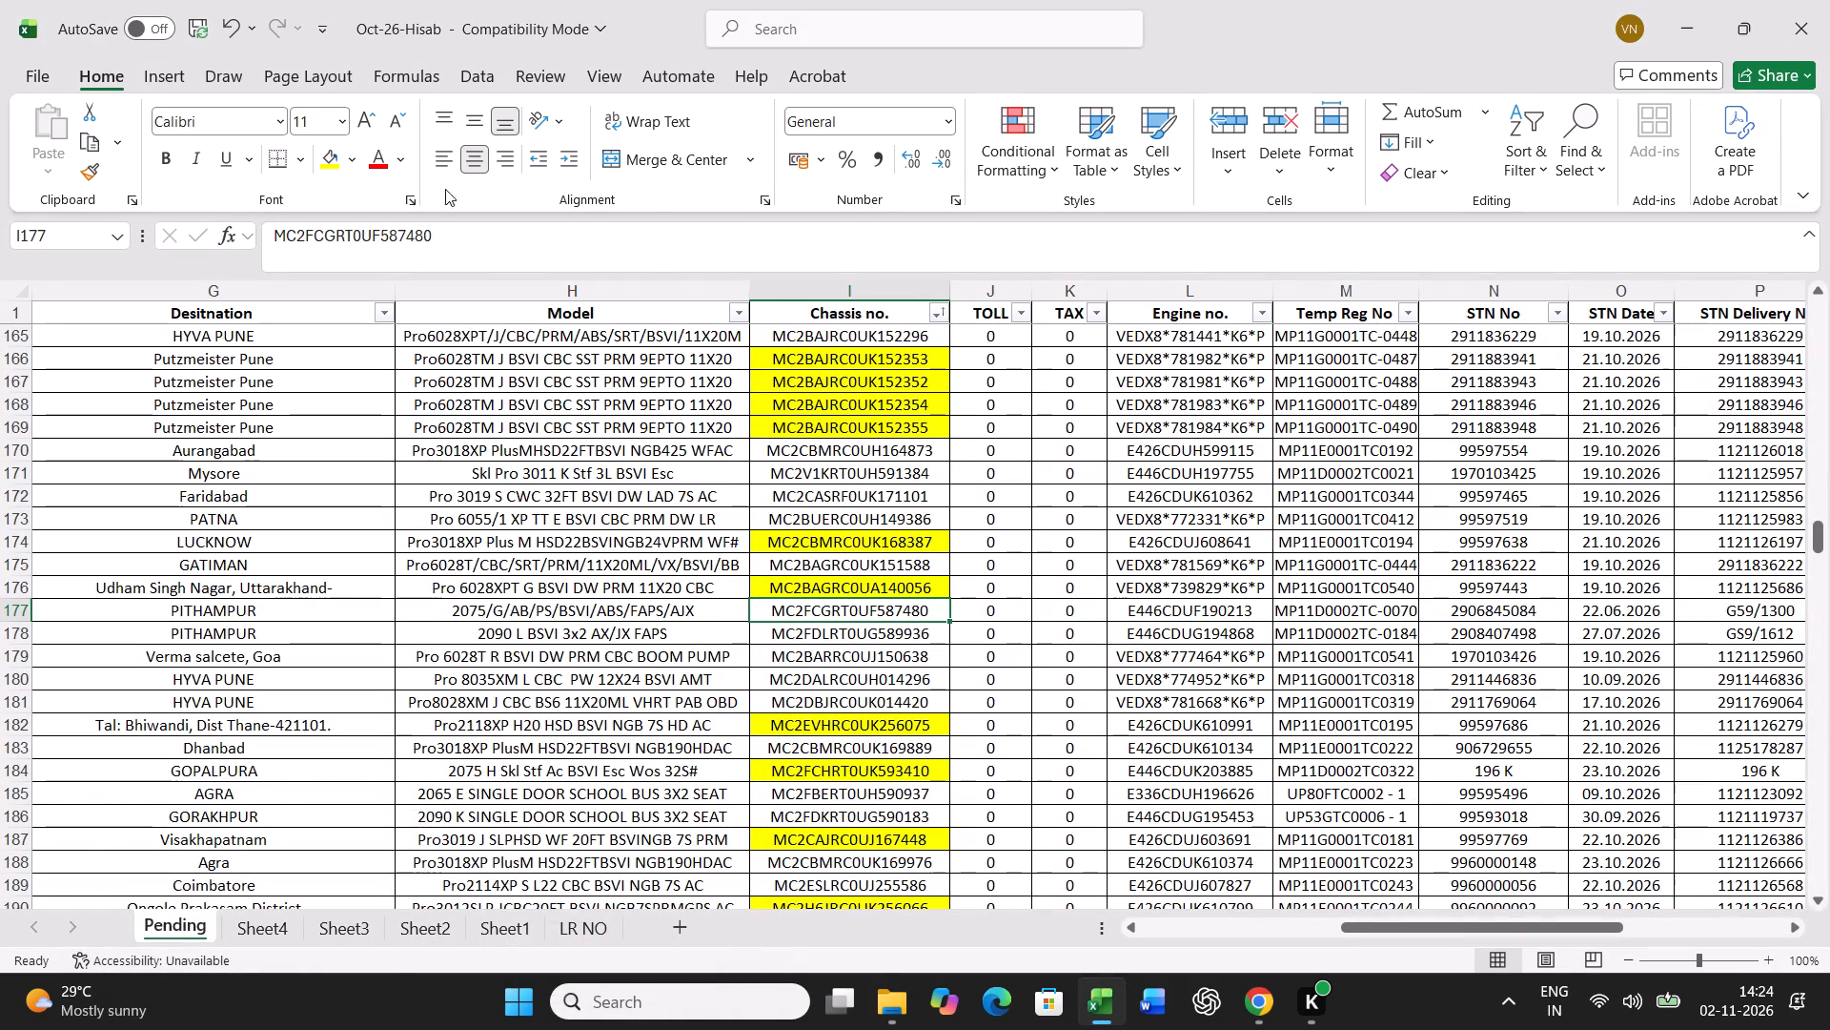
{"action": "left_click", "coordinate": [327, 159]}
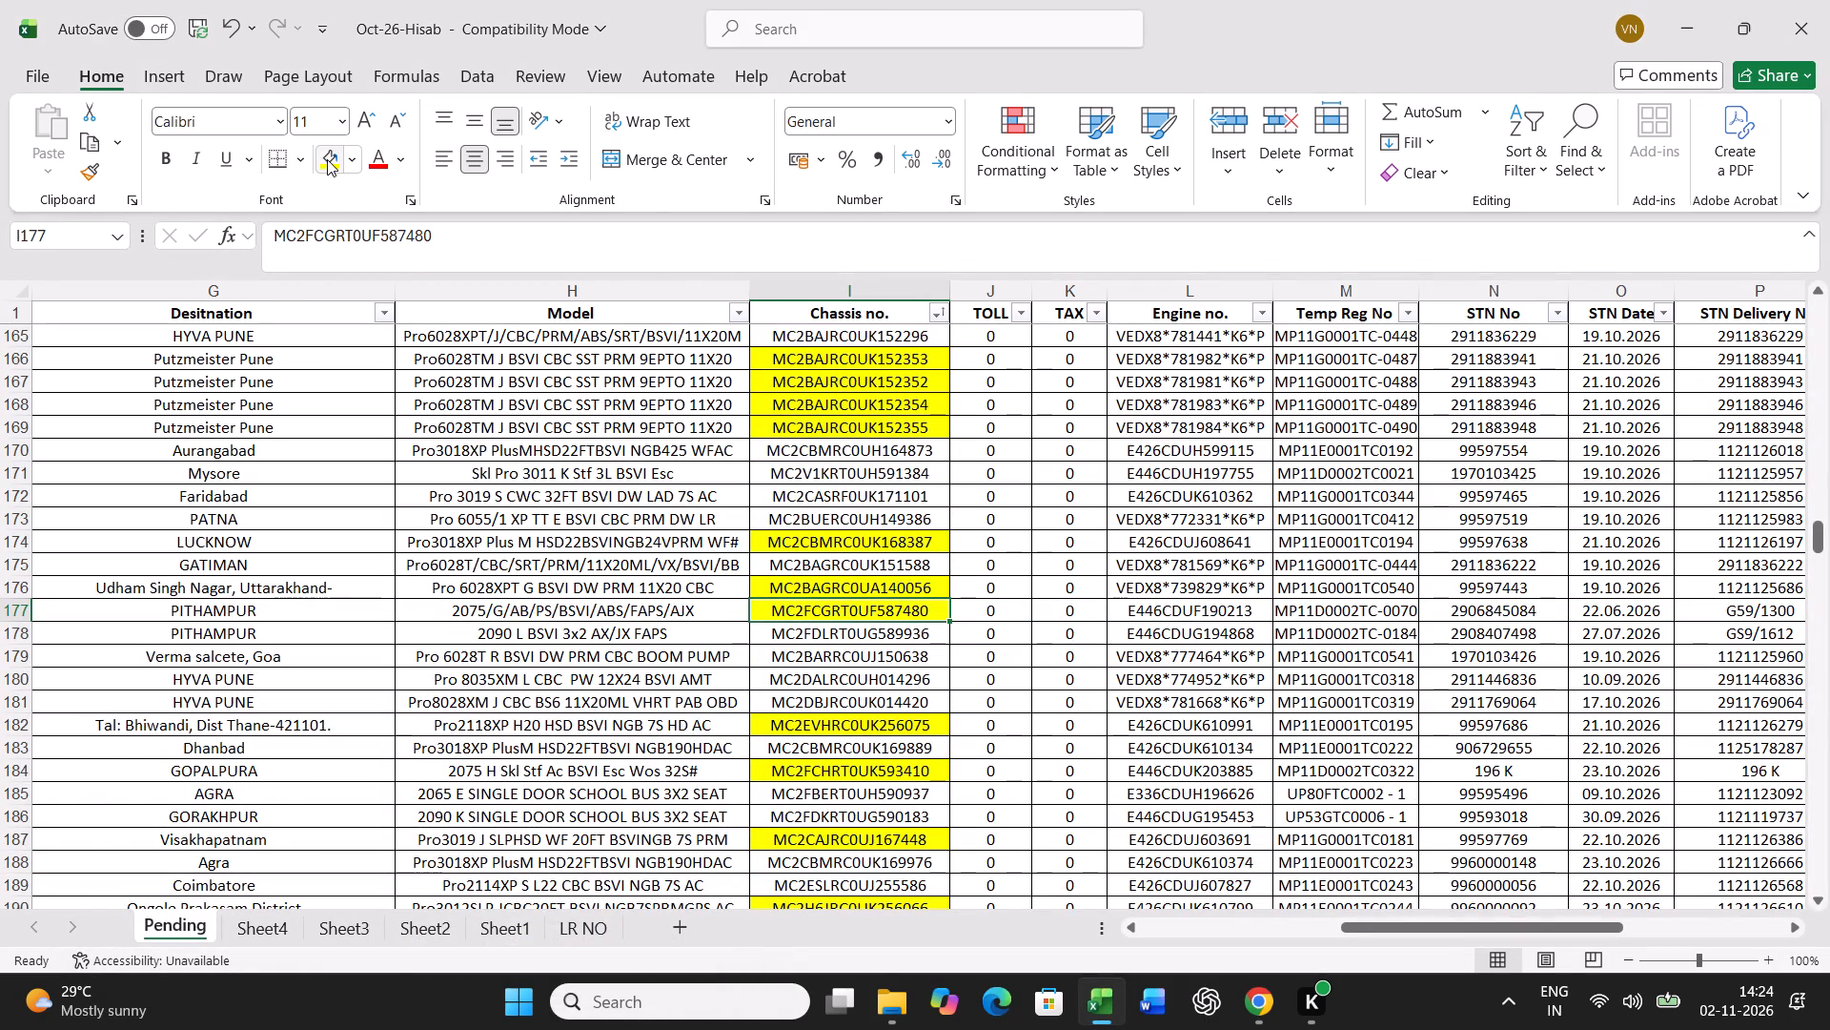
Find the chassis number ending in 589936 and fill its cell yellow.
{"action": "key", "text": "ctrl+f"}
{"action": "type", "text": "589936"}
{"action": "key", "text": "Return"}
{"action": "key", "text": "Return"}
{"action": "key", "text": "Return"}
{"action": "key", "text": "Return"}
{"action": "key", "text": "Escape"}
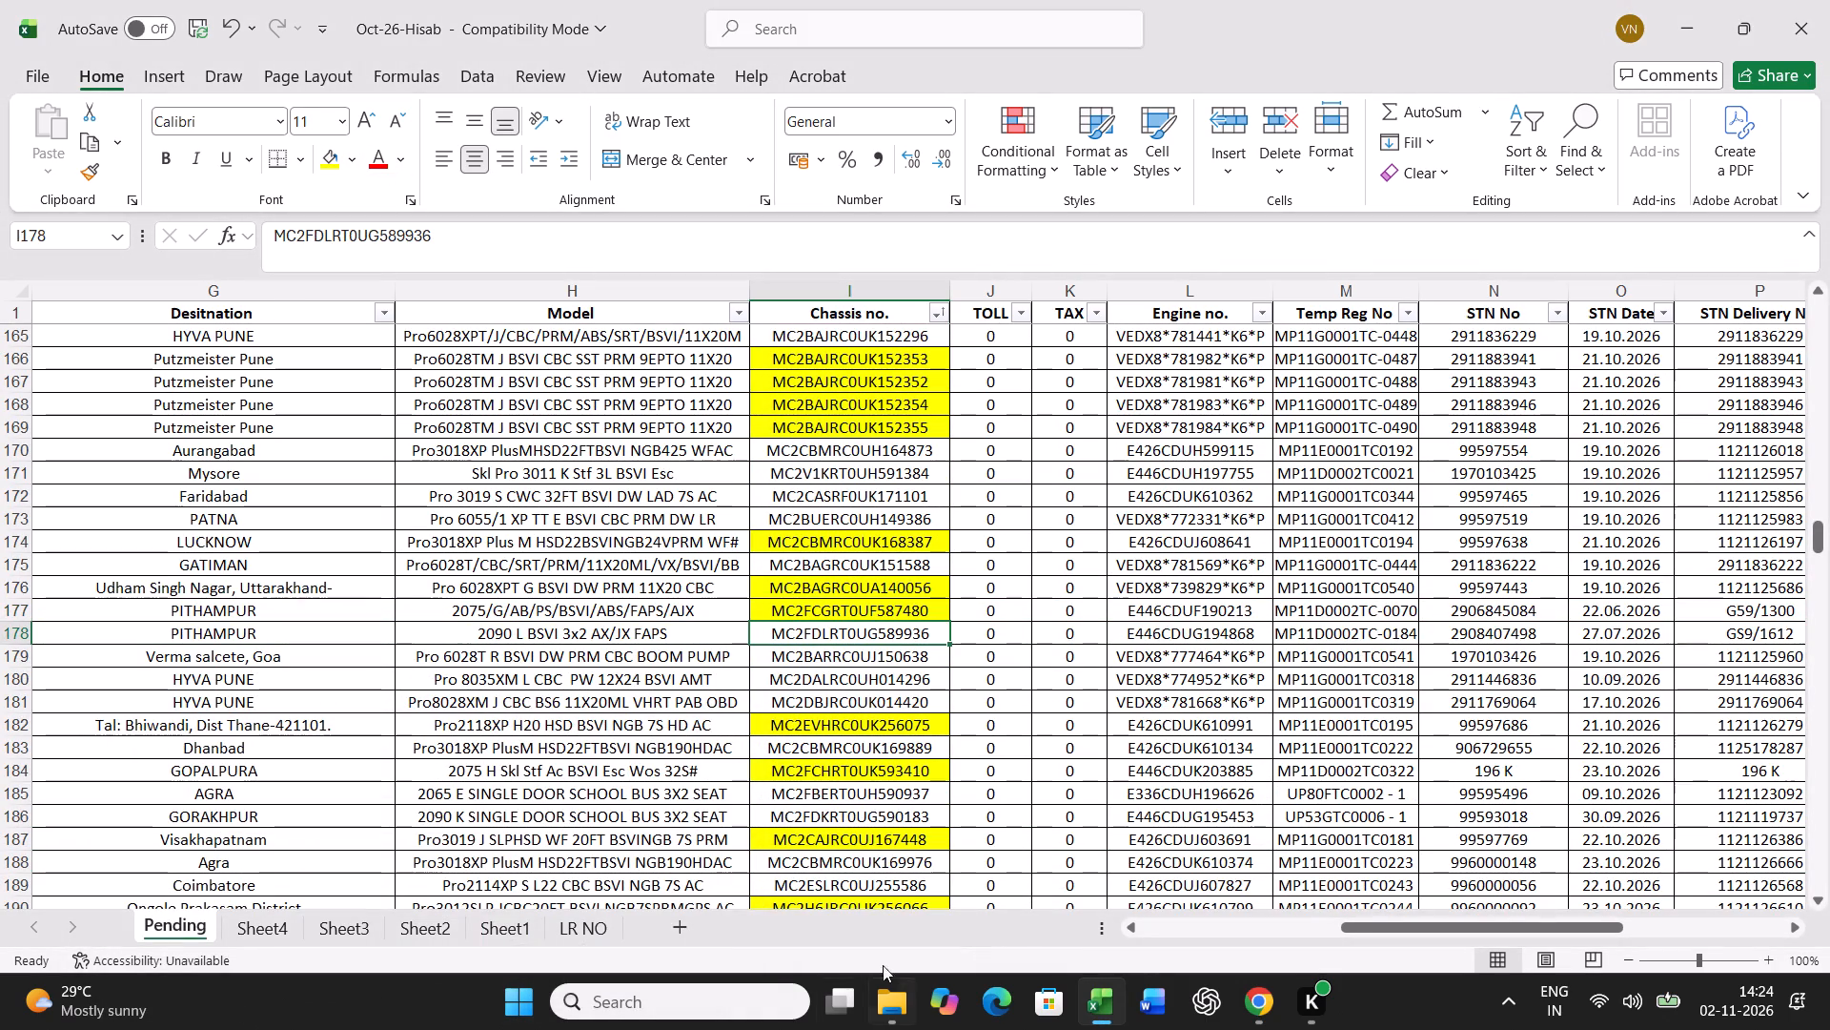
{"action": "left_click", "coordinate": [336, 151]}
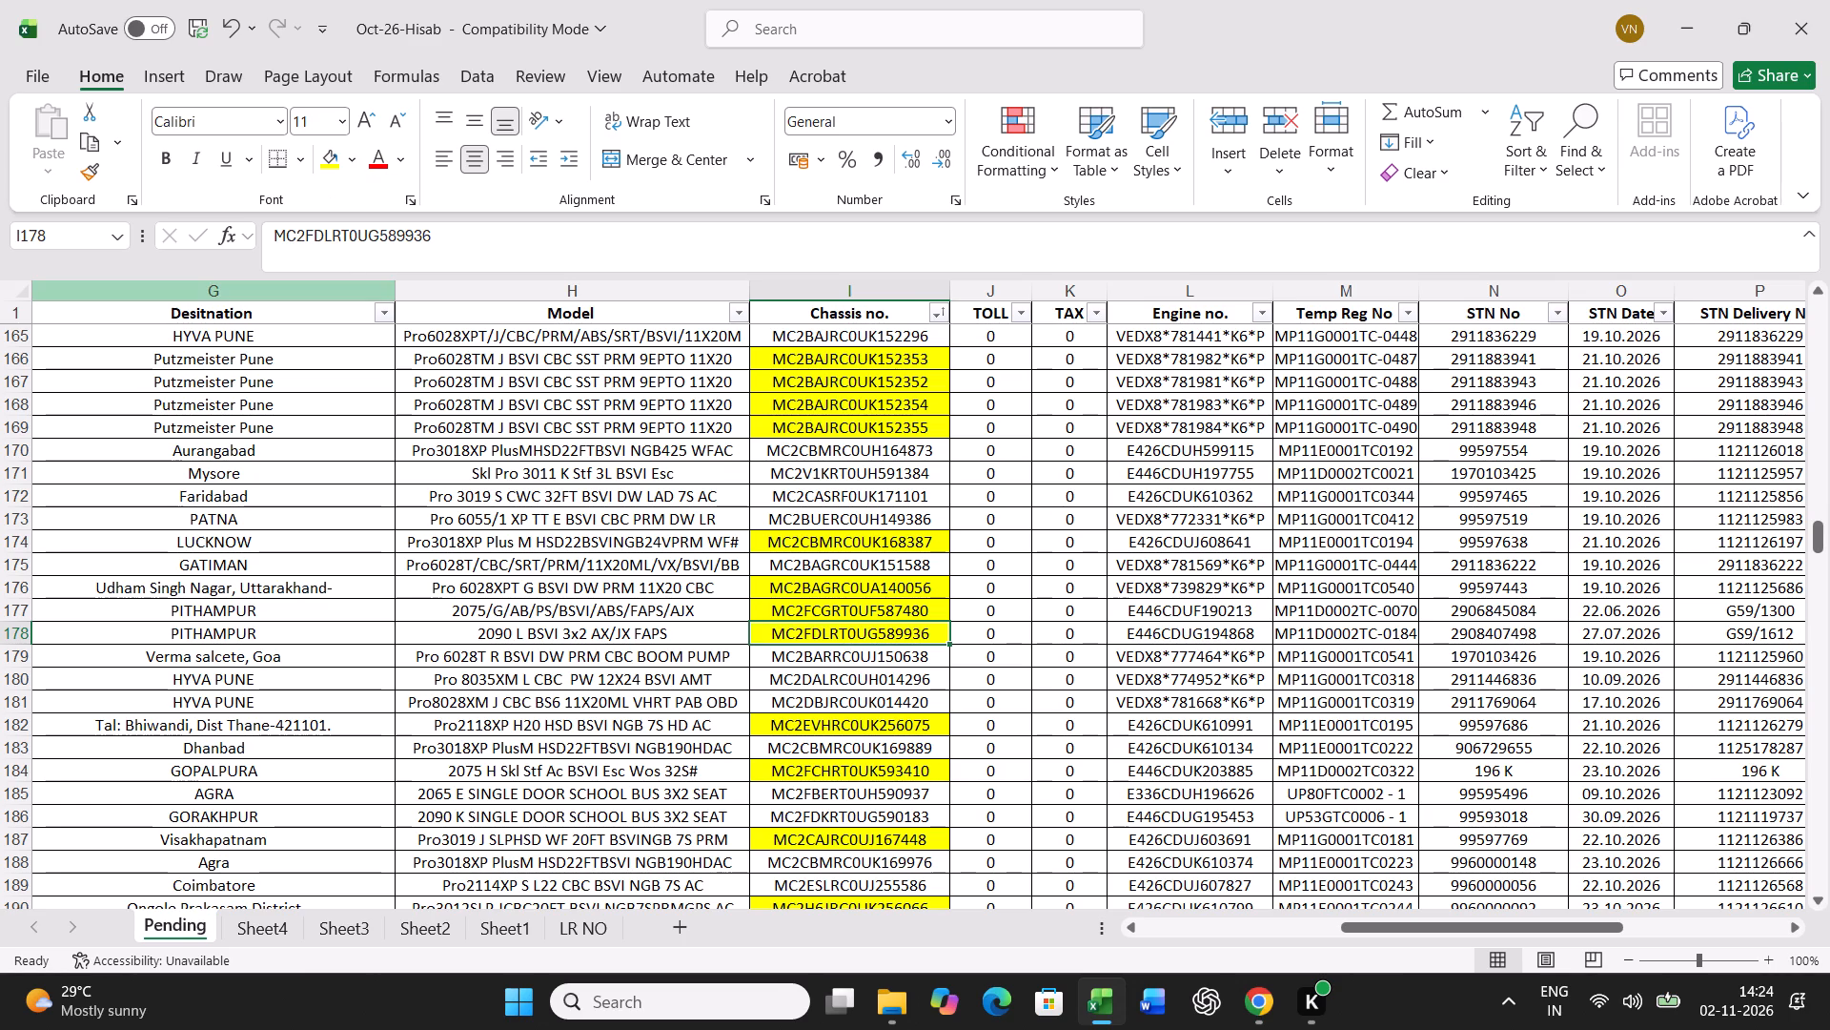
Find the chassis number ending in 170635 and fill its cell yellow.
{"action": "key", "text": "ctrl+f"}
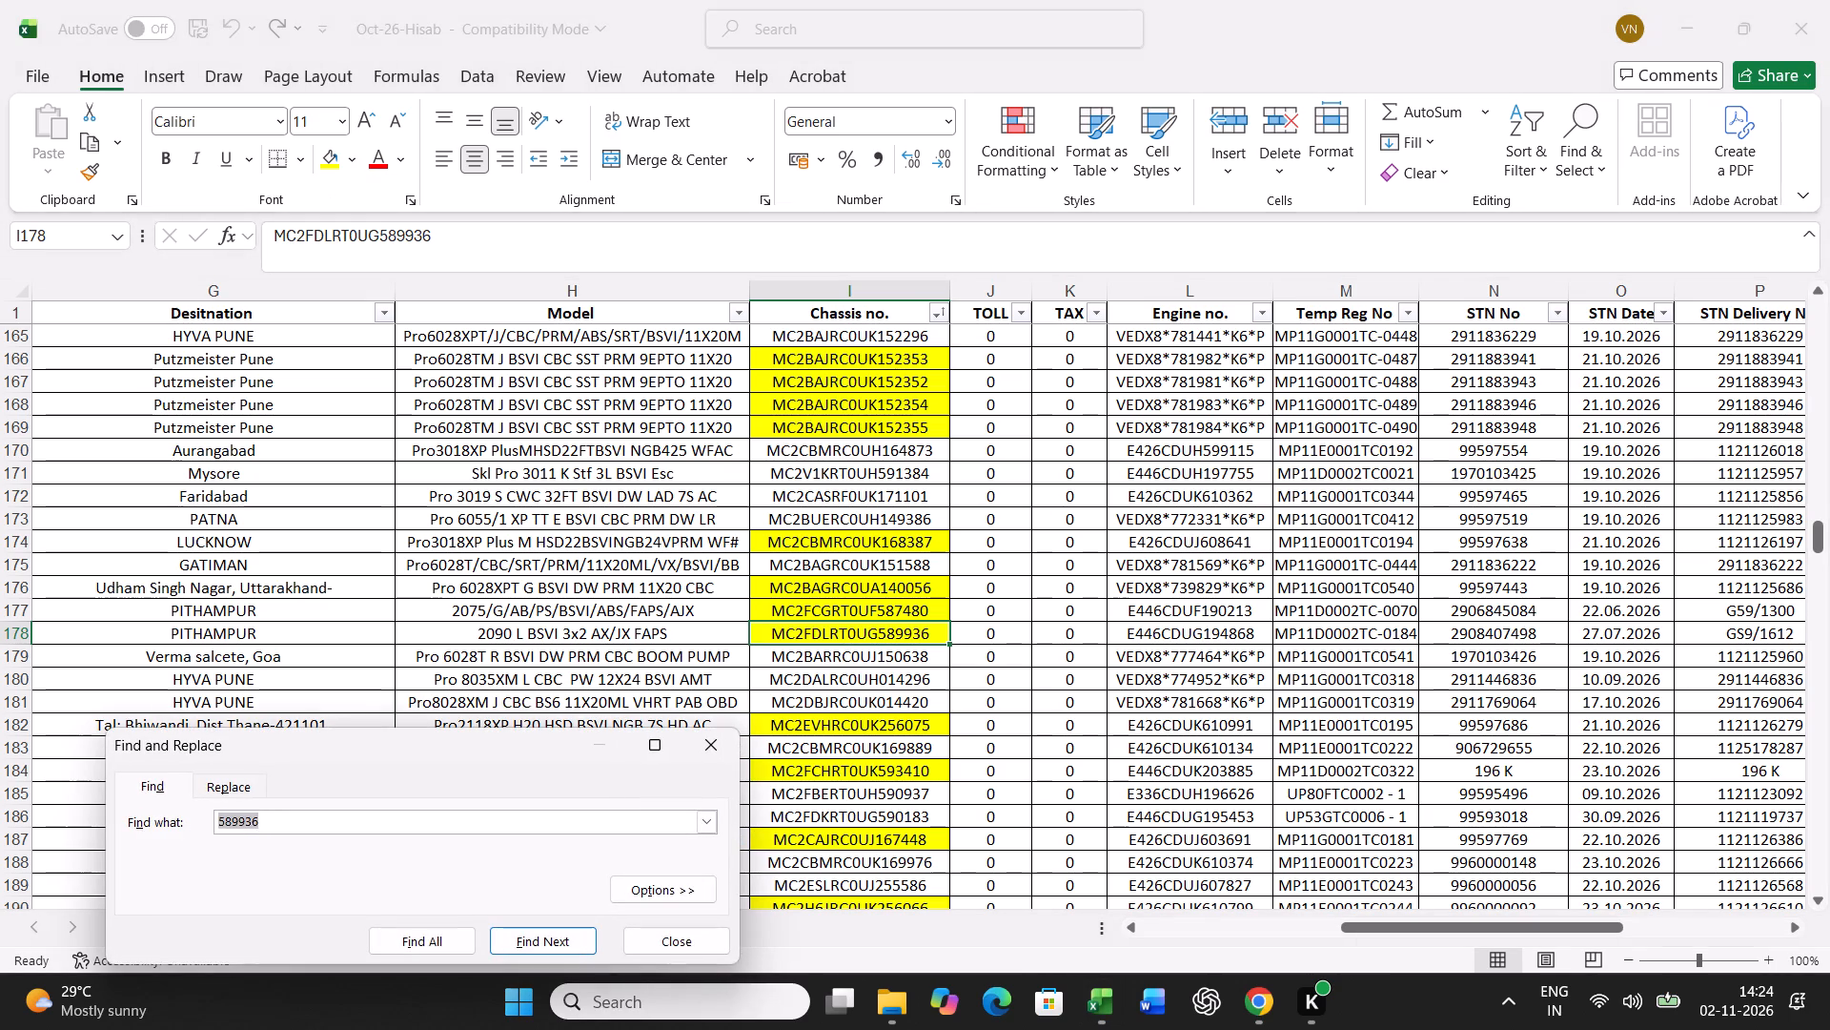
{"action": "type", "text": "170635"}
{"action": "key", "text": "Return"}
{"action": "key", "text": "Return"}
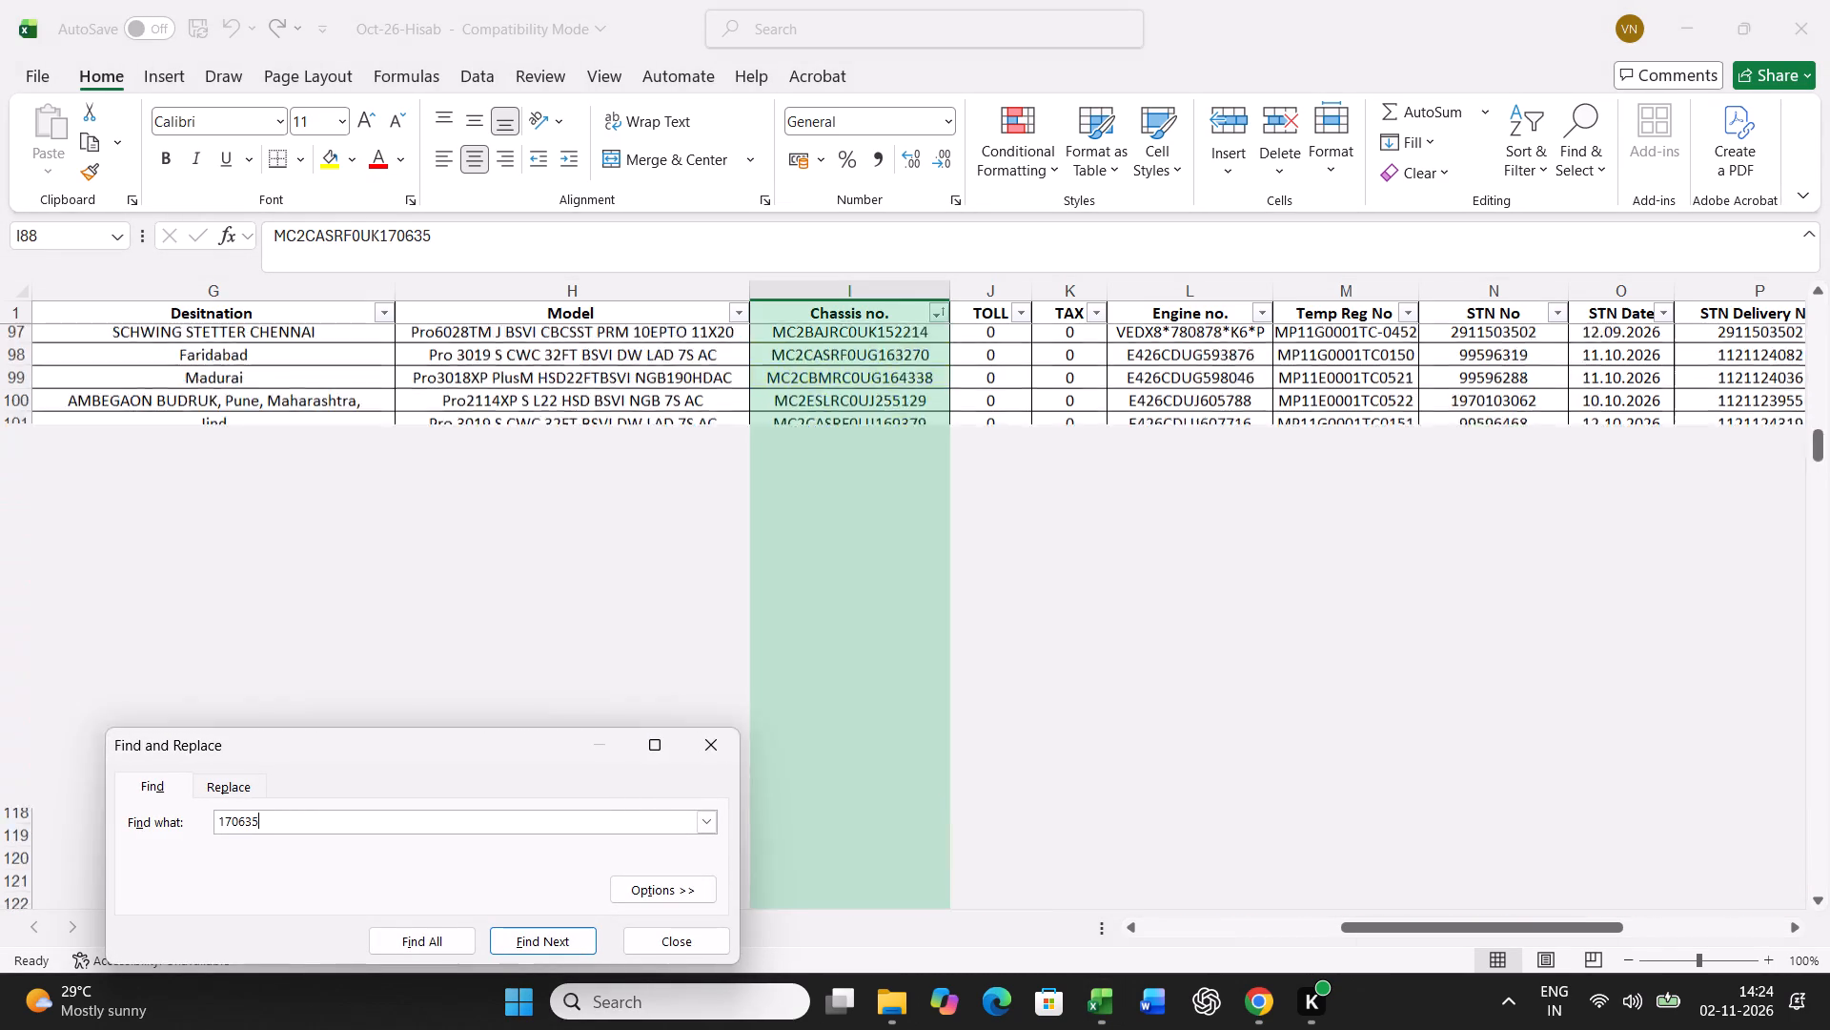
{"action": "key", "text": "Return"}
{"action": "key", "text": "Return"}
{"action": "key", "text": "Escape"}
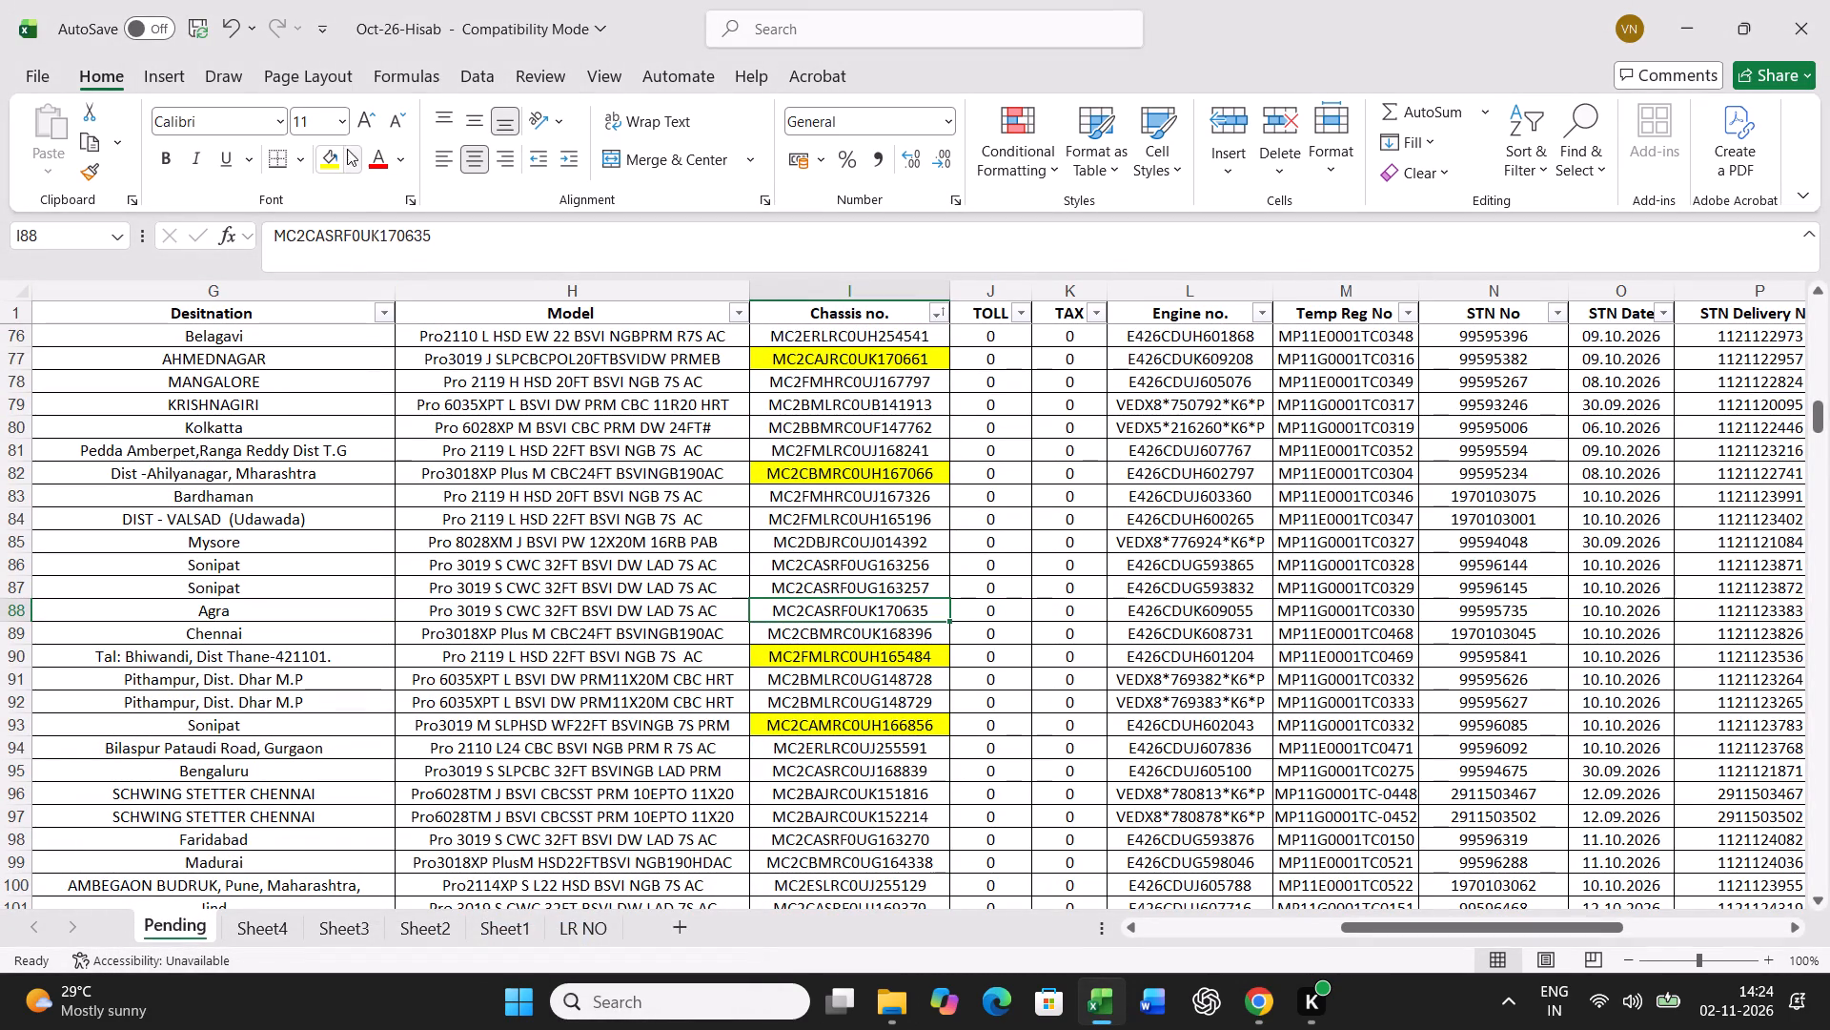
{"action": "left_click", "coordinate": [325, 160]}
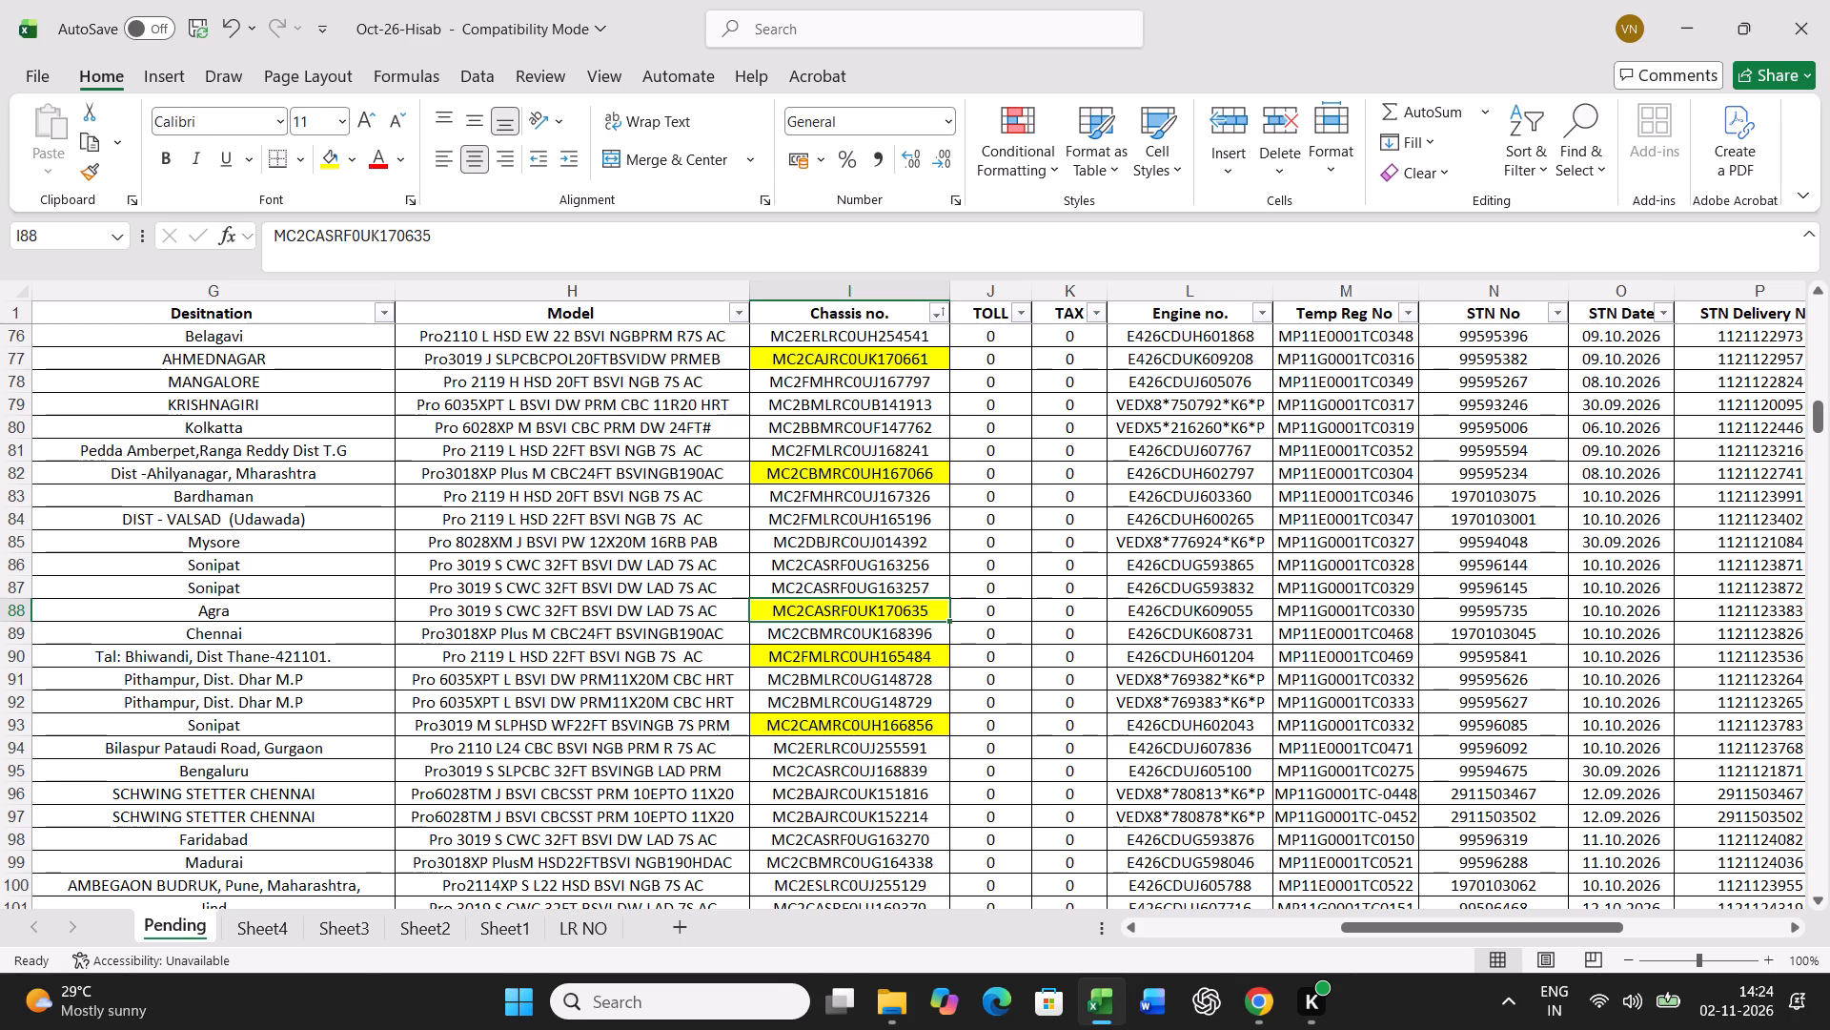
Find the chassis number ending in 166856.
{"action": "key", "text": "ctrl+f"}
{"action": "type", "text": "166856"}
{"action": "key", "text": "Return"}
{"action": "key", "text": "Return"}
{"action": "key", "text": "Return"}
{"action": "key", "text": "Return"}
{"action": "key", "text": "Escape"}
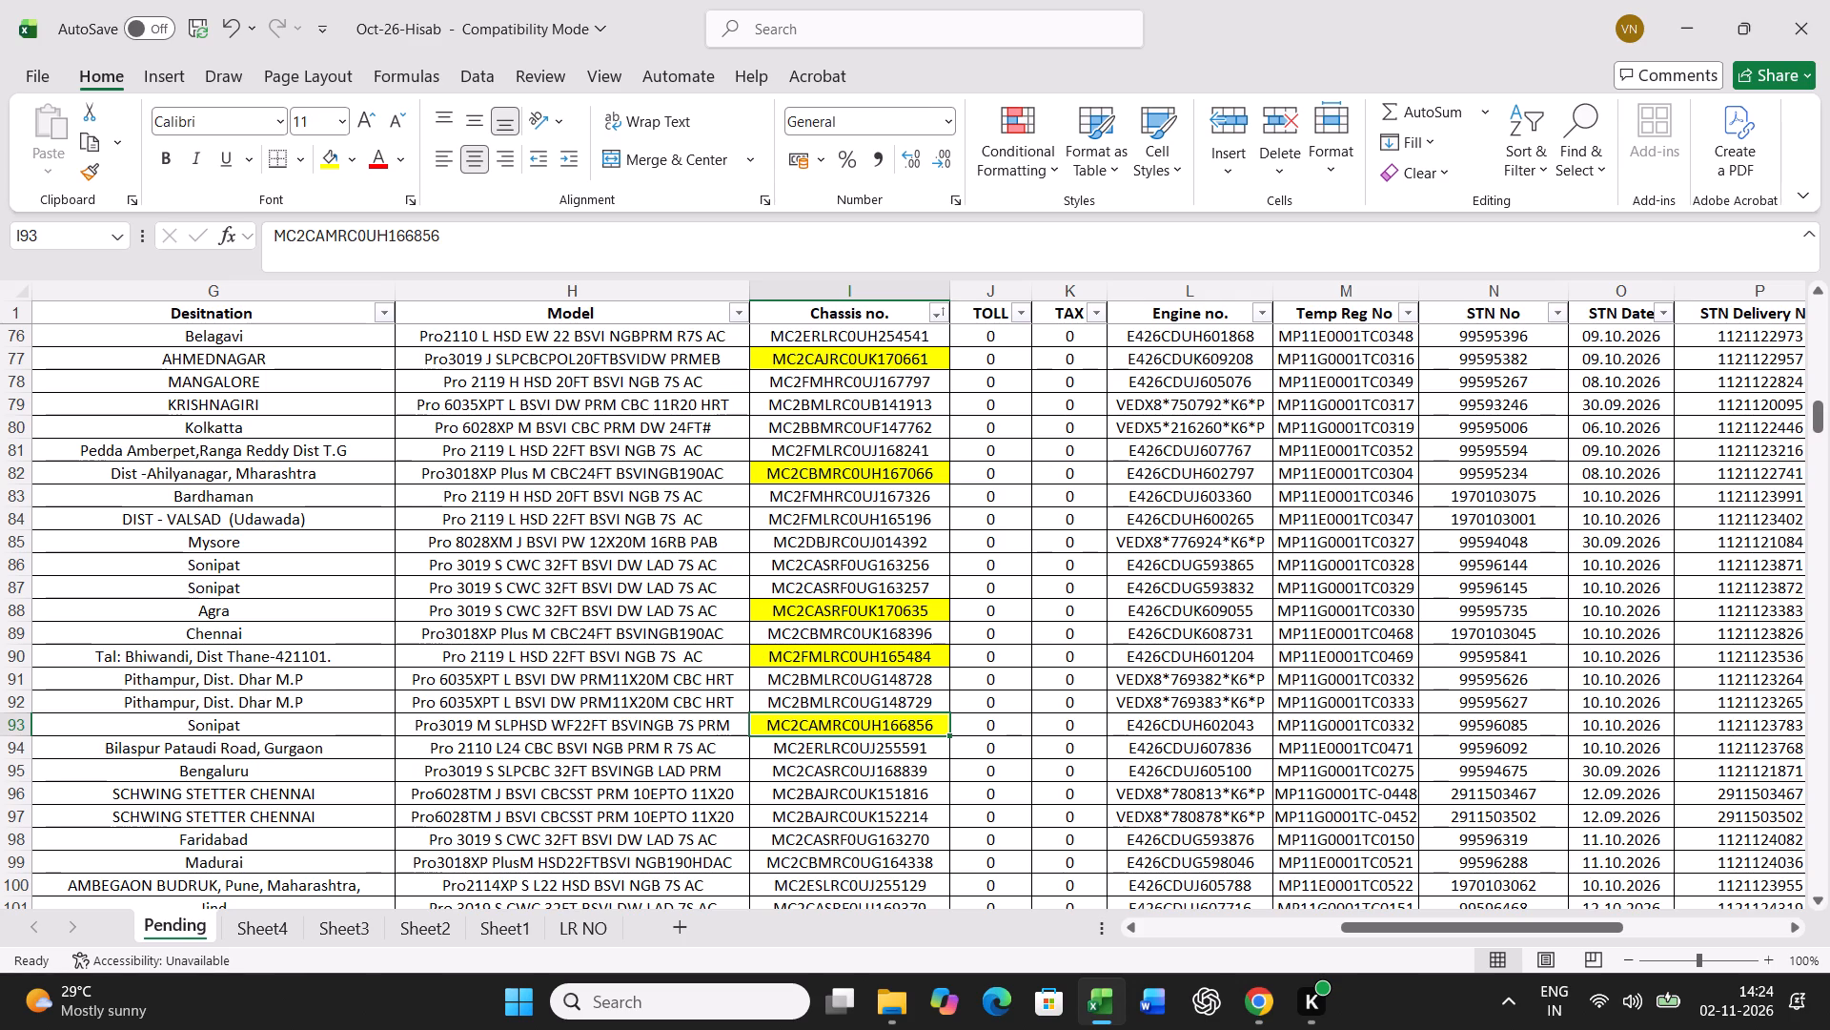
Find the chassis number ending in 163257 and fill its cell yellow.
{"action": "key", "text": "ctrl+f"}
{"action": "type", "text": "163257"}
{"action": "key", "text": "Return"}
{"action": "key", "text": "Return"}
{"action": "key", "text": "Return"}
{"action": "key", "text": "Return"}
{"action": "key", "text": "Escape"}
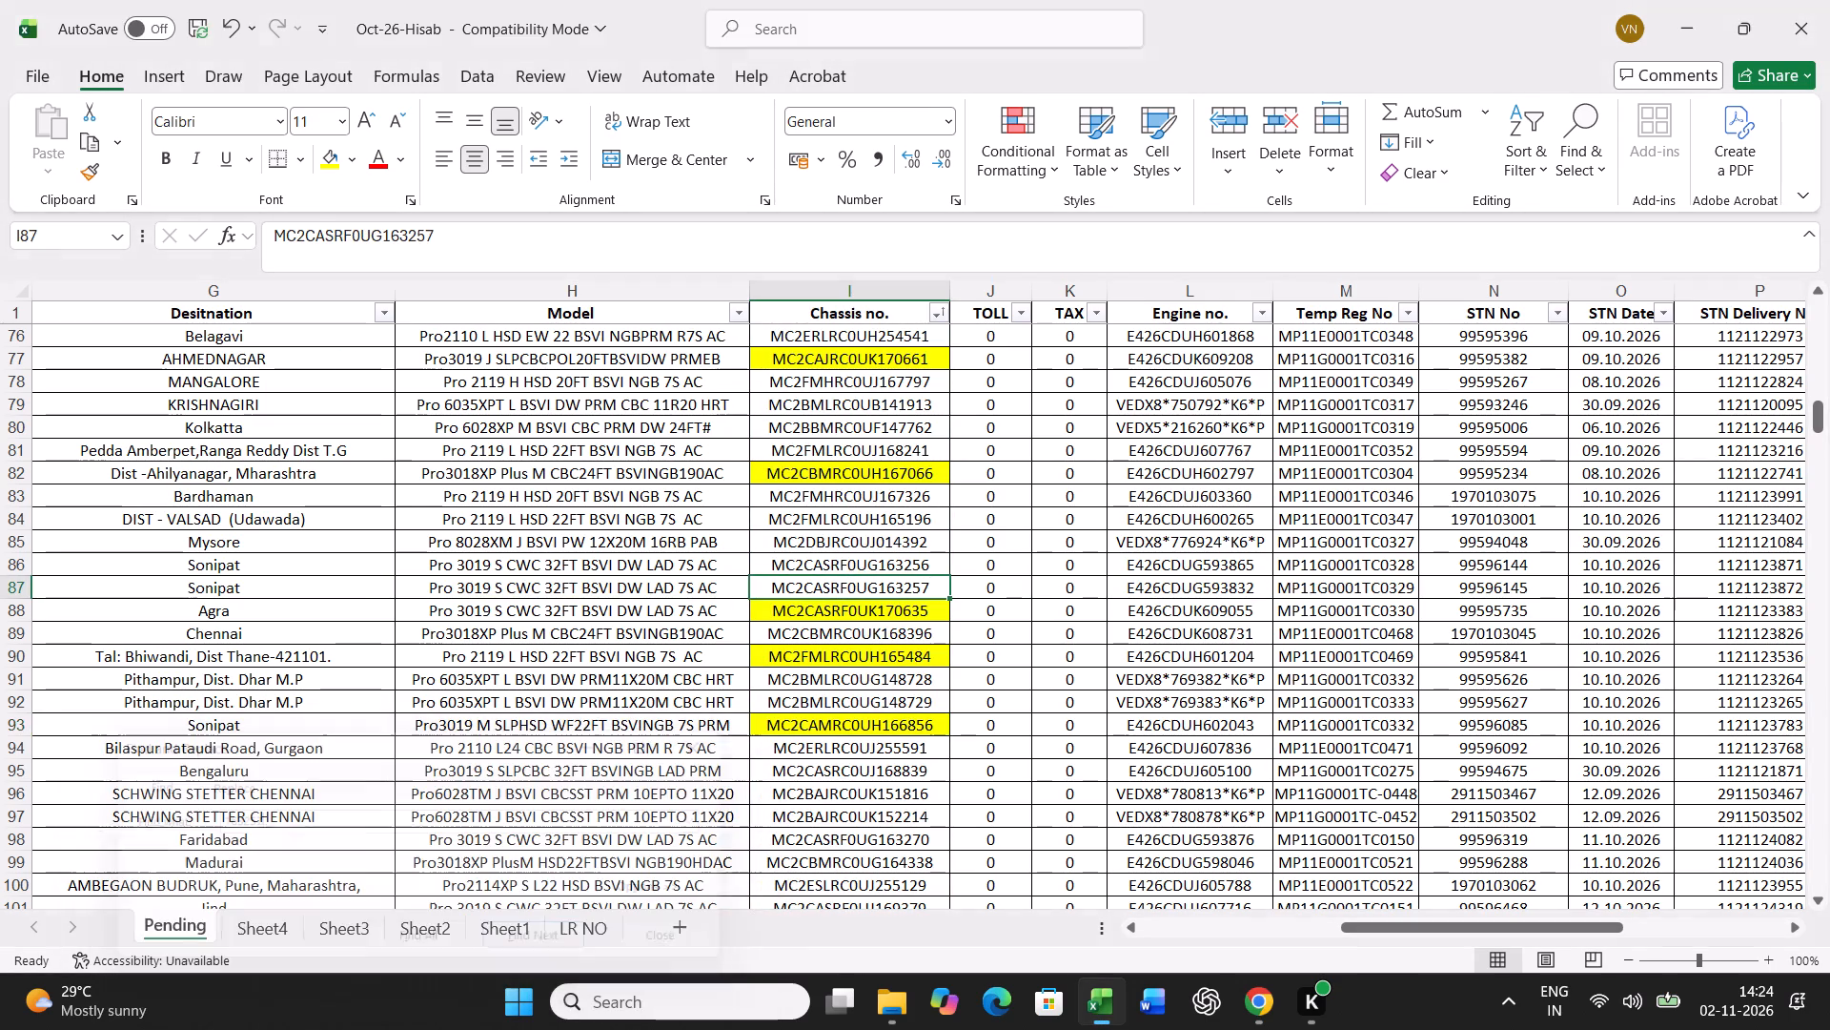
{"action": "left_click", "coordinate": [330, 154]}
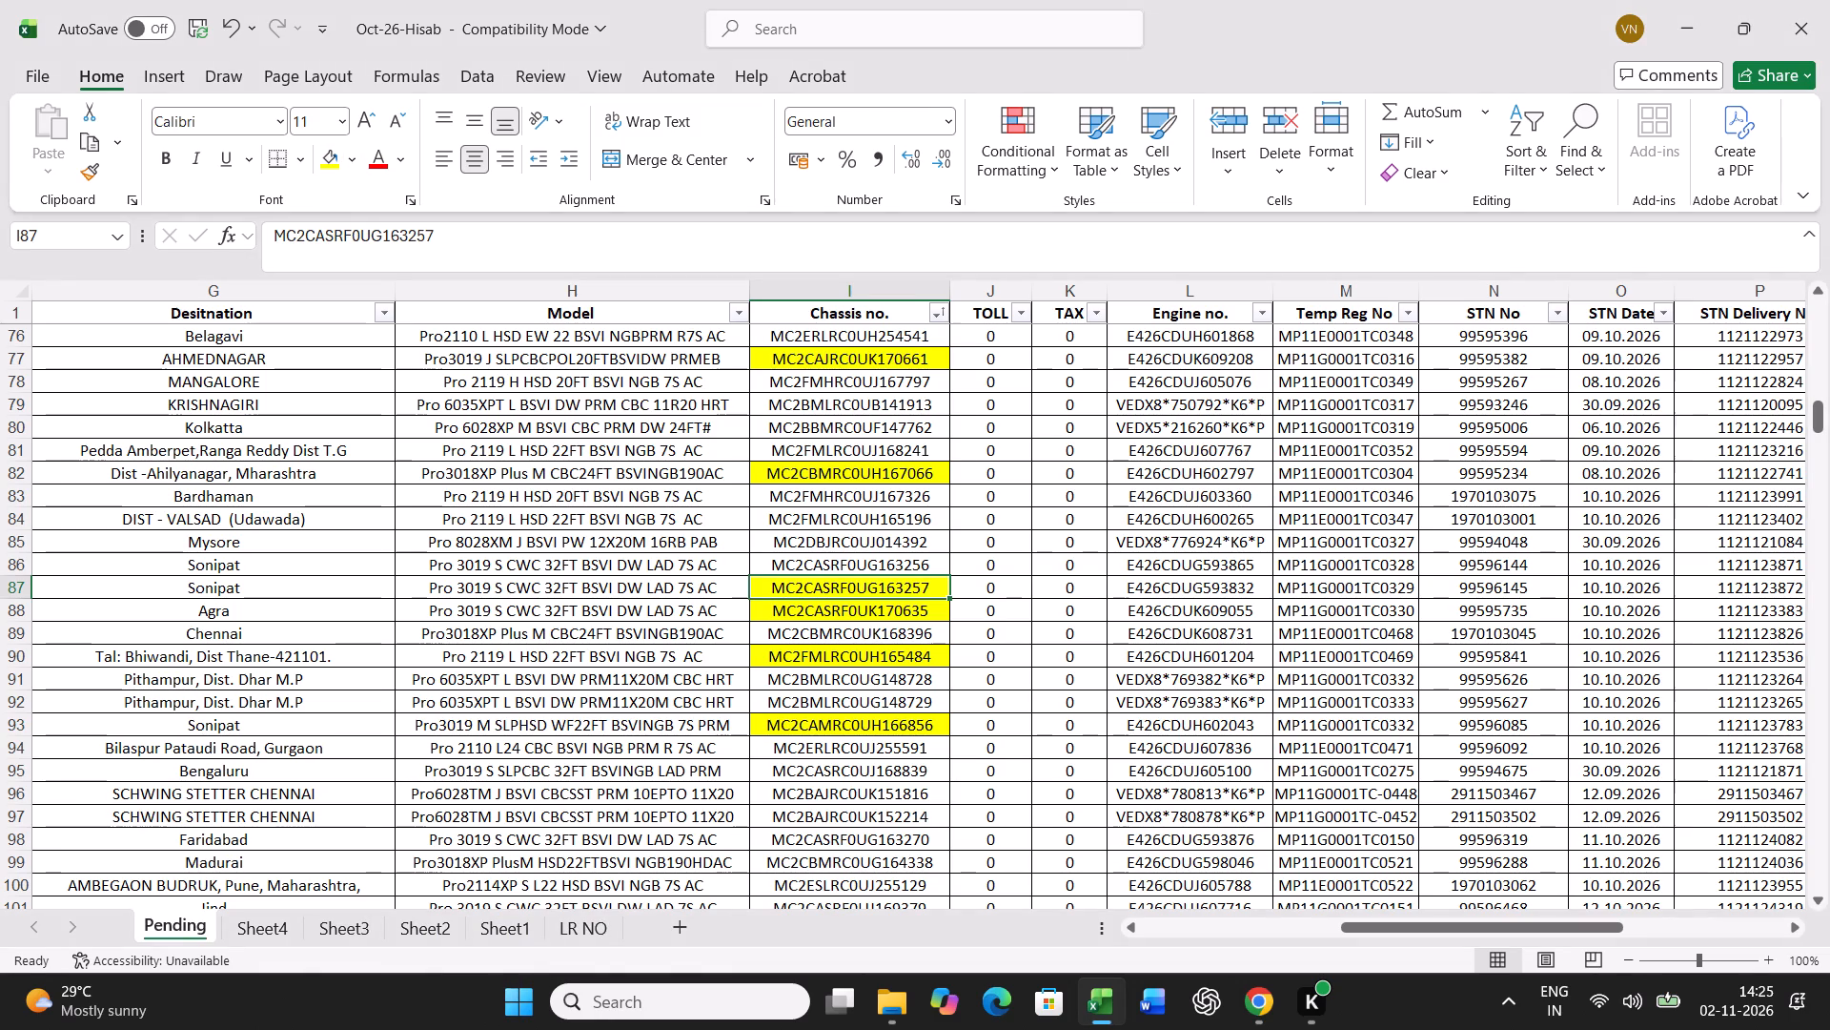
Find the chassis number ending in 170679 and fill its cell yellow.
{"action": "key", "text": "ctrl+f"}
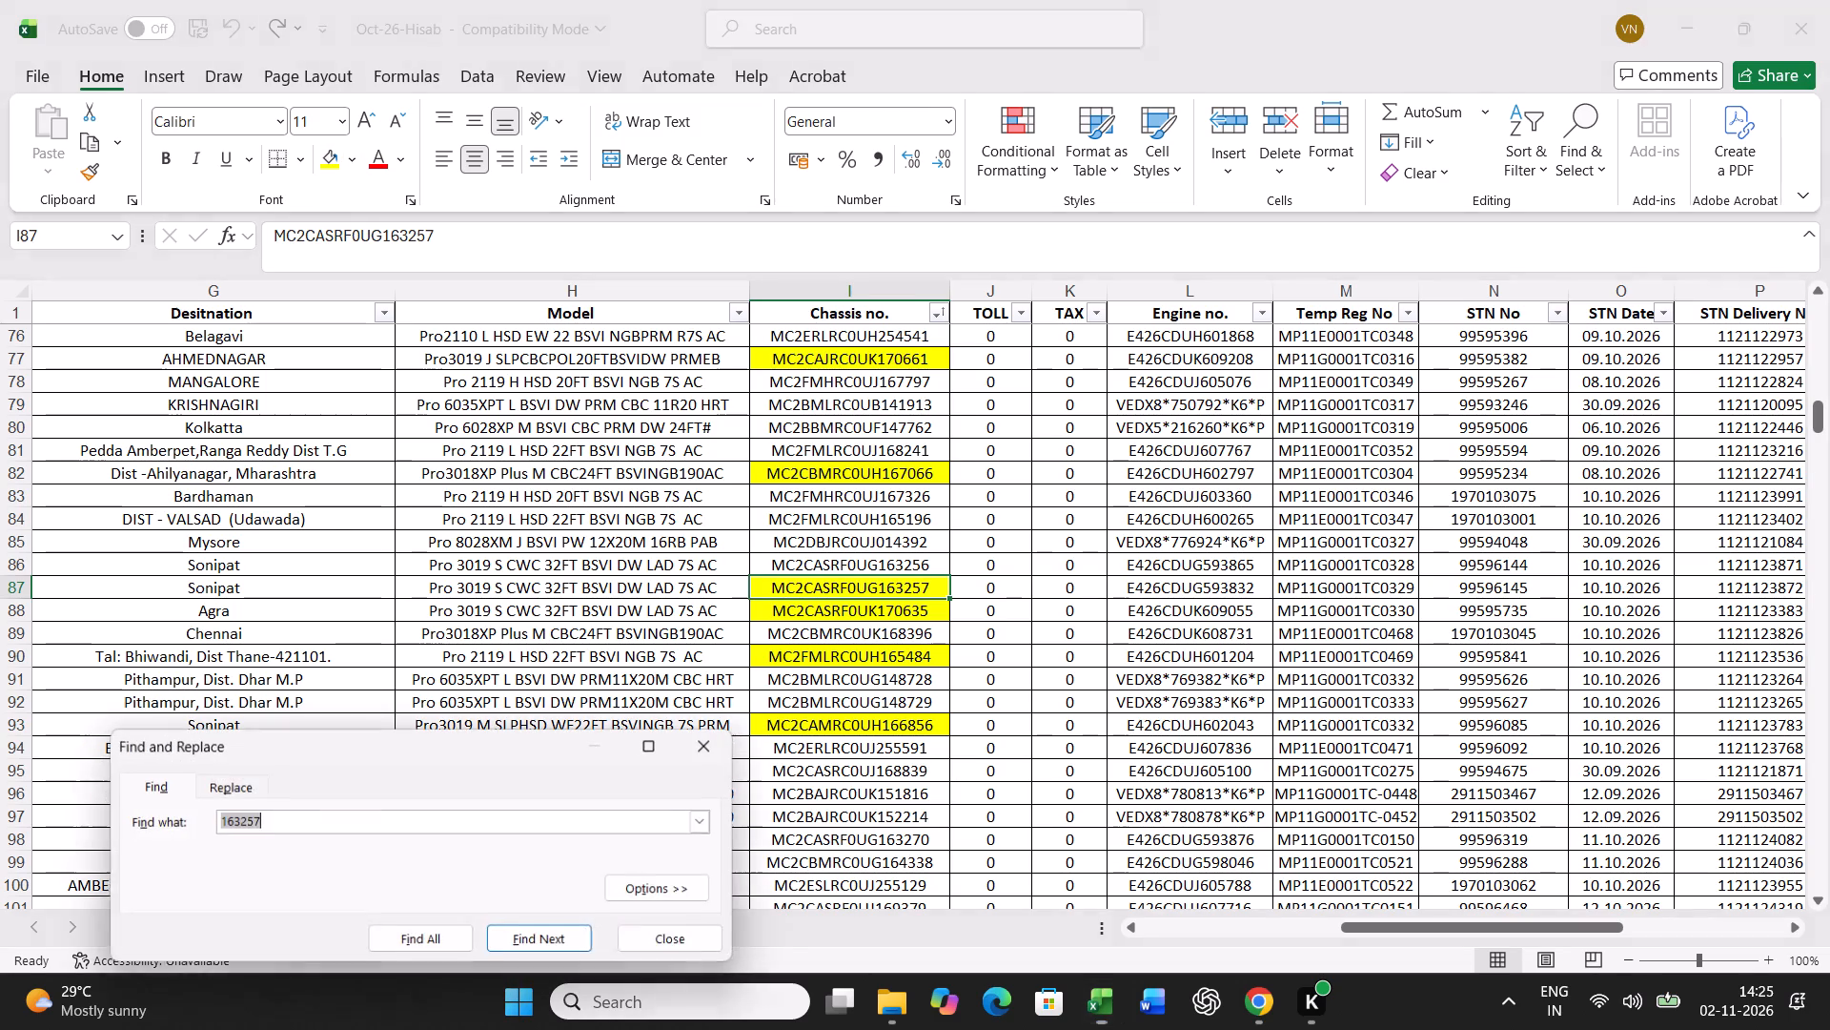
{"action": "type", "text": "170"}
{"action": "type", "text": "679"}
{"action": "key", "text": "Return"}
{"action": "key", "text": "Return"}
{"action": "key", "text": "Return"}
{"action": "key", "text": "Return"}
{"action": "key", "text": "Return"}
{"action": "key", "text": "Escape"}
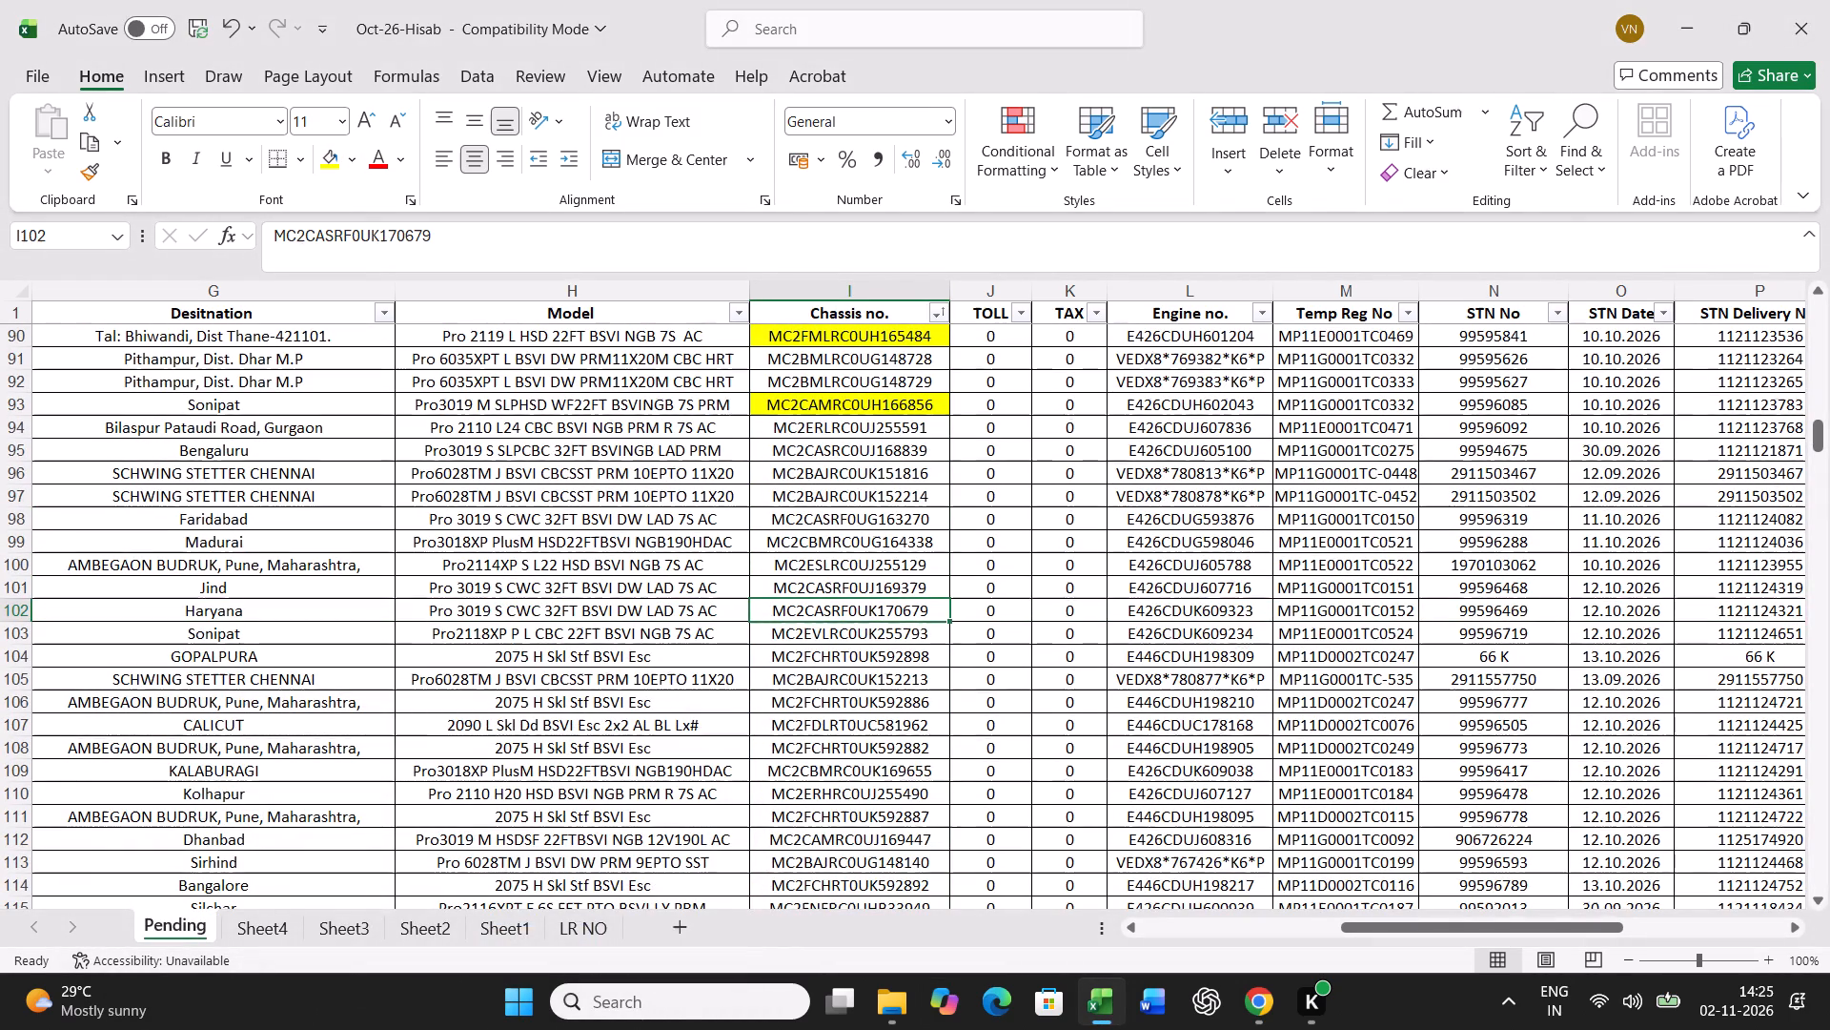
{"action": "left_click", "coordinate": [332, 159]}
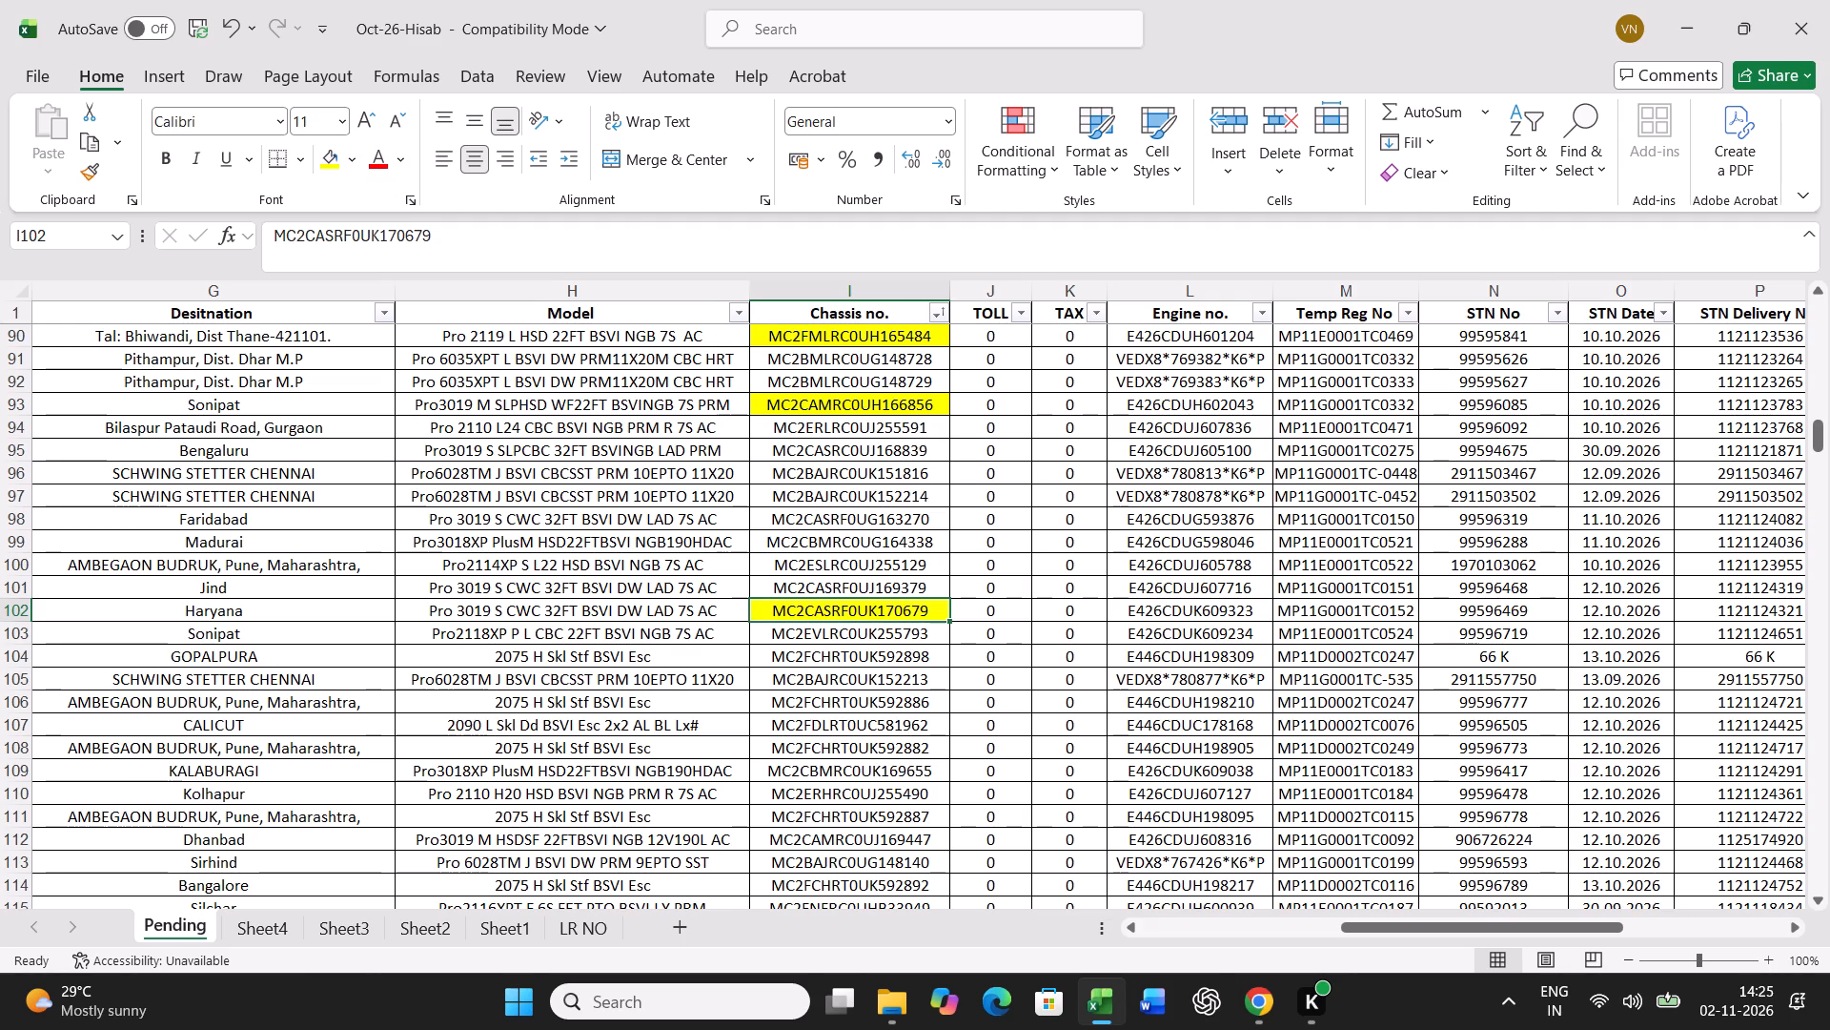
Find the chassis number ending in 171101 and fill its cell yellow.
{"action": "key", "text": "ctrl+f"}
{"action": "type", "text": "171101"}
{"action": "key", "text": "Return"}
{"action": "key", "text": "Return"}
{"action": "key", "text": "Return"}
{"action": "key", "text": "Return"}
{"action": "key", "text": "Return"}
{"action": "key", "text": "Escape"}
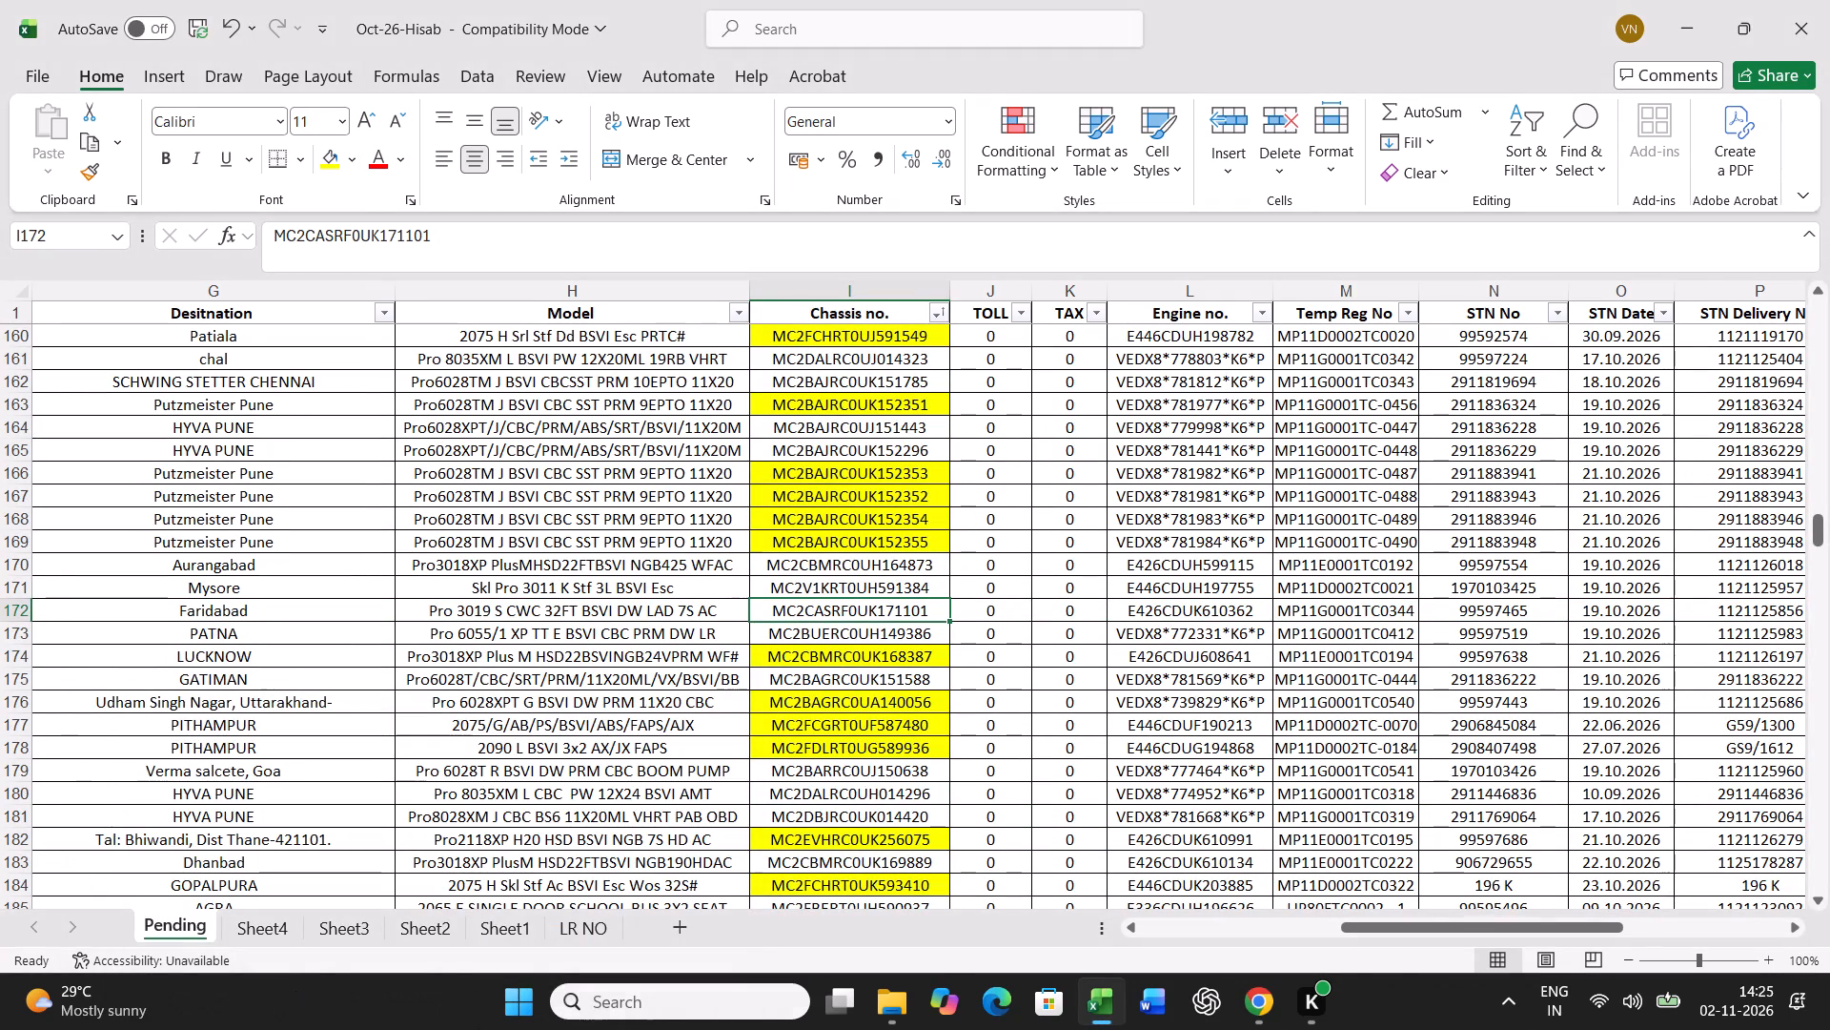
{"action": "left_click", "coordinate": [326, 159]}
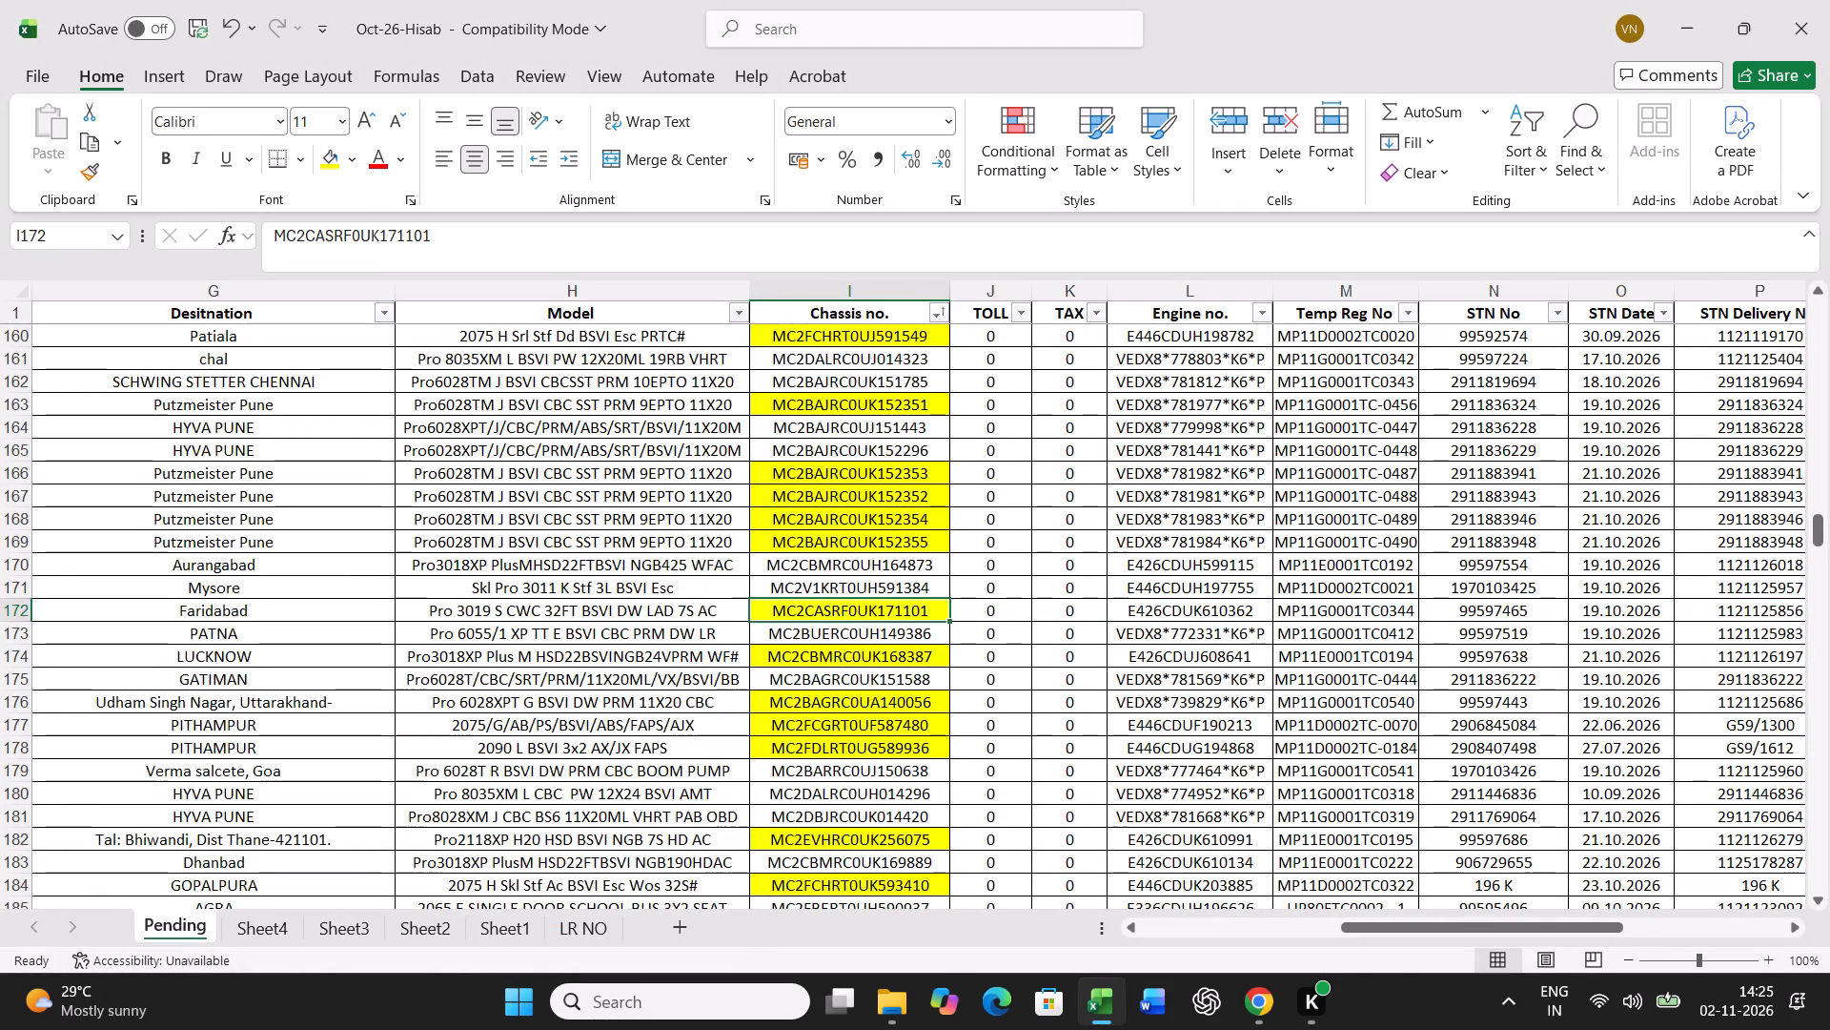
Find the chassis number ending in 591757 and fill its cell yellow.
{"action": "key", "text": "ctrl+f"}
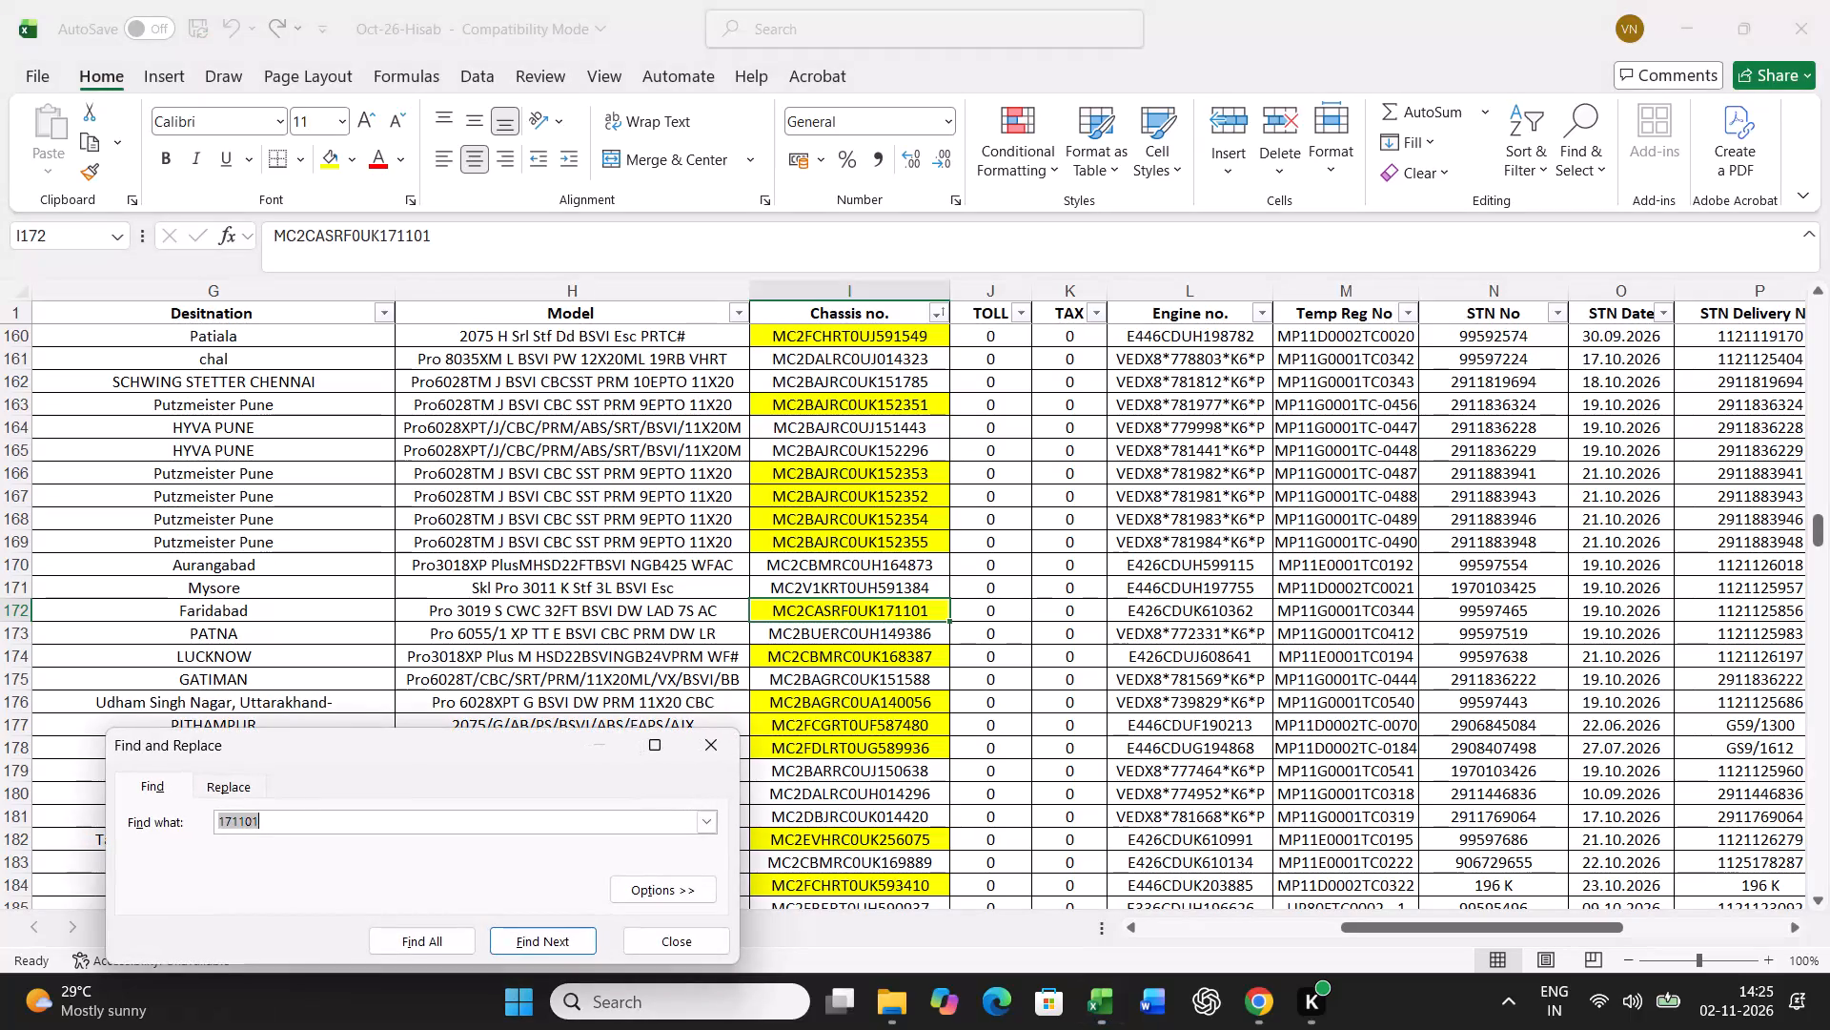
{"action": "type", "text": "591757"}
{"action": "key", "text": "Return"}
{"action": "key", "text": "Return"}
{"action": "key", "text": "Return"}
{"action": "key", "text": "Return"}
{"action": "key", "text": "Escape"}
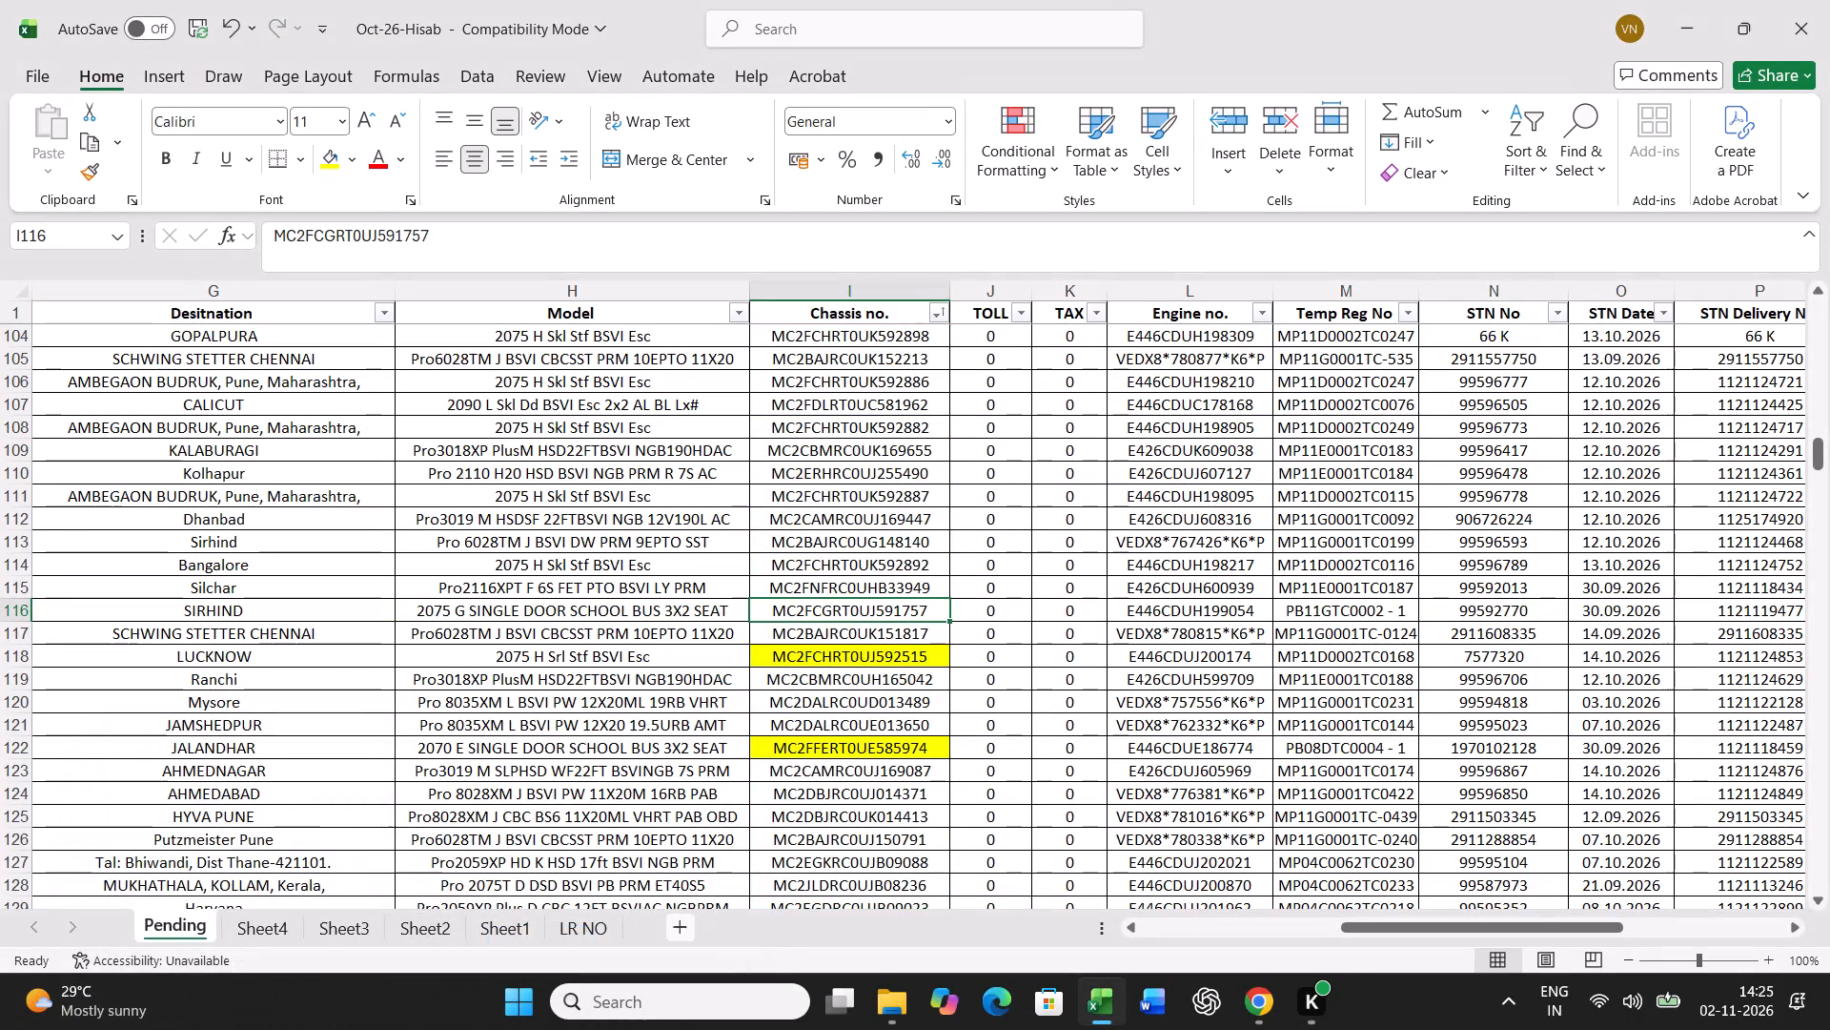
{"action": "left_click", "coordinate": [338, 161]}
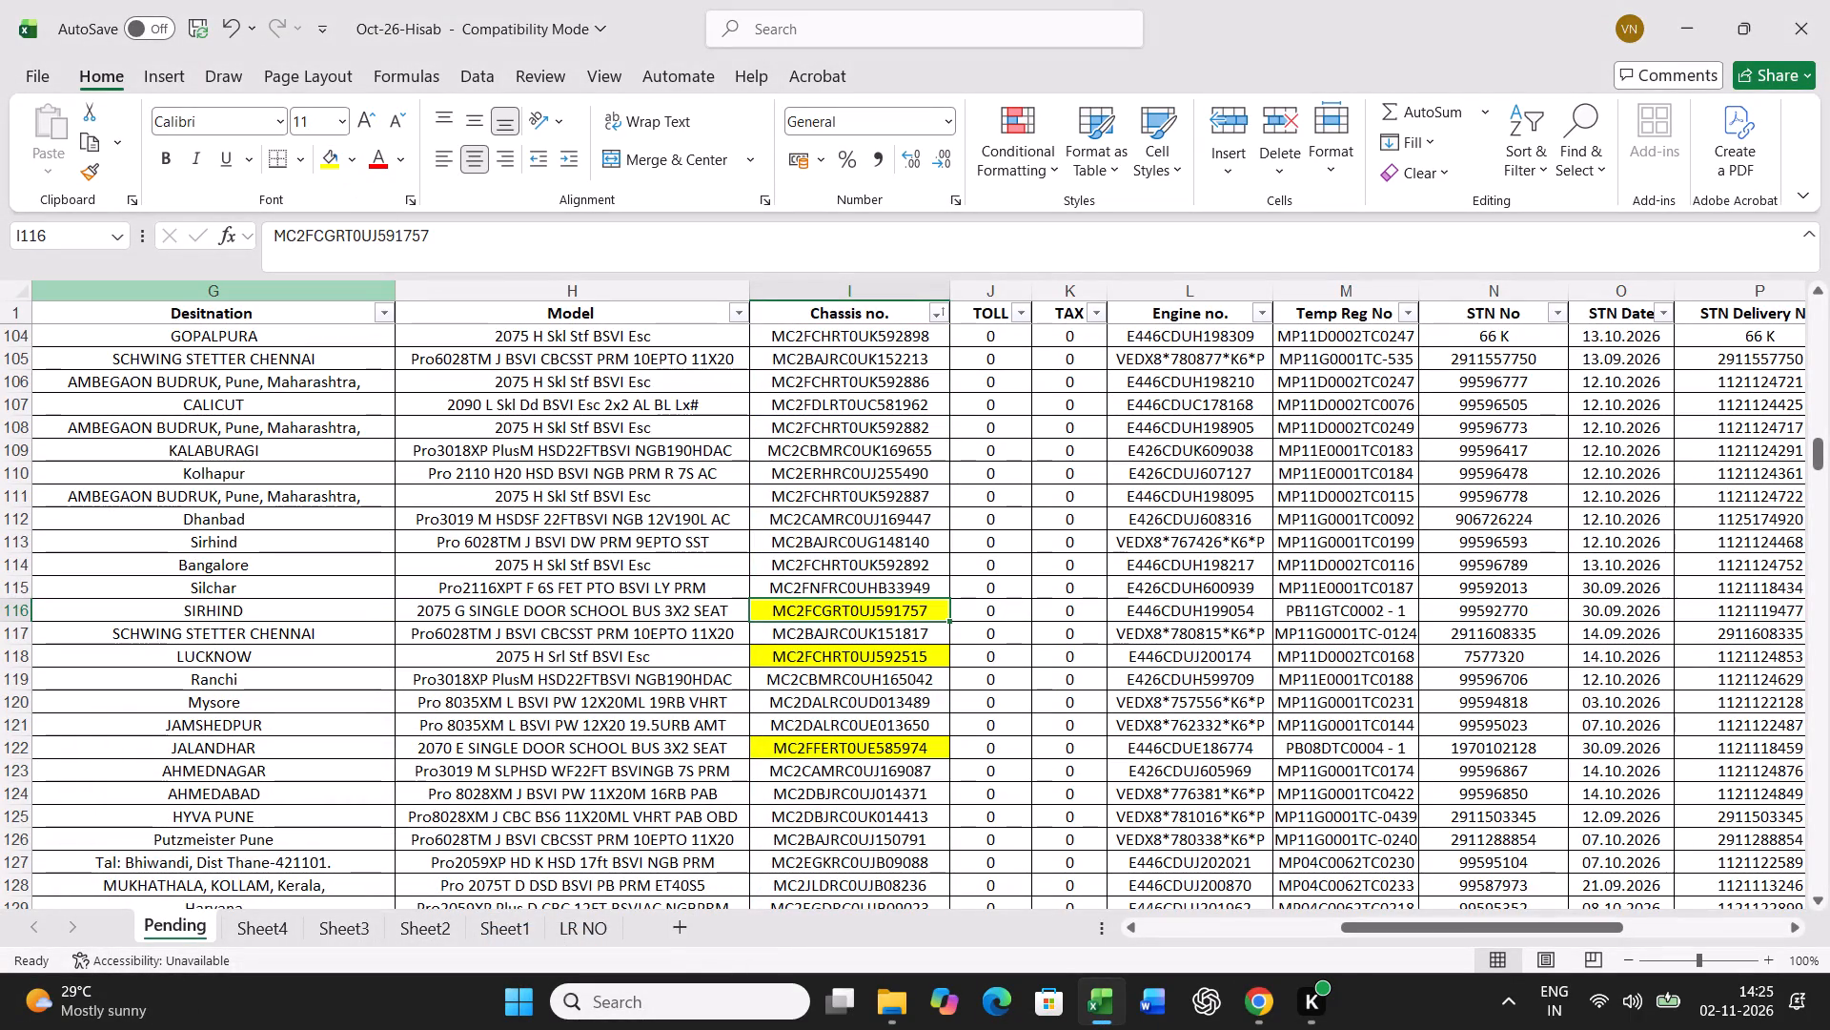
Find the chassis number ending in 148140 and fill its cell yellow.
{"action": "key", "text": "ctrl+f"}
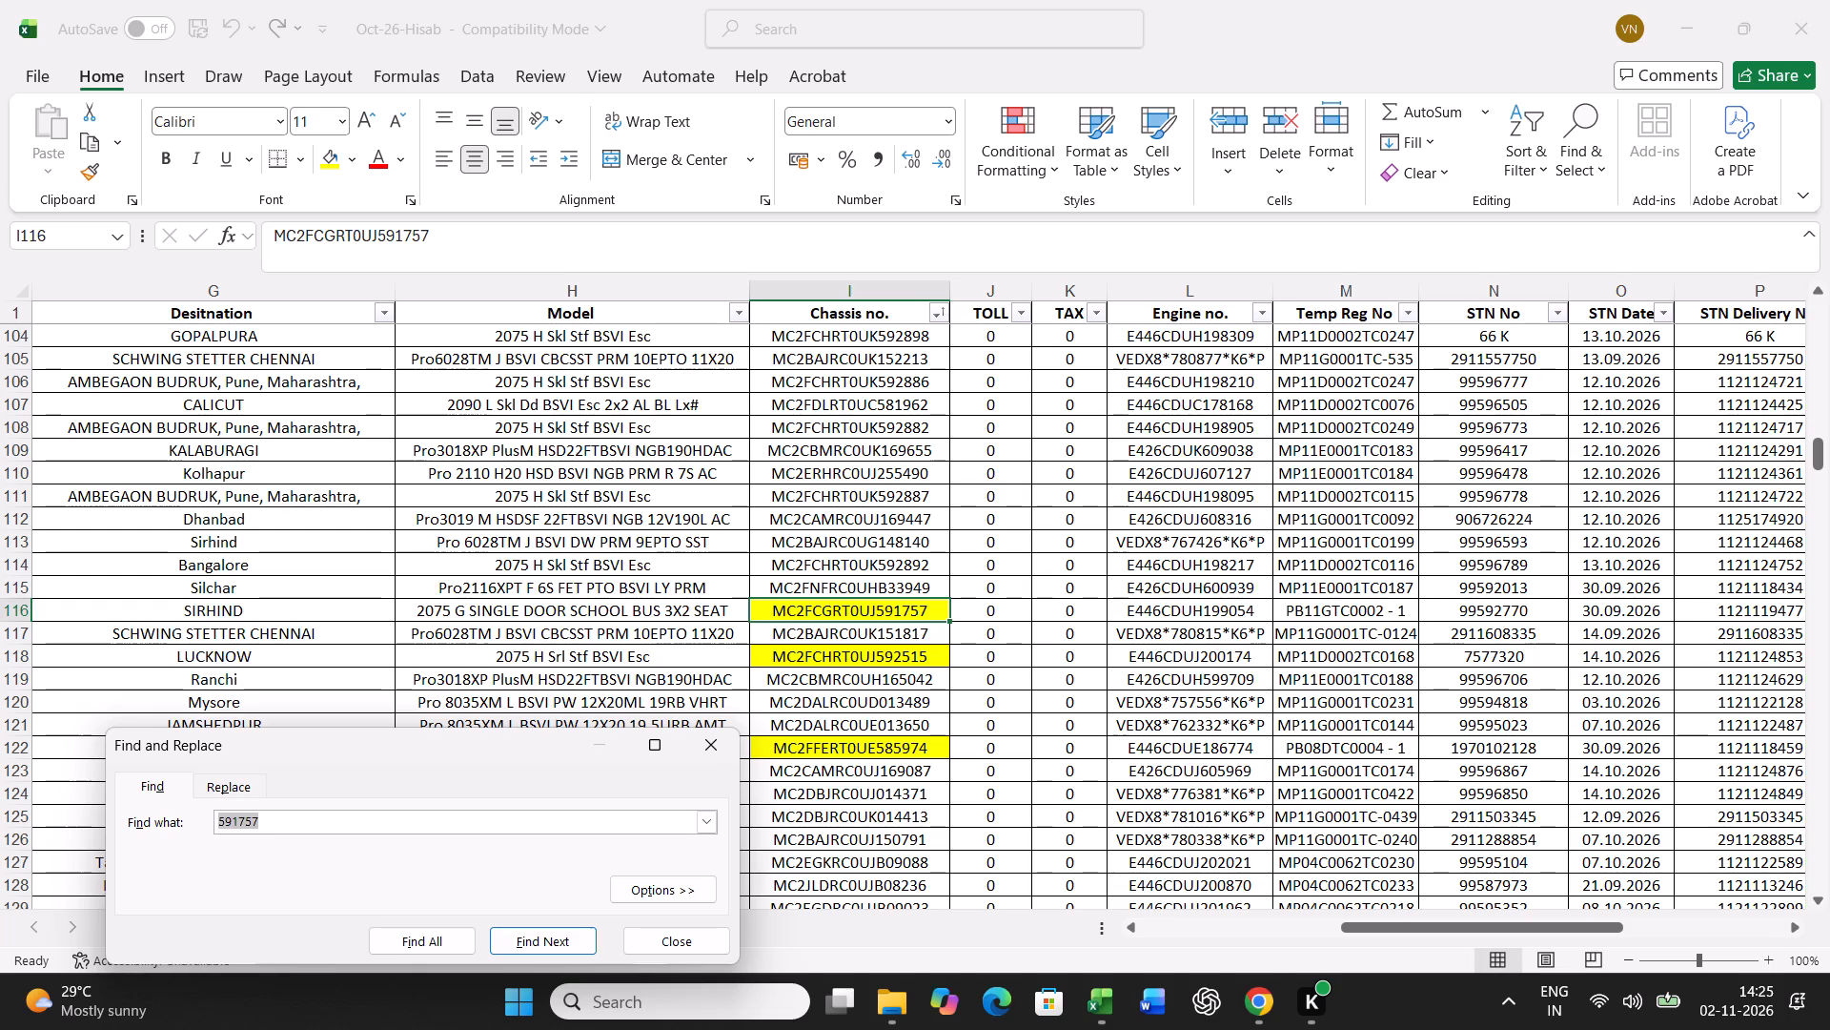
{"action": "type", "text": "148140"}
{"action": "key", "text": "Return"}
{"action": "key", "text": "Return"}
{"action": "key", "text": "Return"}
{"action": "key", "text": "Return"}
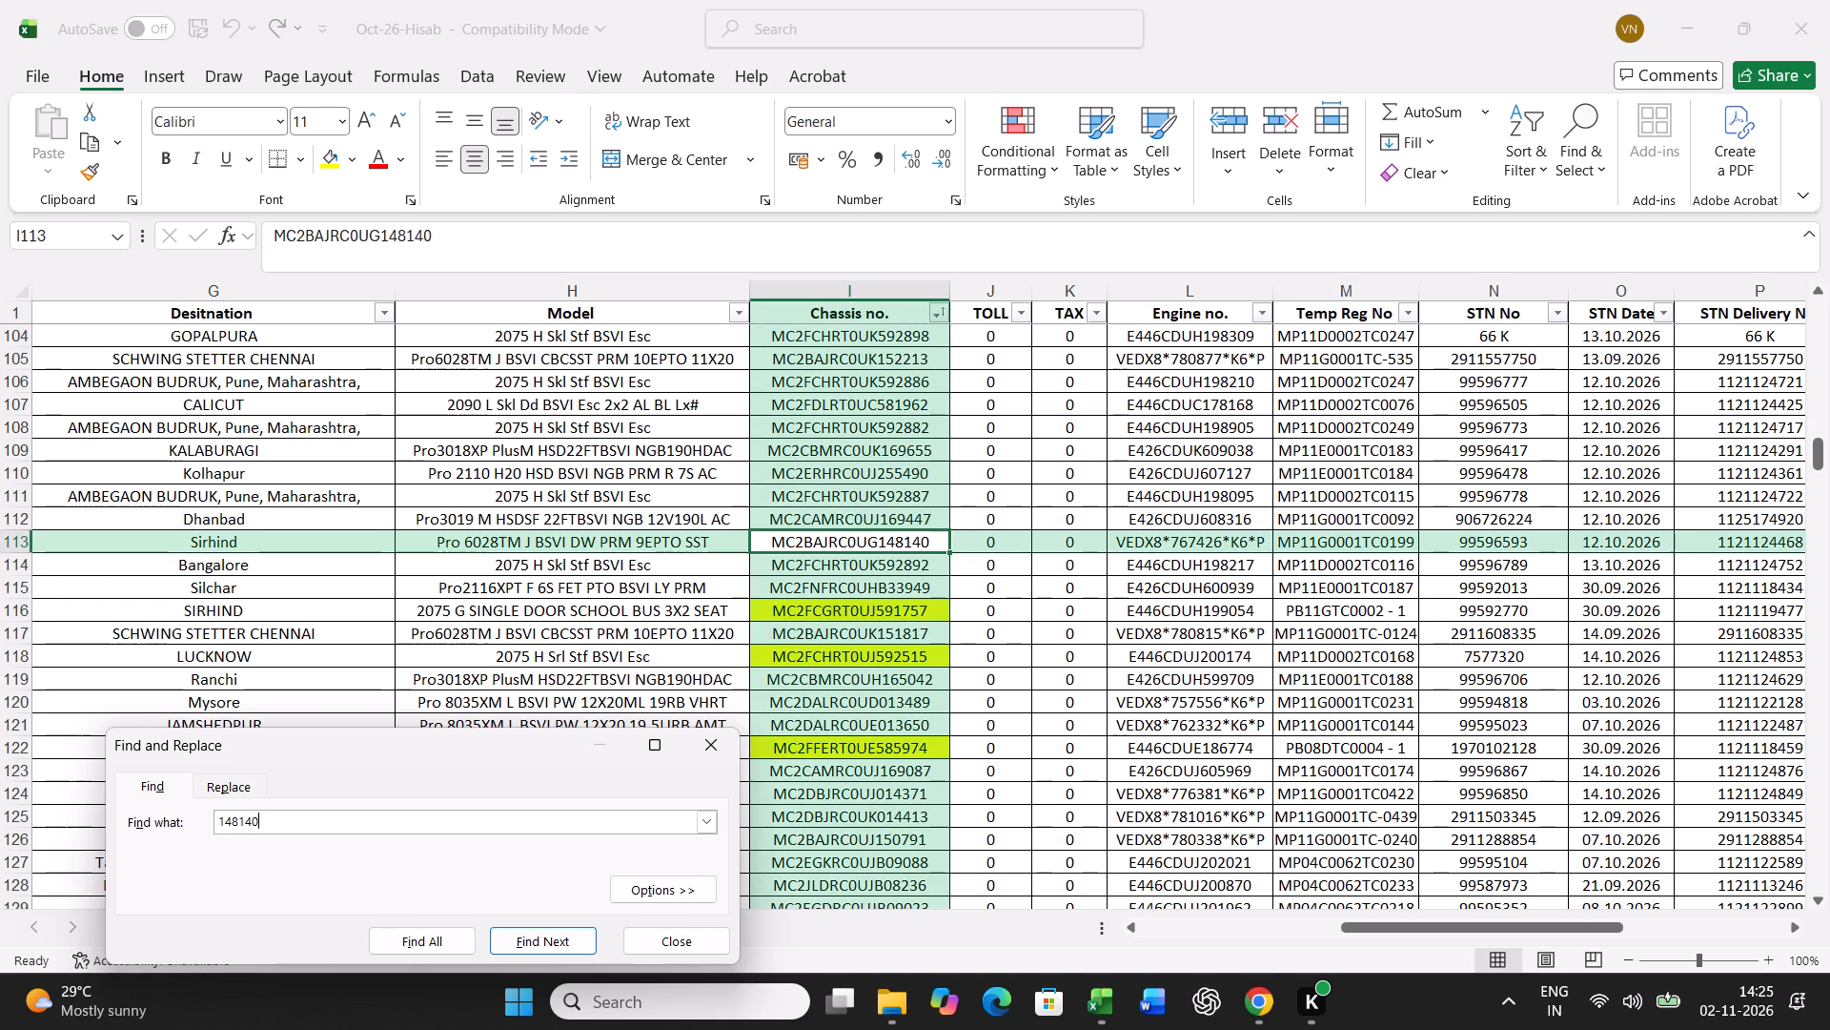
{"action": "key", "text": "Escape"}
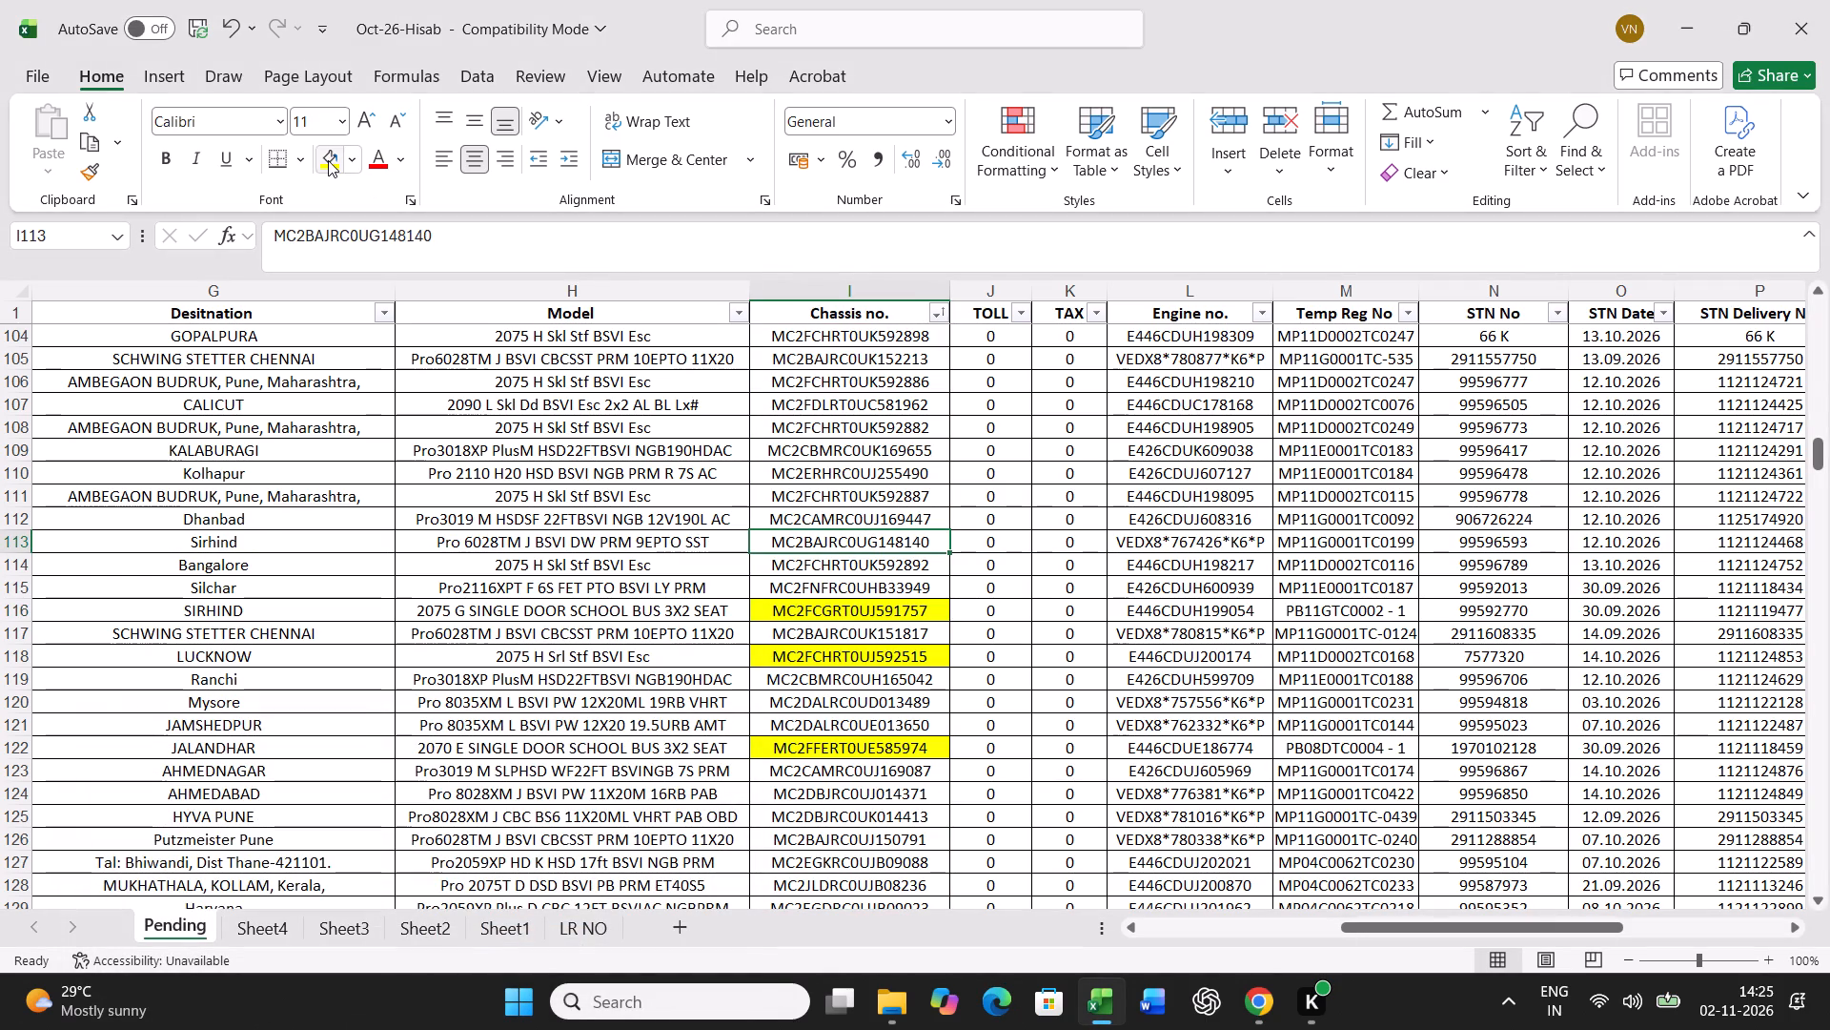
{"action": "left_click", "coordinate": [328, 160]}
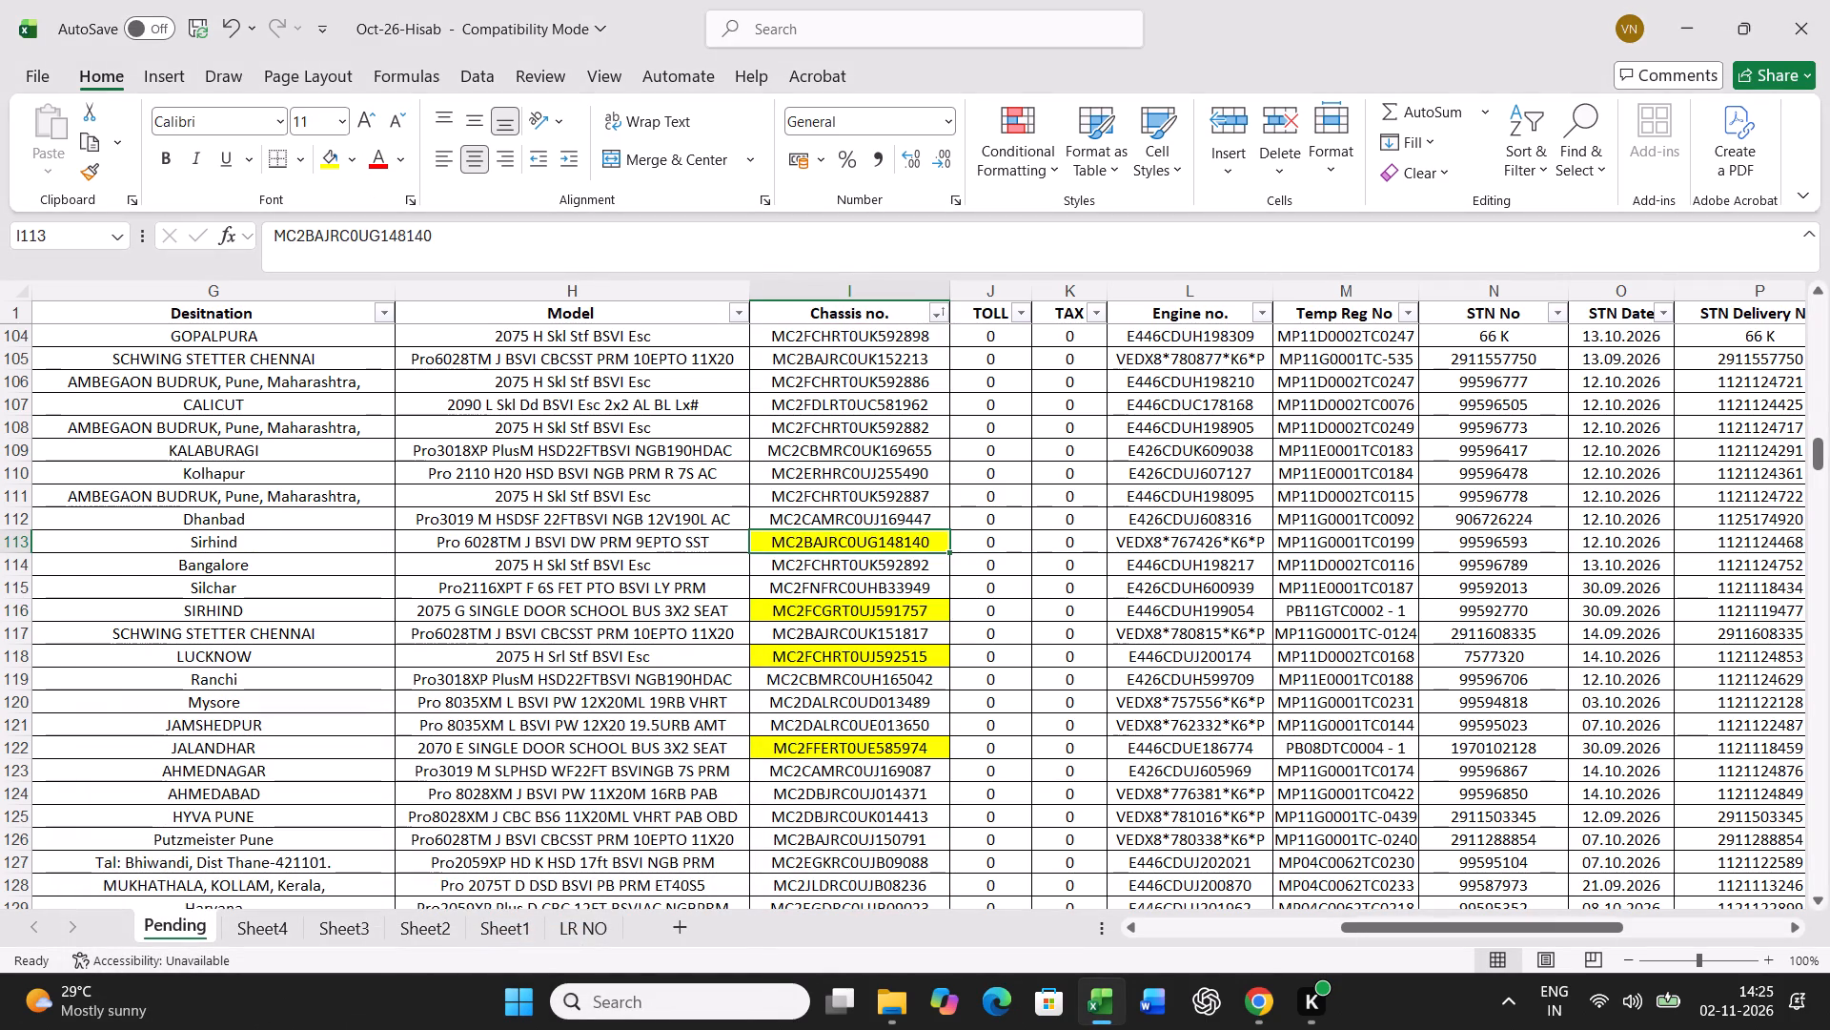
Find the chassis number ending in 170709 and fill its cell yellow.
{"action": "key", "text": "ctrl+f"}
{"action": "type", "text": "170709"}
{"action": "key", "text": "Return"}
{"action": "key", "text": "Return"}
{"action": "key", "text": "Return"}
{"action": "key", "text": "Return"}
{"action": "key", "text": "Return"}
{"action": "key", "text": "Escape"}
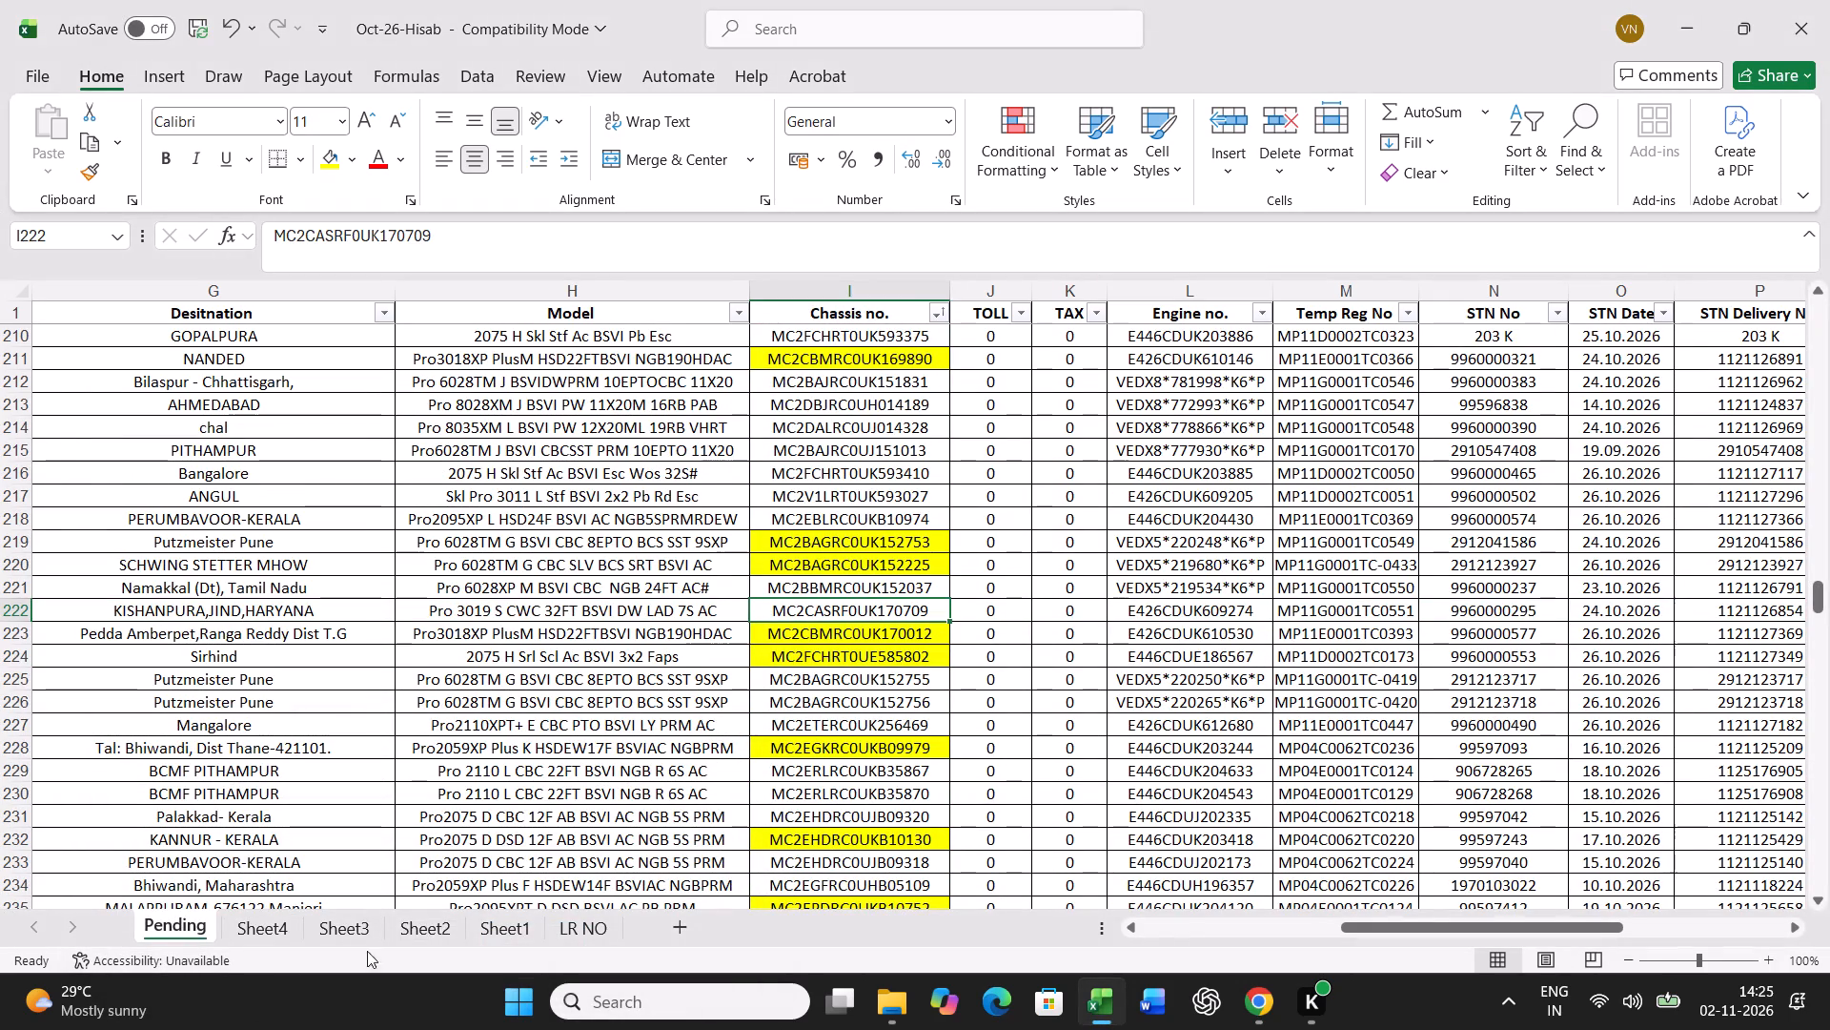
{"action": "left_click", "coordinate": [335, 159]}
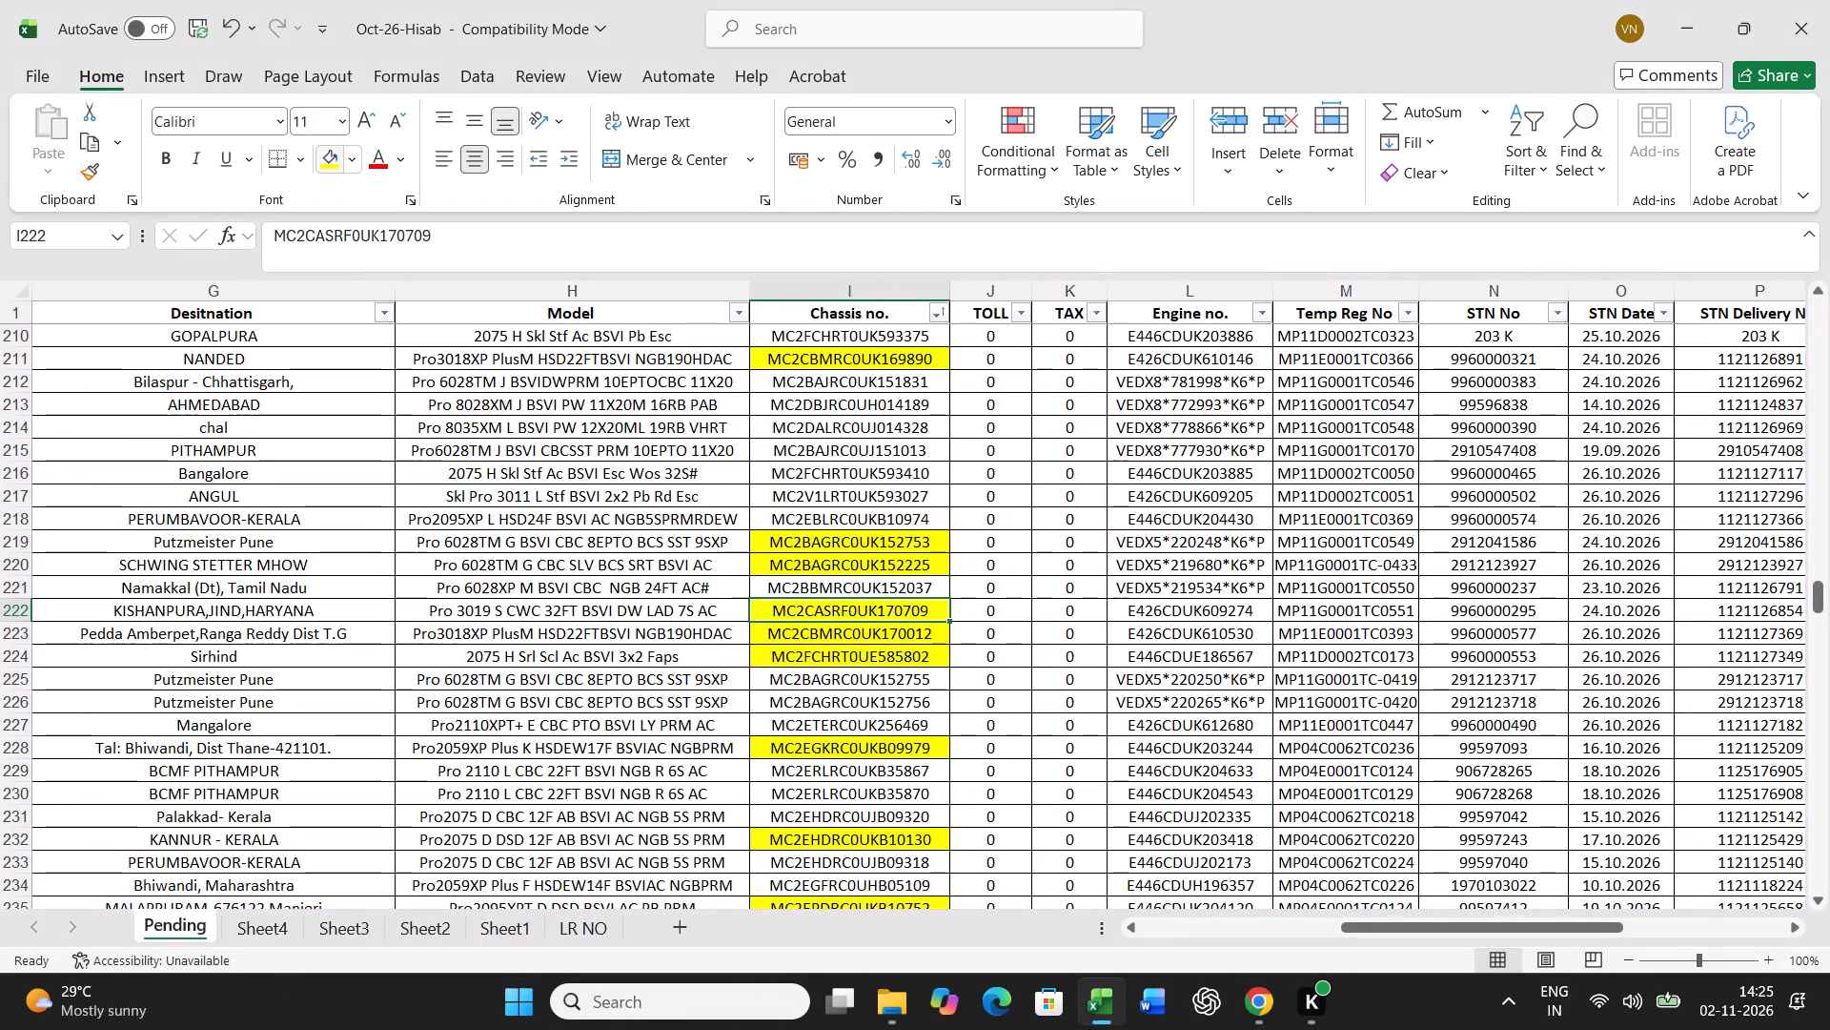
Find the chassis number ending in B35838 and fill its cell yellow.
{"action": "key", "text": "ctrl+f"}
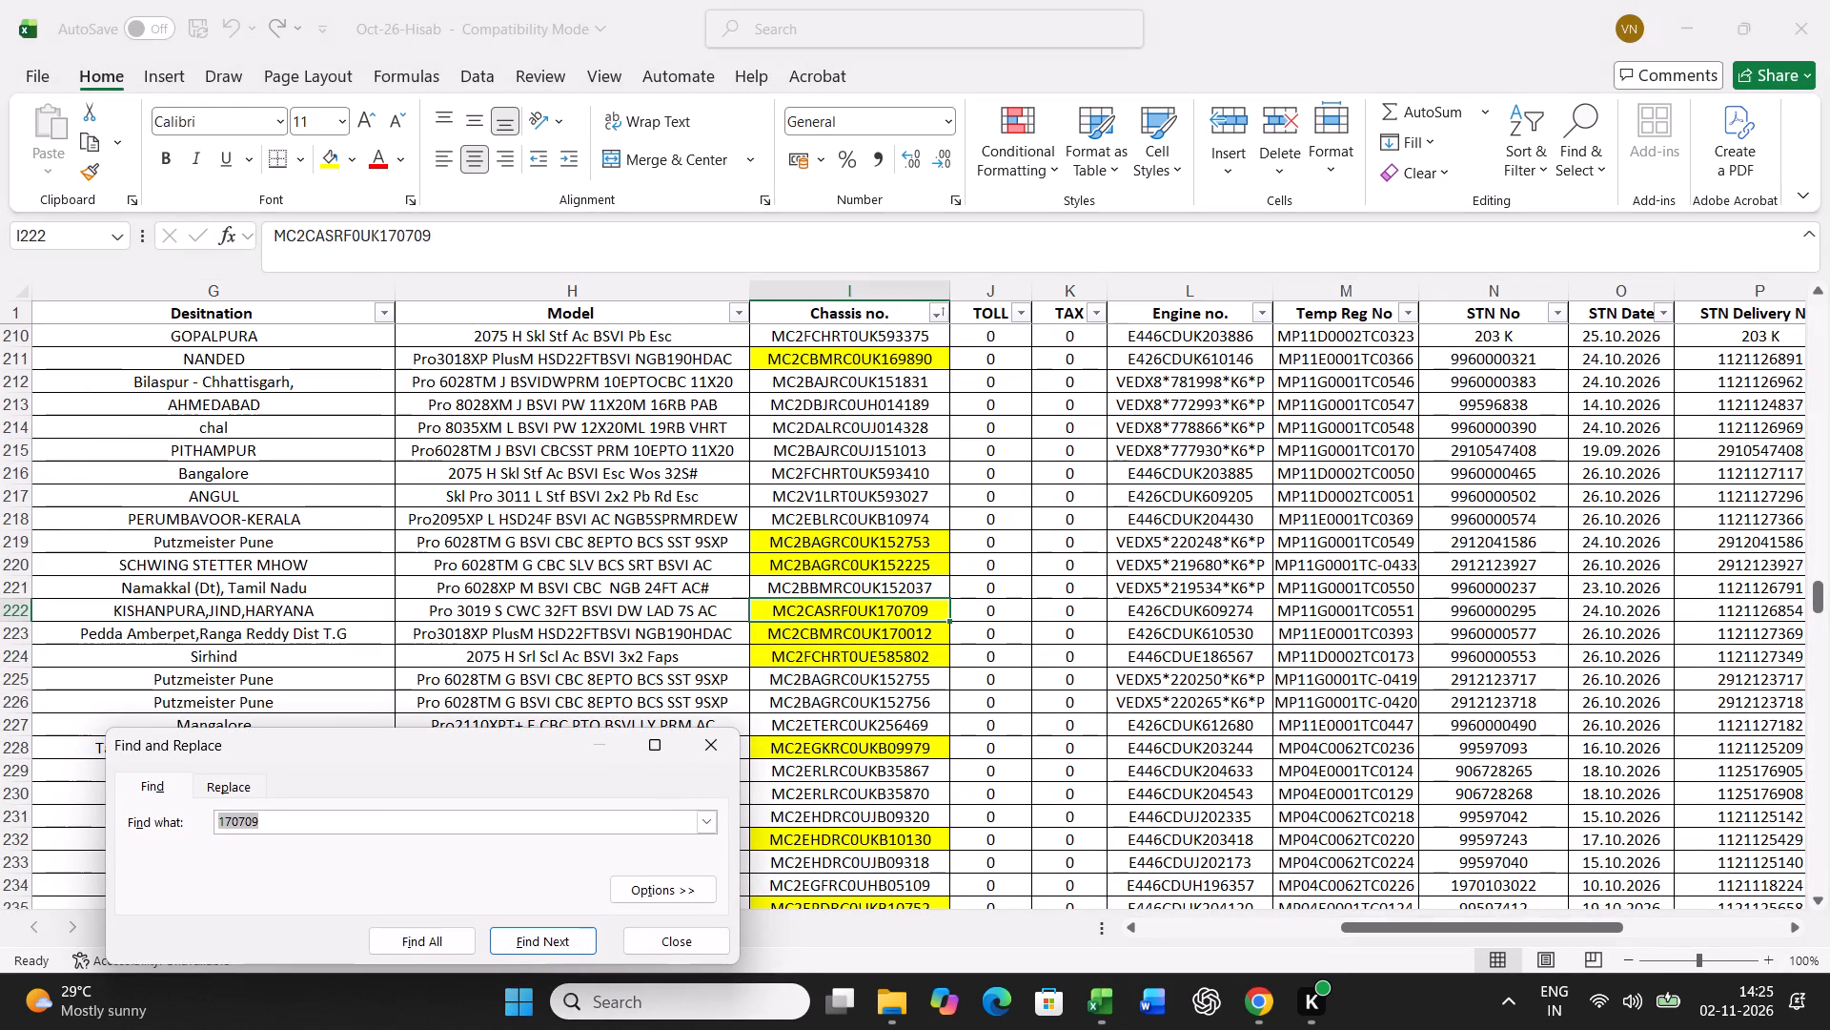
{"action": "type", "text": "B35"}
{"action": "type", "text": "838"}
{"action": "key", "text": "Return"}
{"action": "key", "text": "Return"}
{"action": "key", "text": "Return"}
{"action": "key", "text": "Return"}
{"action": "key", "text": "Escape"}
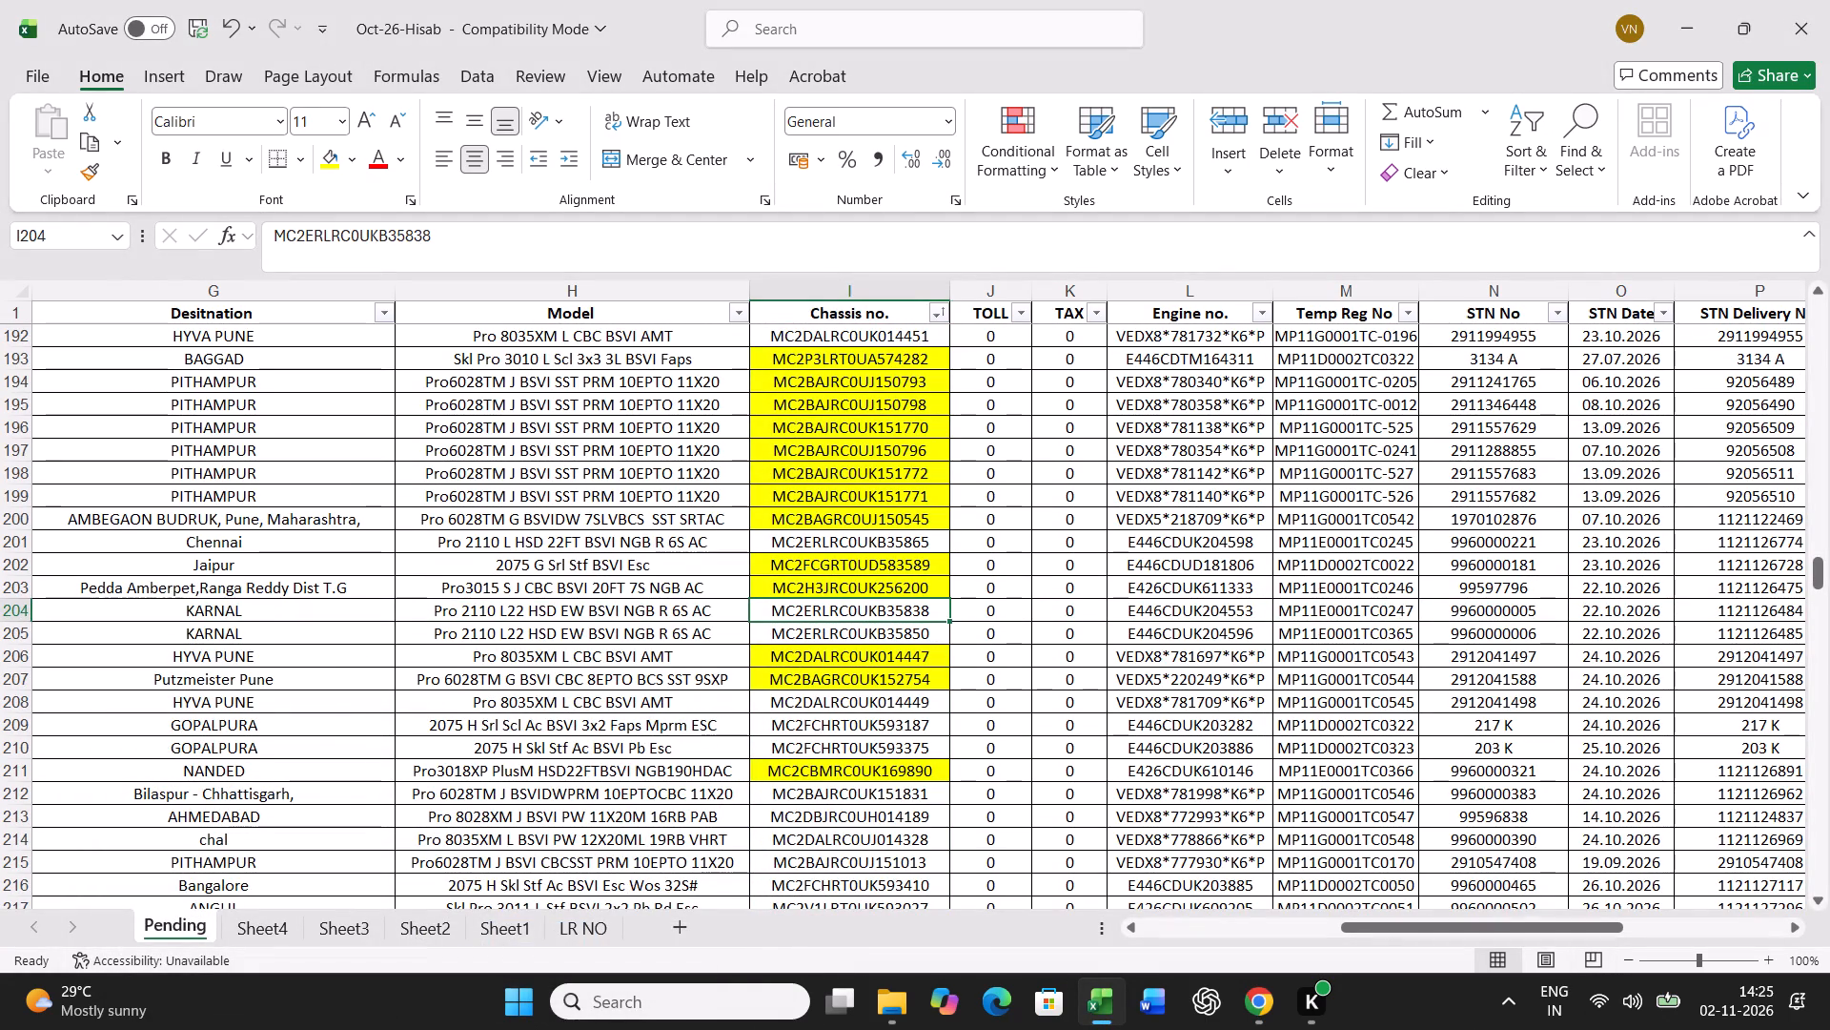
{"action": "left_click", "coordinate": [324, 164]}
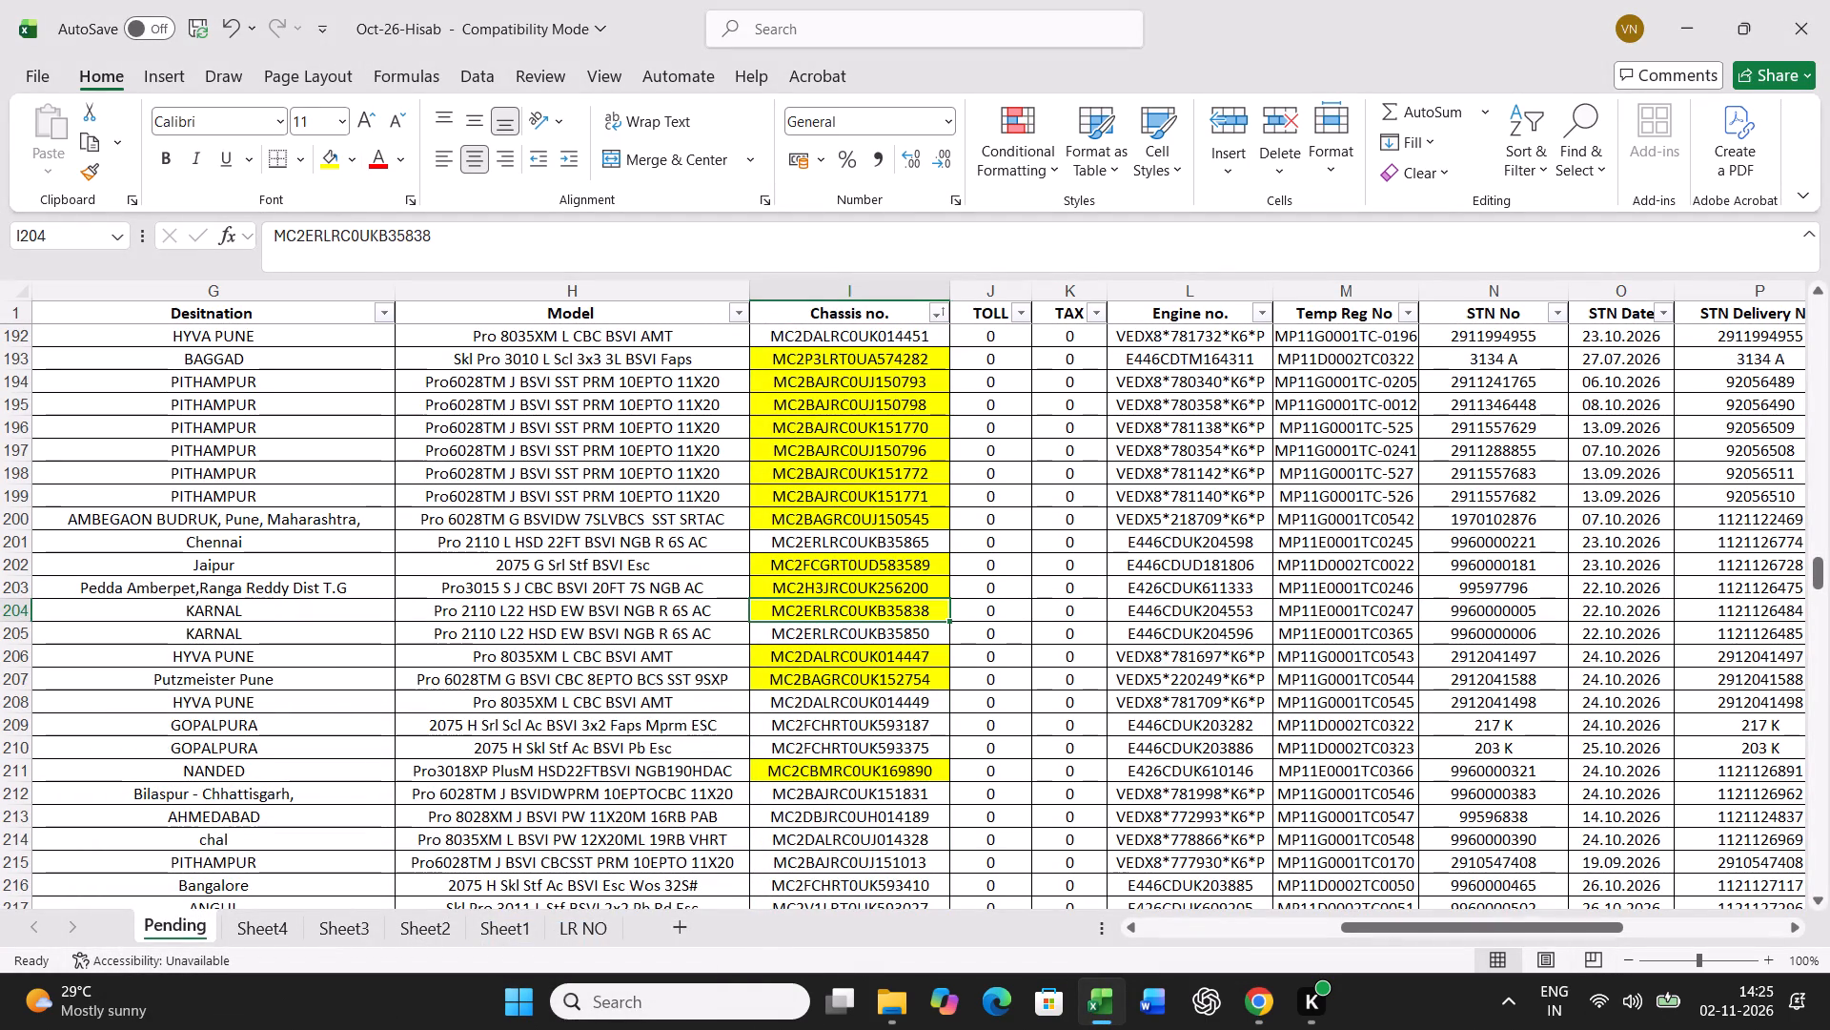
Find the chassis number ending in 163270 and fill its cell yellow.
{"action": "key", "text": "ctrl+f"}
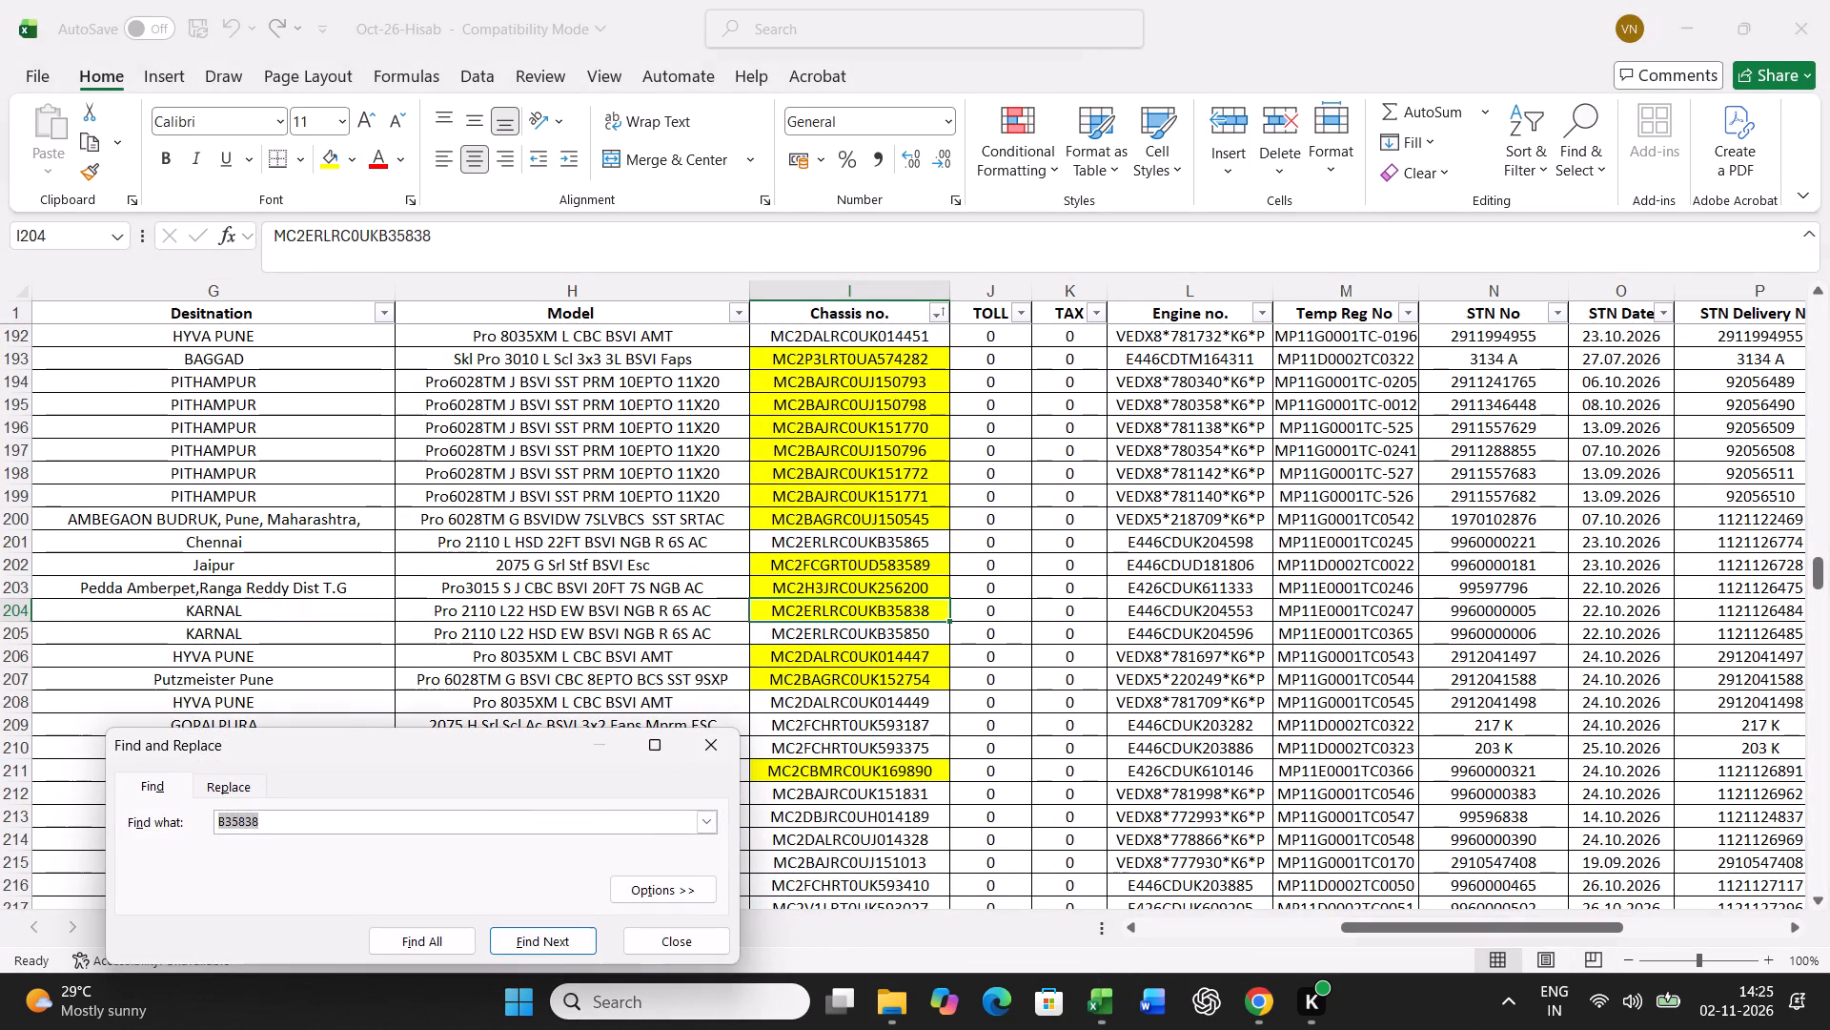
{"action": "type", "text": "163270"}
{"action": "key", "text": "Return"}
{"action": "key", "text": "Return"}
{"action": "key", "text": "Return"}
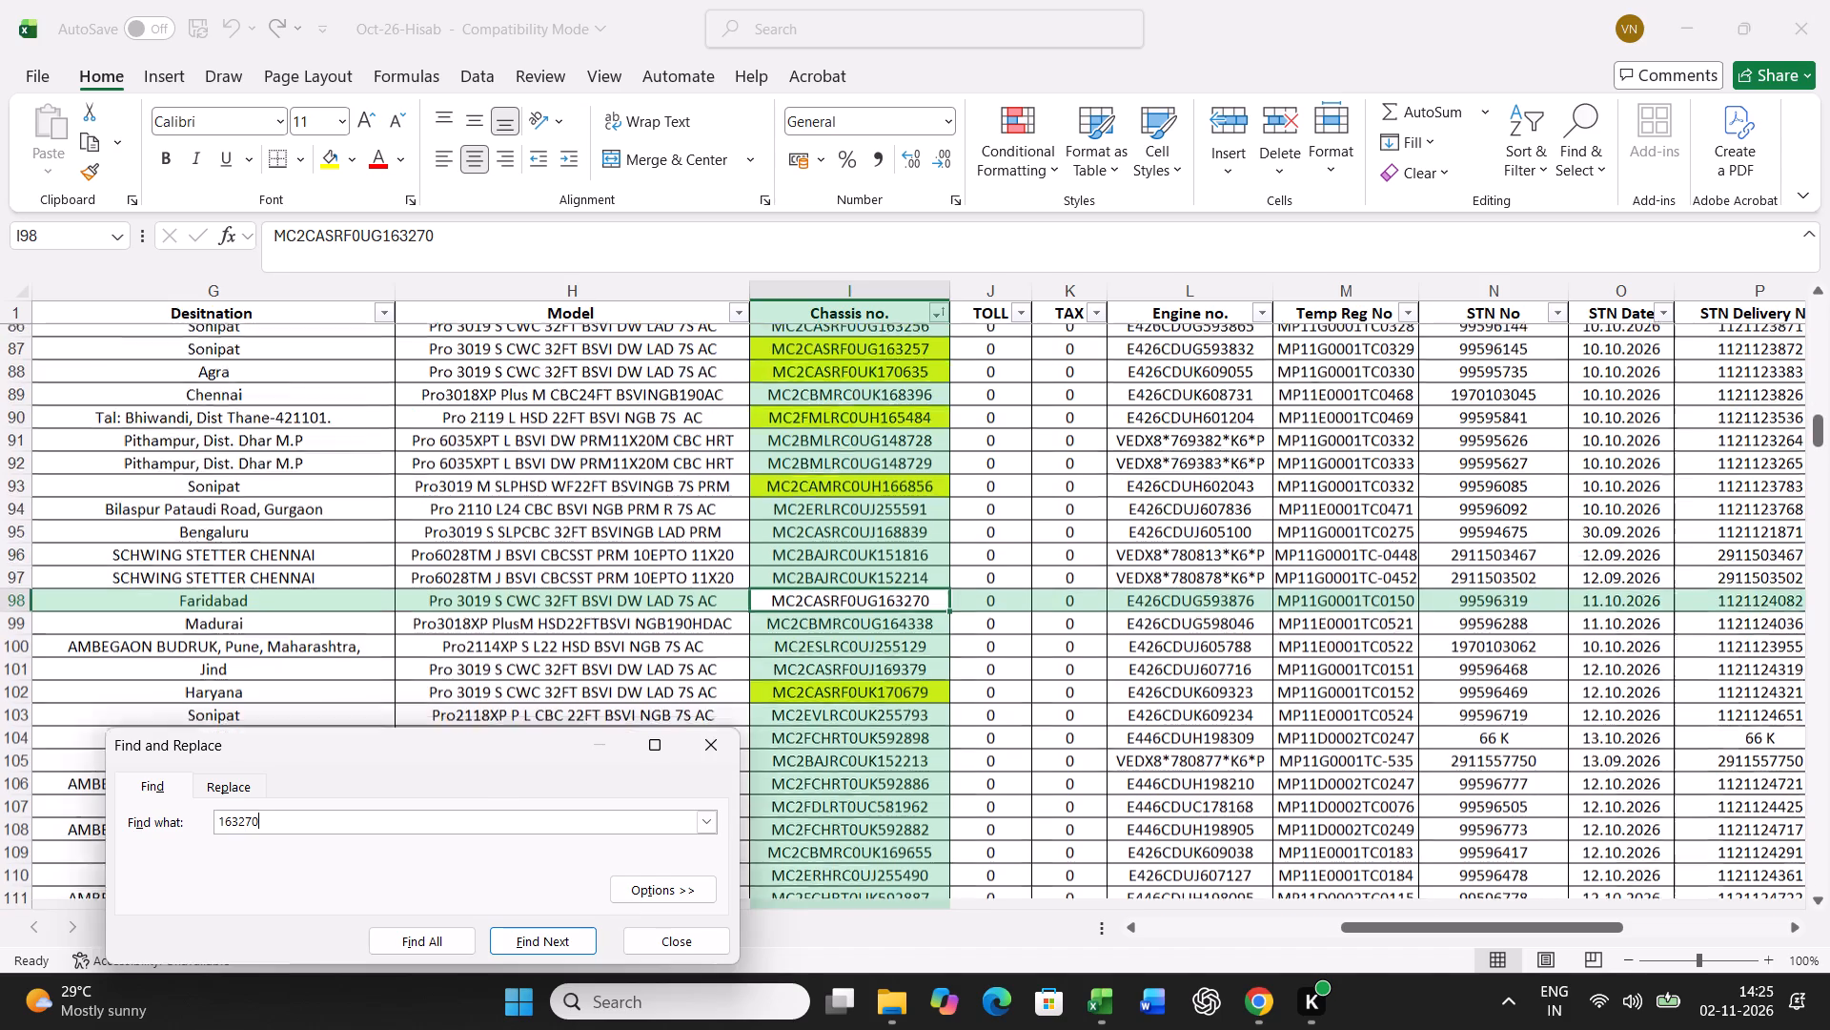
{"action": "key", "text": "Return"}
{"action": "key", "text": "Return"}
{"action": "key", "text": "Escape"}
{"action": "left_click", "coordinate": [334, 155]}
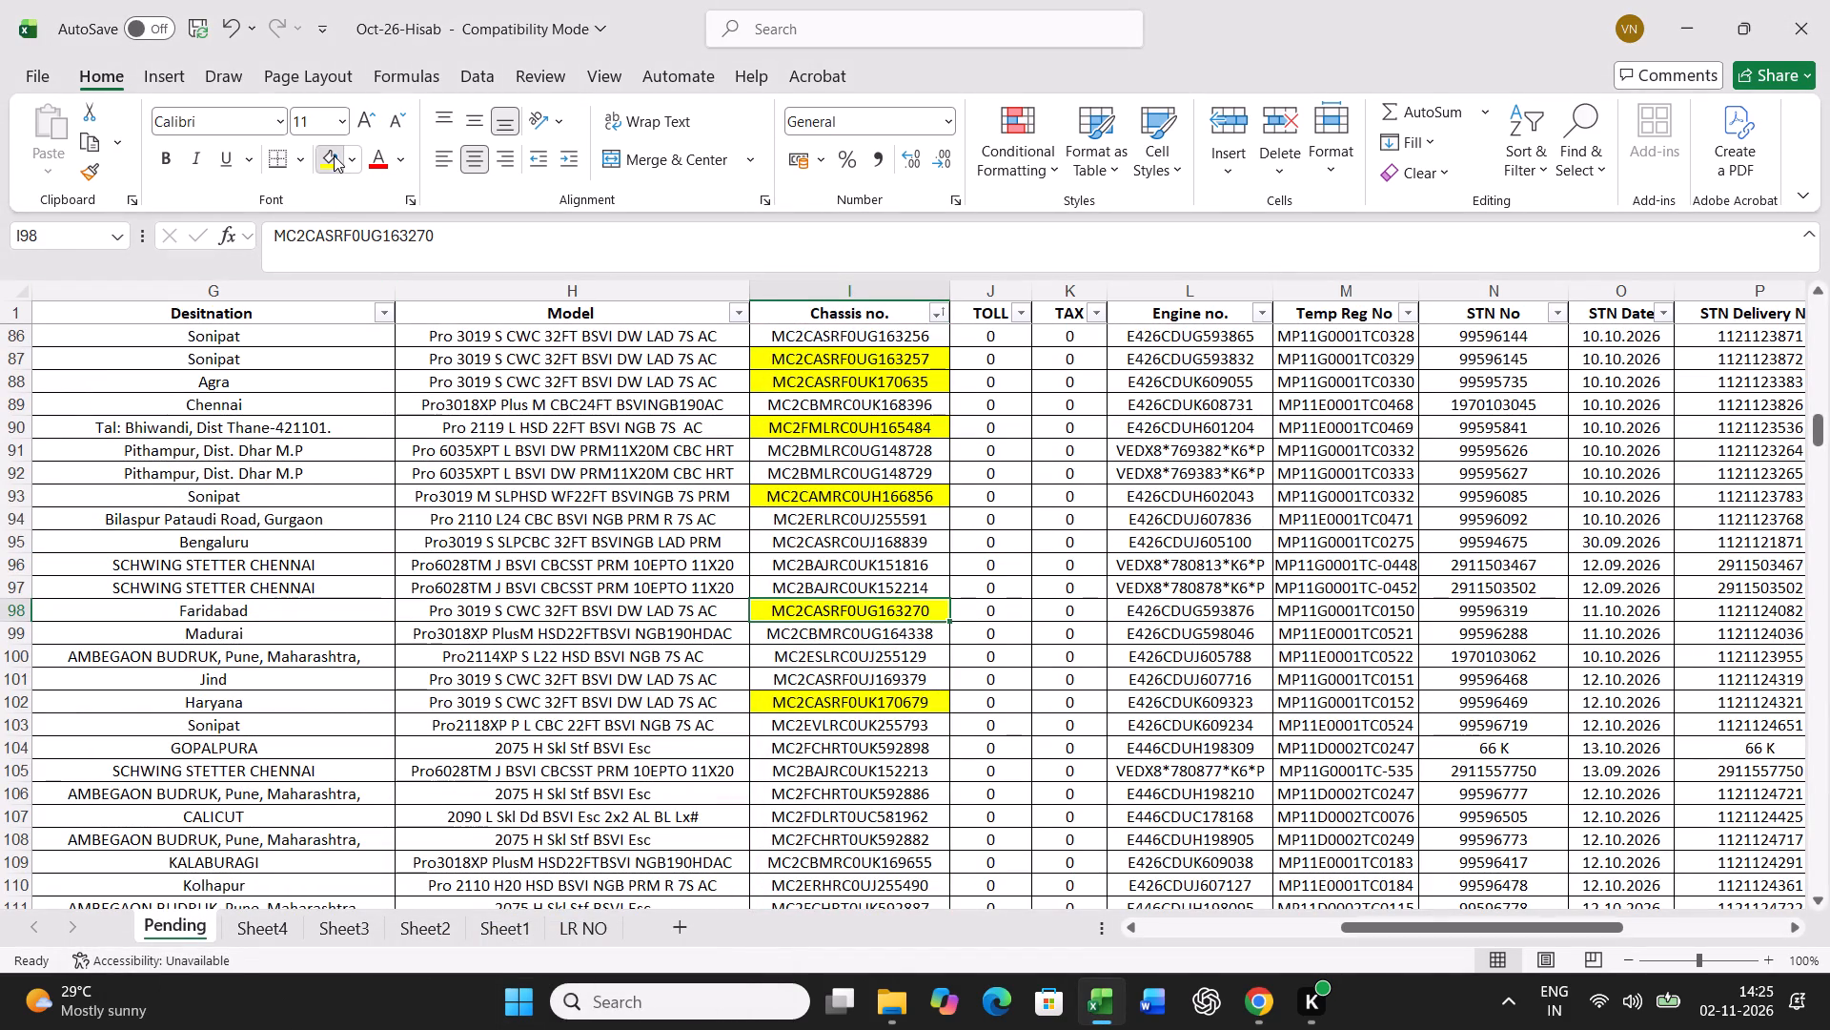
Find the chassis number ending in B35850 and fill its cell yellow.
{"action": "key", "text": "ctrl+f"}
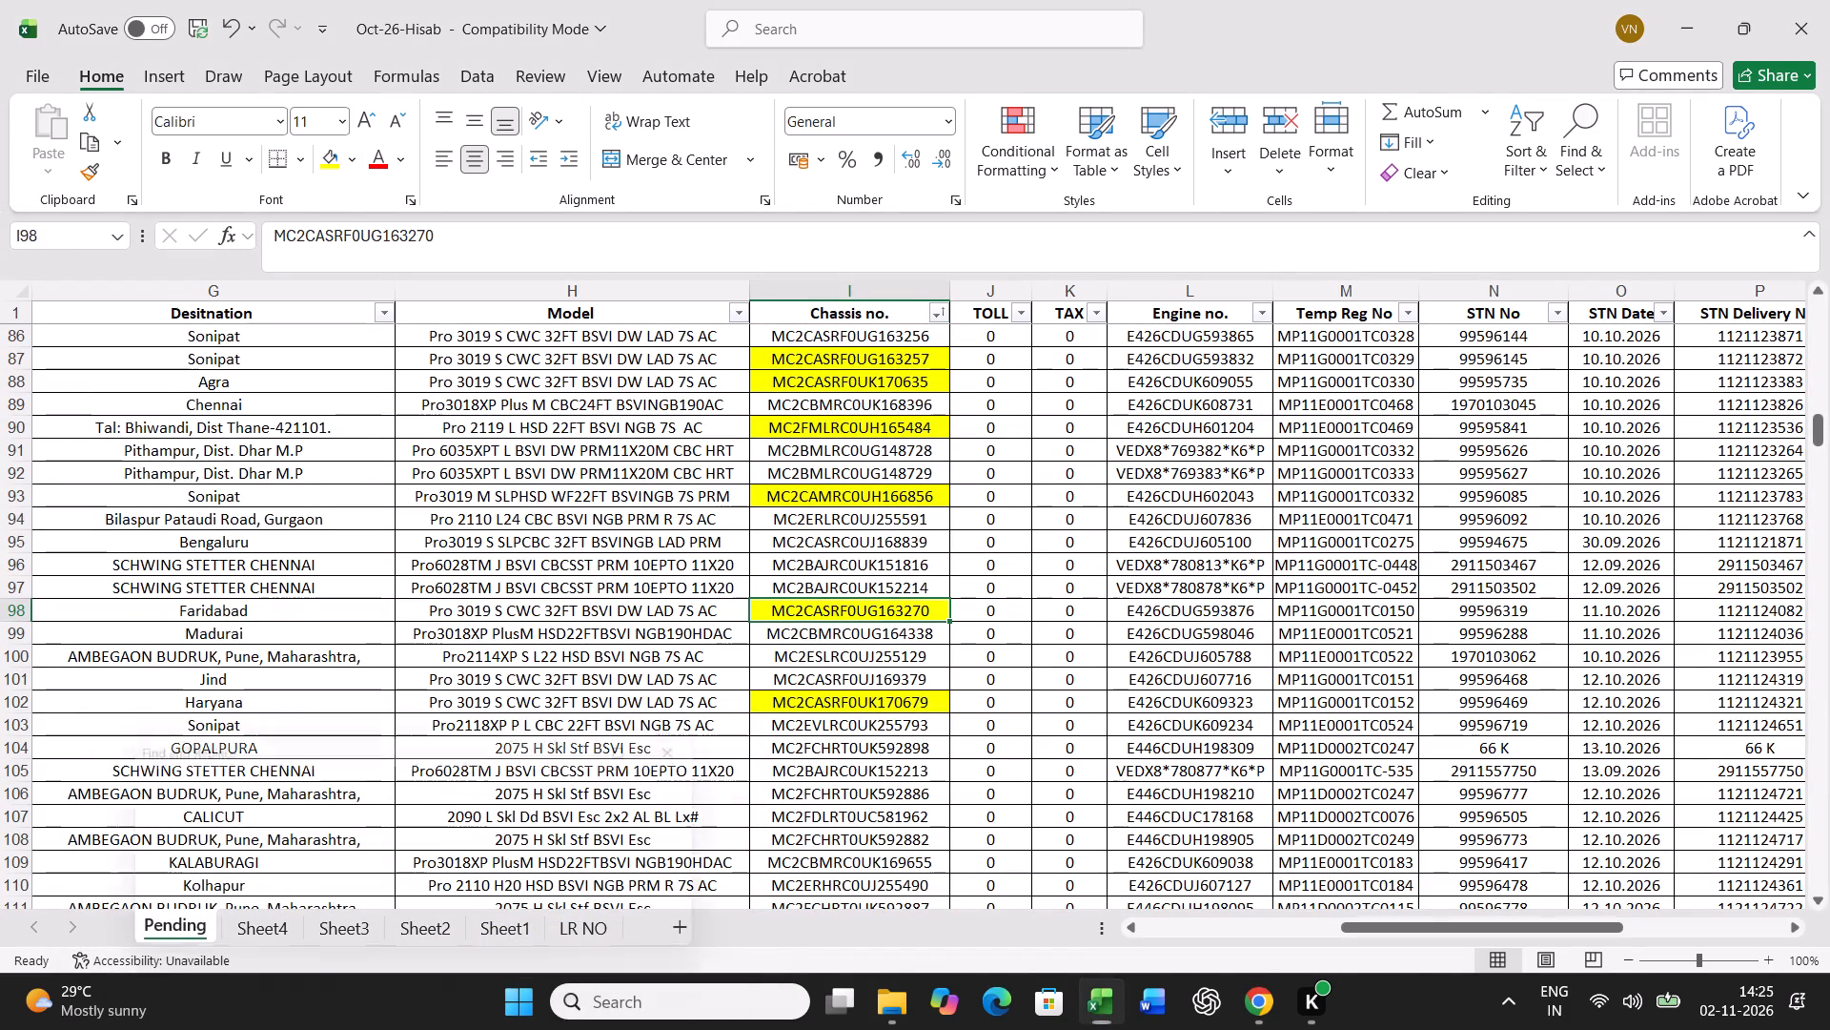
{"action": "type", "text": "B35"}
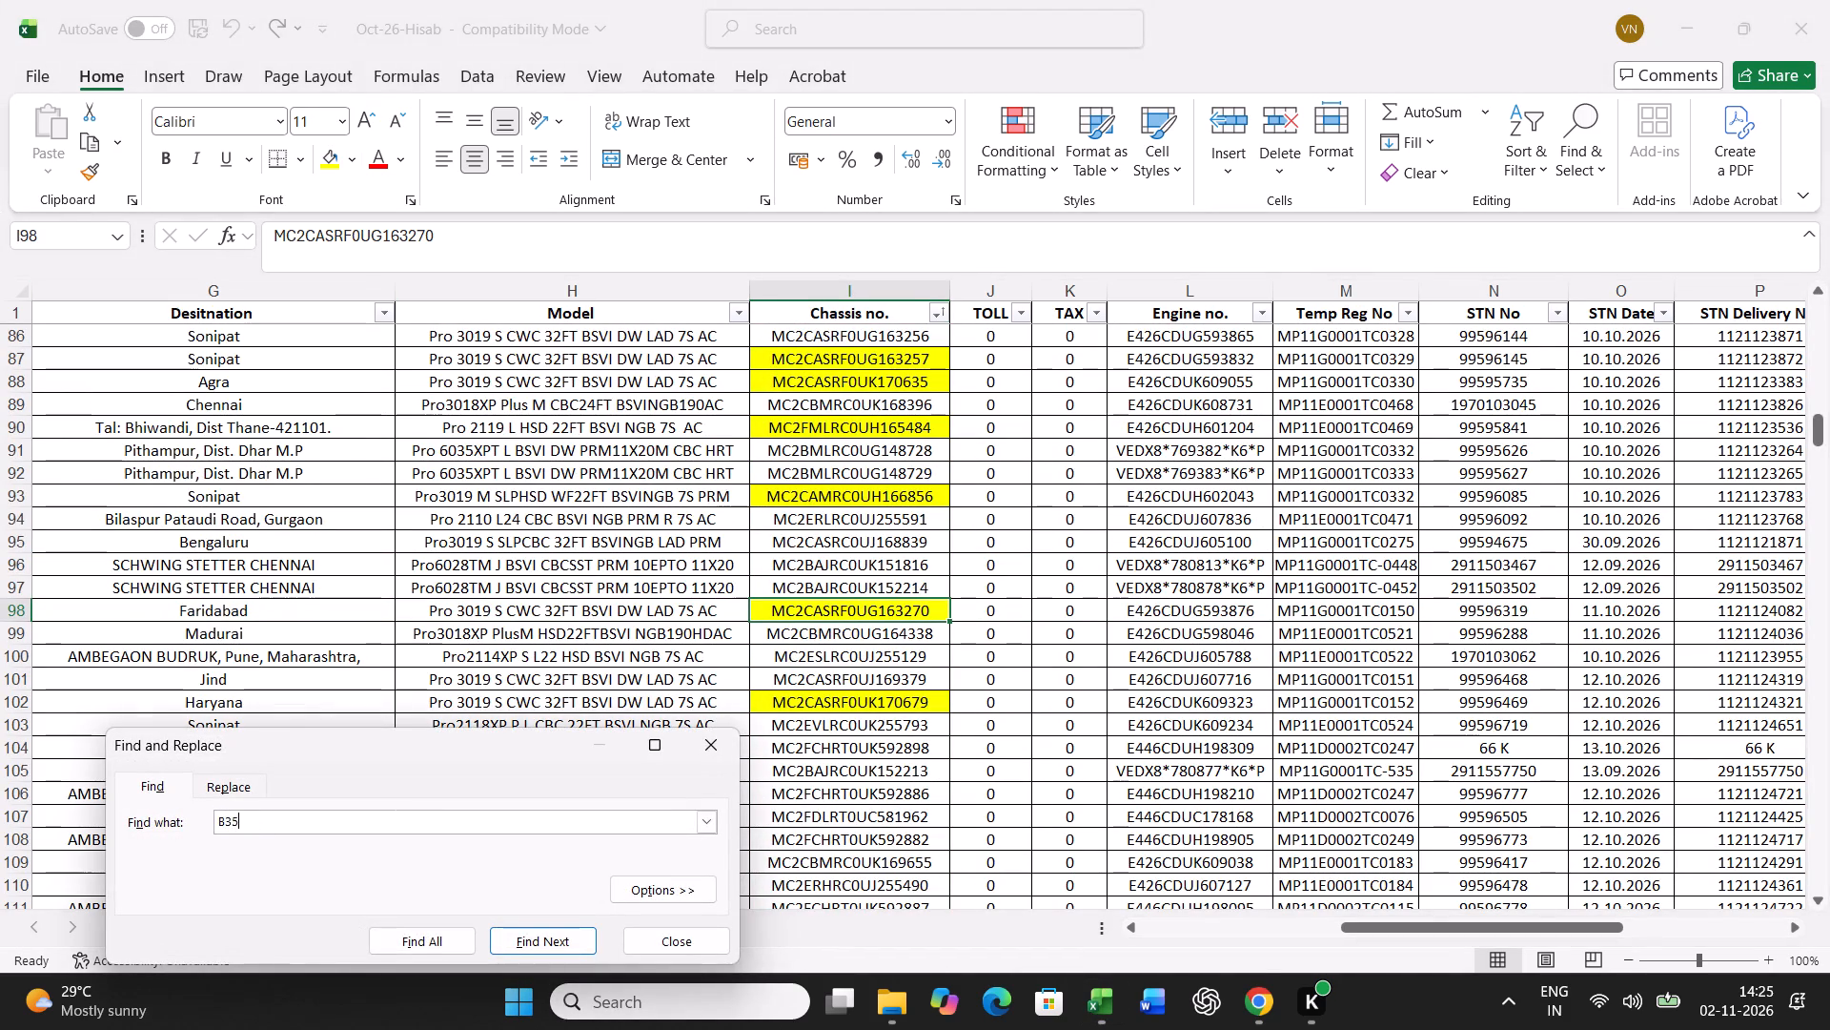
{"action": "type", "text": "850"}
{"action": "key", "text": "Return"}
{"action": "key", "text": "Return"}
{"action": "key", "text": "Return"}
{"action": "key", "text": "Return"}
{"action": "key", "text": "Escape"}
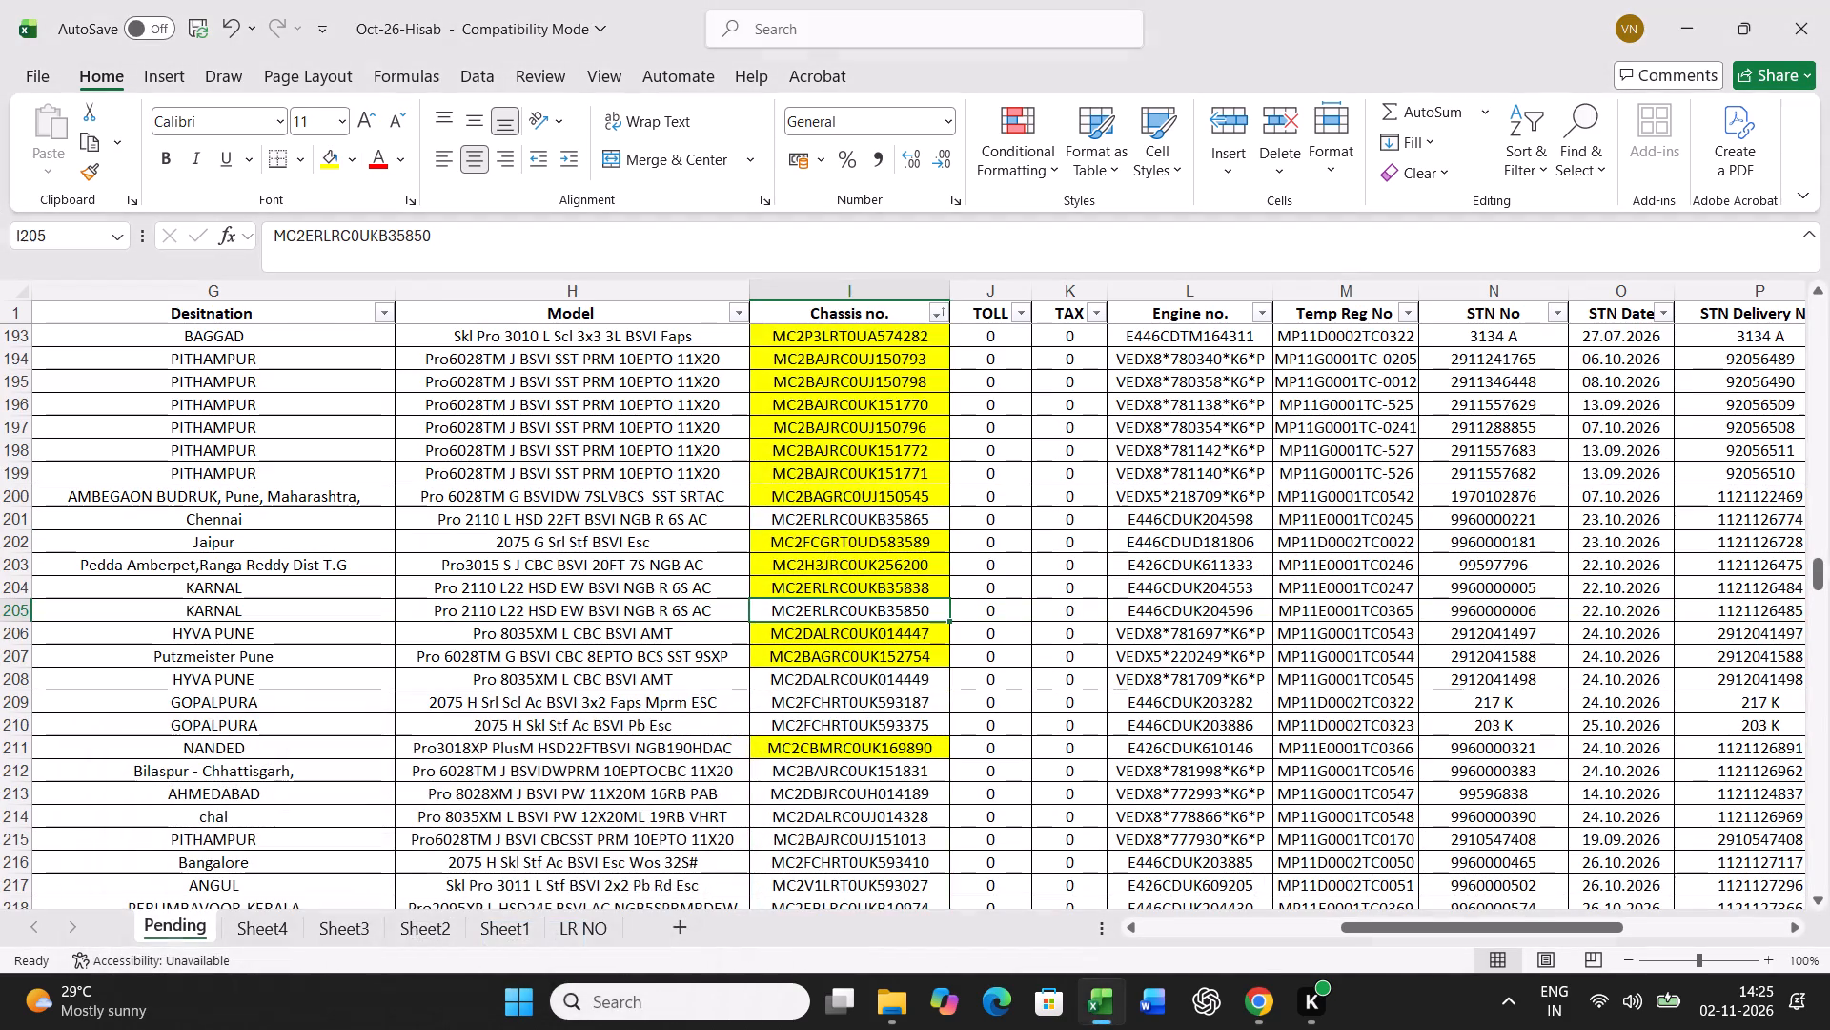
{"action": "left_click", "coordinate": [336, 151]}
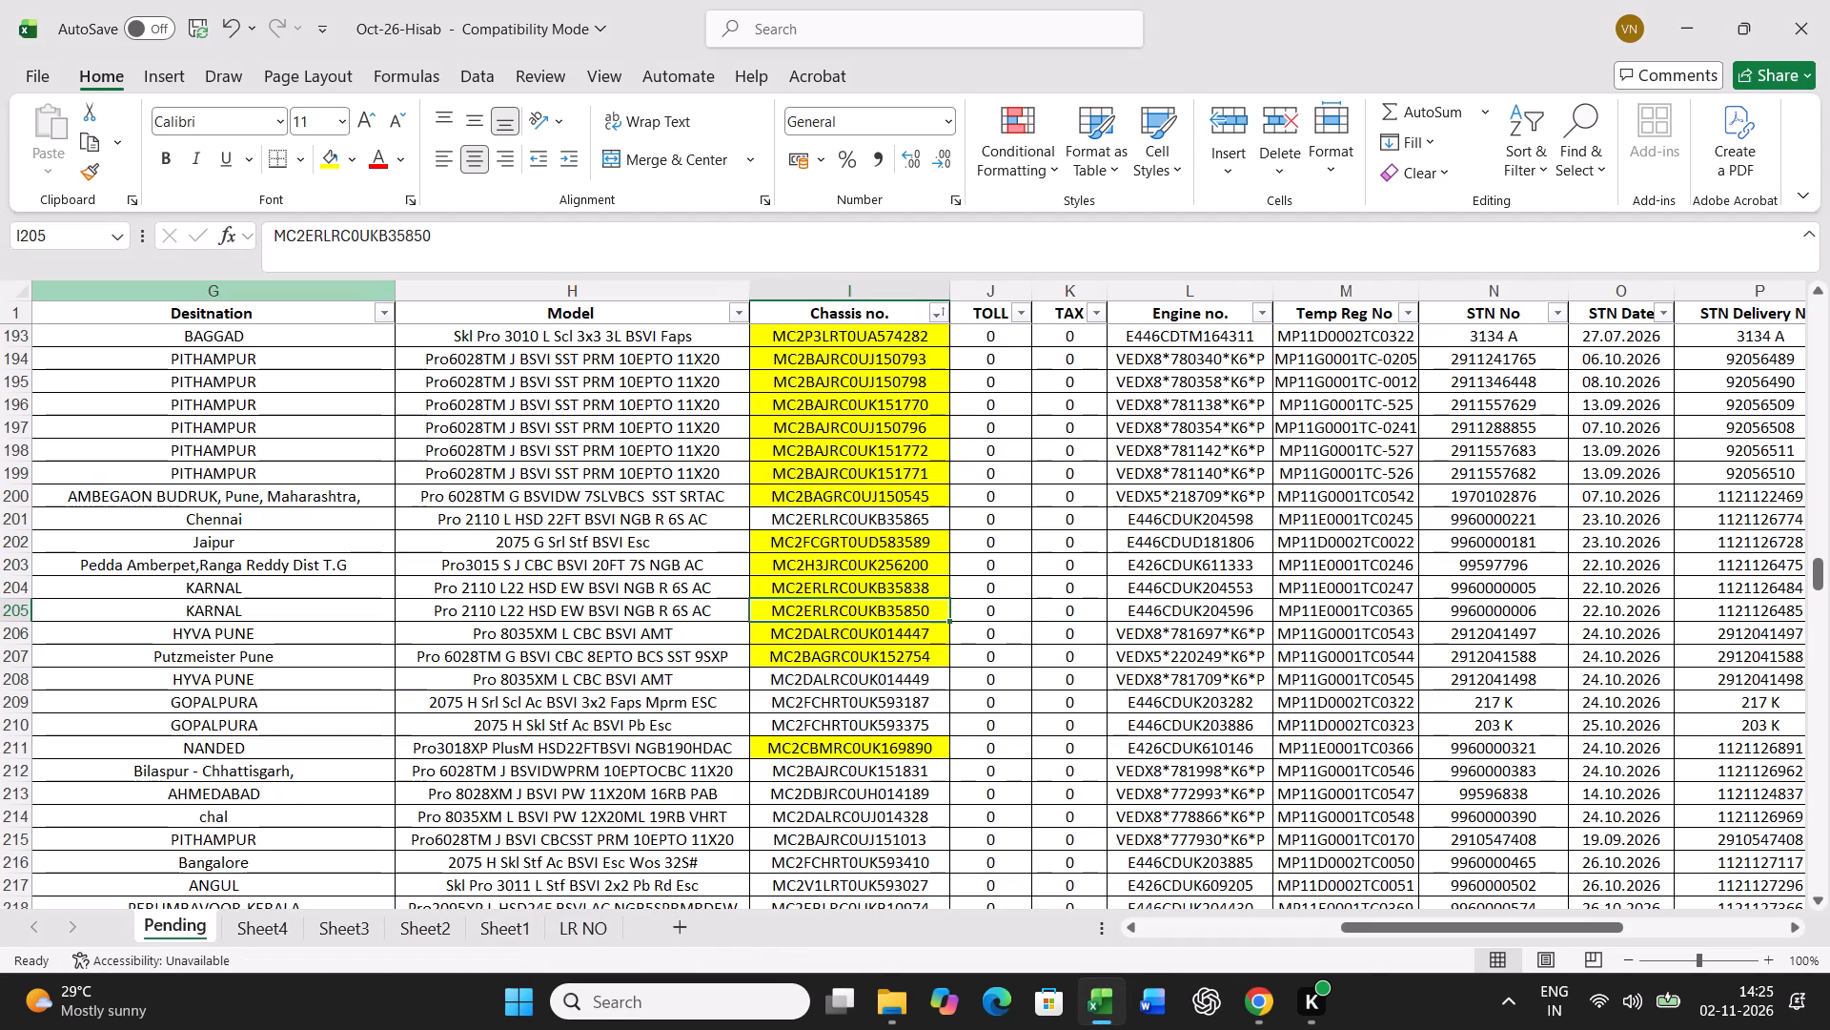
Find the chassis number ending in B10415 and fill its cell yellow.
{"action": "key", "text": "ctrl+f"}
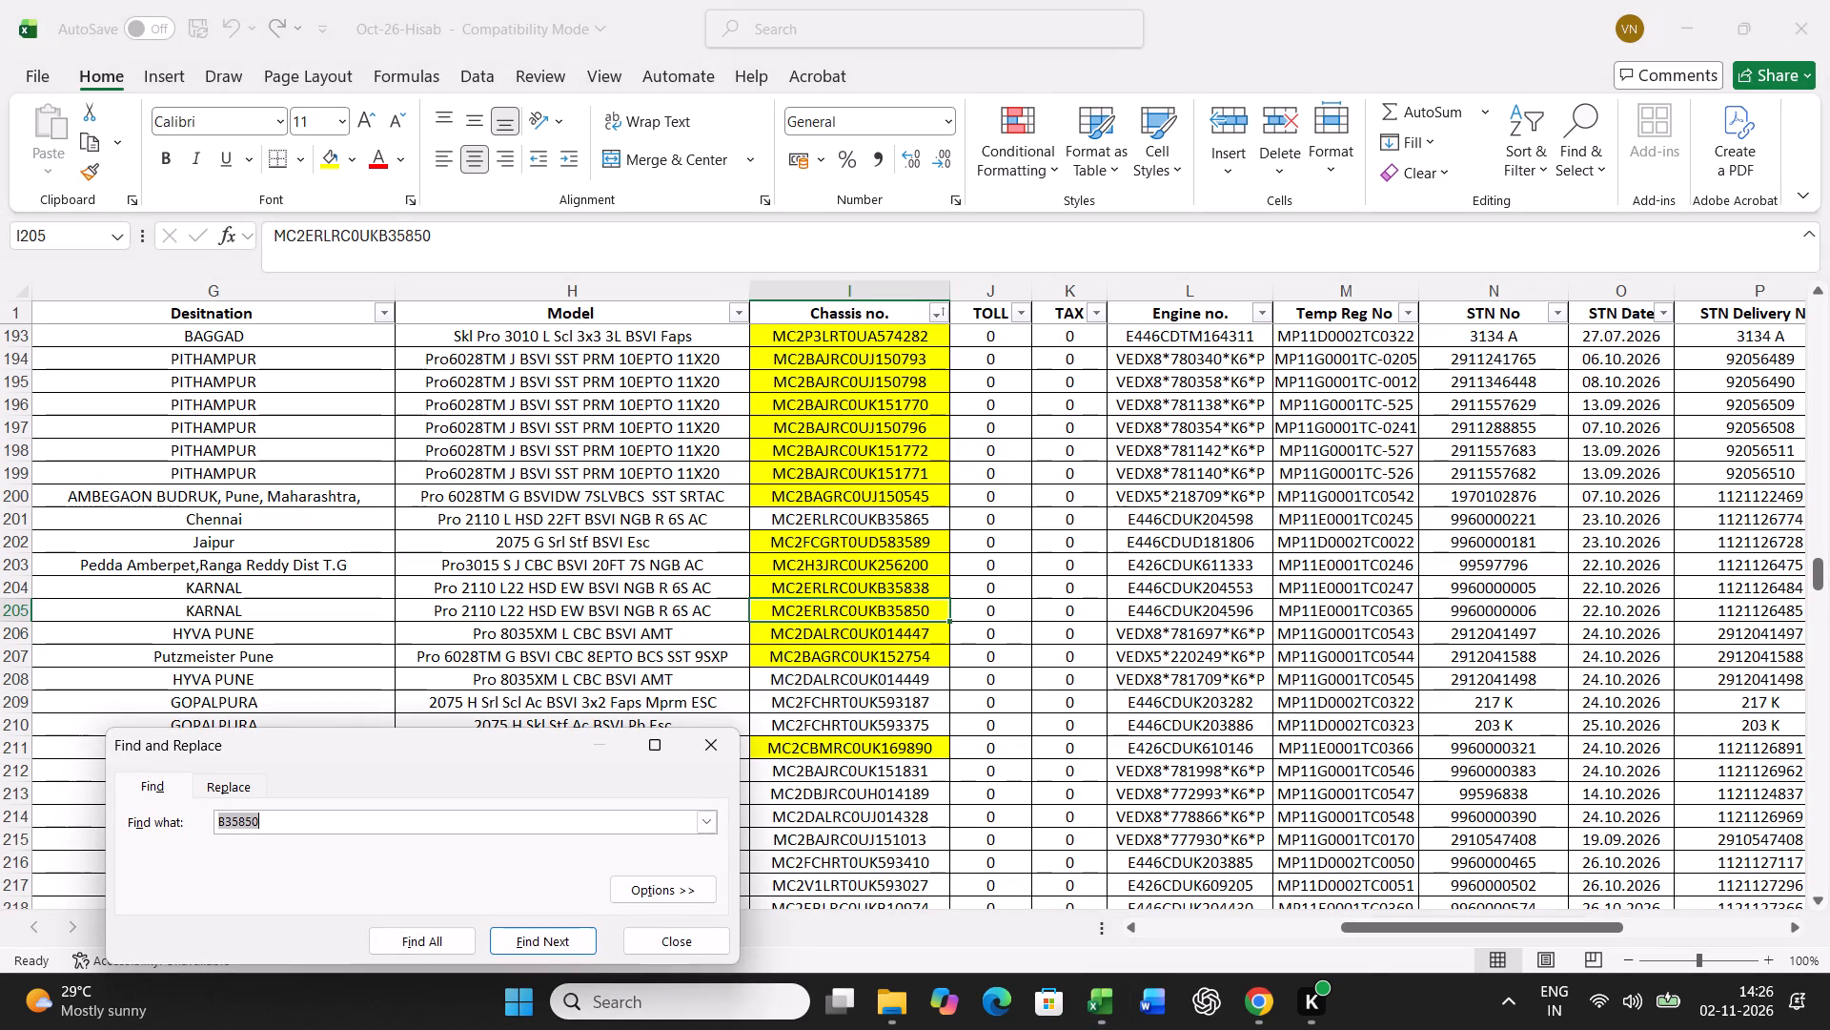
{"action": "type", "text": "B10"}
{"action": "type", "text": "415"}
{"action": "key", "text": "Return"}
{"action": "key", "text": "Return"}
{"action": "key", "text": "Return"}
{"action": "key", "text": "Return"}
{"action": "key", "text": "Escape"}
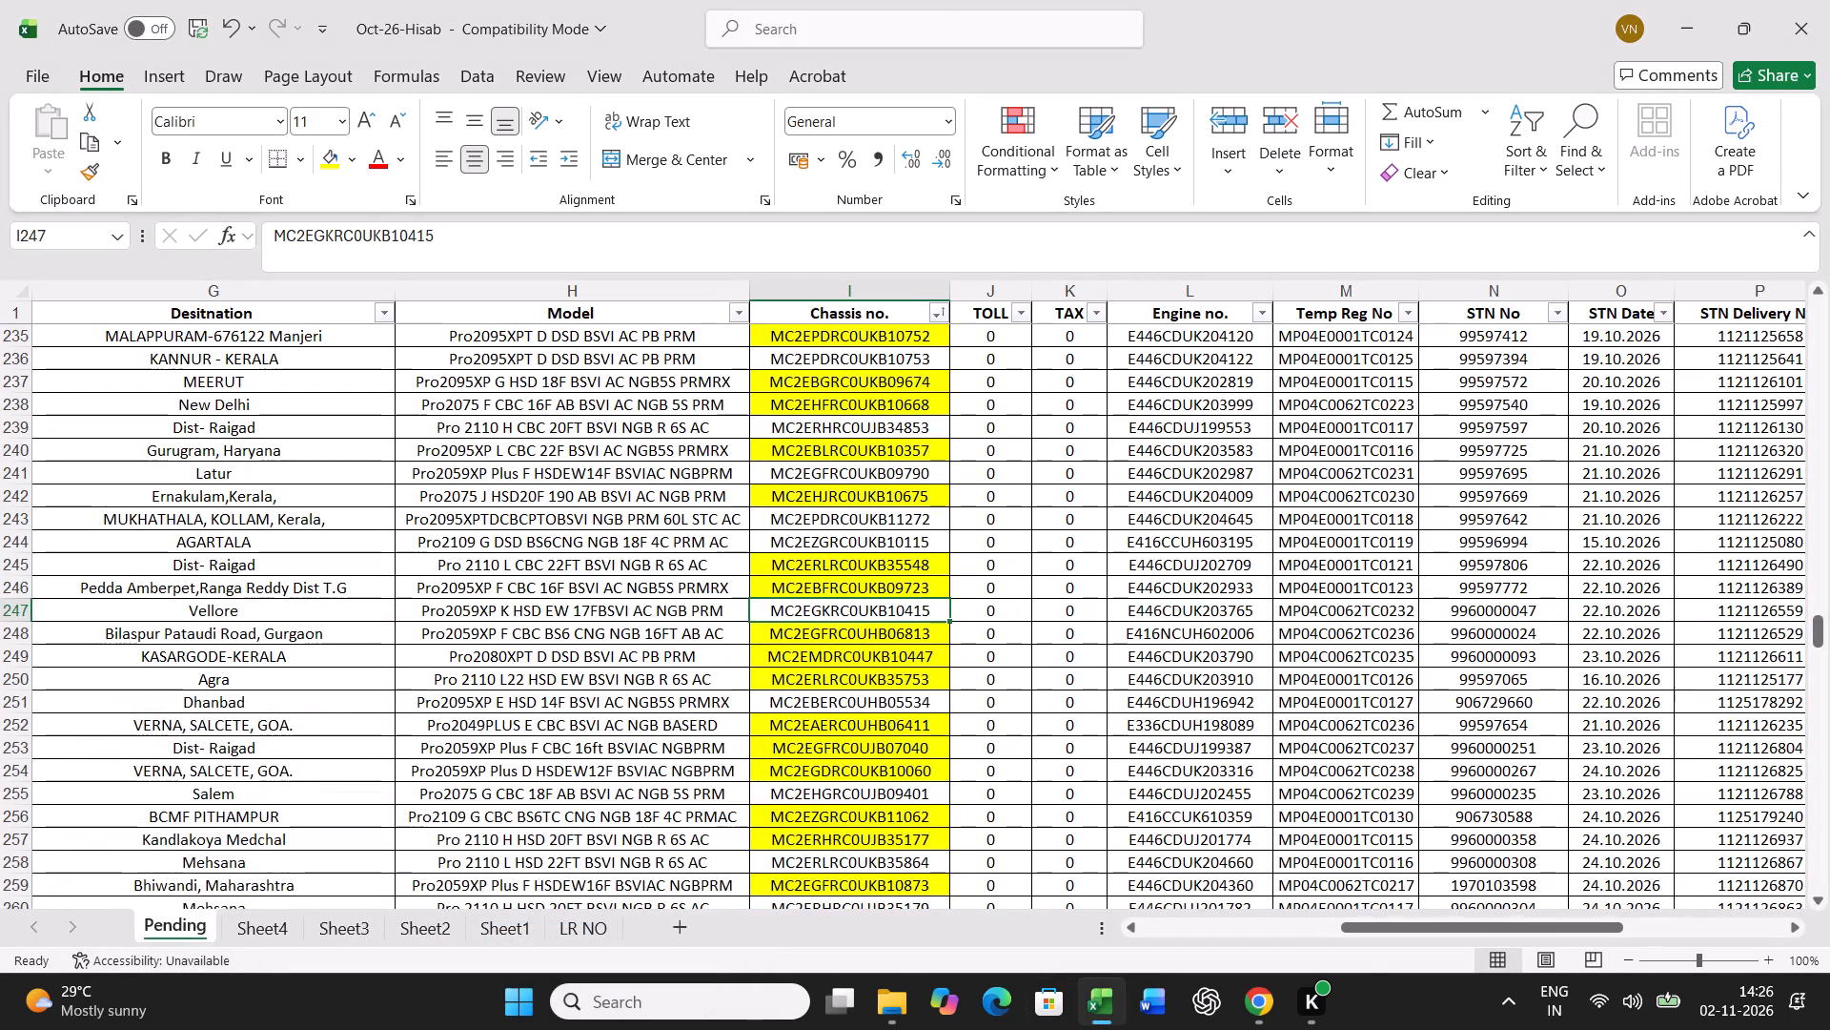
{"action": "left_click", "coordinate": [333, 165]}
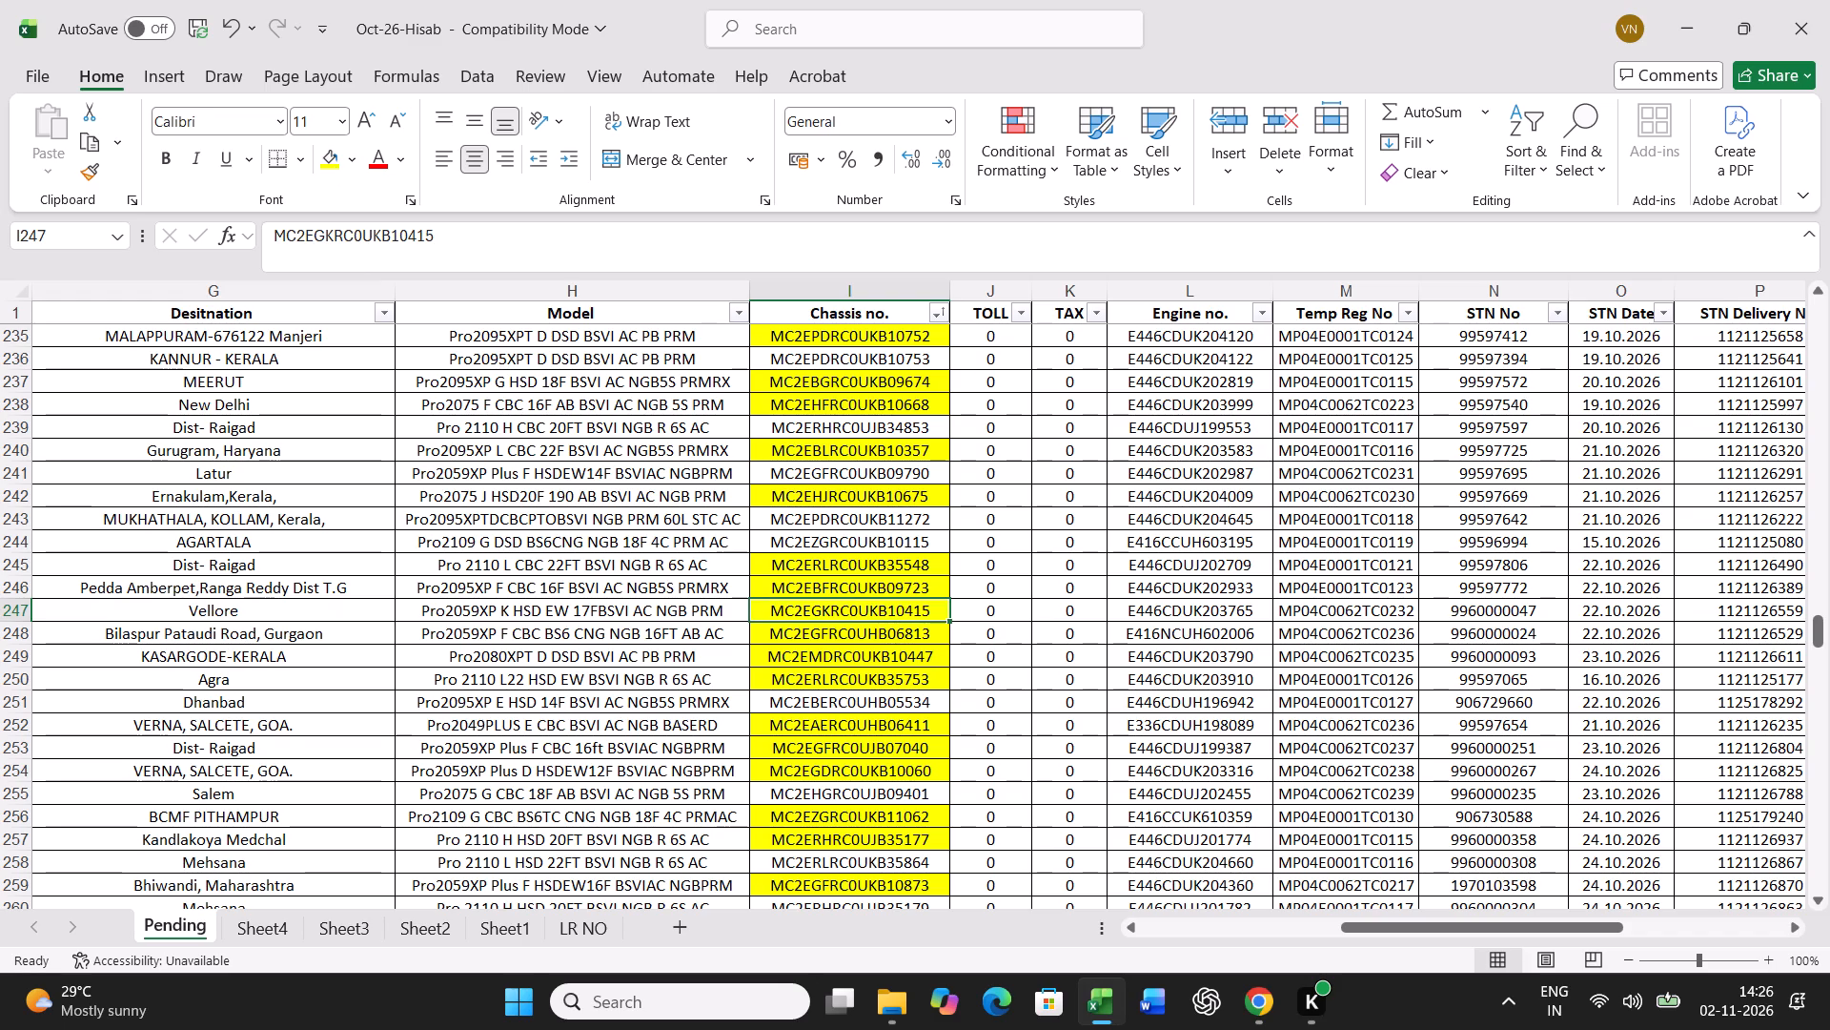
Find the chassis number ending in 151785 and fill its cell yellow.
{"action": "key", "text": "ctrl+f"}
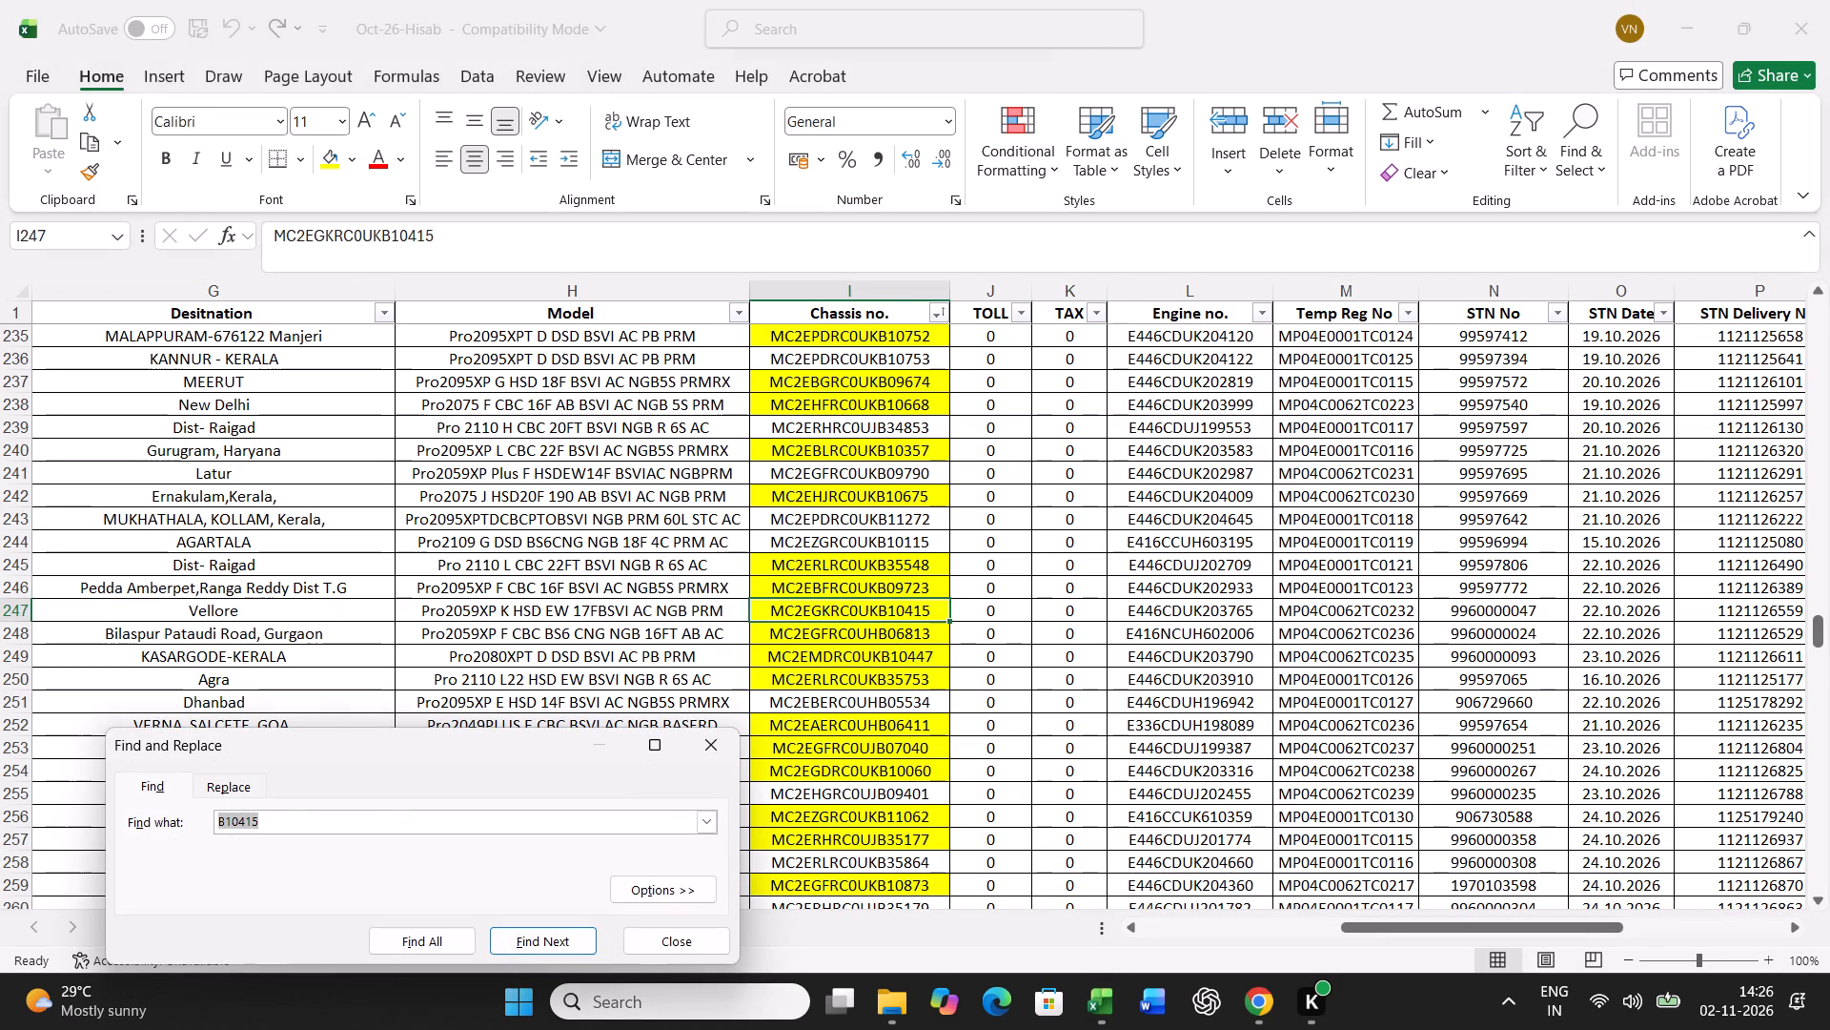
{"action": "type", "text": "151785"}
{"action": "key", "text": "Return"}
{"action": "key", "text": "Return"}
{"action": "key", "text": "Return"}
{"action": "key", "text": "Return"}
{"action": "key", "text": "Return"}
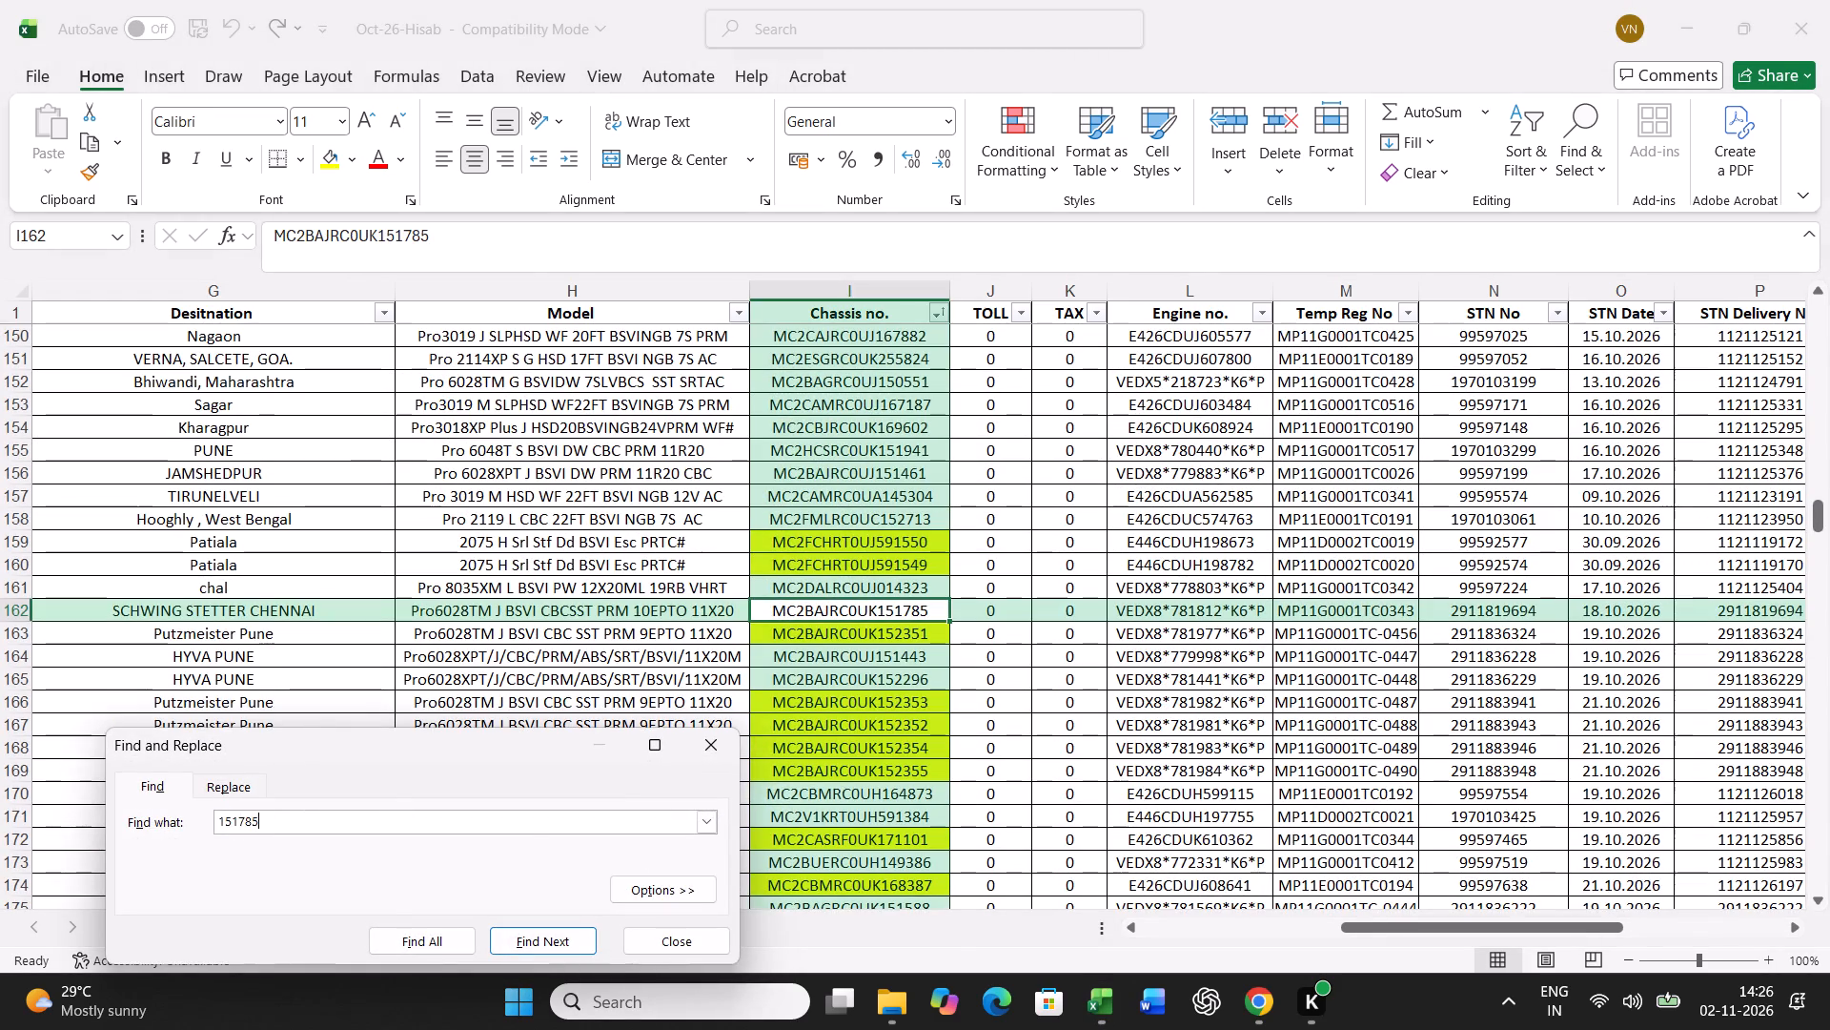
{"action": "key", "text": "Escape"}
{"action": "left_click", "coordinate": [333, 160]}
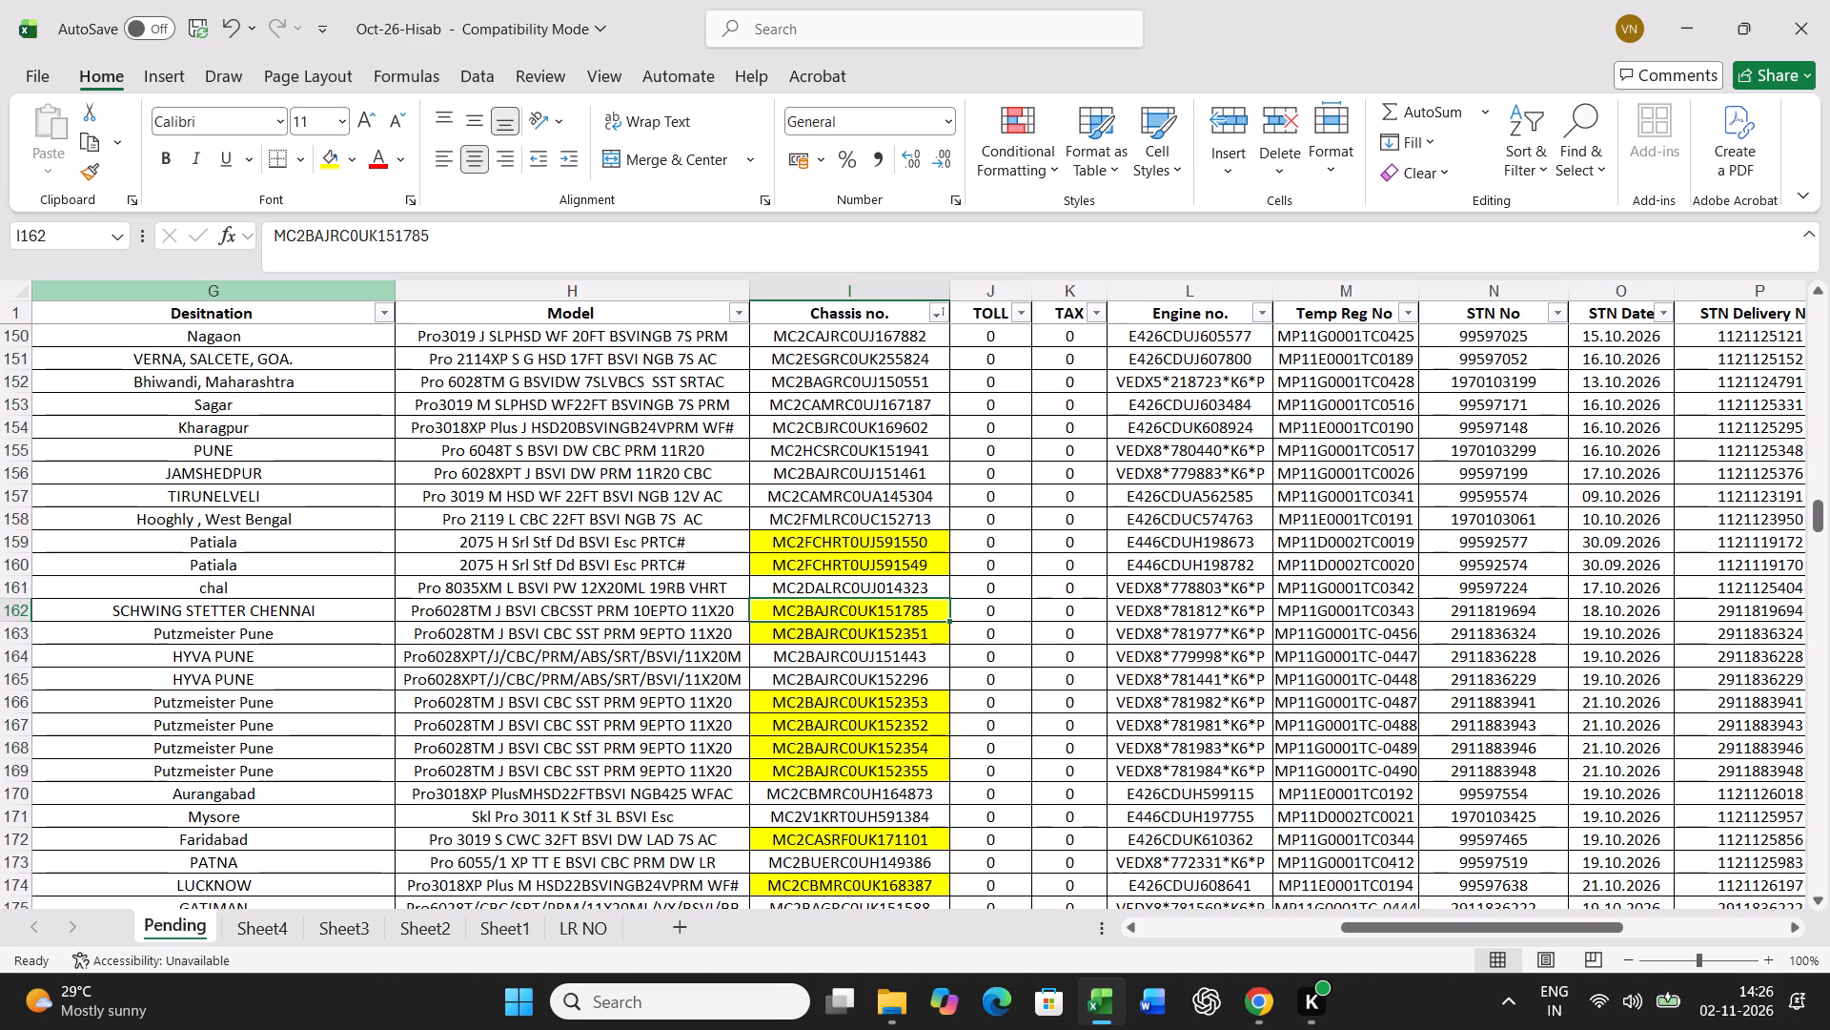
Enter 769 as the TAX amount for the chassis number ending in 151785.
{"action": "key", "text": "Right"}
{"action": "key", "text": "Right"}
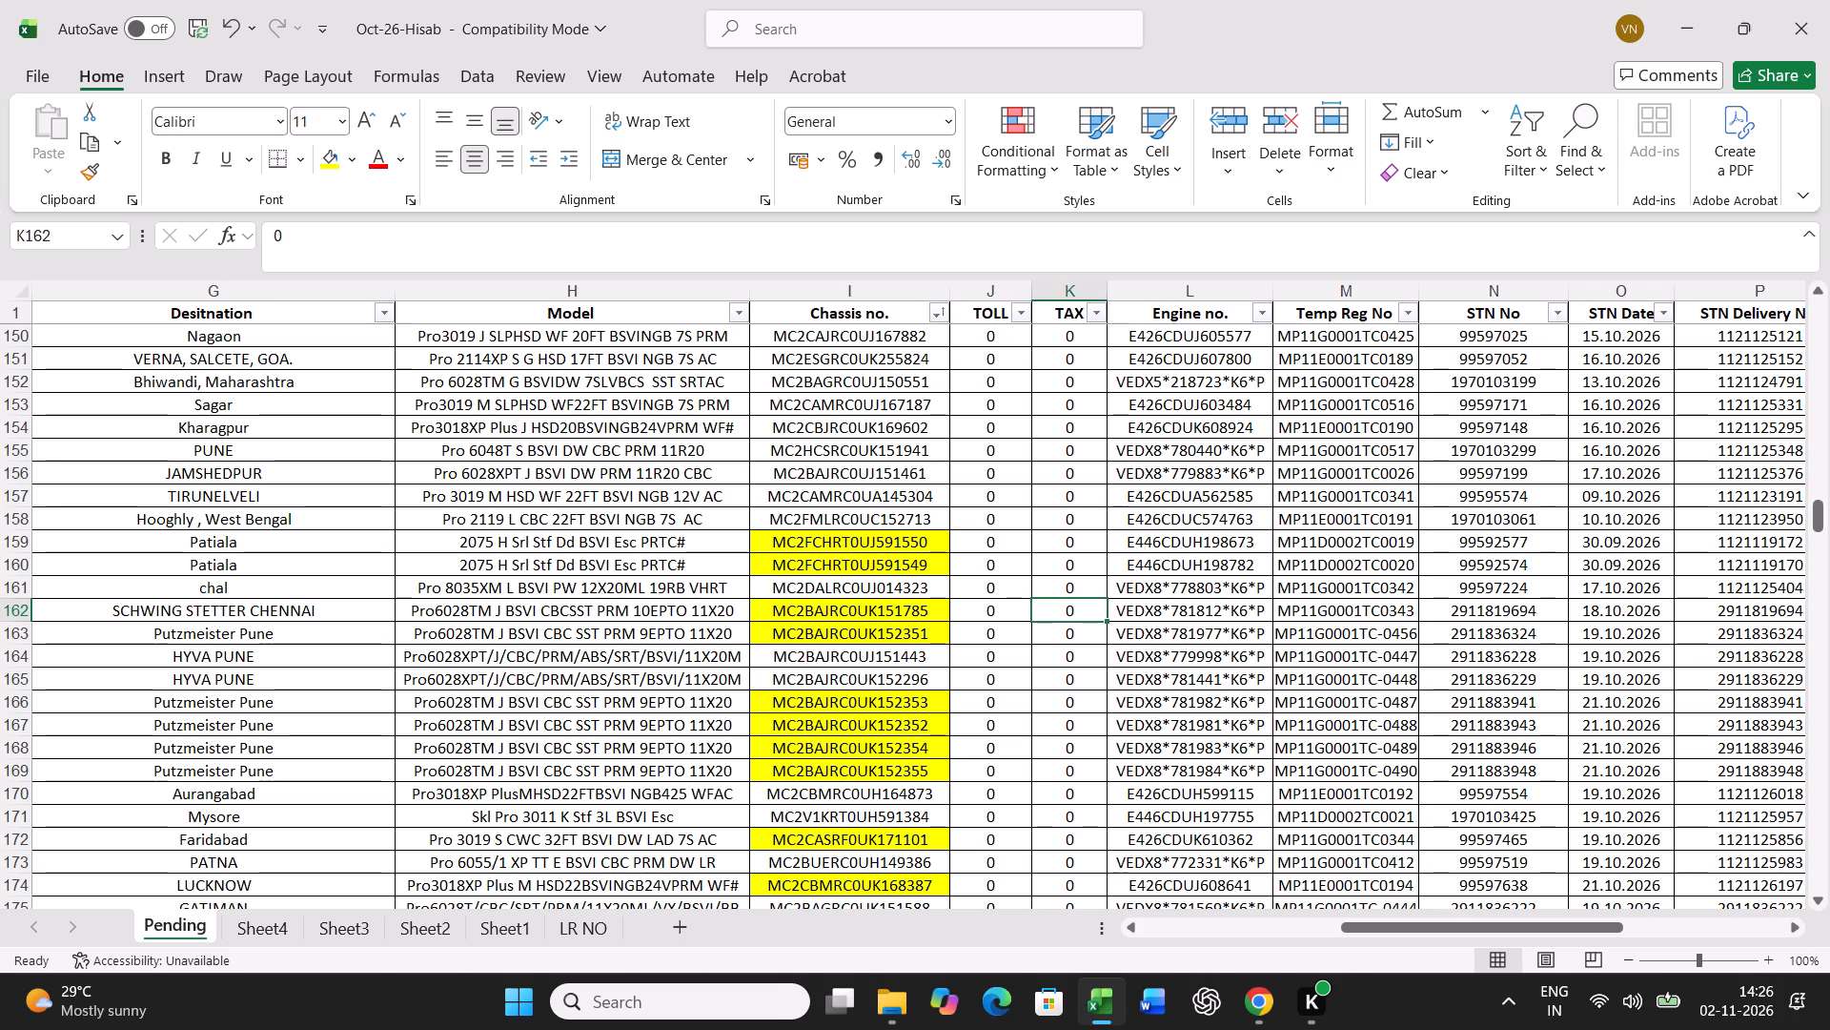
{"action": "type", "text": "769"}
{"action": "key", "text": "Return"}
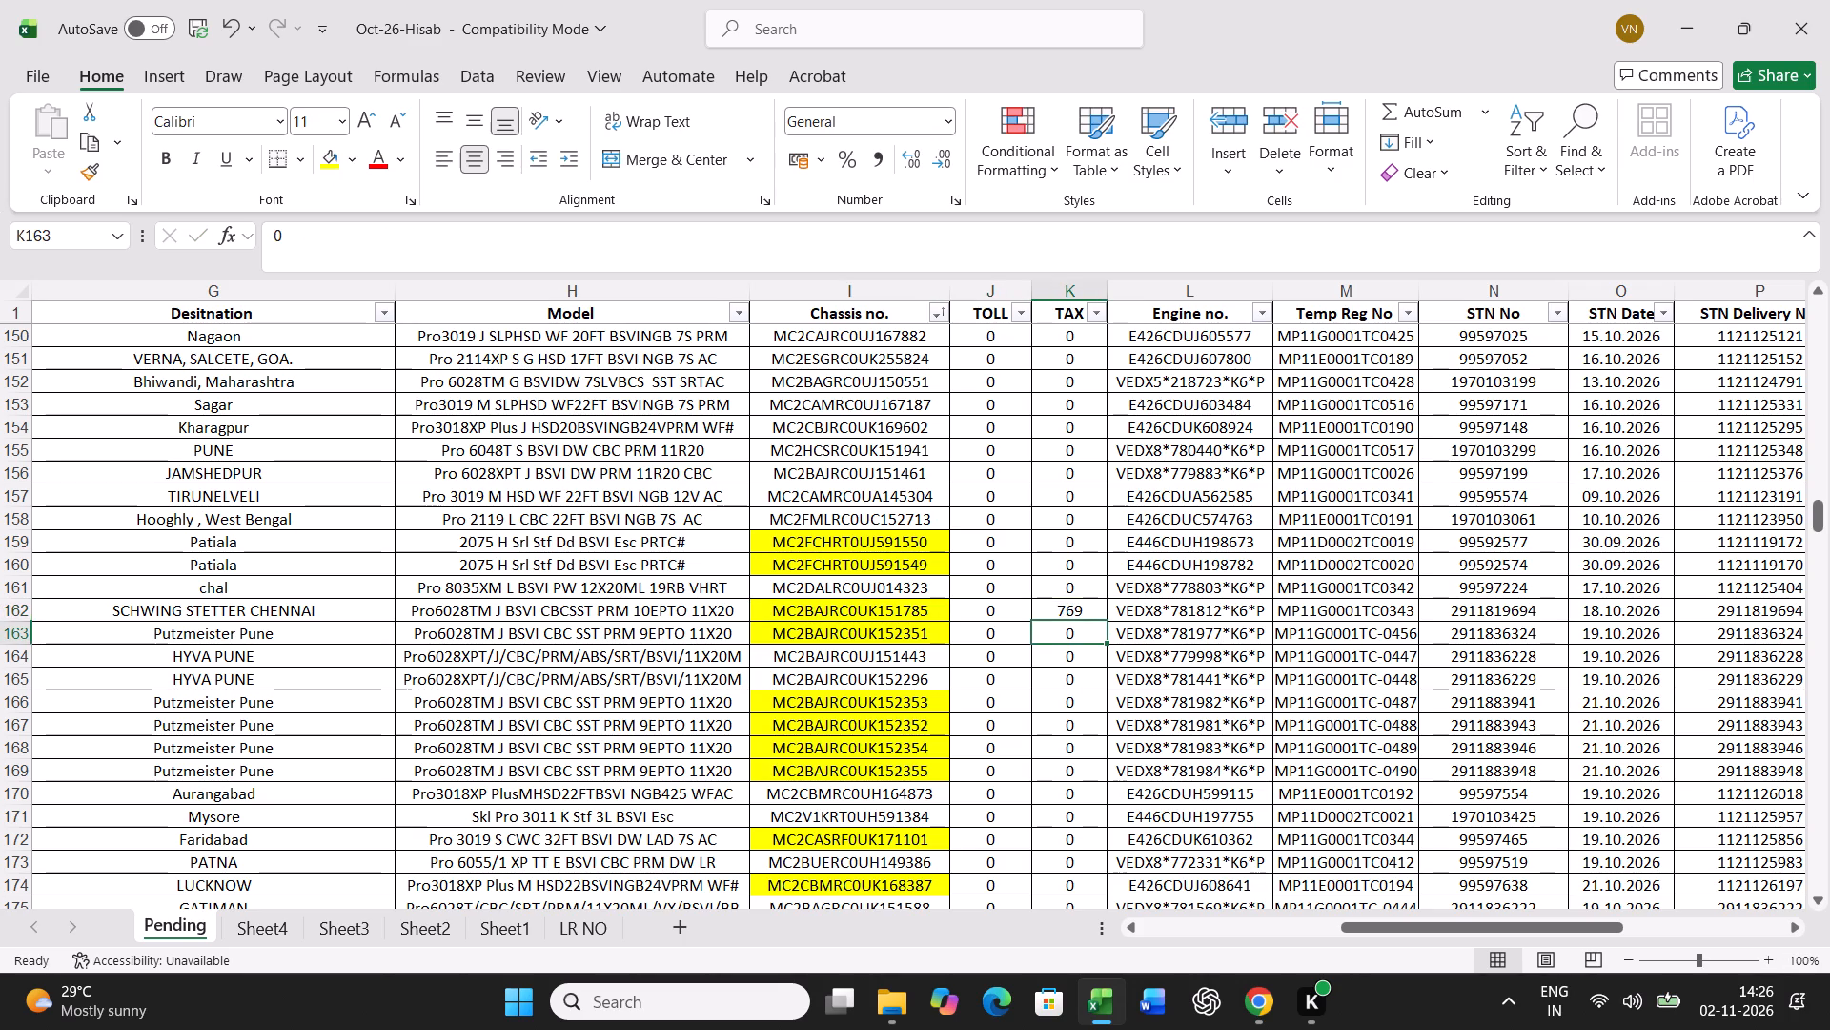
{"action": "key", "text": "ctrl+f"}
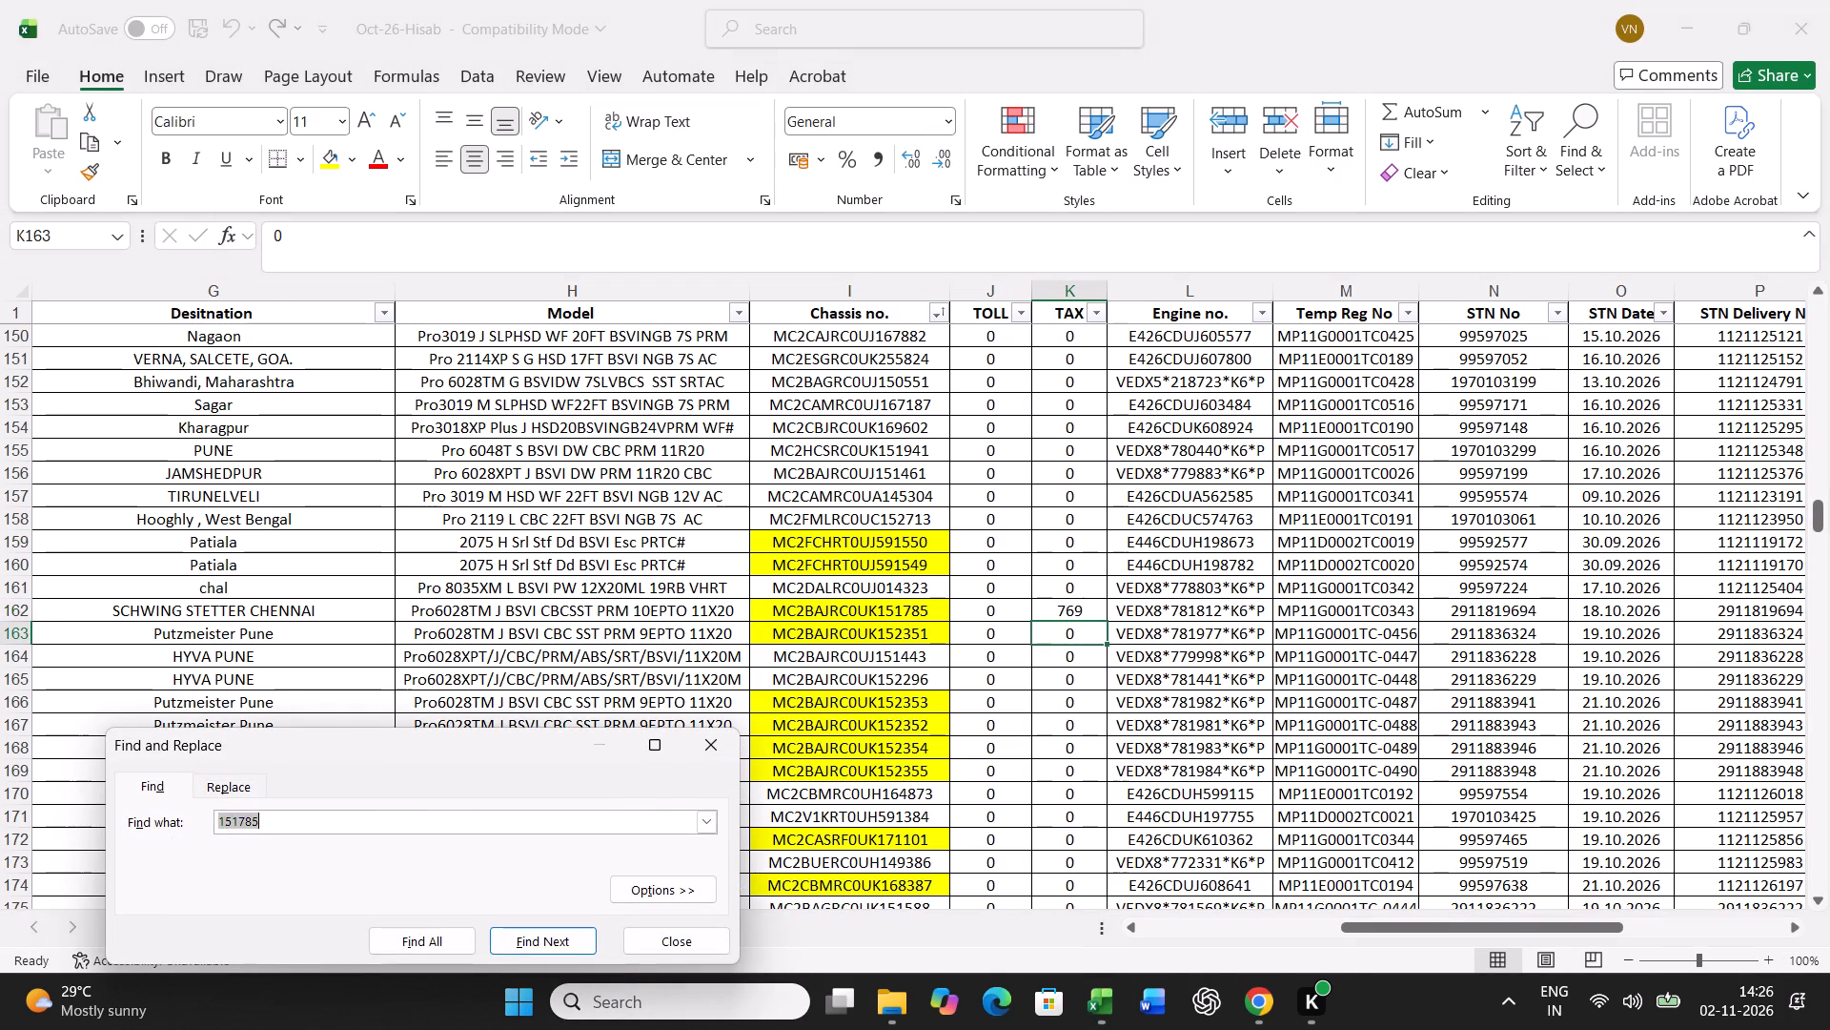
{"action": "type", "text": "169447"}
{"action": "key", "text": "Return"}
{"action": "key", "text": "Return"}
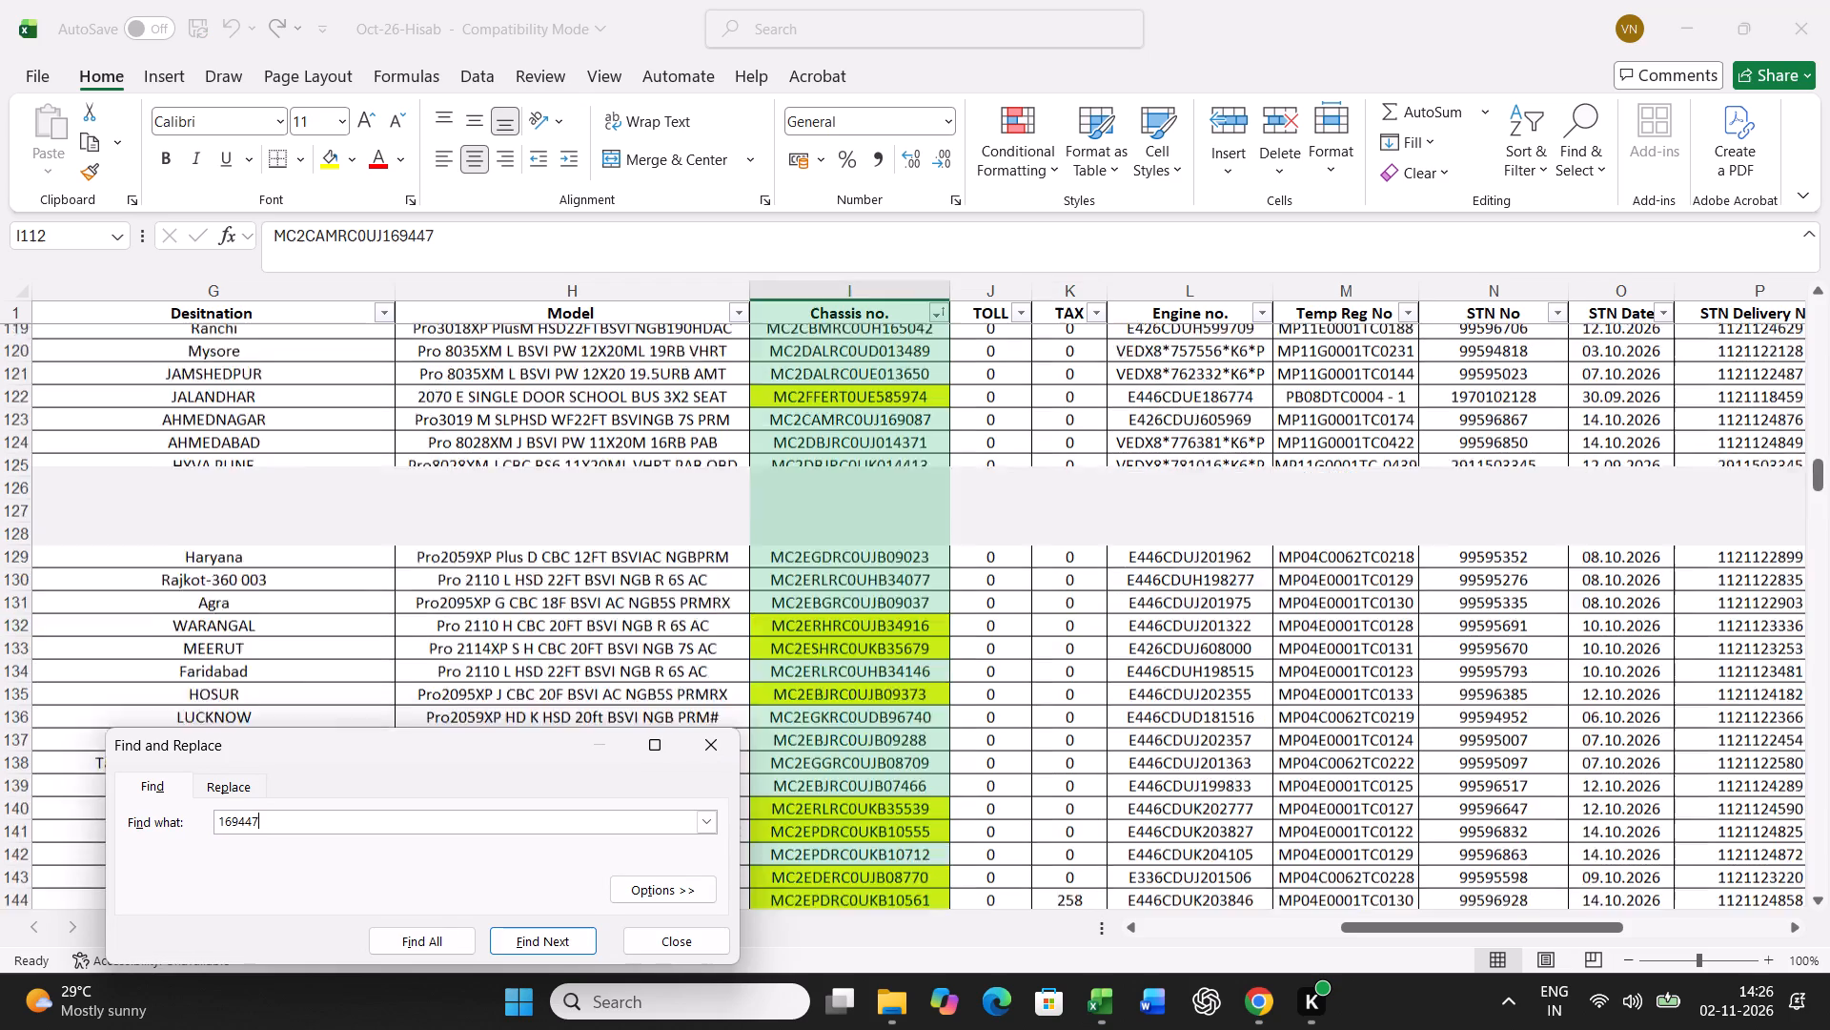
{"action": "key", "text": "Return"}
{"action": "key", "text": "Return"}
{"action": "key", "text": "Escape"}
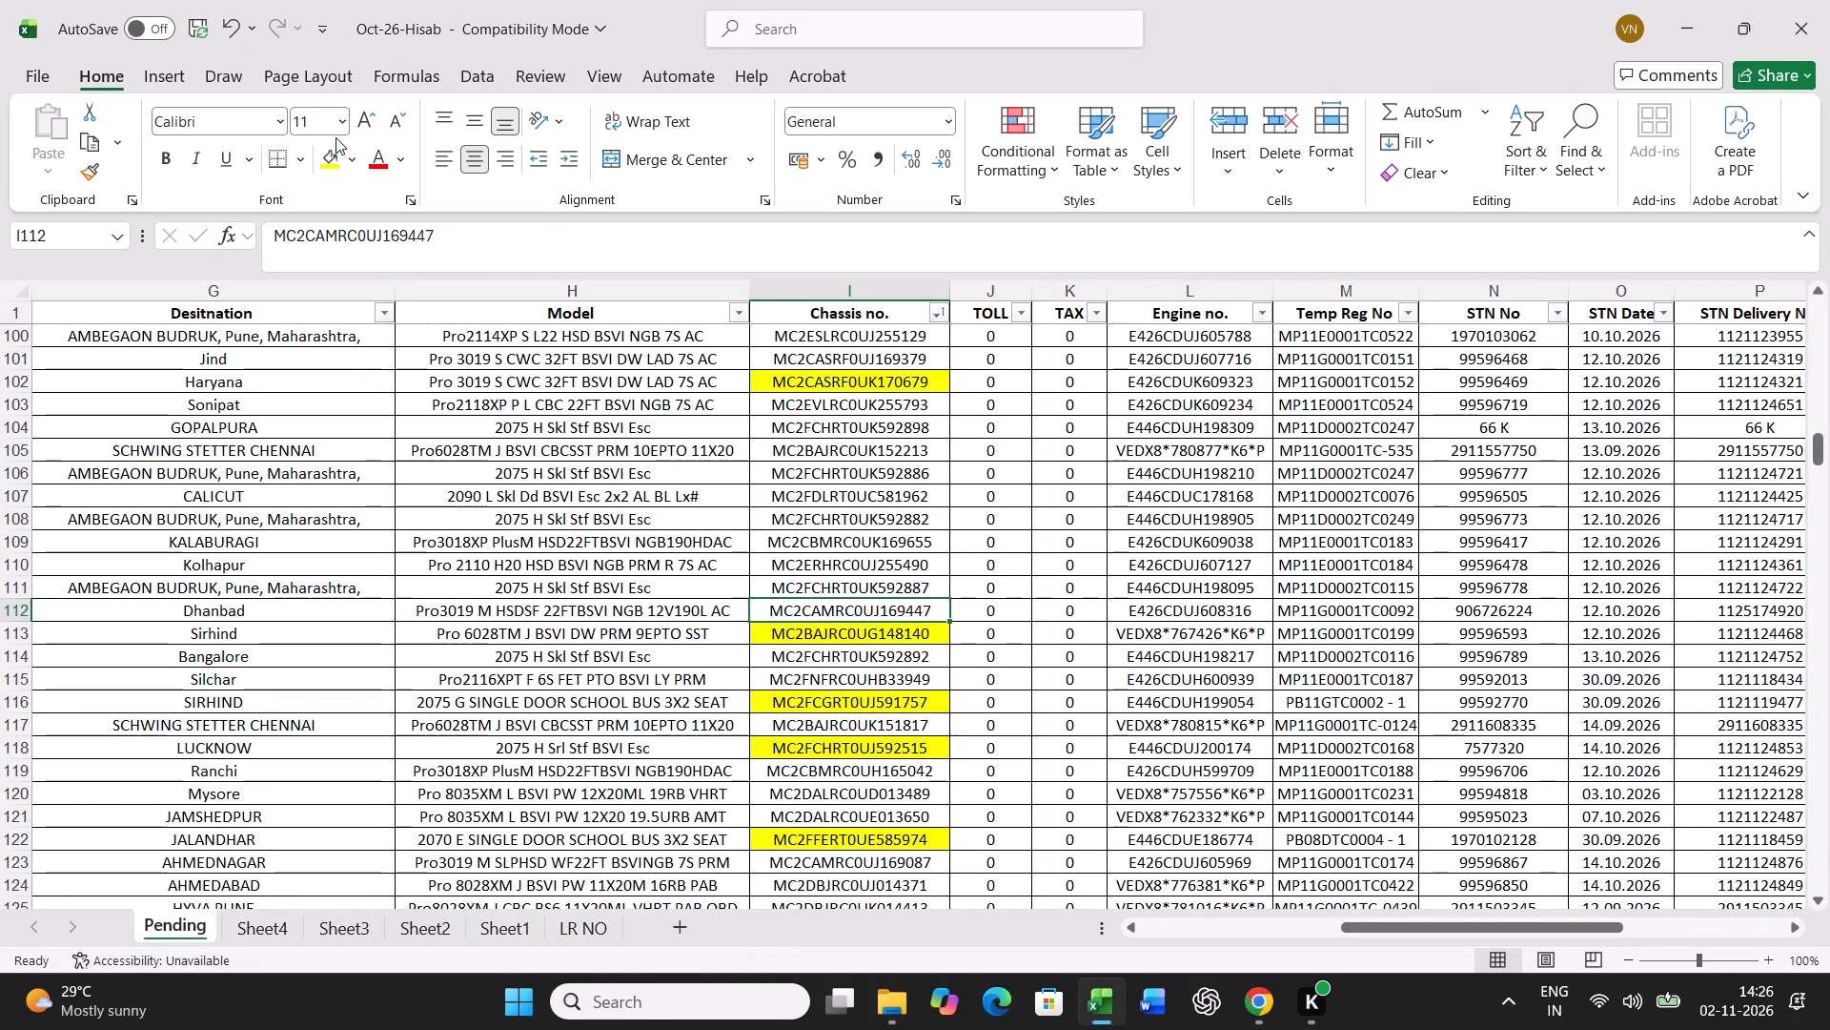
{"action": "left_click", "coordinate": [335, 159]}
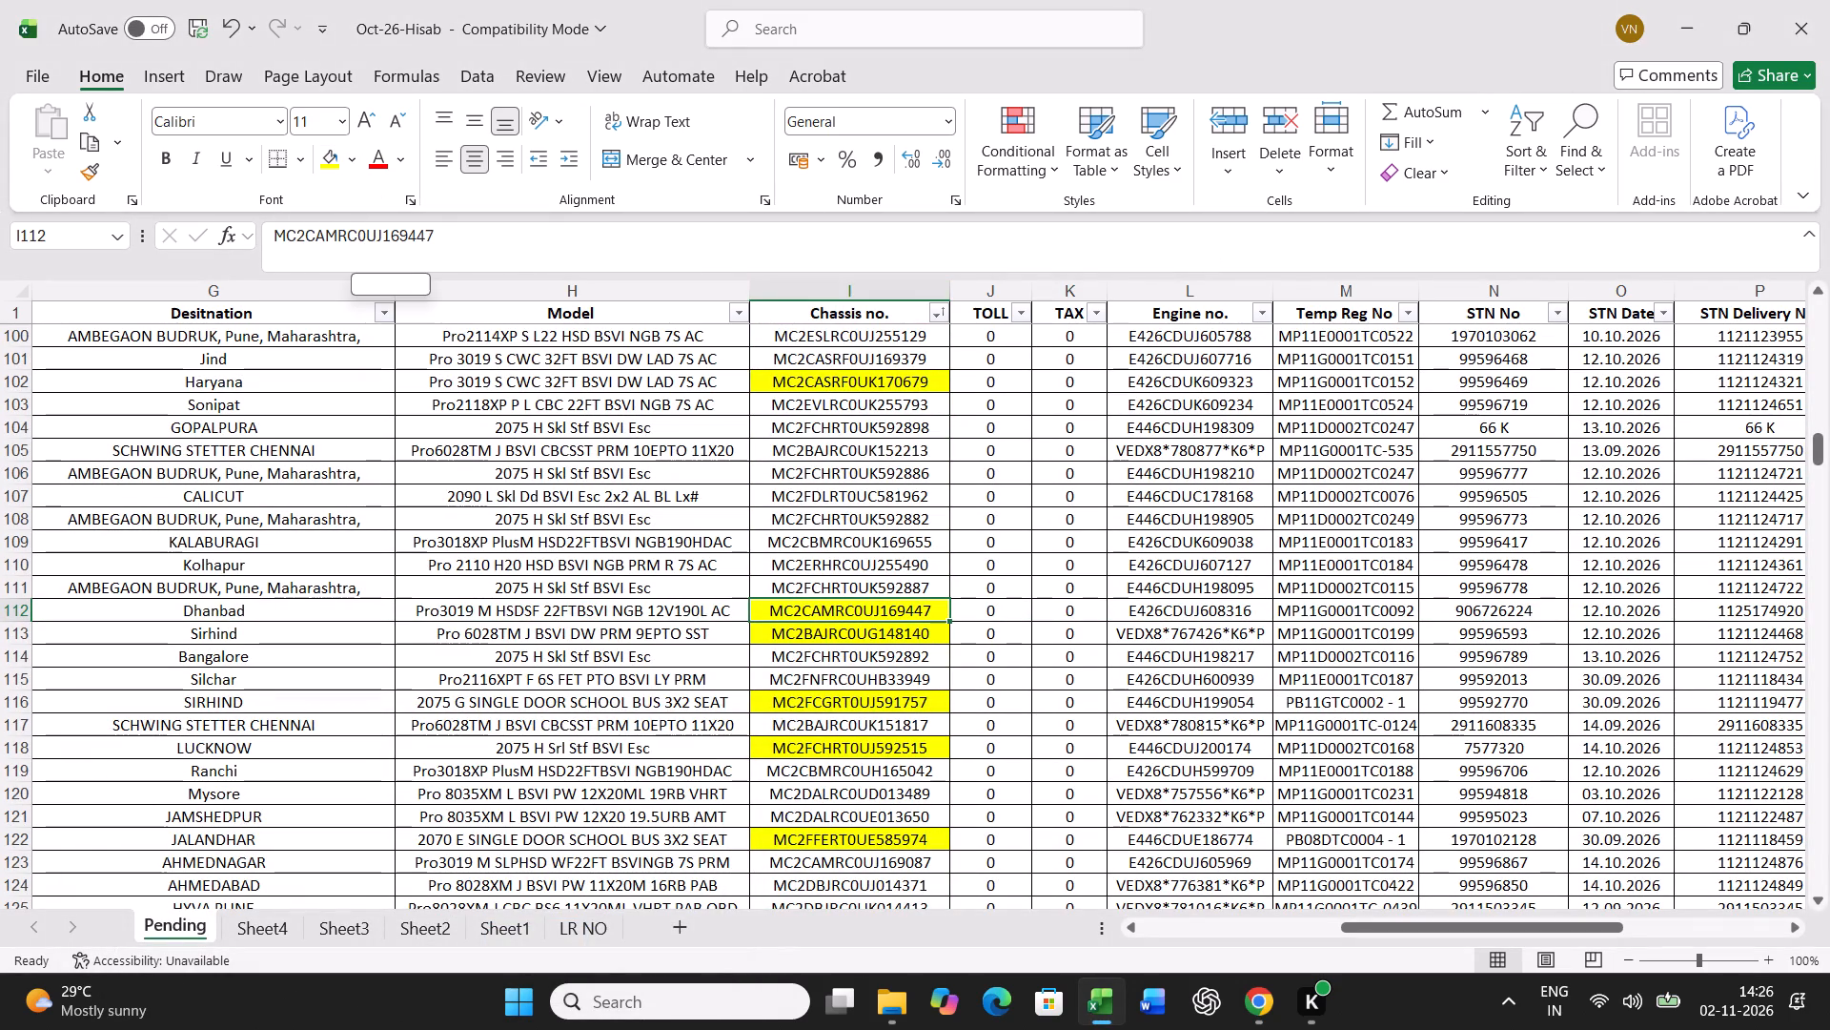
Find the chassis number ending in 169889 and fill its cell yellow.
{"action": "key", "text": "ctrl+f"}
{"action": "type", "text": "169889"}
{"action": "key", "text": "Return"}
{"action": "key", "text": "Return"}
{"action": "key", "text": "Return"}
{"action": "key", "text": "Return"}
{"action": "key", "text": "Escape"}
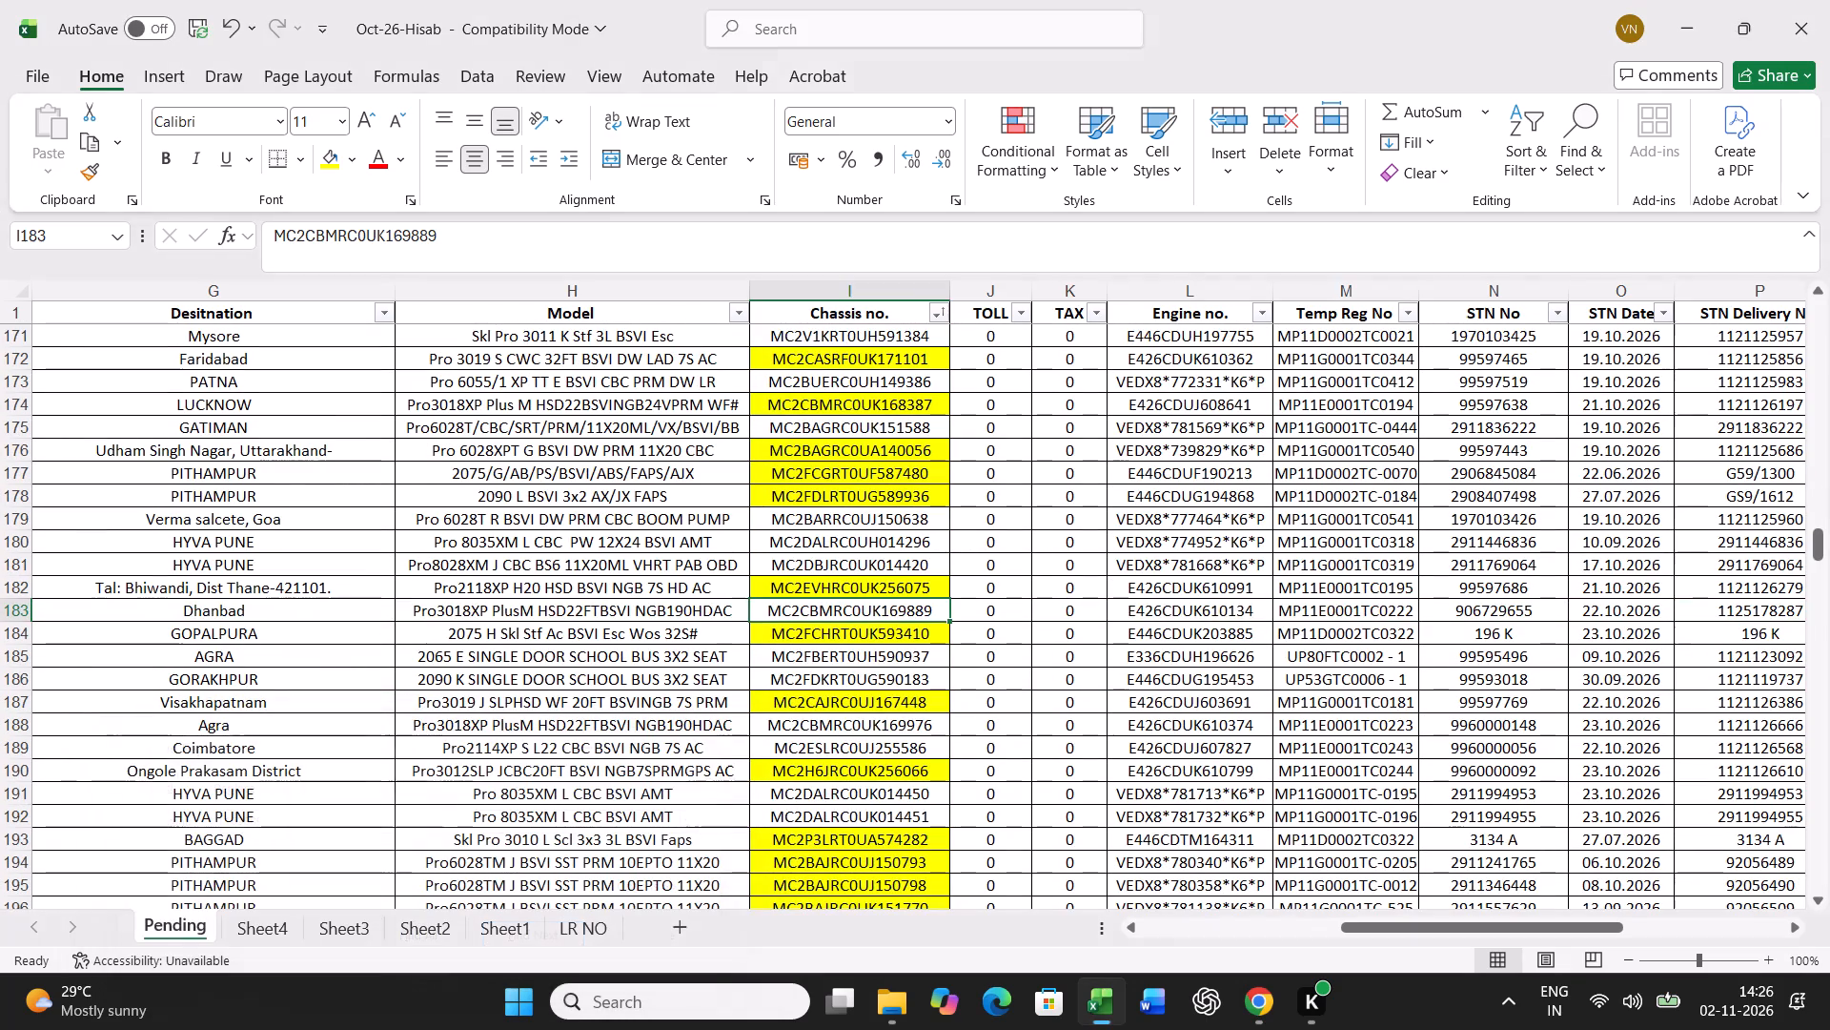
{"action": "left_click", "coordinate": [339, 160]}
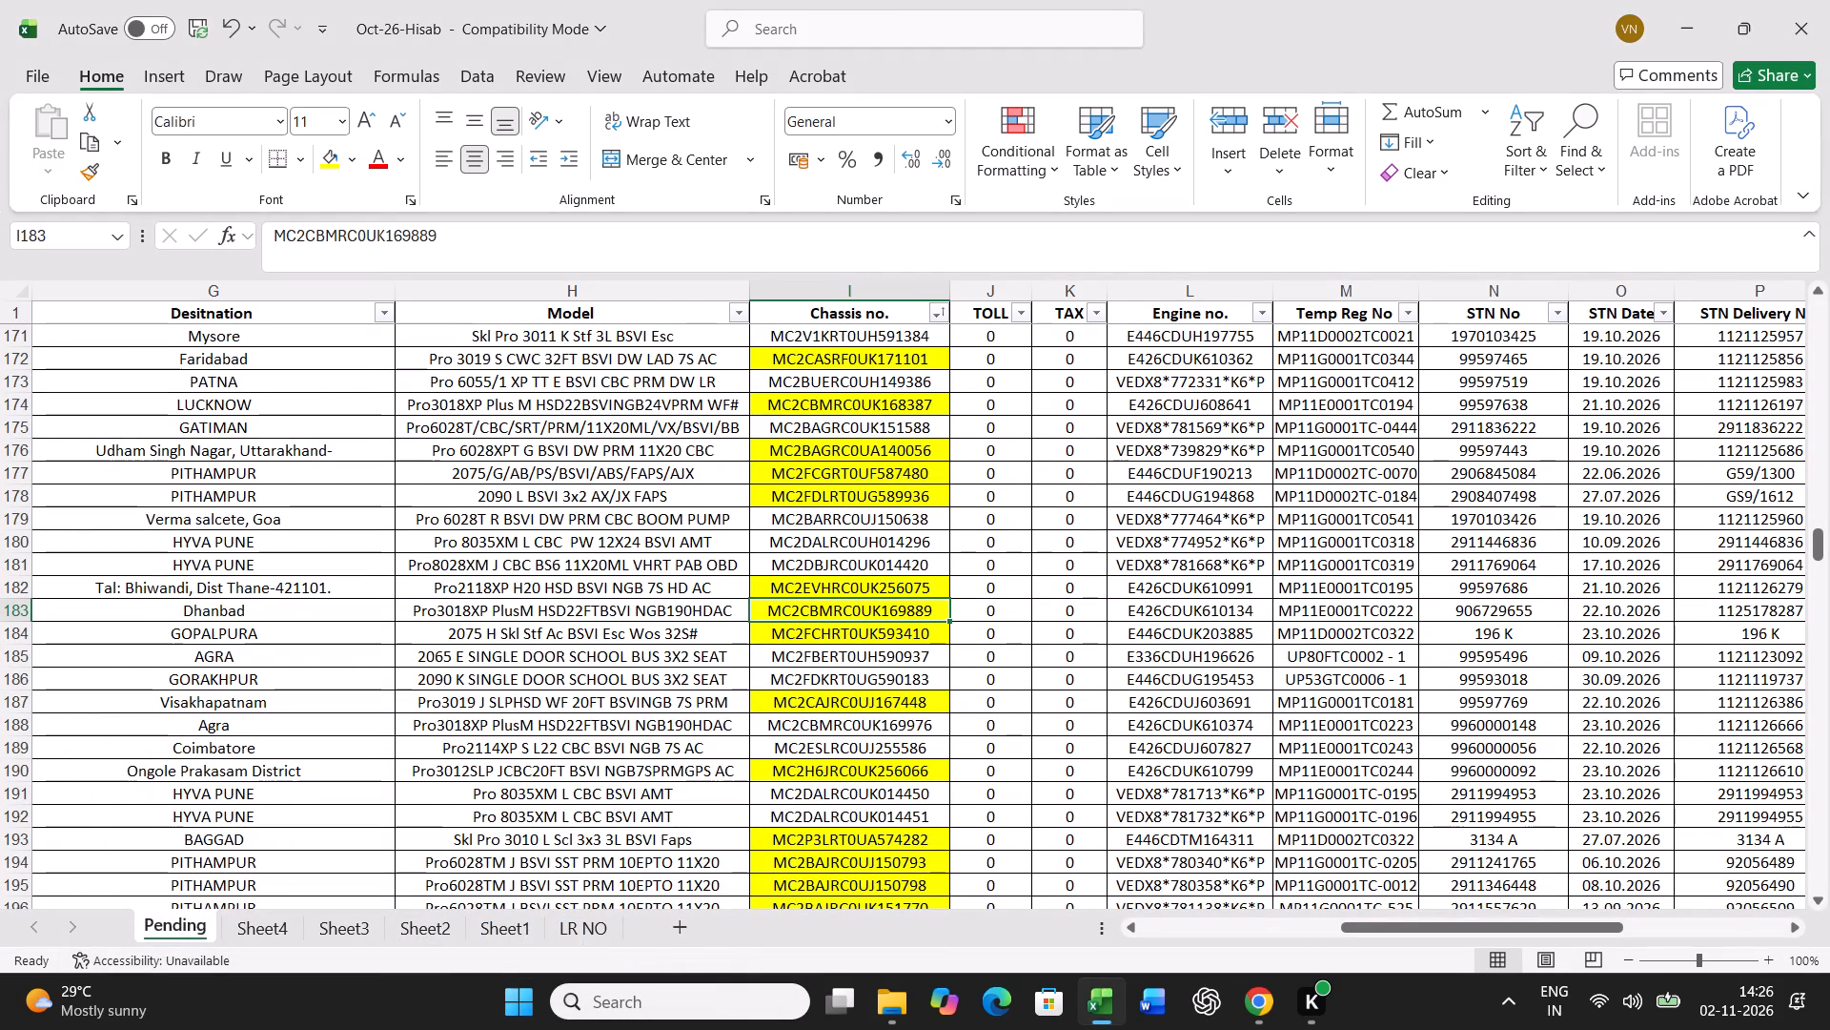
Find the chassis number ending in 148463 and fill its cell yellow.
{"action": "key", "text": "ctrl+f"}
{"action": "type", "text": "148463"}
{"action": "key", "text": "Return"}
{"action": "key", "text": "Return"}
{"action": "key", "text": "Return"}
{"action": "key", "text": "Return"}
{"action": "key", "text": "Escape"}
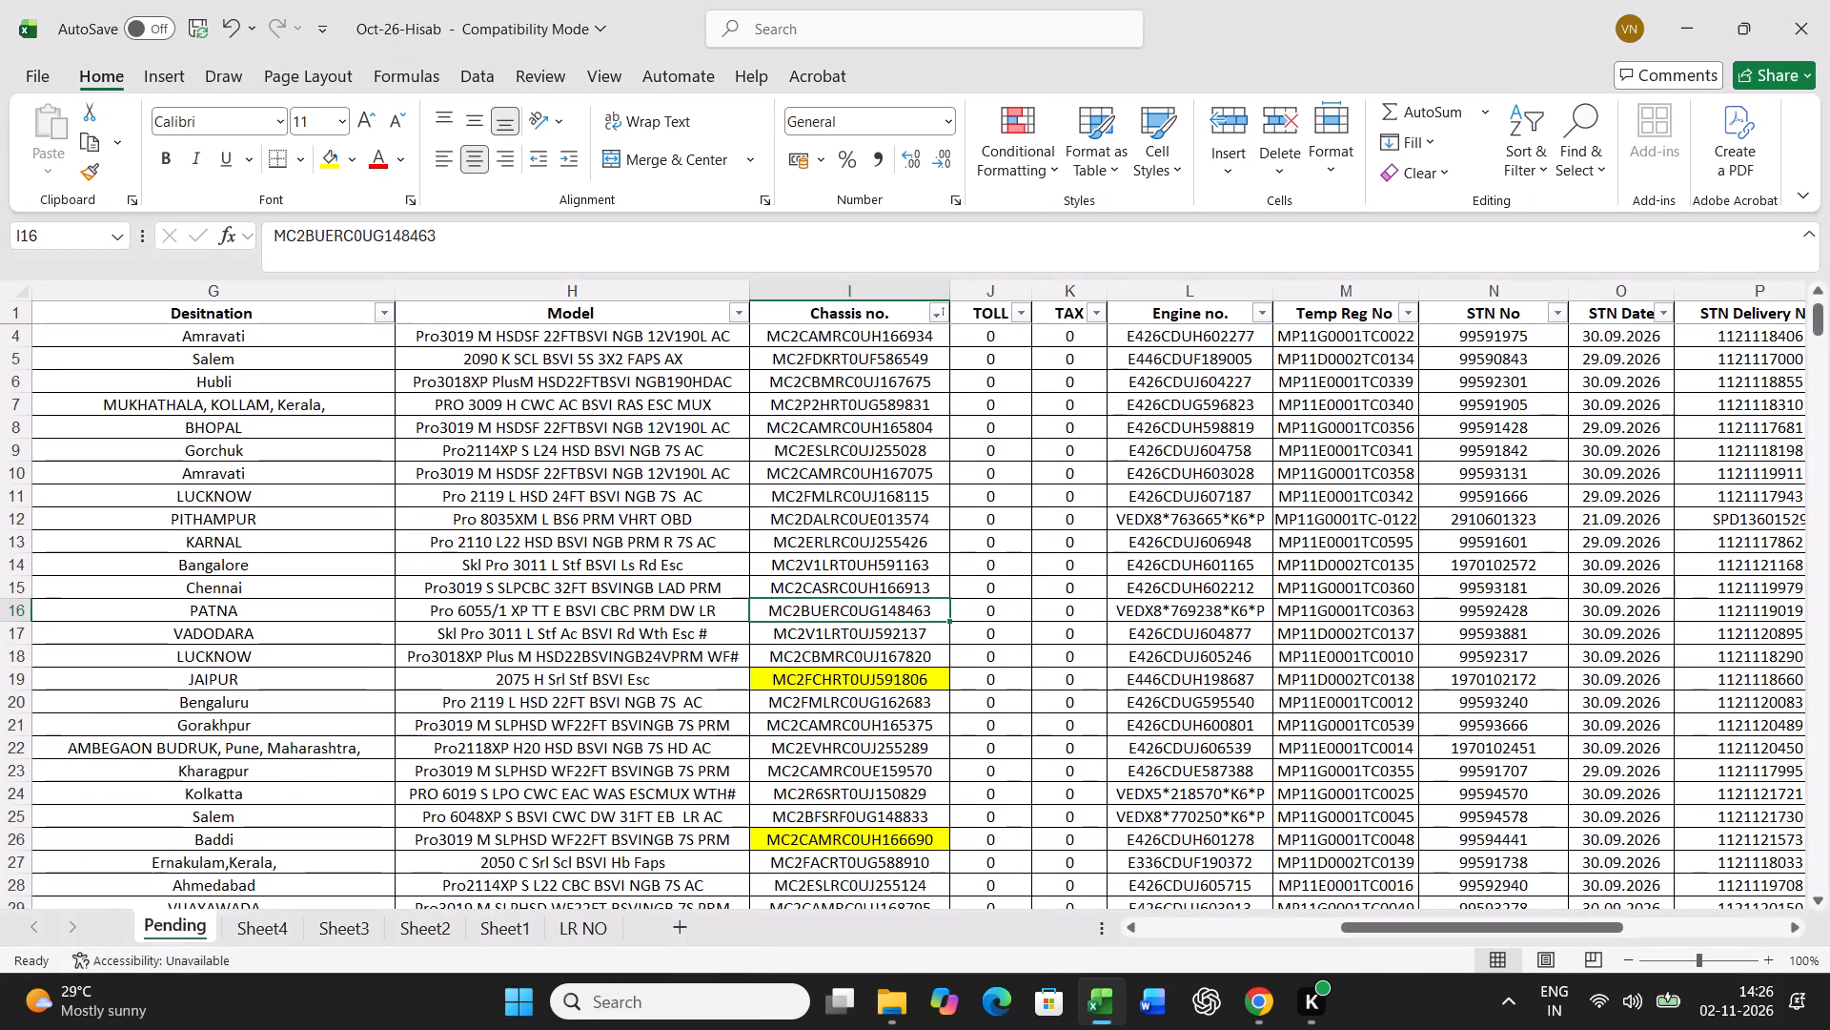
{"action": "left_click", "coordinate": [319, 161]}
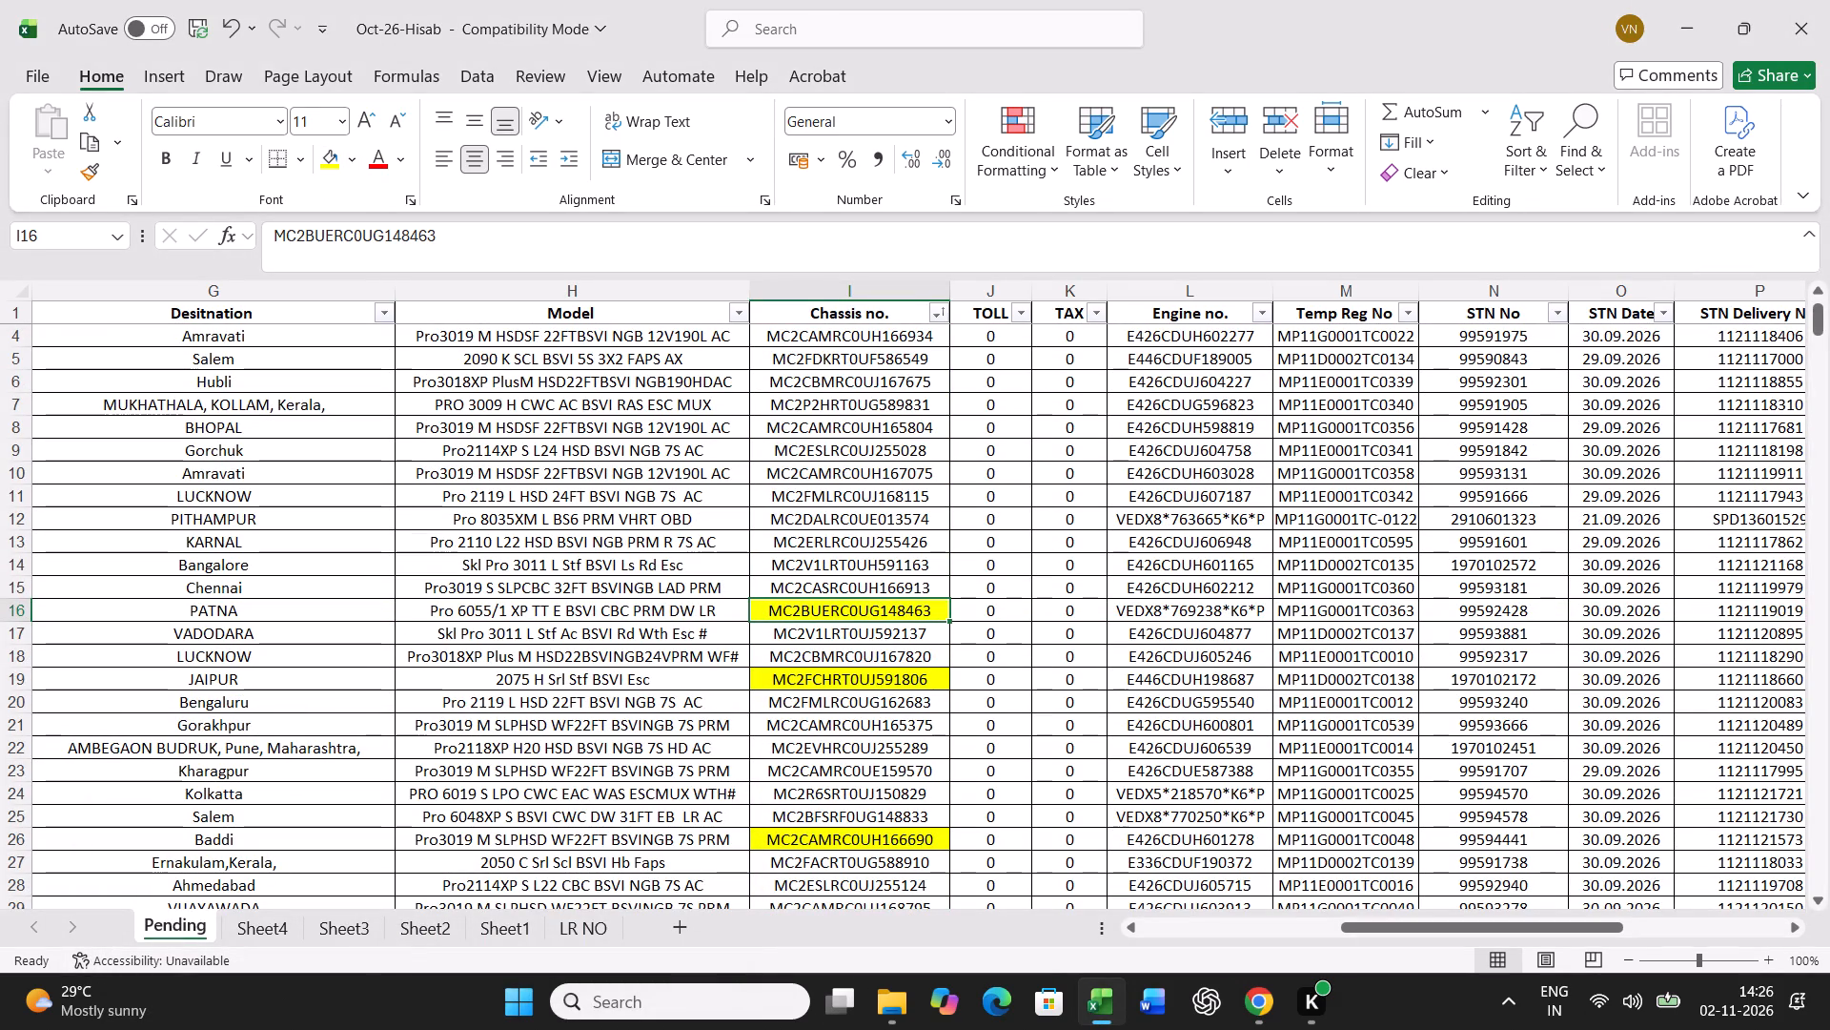
Find the chassis number ending in 149386 and fill its cell yellow.
{"action": "key", "text": "ctrl+f"}
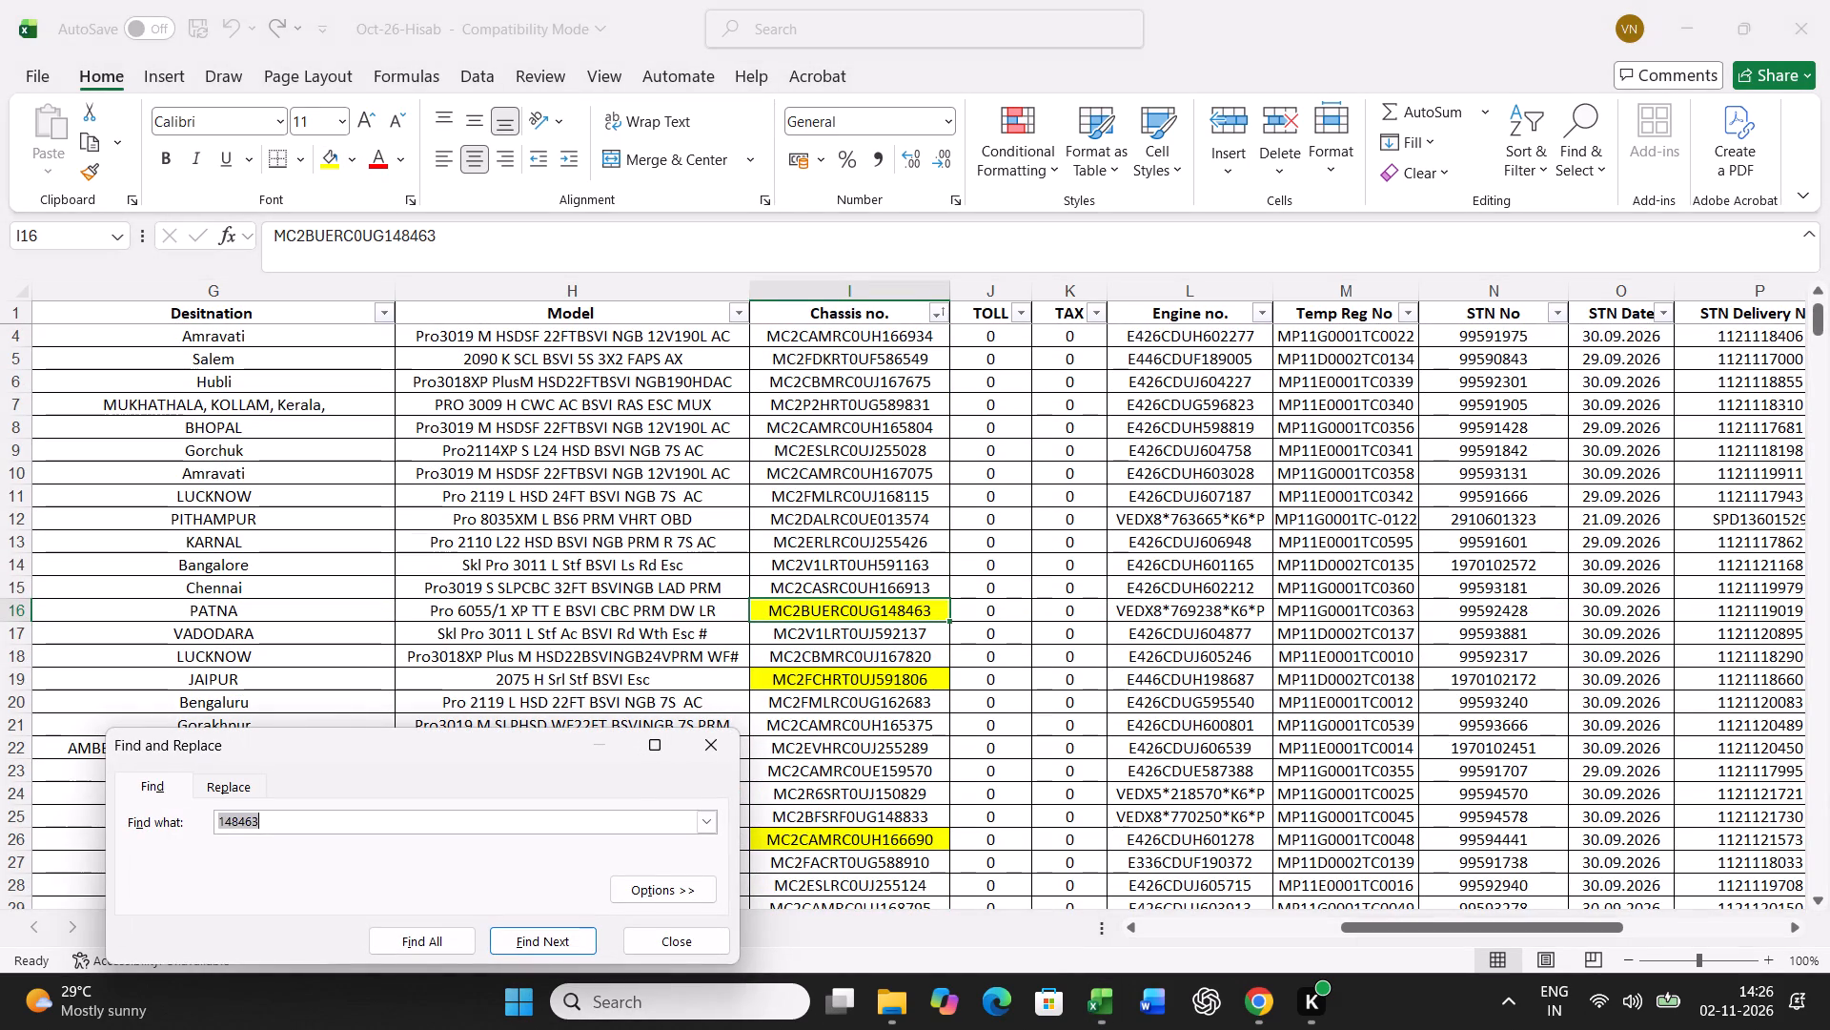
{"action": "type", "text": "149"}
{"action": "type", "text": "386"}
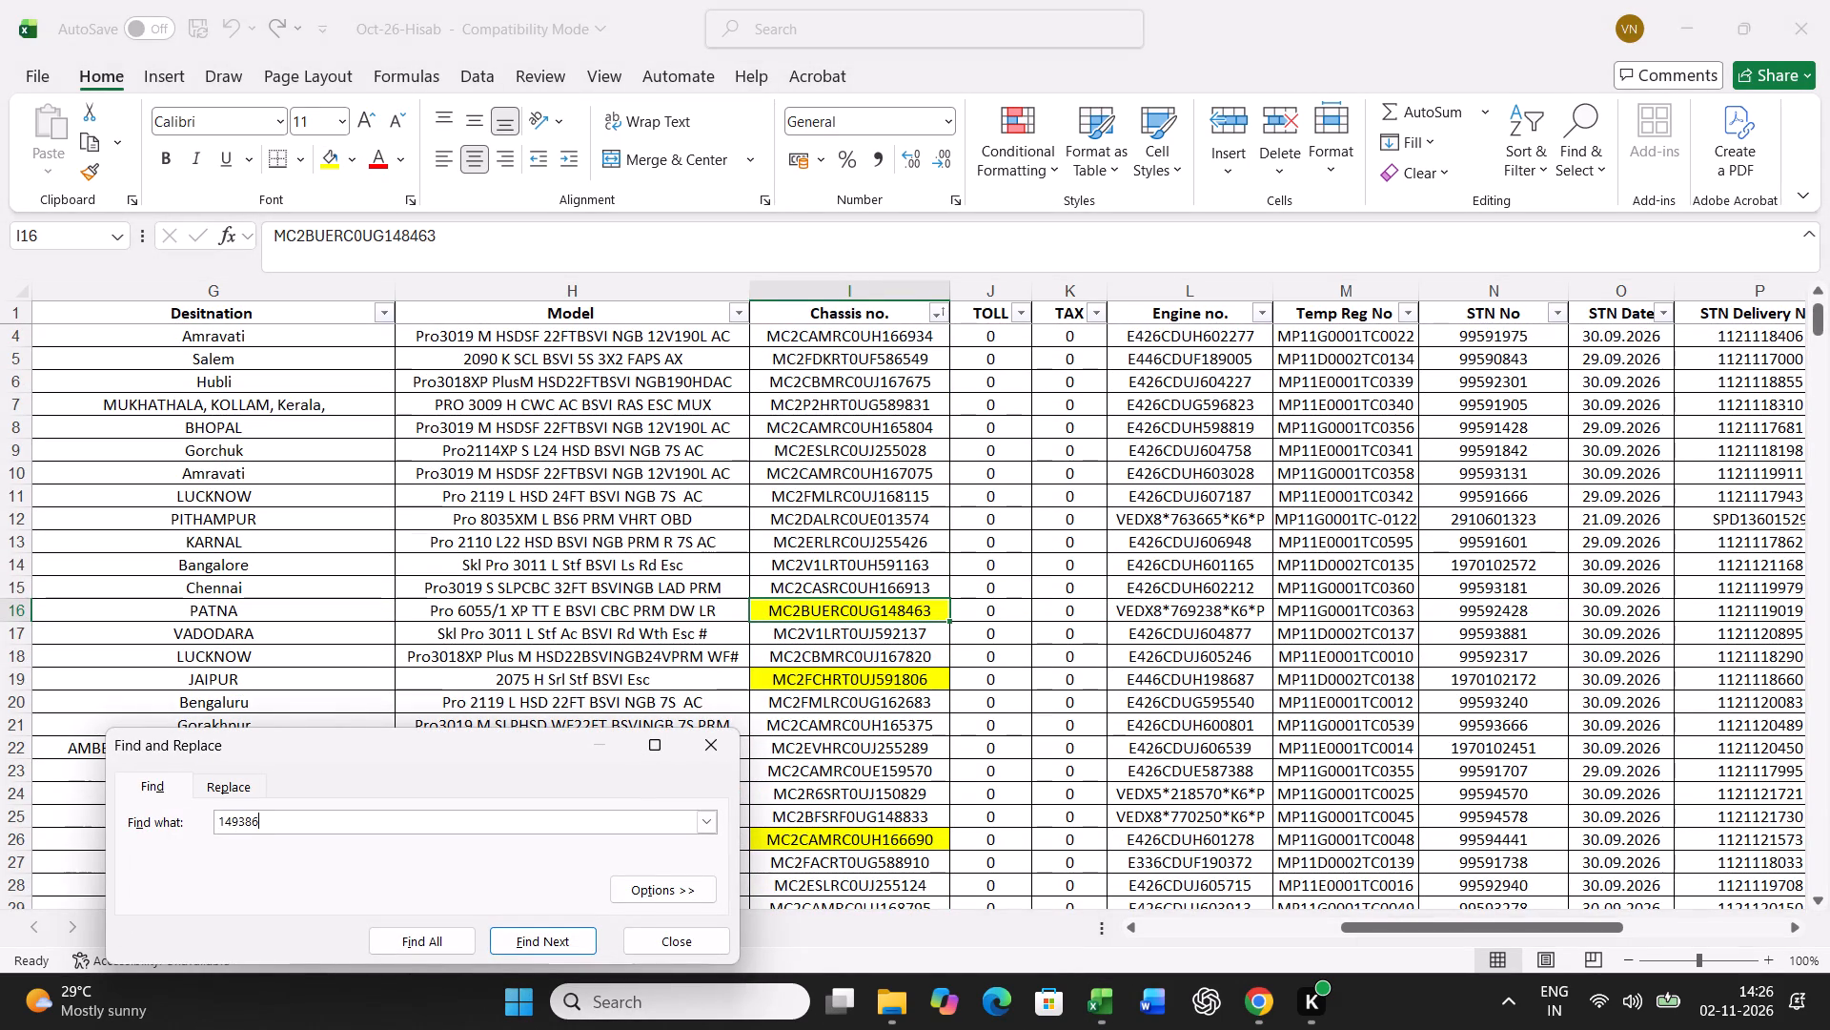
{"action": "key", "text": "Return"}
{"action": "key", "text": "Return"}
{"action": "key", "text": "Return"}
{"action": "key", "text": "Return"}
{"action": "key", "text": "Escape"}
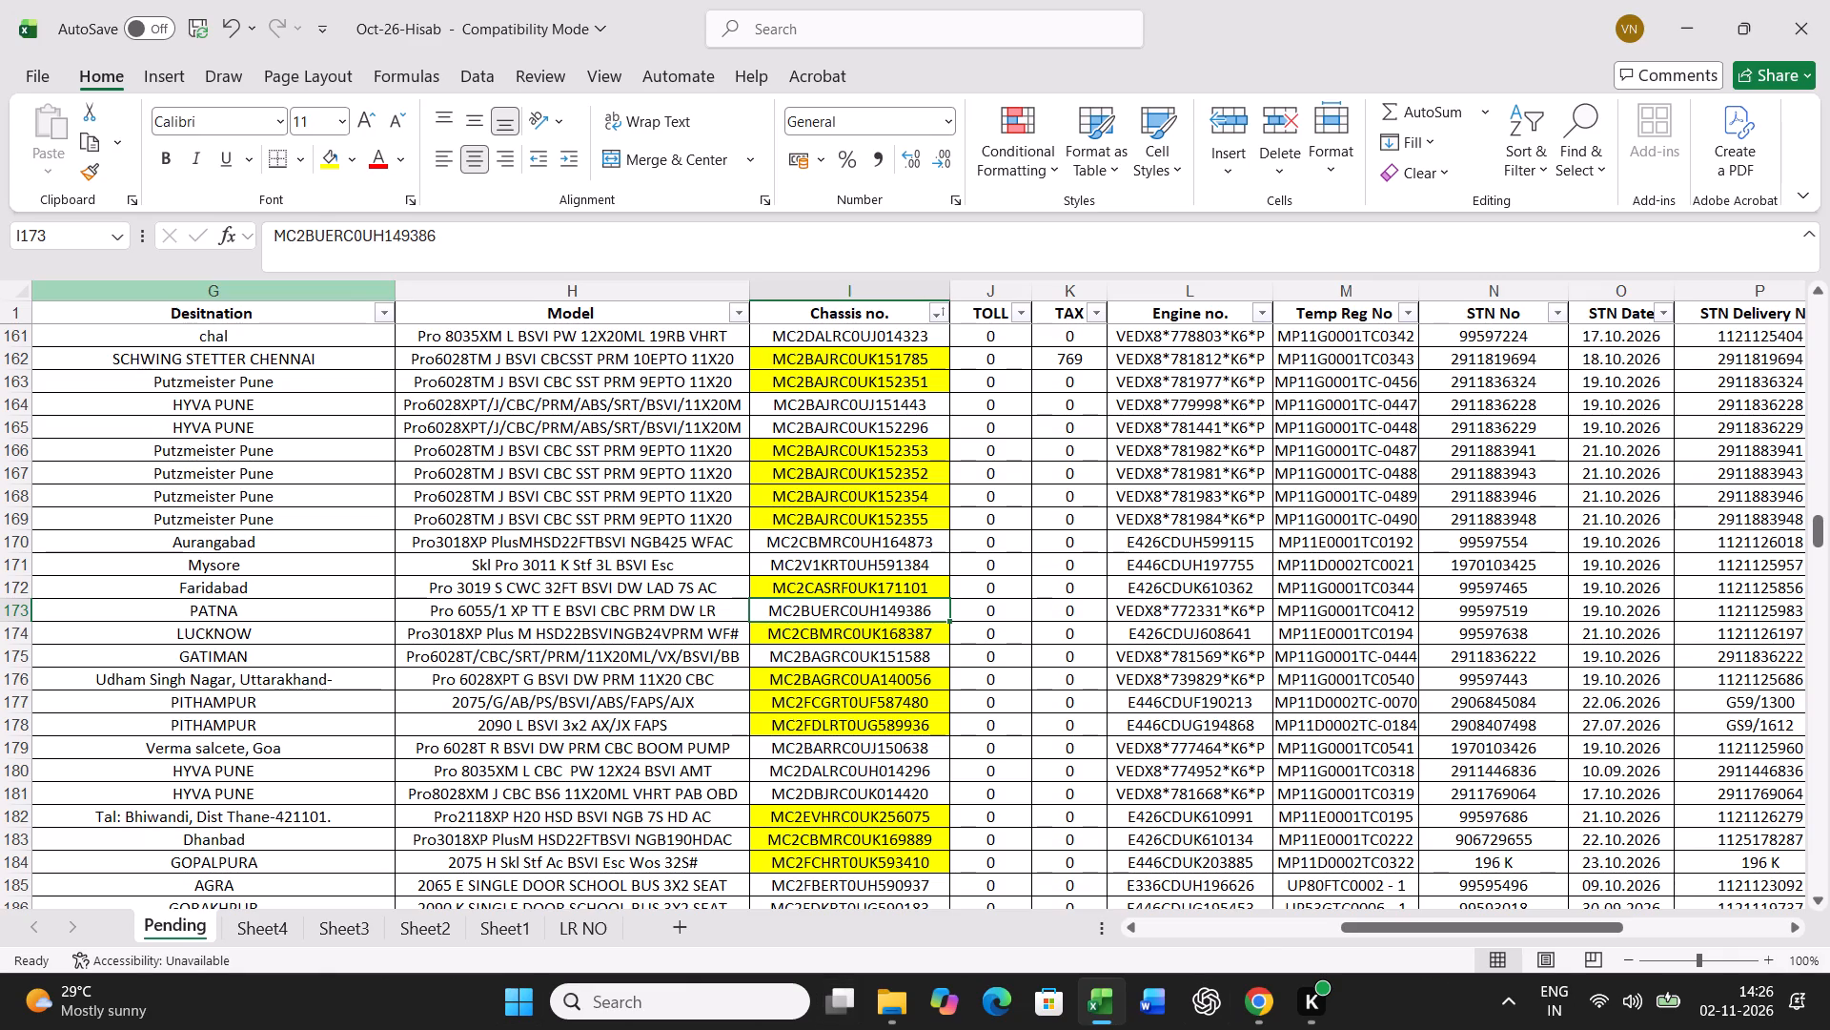
{"action": "left_click", "coordinate": [327, 166]}
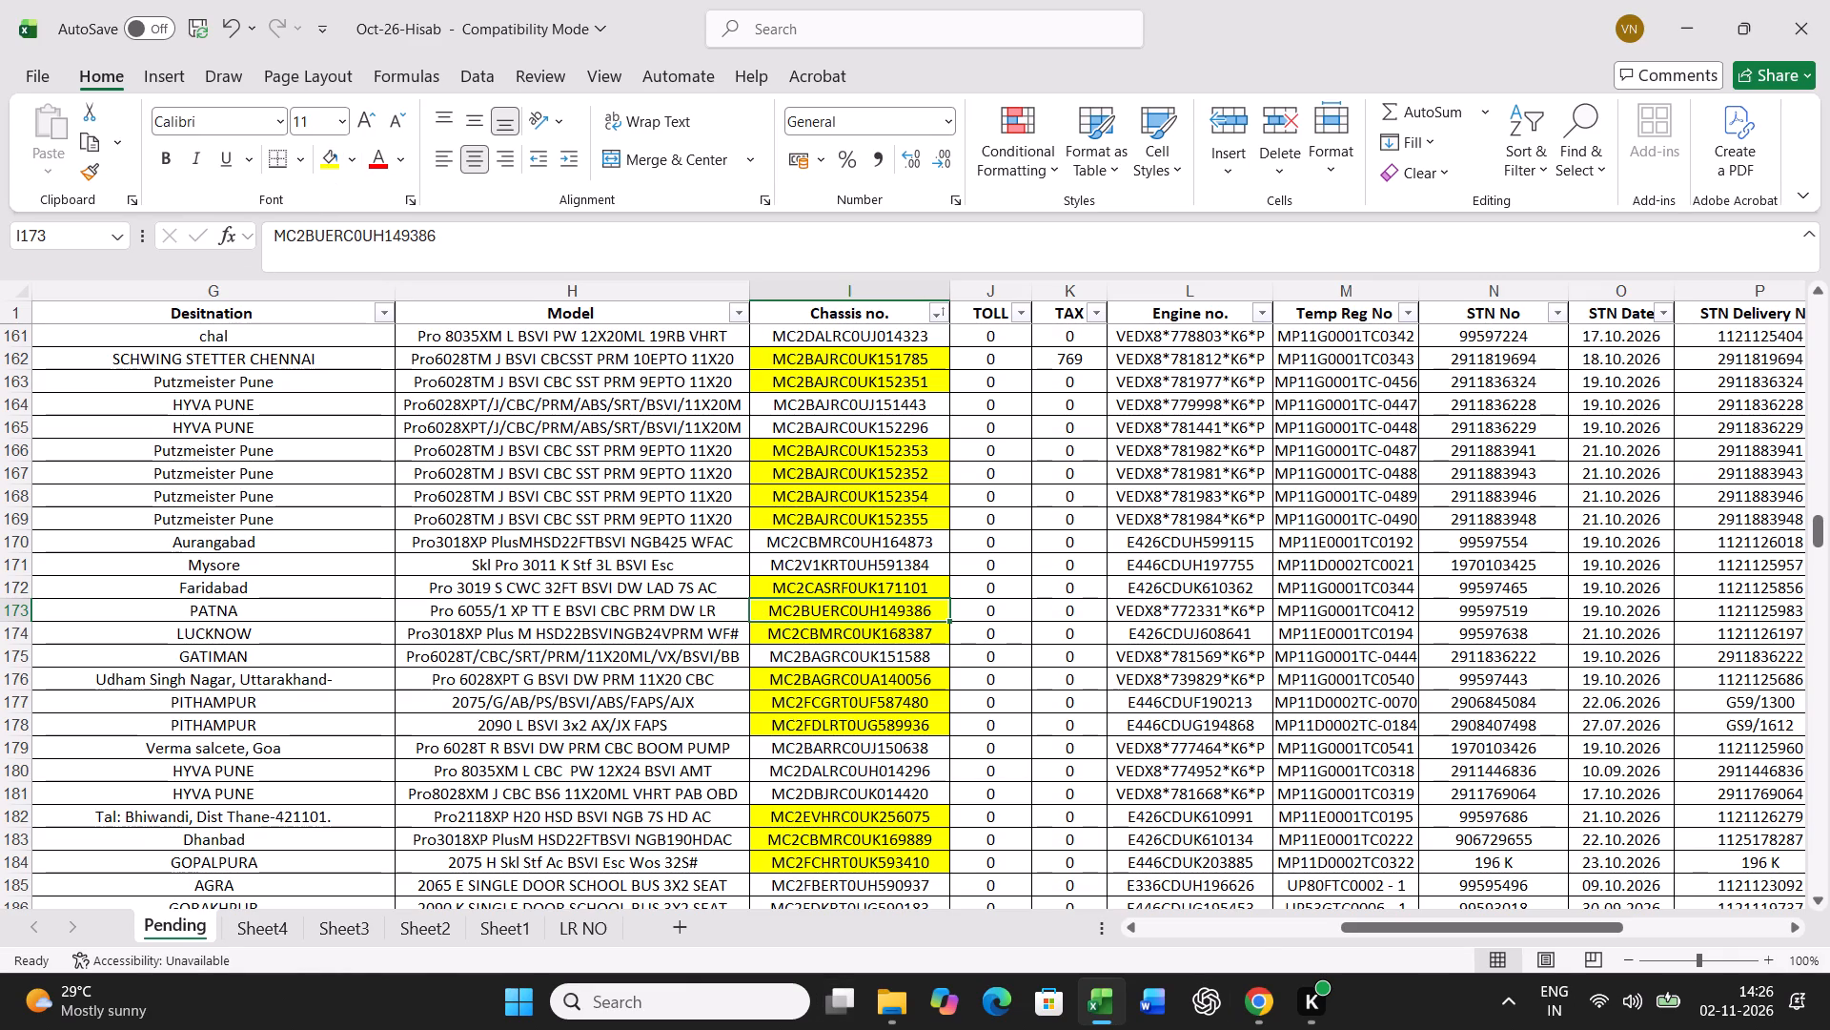
{"action": "key", "text": "ctrl+f"}
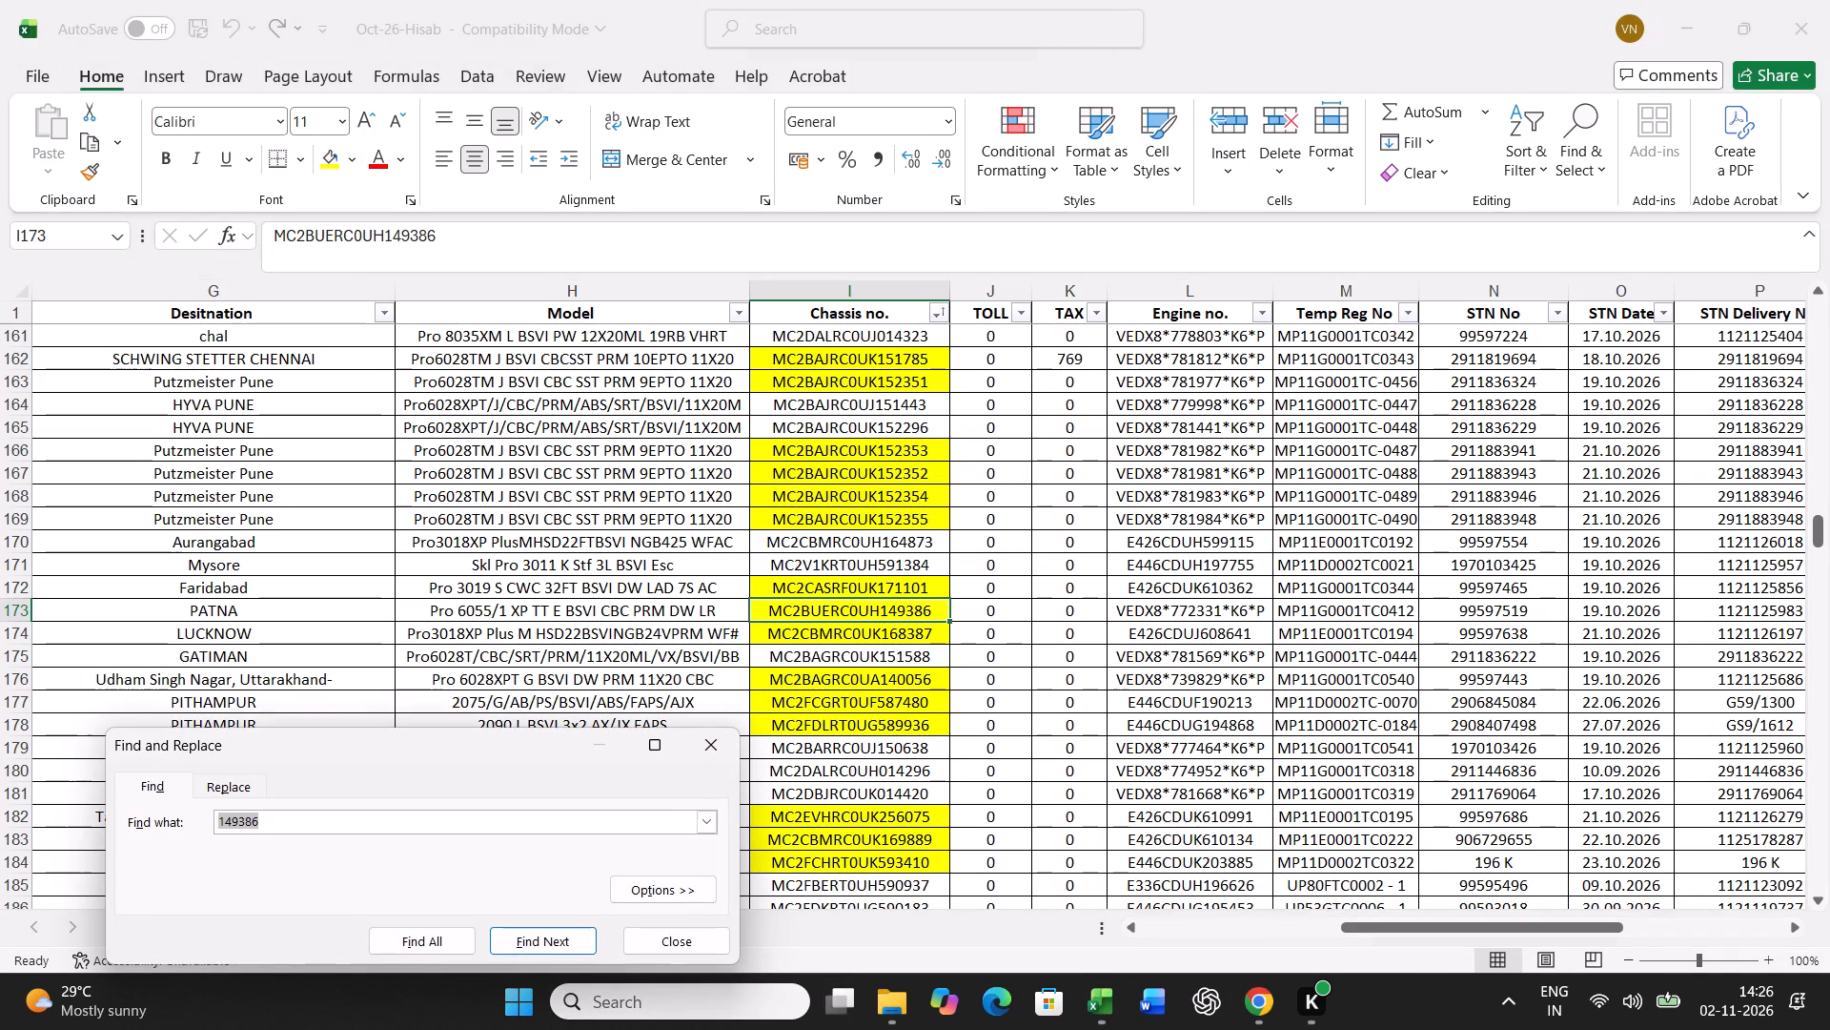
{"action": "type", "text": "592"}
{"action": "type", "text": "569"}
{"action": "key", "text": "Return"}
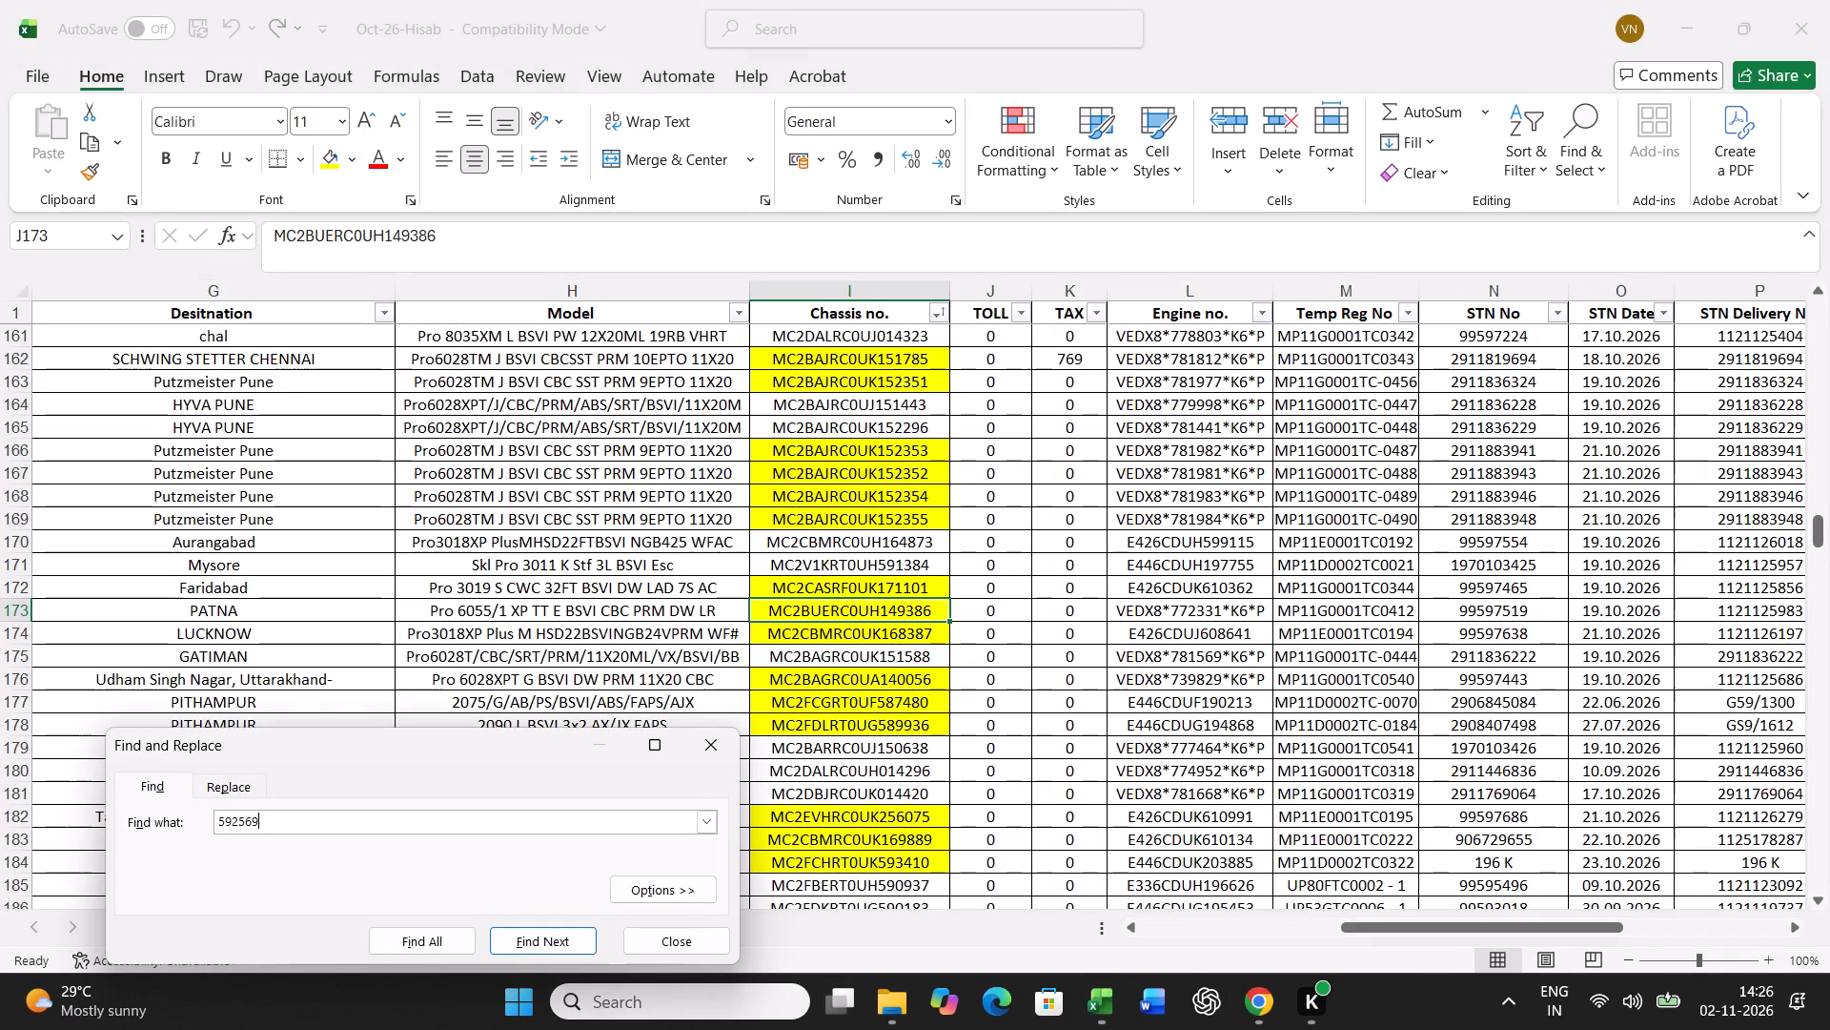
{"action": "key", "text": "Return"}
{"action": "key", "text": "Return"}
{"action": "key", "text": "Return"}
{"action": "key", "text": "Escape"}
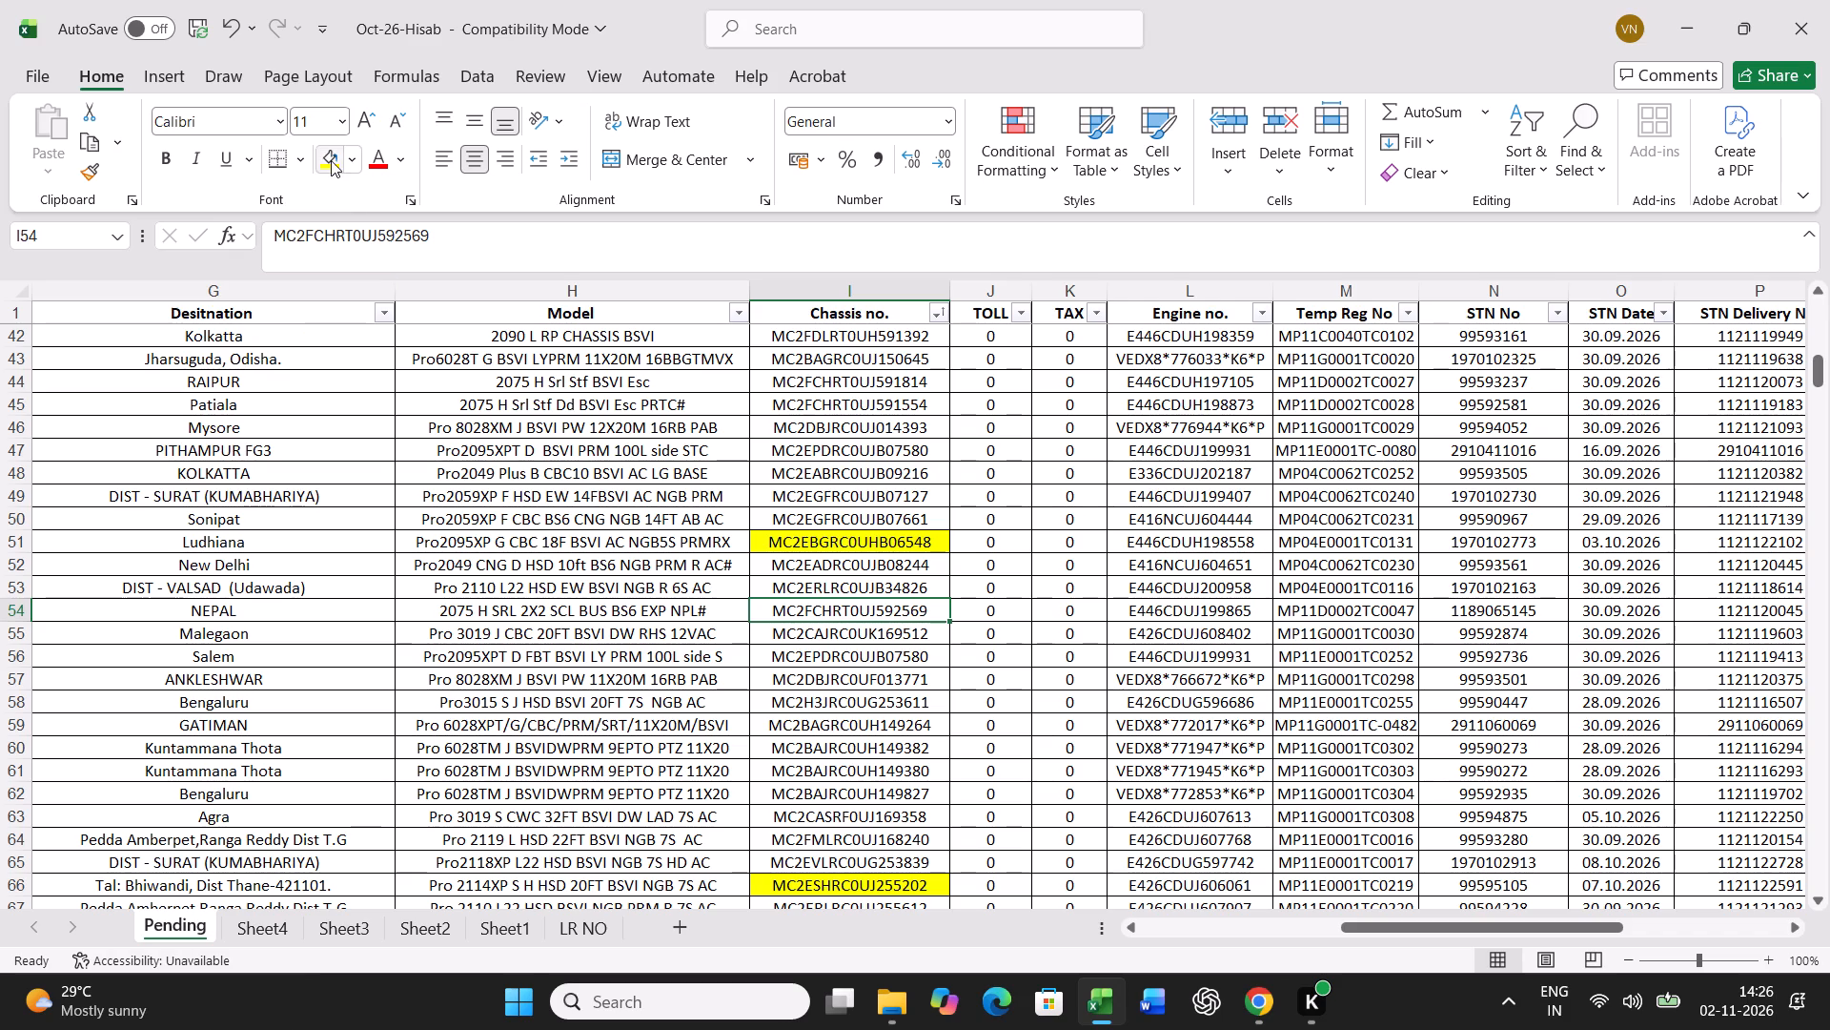
{"action": "left_click", "coordinate": [331, 160]}
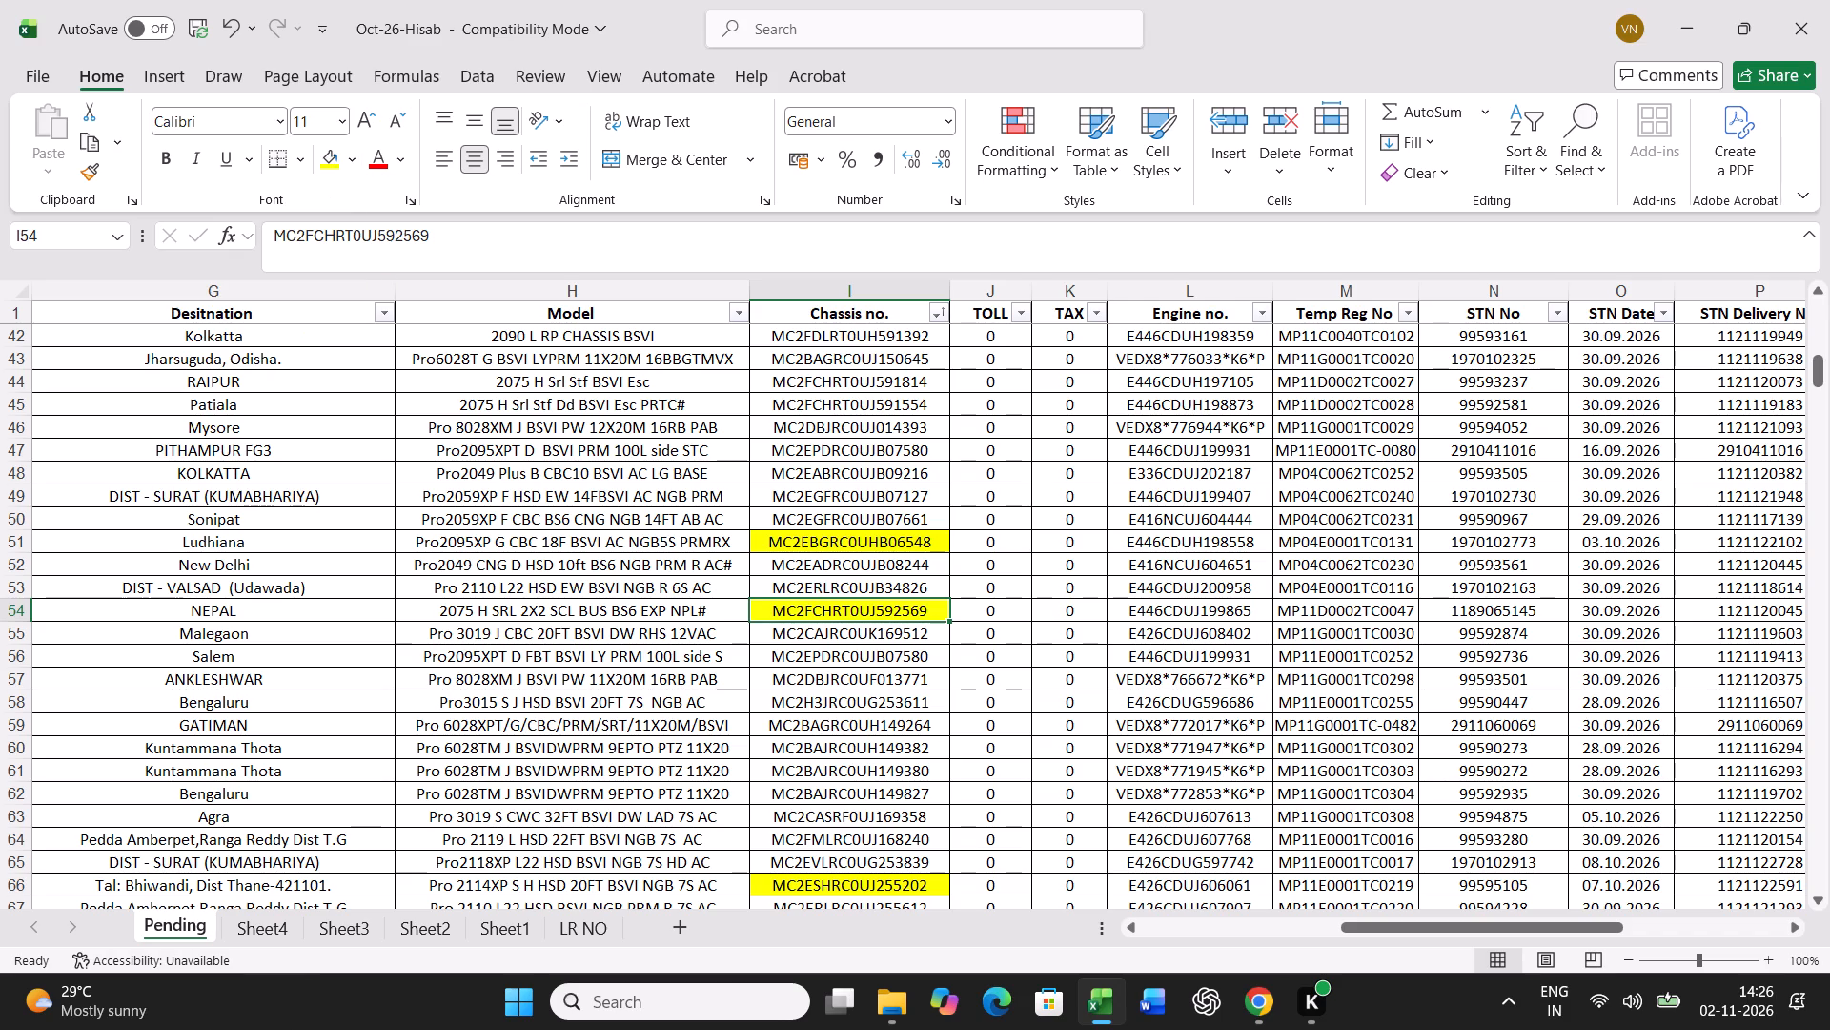
Find the chassis number ending in 165375 and fill its cell yellow.
{"action": "key", "text": "ctrl+f"}
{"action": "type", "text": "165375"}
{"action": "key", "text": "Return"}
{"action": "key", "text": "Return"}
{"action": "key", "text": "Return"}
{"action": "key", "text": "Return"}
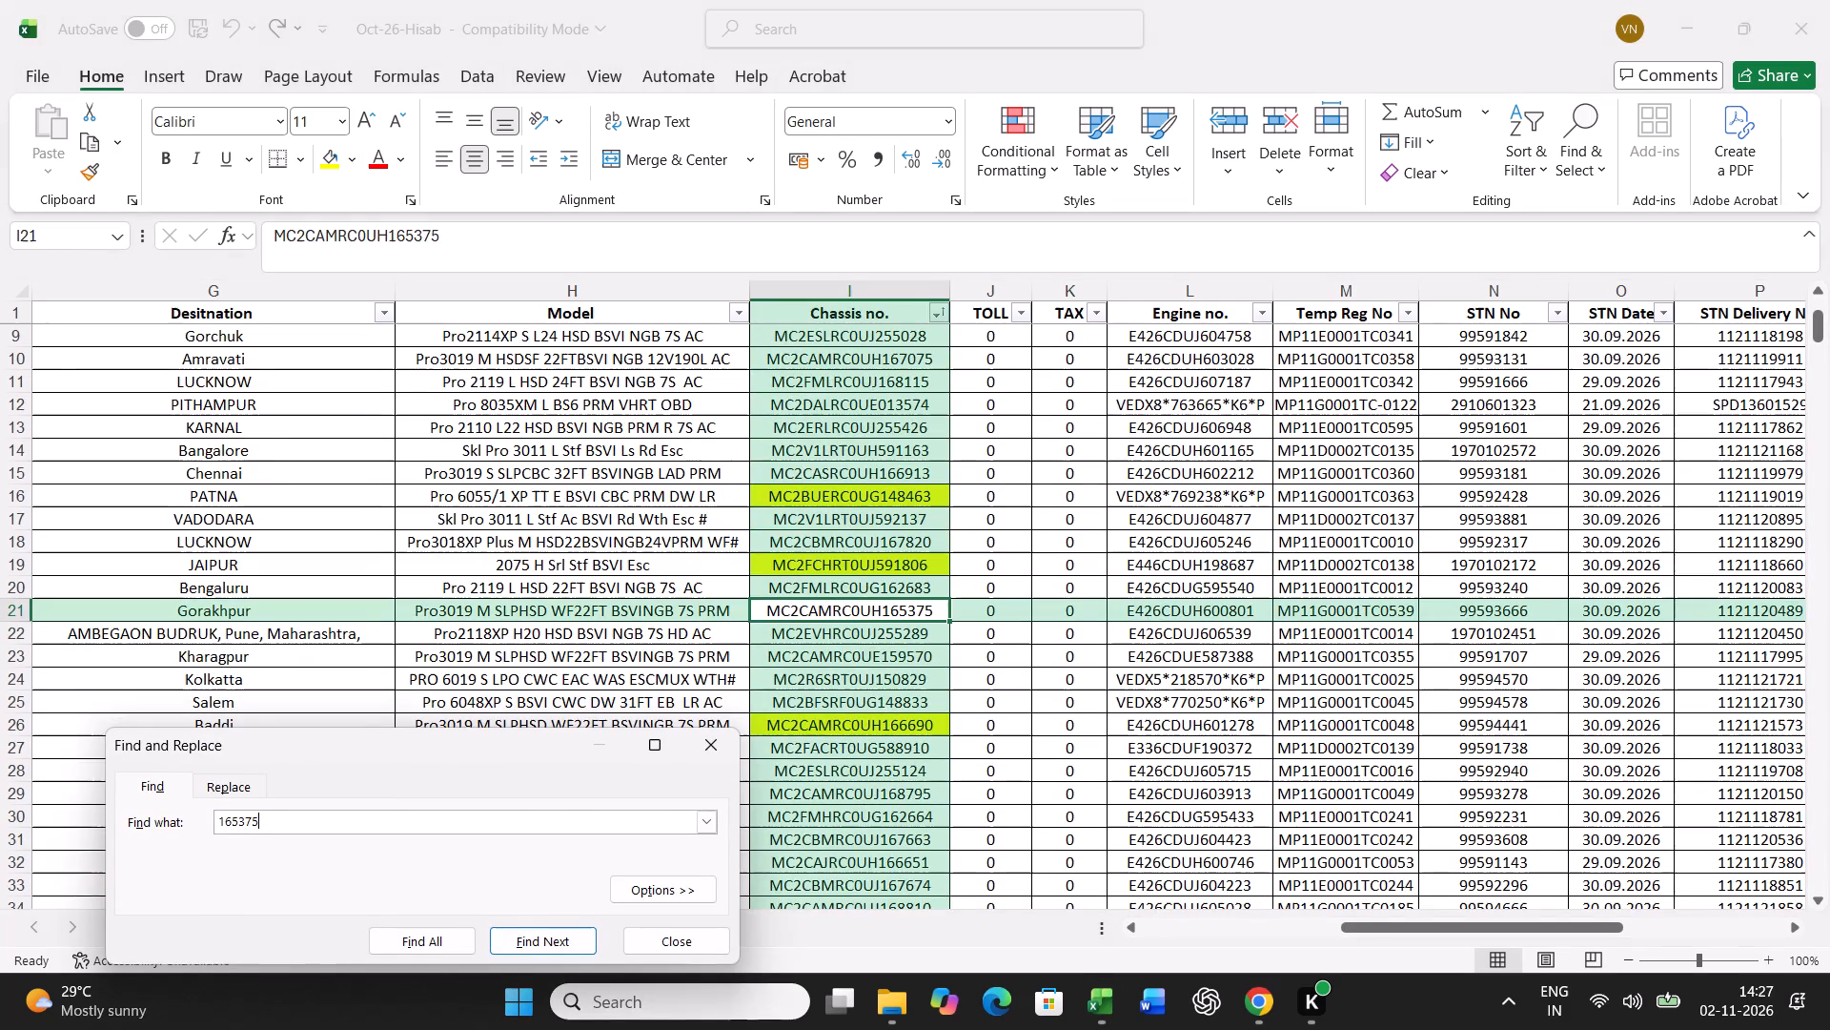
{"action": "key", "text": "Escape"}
{"action": "left_click", "coordinate": [322, 156]}
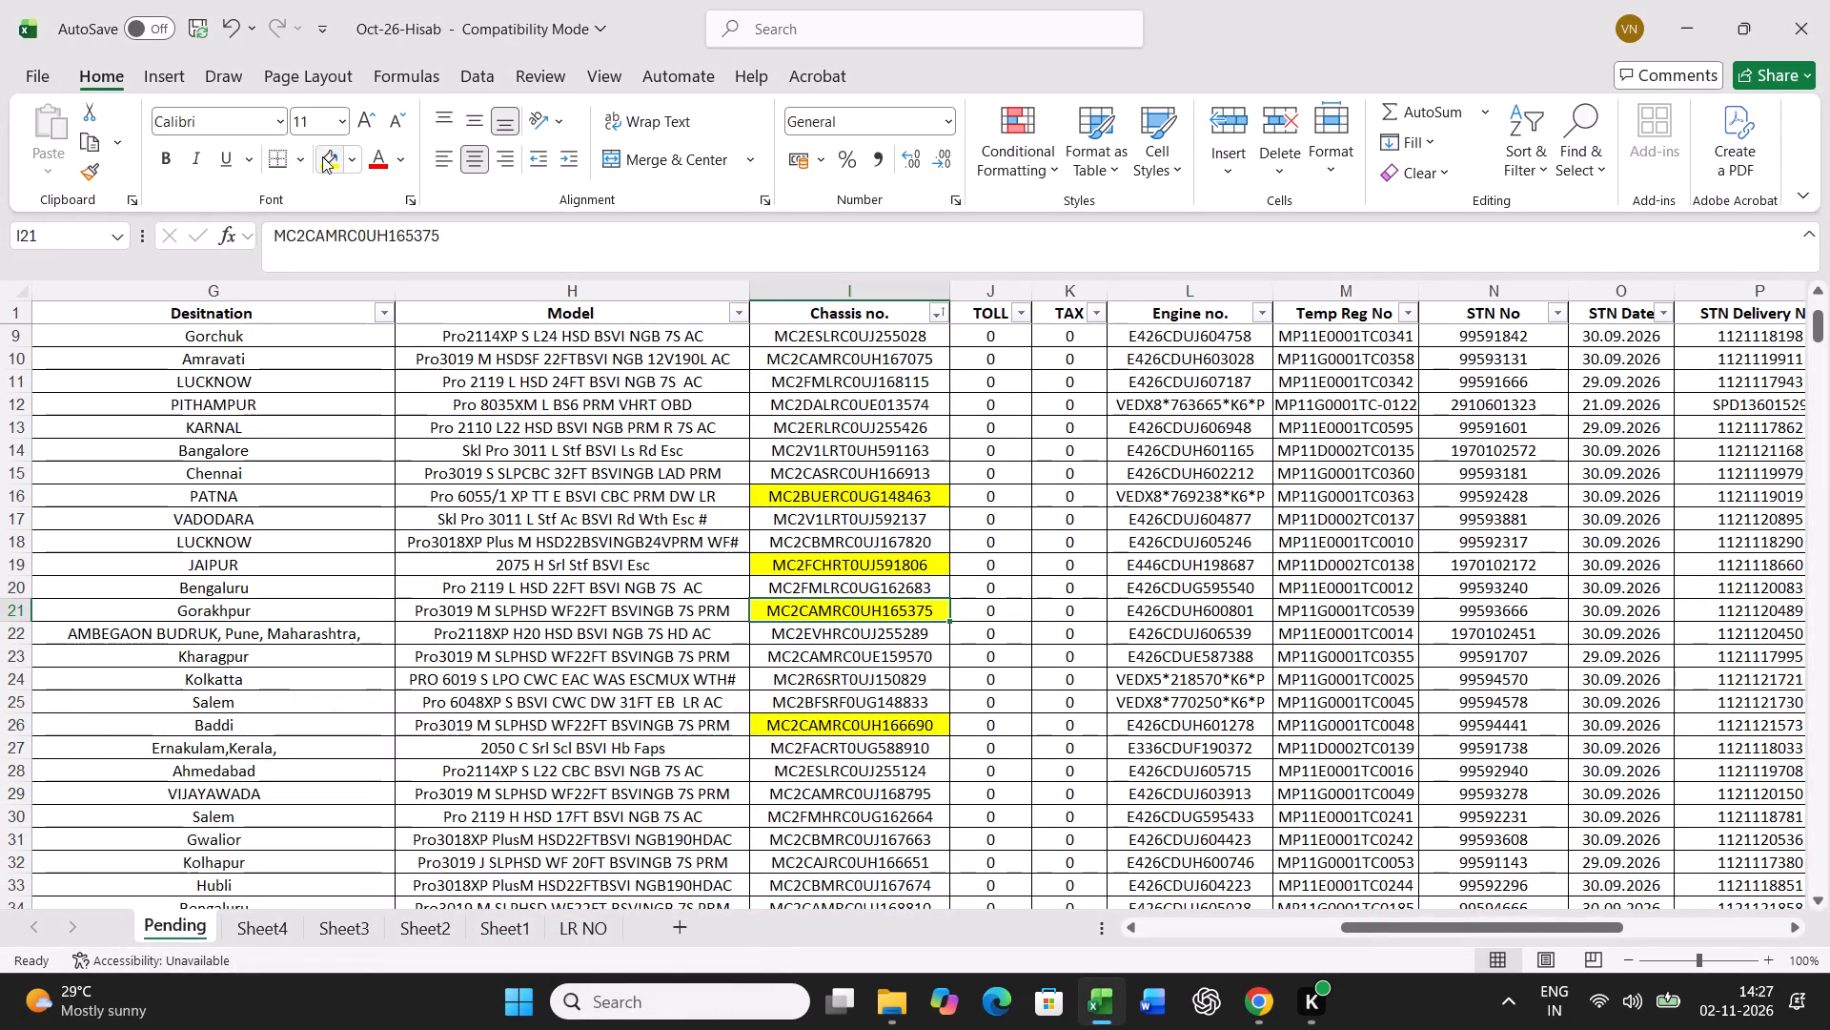
Add a new blank worksheet to the workbook.
{"action": "left_click", "coordinate": [676, 935]}
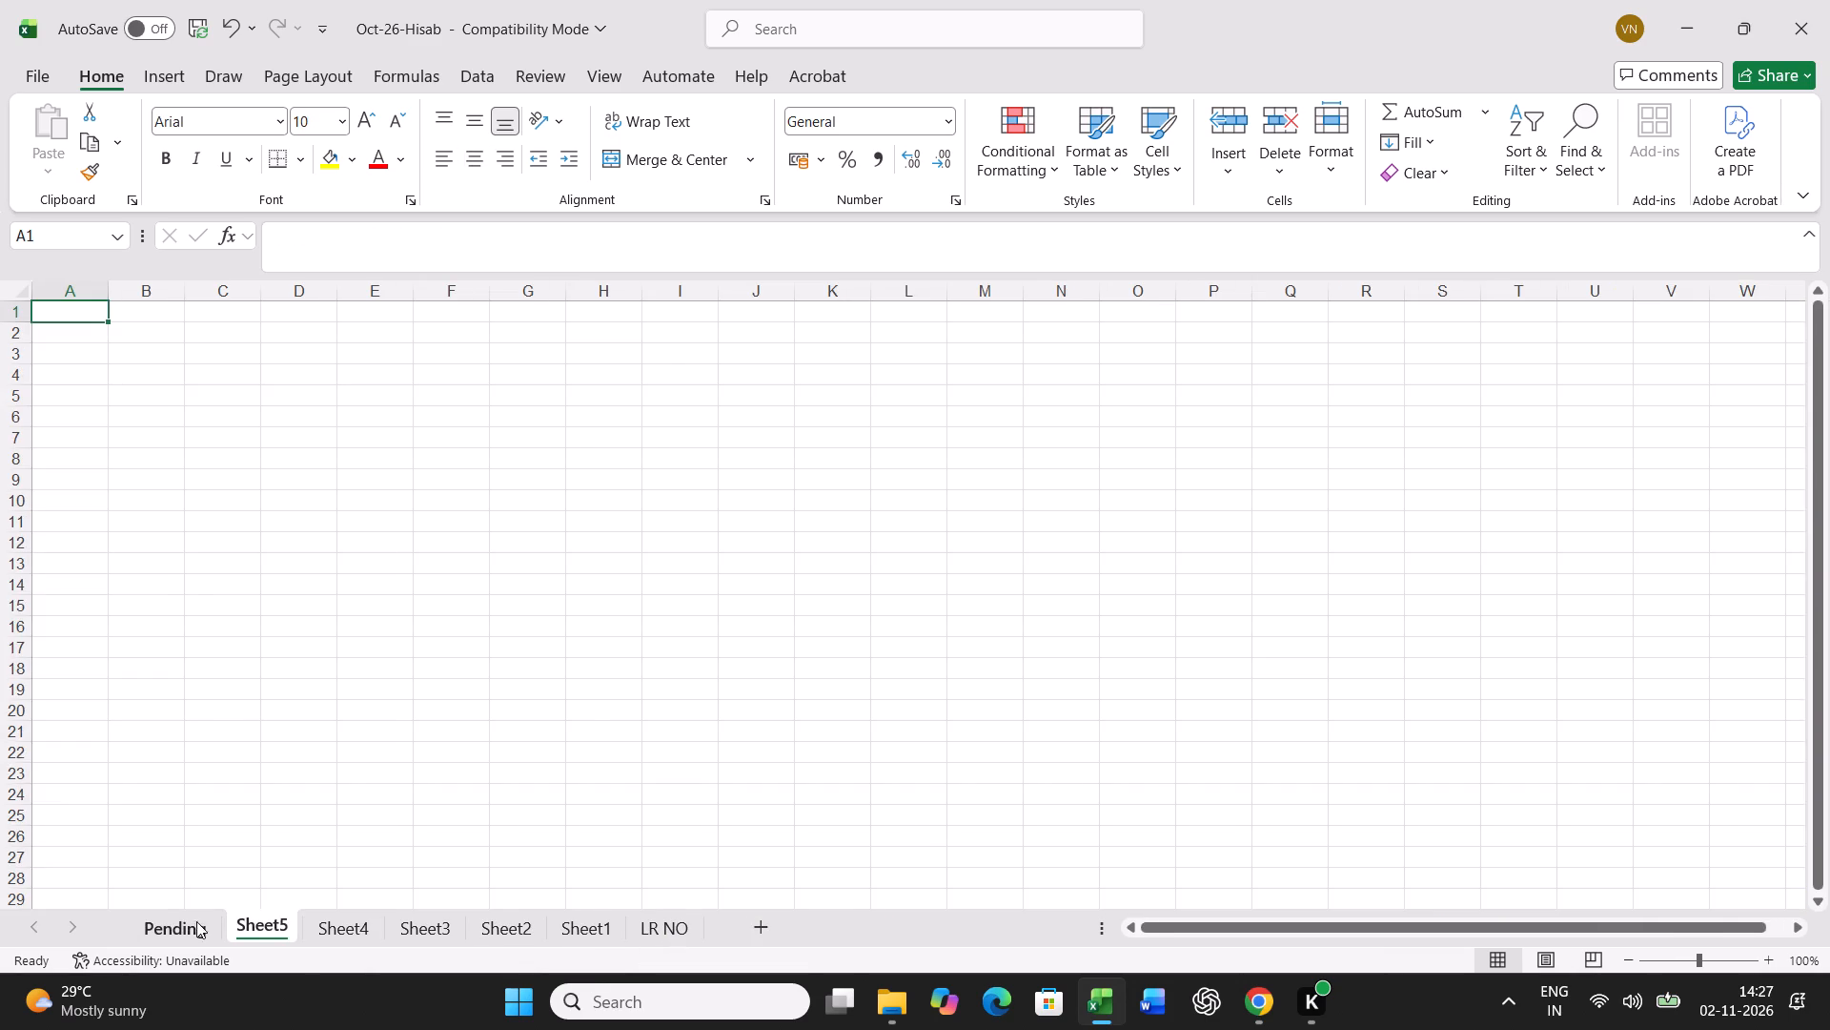
Sort the Pending sheet by the Chassis no. column so that the yellow-filled cells come first.
{"action": "left_click", "coordinate": [185, 921]}
{"action": "left_click", "coordinate": [912, 309]}
{"action": "left_click", "coordinate": [938, 324]}
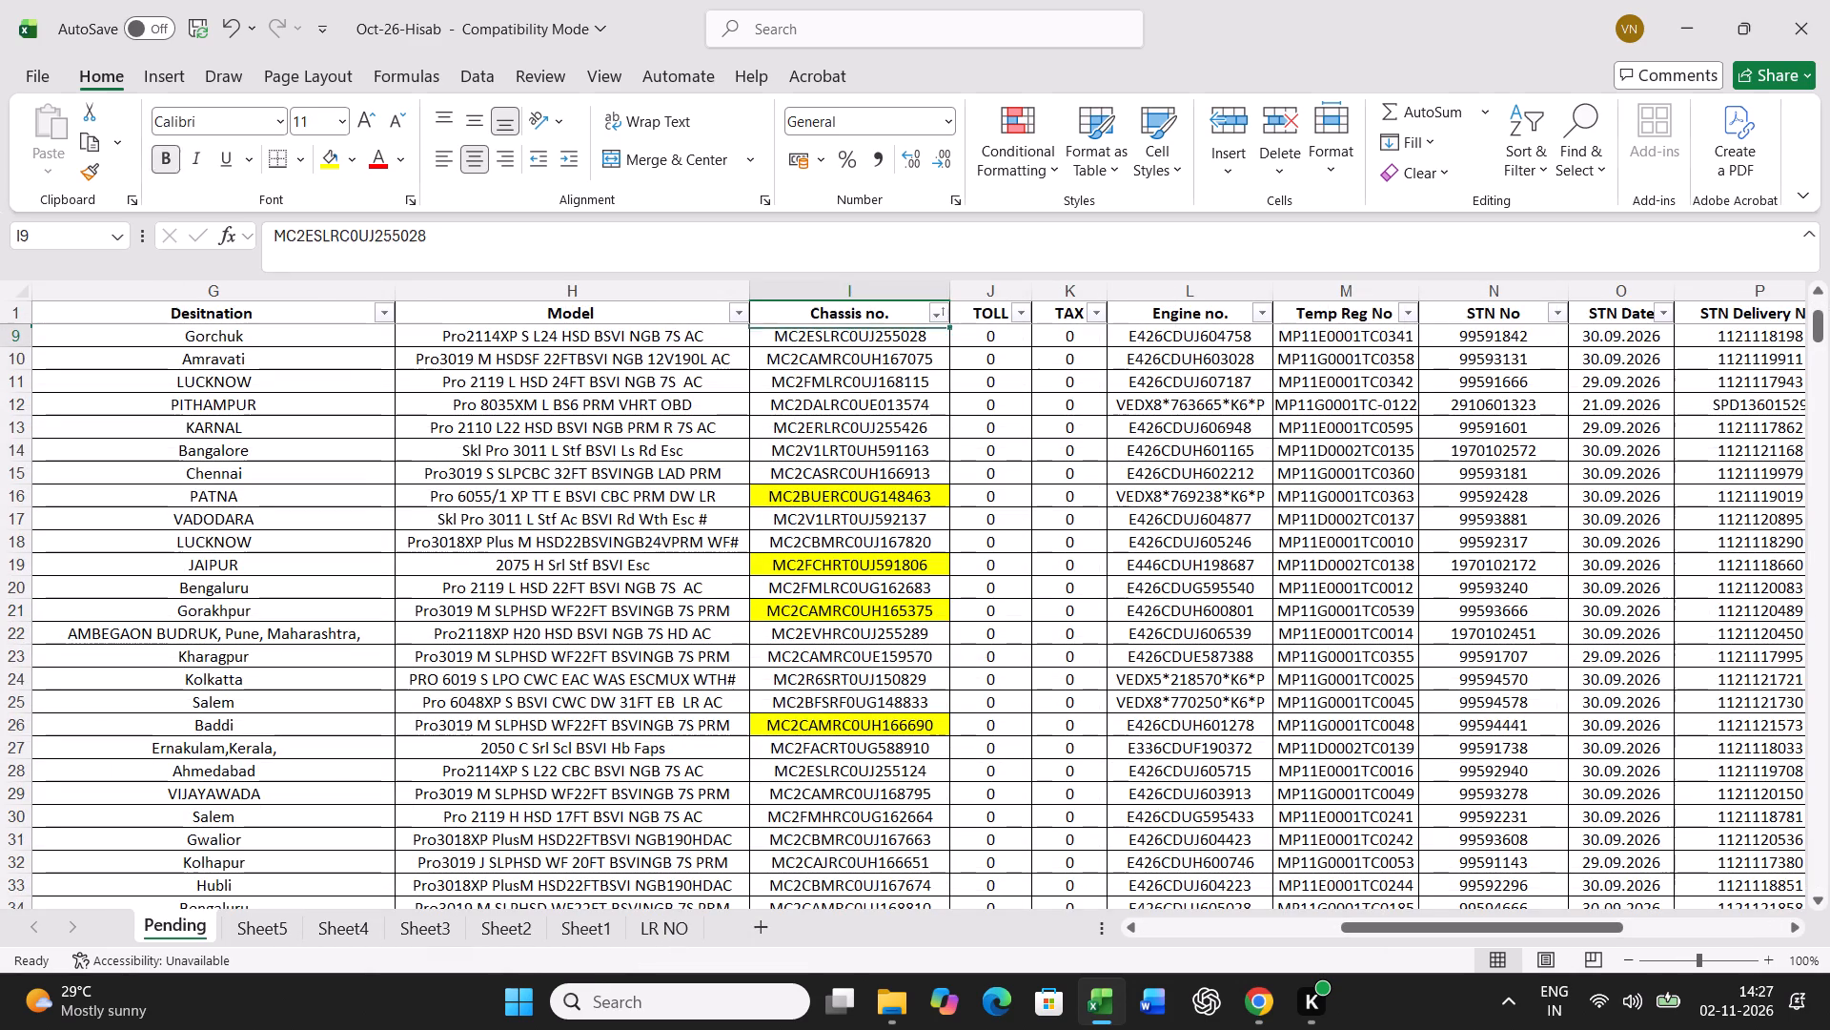
{"action": "left_click", "coordinate": [874, 310]}
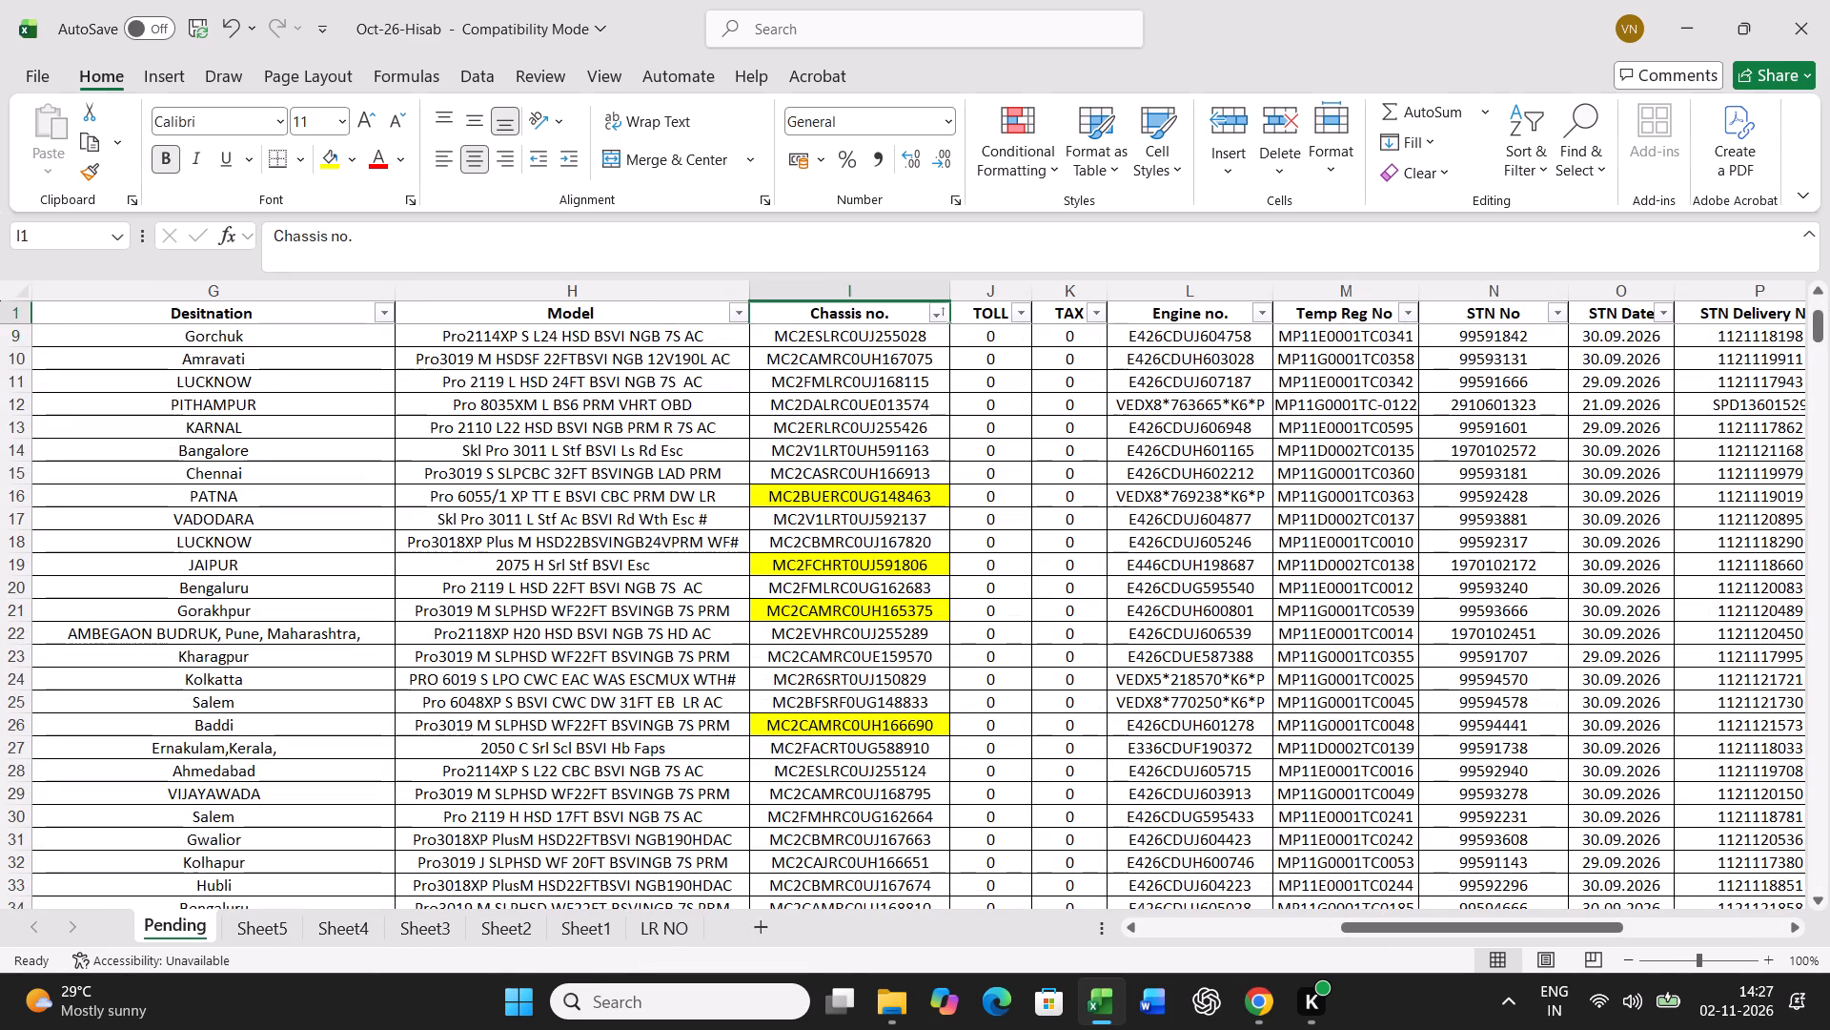
{"action": "left_click", "coordinate": [935, 315]}
{"action": "left_click", "coordinate": [990, 475]}
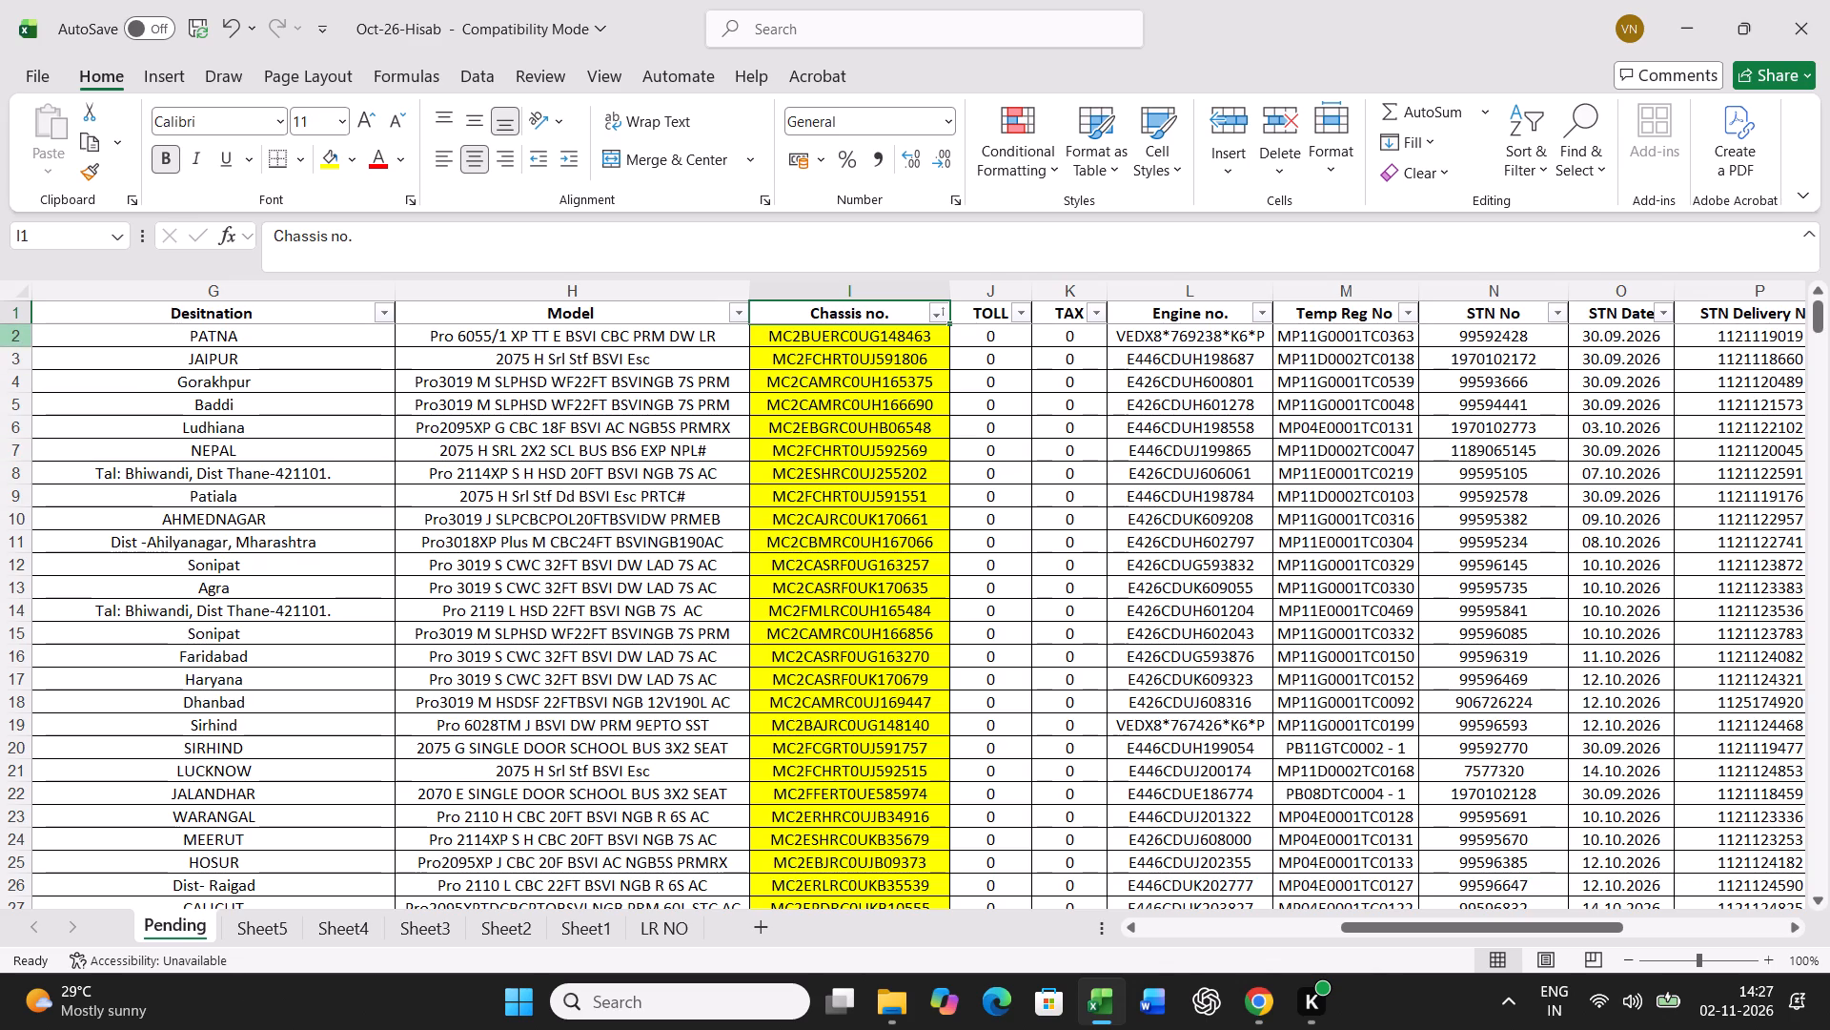
Copy the Pending sheet's header row into the first row of the new blank sheet.
{"action": "left_click", "coordinate": [9, 336]}
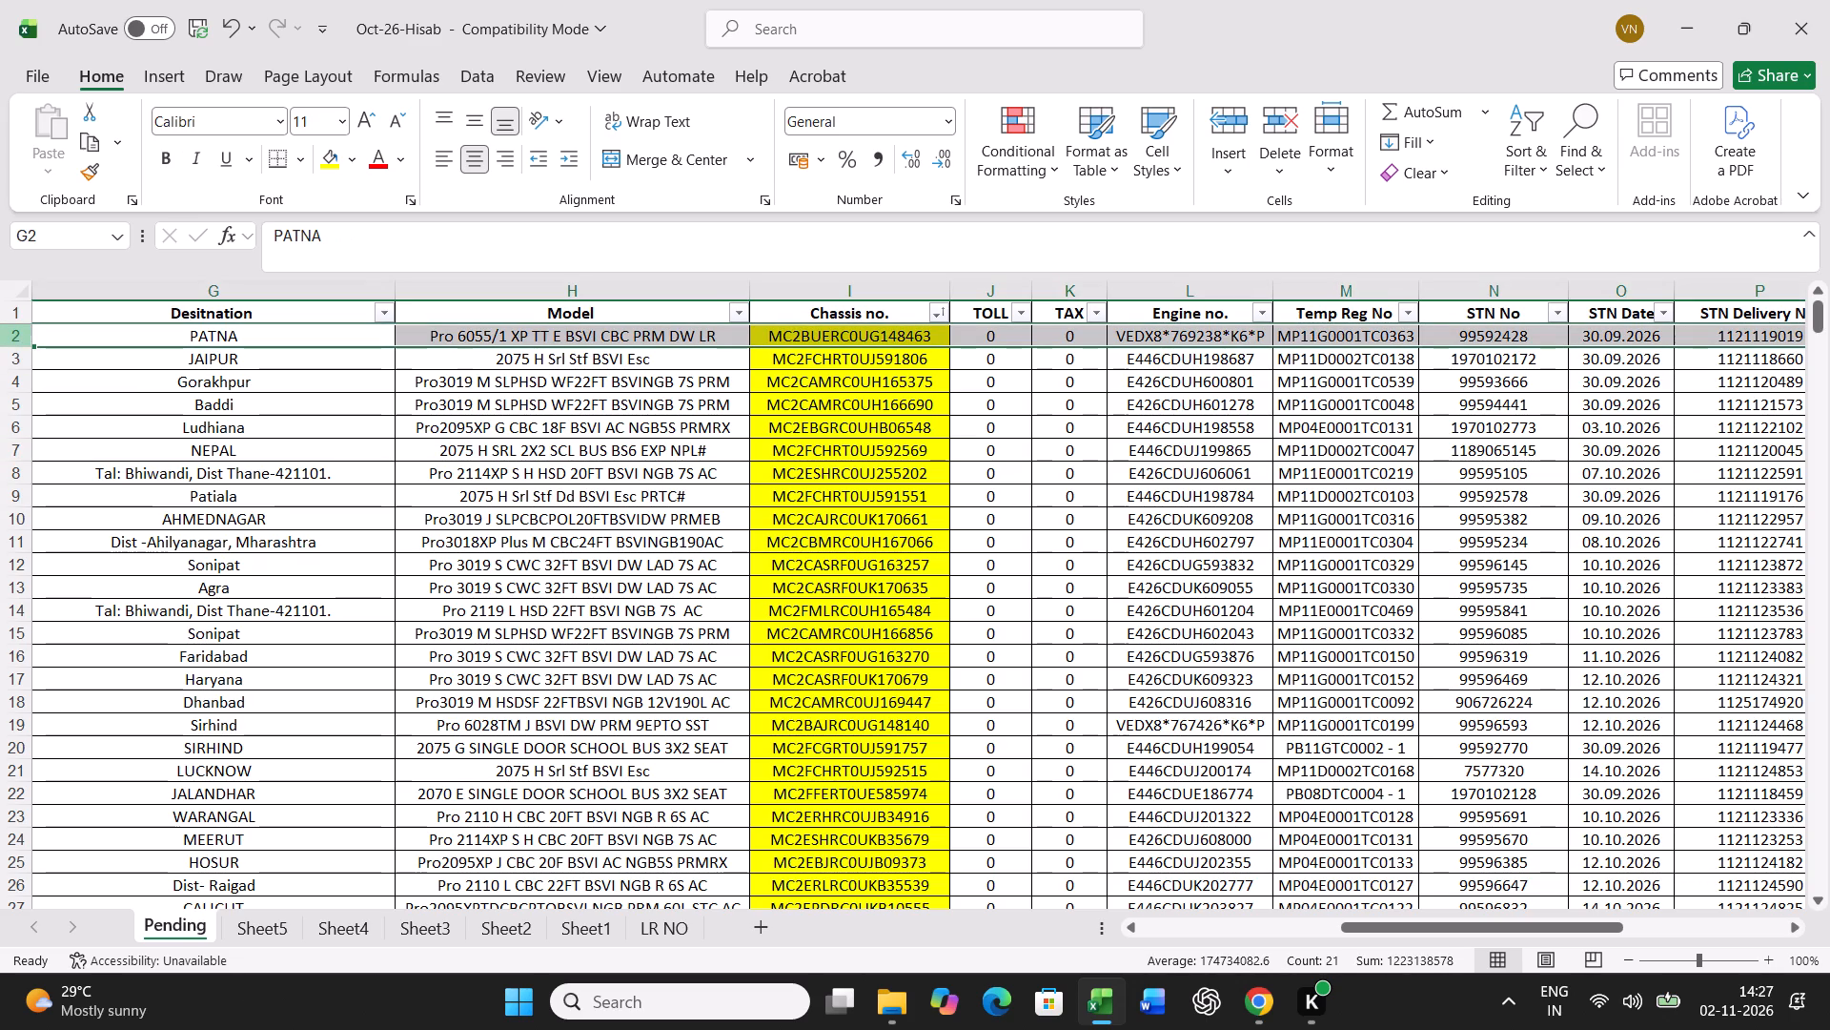
{"action": "left_click", "coordinate": [12, 308]}
{"action": "key", "text": "ctrl+c"}
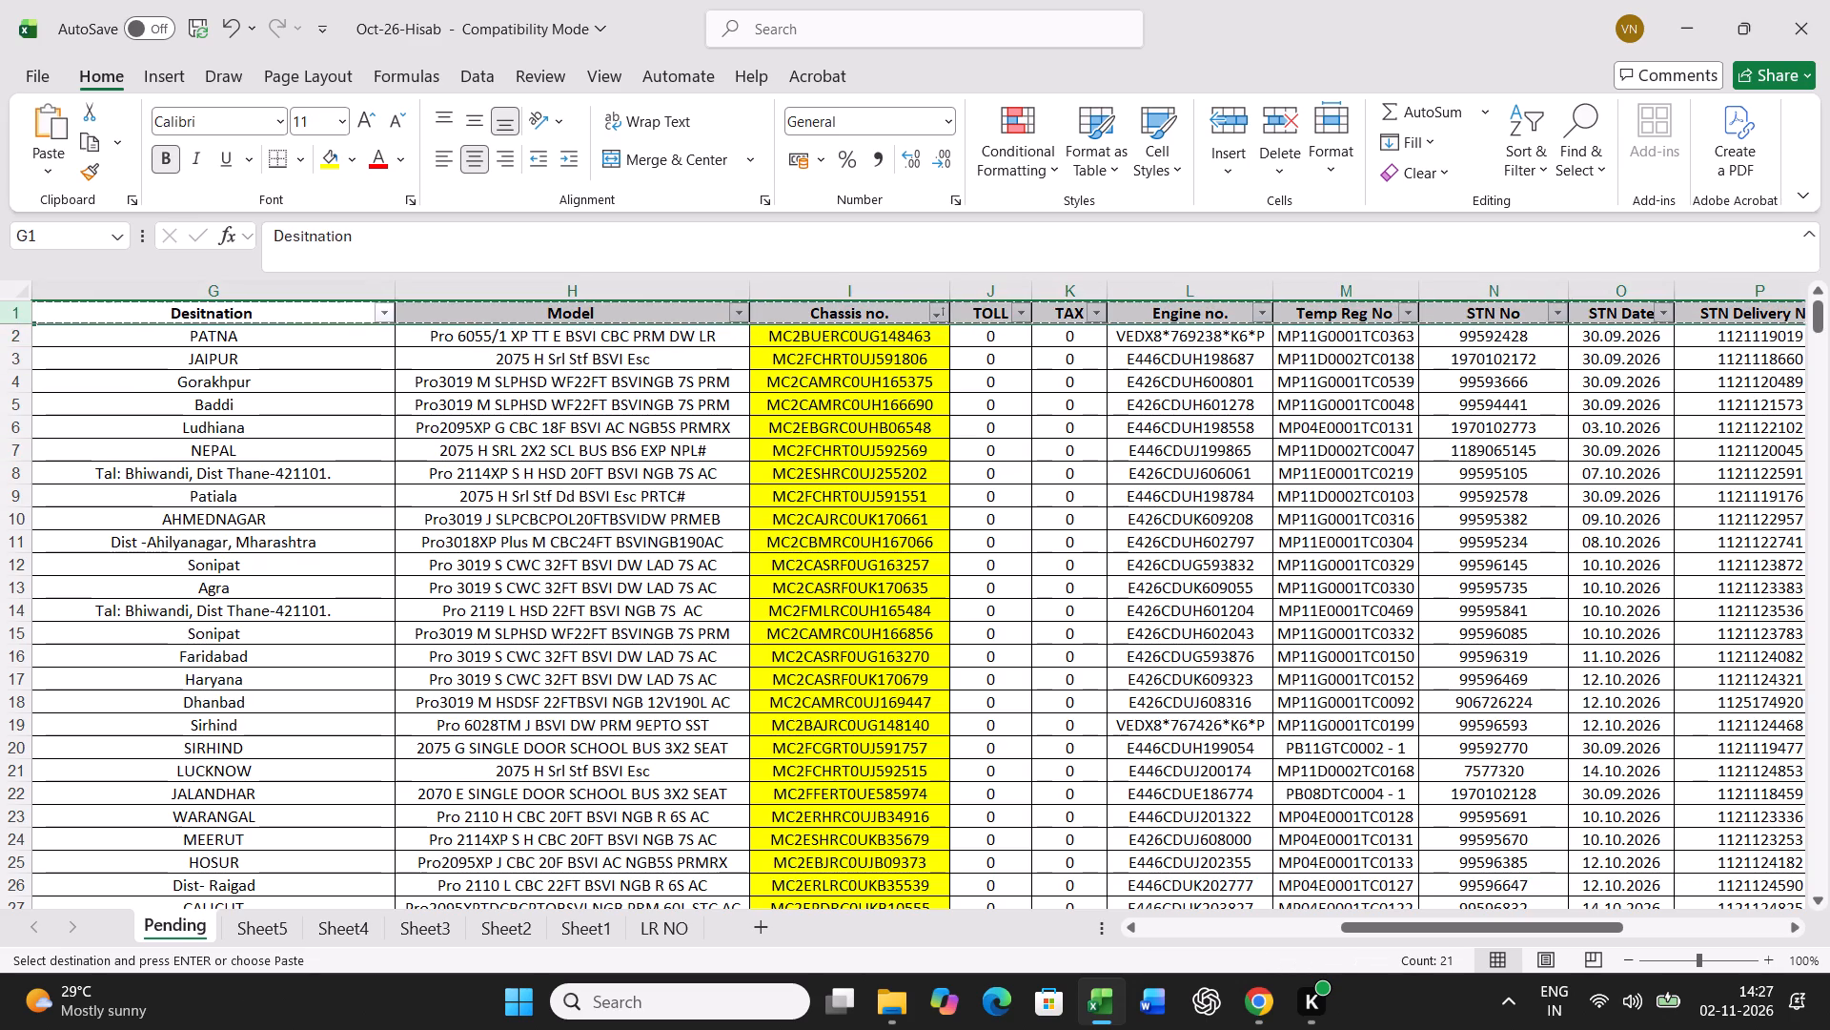
{"action": "left_click", "coordinate": [272, 918]}
{"action": "key", "text": "ctrl+v"}
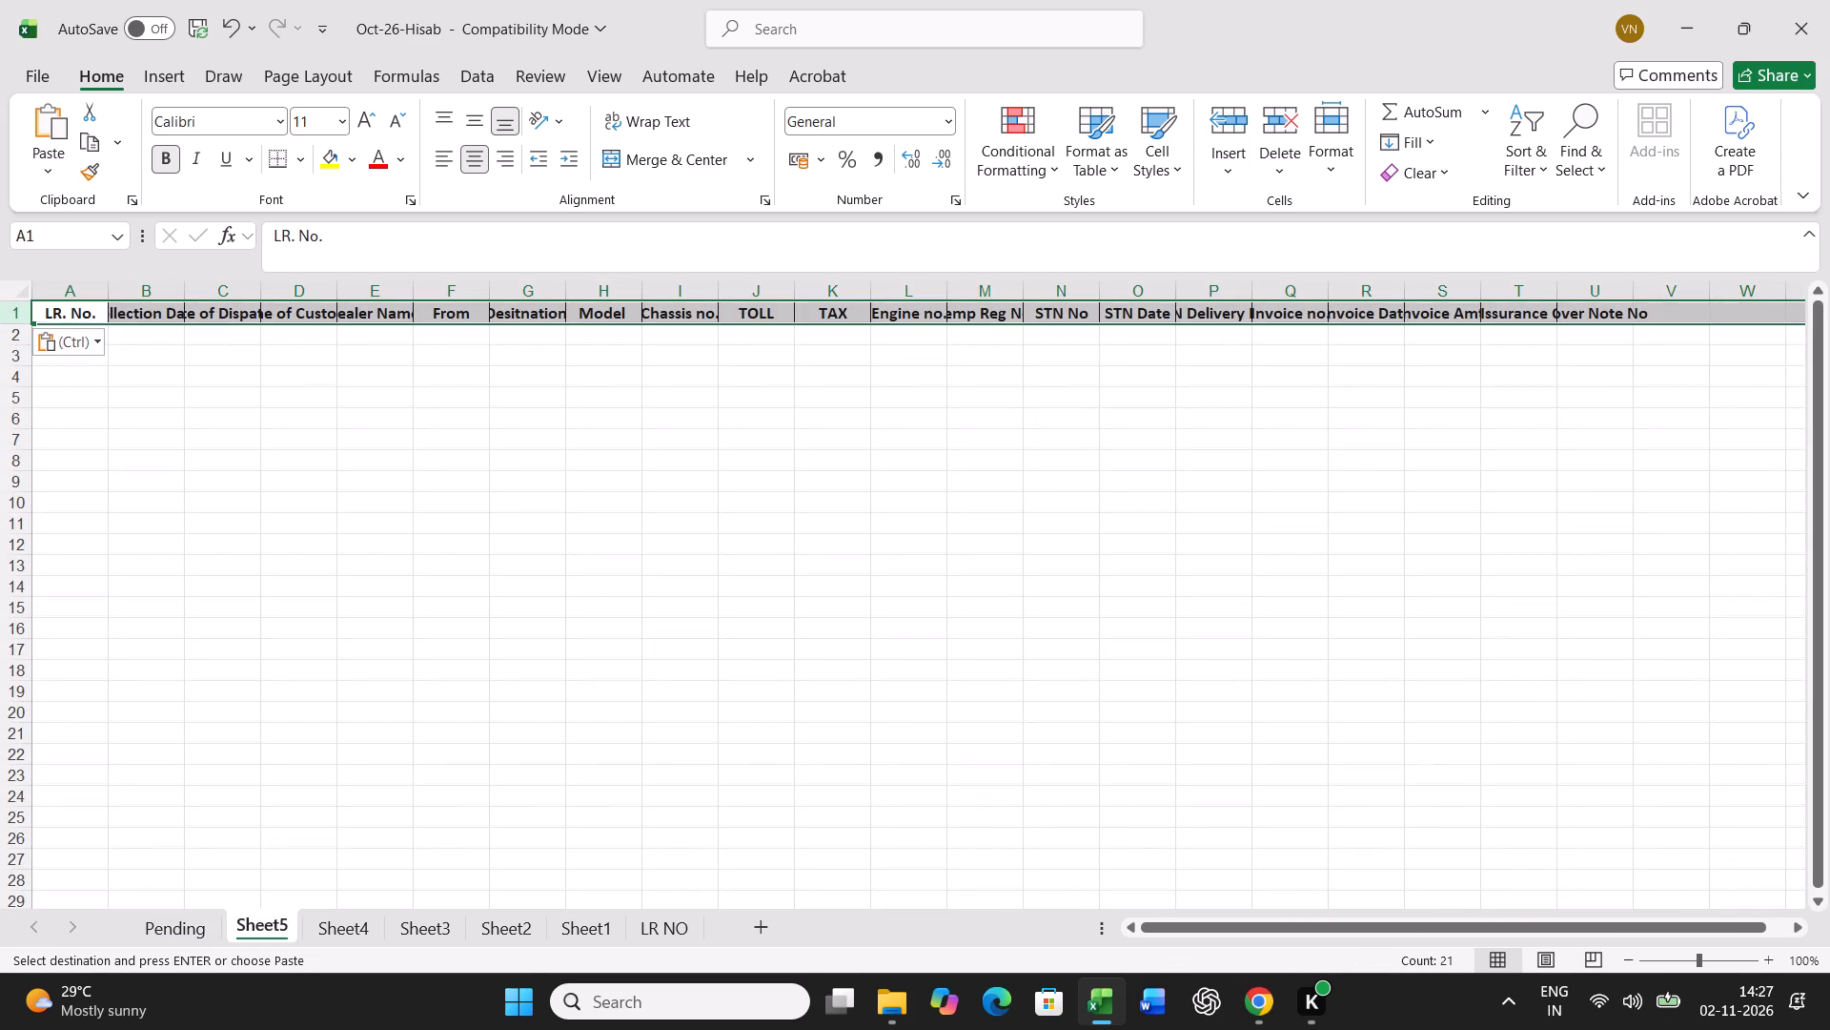
Move the yellow-highlighted rows 2 to 115 from the Pending sheet into Sheet5, starting at row 2 below the header.
{"action": "left_click", "coordinate": [173, 920]}
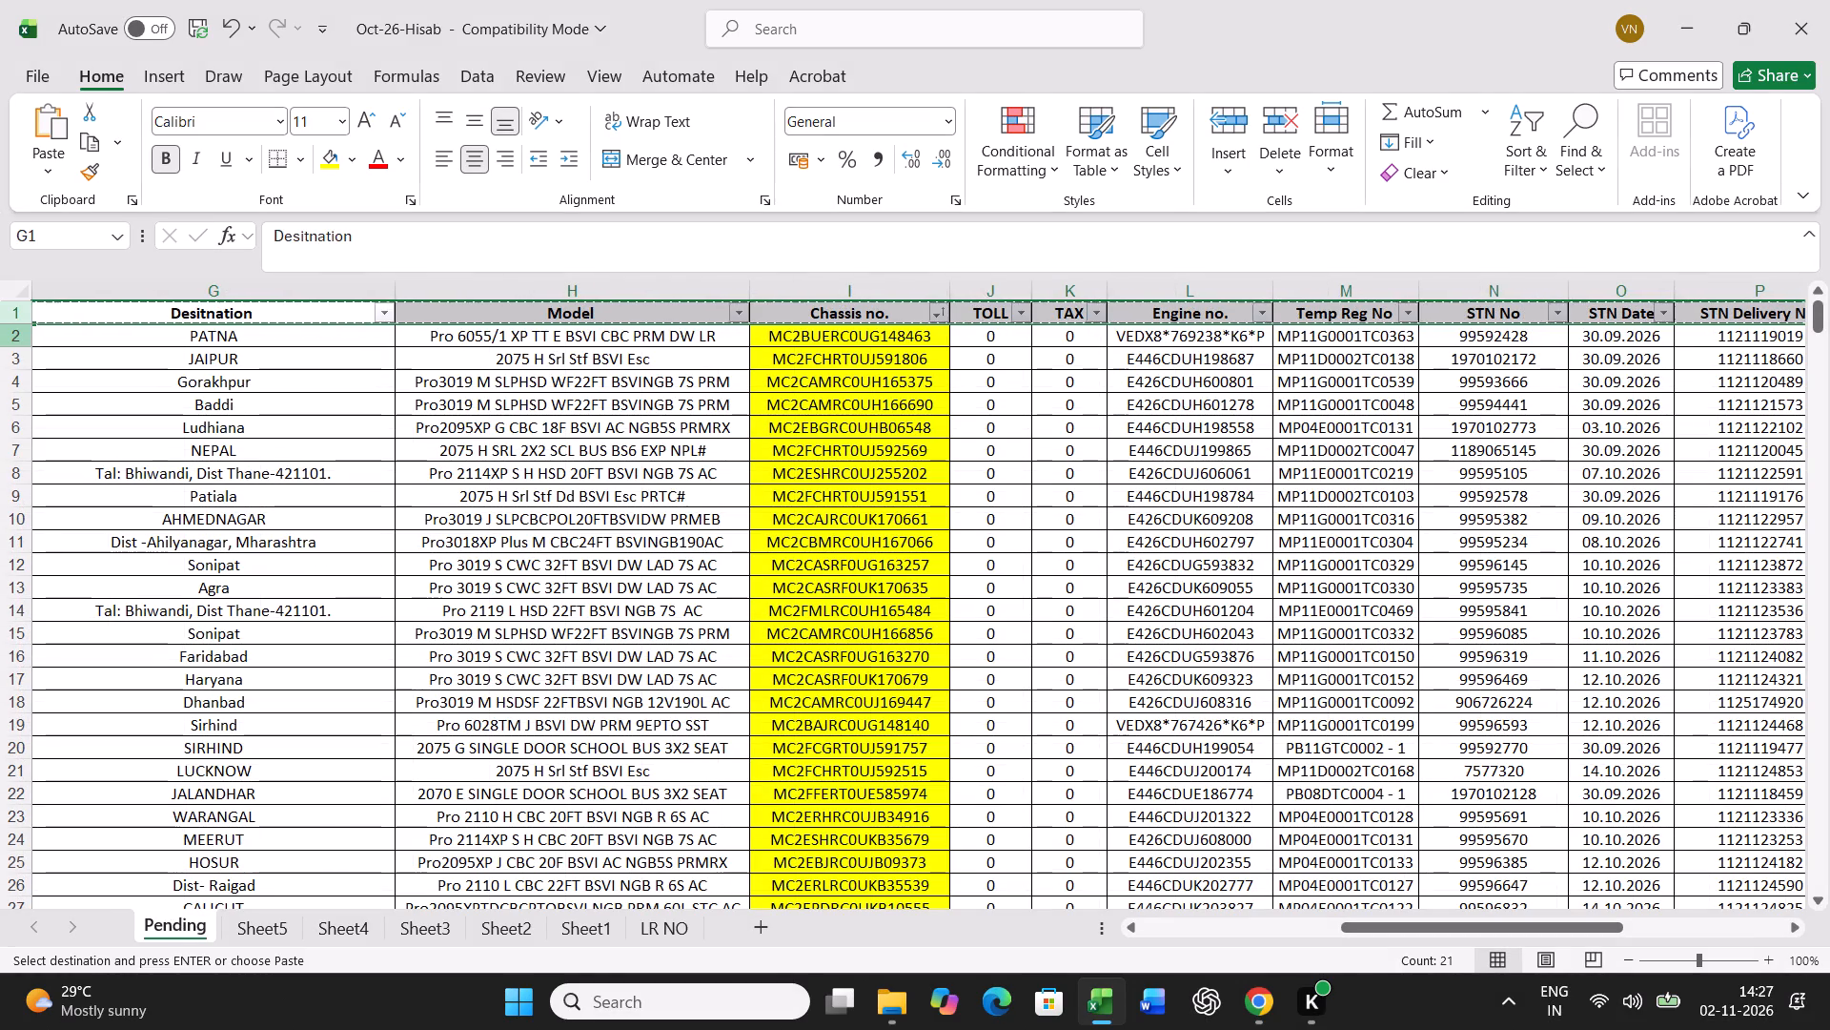
{"action": "key", "text": "Escape"}
{"action": "left_click_drag", "start_coordinate": [14, 332], "coordinate": [0, 877]}
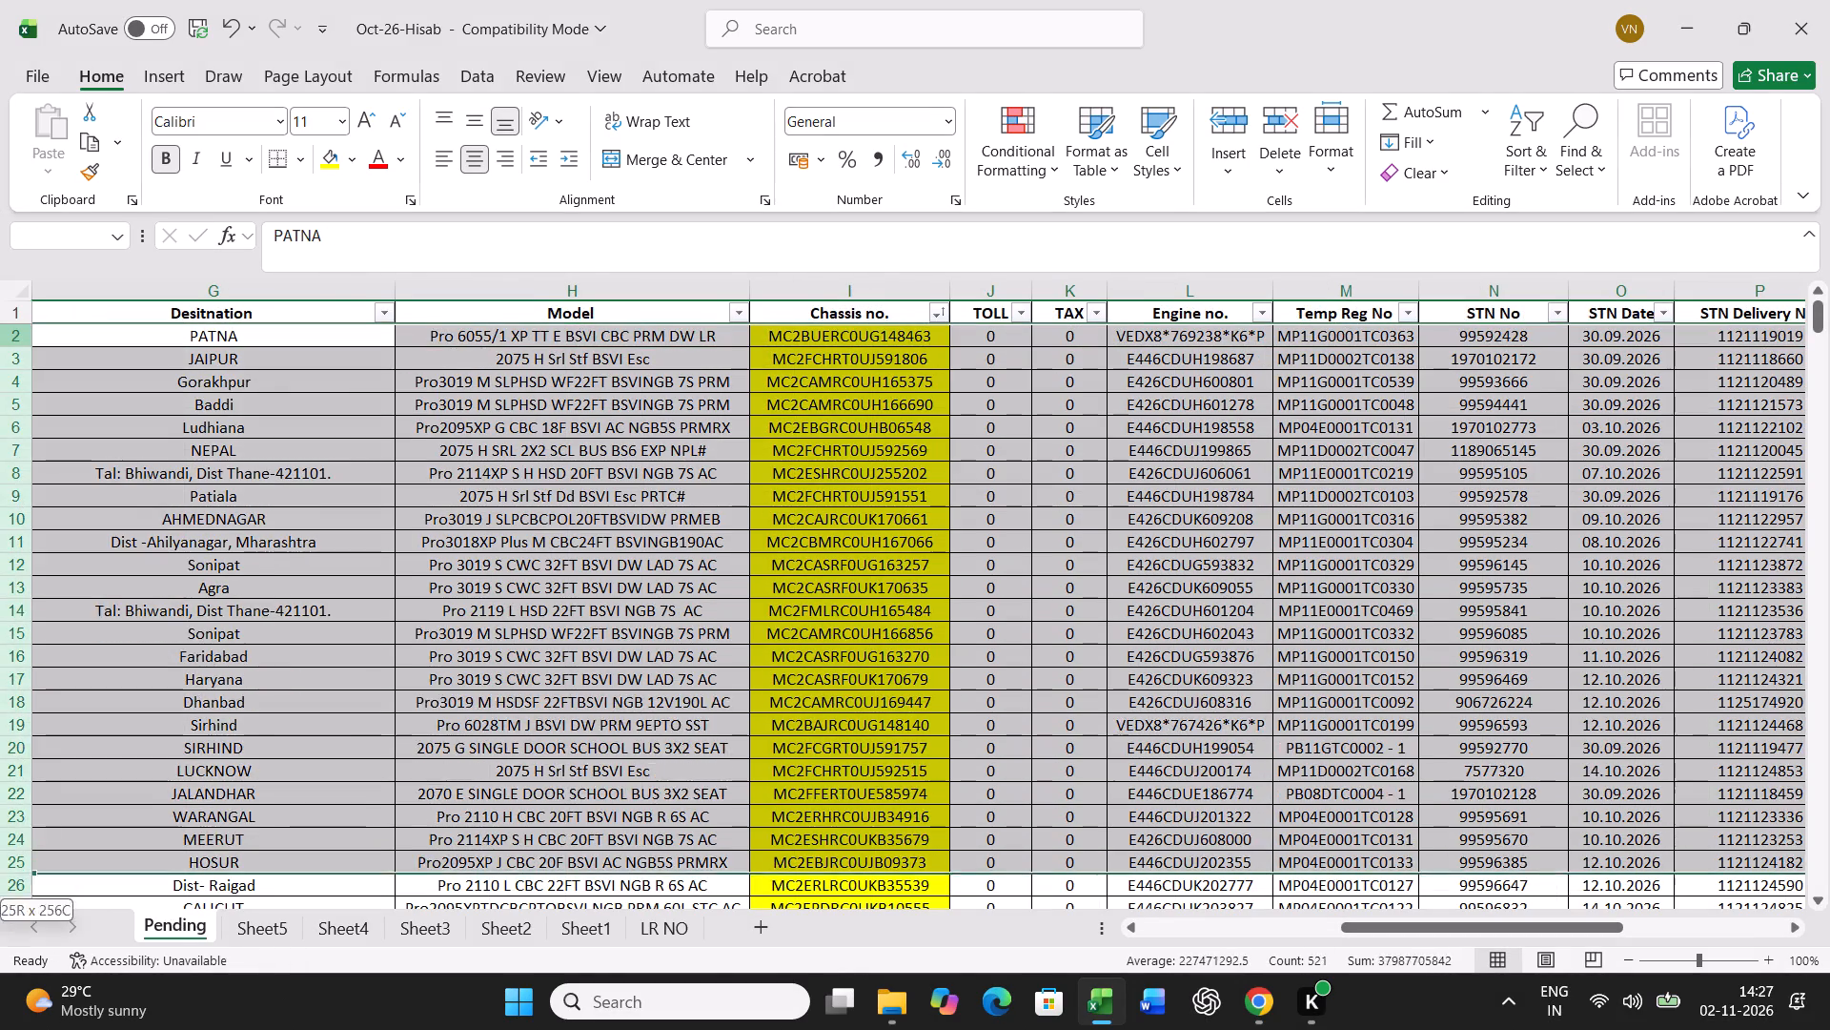
{"action": "left_click_drag", "start_coordinate": [0, 877], "coordinate": [0, 941]}
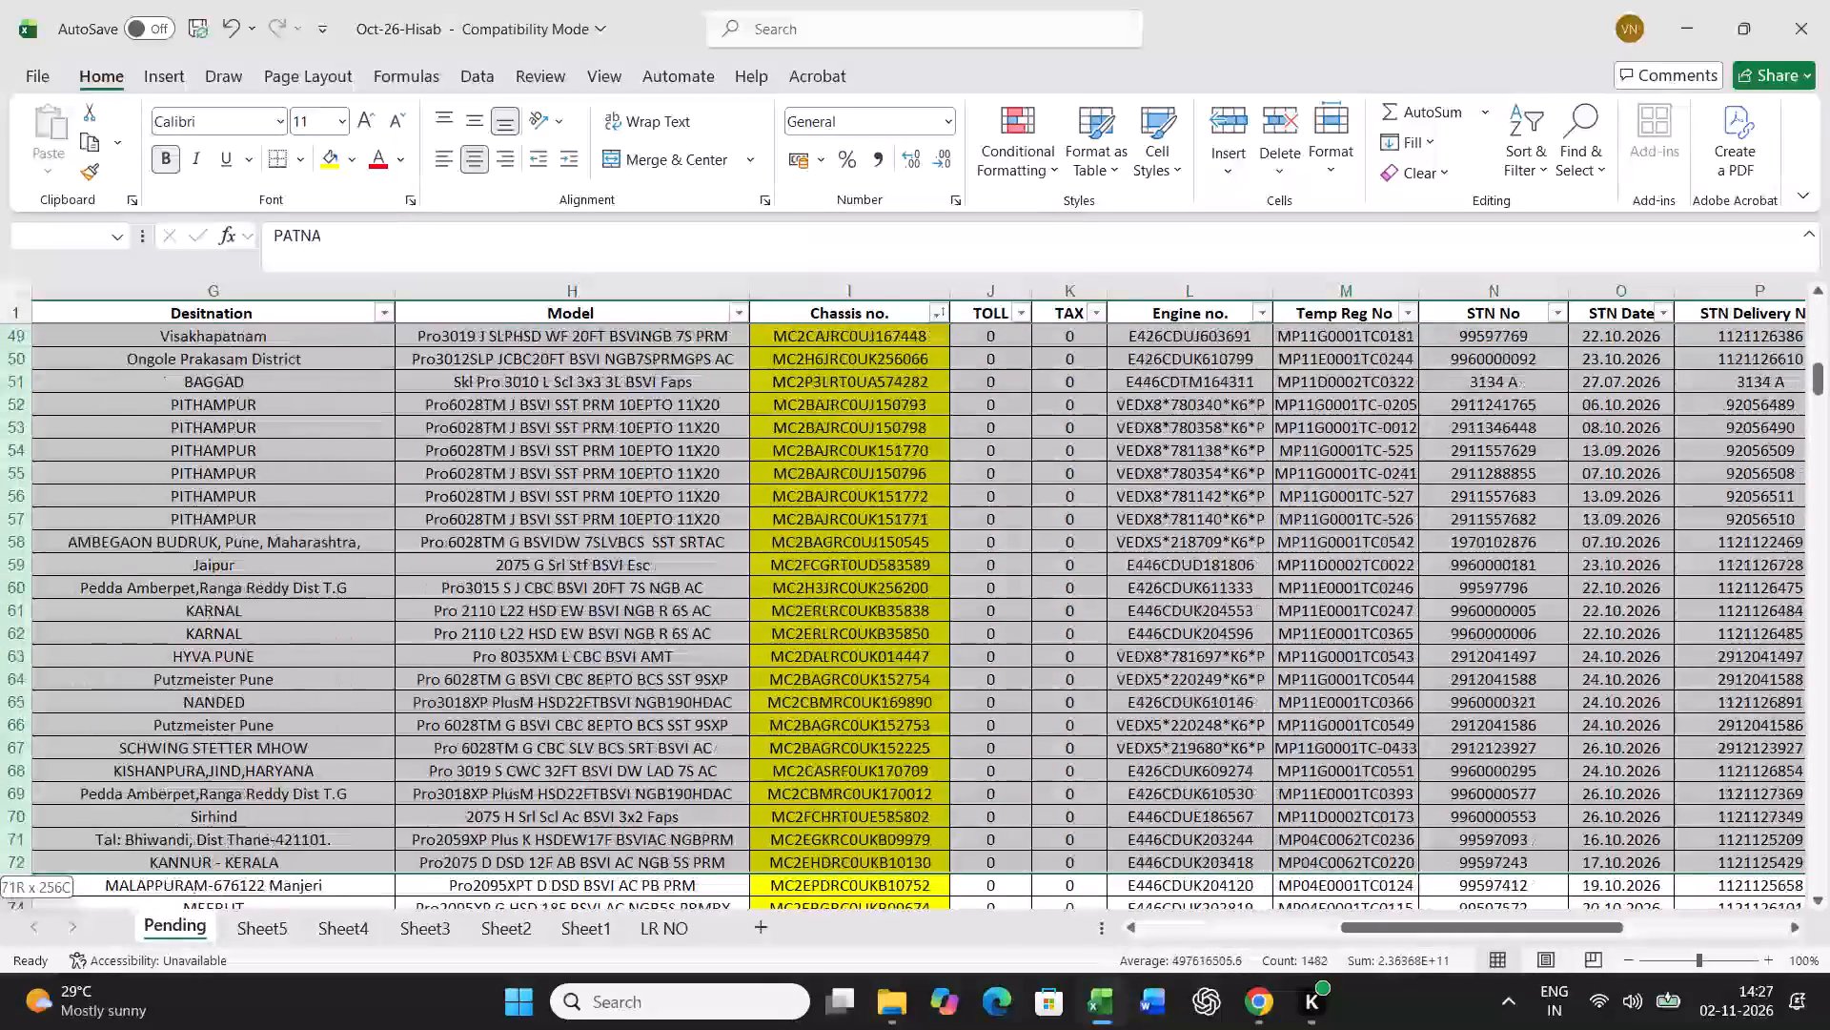
{"action": "left_click_drag", "start_coordinate": [0, 941], "coordinate": [0, 939]}
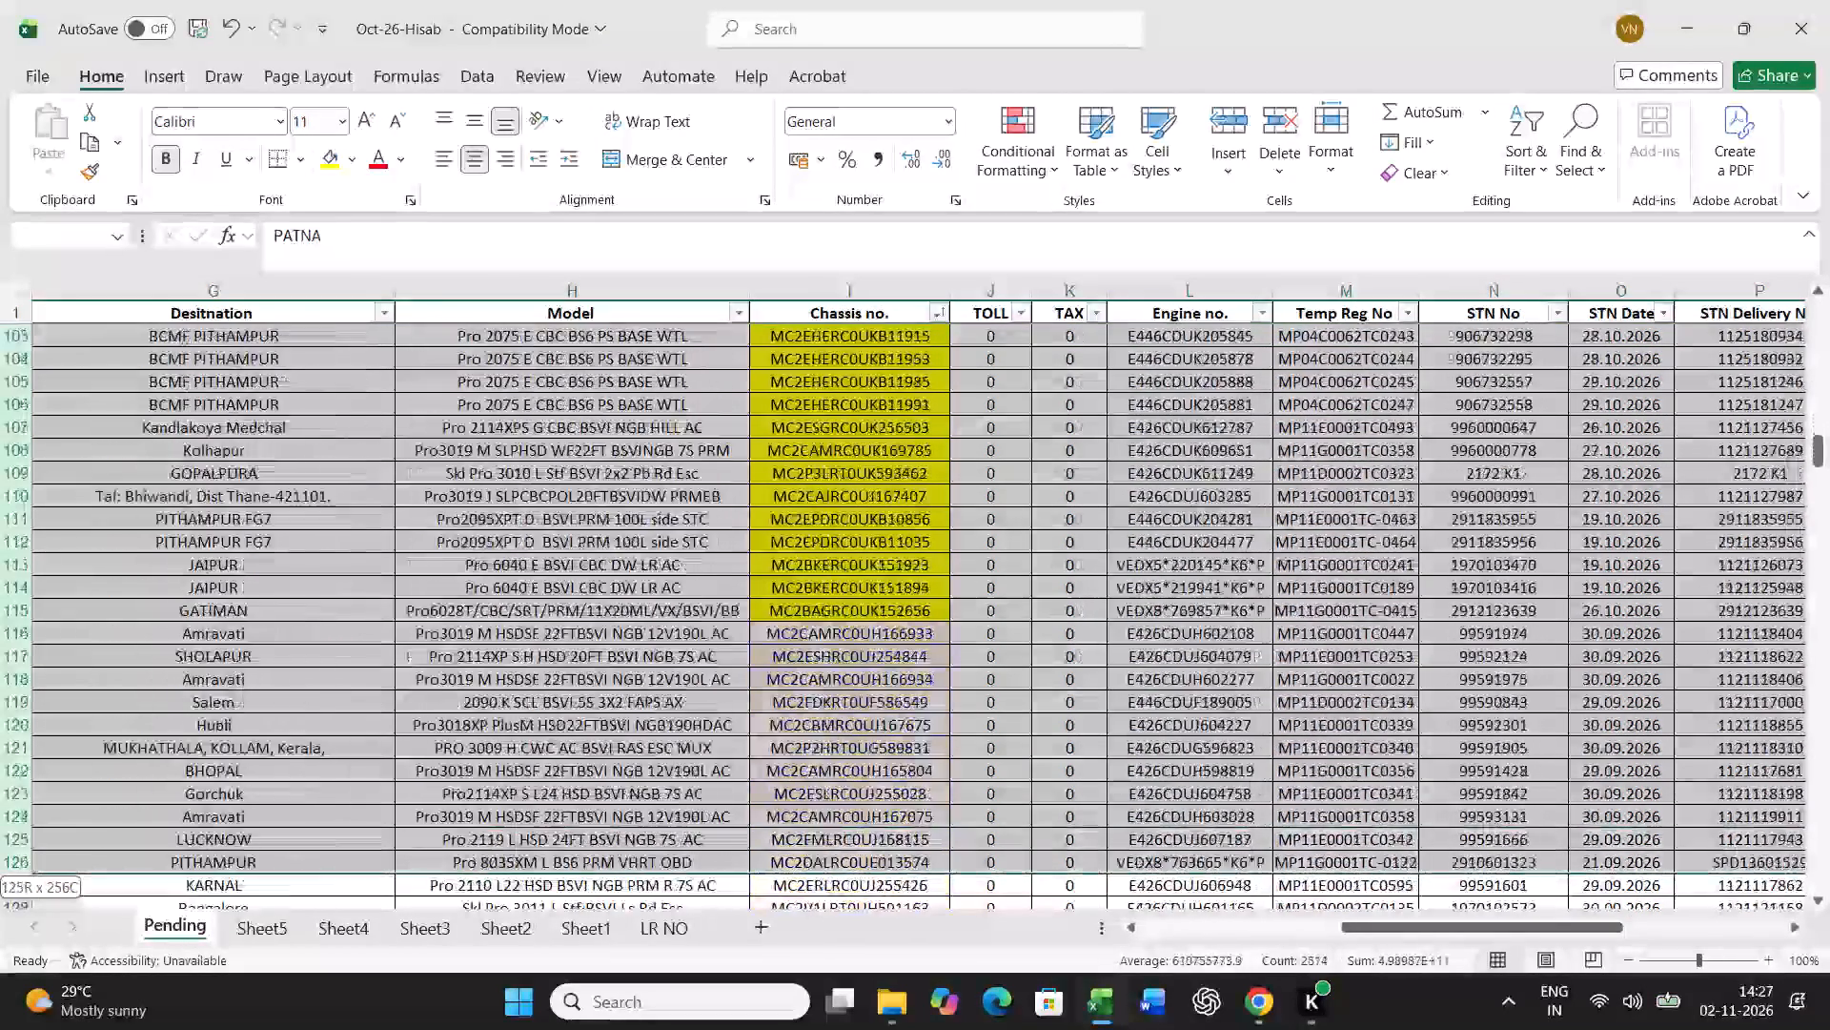
{"action": "left_click_drag", "start_coordinate": [0, 939], "coordinate": [27, 550]}
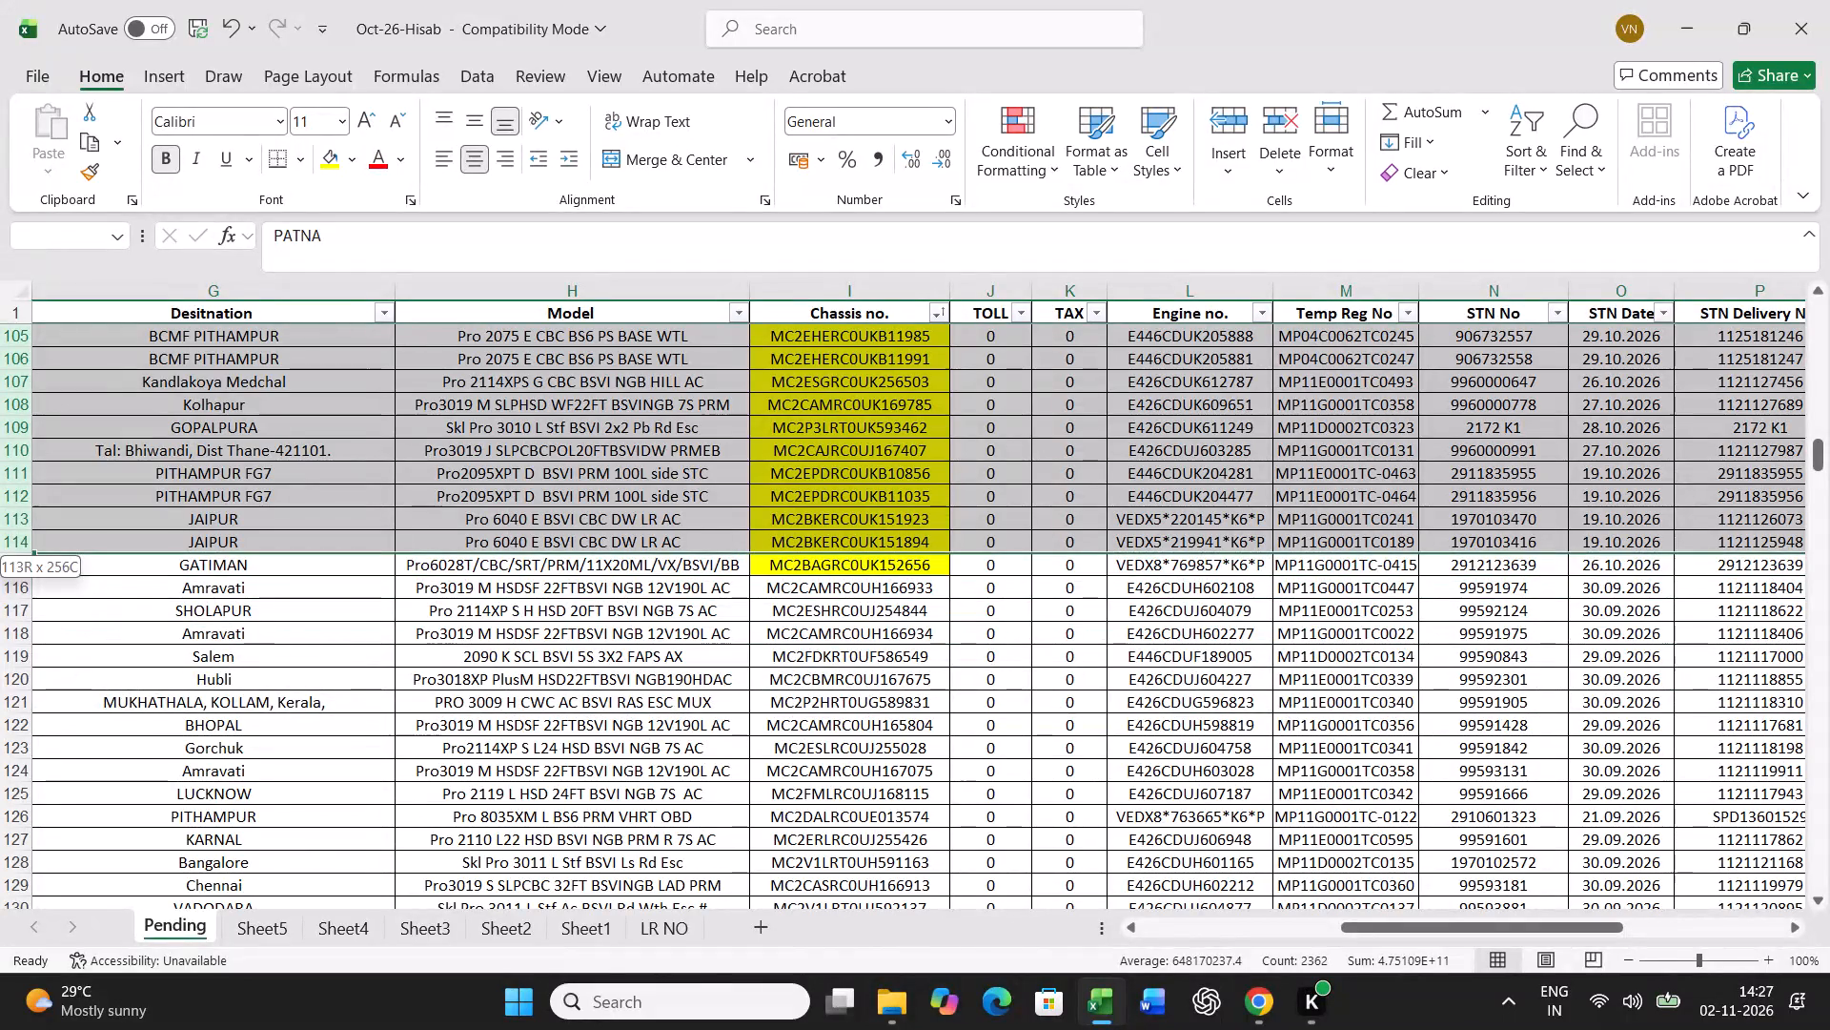
{"action": "left_click_drag", "start_coordinate": [27, 550], "coordinate": [30, 561]}
{"action": "key", "text": "ctrl+x"}
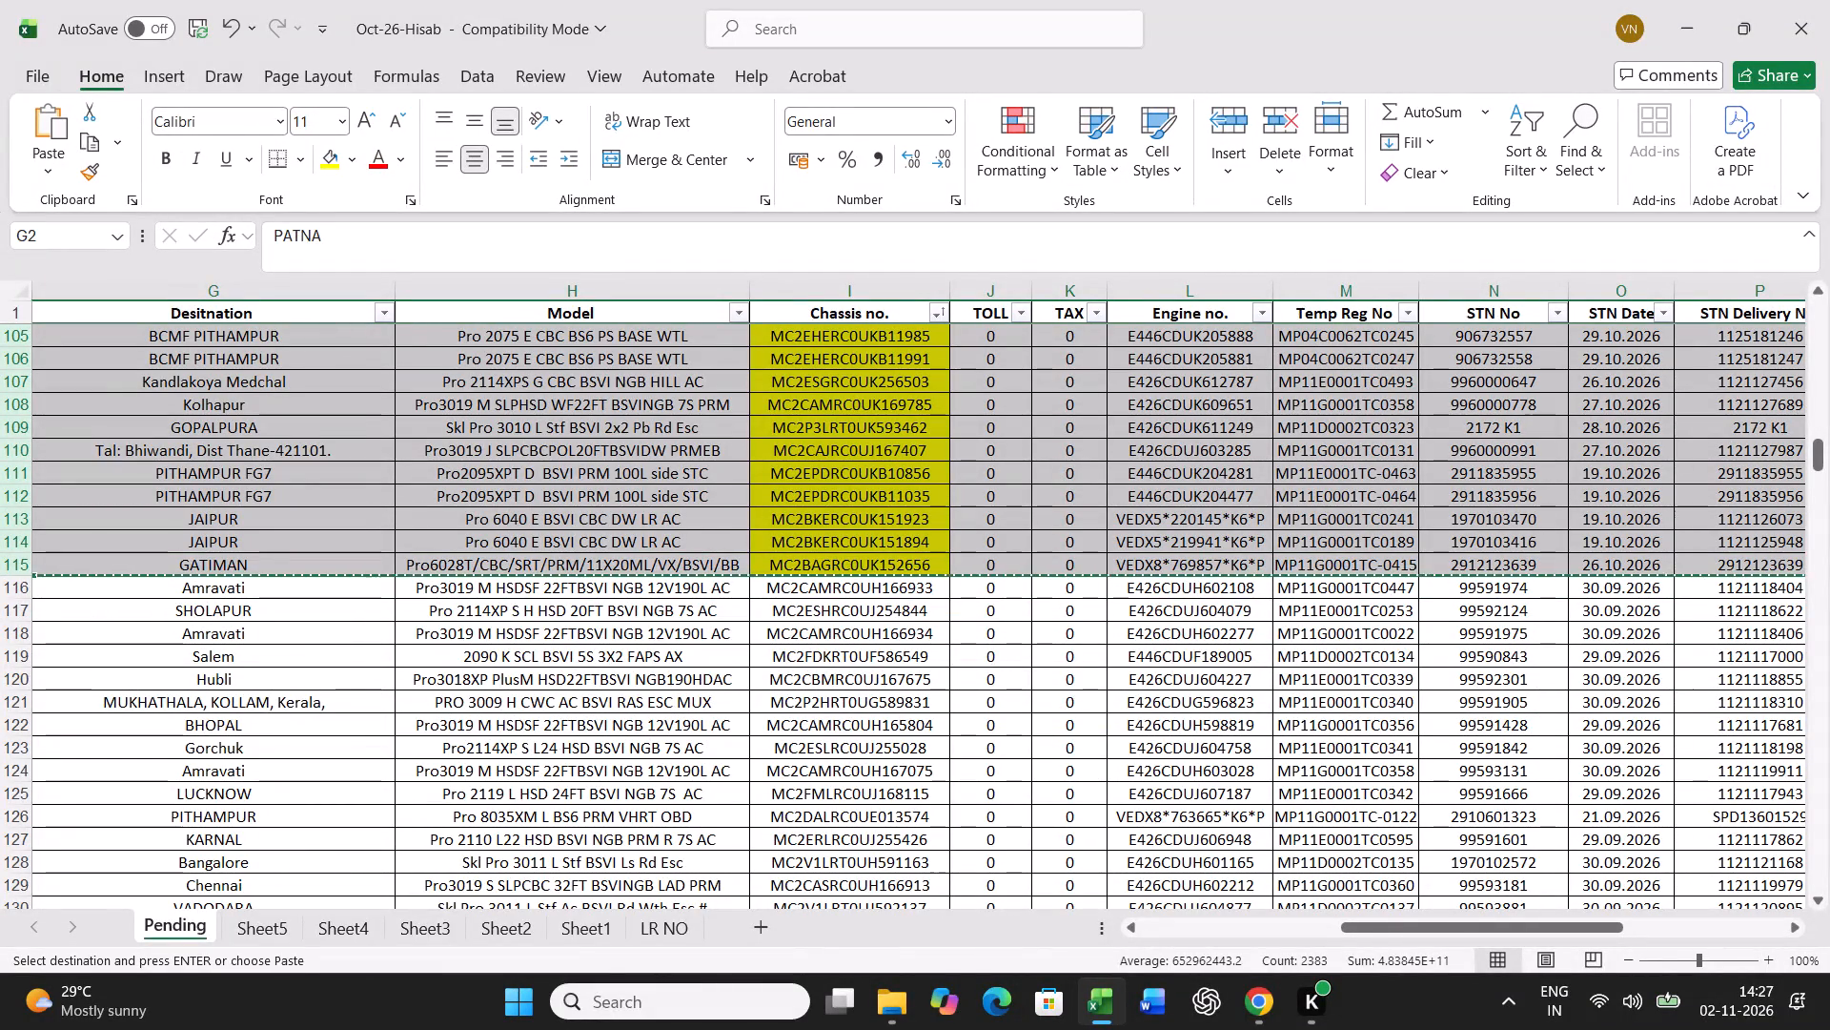
{"action": "left_click", "coordinate": [285, 922]}
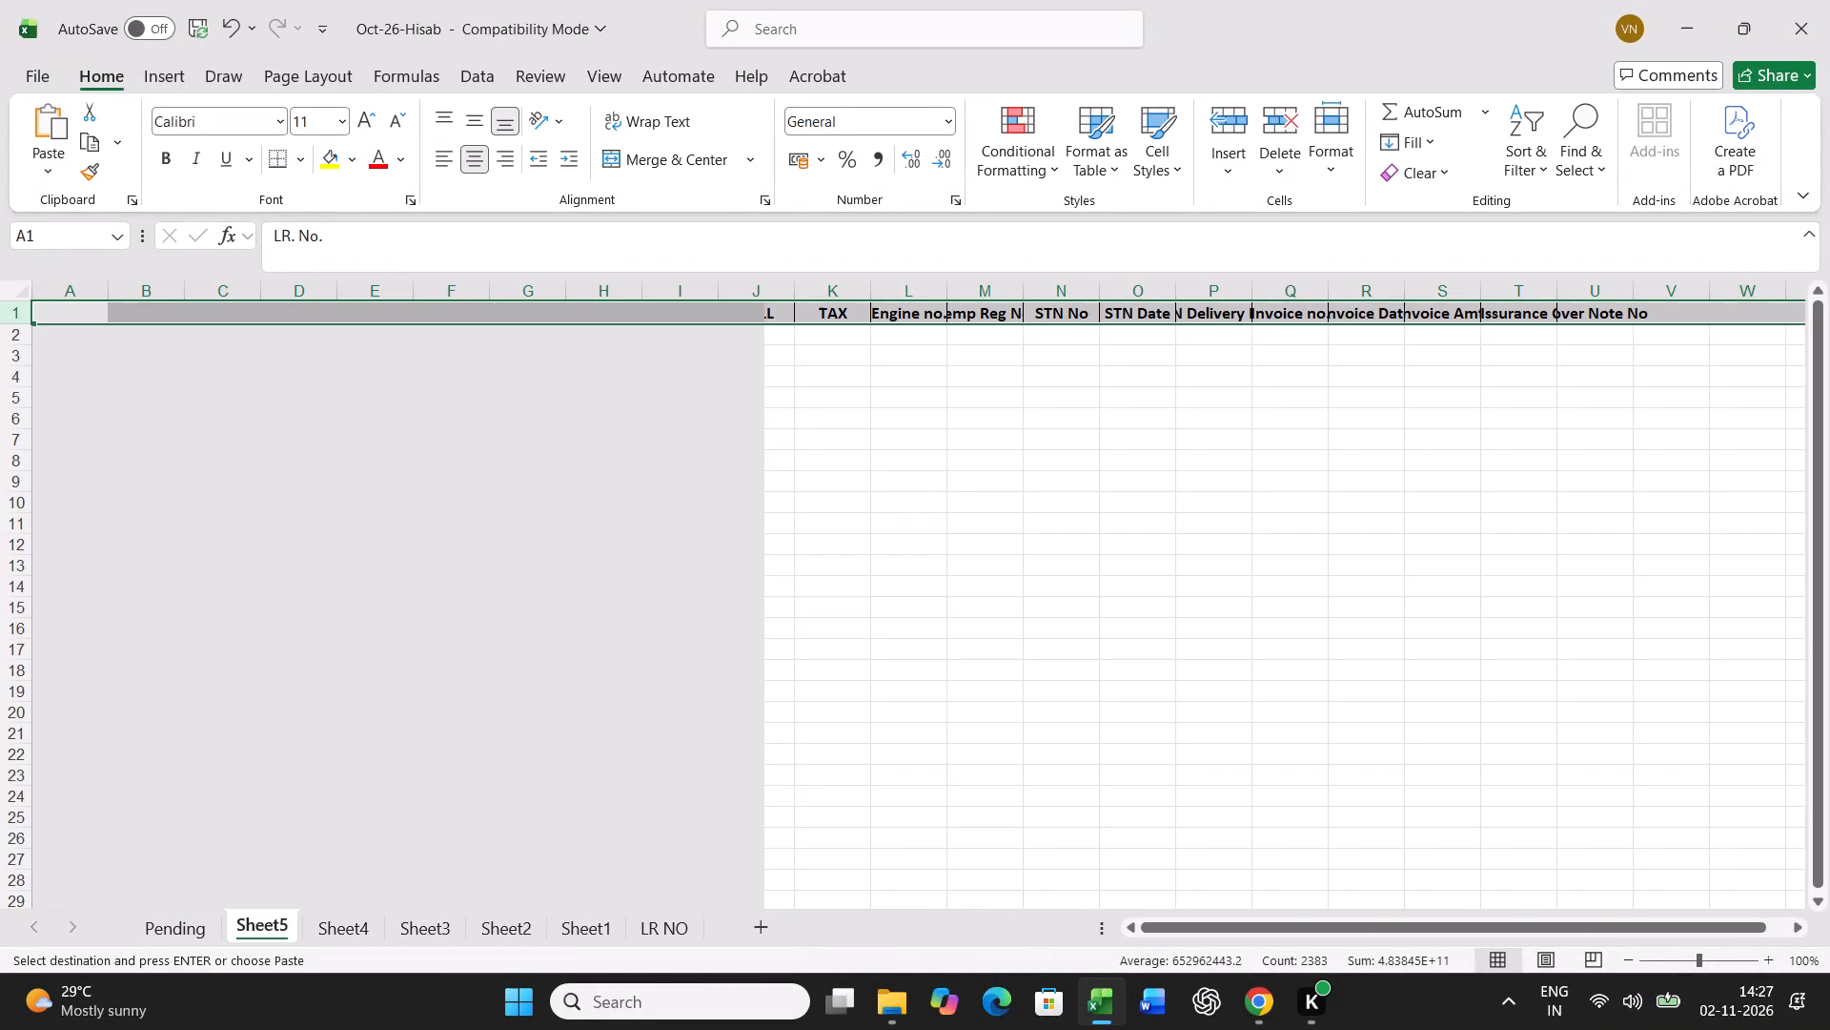
{"action": "left_click", "coordinate": [73, 333]}
{"action": "key", "text": "ctrl+v"}
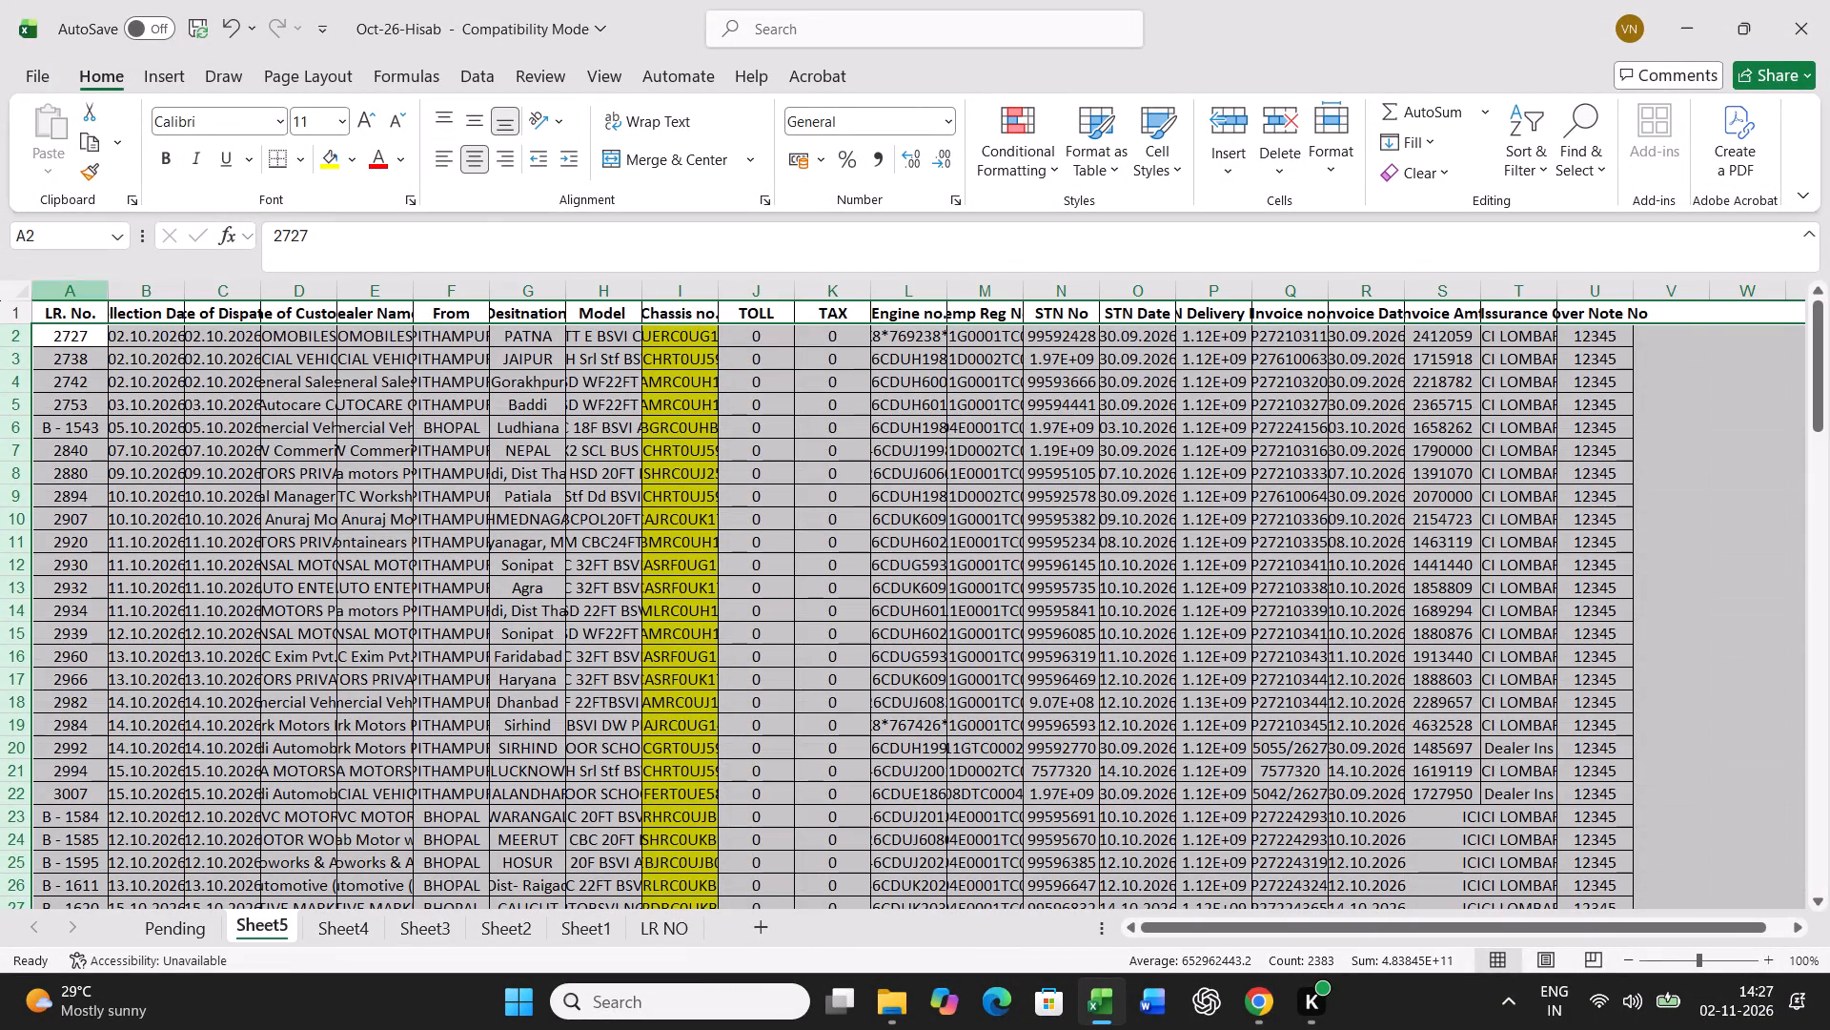
Delete the emptied rows 2 to 115 from the Pending sheet so the remaining records move up under the header.
{"action": "left_click", "coordinate": [201, 931]}
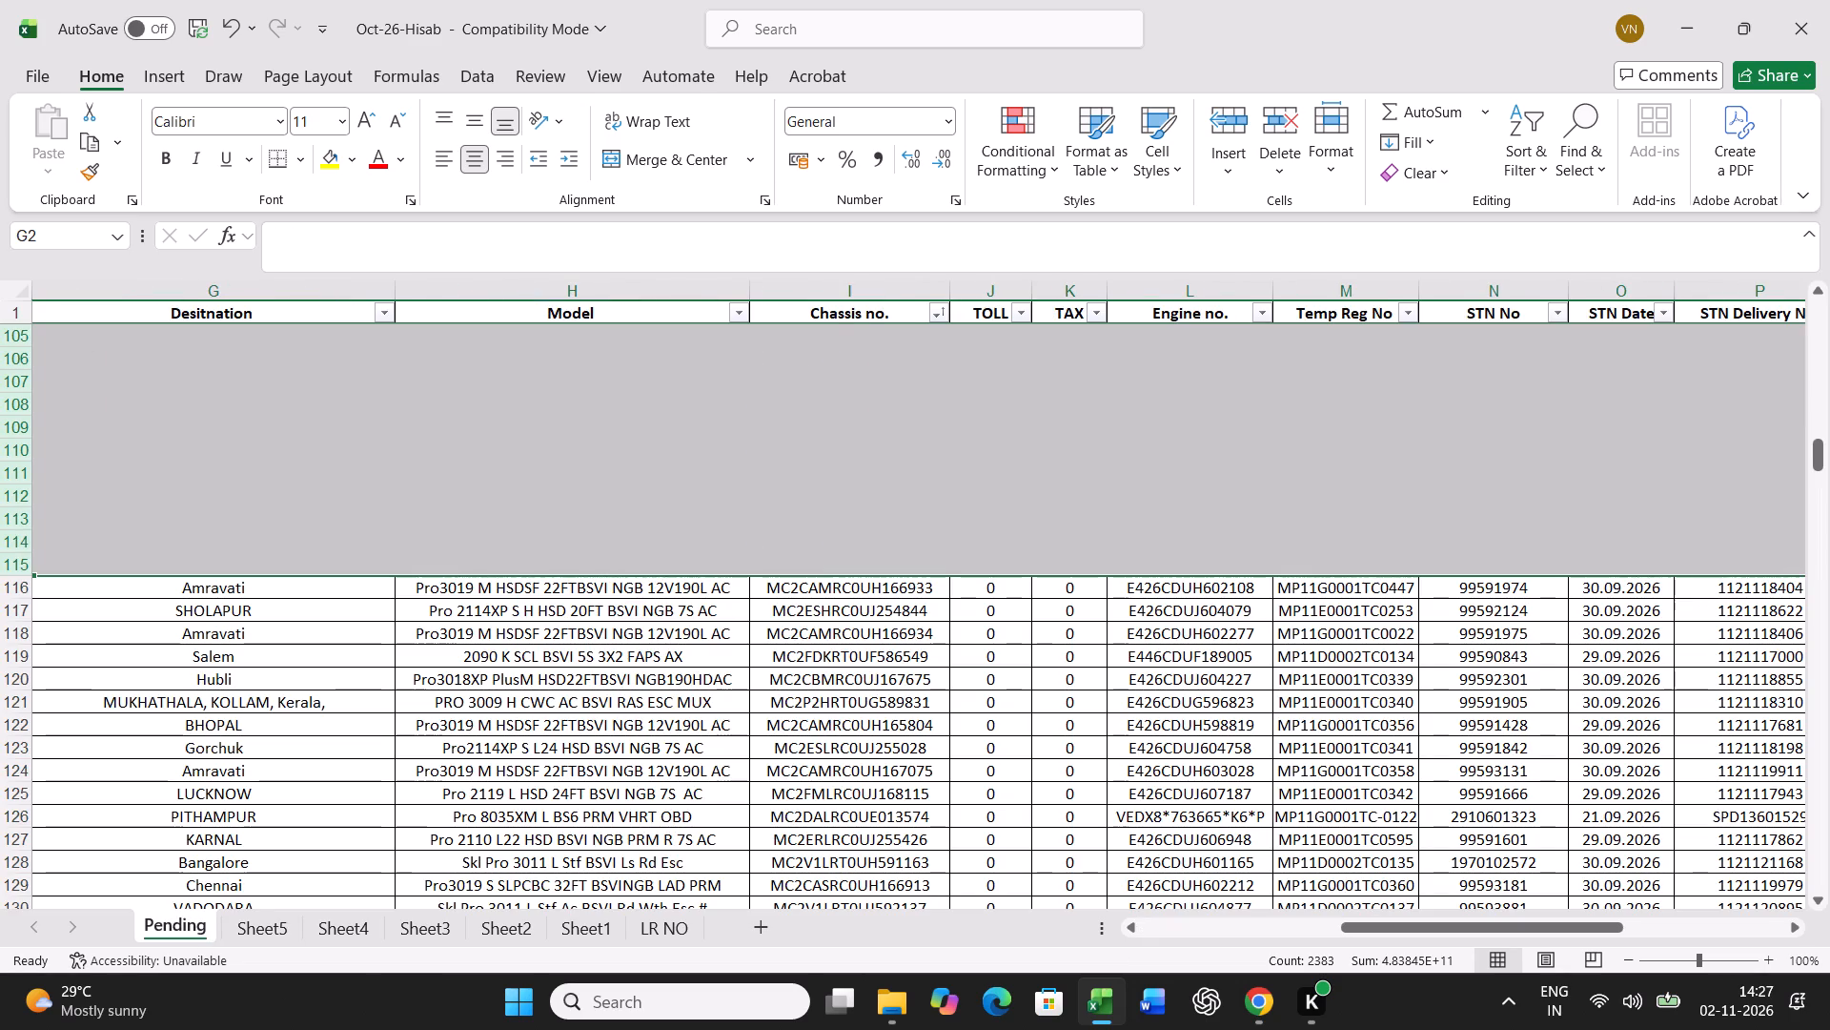
{"action": "right_click", "coordinate": [548, 401]}
{"action": "left_click", "coordinate": [646, 683]}
{"action": "left_click", "coordinate": [1224, 928]}
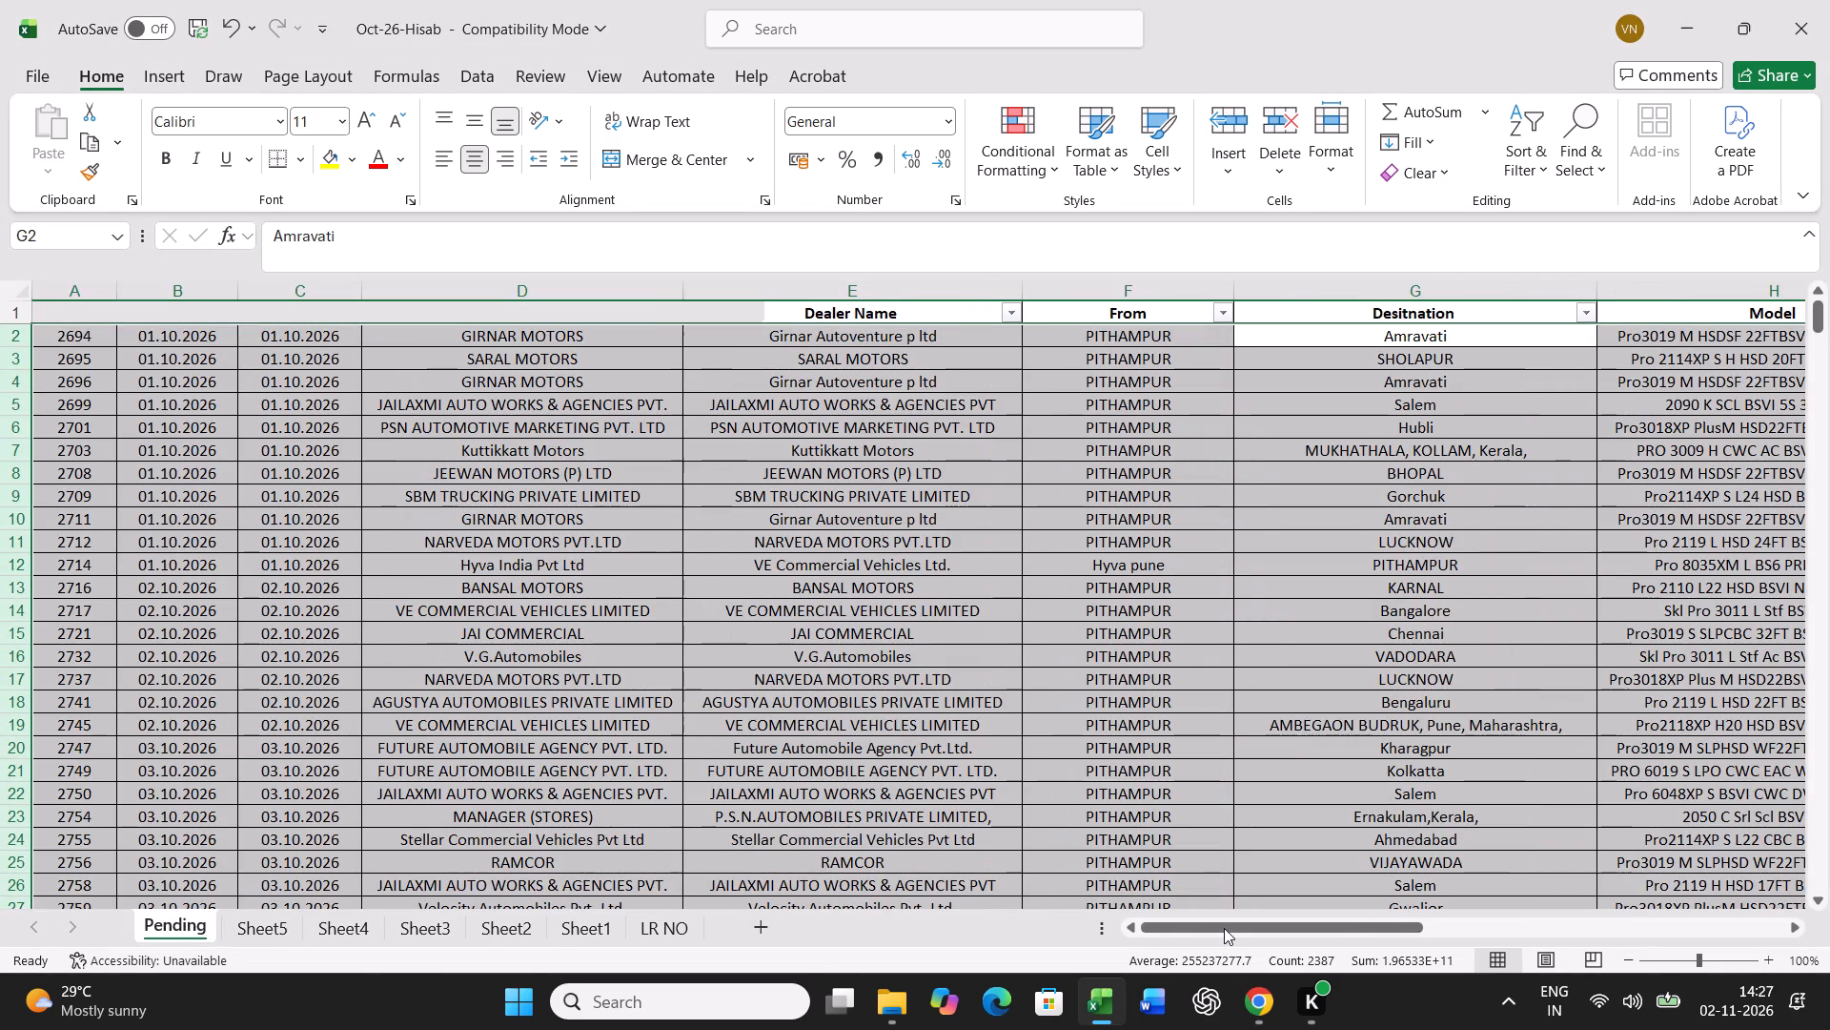
{"action": "left_click", "coordinate": [818, 602]}
{"action": "scroll", "coordinate": [174, 509], "scroll_direction": "up", "scroll_amount": 3}
{"action": "scroll", "coordinate": [162, 517], "scroll_direction": "down", "scroll_amount": 4}
{"action": "scroll", "coordinate": [161, 519], "scroll_direction": "up", "scroll_amount": 8}
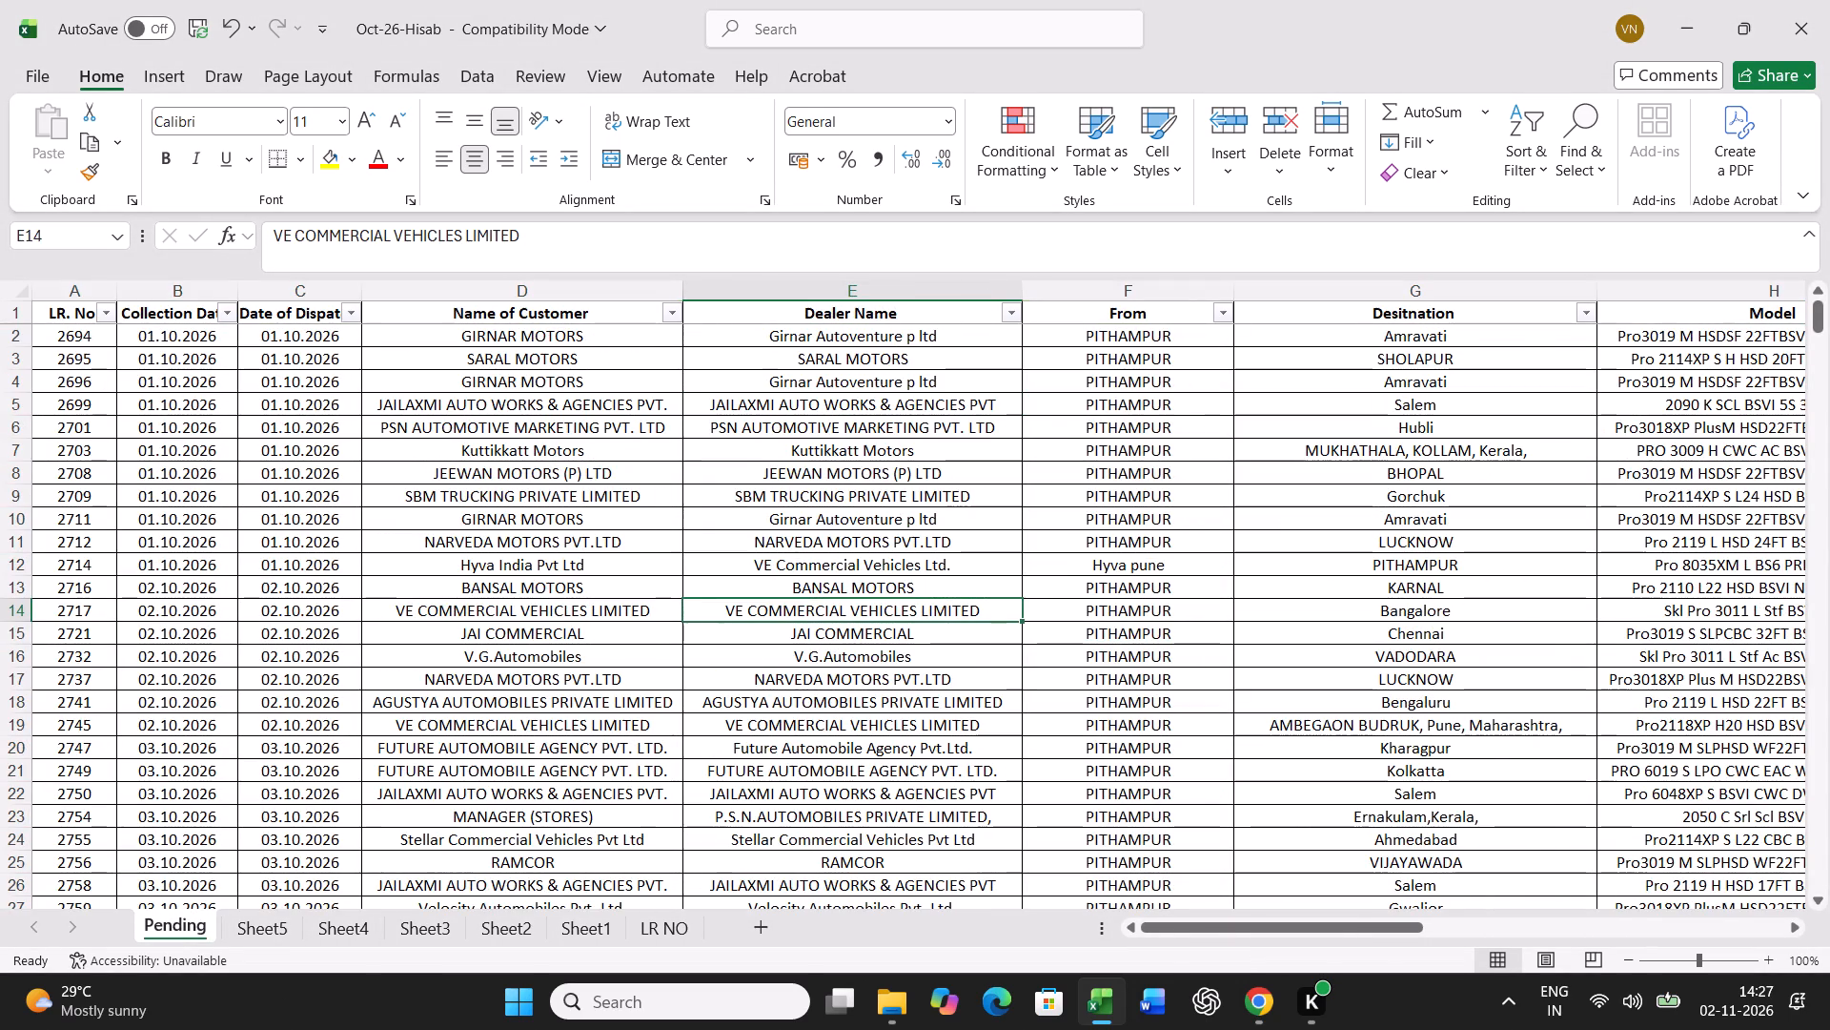
Auto-fit the width of all columns in Sheet5 to their contents.
{"action": "left_click", "coordinate": [262, 918]}
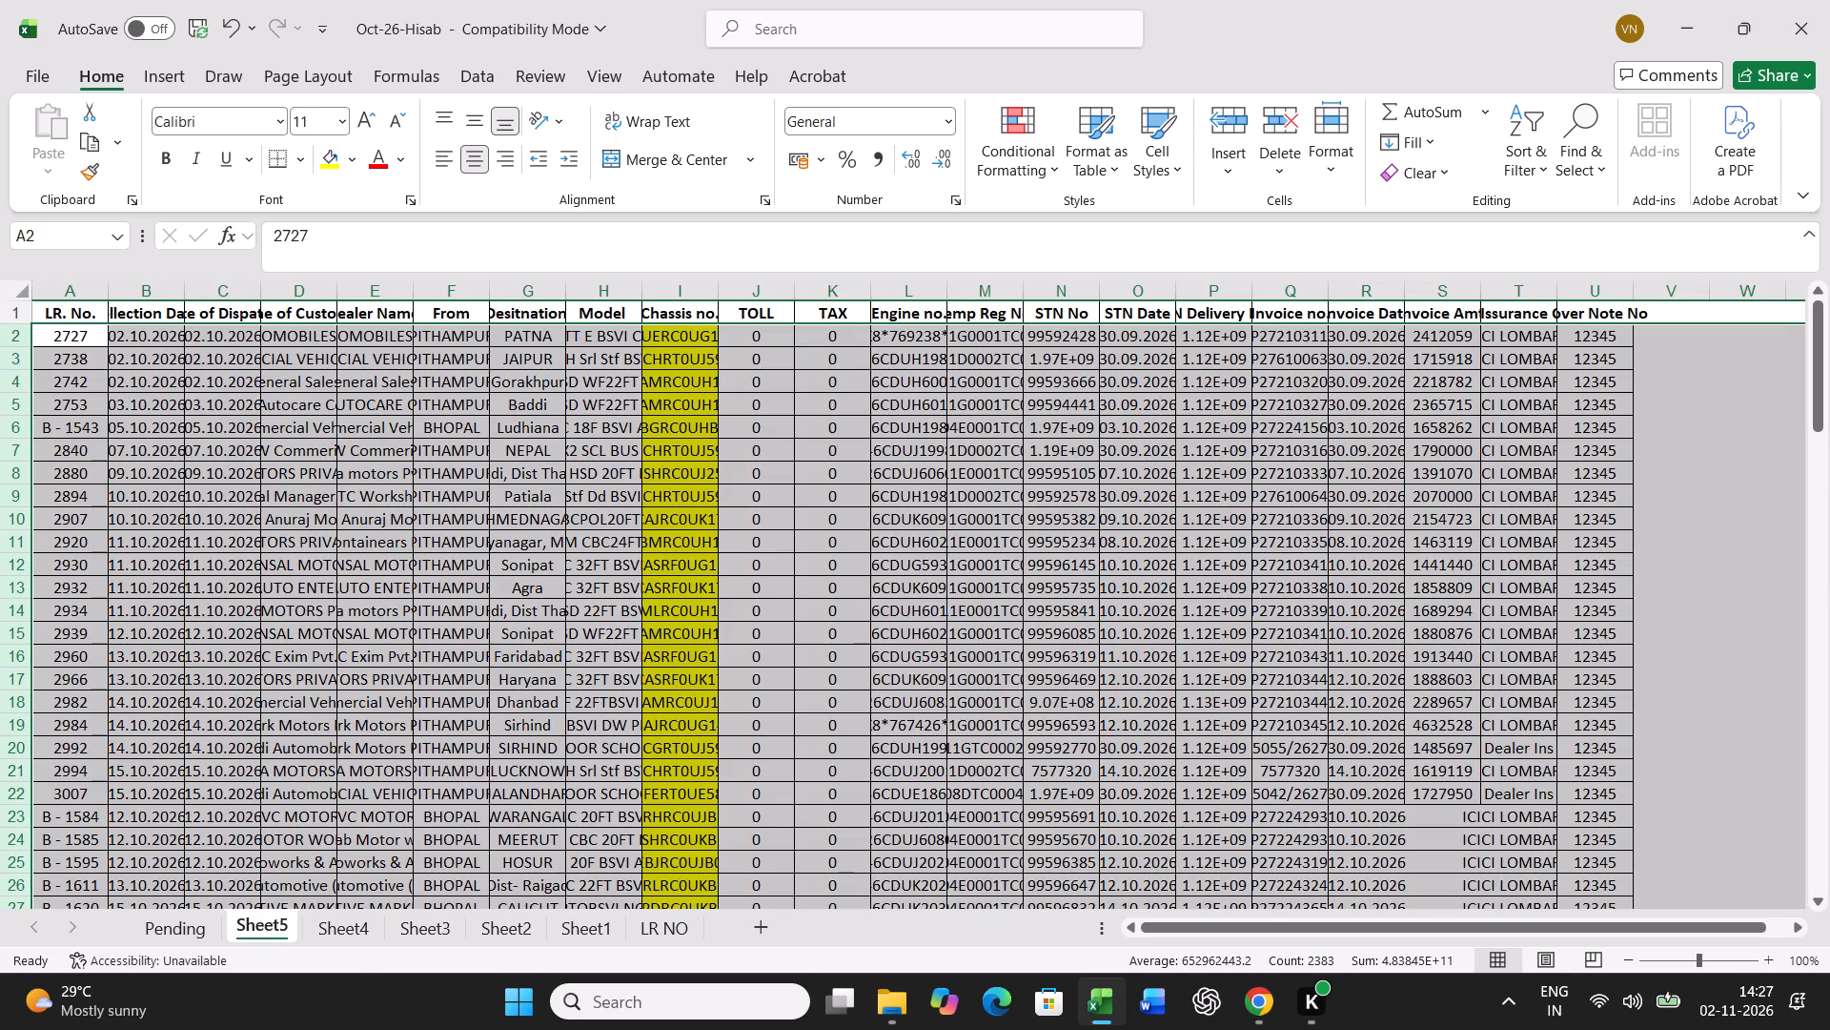
{"action": "left_click", "coordinate": [12, 295]}
{"action": "double_click", "coordinate": [113, 293]}
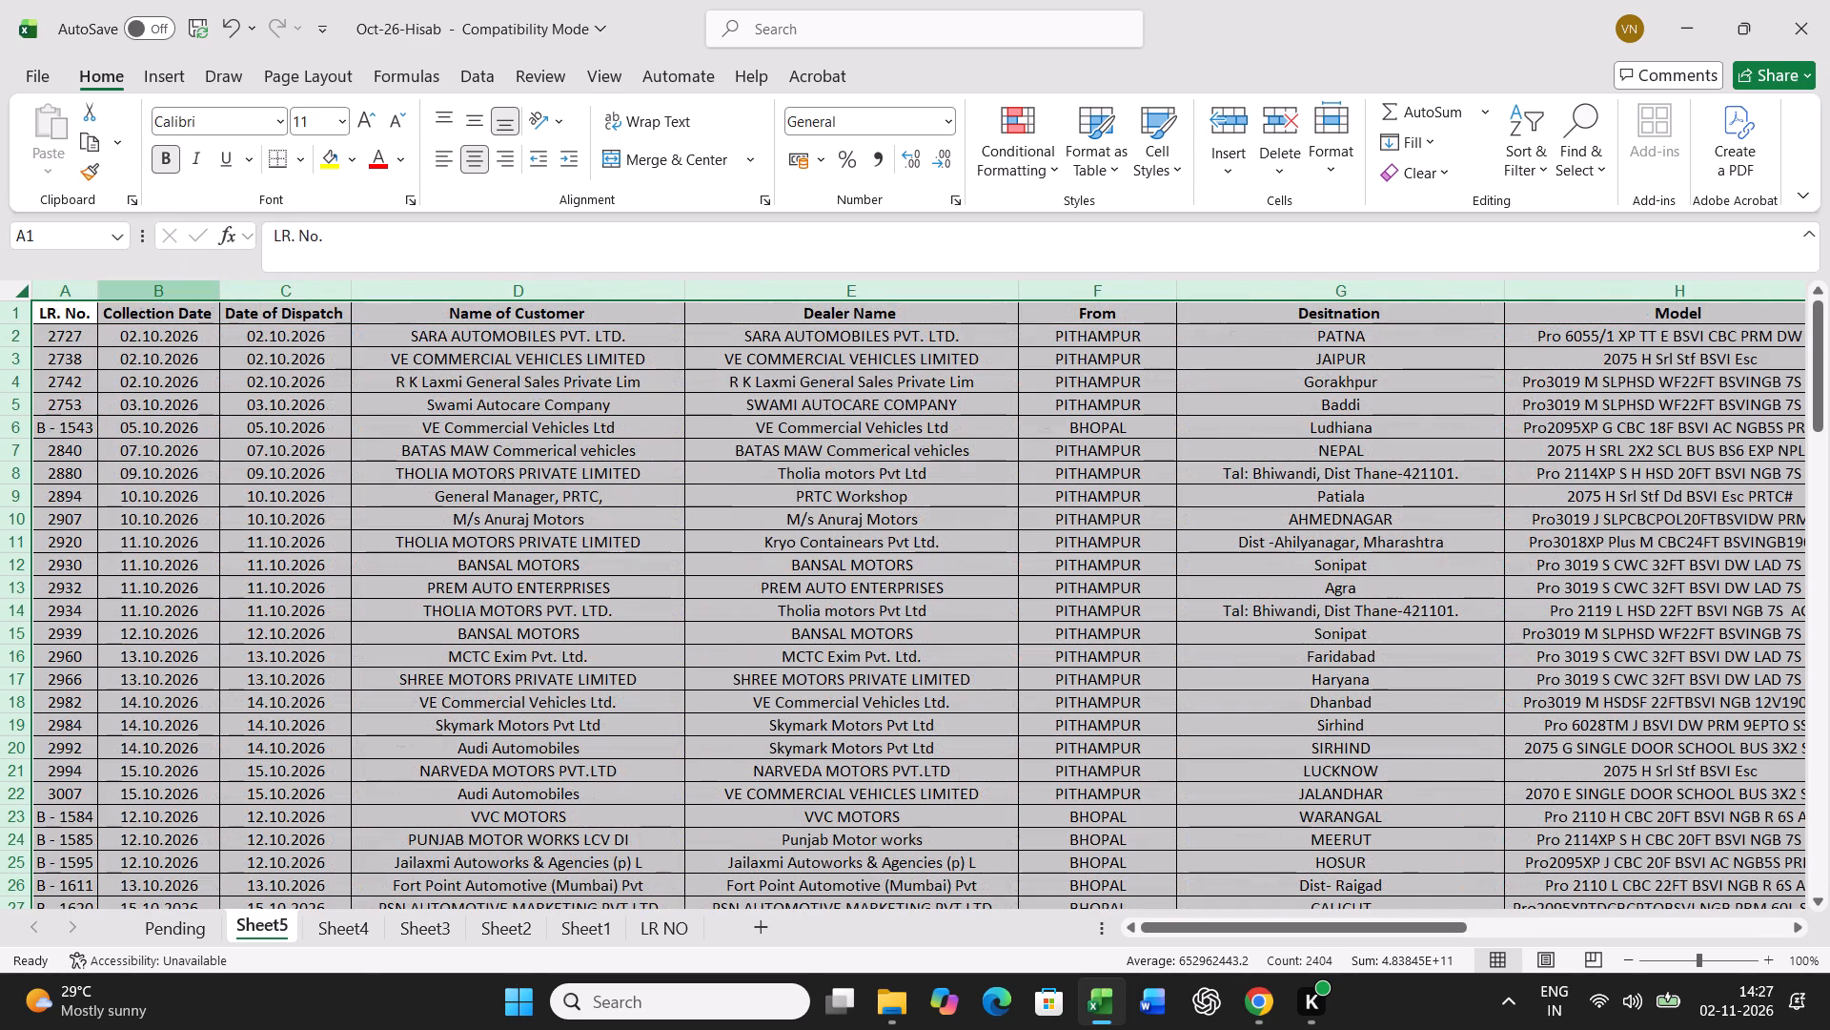
Sort the Sheet5 records by the Desitnation column in ascending A to Z order.
{"action": "left_click", "coordinate": [1338, 308]}
{"action": "left_click", "coordinate": [1531, 170]}
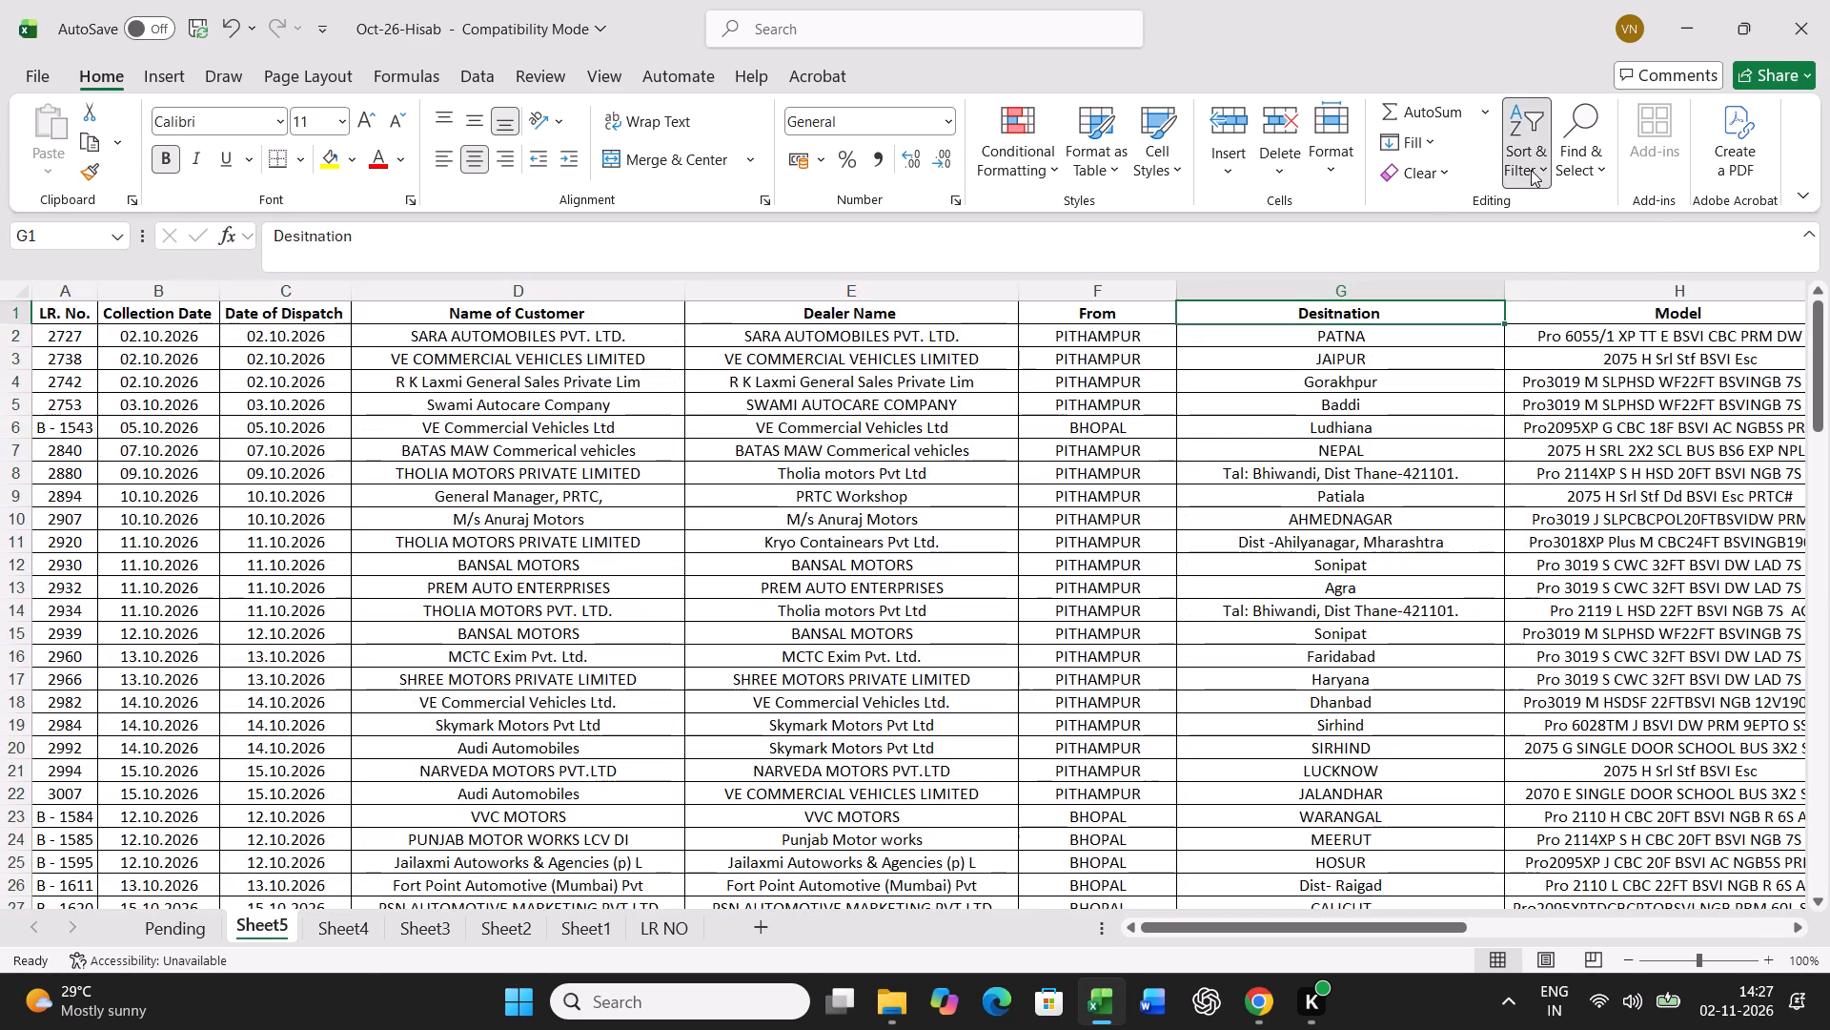
{"action": "left_click", "coordinate": [1555, 219]}
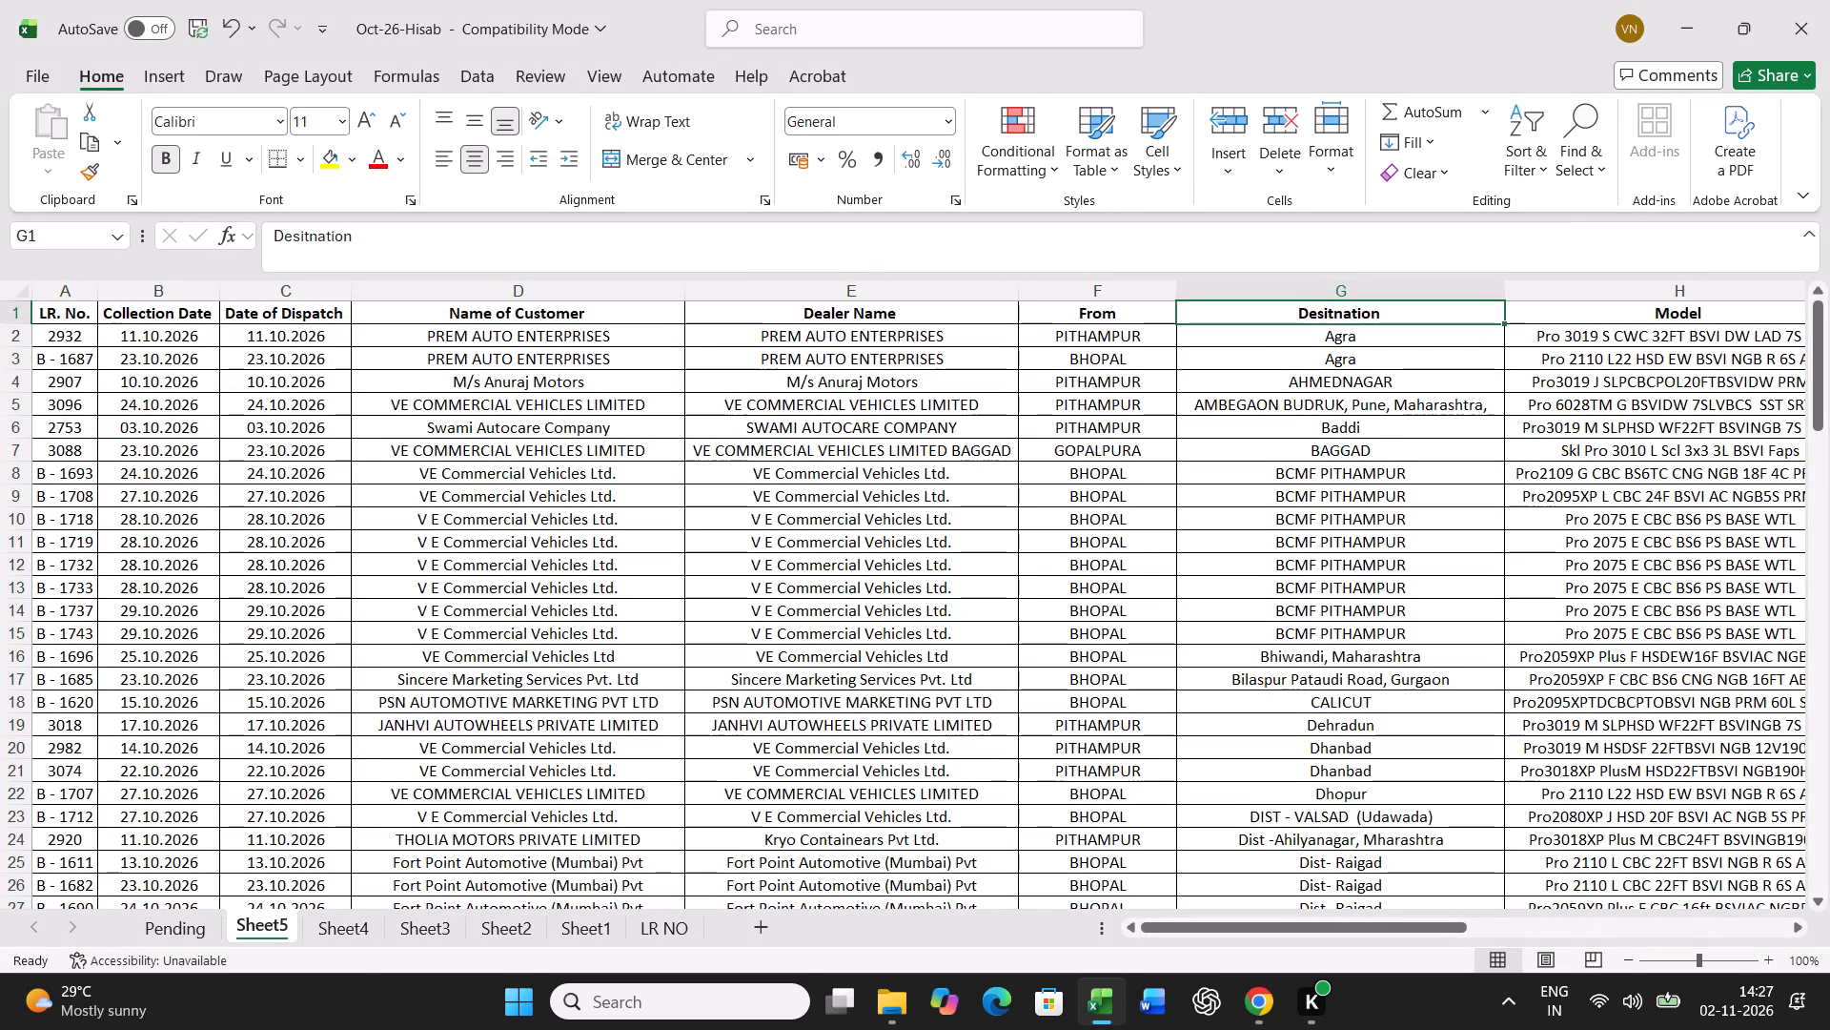
Set the TOLL amount to 800 for the row with destination BAGGAD in Sheet5.
{"action": "triple_click", "coordinate": [1799, 928]}
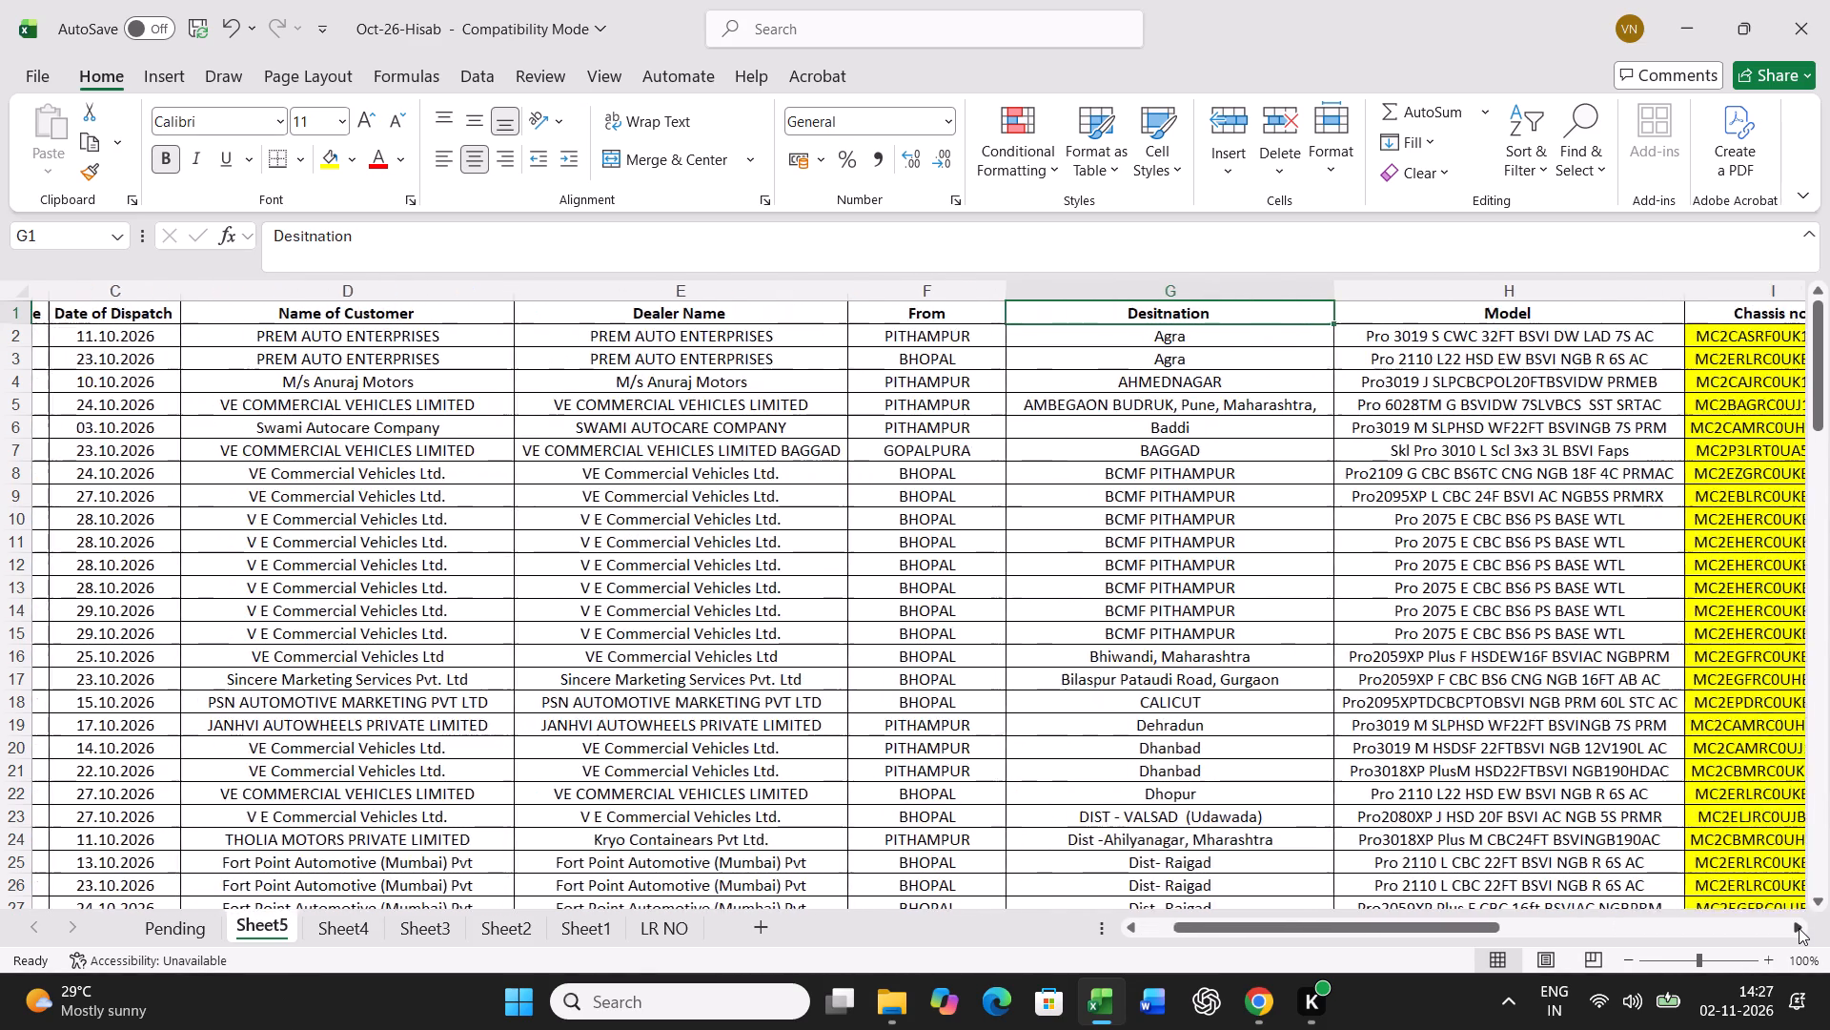
{"action": "double_click", "coordinate": [1799, 928]}
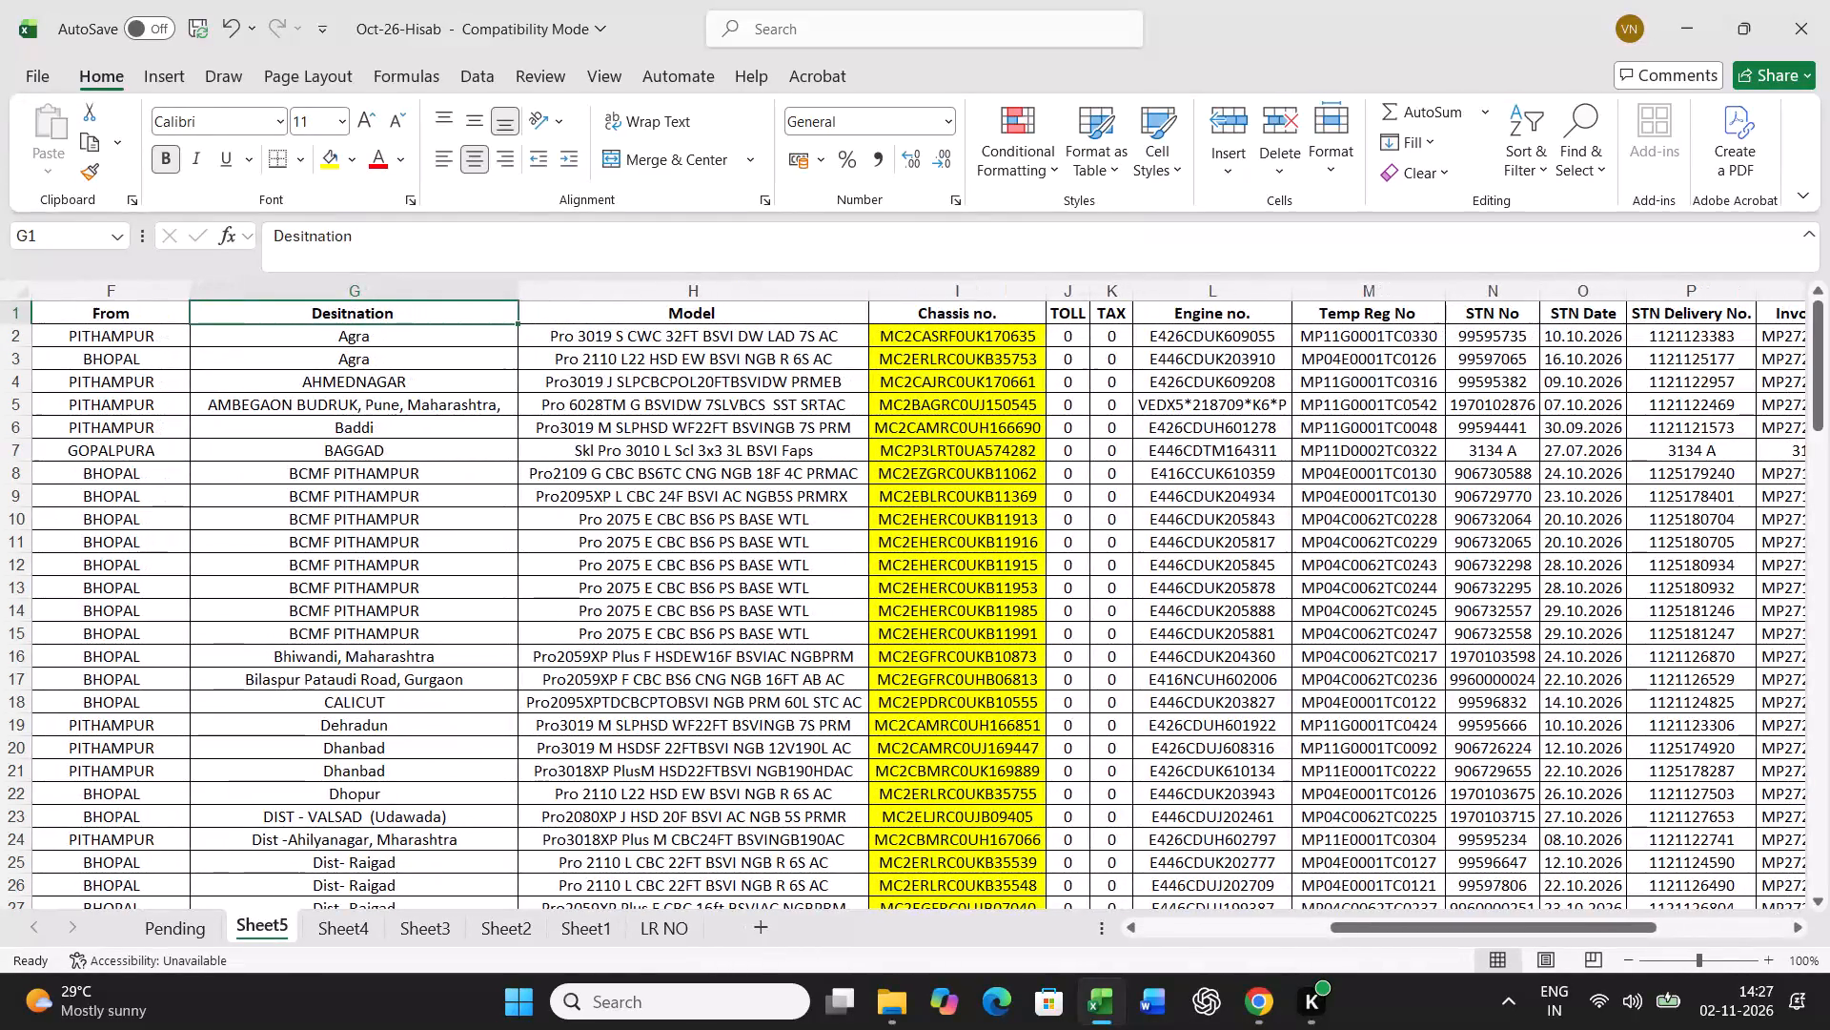
{"action": "left_click", "coordinate": [356, 461]}
{"action": "key", "text": "Right"}
{"action": "key", "text": "Right"}
{"action": "key", "text": "Right"}
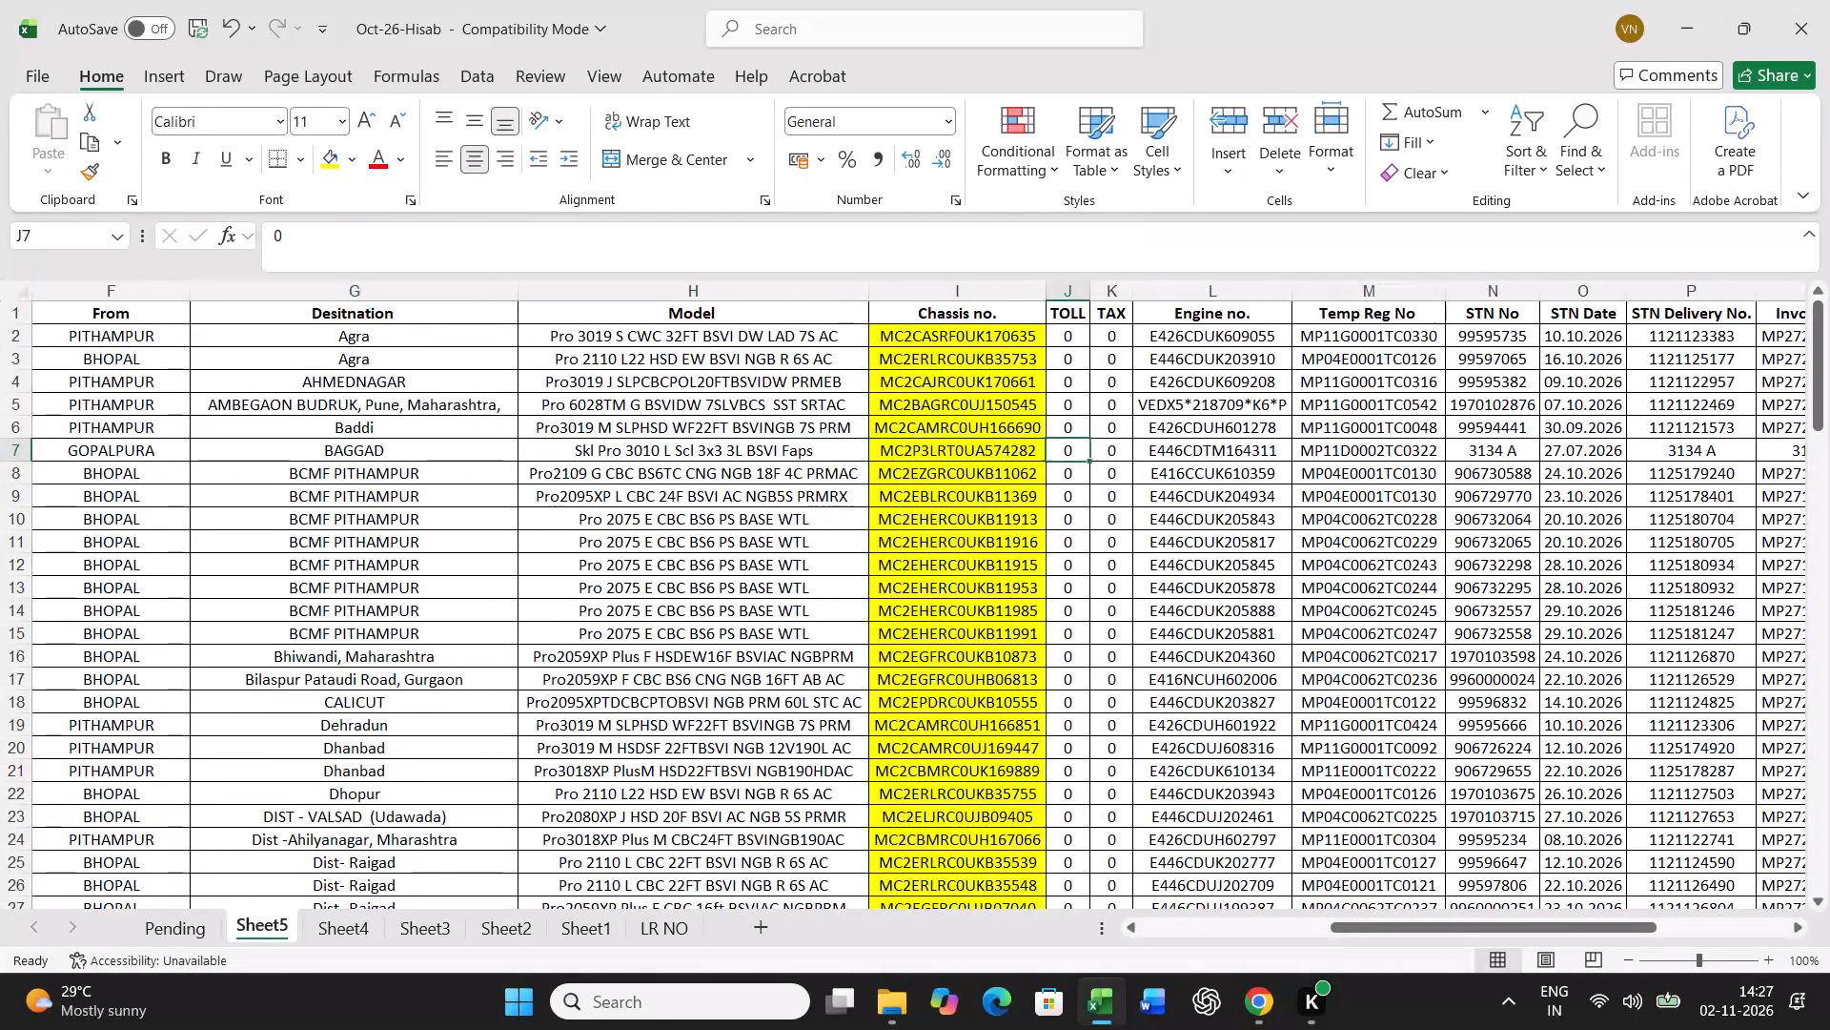
{"action": "type", "text": "800"}
{"action": "key", "text": "Return"}
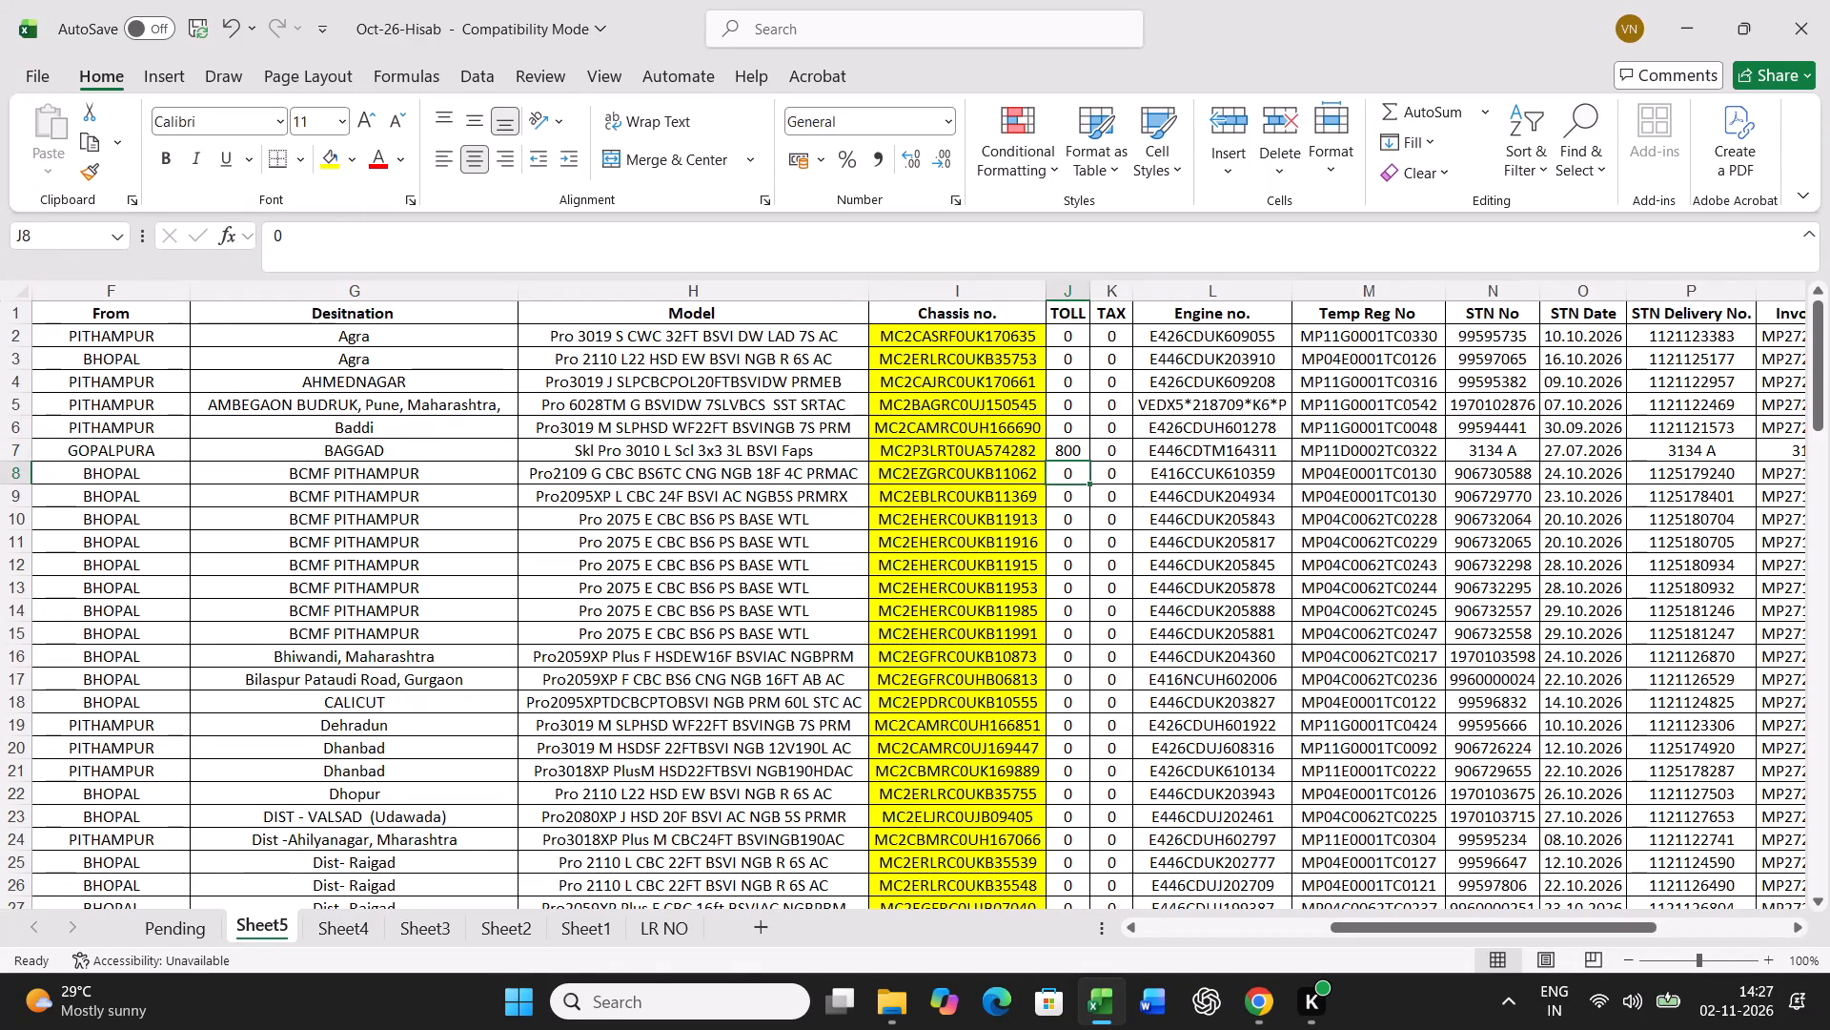
Set the TOLL amount to 200 for the row with destination GATIMAN.
{"action": "scroll", "coordinate": [495, 751], "scroll_direction": "down", "scroll_amount": 4}
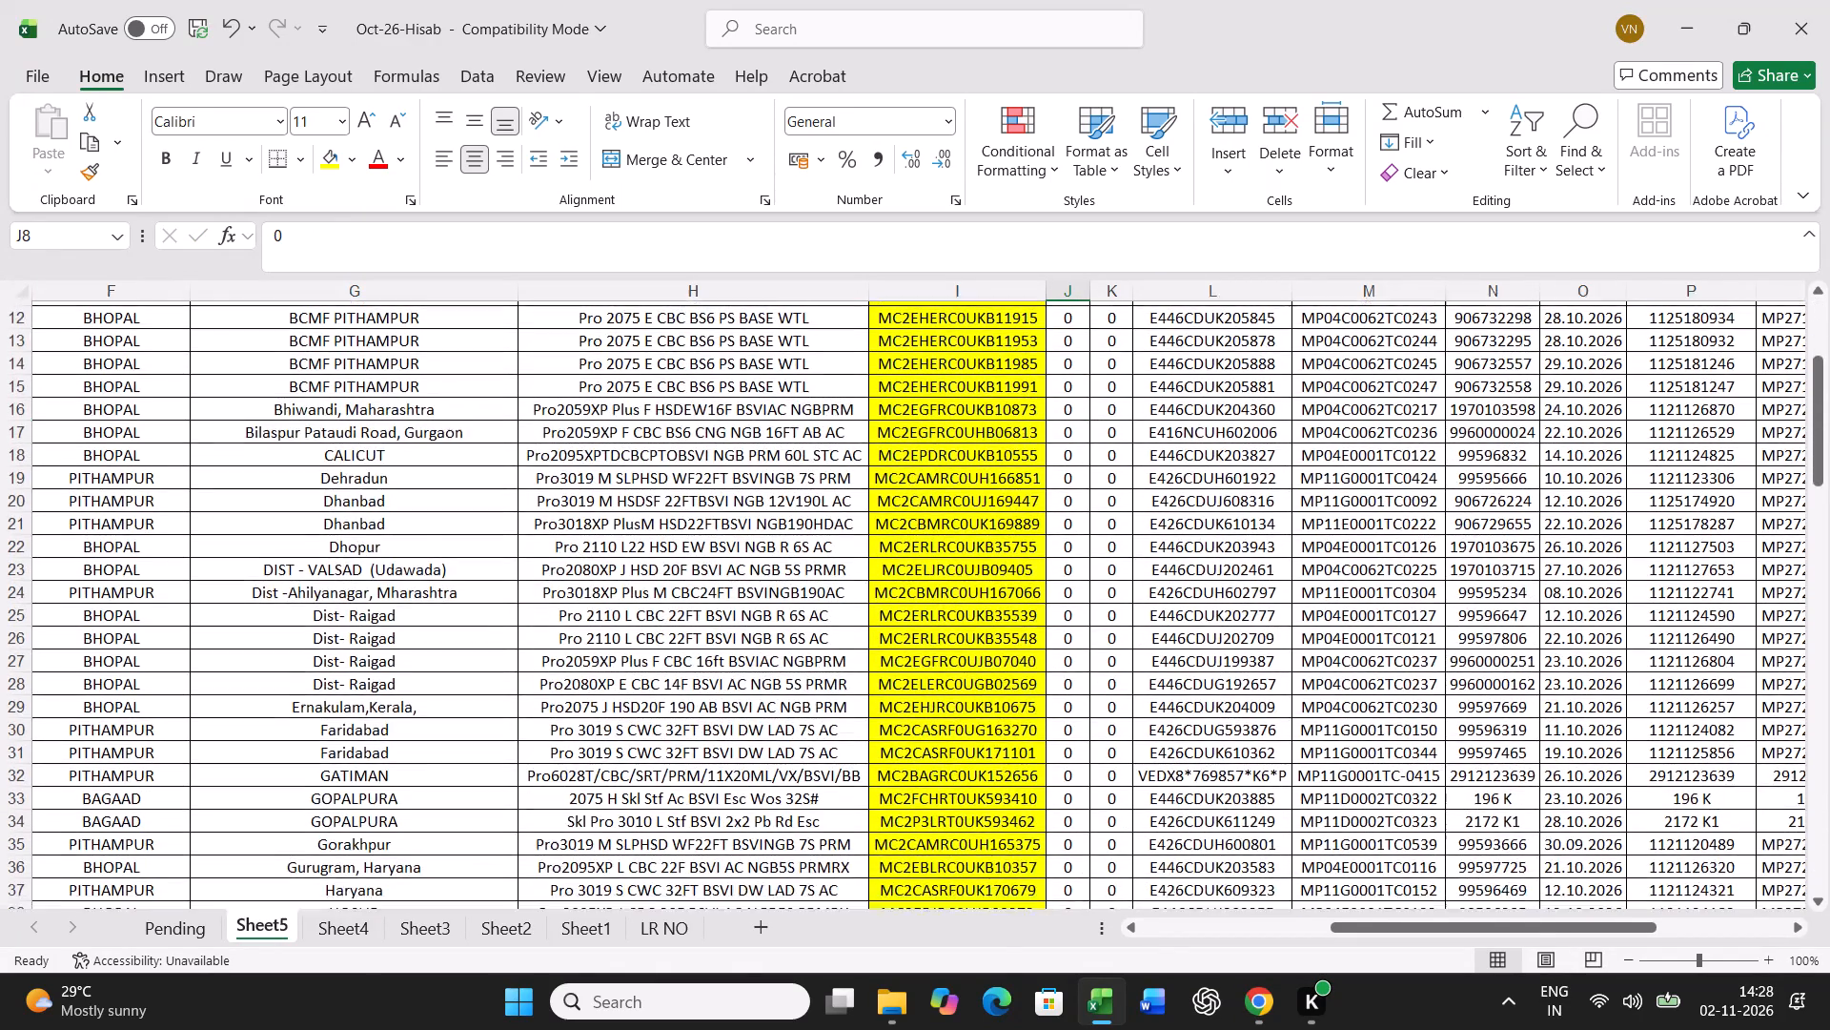
{"action": "scroll", "coordinate": [495, 751], "scroll_direction": "down", "scroll_amount": 1}
{"action": "left_click", "coordinate": [432, 712]}
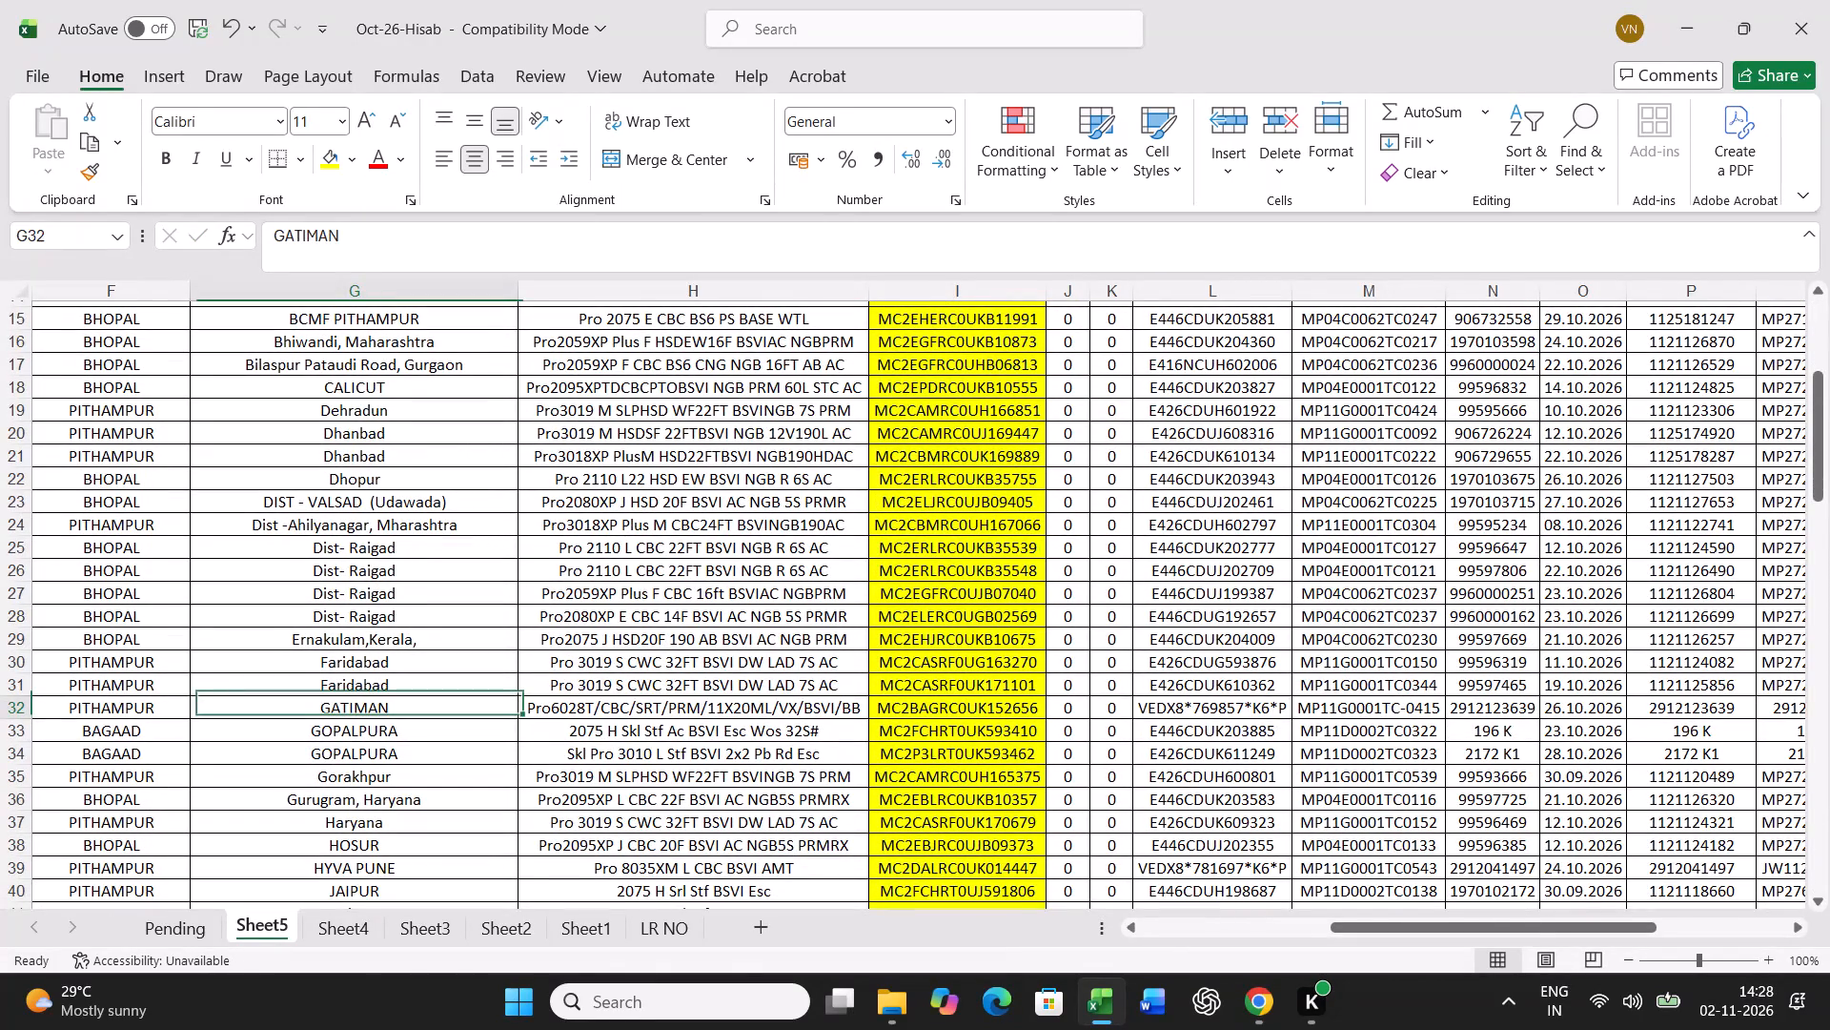
{"action": "key", "text": "Right"}
{"action": "key", "text": "Right"}
{"action": "key", "text": "Right"}
{"action": "type", "text": "200"}
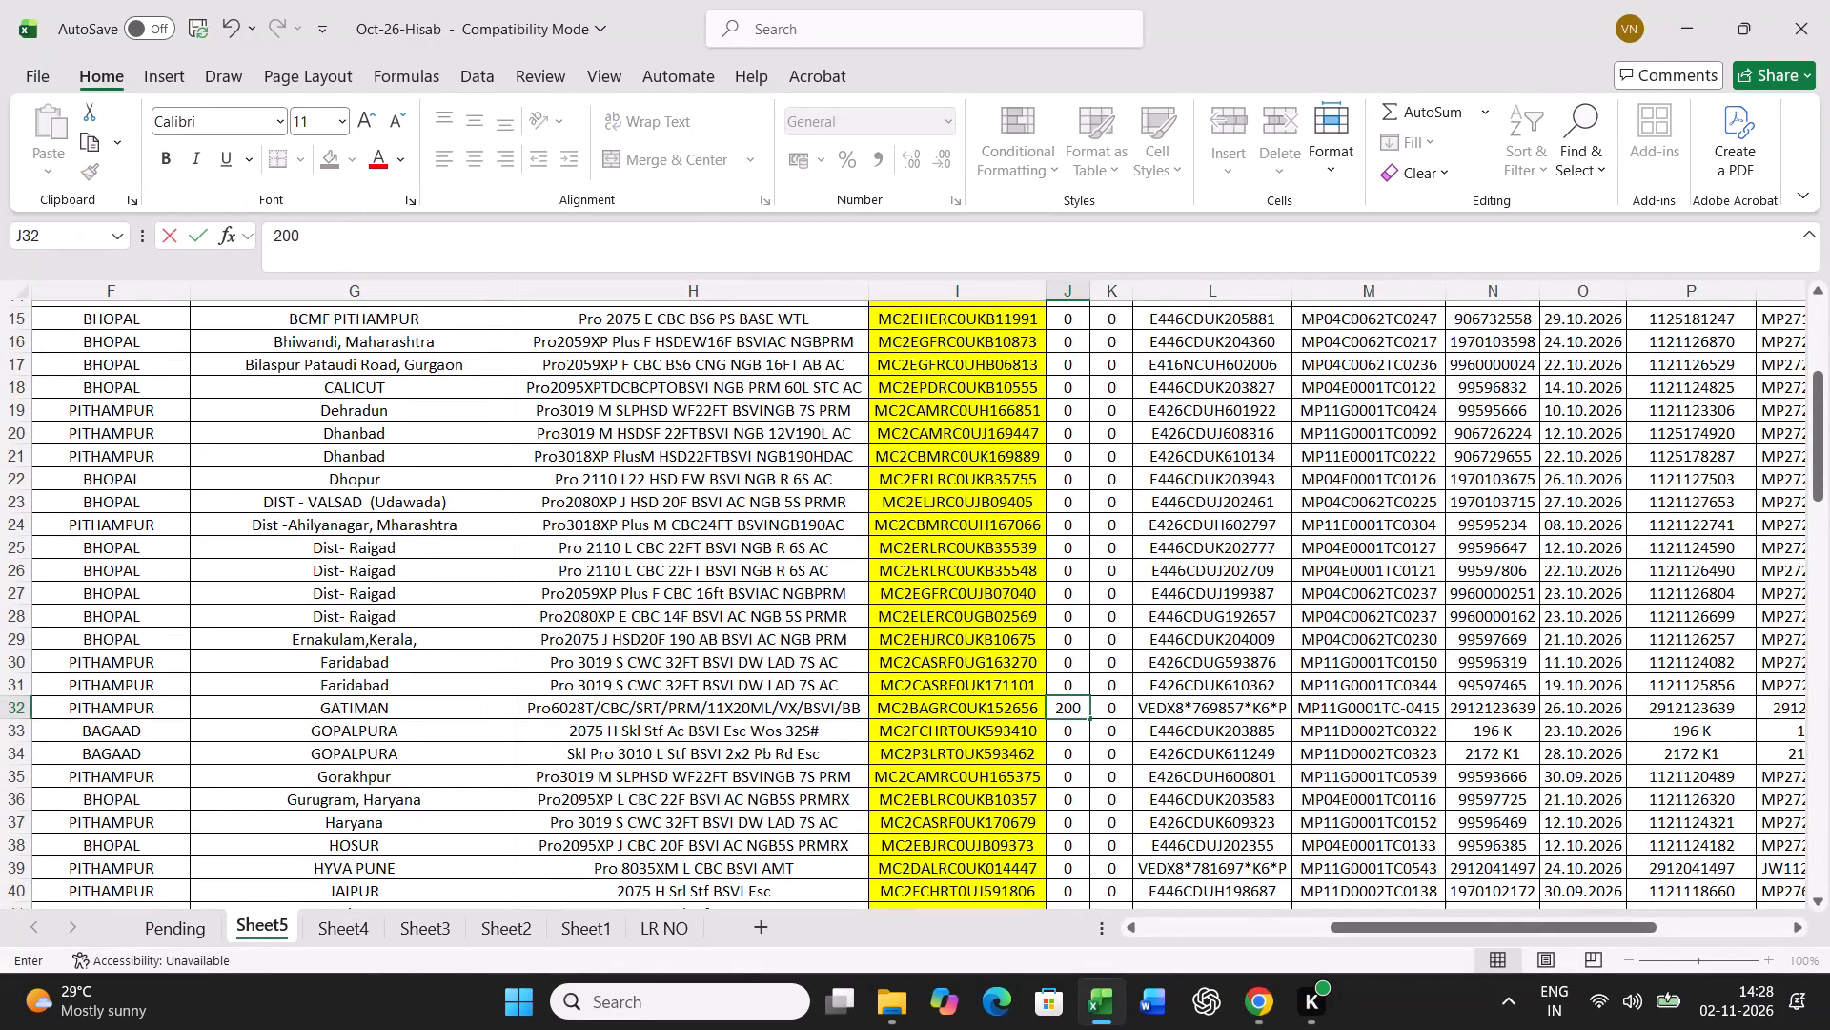
{"action": "key", "text": "Return"}
Set the TOLL amount to 800 for both rows with destination GOPALPURA.
{"action": "type", "text": "800"}
{"action": "key", "text": "Return"}
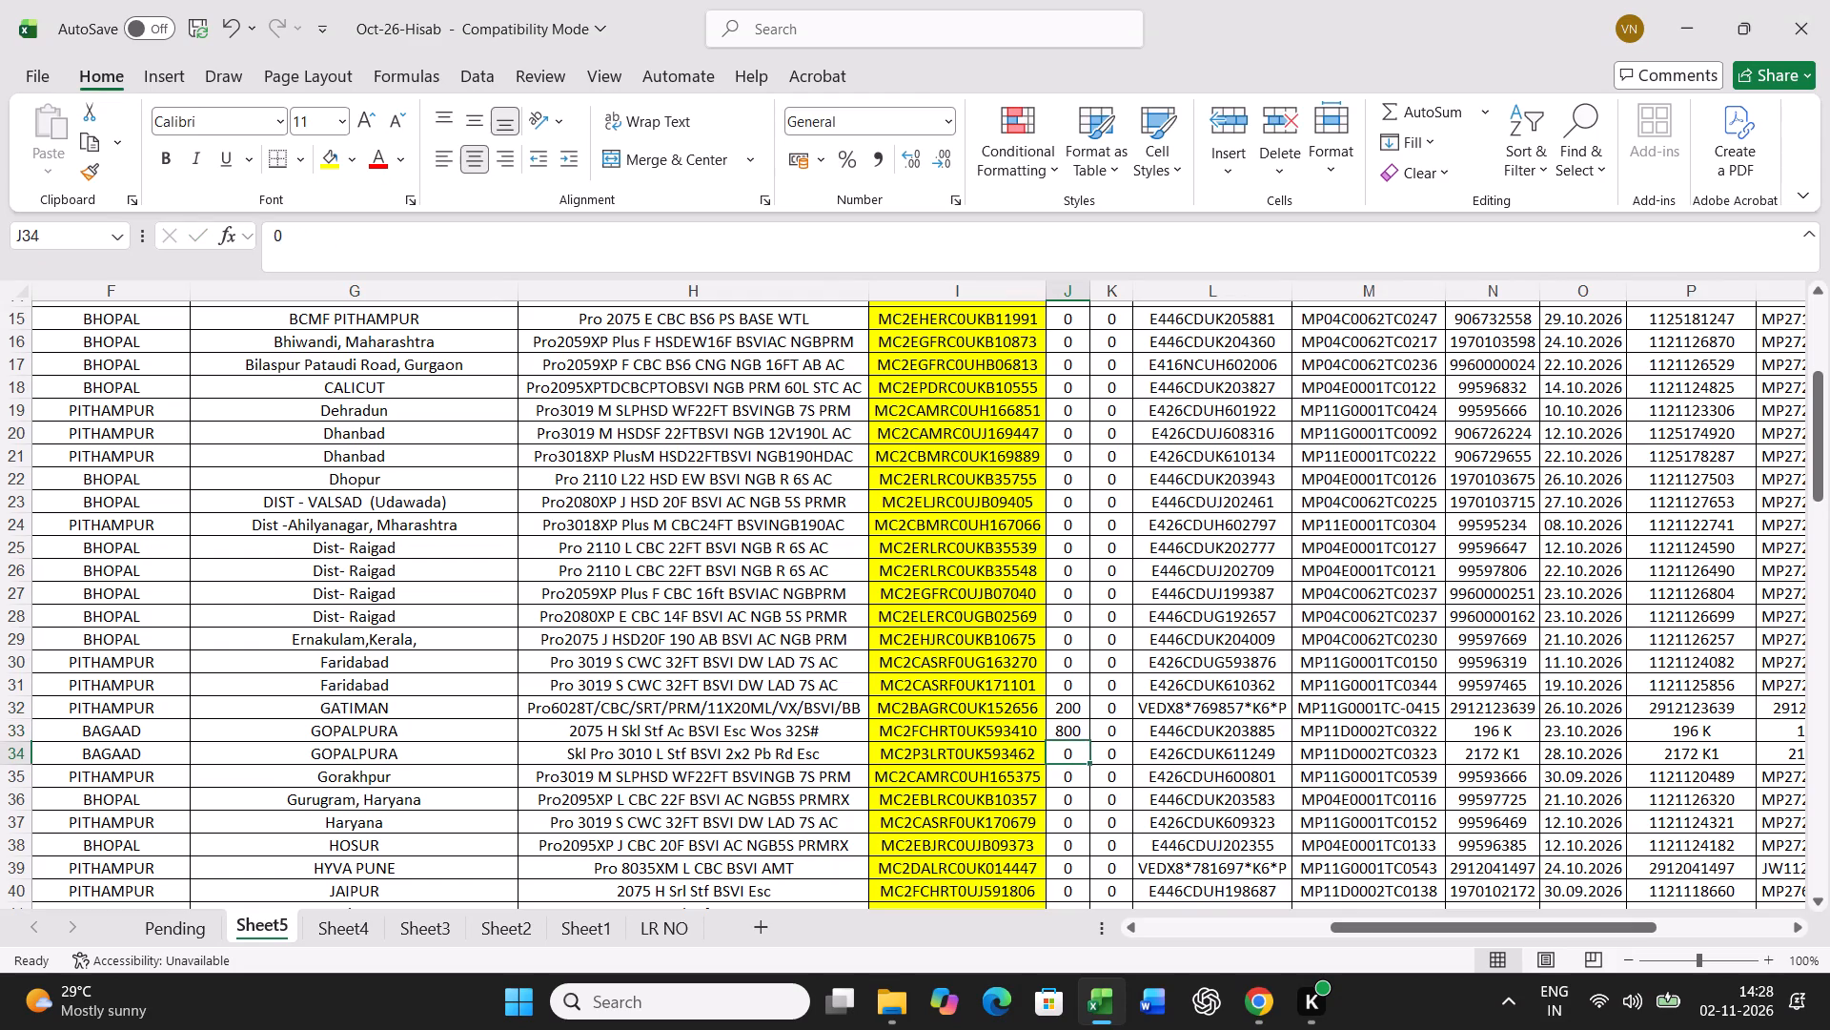
{"action": "key", "text": "ctrl+d"}
{"action": "key", "text": "Return"}
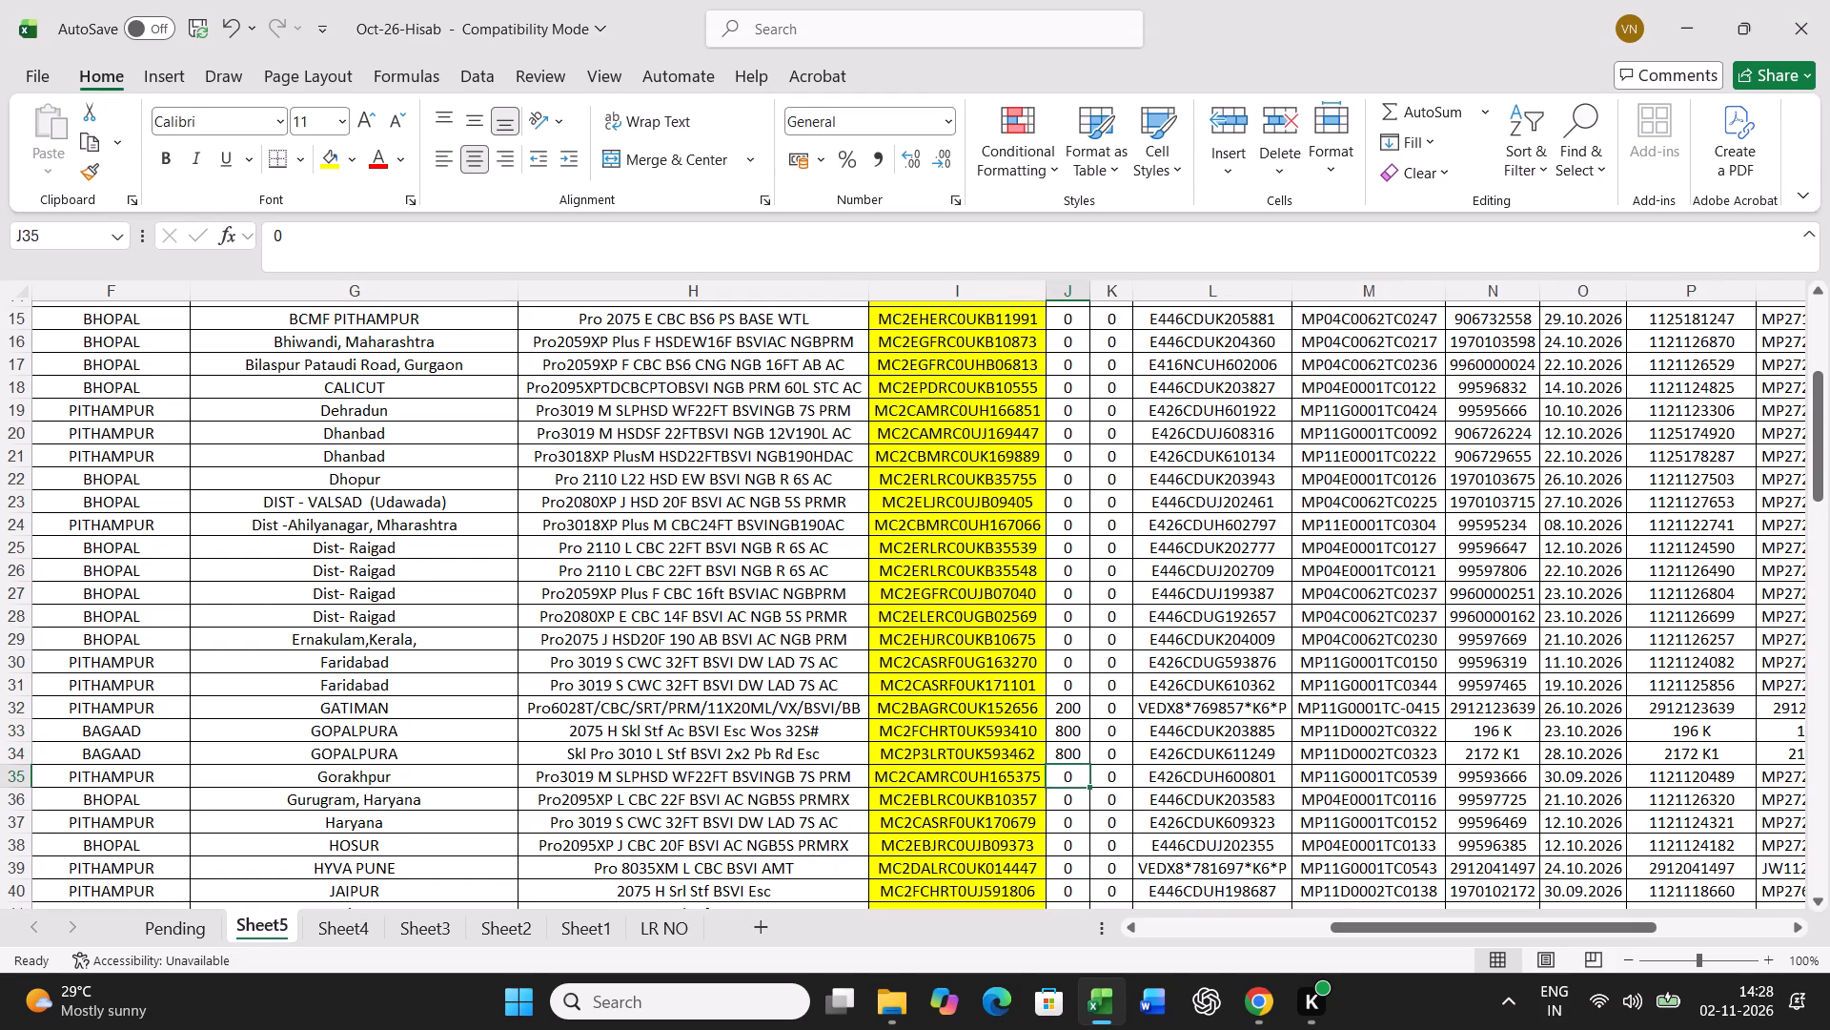
Set the TOLL amount to 200 for both rows with destination PITHAMPUR FG7.
{"action": "scroll", "coordinate": [468, 710], "scroll_direction": "down", "scroll_amount": 3}
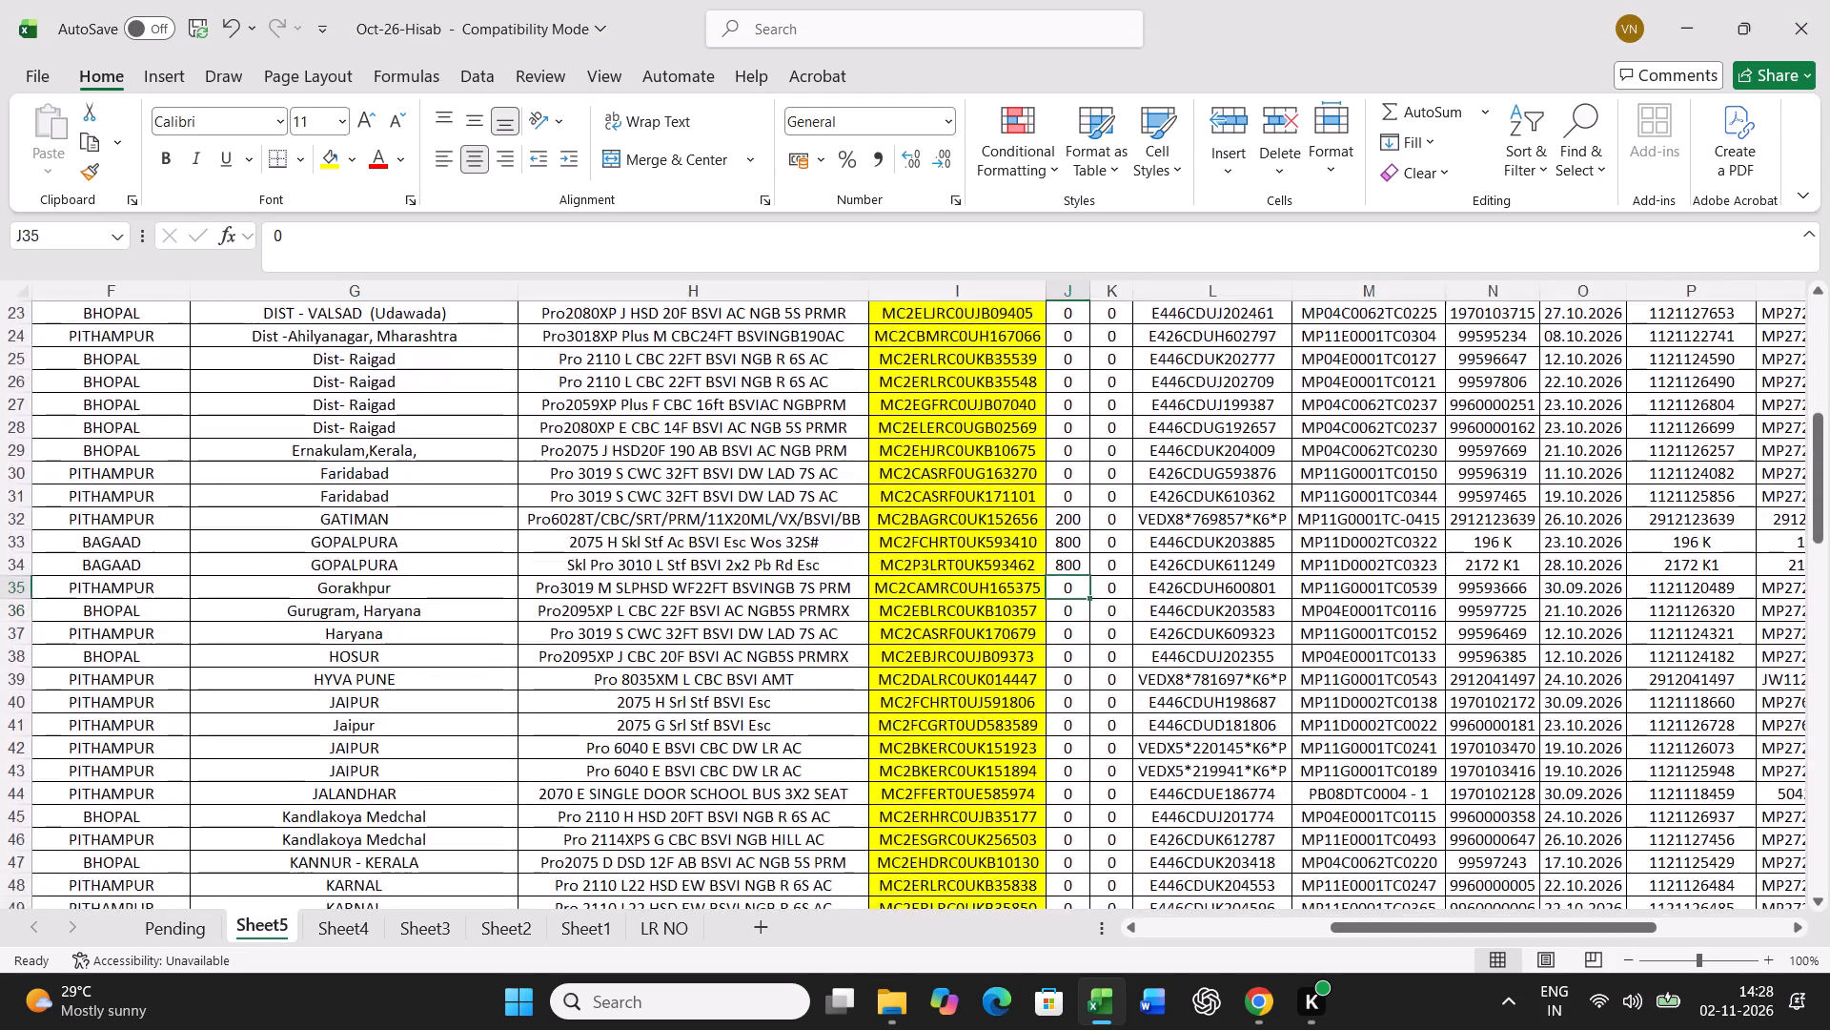
{"action": "scroll", "coordinate": [468, 710], "scroll_direction": "down", "scroll_amount": 6}
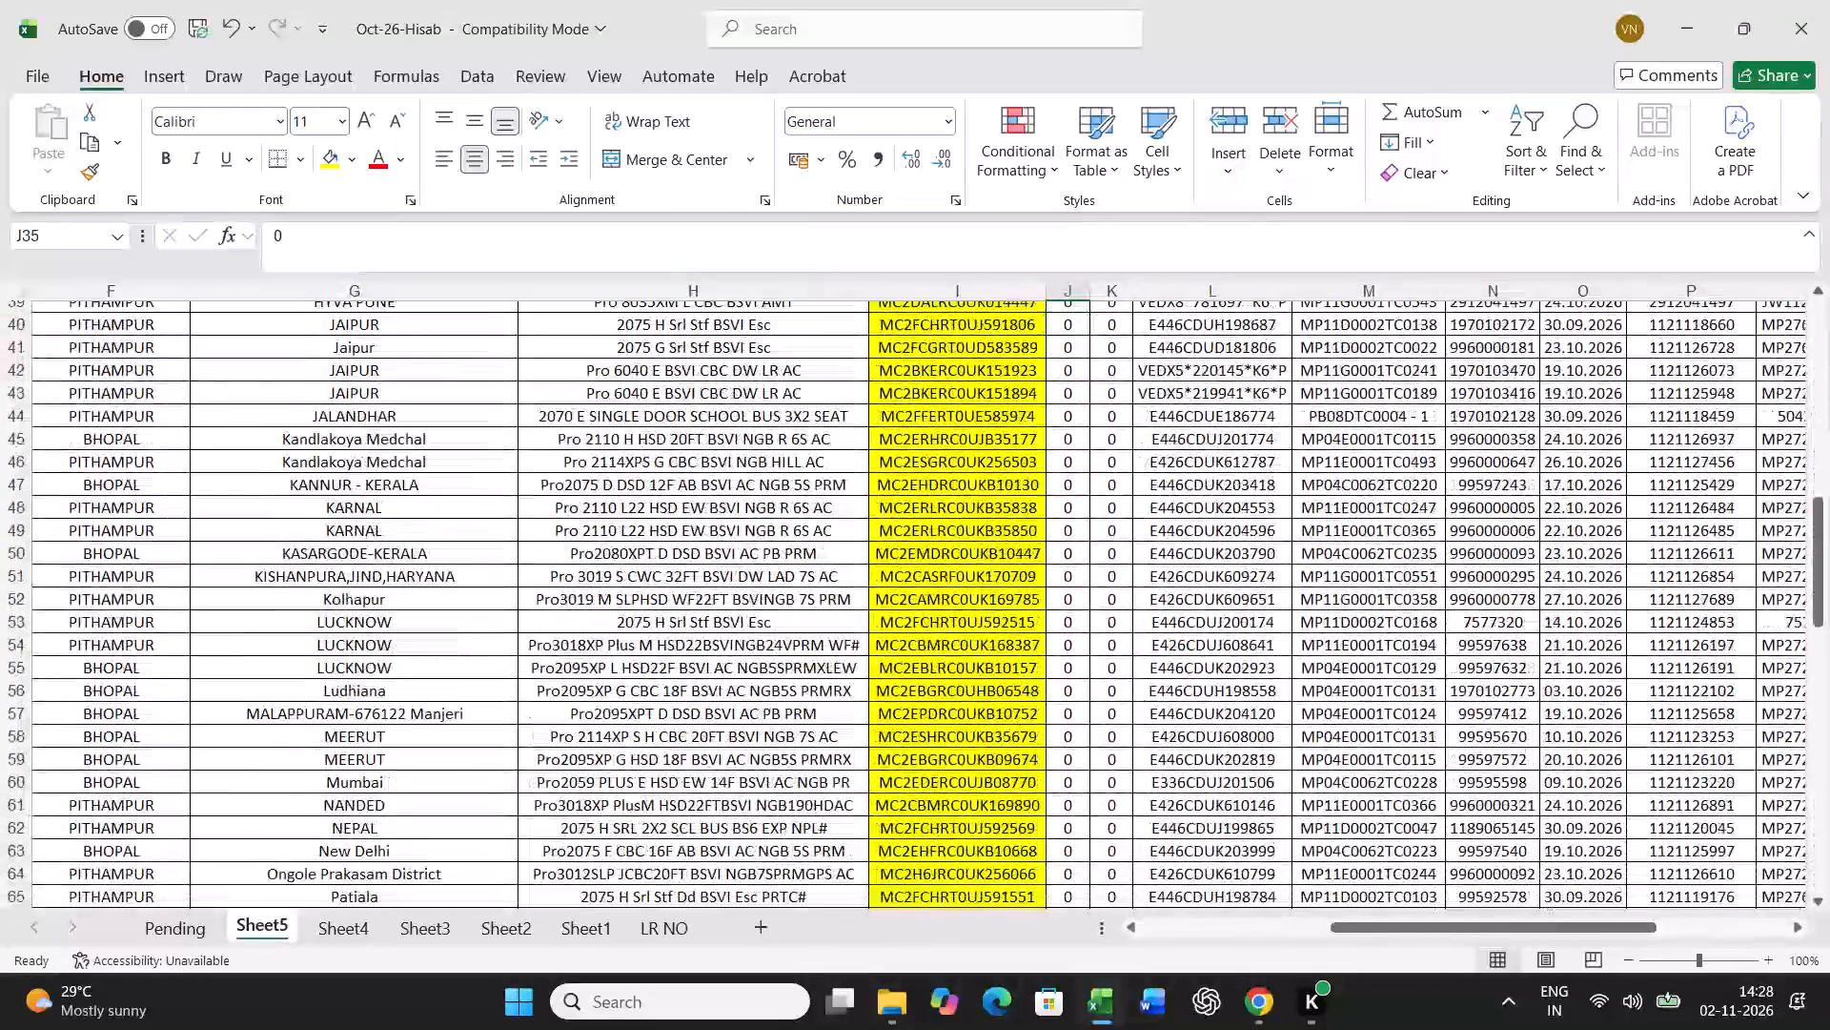
{"action": "scroll", "coordinate": [468, 710], "scroll_direction": "down", "scroll_amount": 5}
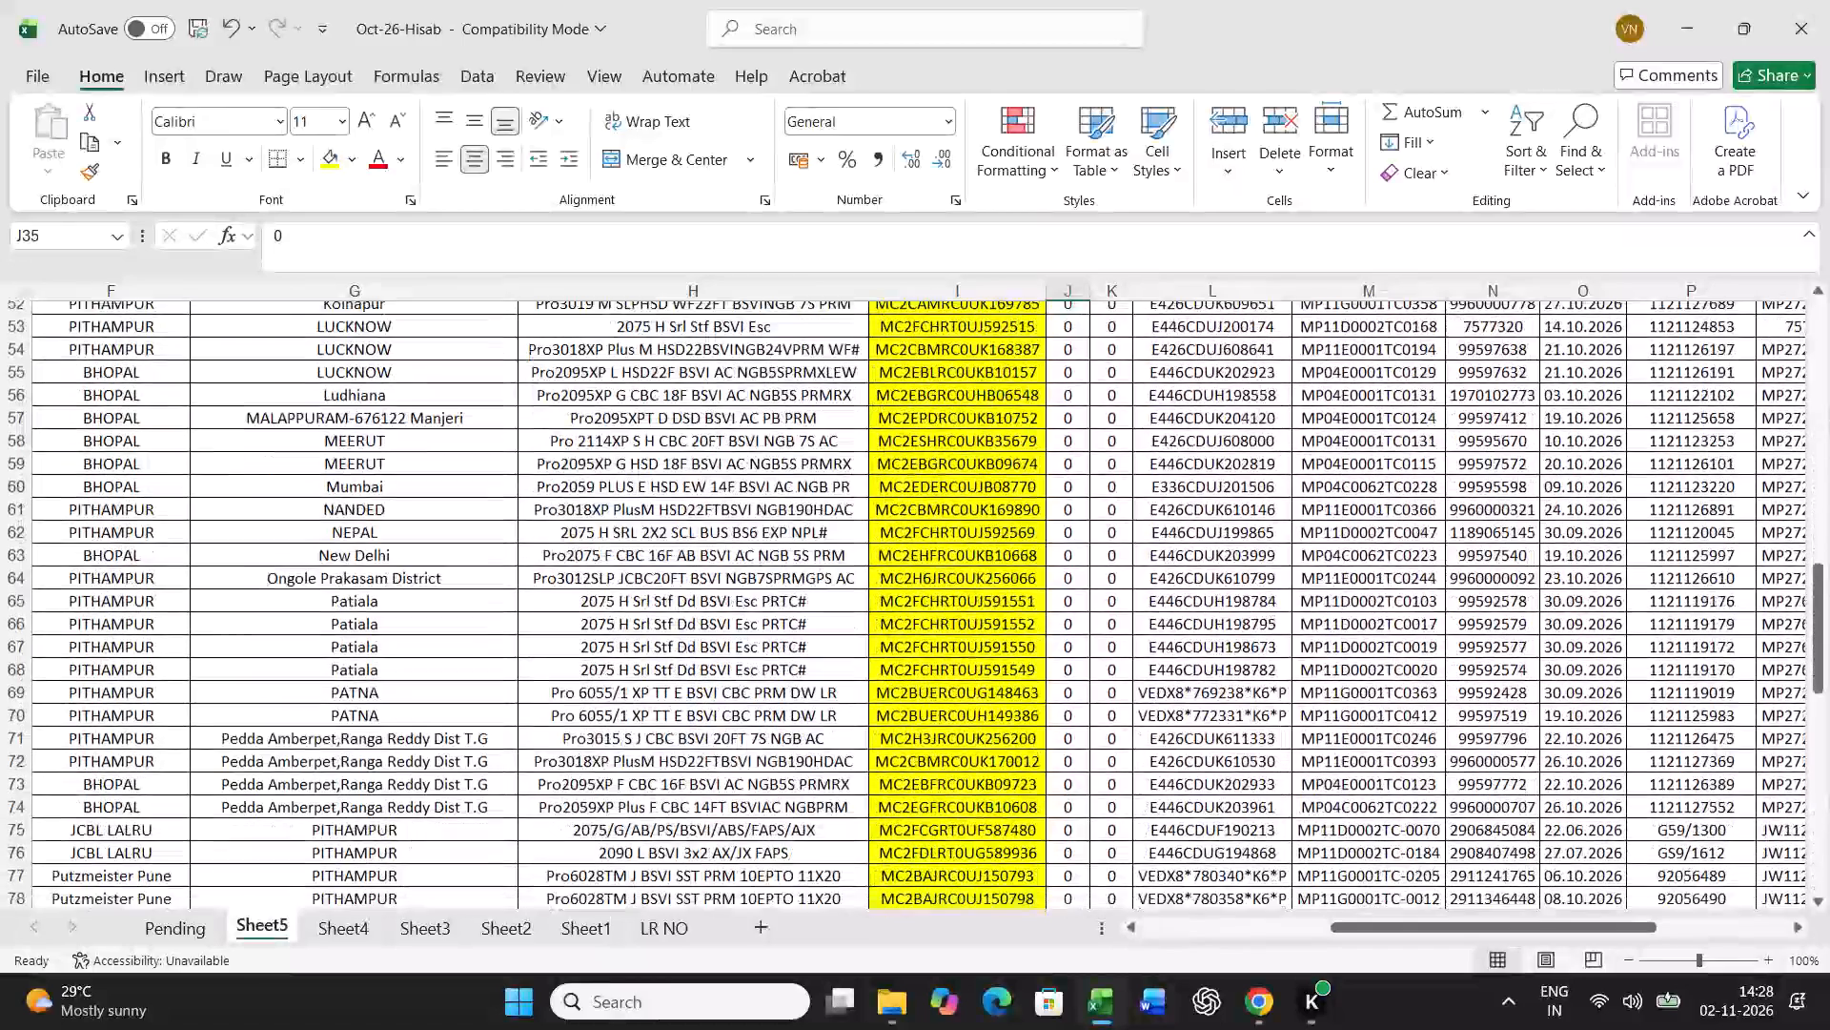
{"action": "scroll", "coordinate": [510, 665], "scroll_direction": "down", "scroll_amount": 1}
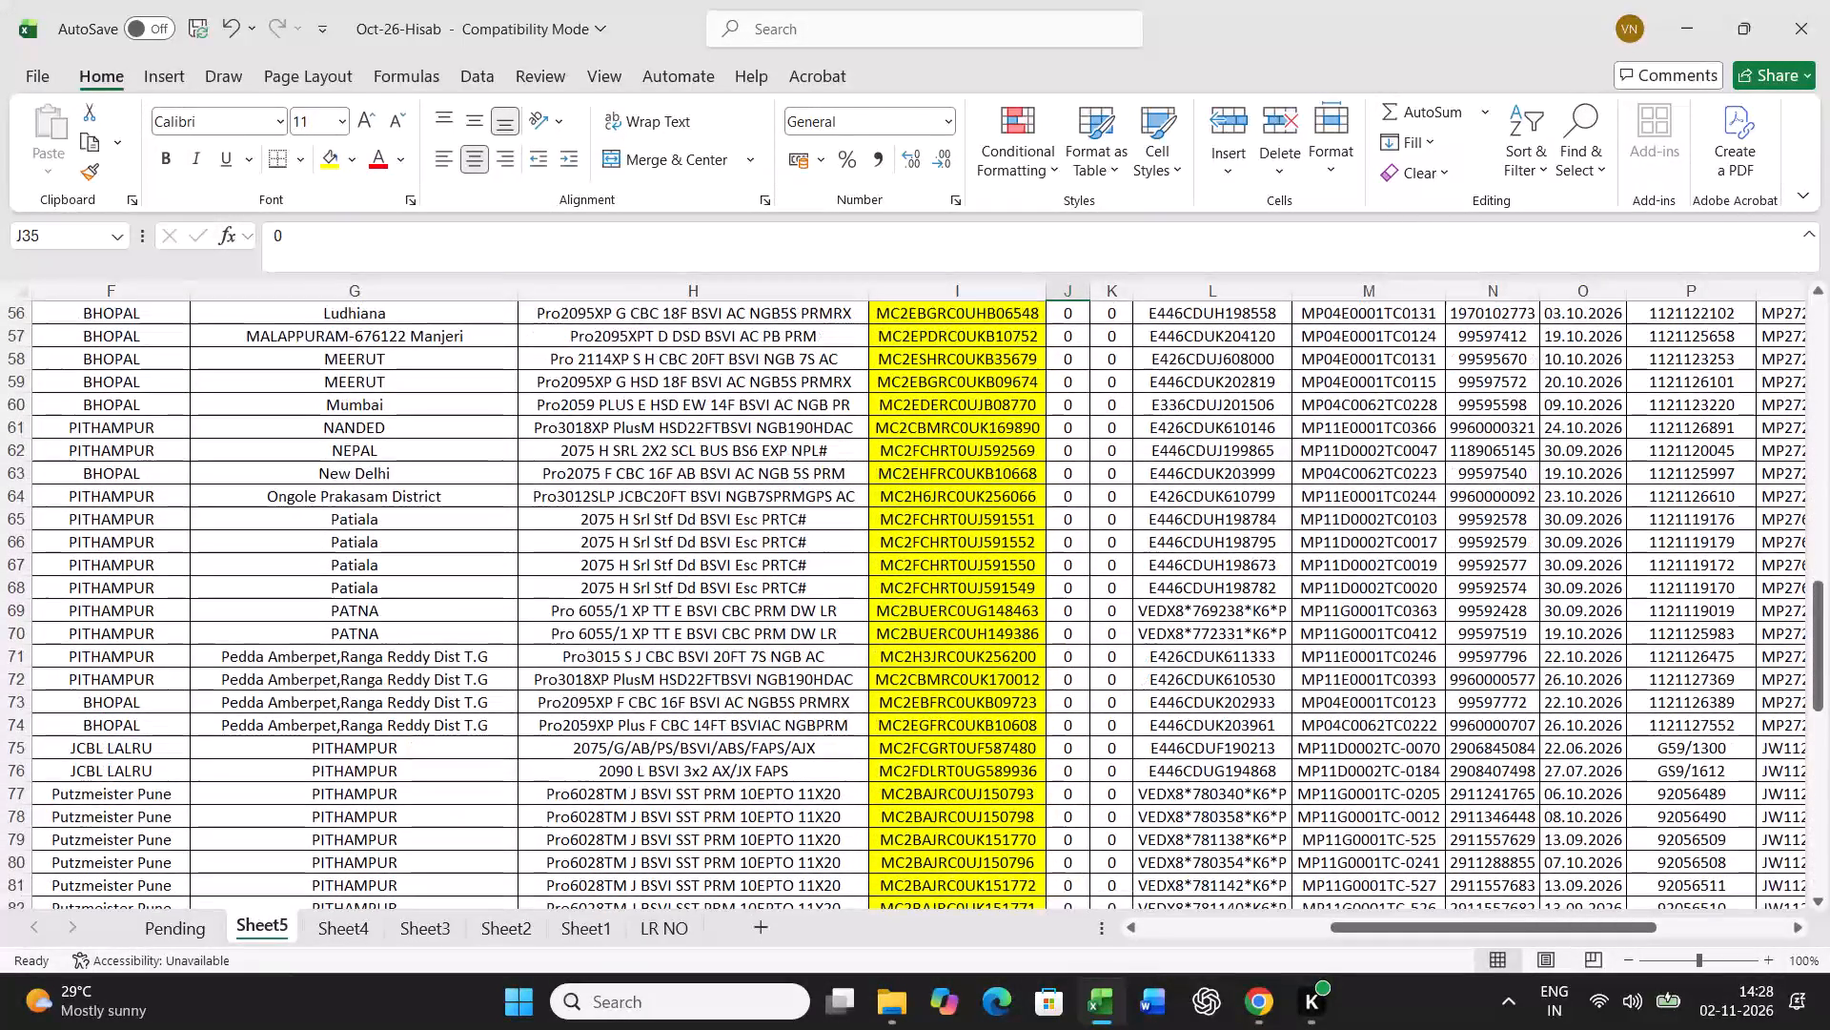
{"action": "scroll", "coordinate": [510, 665], "scroll_direction": "down", "scroll_amount": 4}
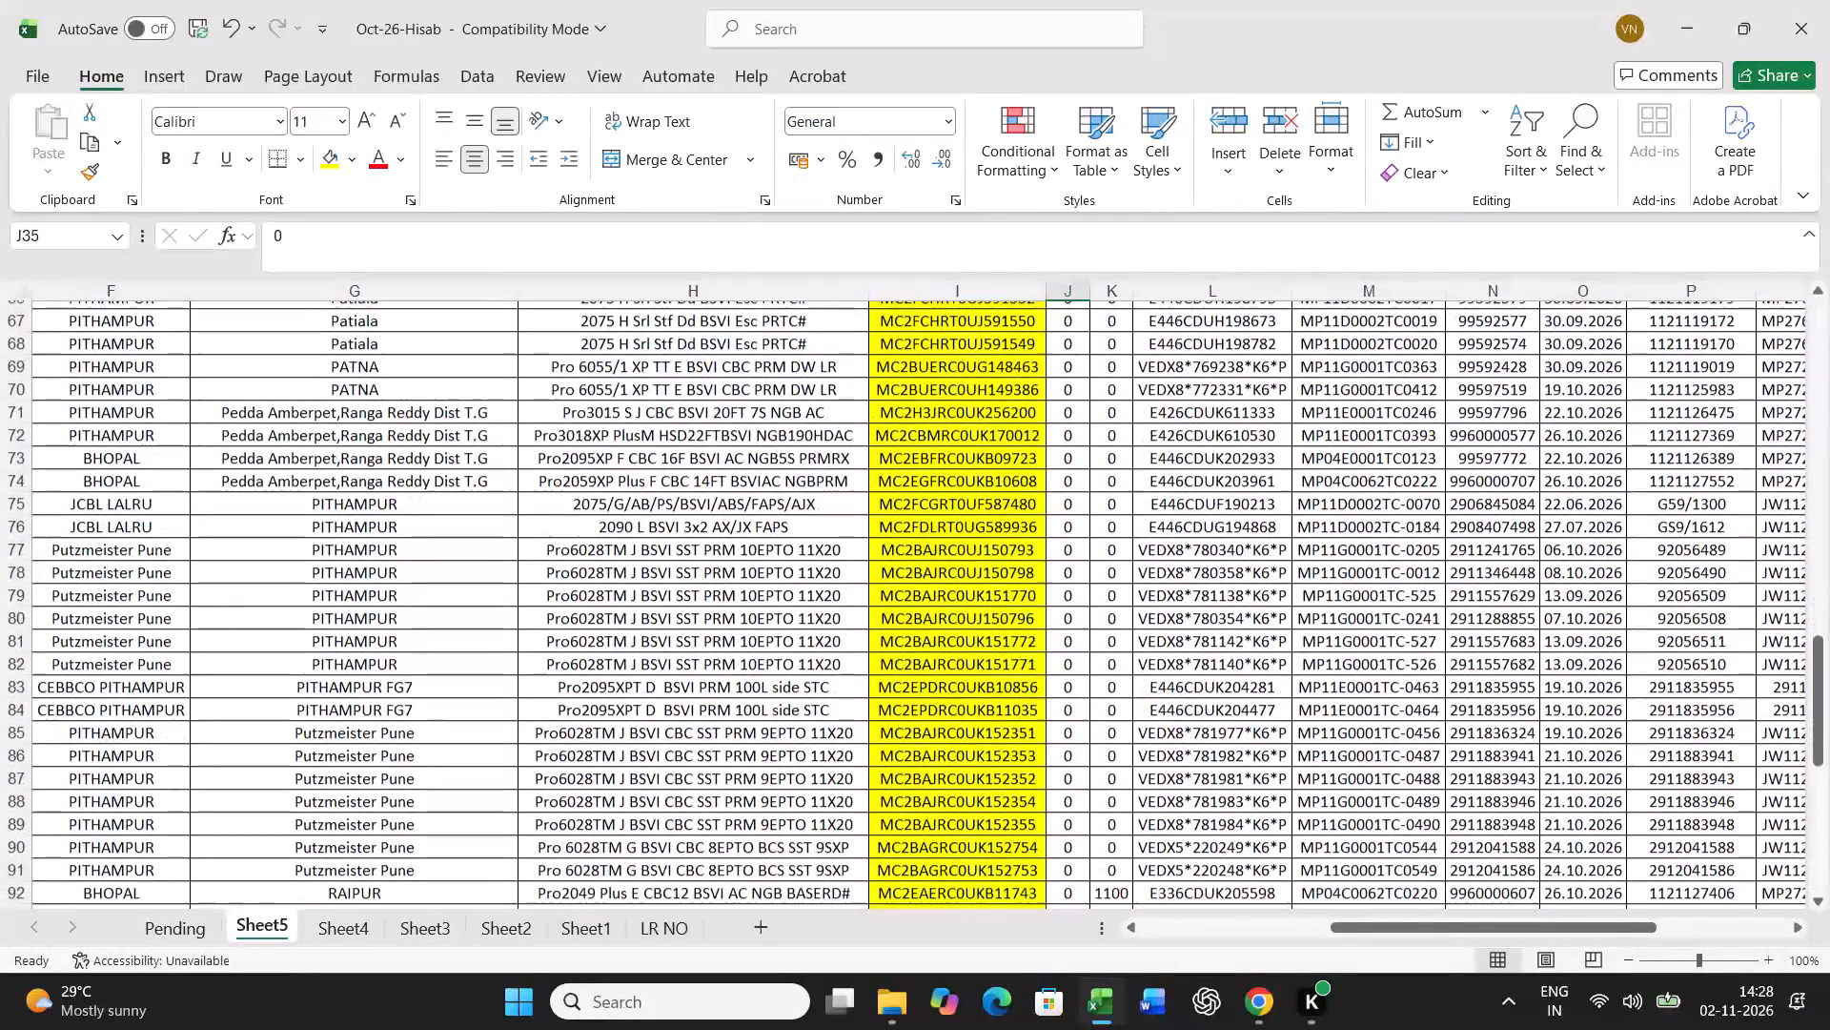
{"action": "left_click", "coordinate": [481, 677]}
{"action": "key", "text": "Right"}
{"action": "key", "text": "Right"}
{"action": "key", "text": "Right"}
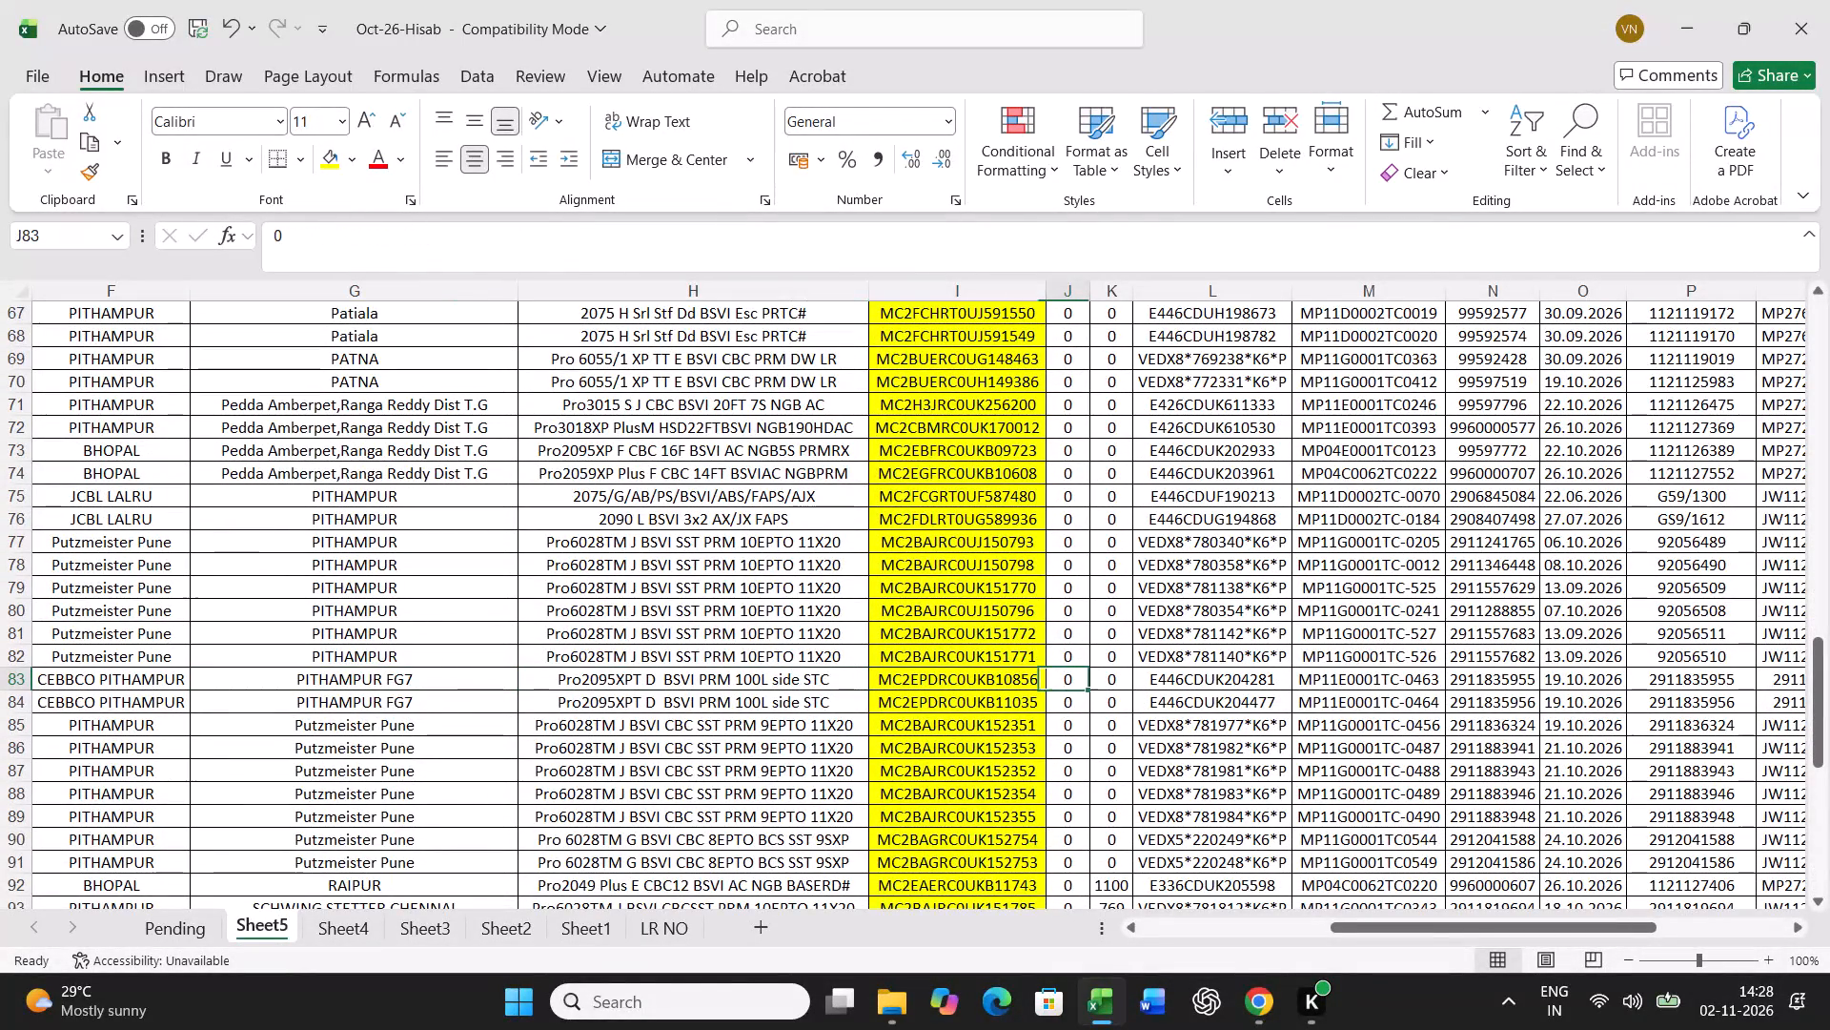
{"action": "type", "text": "200"}
{"action": "key", "text": "Return"}
{"action": "key", "text": "ctrl+d"}
{"action": "key", "text": "Return"}
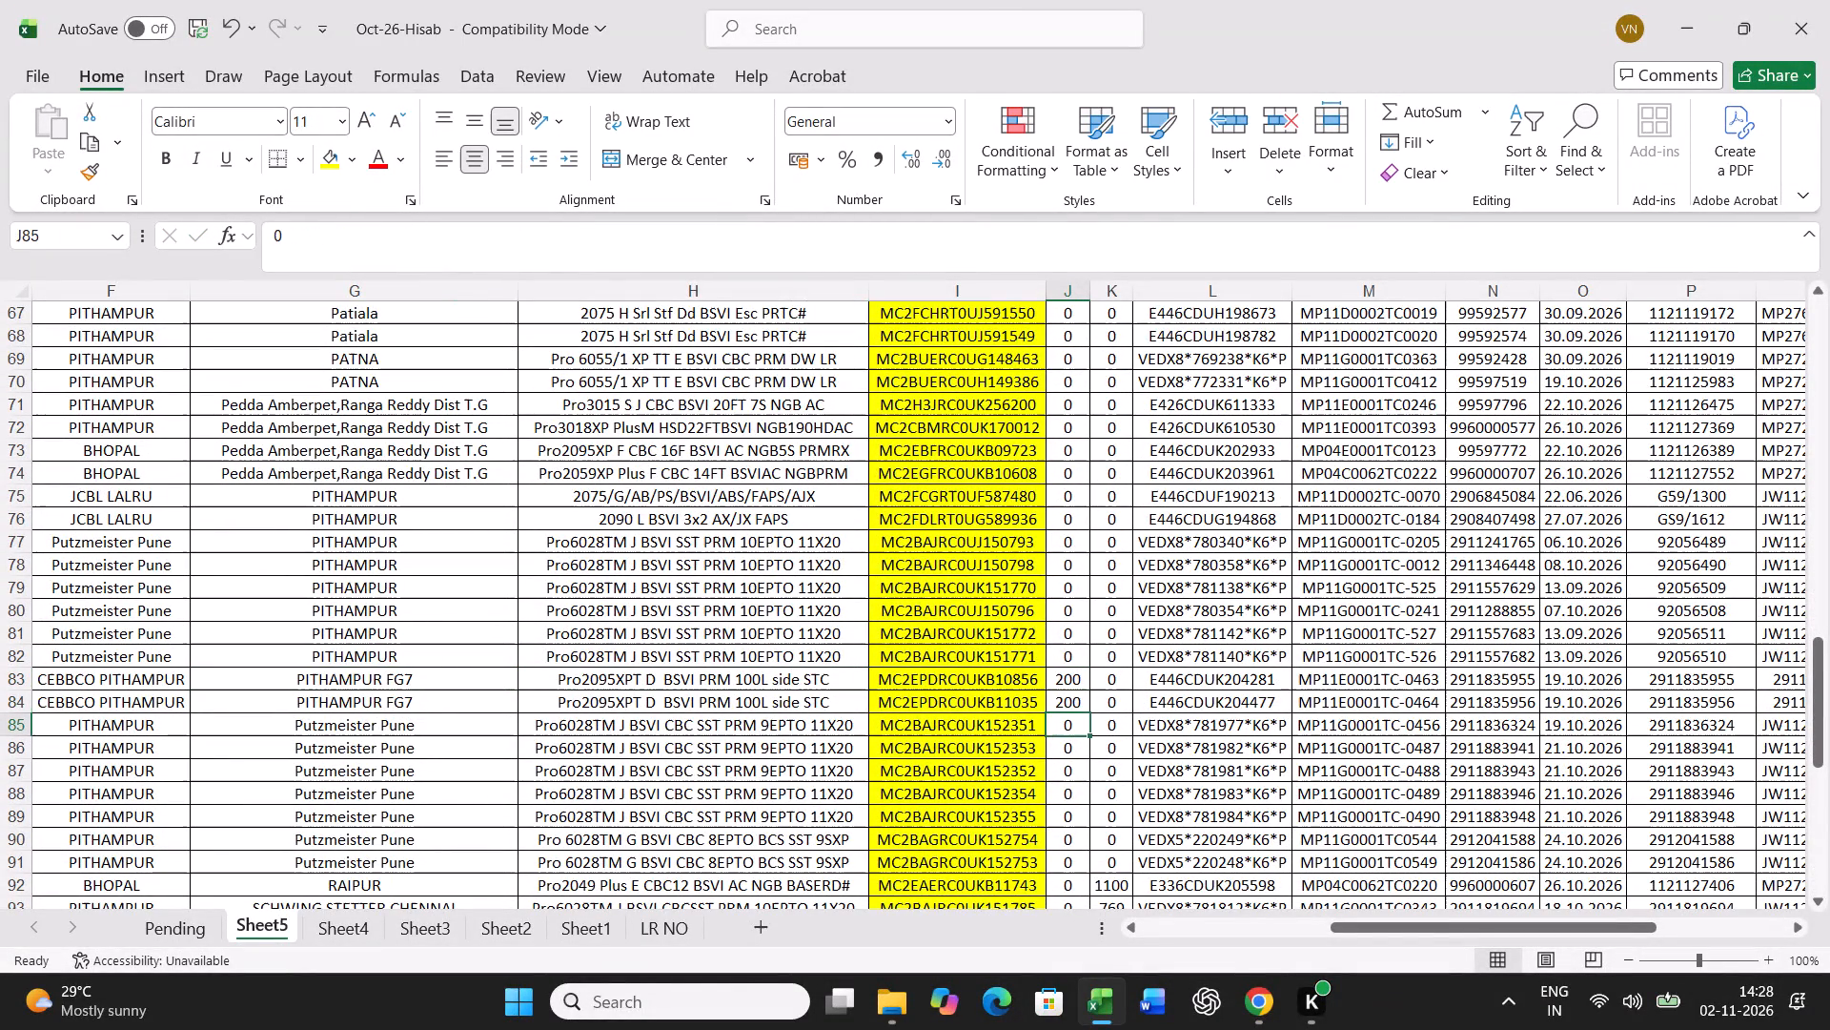
Set the TOLL amount to 200 for the row with destination SCHWING STETTER MHOW.
{"action": "scroll", "coordinate": [450, 747], "scroll_direction": "down", "scroll_amount": 3}
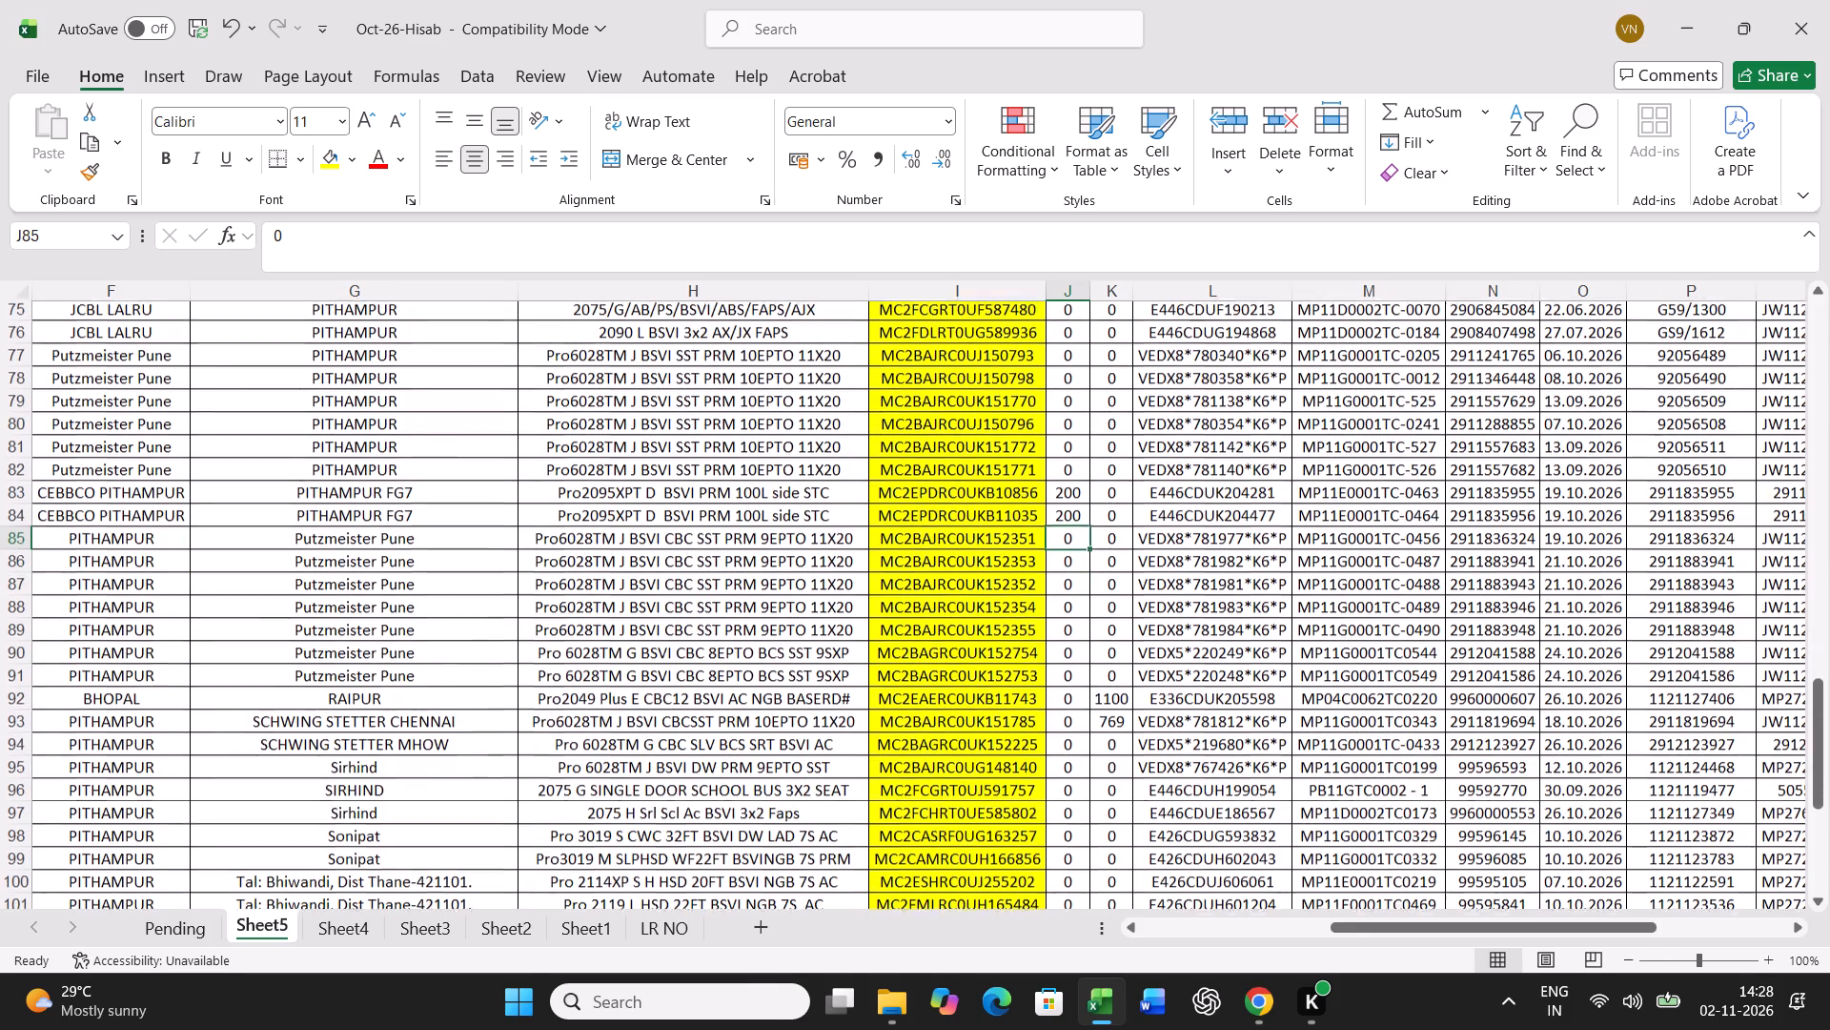
{"action": "left_click", "coordinate": [485, 720]}
{"action": "key", "text": "Down"}
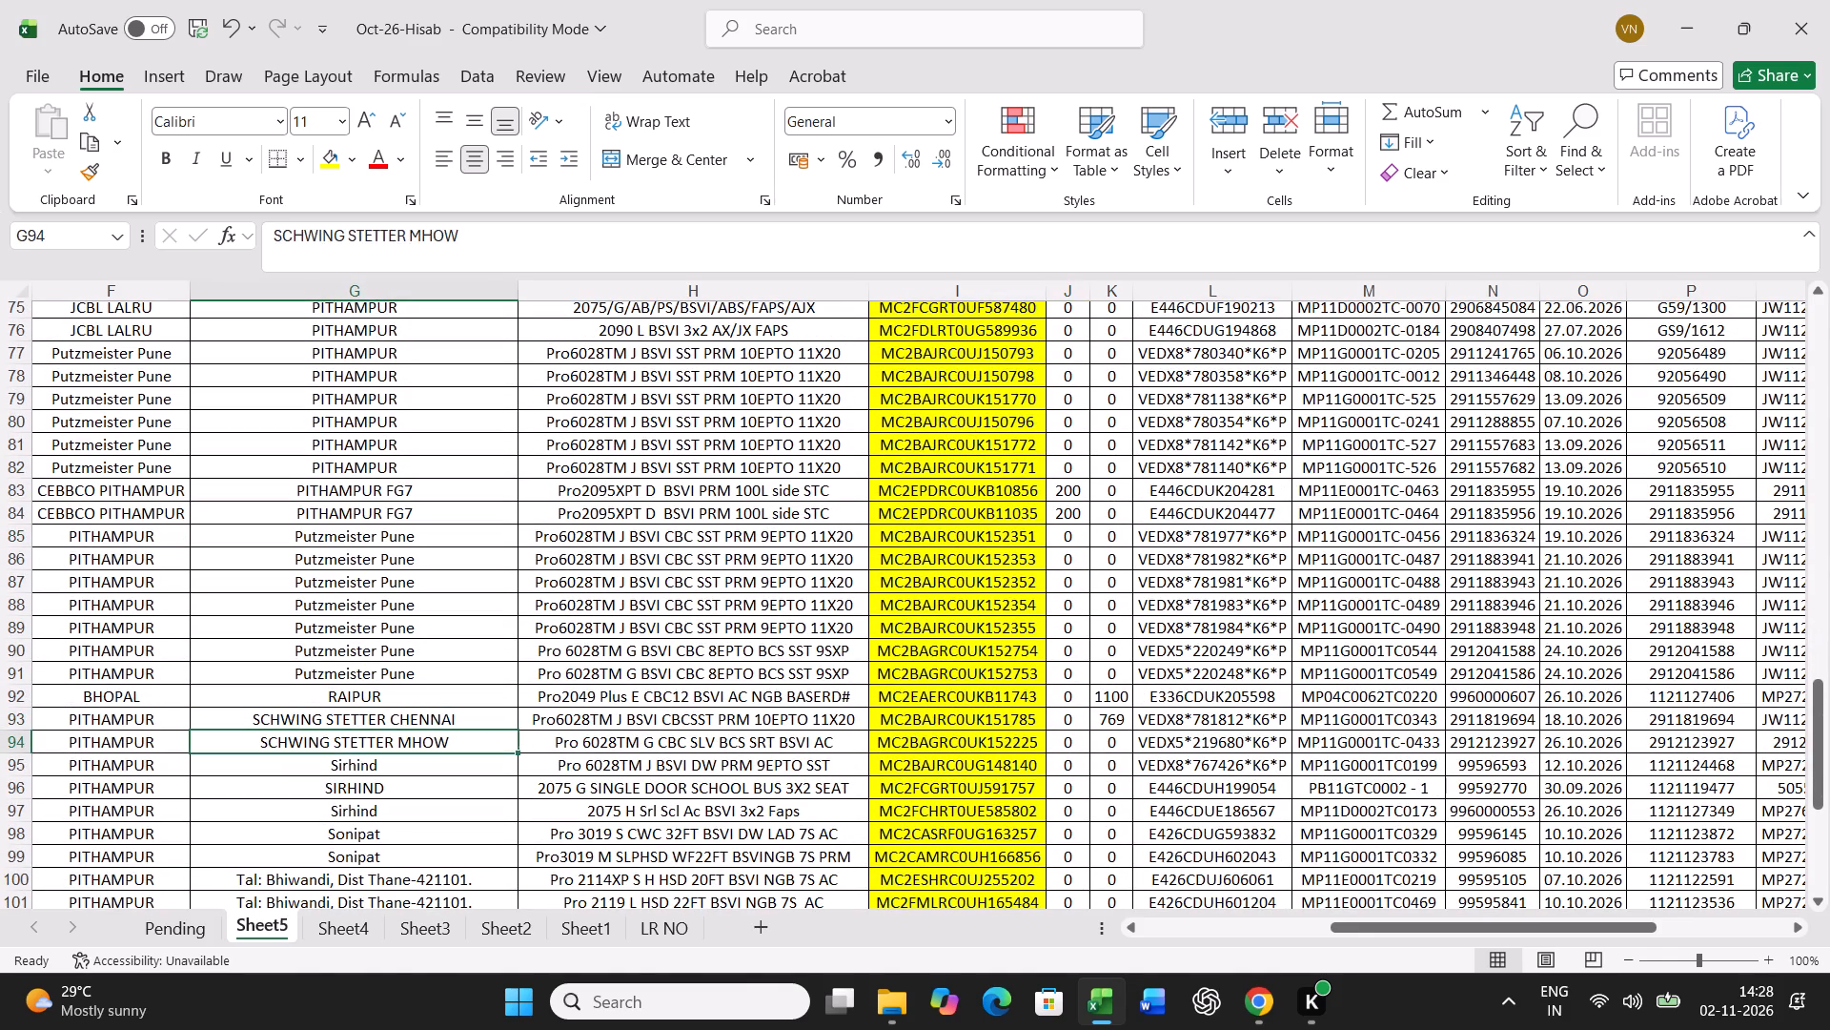
{"action": "key", "text": "Right"}
{"action": "key", "text": "Right"}
{"action": "key", "text": "Right"}
{"action": "type", "text": "200"}
{"action": "key", "text": "Return"}
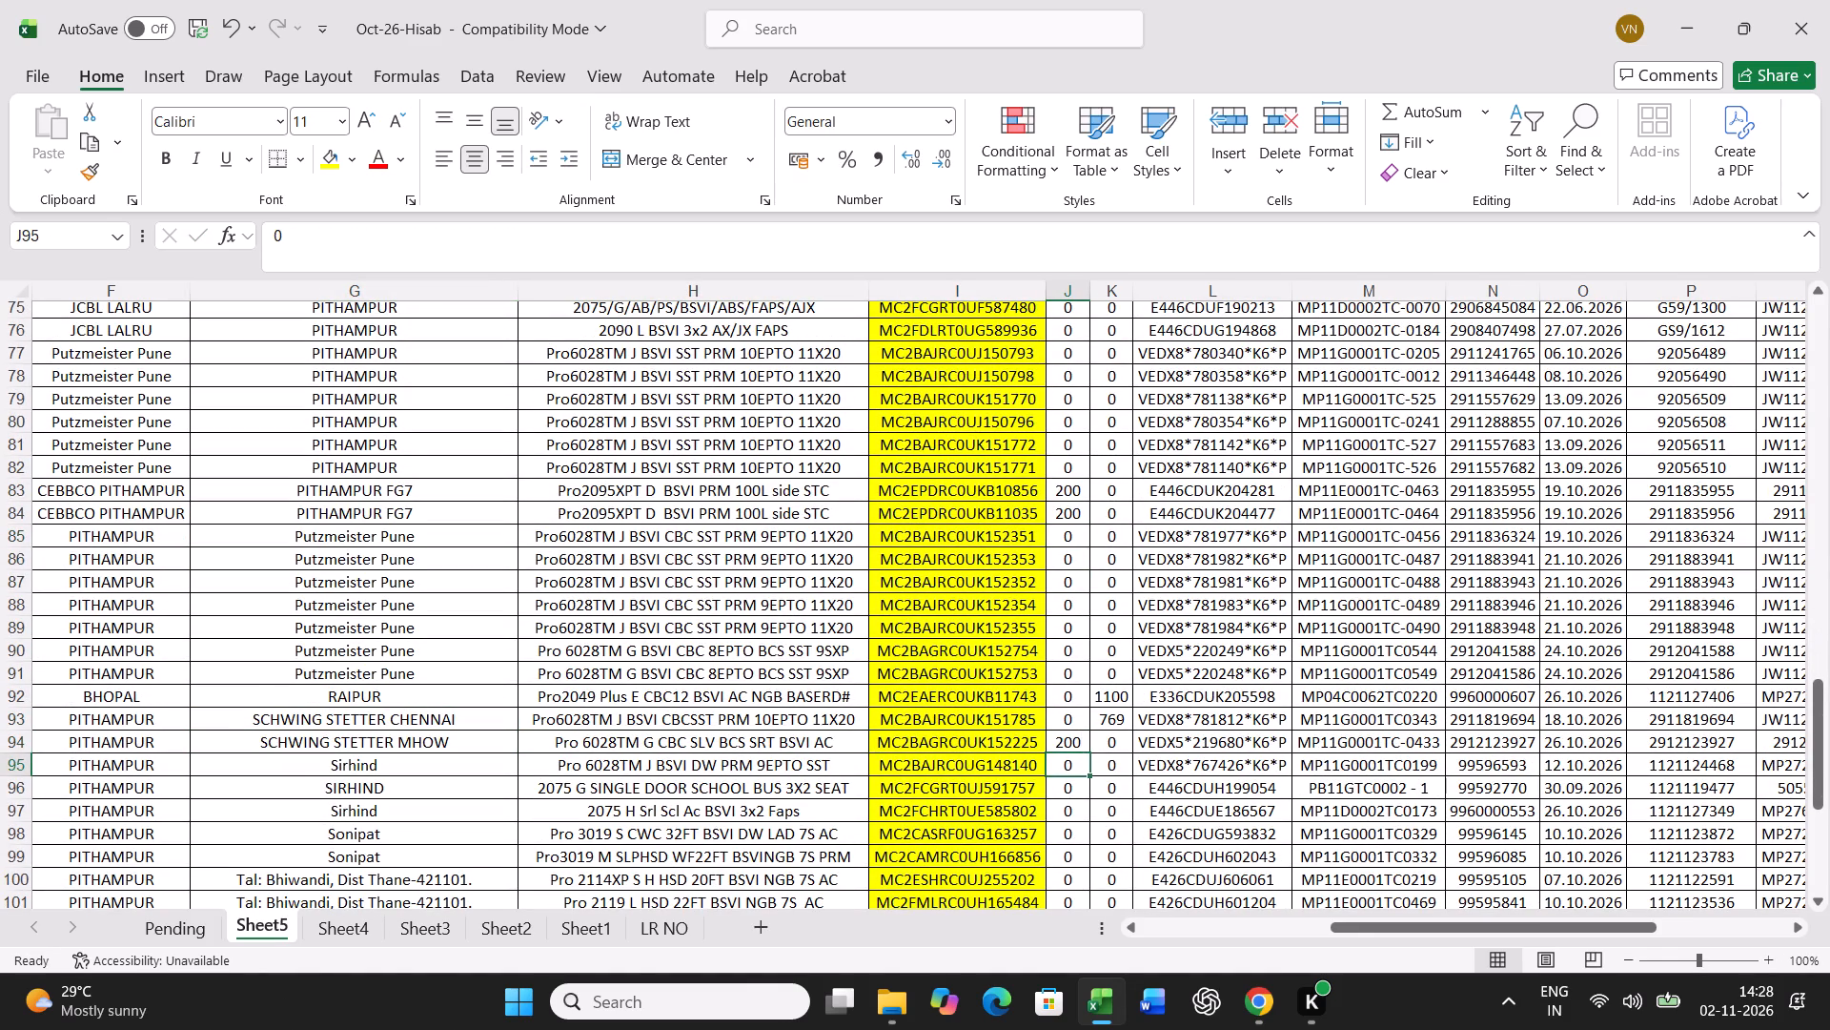
Check the remaining destinations on Sheet5 through the last row and save the workbook.
{"action": "scroll", "coordinate": [532, 720], "scroll_direction": "down", "scroll_amount": 5}
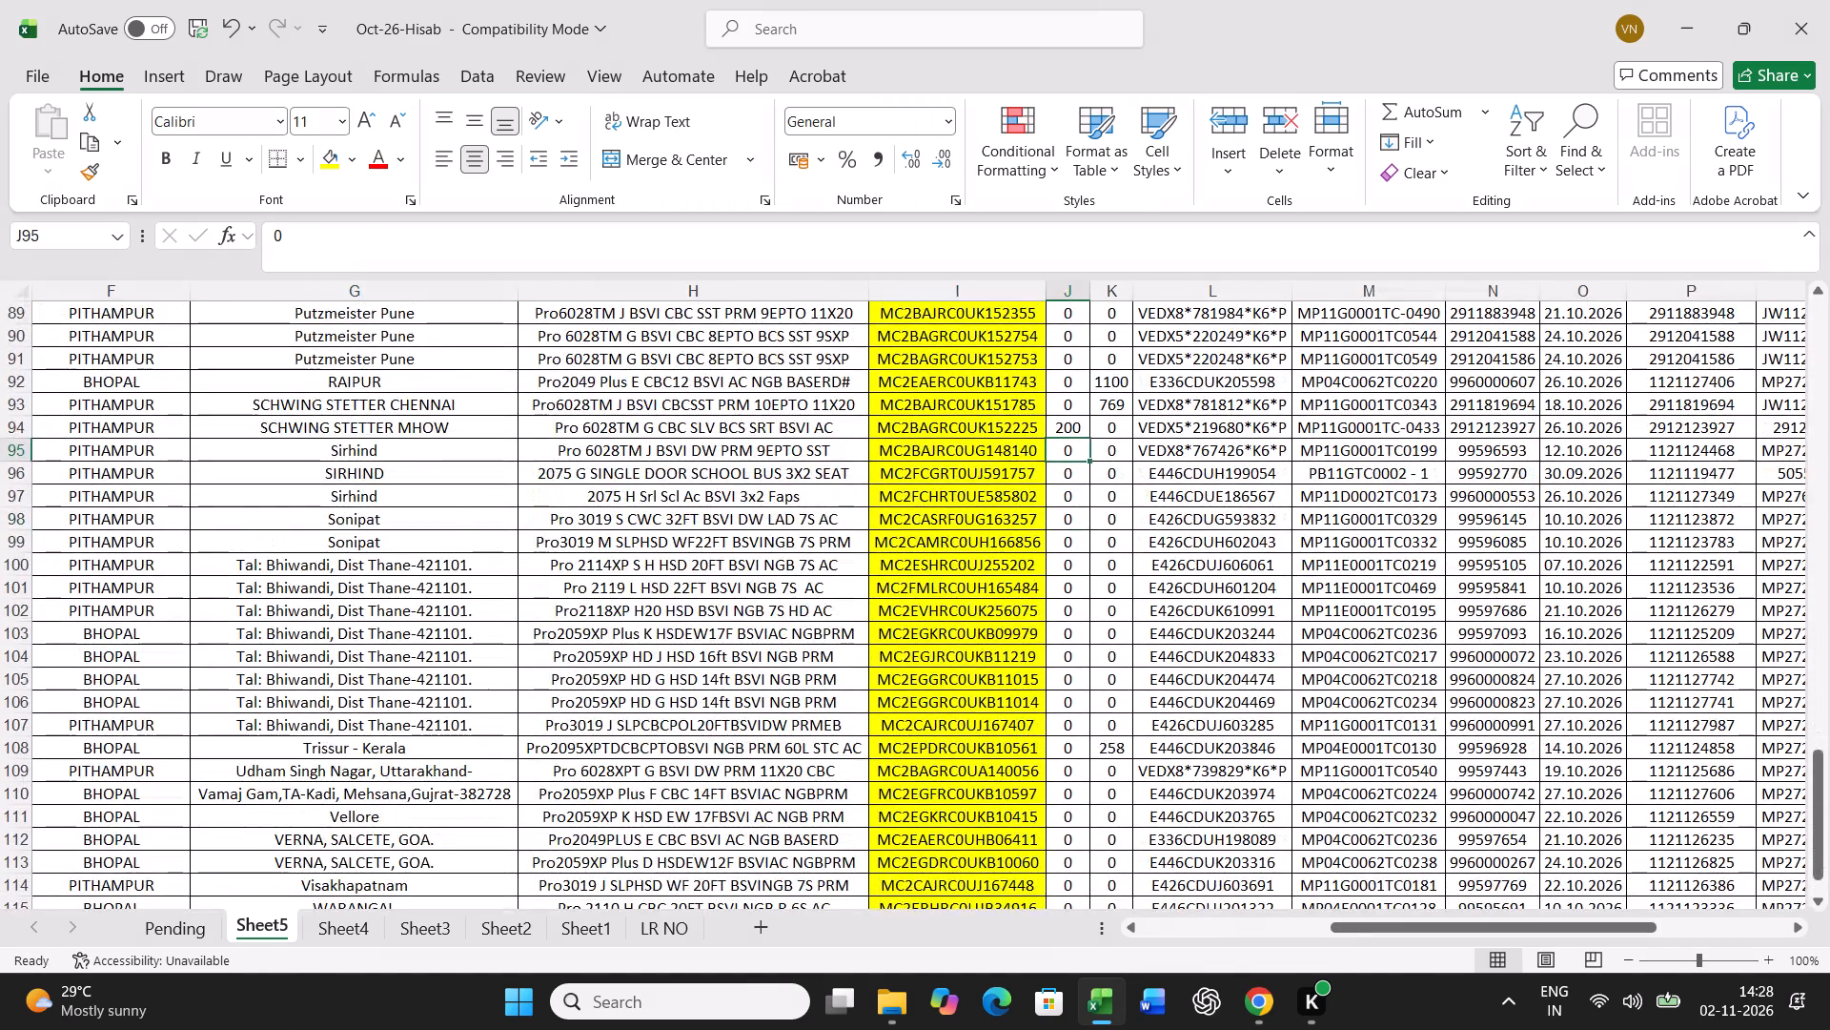
{"action": "scroll", "coordinate": [532, 720], "scroll_direction": "down", "scroll_amount": 1}
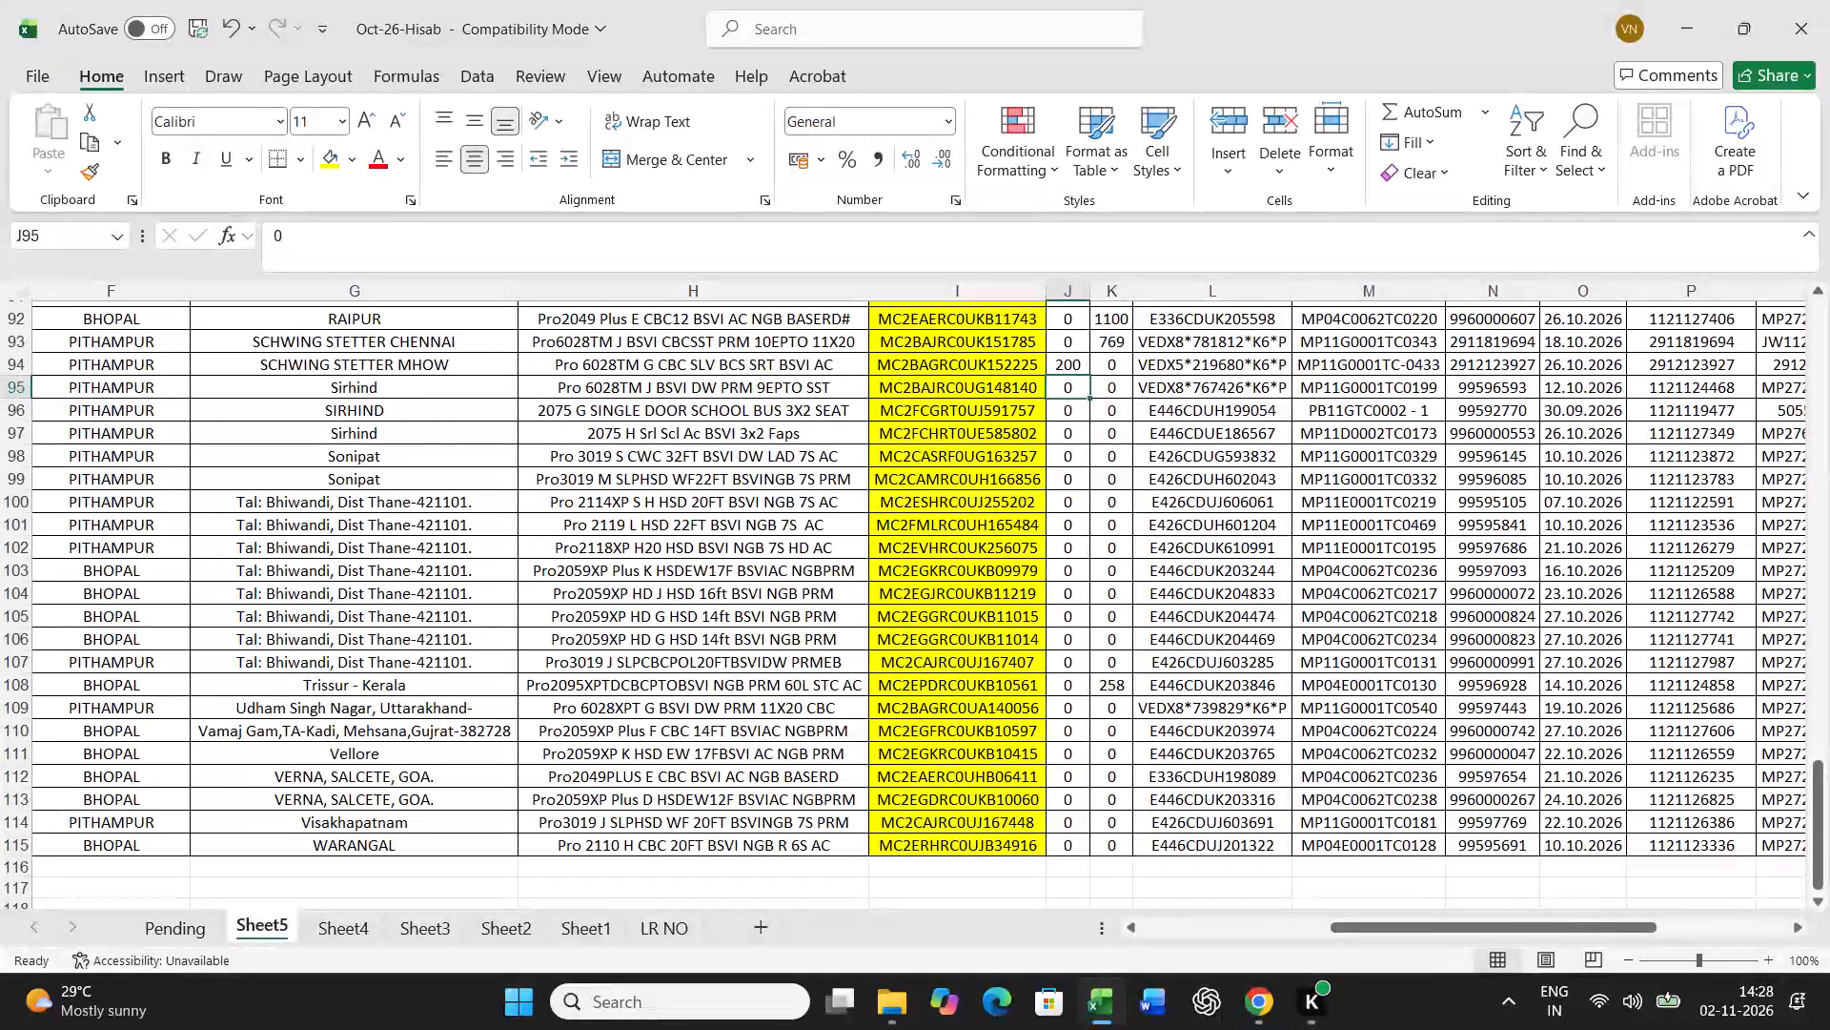
{"action": "left_click", "coordinate": [1074, 866]}
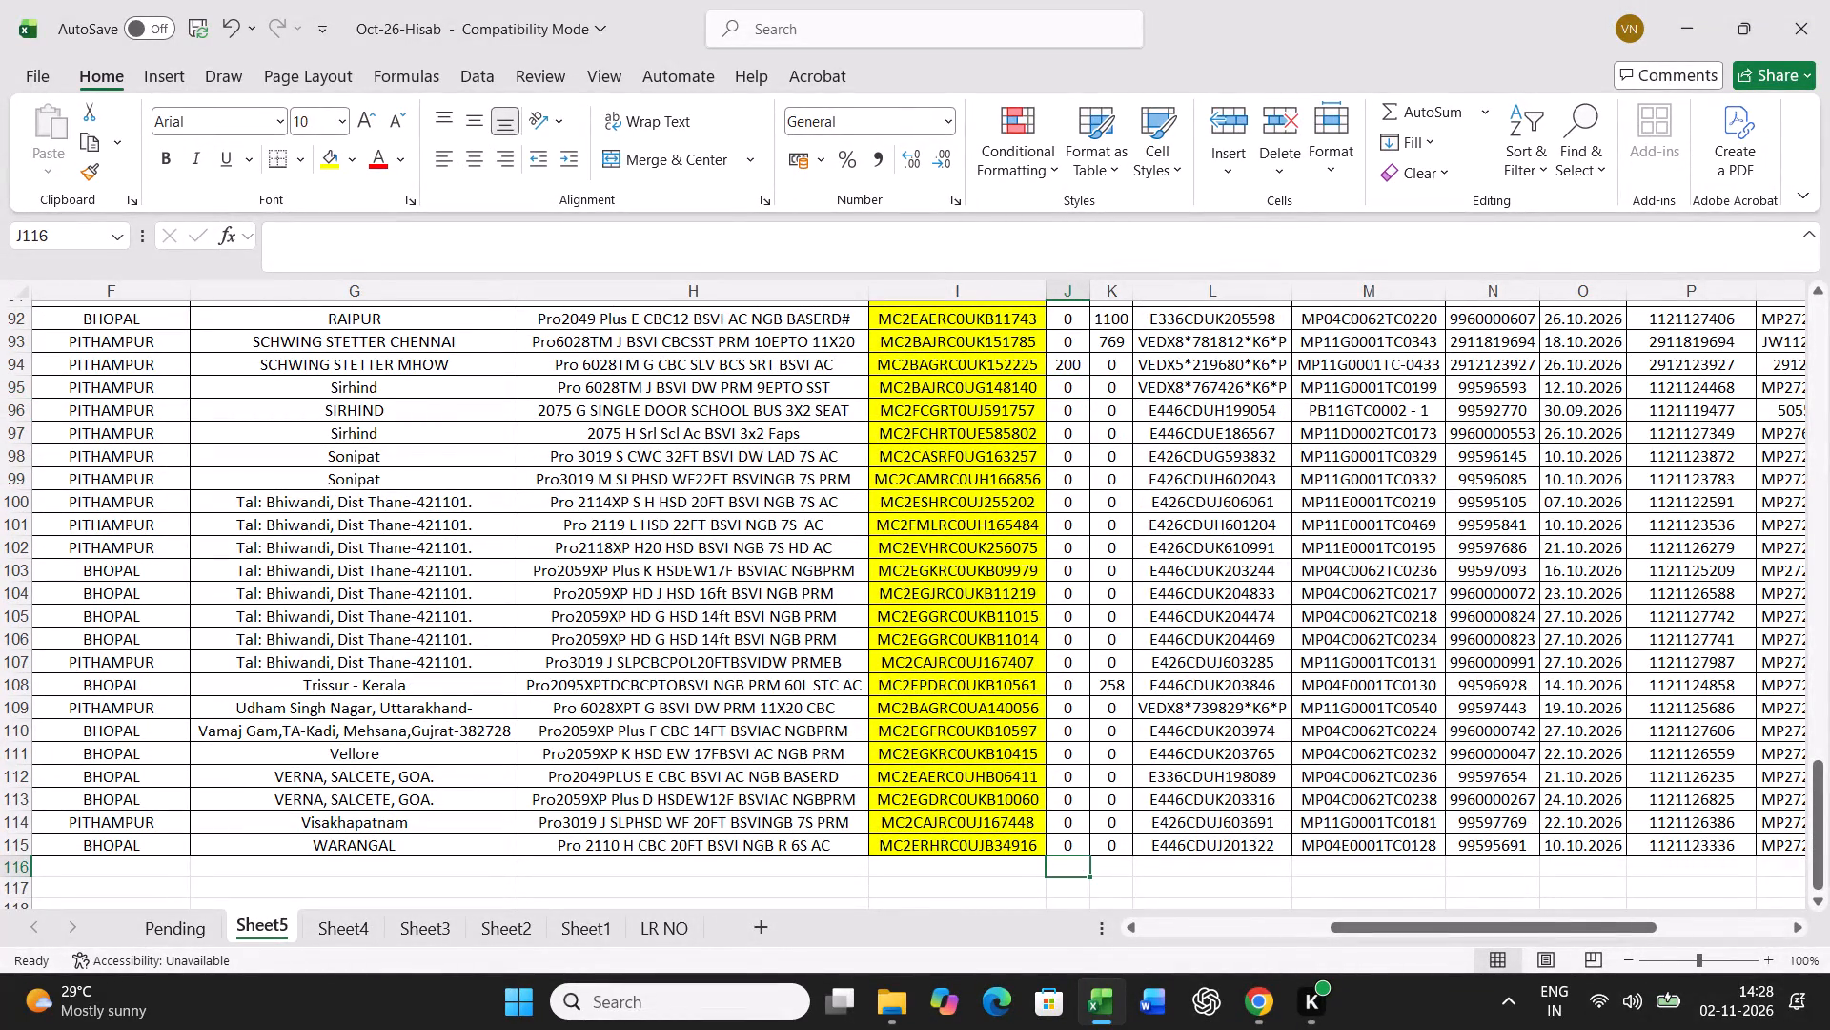
{"action": "key", "text": "ctrl+s"}
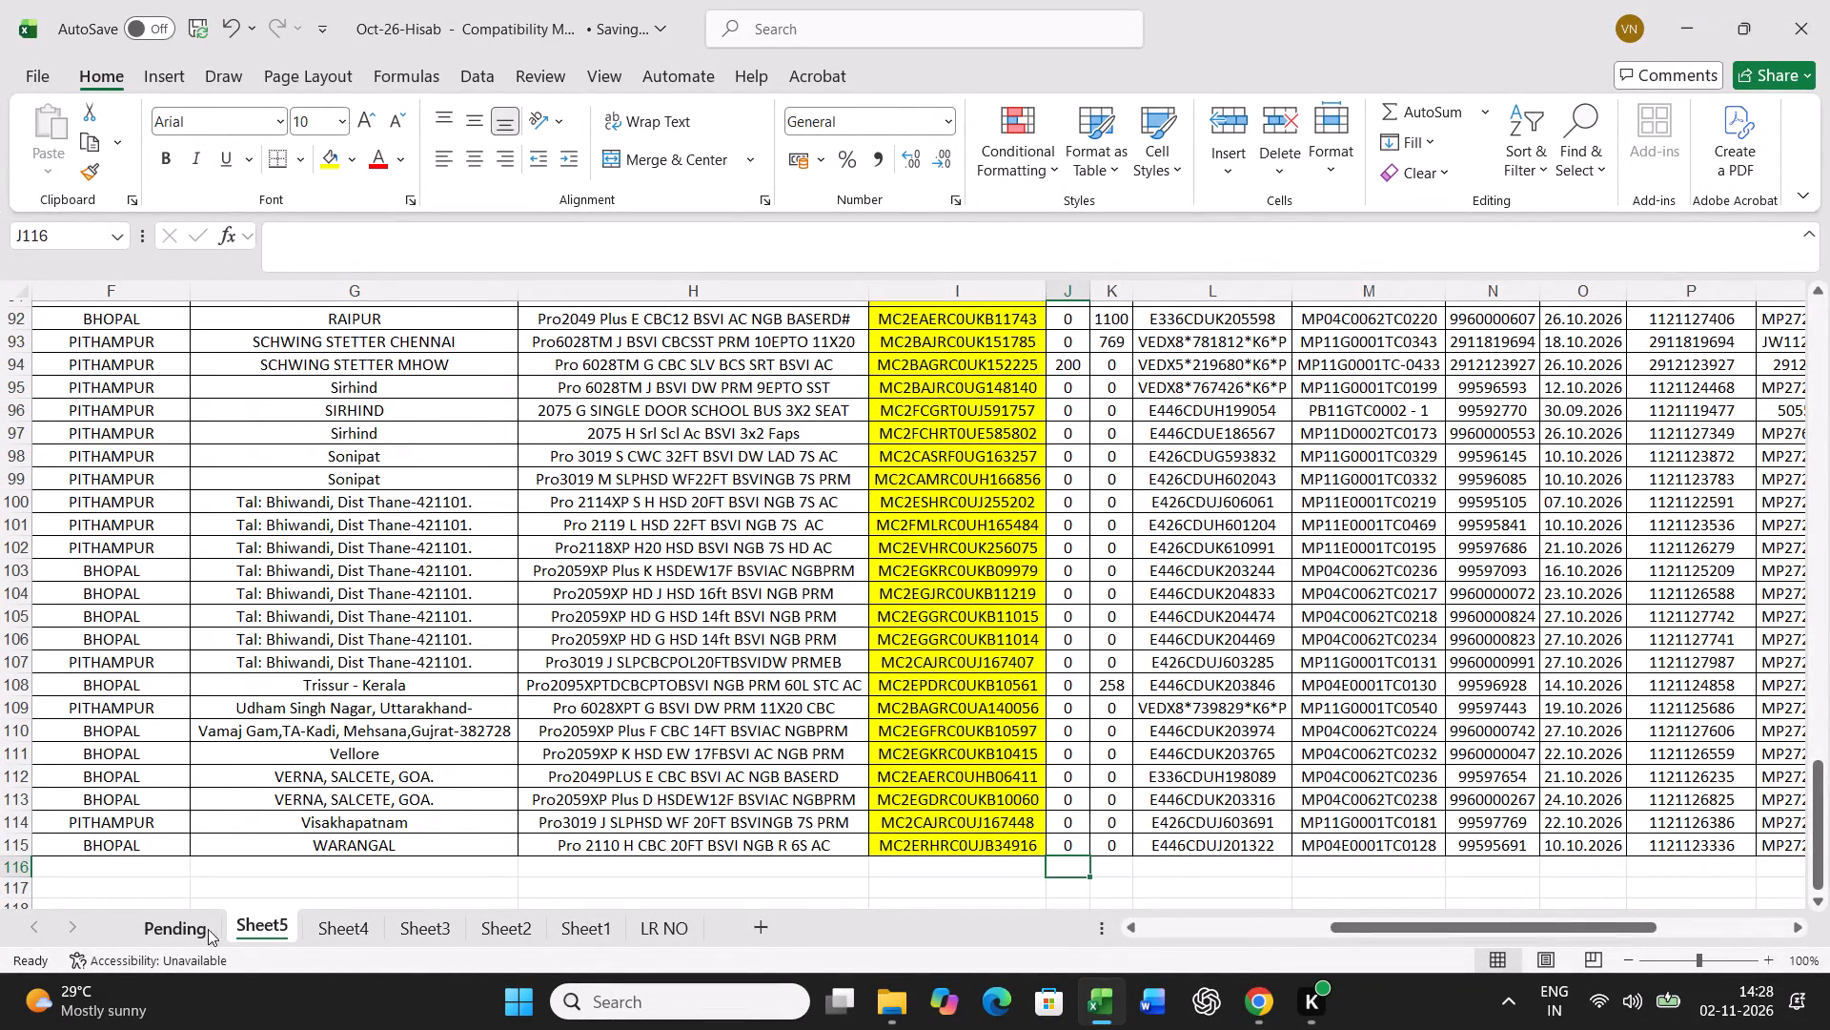
Switch to the Pending sheet, select the LR number cell in its last filled row, and save the workbook.
{"action": "left_click", "coordinate": [194, 926]}
{"action": "scroll", "coordinate": [180, 742], "scroll_direction": "up", "scroll_amount": 4}
{"action": "scroll", "coordinate": [180, 742], "scroll_direction": "down", "scroll_amount": 14}
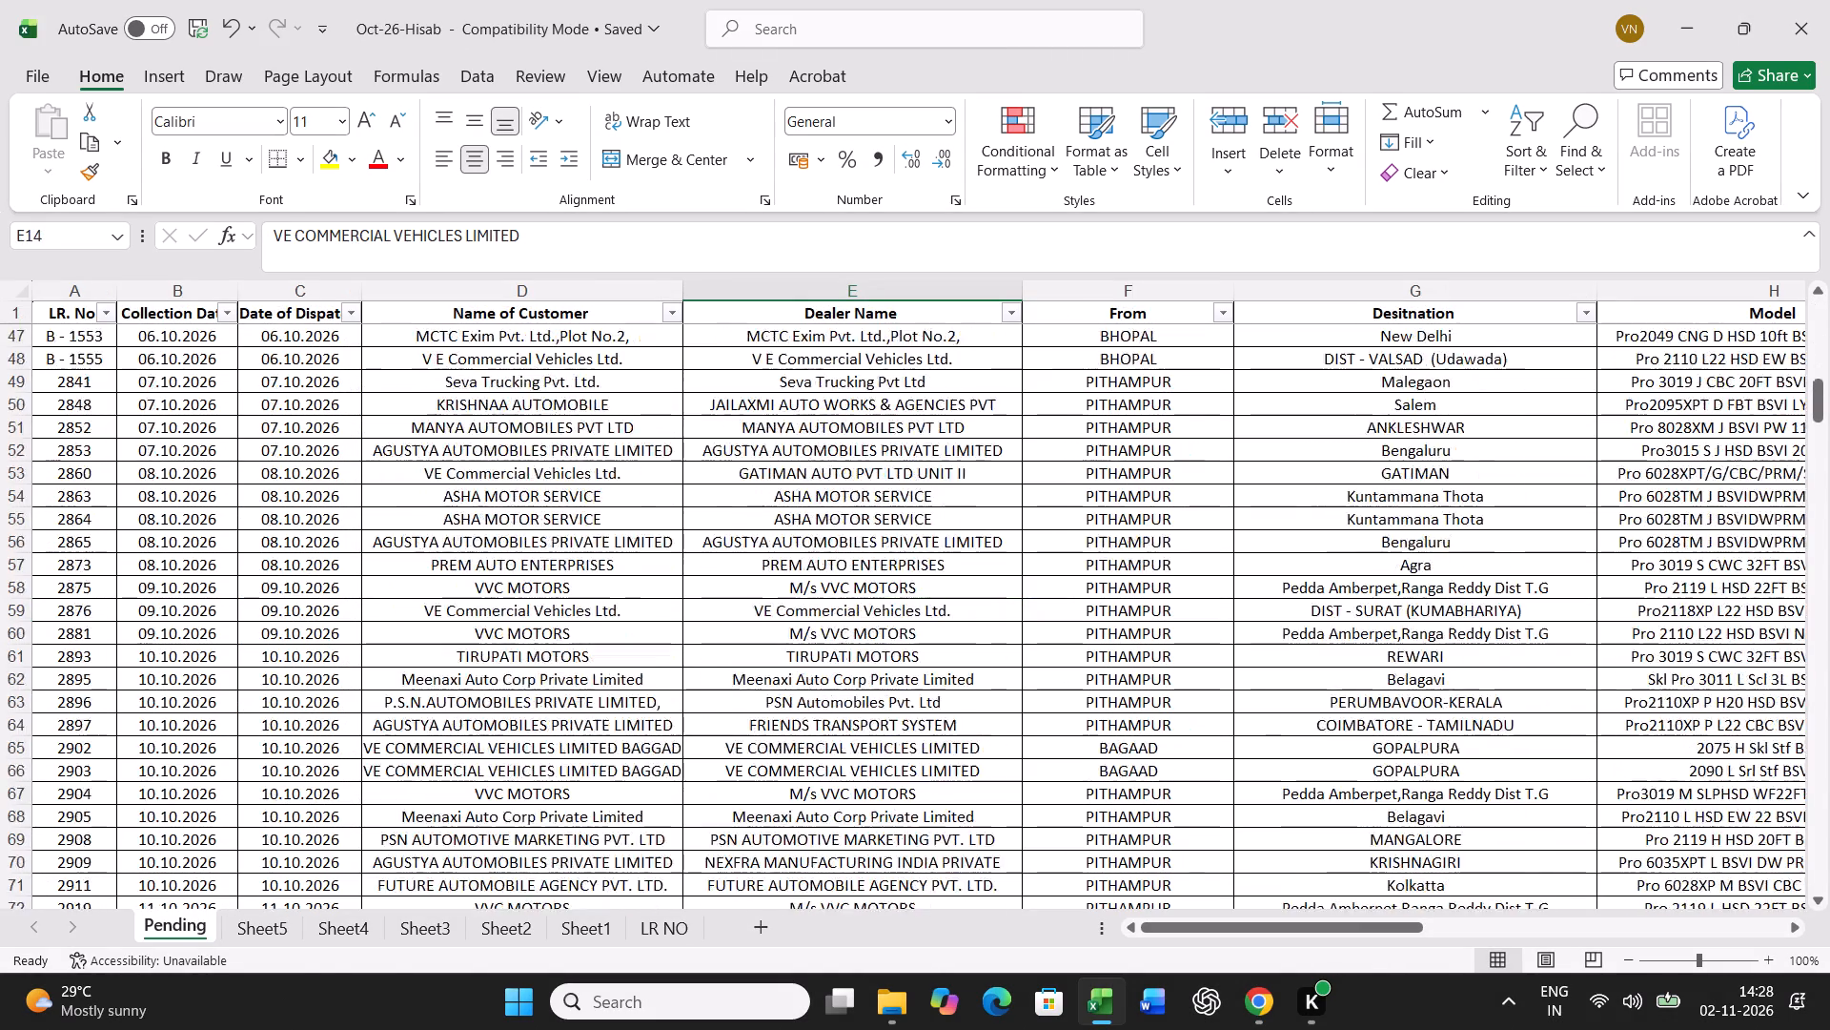
{"action": "scroll", "coordinate": [180, 742], "scroll_direction": "down", "scroll_amount": 20}
{"action": "scroll", "coordinate": [180, 742], "scroll_direction": "down", "scroll_amount": 20}
{"action": "scroll", "coordinate": [180, 742], "scroll_direction": "down", "scroll_amount": 5}
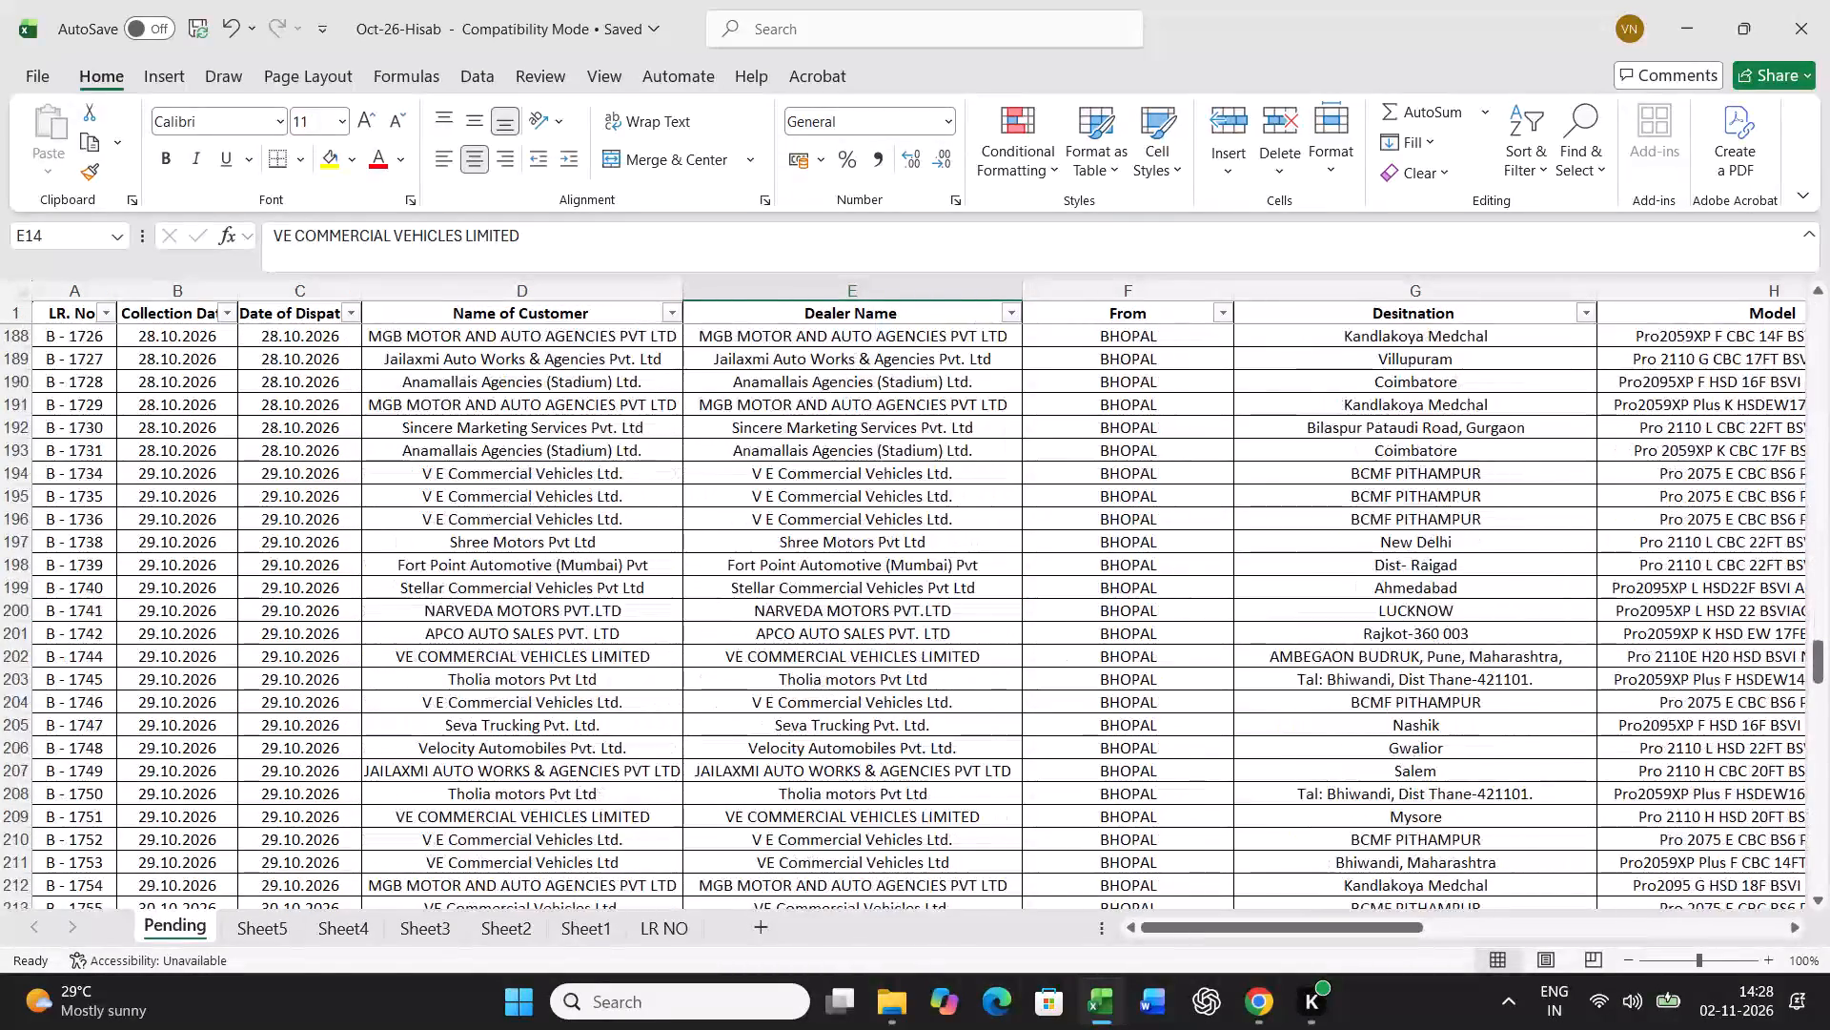
{"action": "scroll", "coordinate": [180, 742], "scroll_direction": "down", "scroll_amount": 20}
{"action": "scroll", "coordinate": [180, 742], "scroll_direction": "down", "scroll_amount": 20}
{"action": "scroll", "coordinate": [180, 742], "scroll_direction": "down", "scroll_amount": 4}
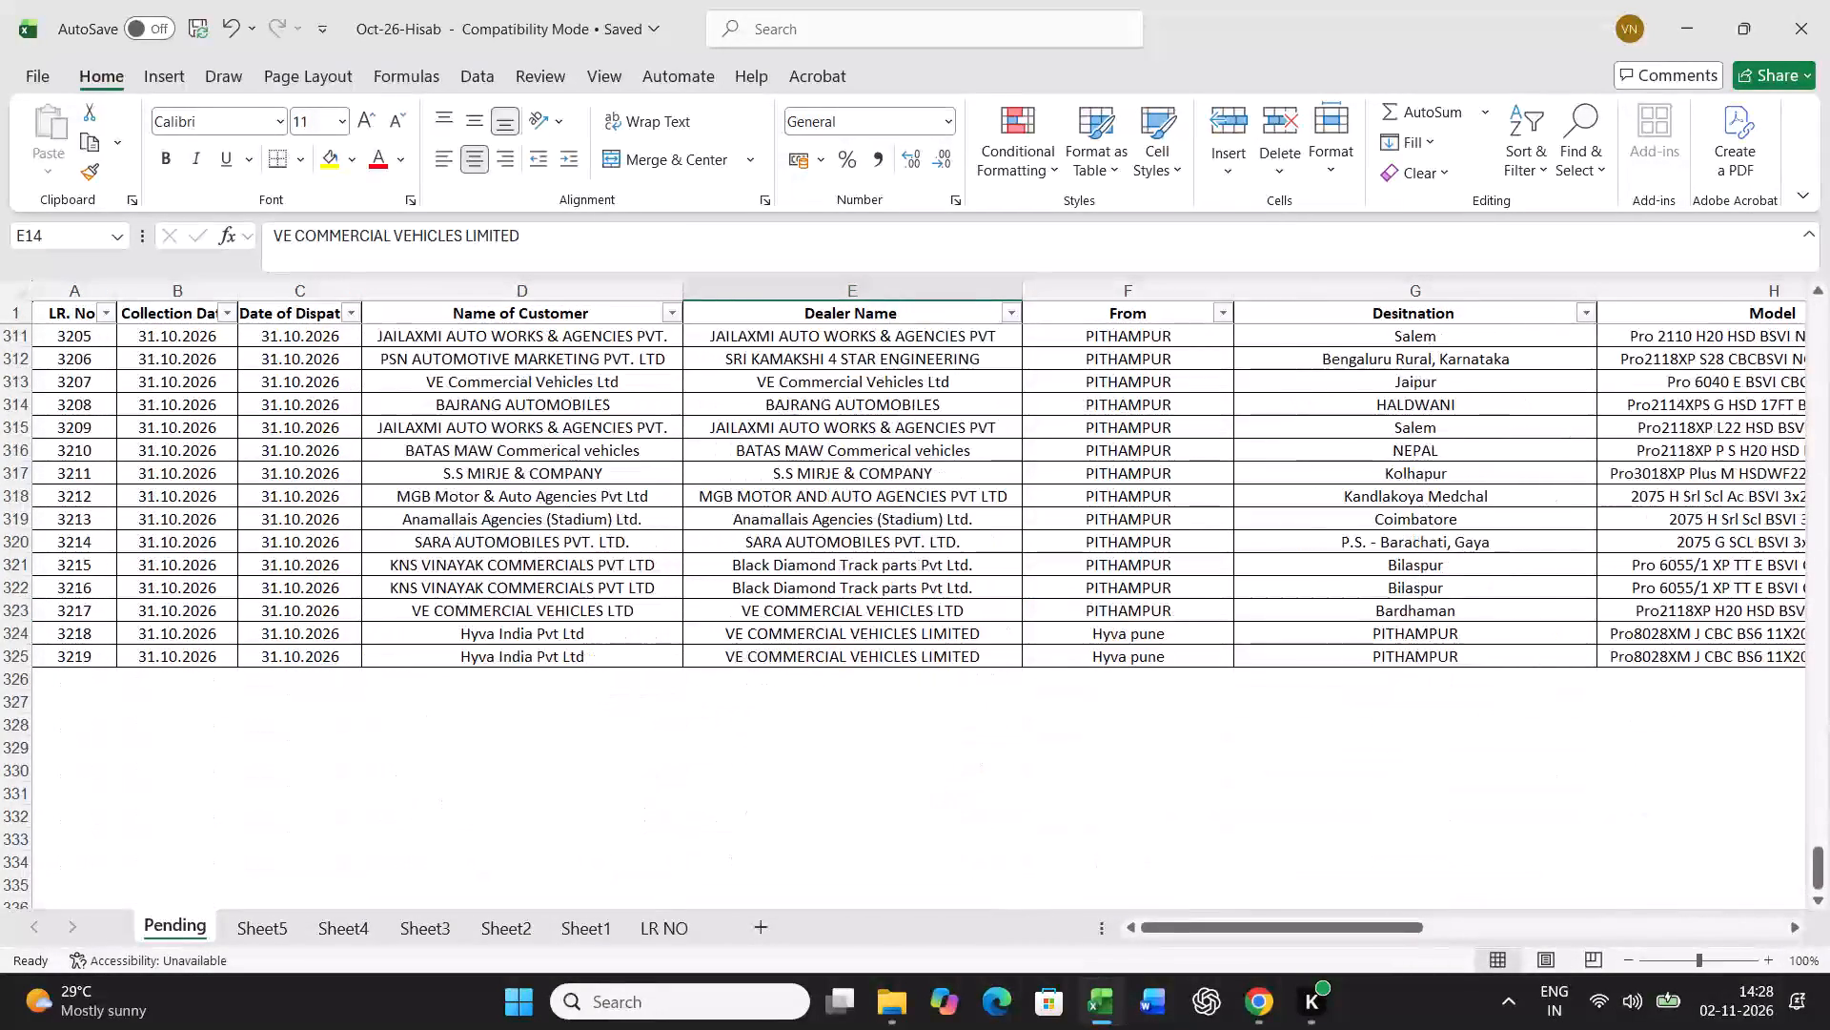
{"action": "scroll", "coordinate": [180, 742], "scroll_direction": "down", "scroll_amount": 3}
{"action": "scroll", "coordinate": [189, 735], "scroll_direction": "up", "scroll_amount": 3}
{"action": "left_click", "coordinate": [70, 642]}
{"action": "left_click", "coordinate": [80, 656]}
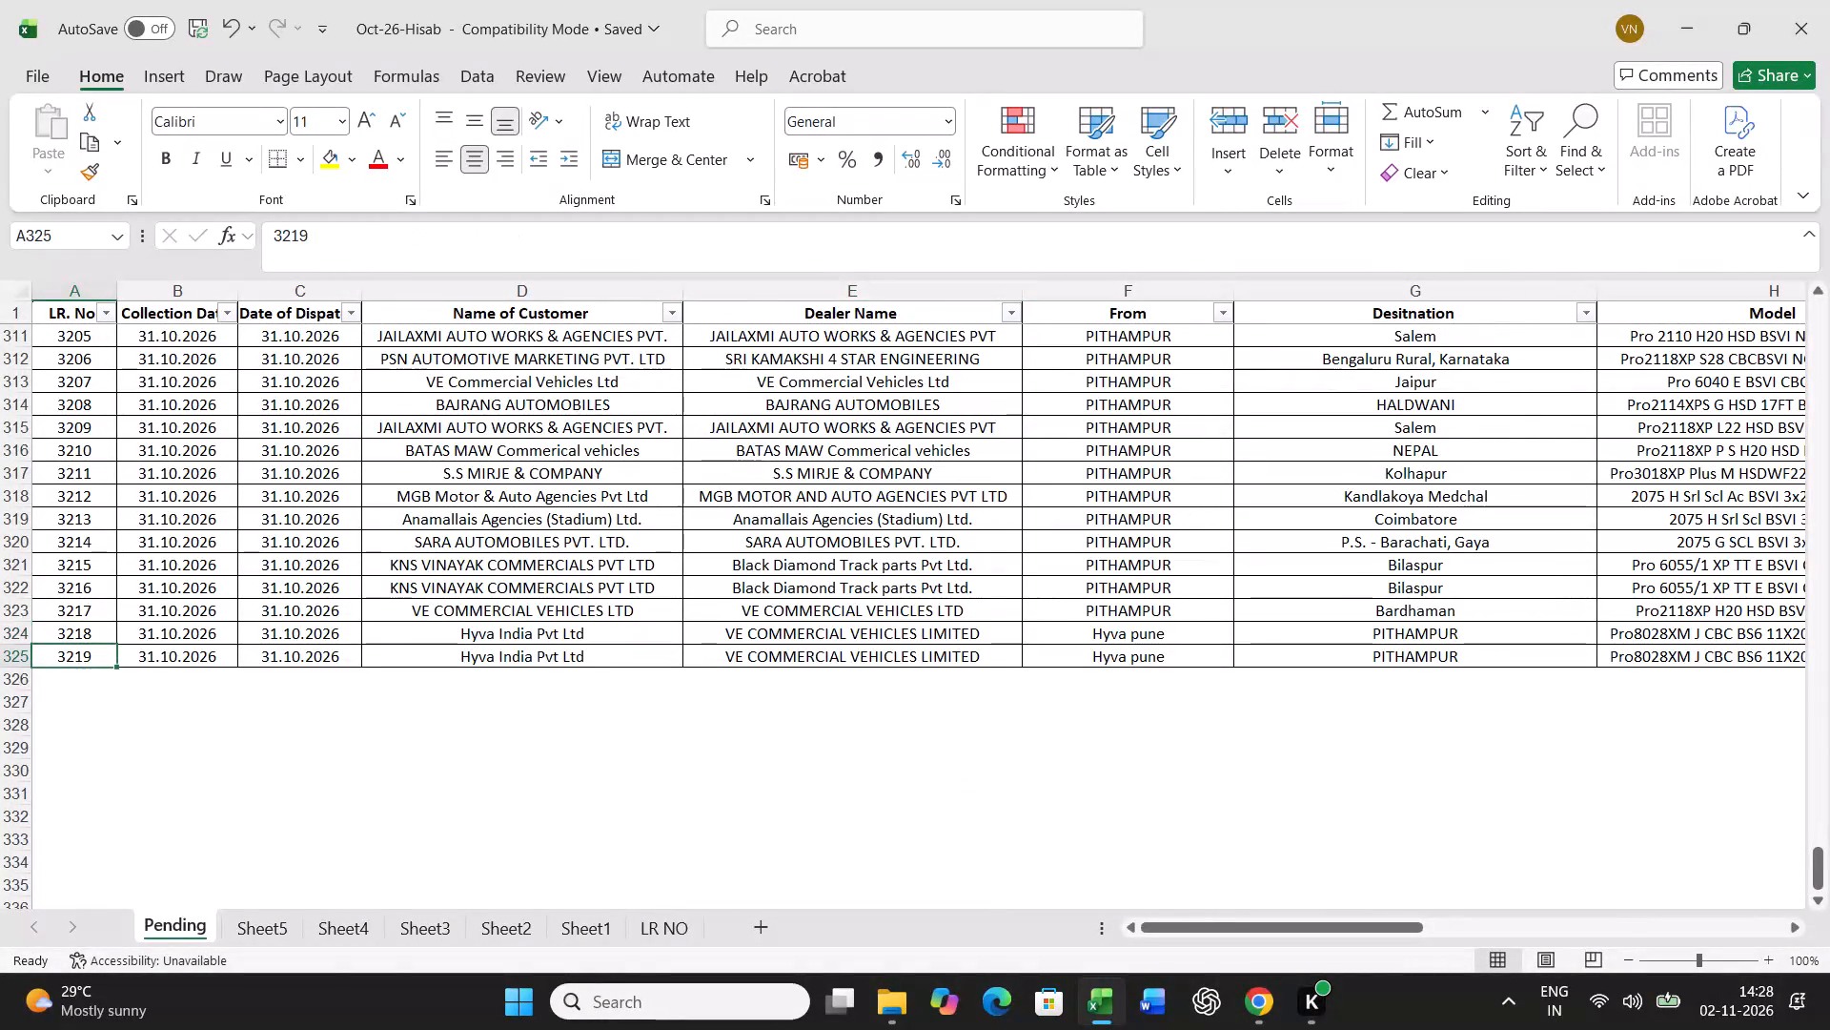
{"action": "key", "text": "ctrl+s"}
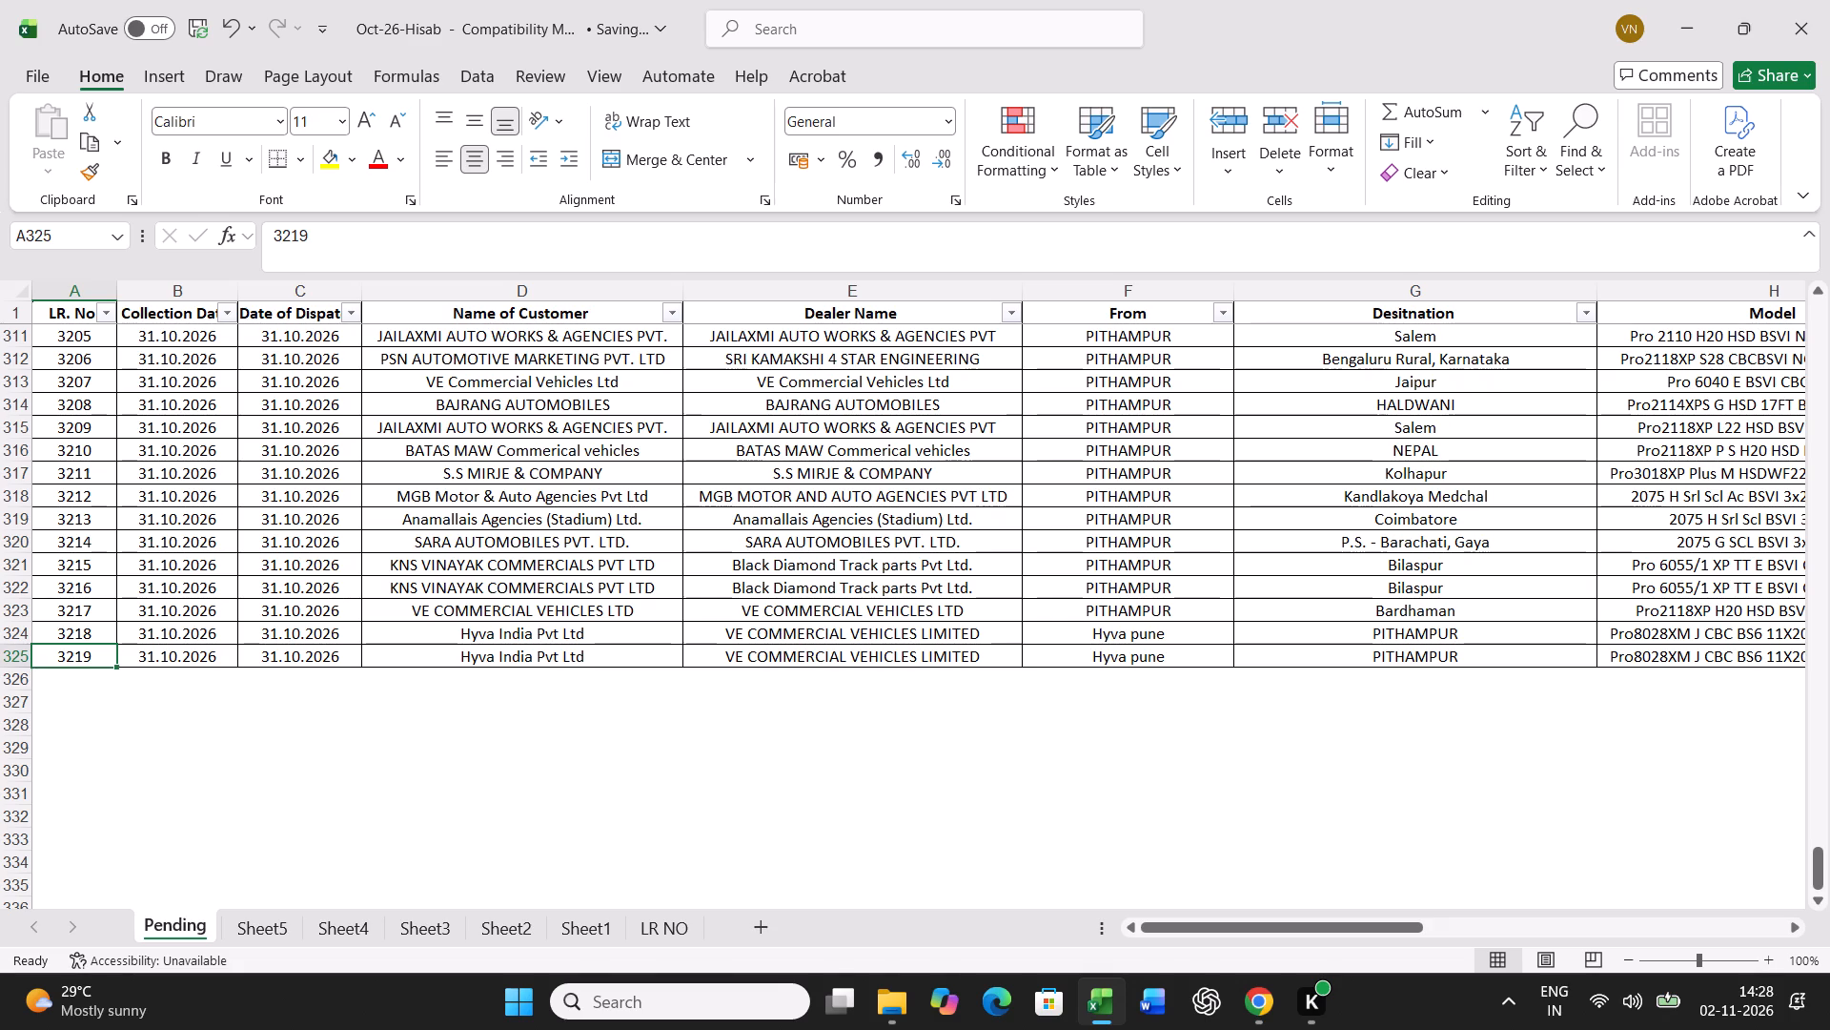
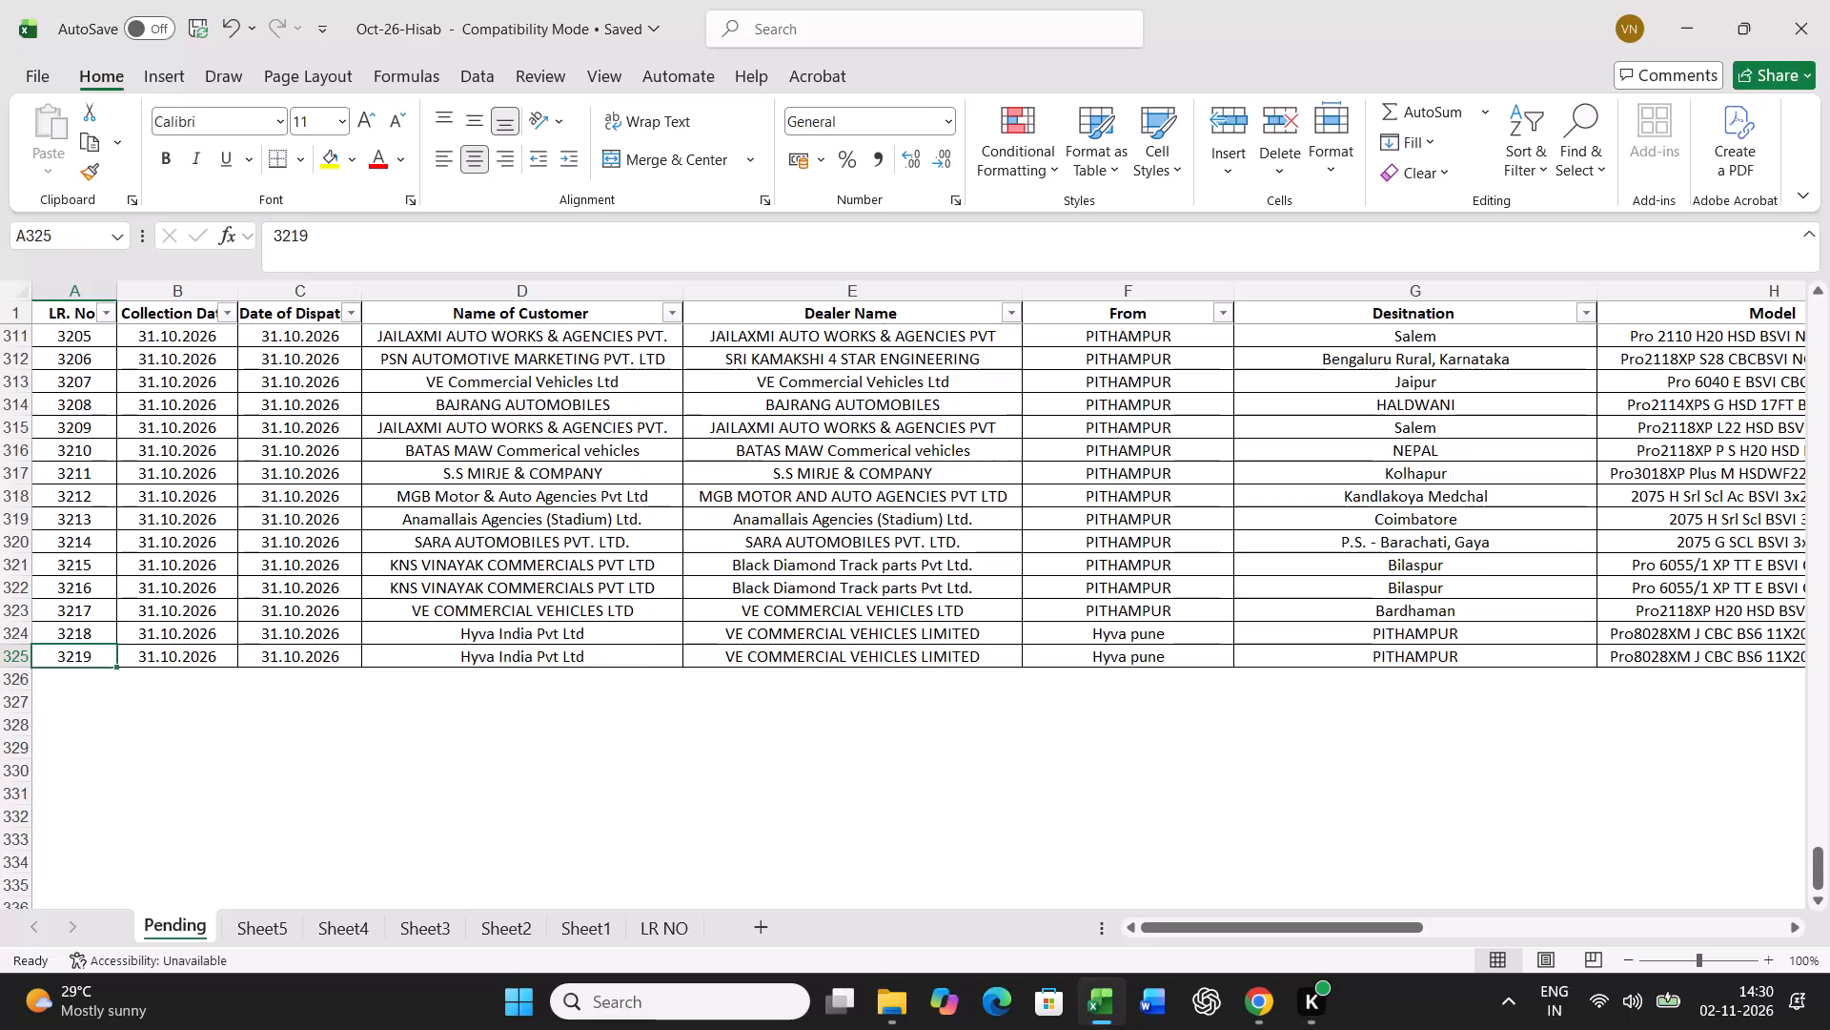
Close the Oct-26-Hisab workbook.
{"action": "left_click", "coordinate": [1827, 6]}
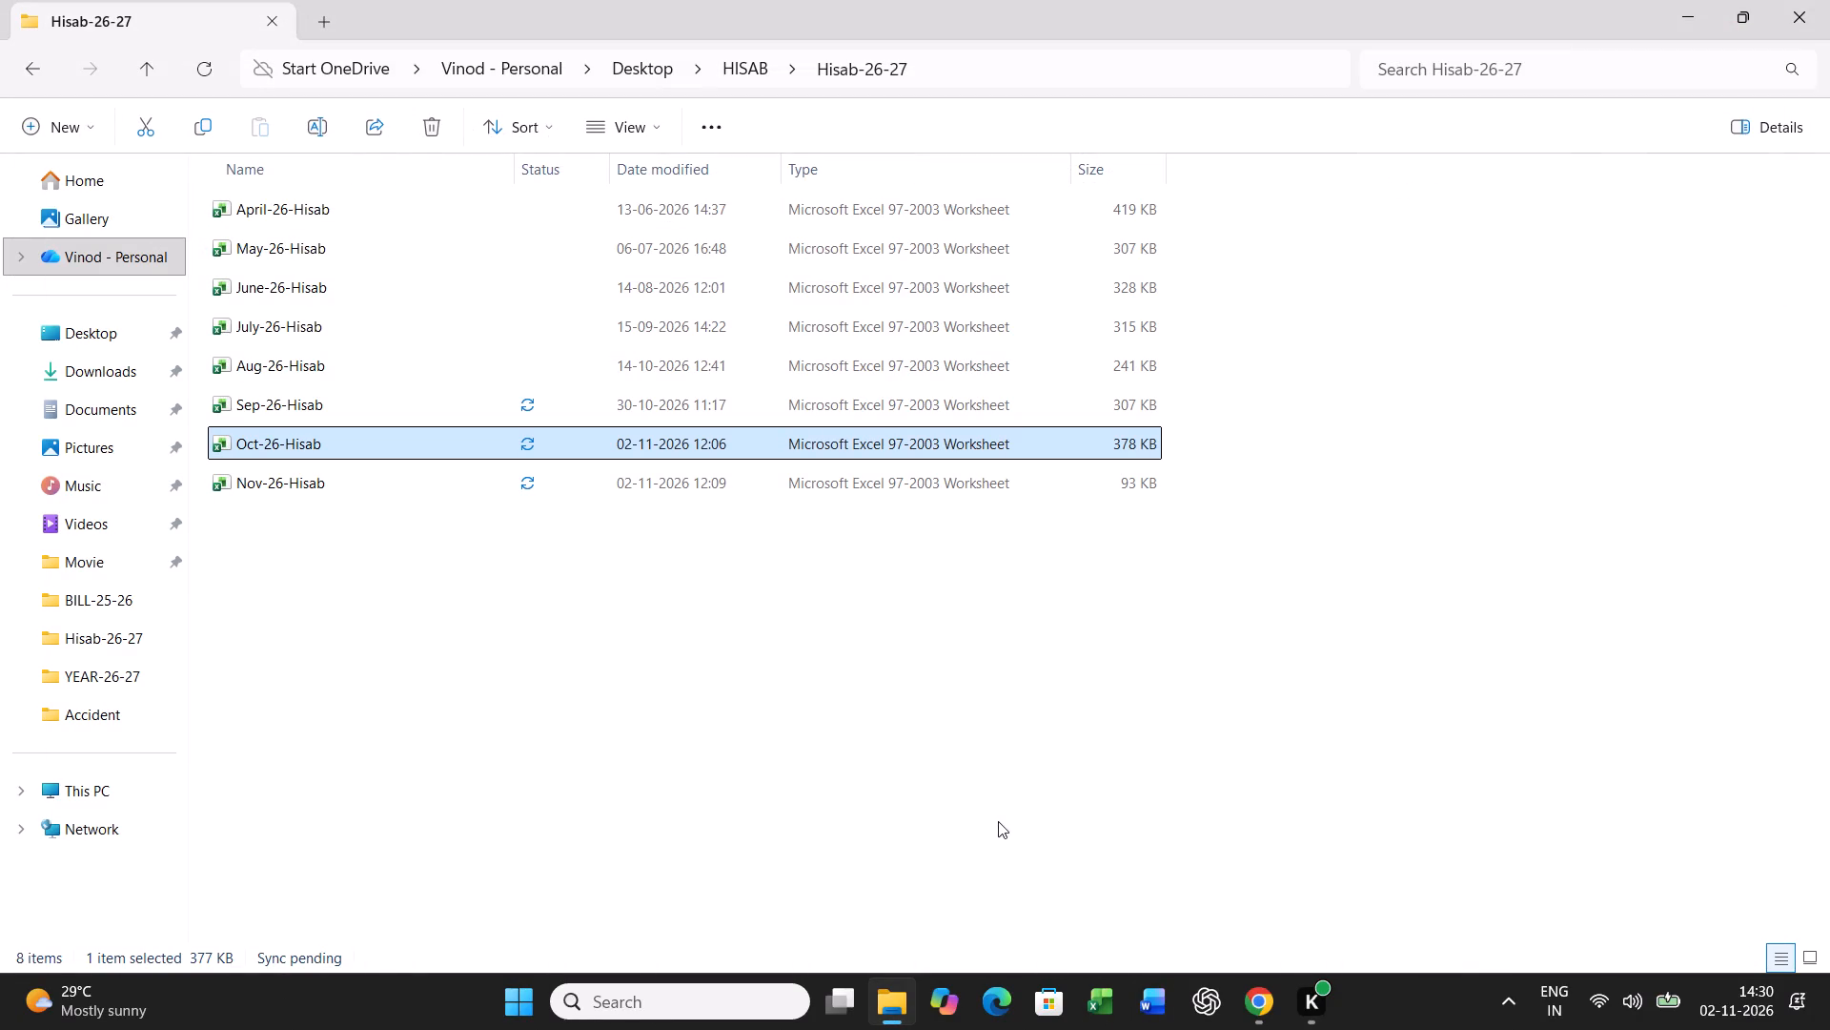
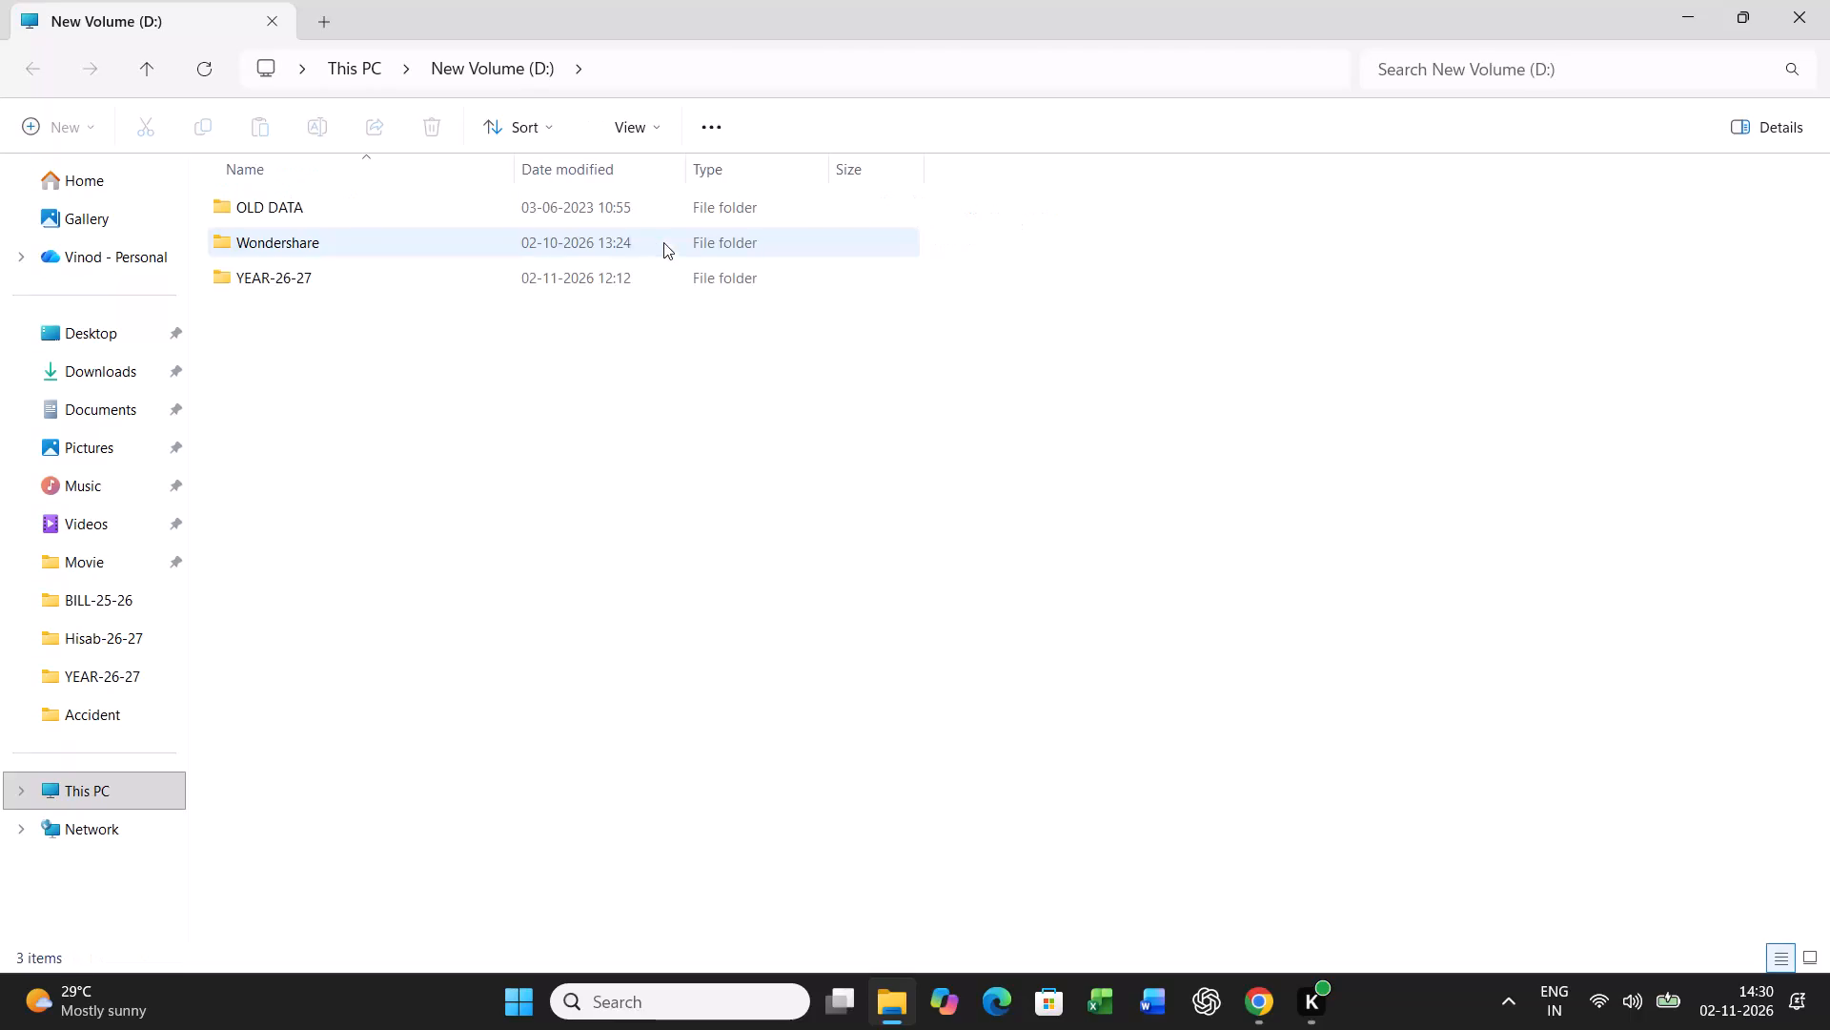
Open the BILING FILE workbook from the YEAR-26-27 folder on drive D and go to the Panding Bhopal sheet.
{"action": "double_click", "coordinate": [300, 264]}
{"action": "left_click", "coordinate": [300, 212]}
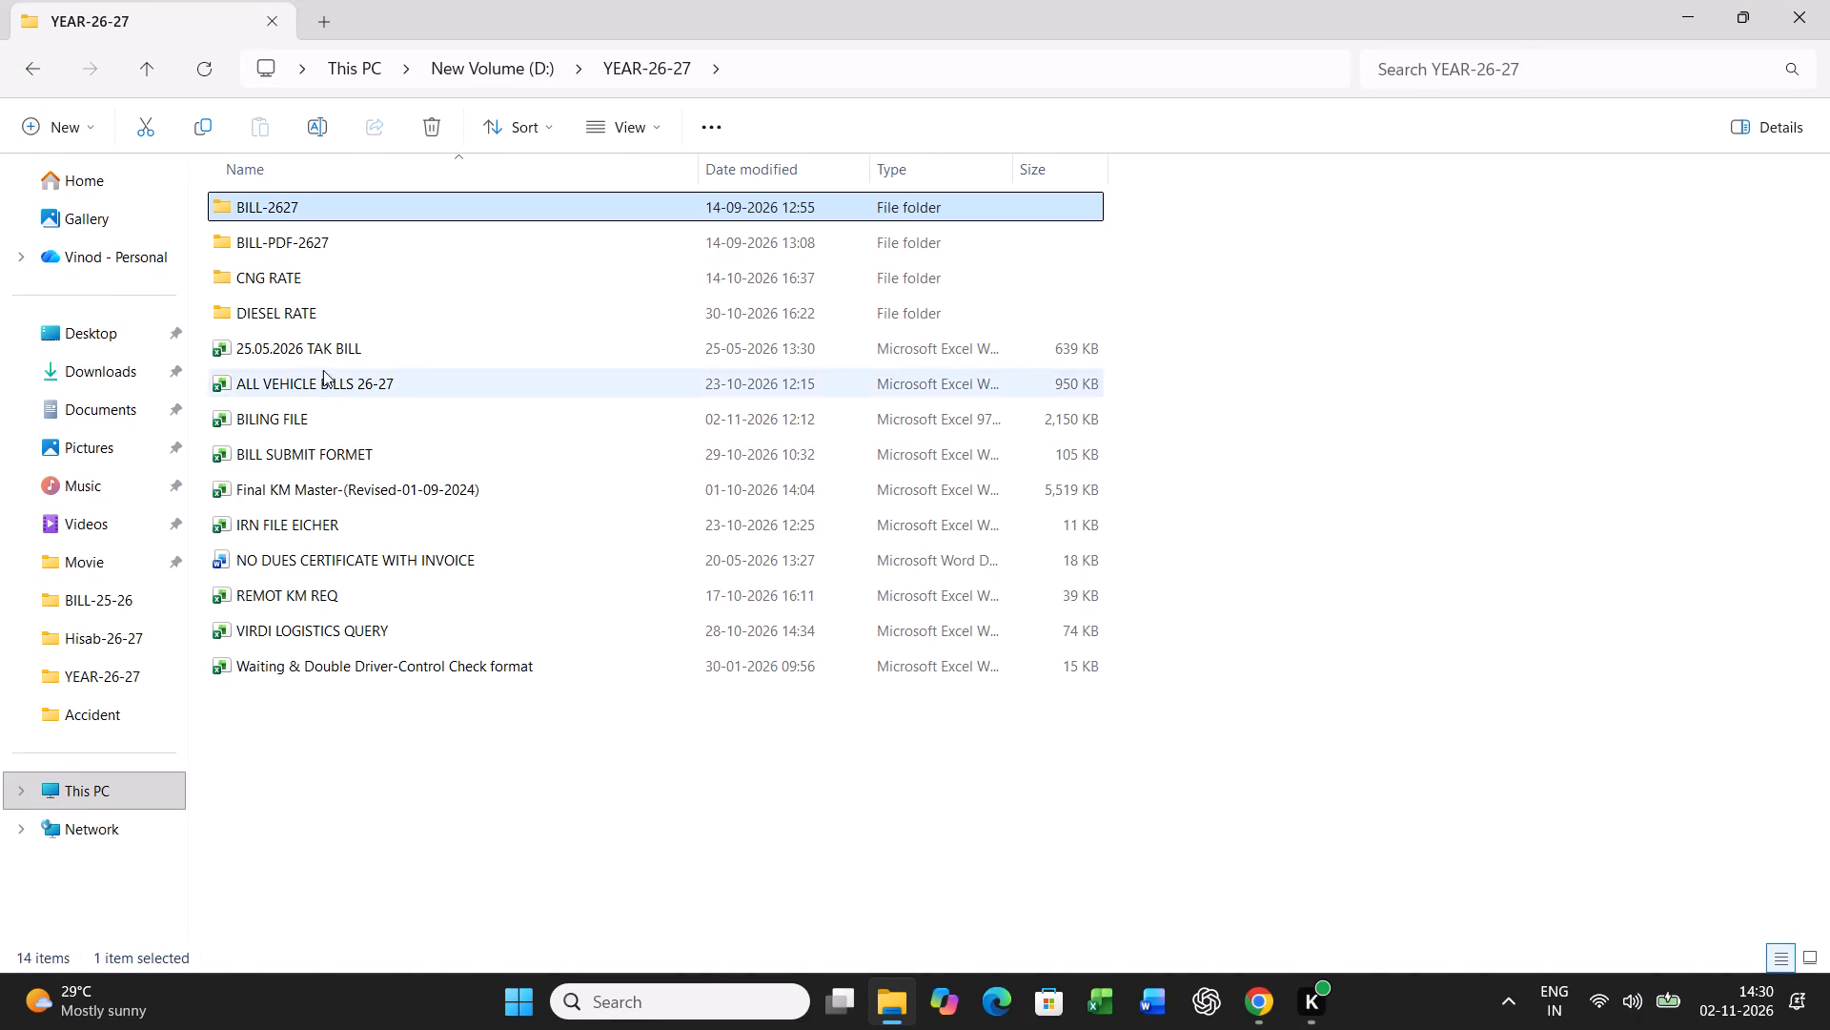
{"action": "double_click", "coordinate": [309, 423]}
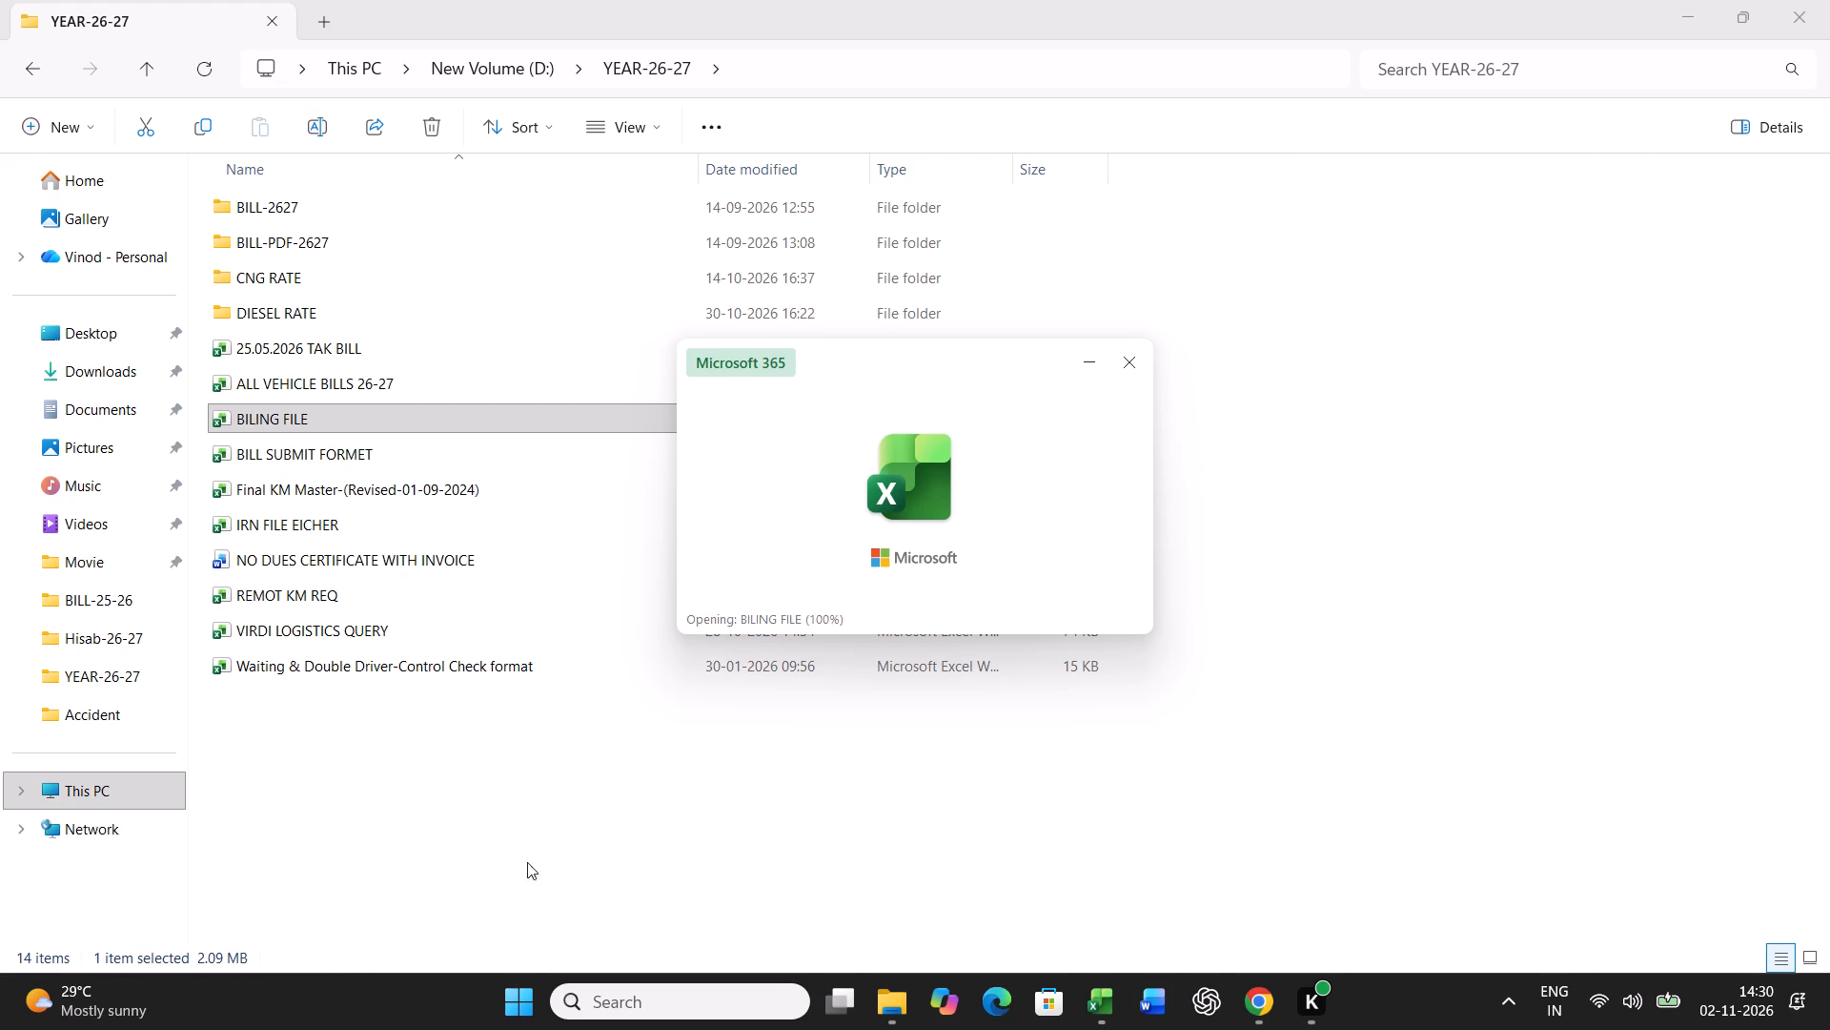
{"action": "left_click", "coordinate": [491, 929]}
{"action": "left_click", "coordinate": [676, 714]}
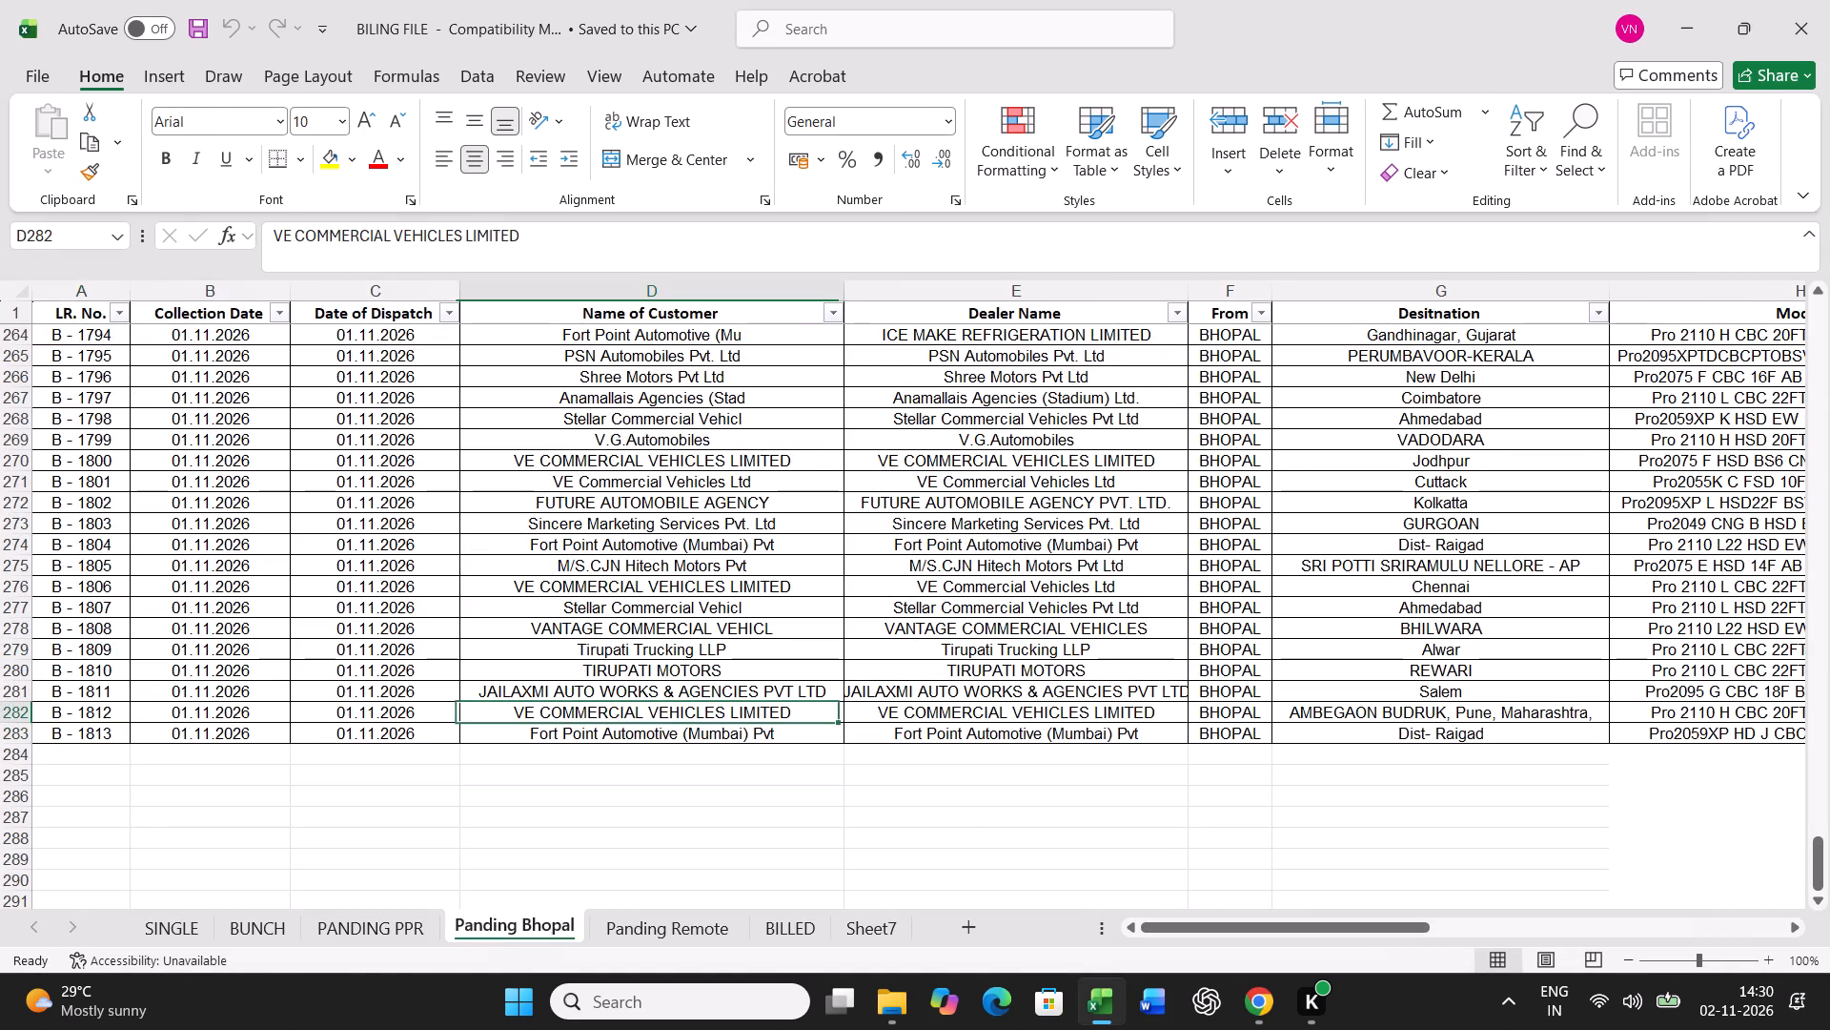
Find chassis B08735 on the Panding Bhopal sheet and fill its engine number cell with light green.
{"action": "key", "text": "ctrl+f"}
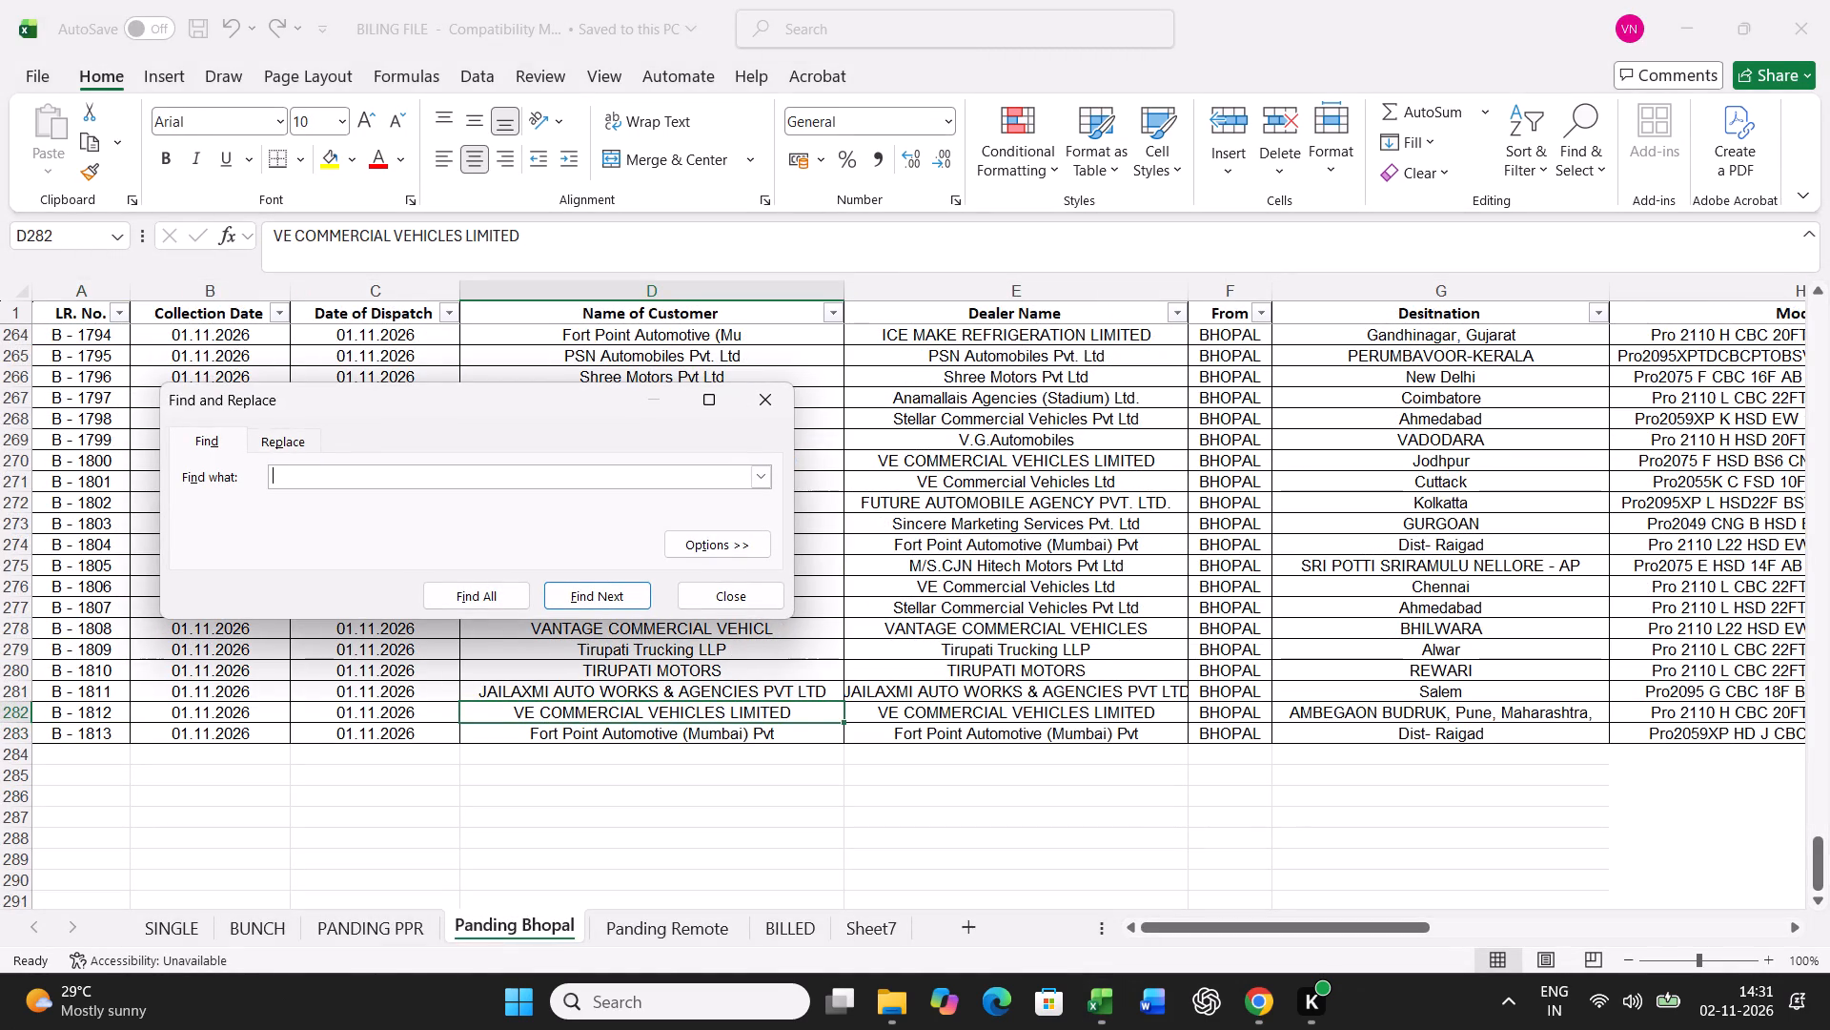
{"action": "key", "text": "b"}
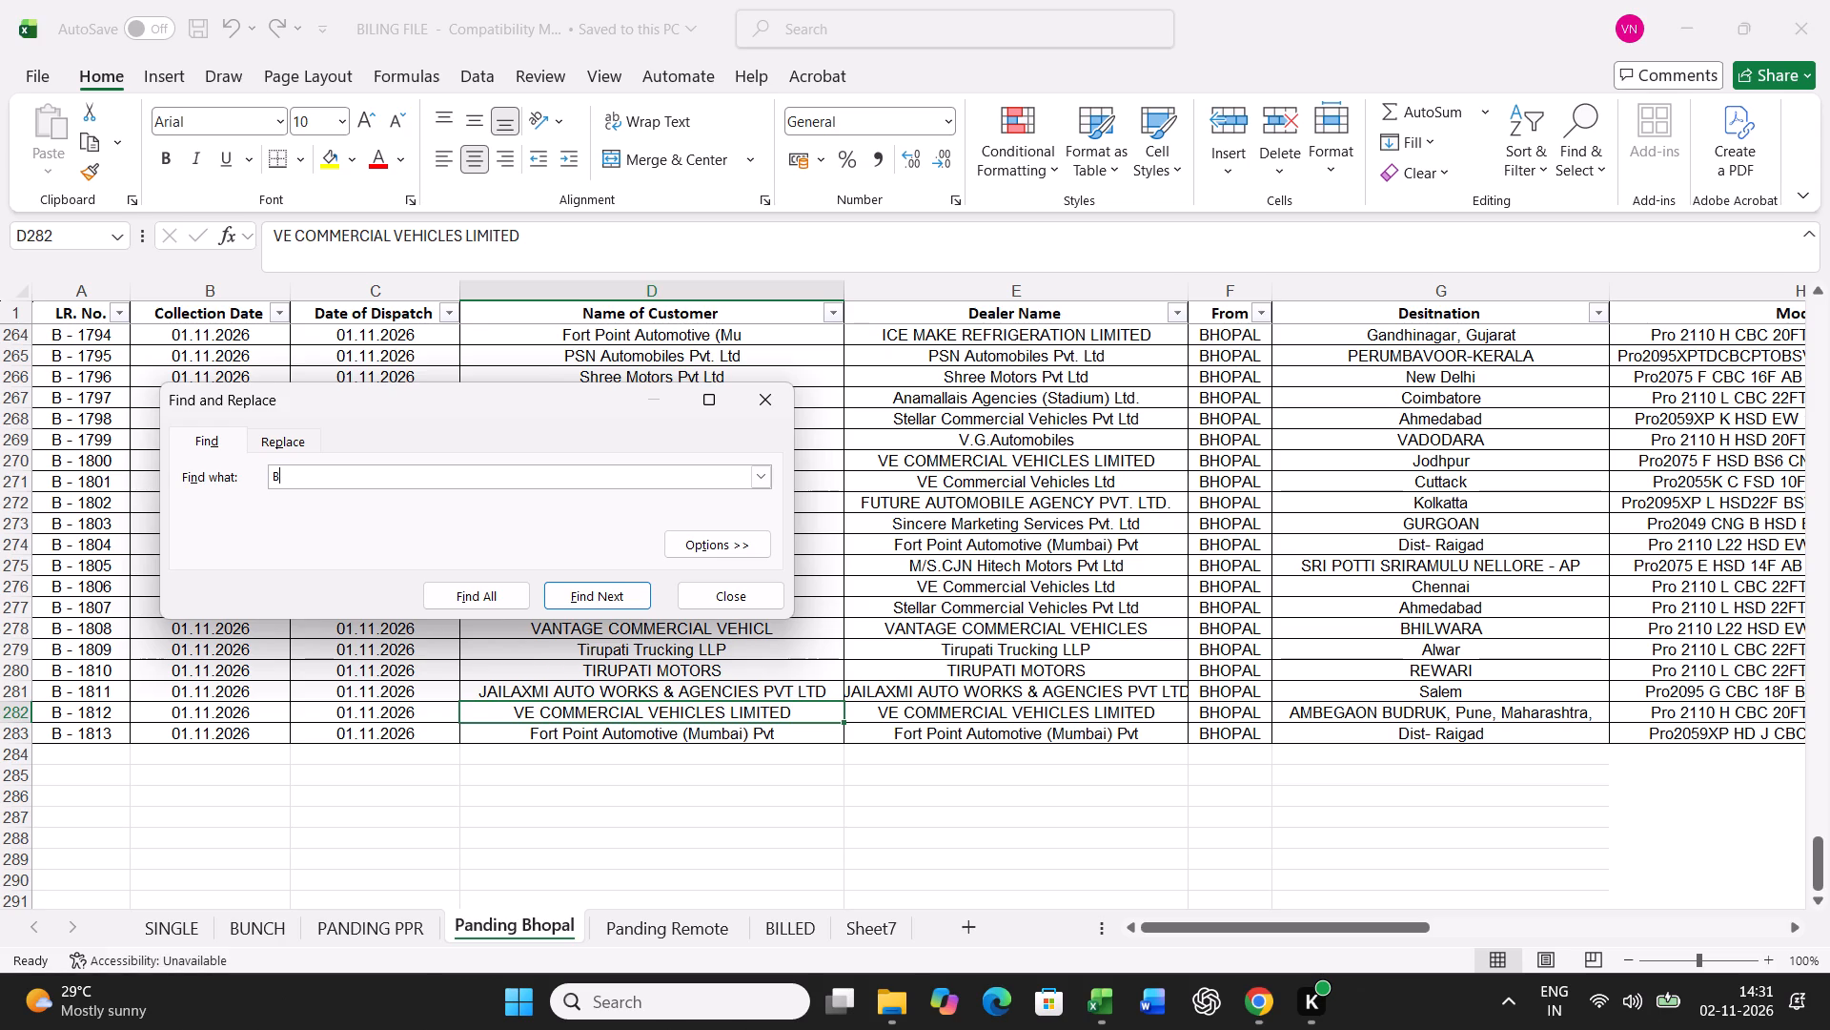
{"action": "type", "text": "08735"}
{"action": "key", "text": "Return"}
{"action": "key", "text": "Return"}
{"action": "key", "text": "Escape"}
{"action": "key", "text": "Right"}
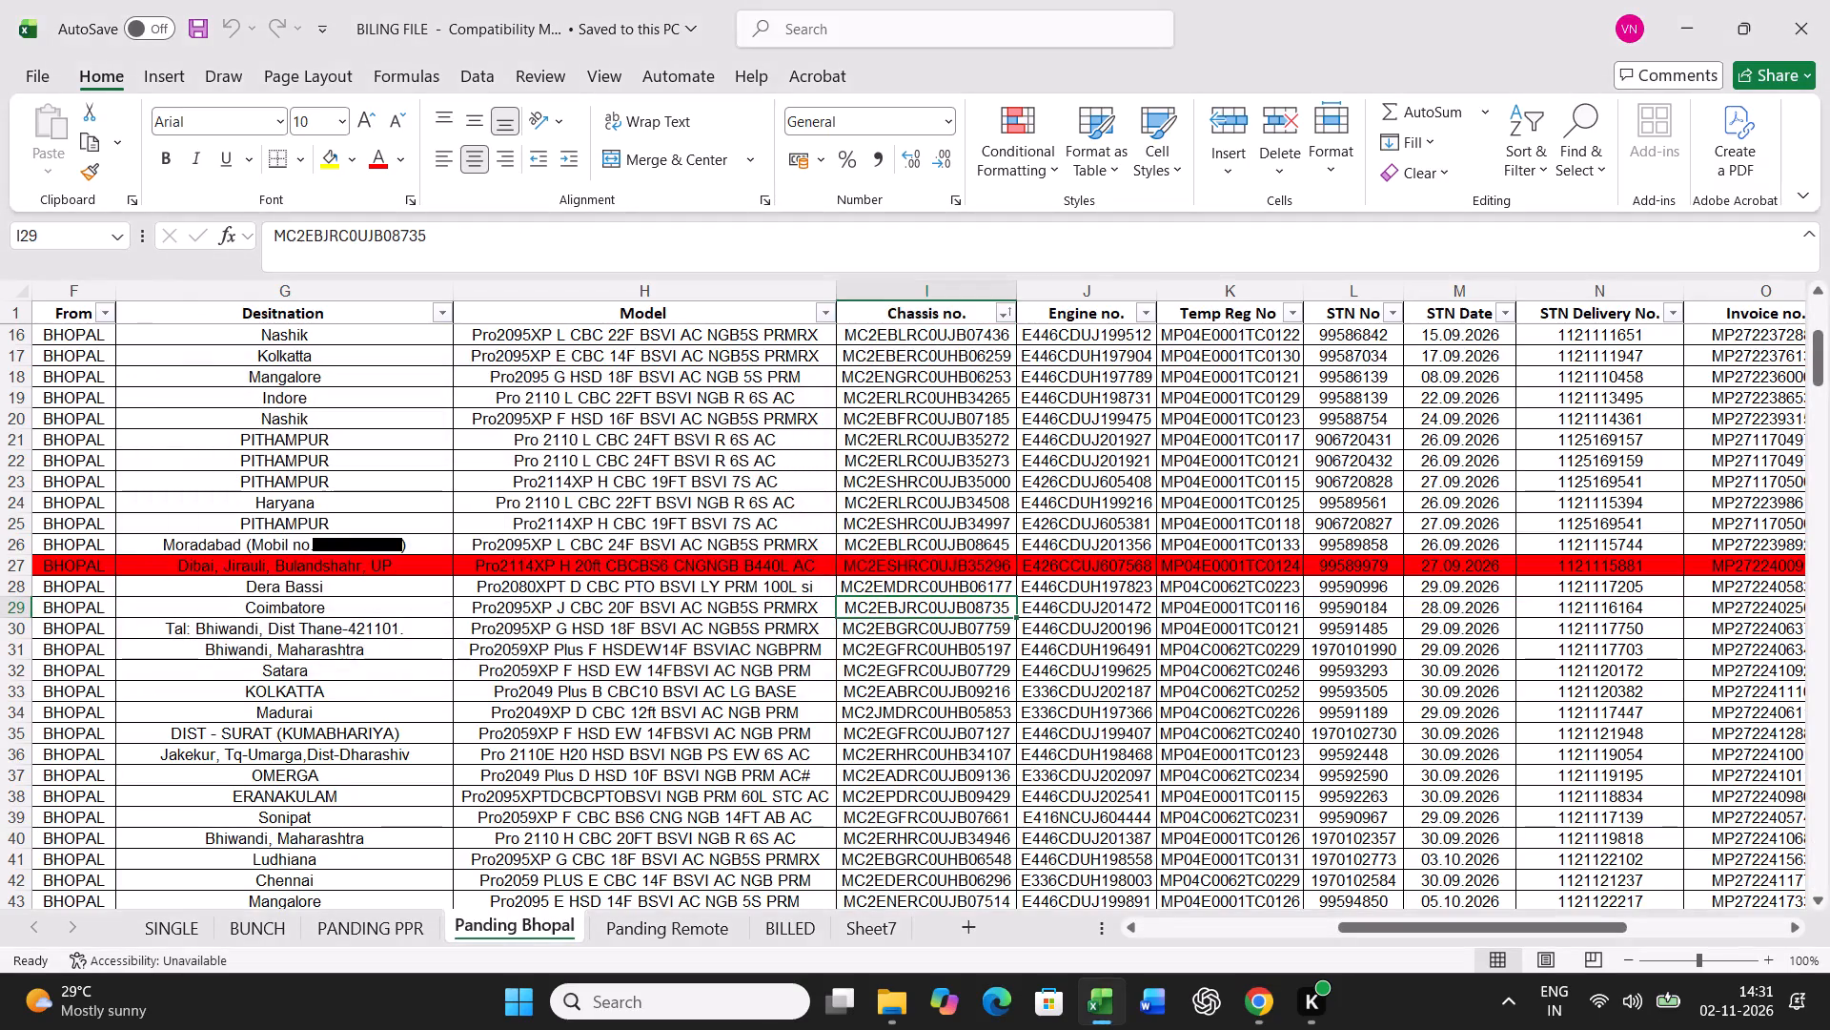
{"action": "left_click", "coordinate": [356, 159]}
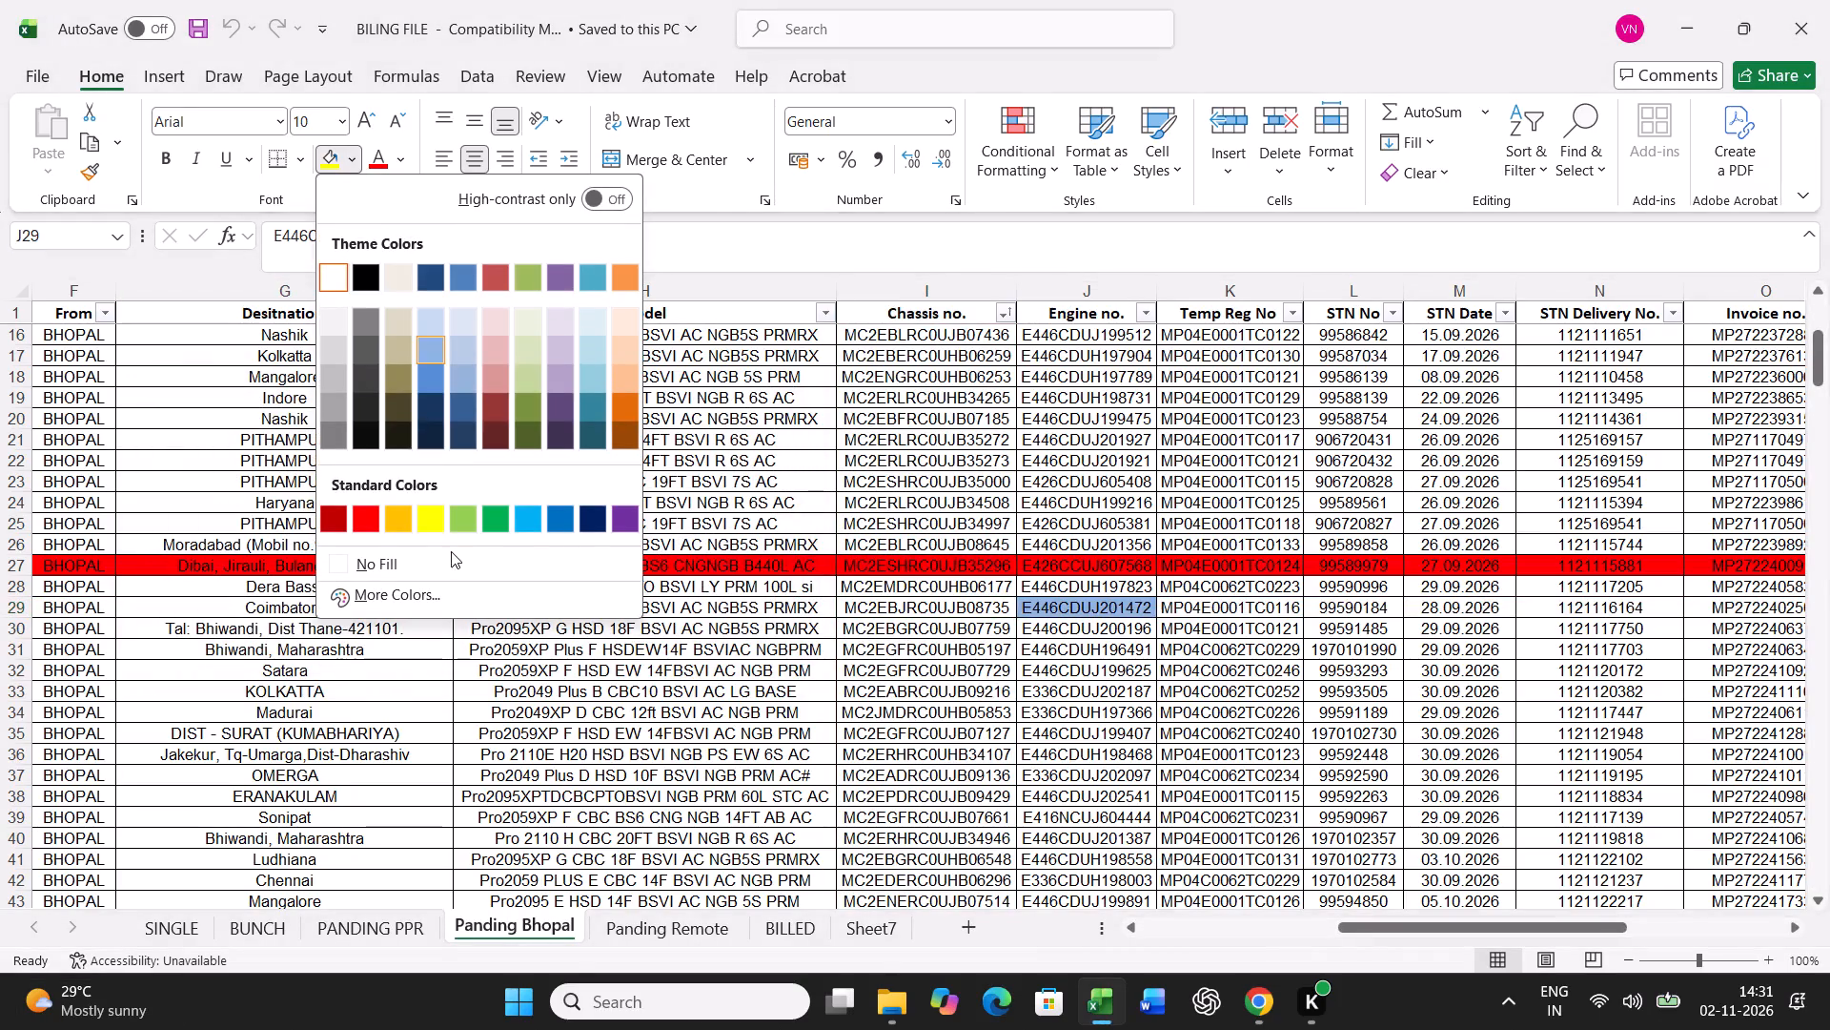
{"action": "left_click", "coordinate": [464, 523]}
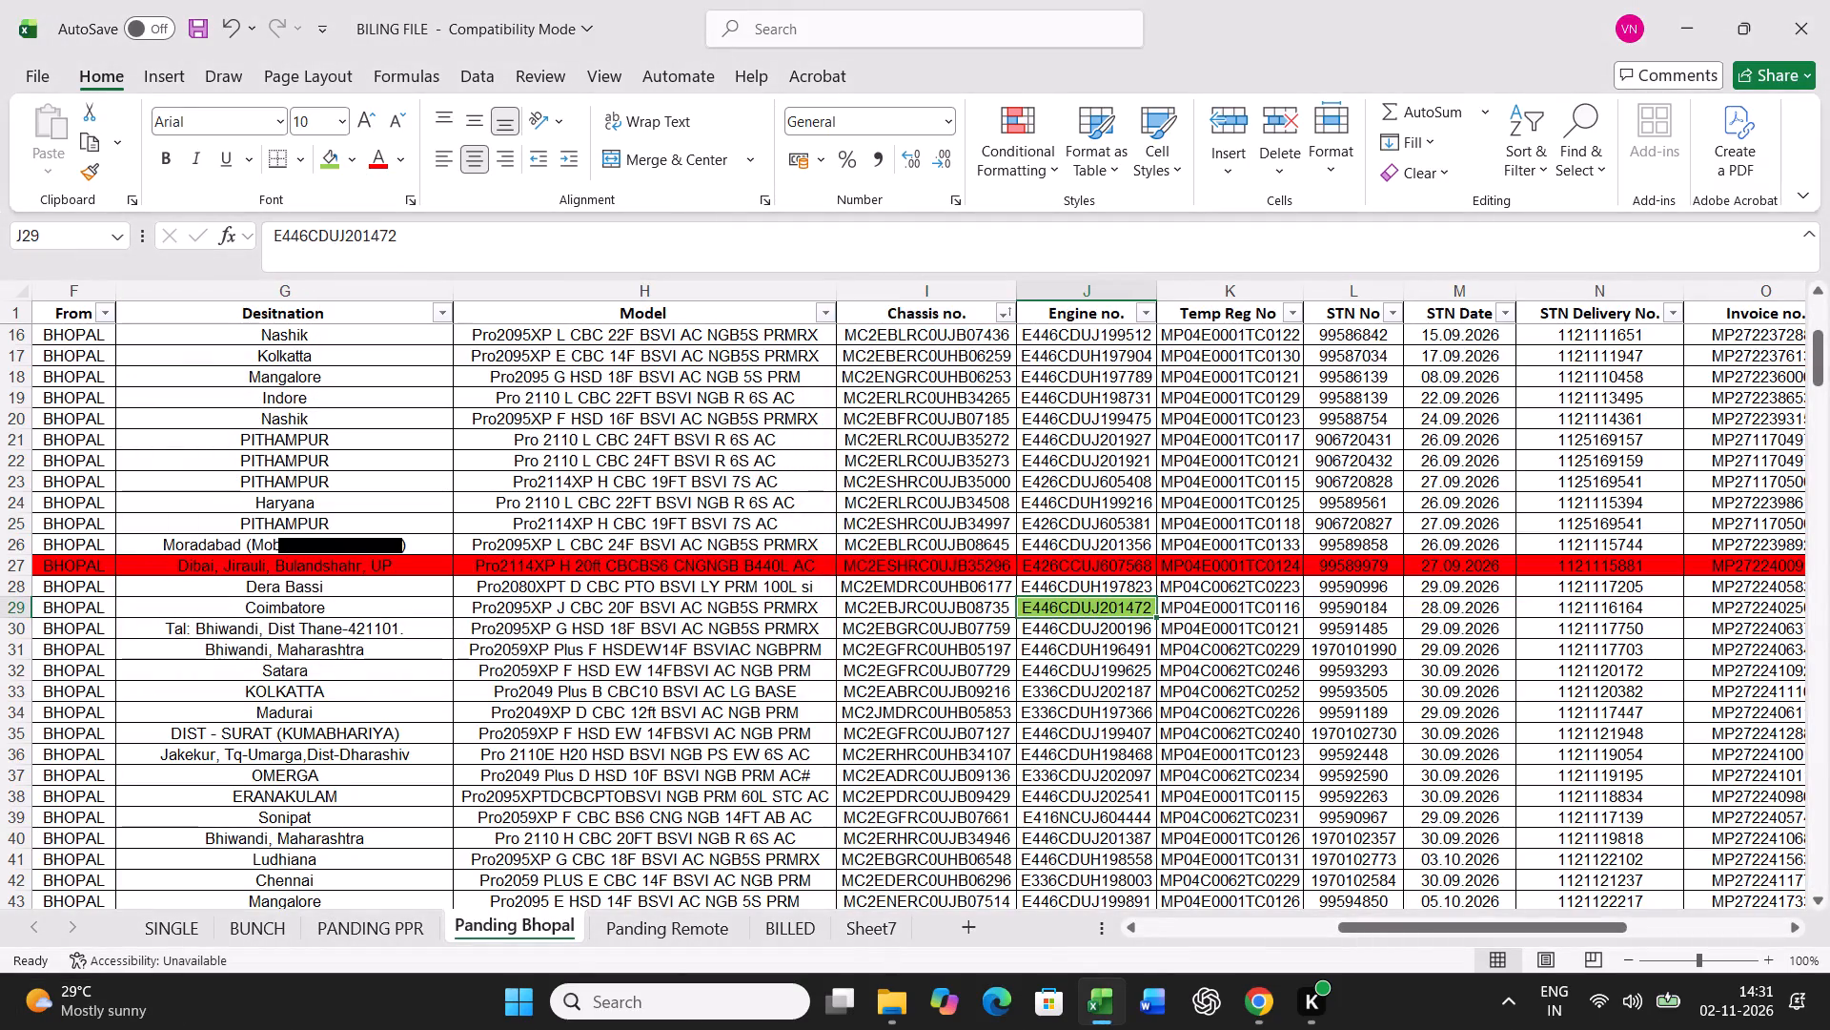
Examine row 29's details for chassis B08735, from the LR number and dates through dealer, destination, model and engine number.
{"action": "left_click", "coordinate": [1186, 927]}
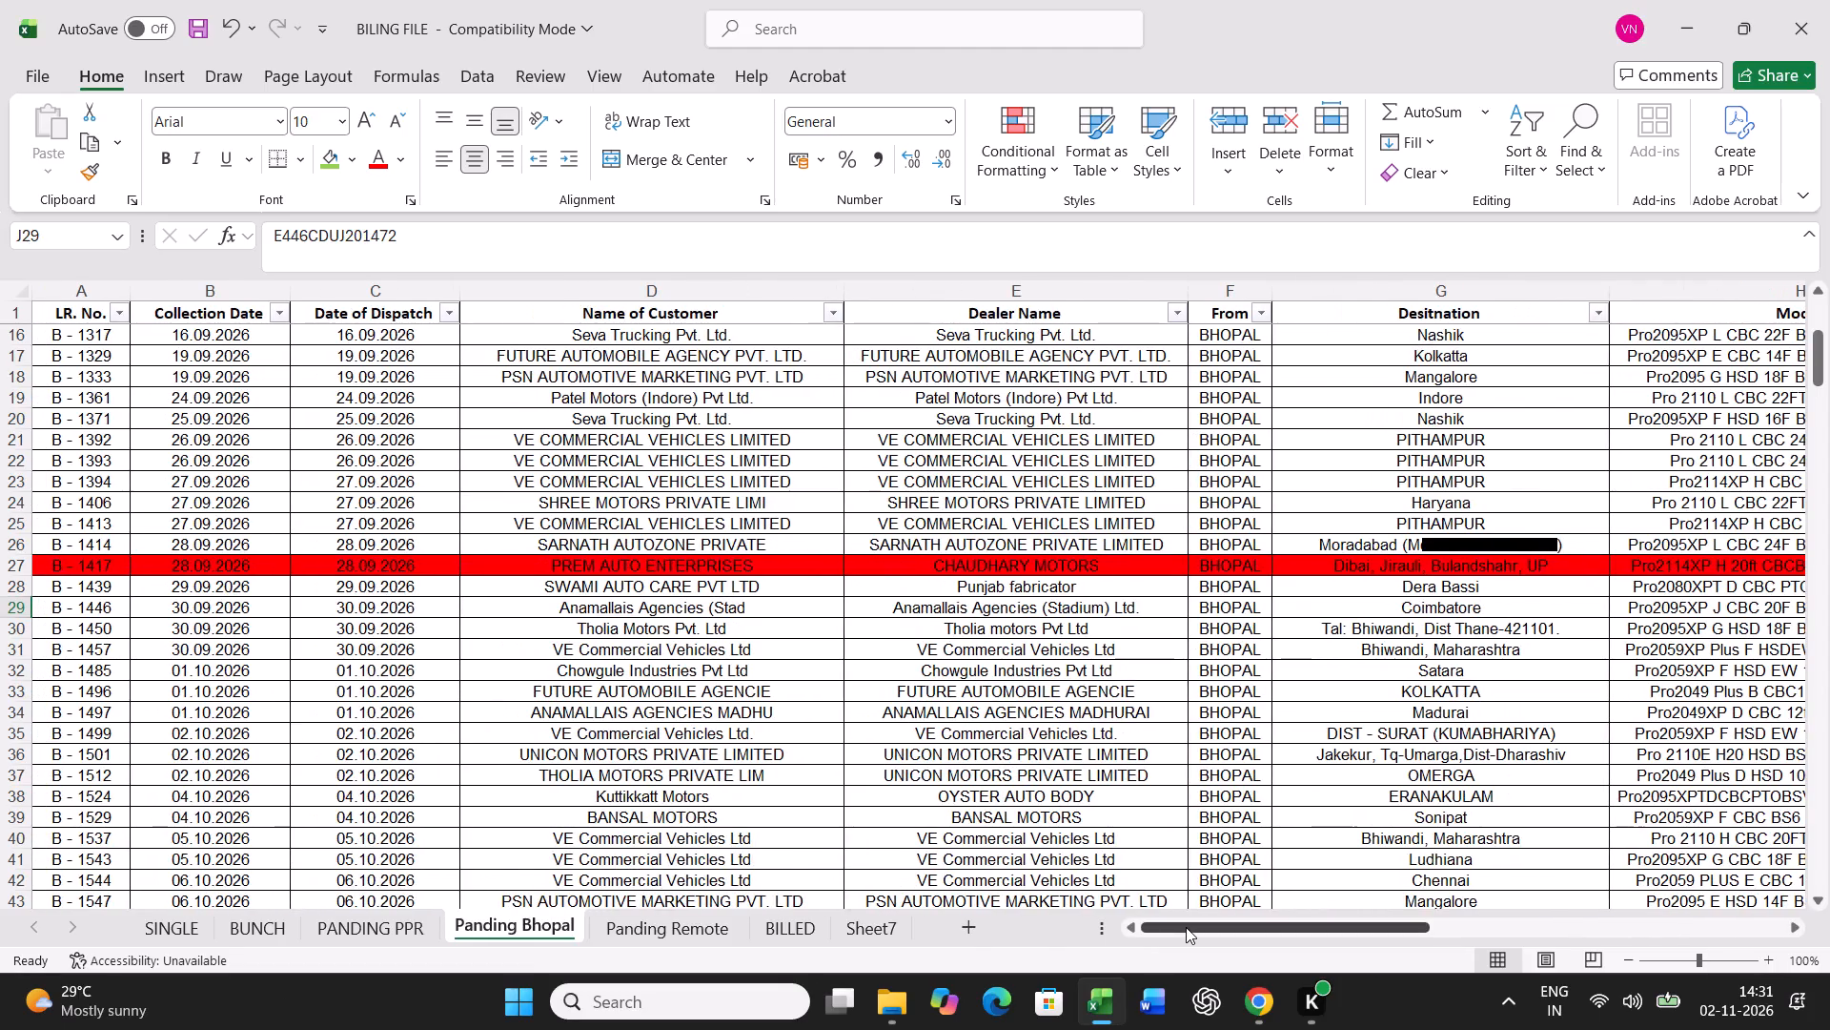
{"action": "left_click", "coordinate": [105, 620]}
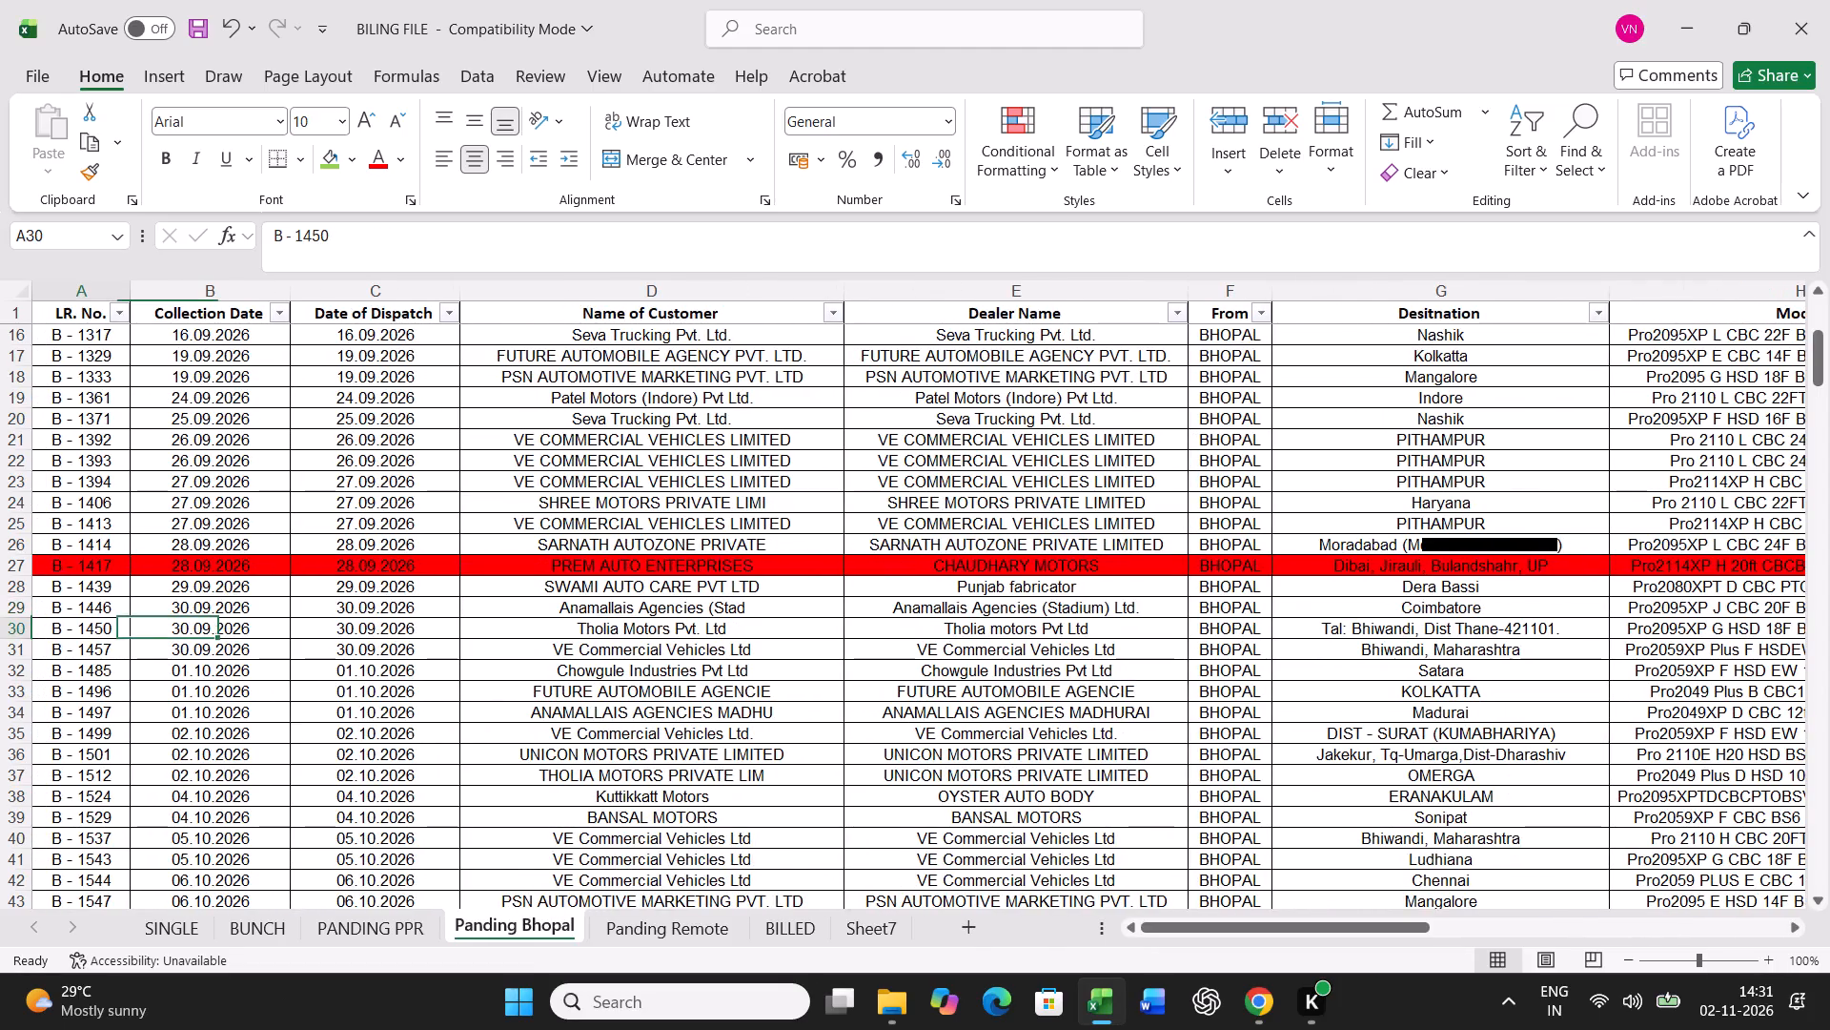
{"action": "key", "text": "Up"}
{"action": "key", "text": "Right"}
{"action": "key", "text": "Right"}
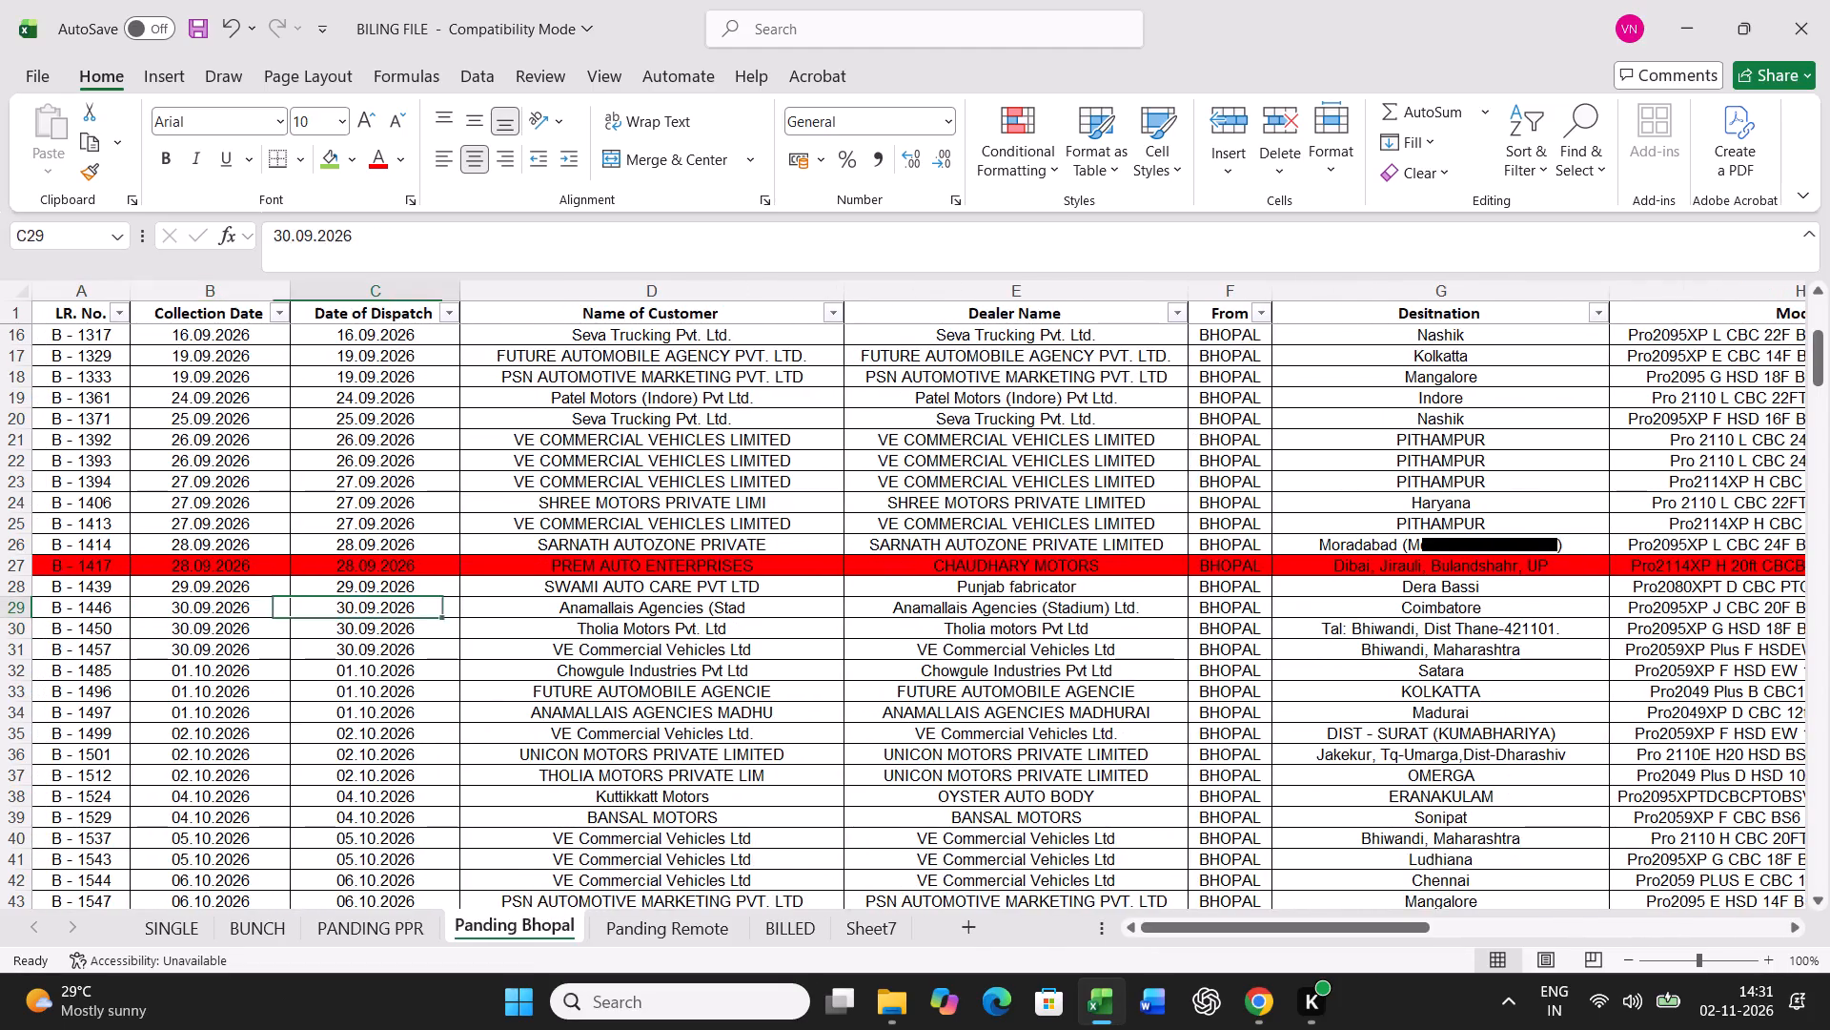
{"action": "key", "text": "Right"}
{"action": "key", "text": "Right"}
{"action": "key", "text": "Right"}
{"action": "key", "text": "Right"}
{"action": "key", "text": "Right"}
{"action": "key", "text": "Right"}
{"action": "key", "text": "Right"}
{"action": "key", "text": "Left"}
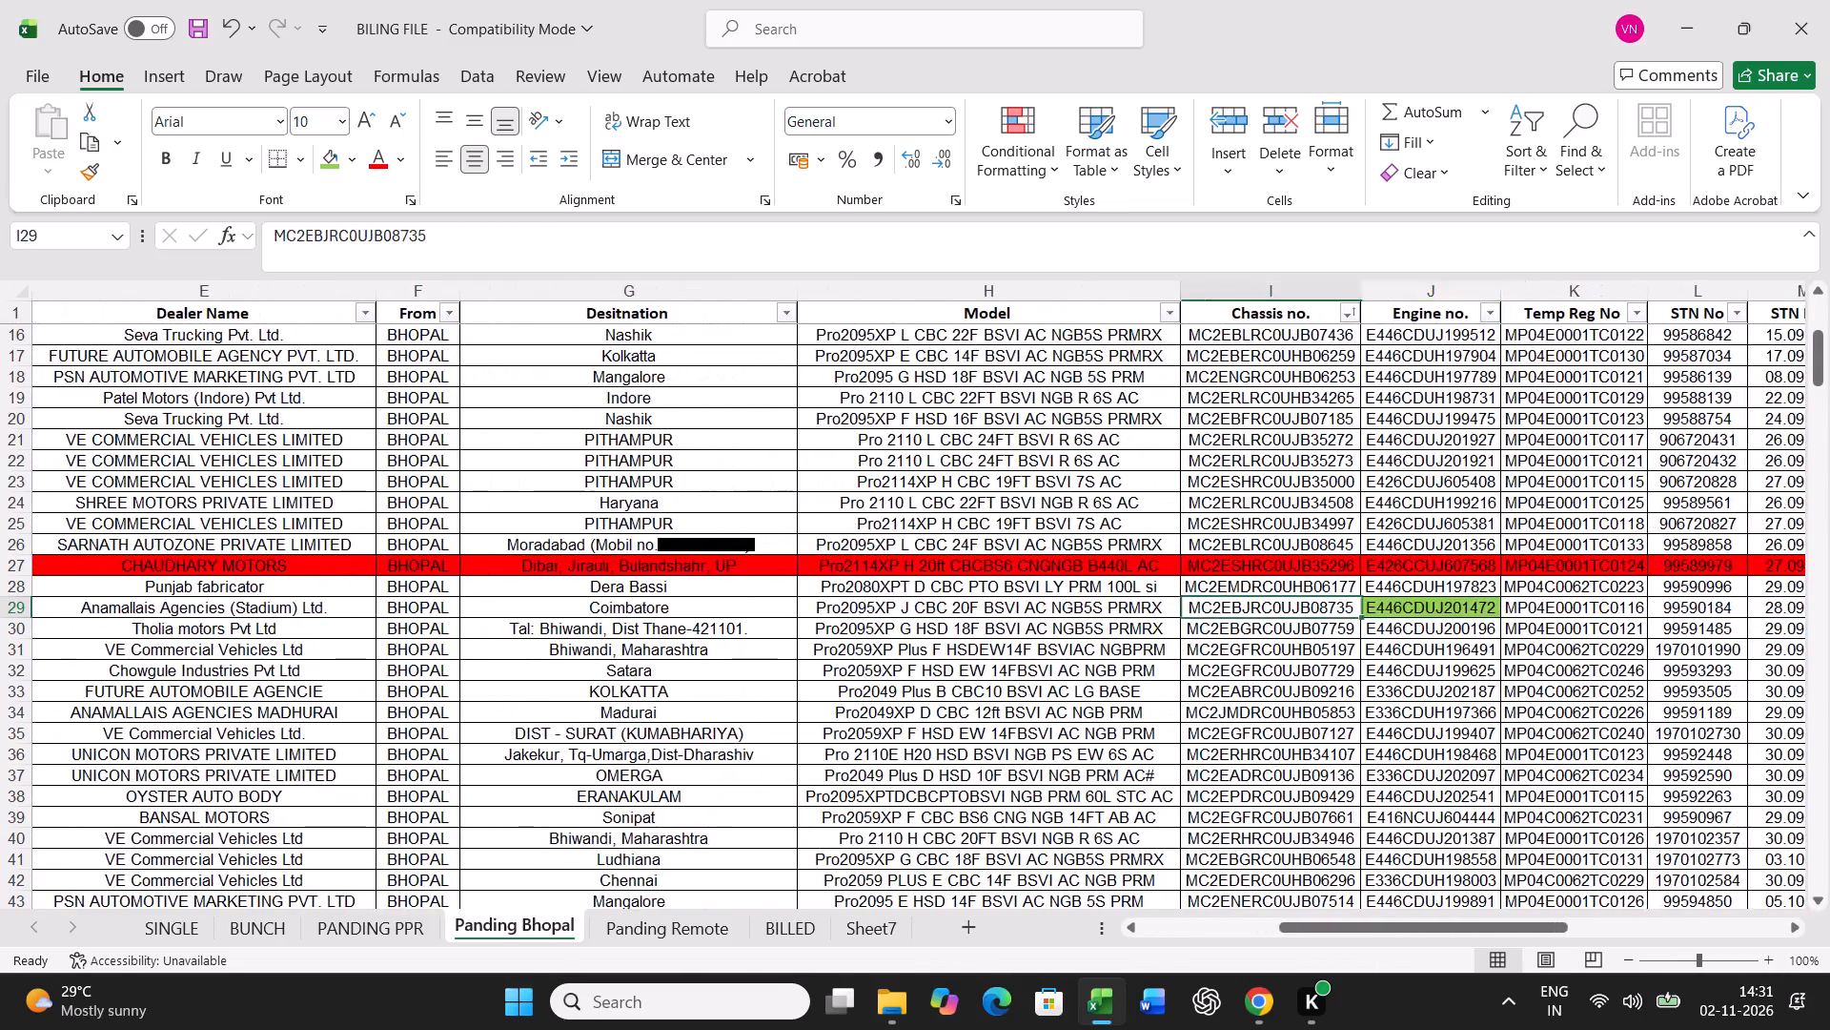
{"action": "key", "text": "Left"}
{"action": "key", "text": "Left"}
{"action": "key", "text": "Left"}
{"action": "key", "text": "Left"}
{"action": "key", "text": "Left"}
{"action": "key", "text": "Left"}
{"action": "key", "text": "Left"}
{"action": "key", "text": "Left"}
{"action": "key", "text": "Left"}
{"action": "key", "text": "Left"}
{"action": "key", "text": "Left"}
{"action": "key", "text": "Left"}
{"action": "key", "text": "Left"}
{"action": "key", "text": "Left"}
{"action": "key", "text": "Left"}
{"action": "key", "text": "Left"}
{"action": "key", "text": "Left"}
{"action": "key", "text": "Left"}
{"action": "key", "text": "Left"}
{"action": "key", "text": "Left"}
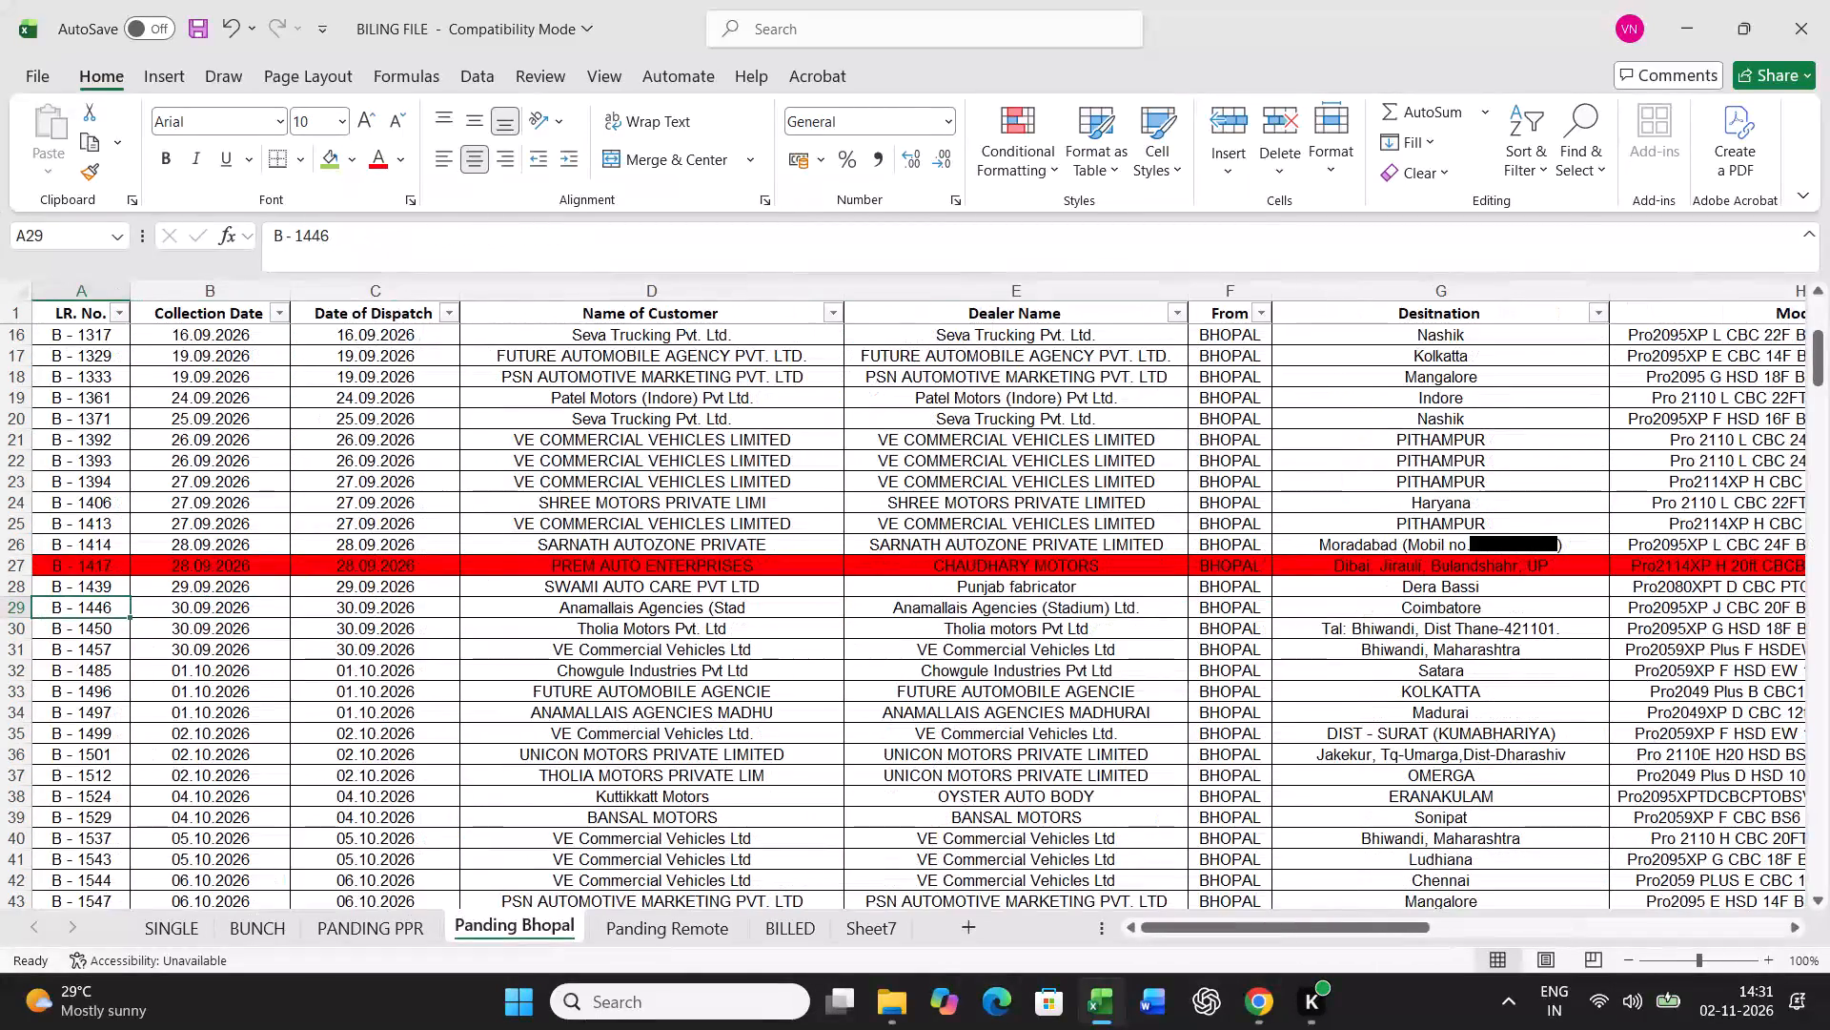
{"action": "key", "text": "Right"}
{"action": "key", "text": "Right"}
{"action": "key", "text": "Right"}
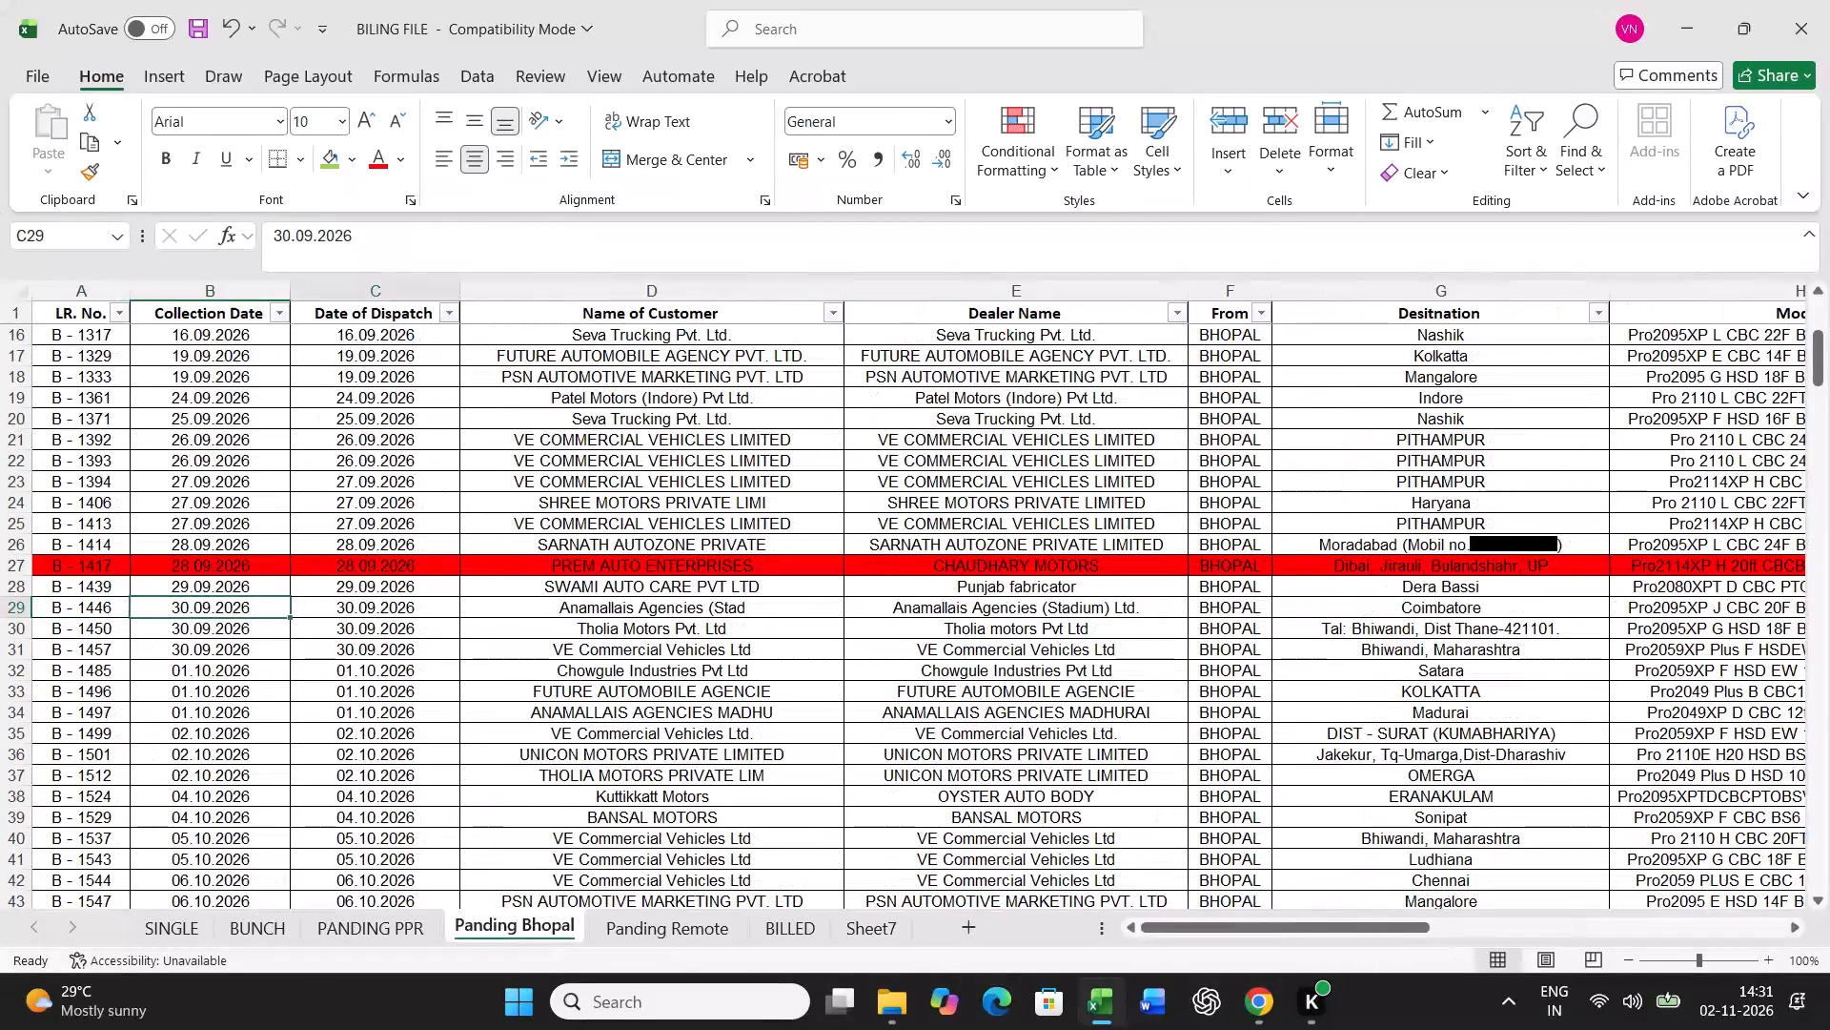
{"action": "key", "text": "Right"}
{"action": "key", "text": "Right"}
{"action": "key", "text": "Right"}
{"action": "key", "text": "Right"}
{"action": "key", "text": "Right"}
{"action": "key", "text": "Right"}
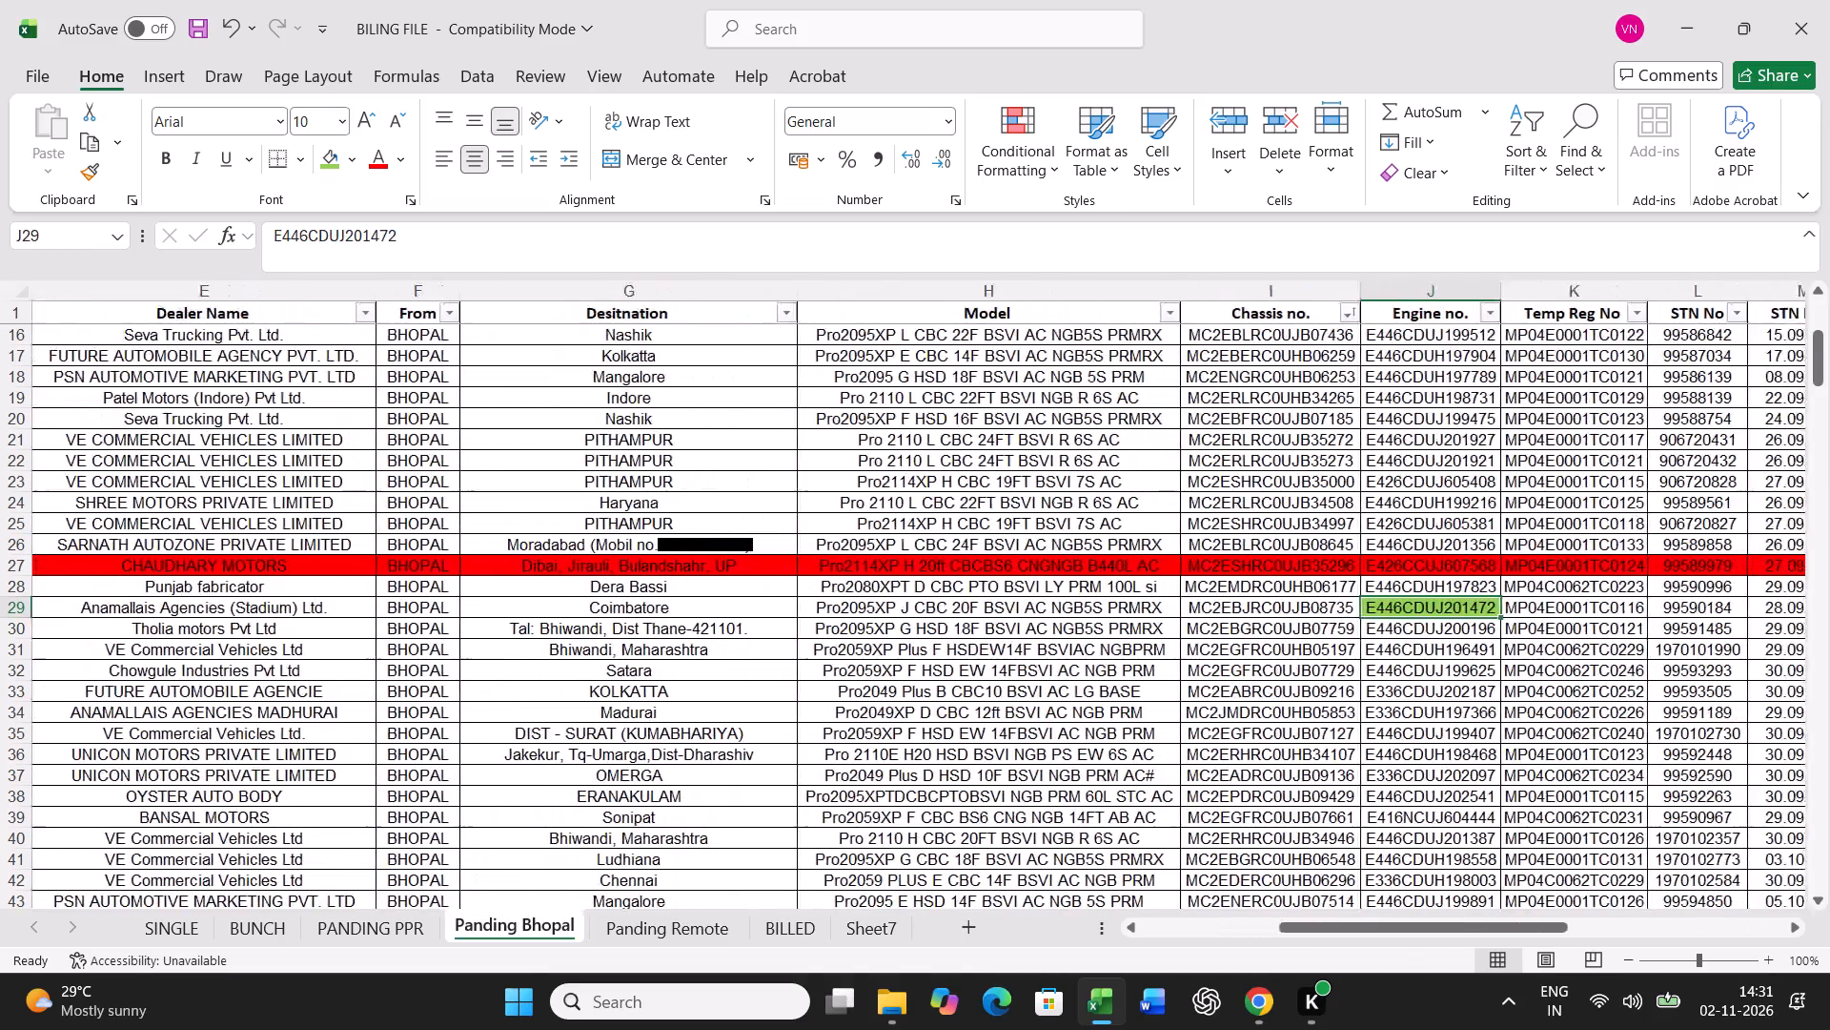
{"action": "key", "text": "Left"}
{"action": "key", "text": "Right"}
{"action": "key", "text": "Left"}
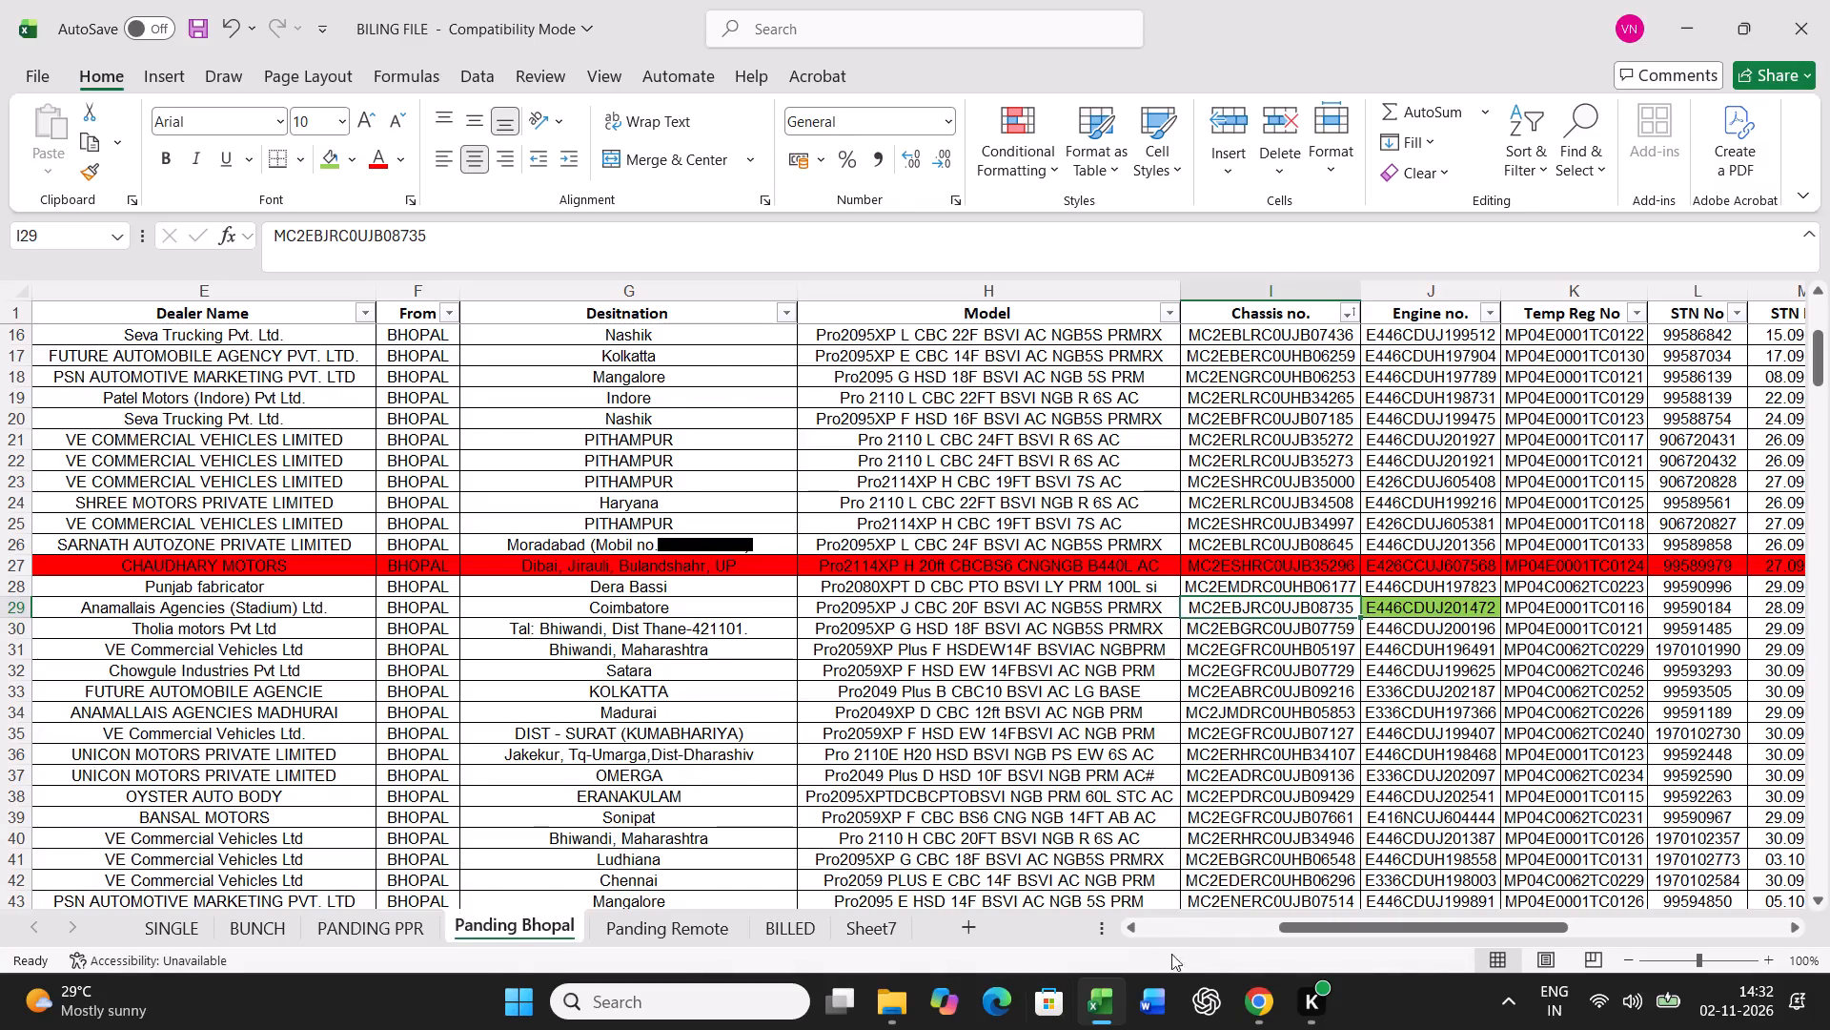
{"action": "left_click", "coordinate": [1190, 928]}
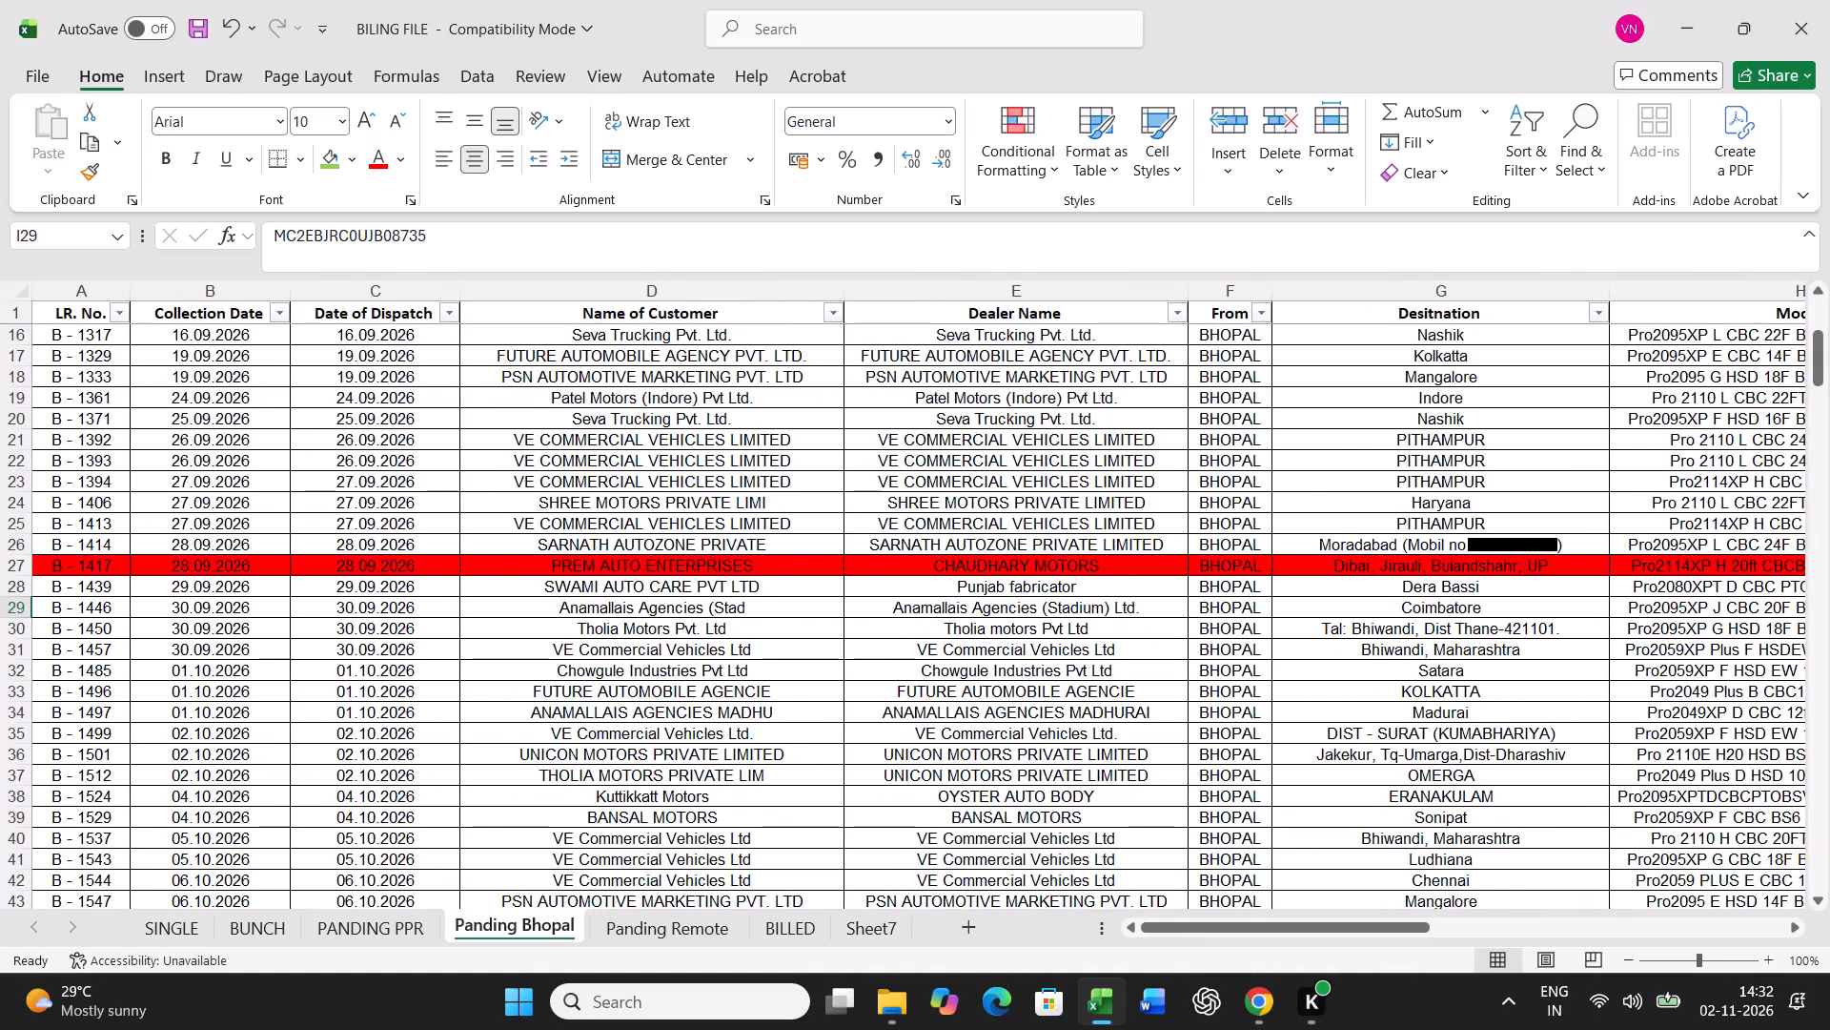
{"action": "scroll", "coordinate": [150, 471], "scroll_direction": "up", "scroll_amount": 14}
Go to the PANDING PPR sheet, save the BILING FILE workbook and close it.
{"action": "left_click", "coordinate": [351, 928]}
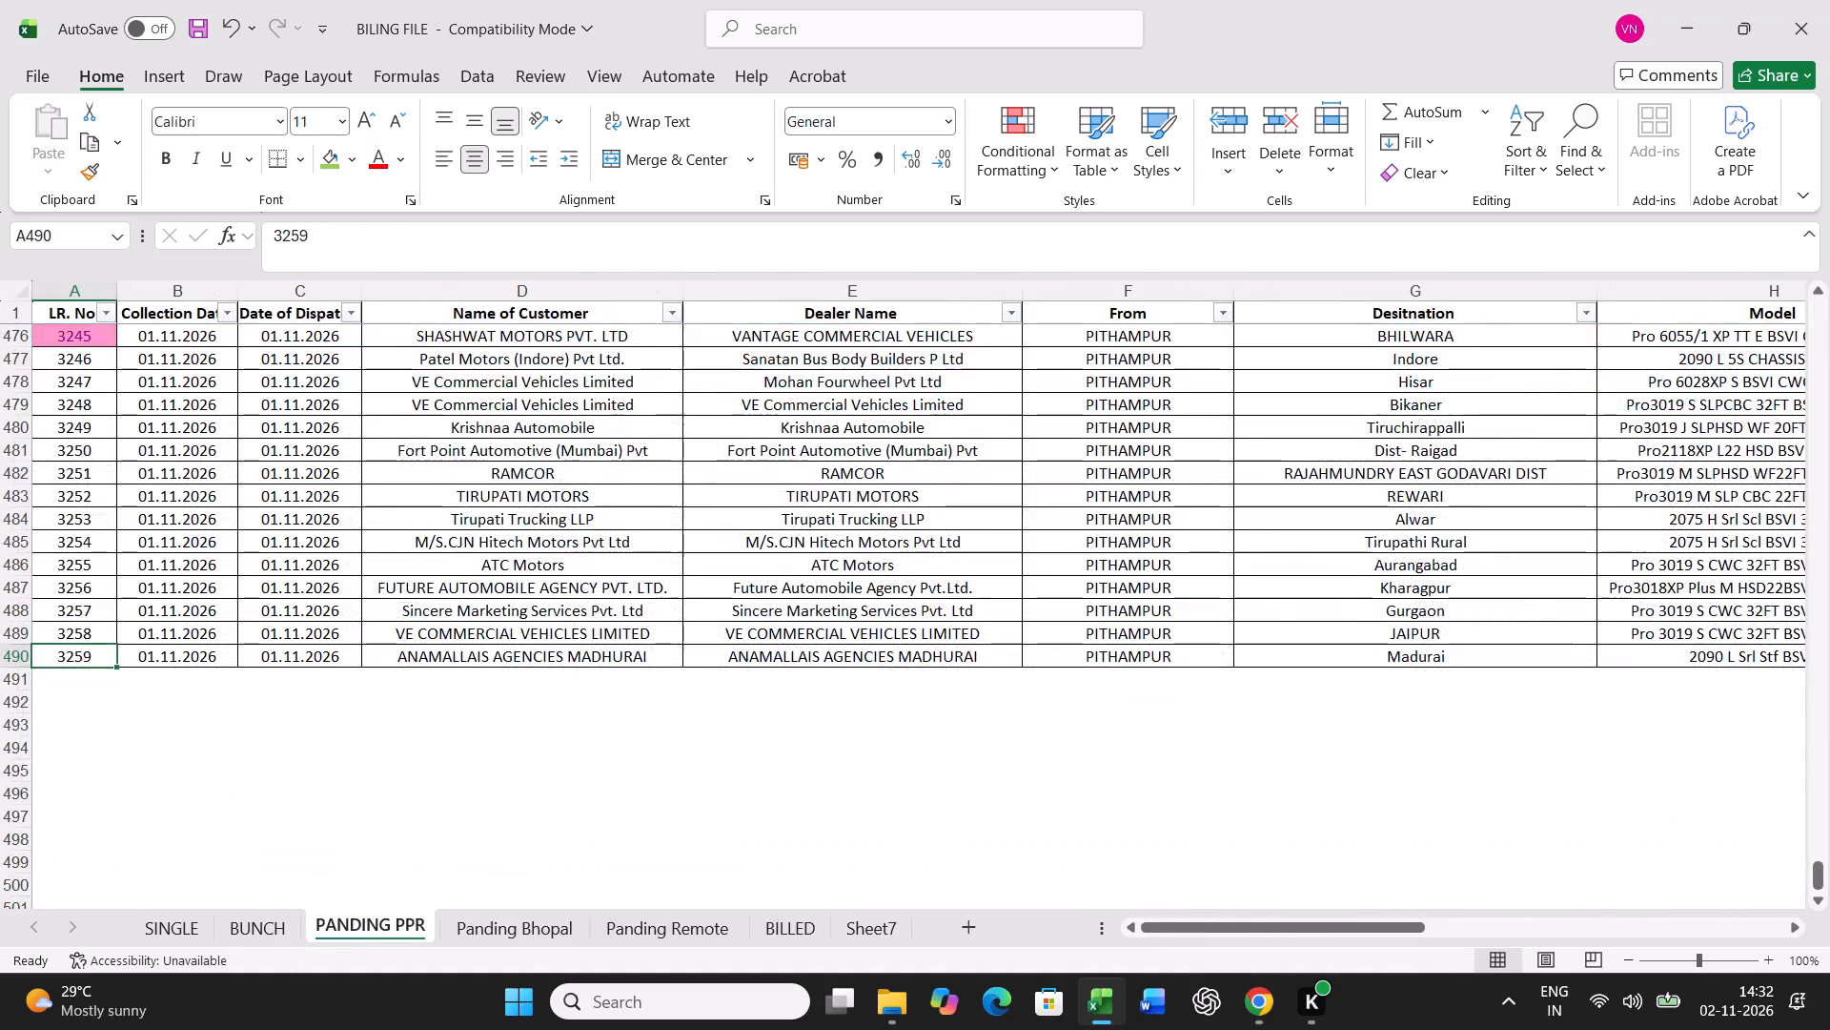
{"action": "scroll", "coordinate": [261, 713], "scroll_direction": "up", "scroll_amount": 5}
{"action": "scroll", "coordinate": [261, 713], "scroll_direction": "down", "scroll_amount": 4}
{"action": "key", "text": "ctrl+s"}
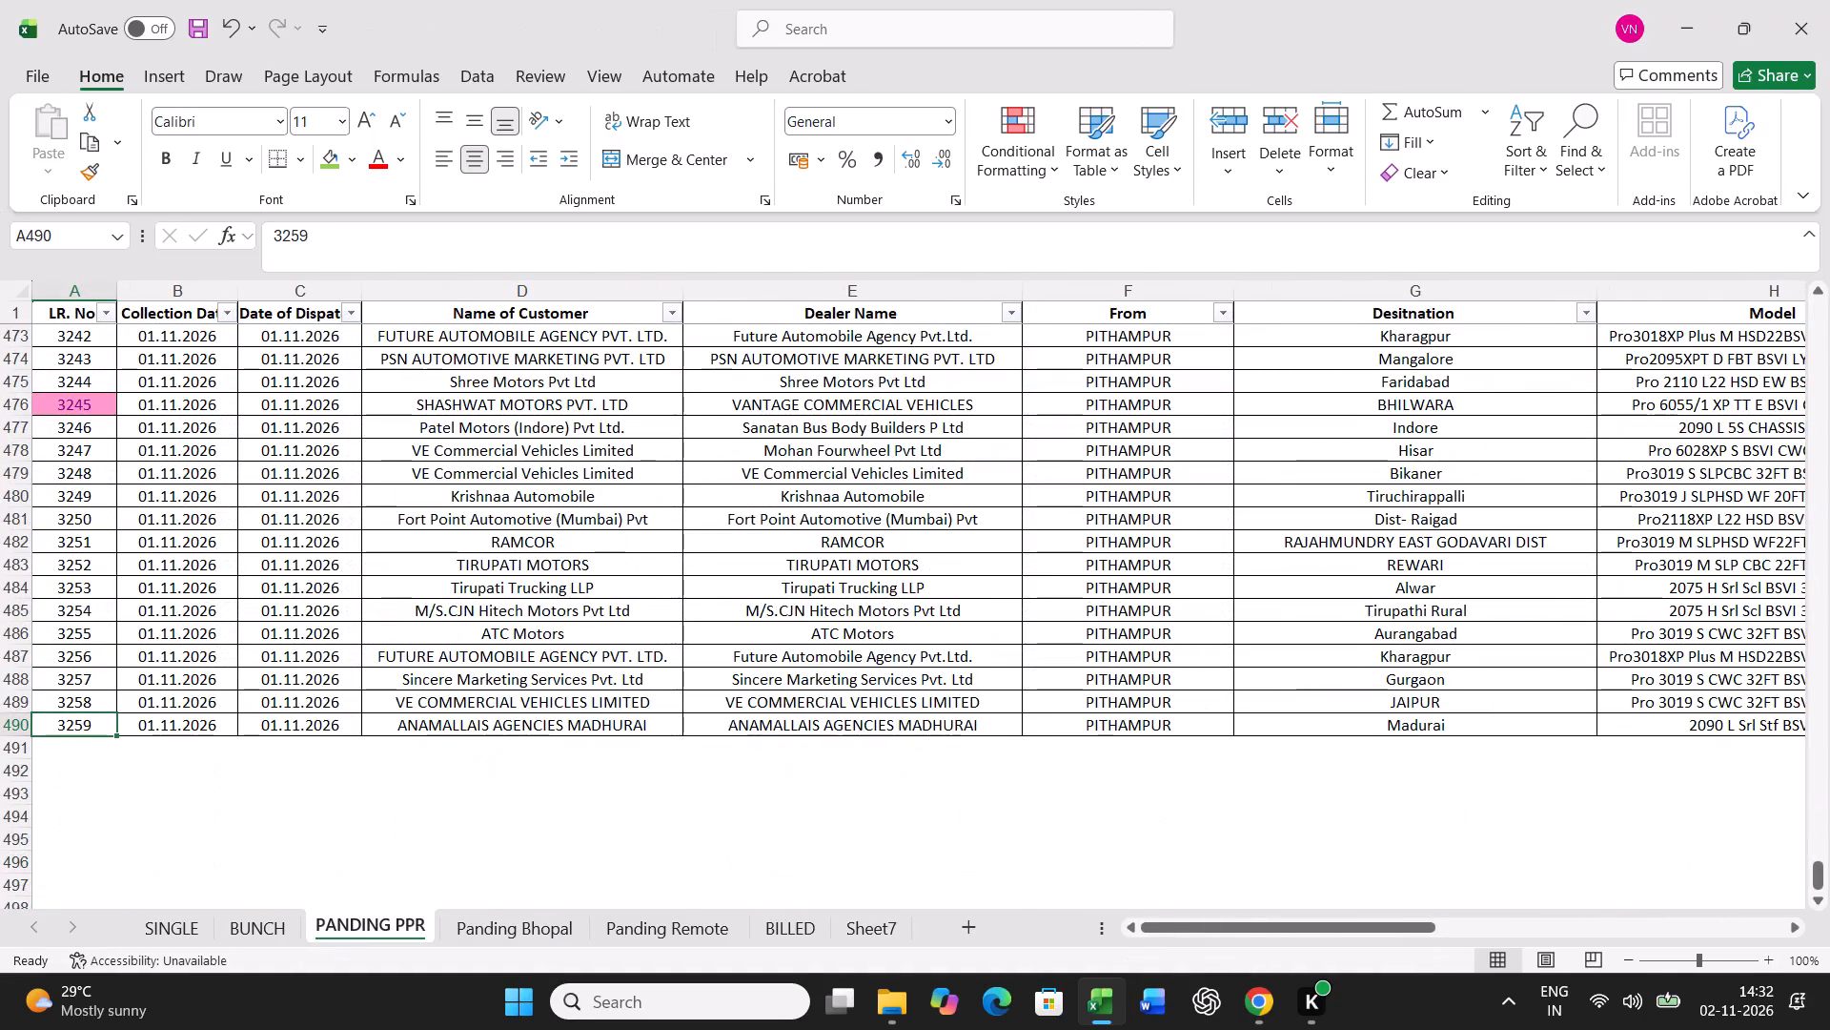
{"action": "left_click", "coordinate": [1811, 24]}
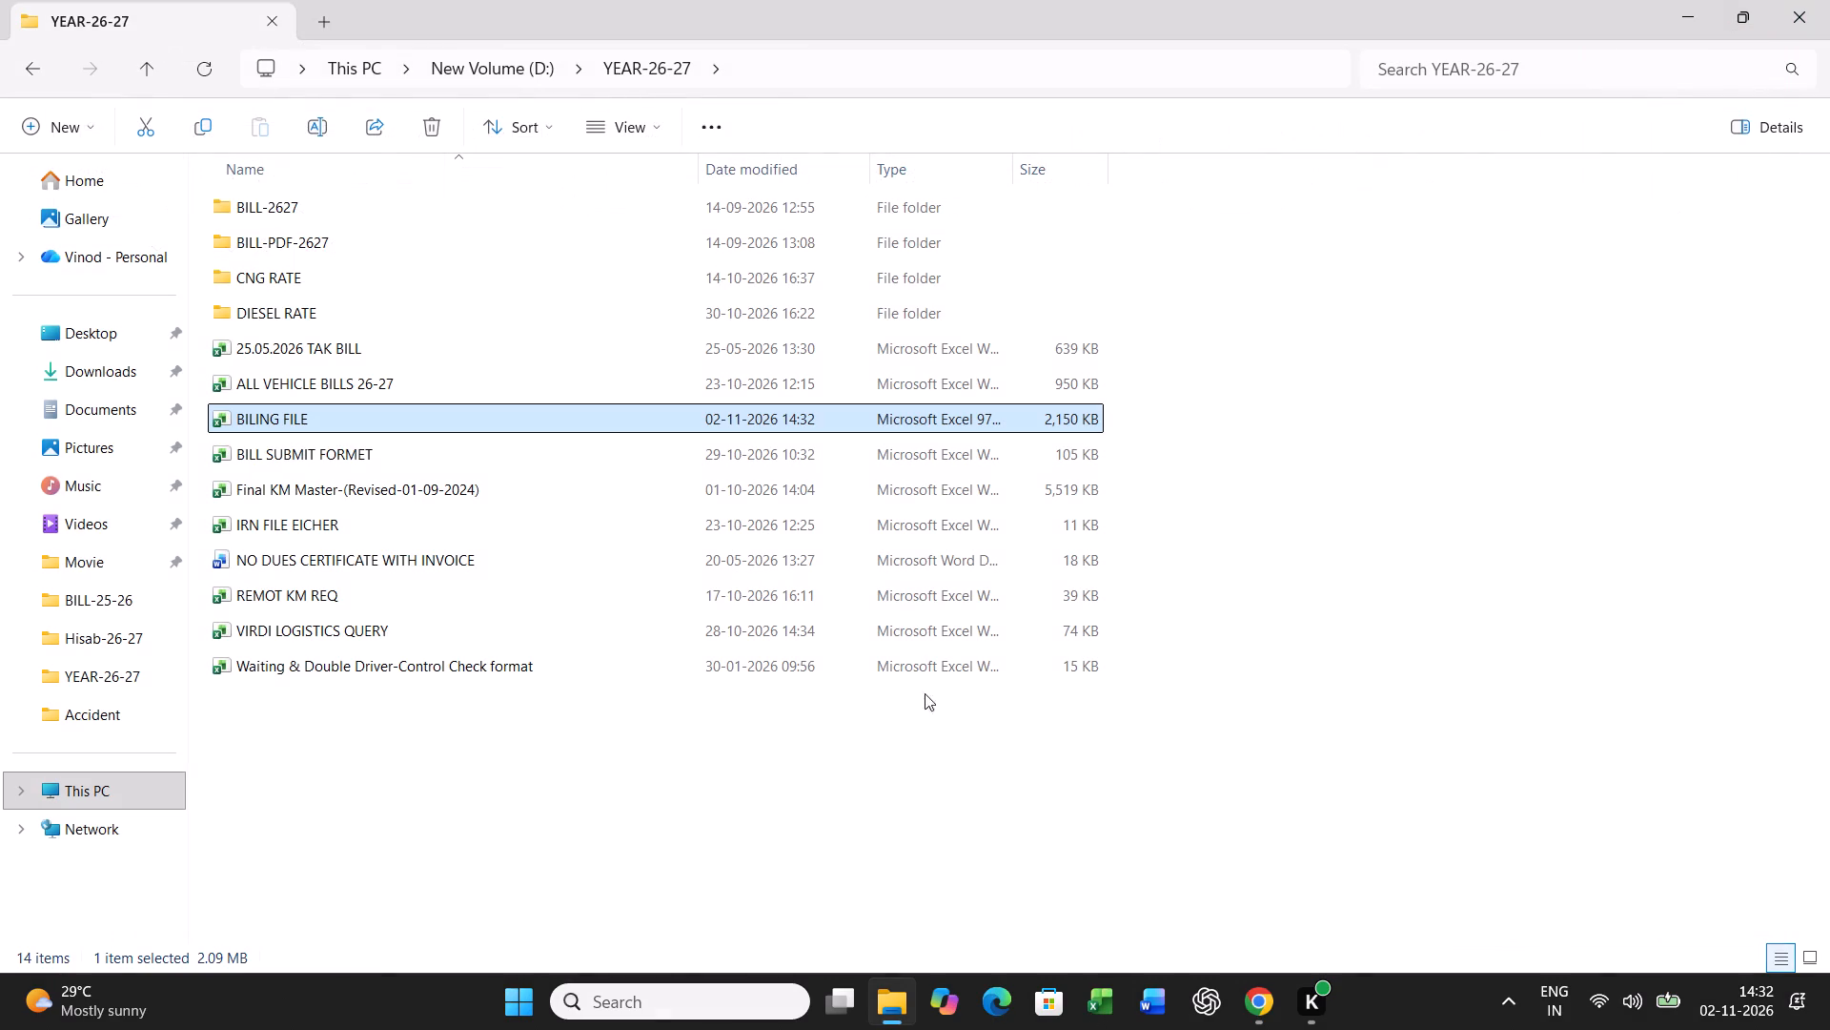